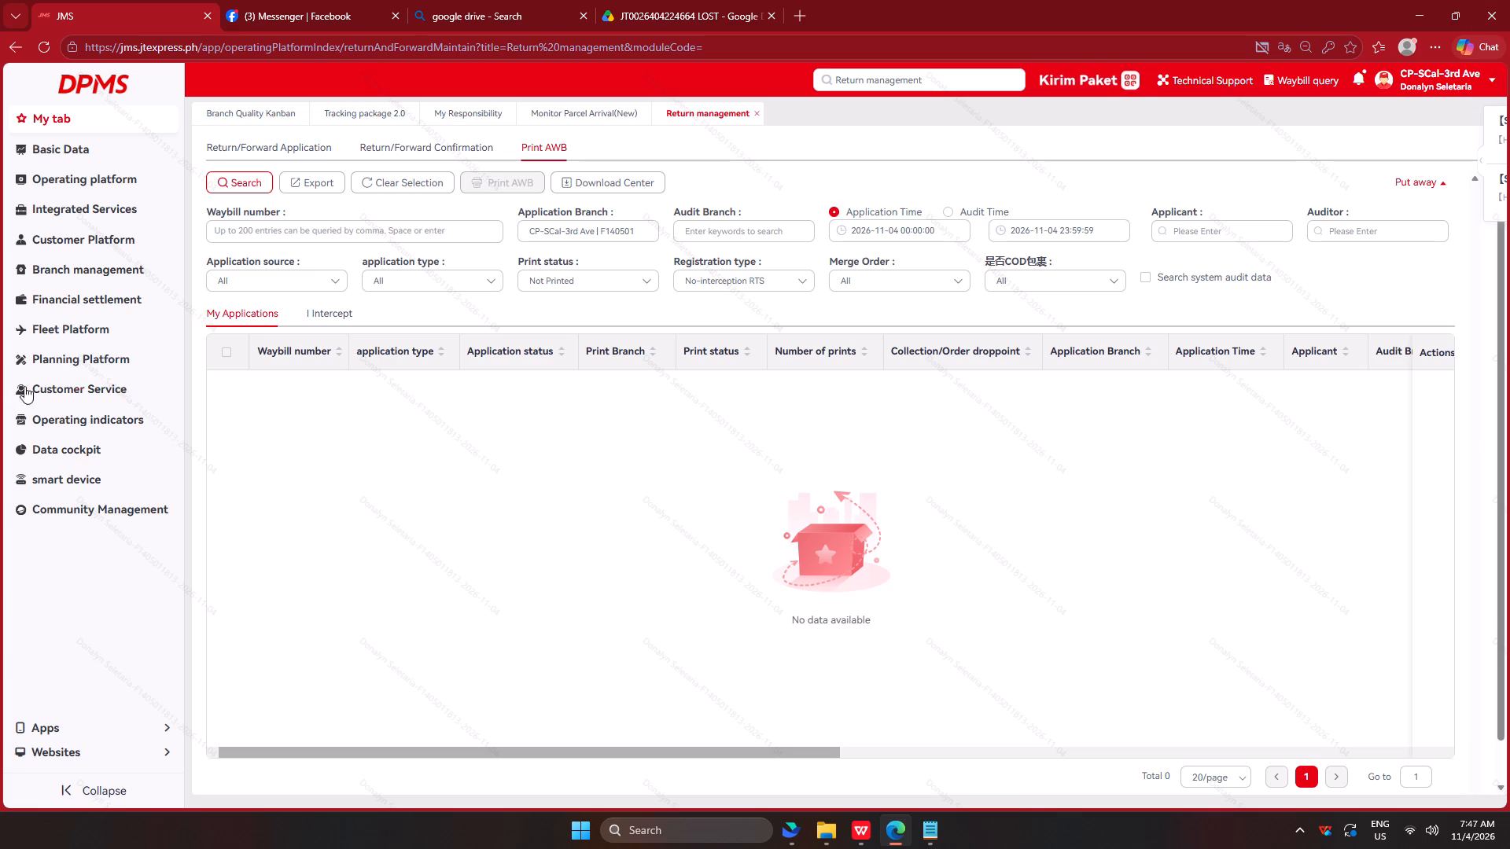
# Close the Return management page in JMS.
pyautogui.click(754, 116)
pyautogui.click(657, 19)
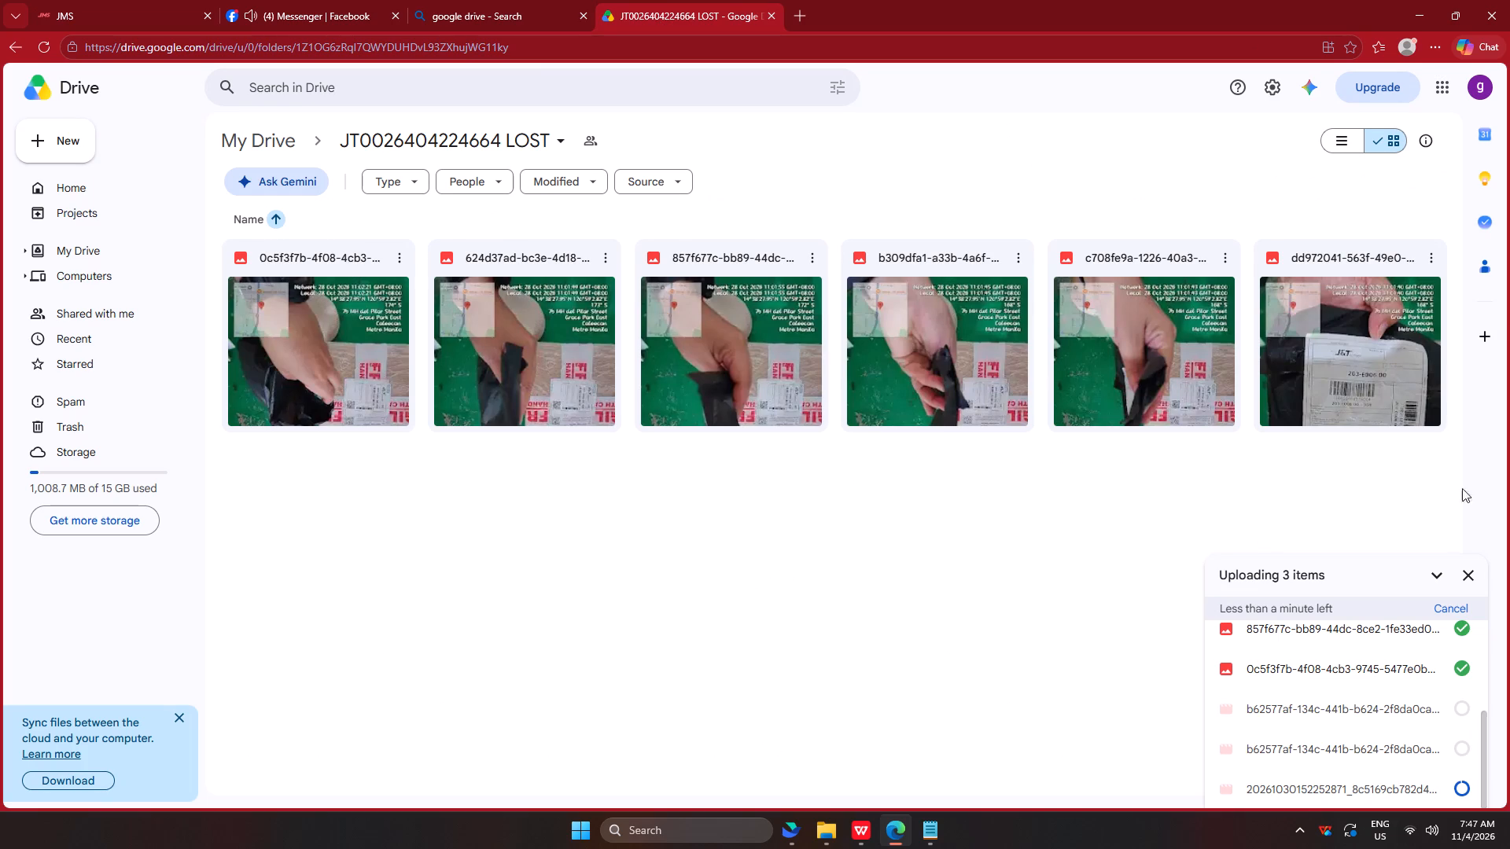
# Bring up the browser page with the google drive search results.
pyautogui.click(487, 13)
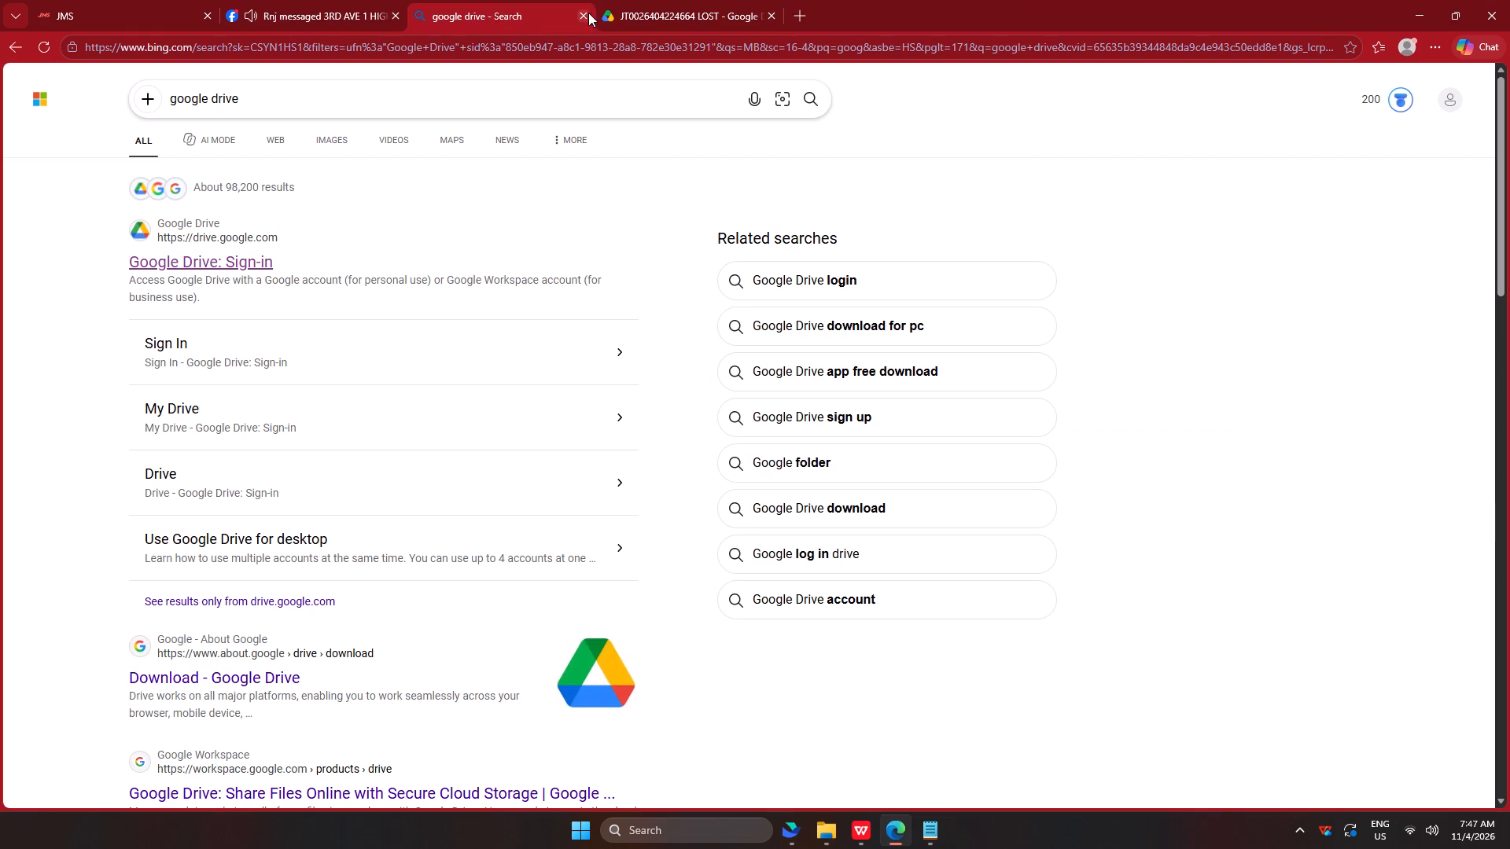
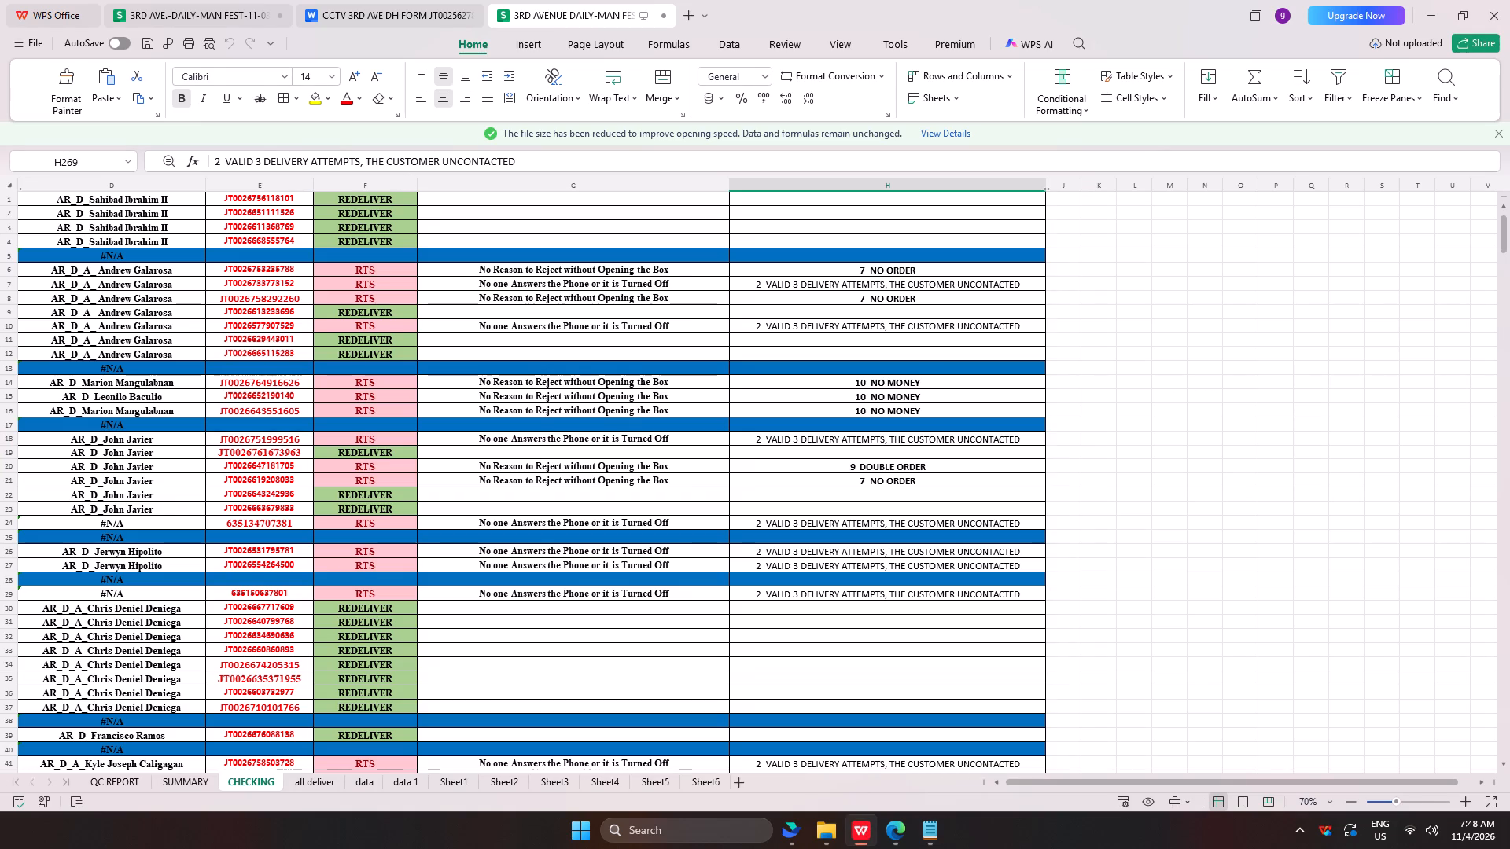
# Turn on filtering for the CHECKING sheet data and open the value filter of the REDELIVER/RTS status column F.
pyautogui.click(392, 201)
pyautogui.click(1350, 90)
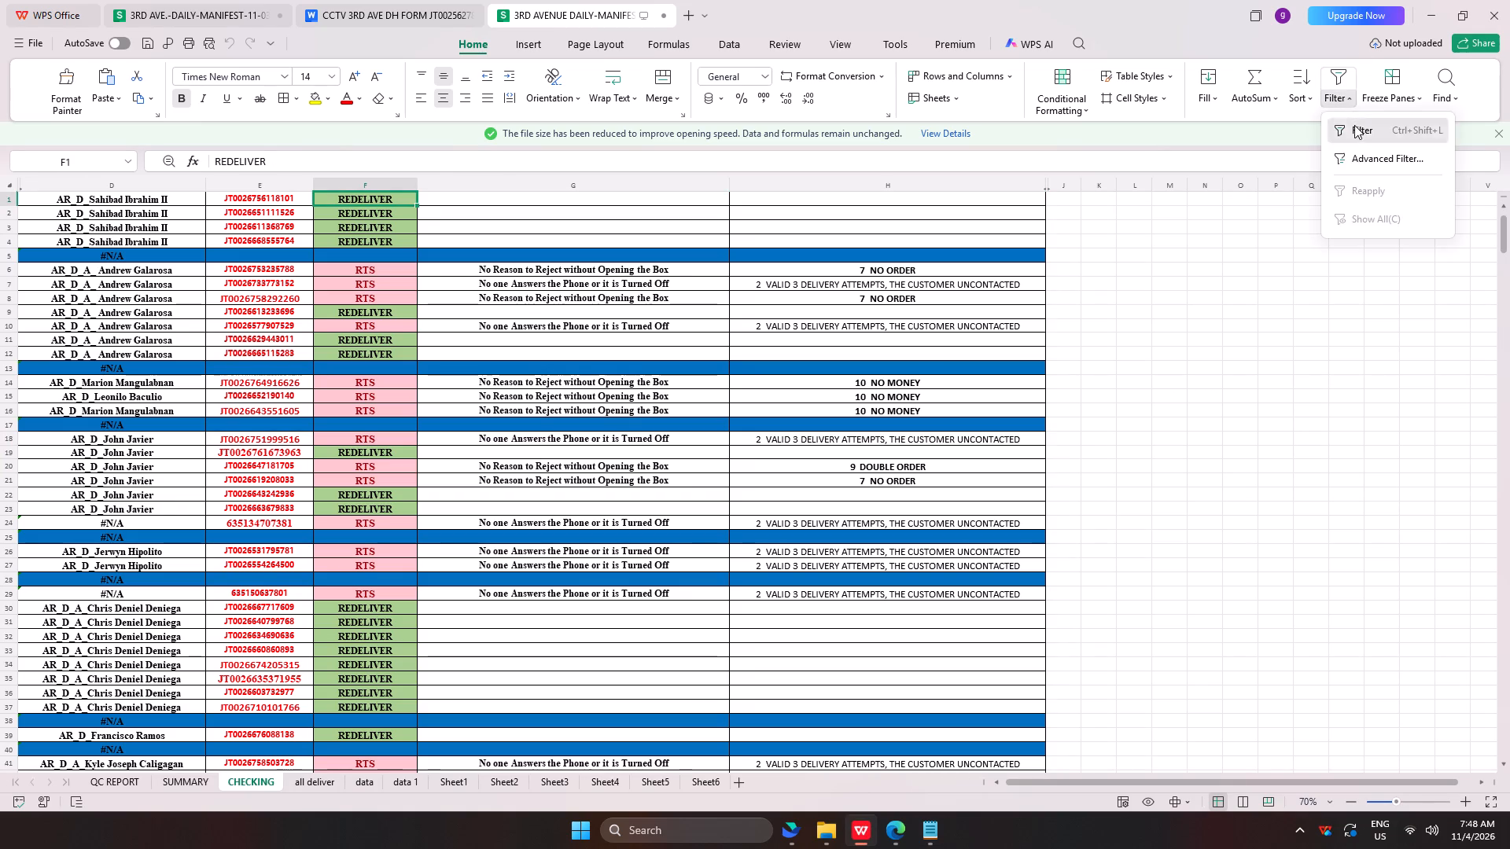
pyautogui.click(1354, 125)
pyautogui.click(406, 197)
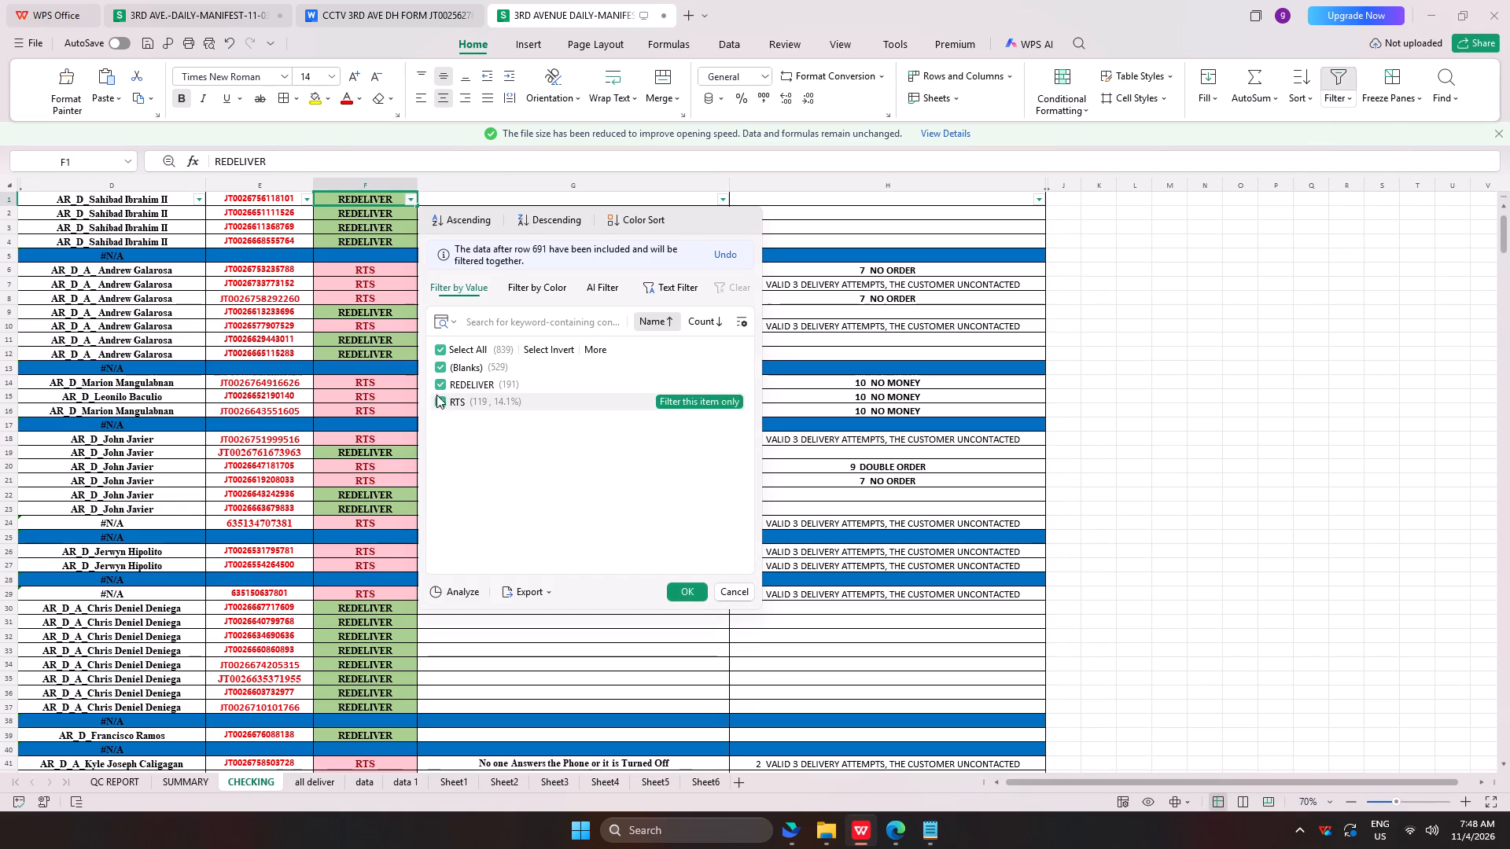
# Filter the REDELIVER/RTS status column to exclude RTS, keeping the REDELIVER and blank rows.
pyautogui.click(440, 398)
pyautogui.click(686, 588)
# Copy the rider name from D3 and the tracking numbers in rows 1–4, plus a trailing blank, to the end of the Notepad ticket list.
pyautogui.click(130, 230)
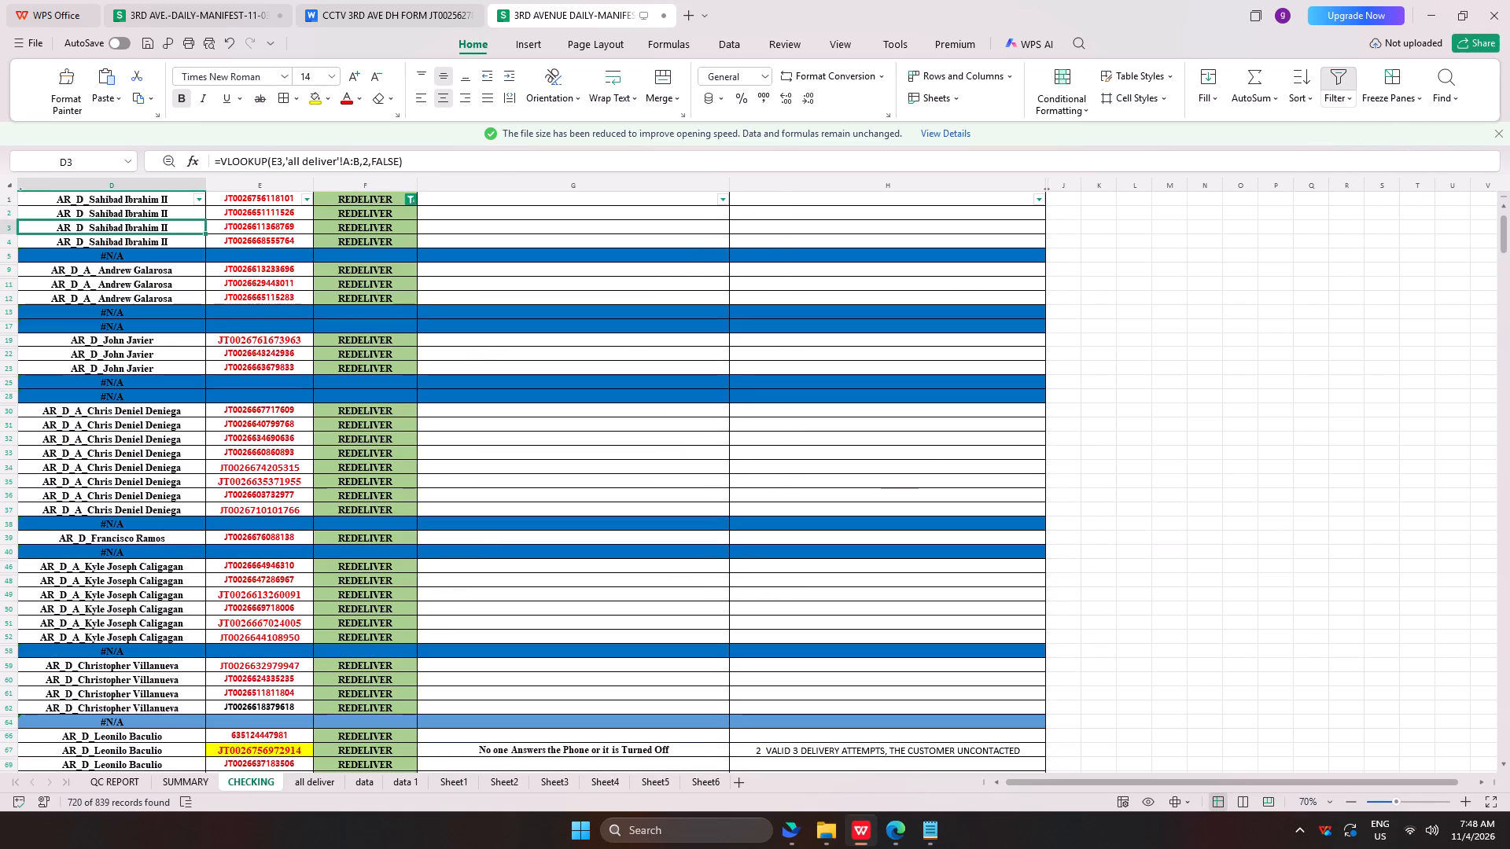
pyautogui.hotkey('ctrl', 'c')
pyautogui.click(930, 831)
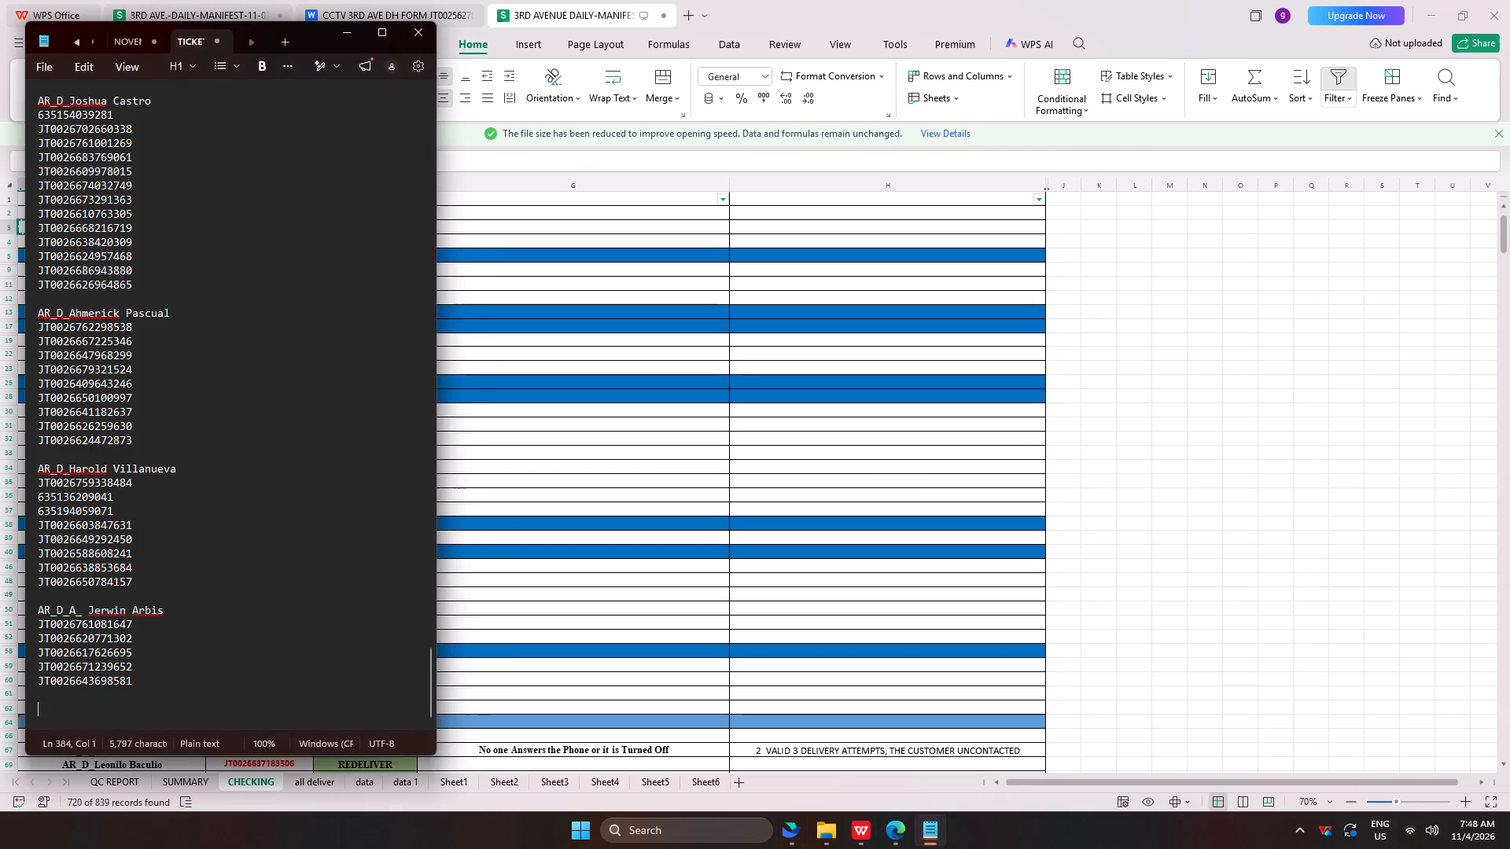
pyautogui.hotkey('ctrl', 'v')
pyautogui.click(668, 558)
pyautogui.moveTo(255, 201); pyautogui.dragTo(256, 252)
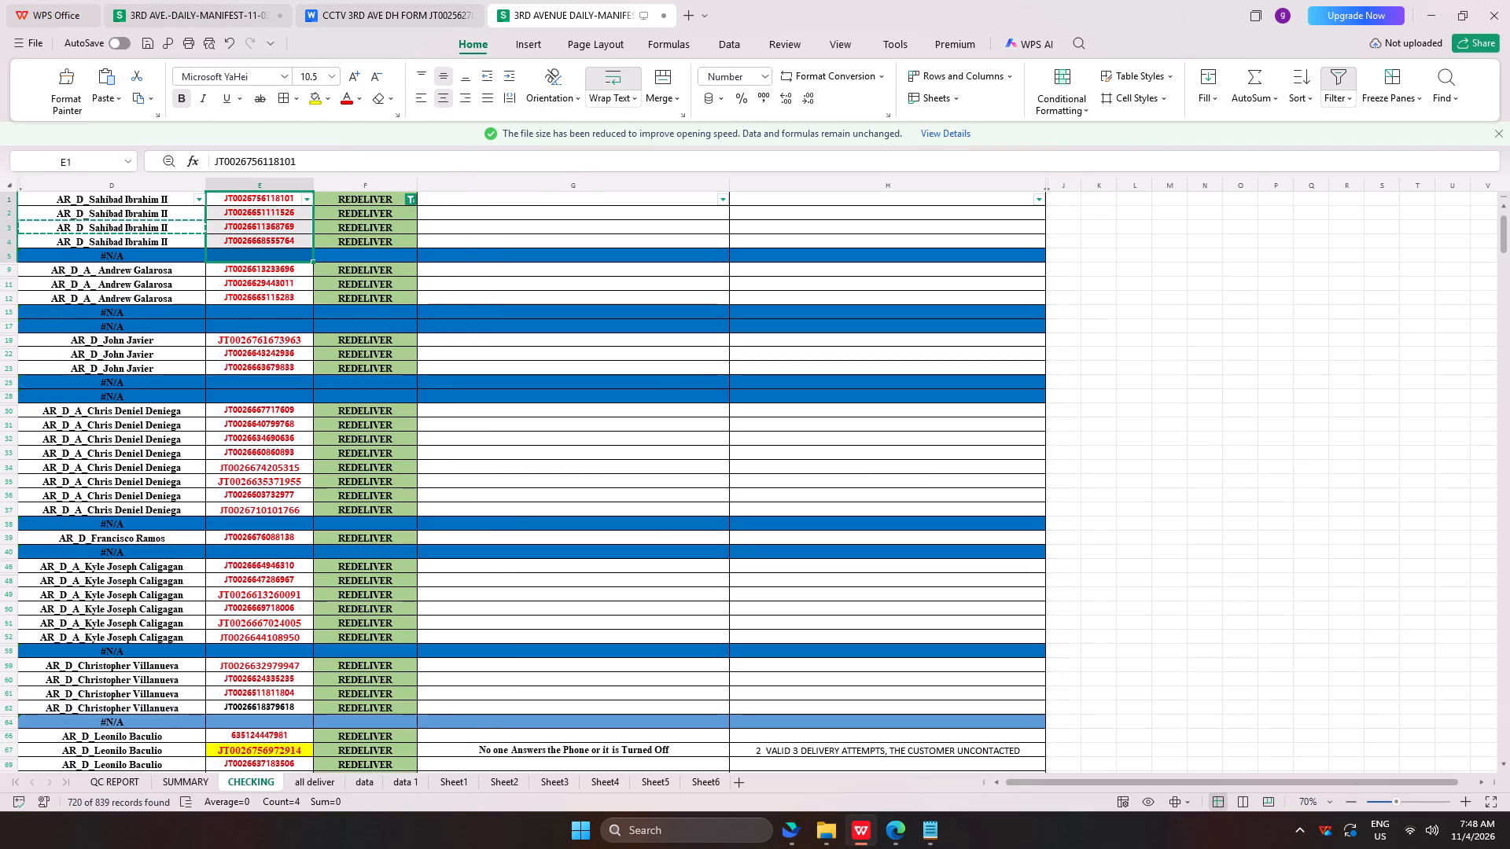
pyautogui.hotkey('ctrl', 'c')
pyautogui.click(939, 833)
pyautogui.hotkey('ctrl', 'v')
# Append the rider name from row 11 and the visible tracking numbers of rows 9–12, with a trailing blank line, to the Notepad list.
pyautogui.click(665, 496)
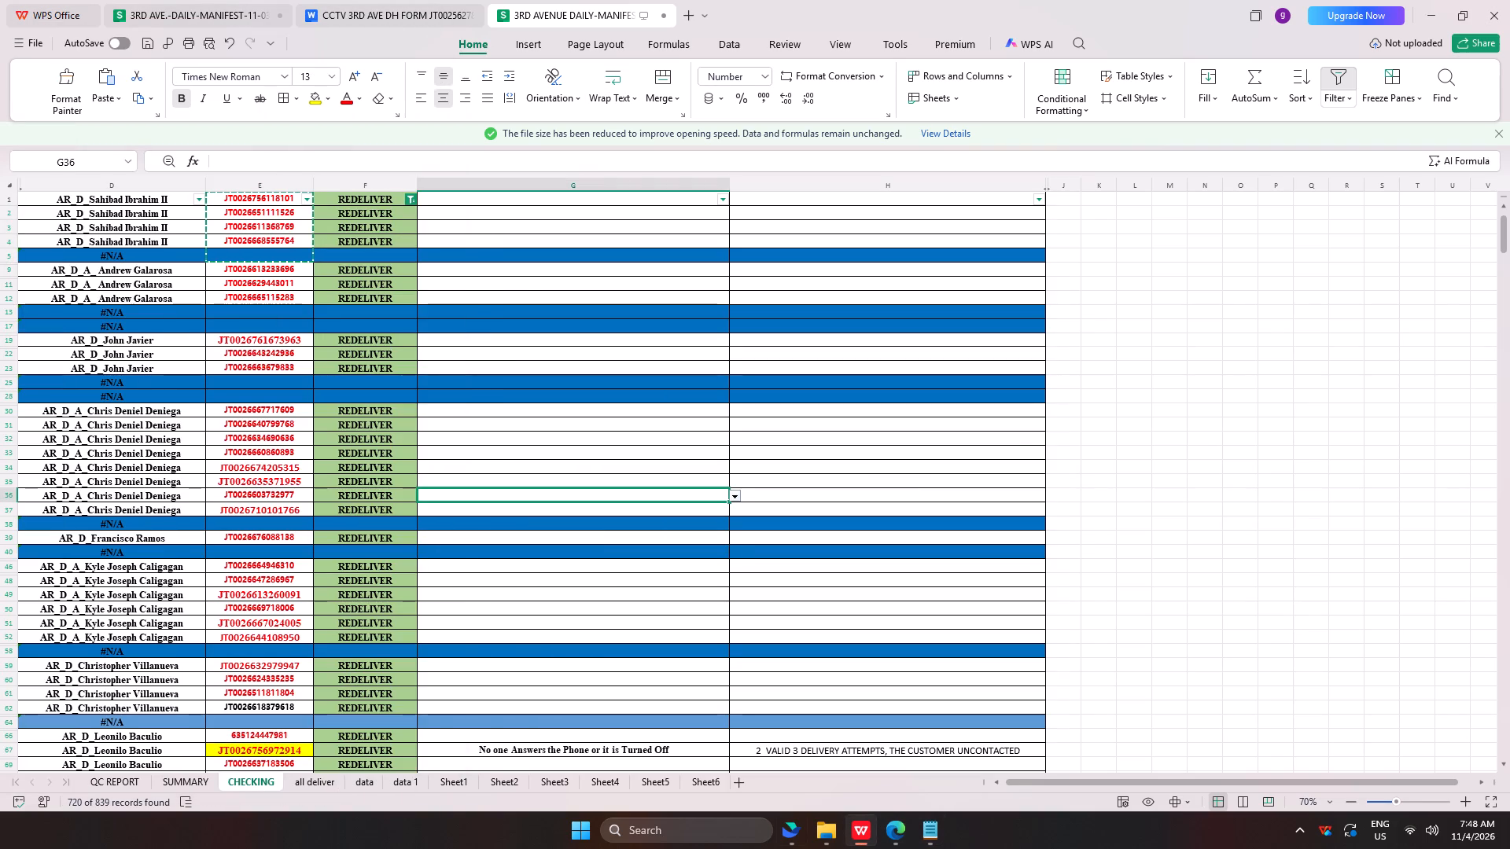
pyautogui.click(87, 288)
pyautogui.hotkey('ctrl', 'c')
pyautogui.click(926, 837)
pyautogui.hotkey('ctrl', 'v')
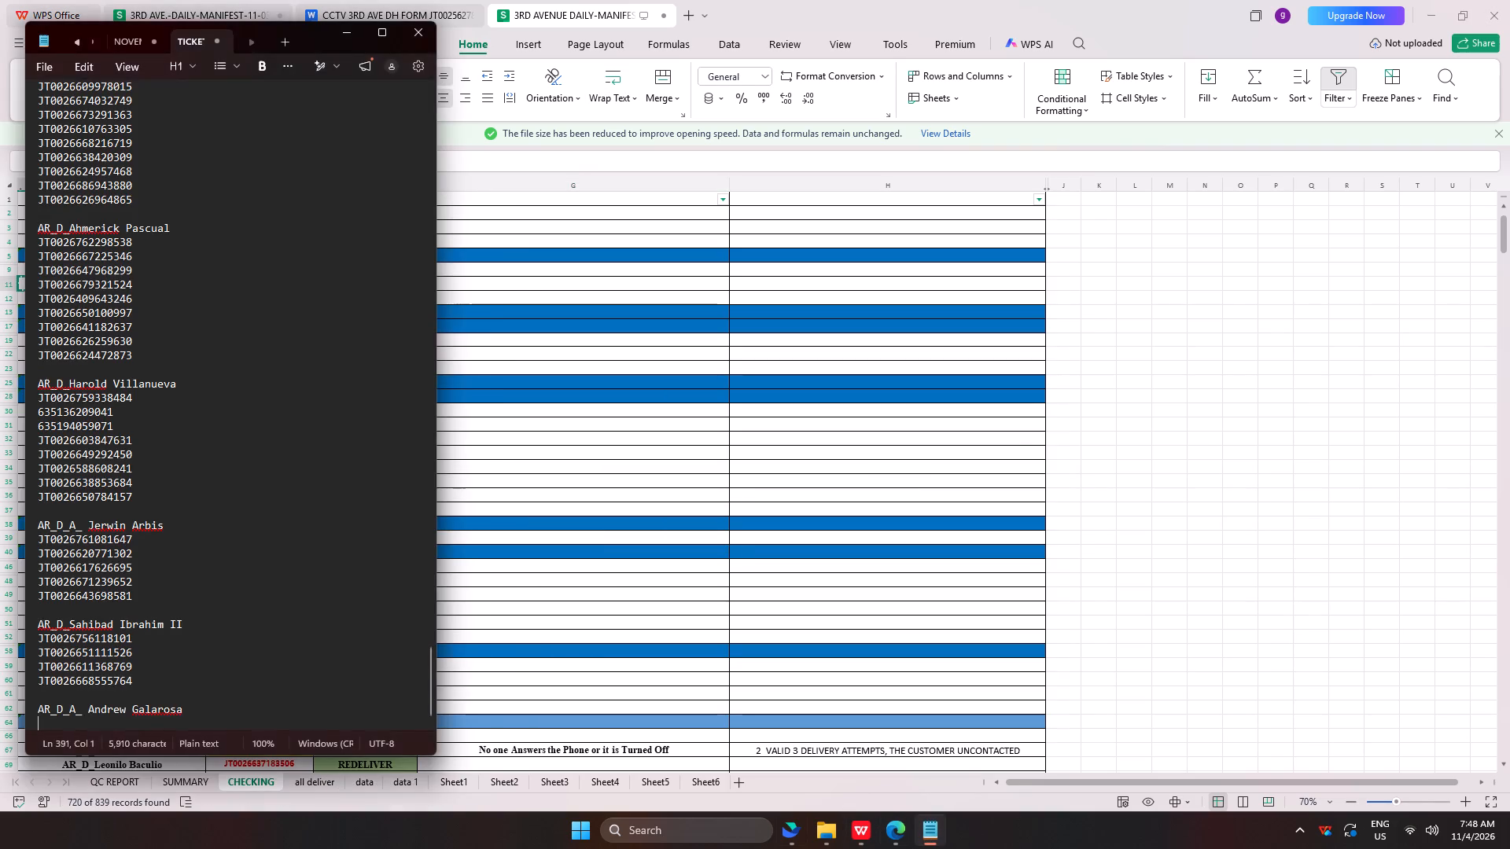
pyautogui.click(679, 484)
pyautogui.moveTo(229, 273); pyautogui.dragTo(236, 313)
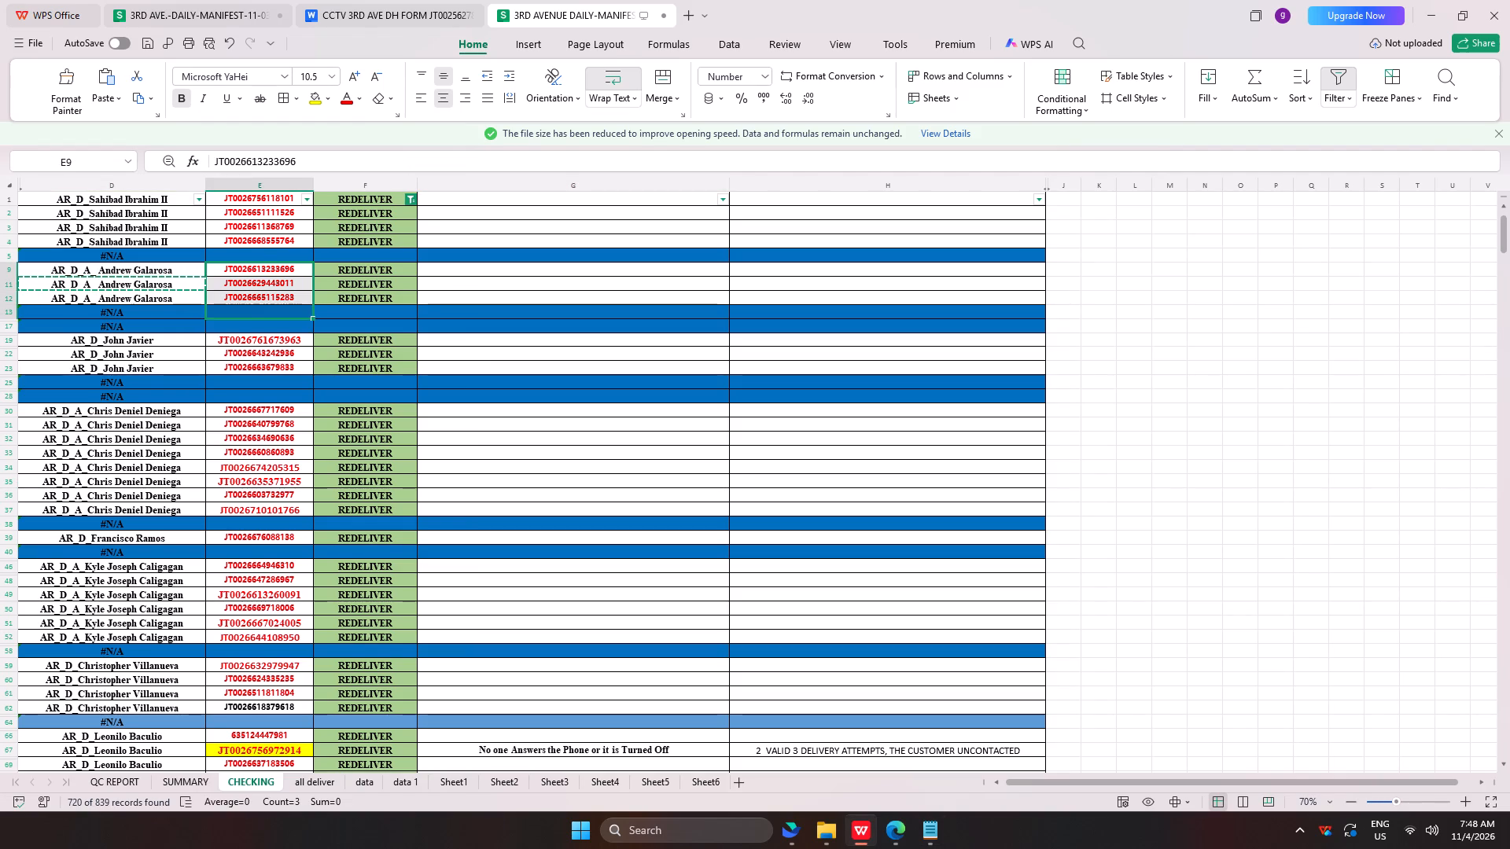
pyautogui.hotkey('ctrl', 'c')
pyautogui.click(929, 835)
pyautogui.hotkey('ctrl', 'v')
# Append the rider name from row 19 and the visible tracking numbers of rows 19–23, with a trailing blank line, to the Notepad list.
pyautogui.click(784, 596)
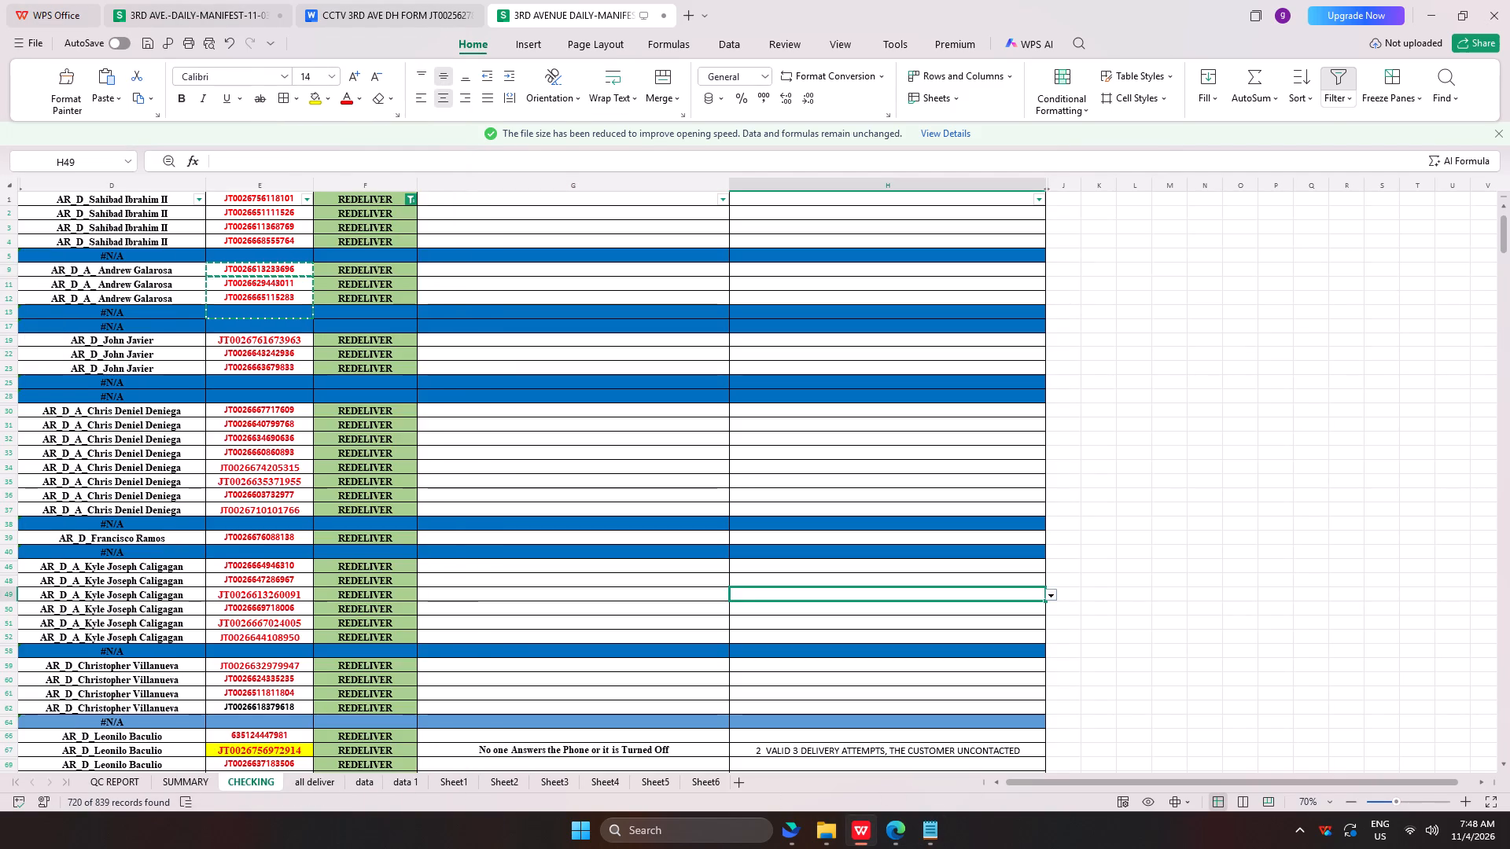
pyautogui.click(47, 344)
pyautogui.hotkey('ctrl', 'c')
pyautogui.click(937, 817)
pyautogui.hotkey('ctrl', 'v')
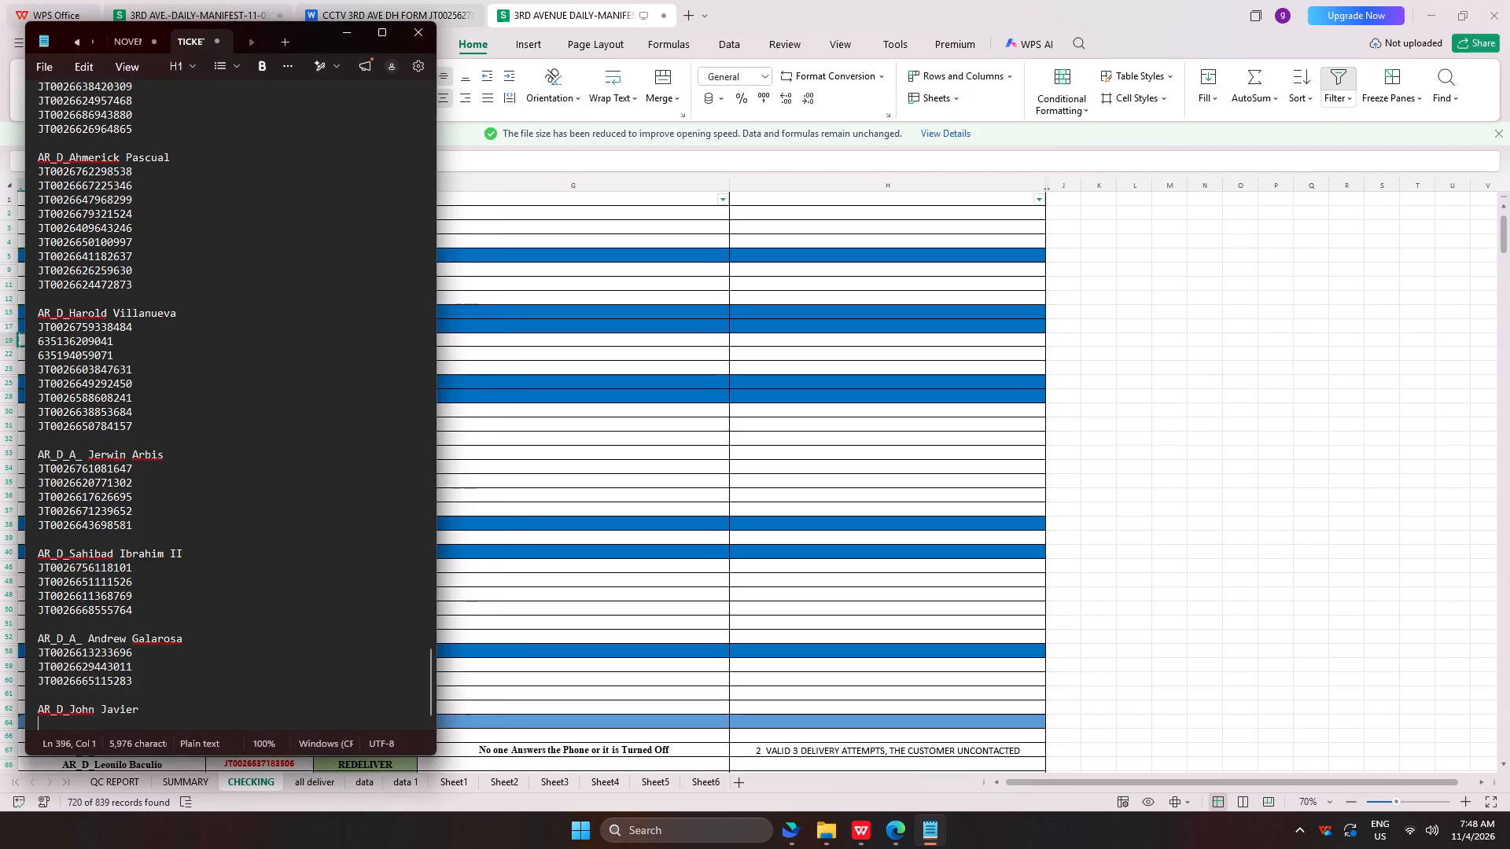
pyautogui.moveTo(800, 536); pyautogui.dragTo(792, 532)
pyautogui.moveTo(225, 342); pyautogui.dragTo(237, 384)
pyautogui.hotkey('ctrl', 'c')
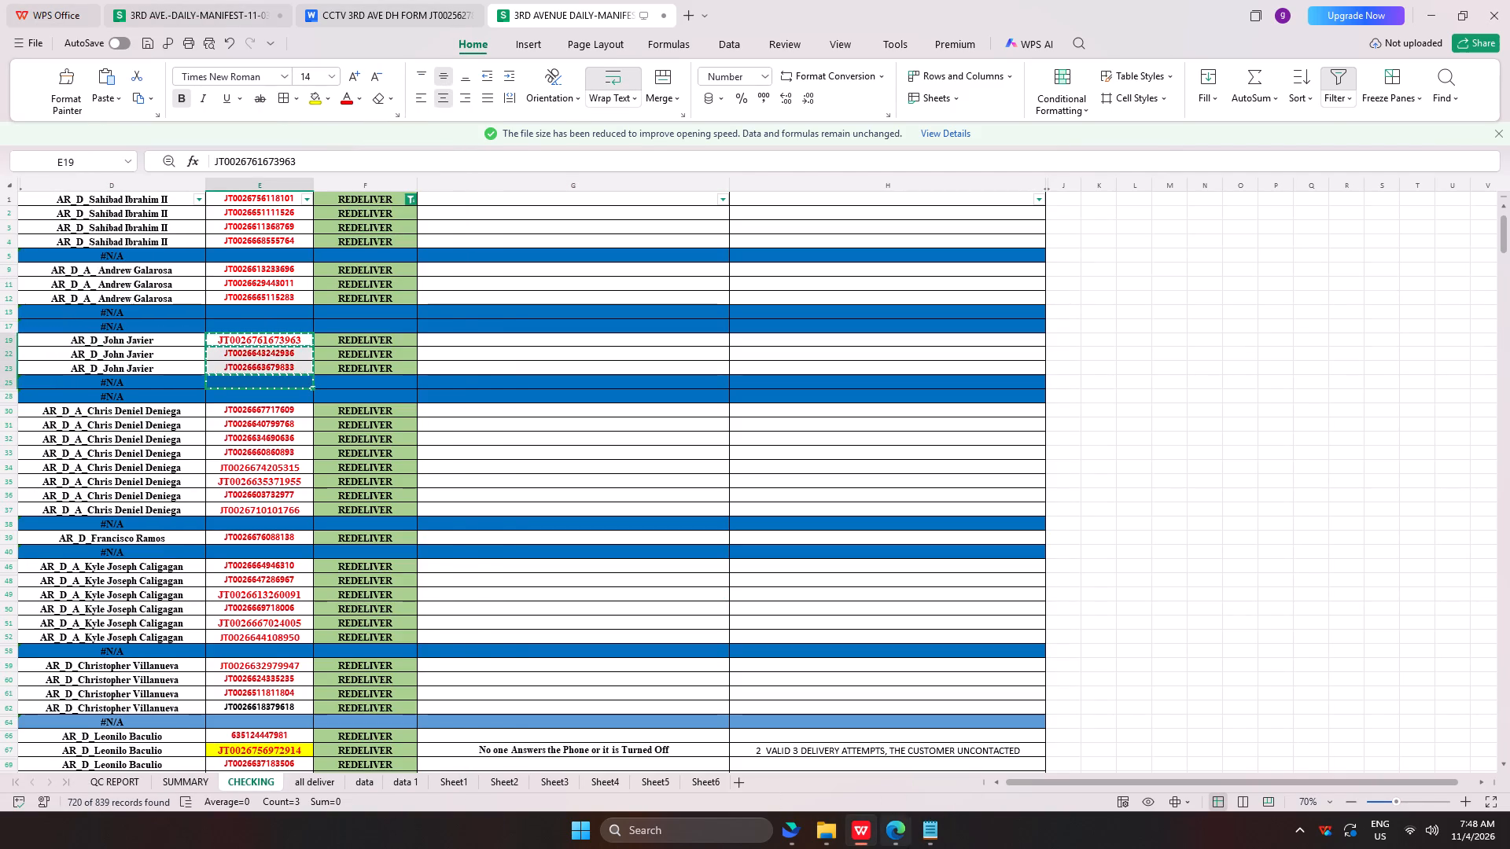
pyautogui.click(928, 836)
pyautogui.hotkey('ctrl', 'v')
# Append the rider name from D32 and the tracking numbers of rows 30–37 to the Notepad list, ending with a blank line.
pyautogui.moveTo(695, 491); pyautogui.dragTo(687, 476)
pyautogui.click(112, 432)
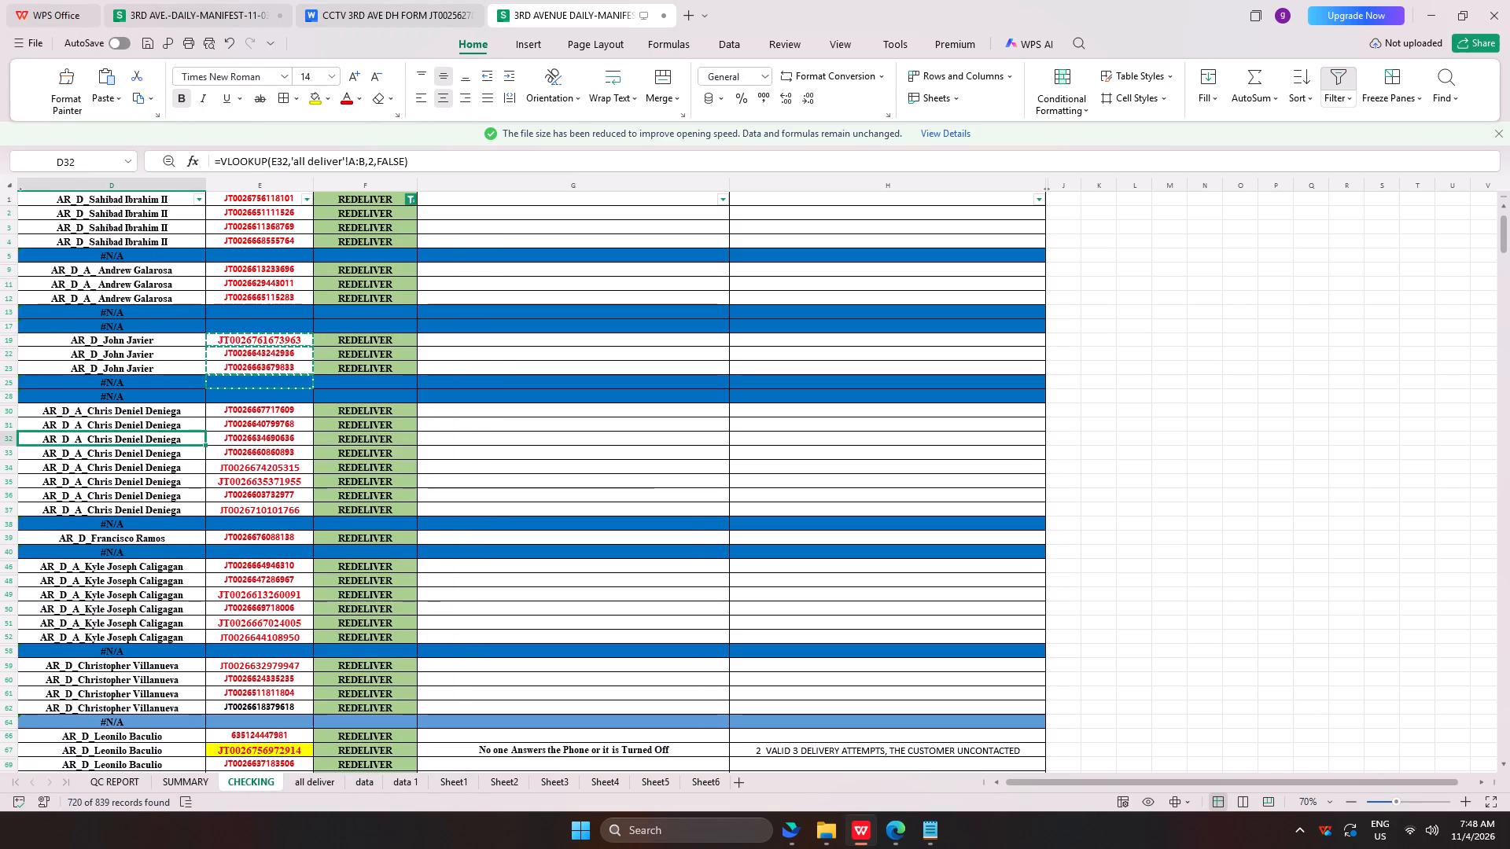
pyautogui.hotkey('ctrl', 'c')
pyautogui.click(930, 827)
pyautogui.hotkey('ctrl', 'v')
pyautogui.click(754, 505)
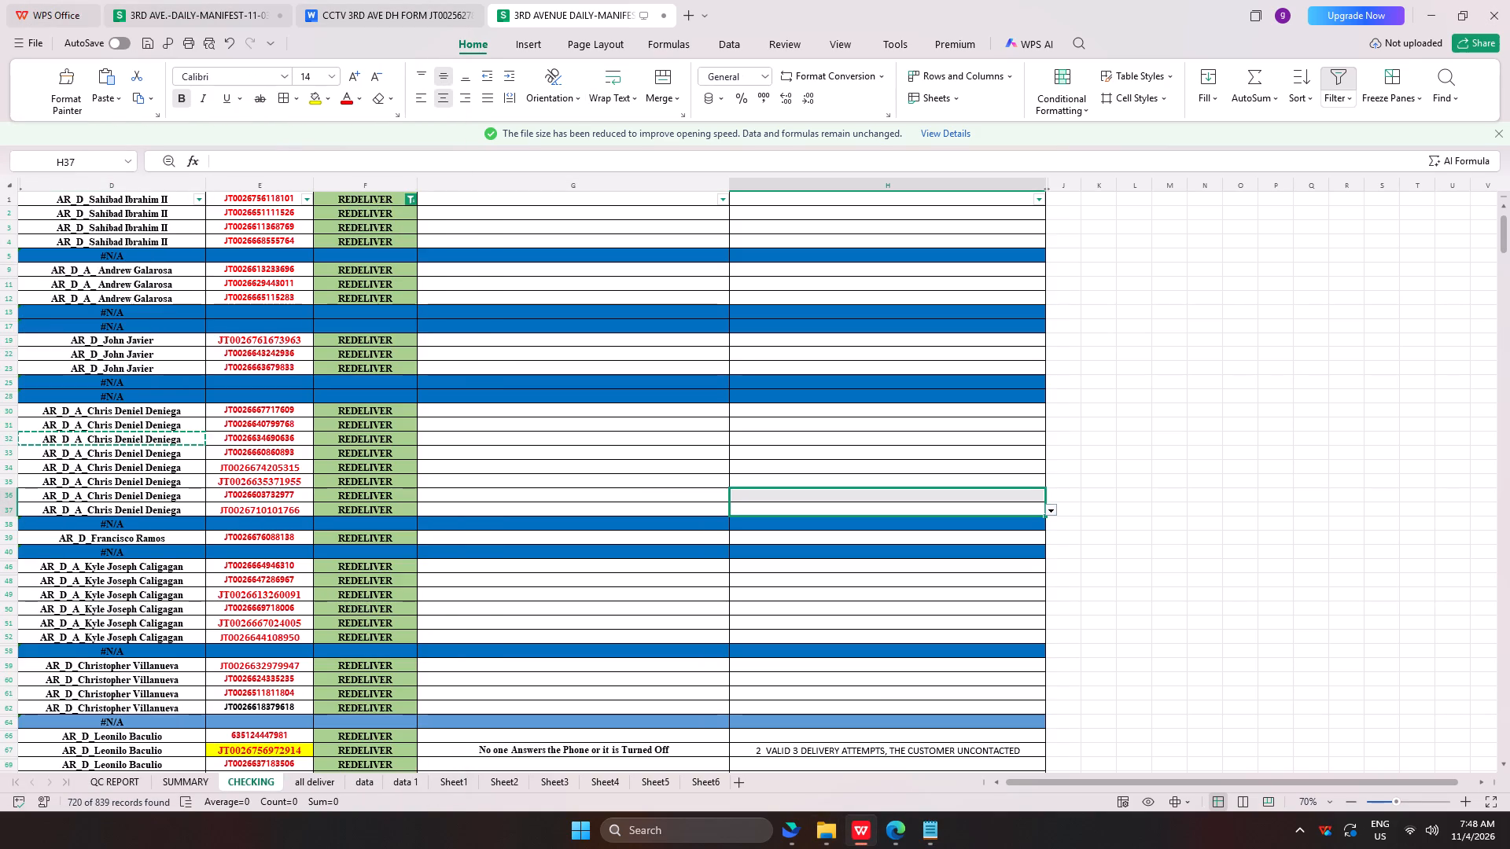
pyautogui.moveTo(261, 412); pyautogui.dragTo(278, 516)
pyautogui.hotkey('ctrl', 'c')
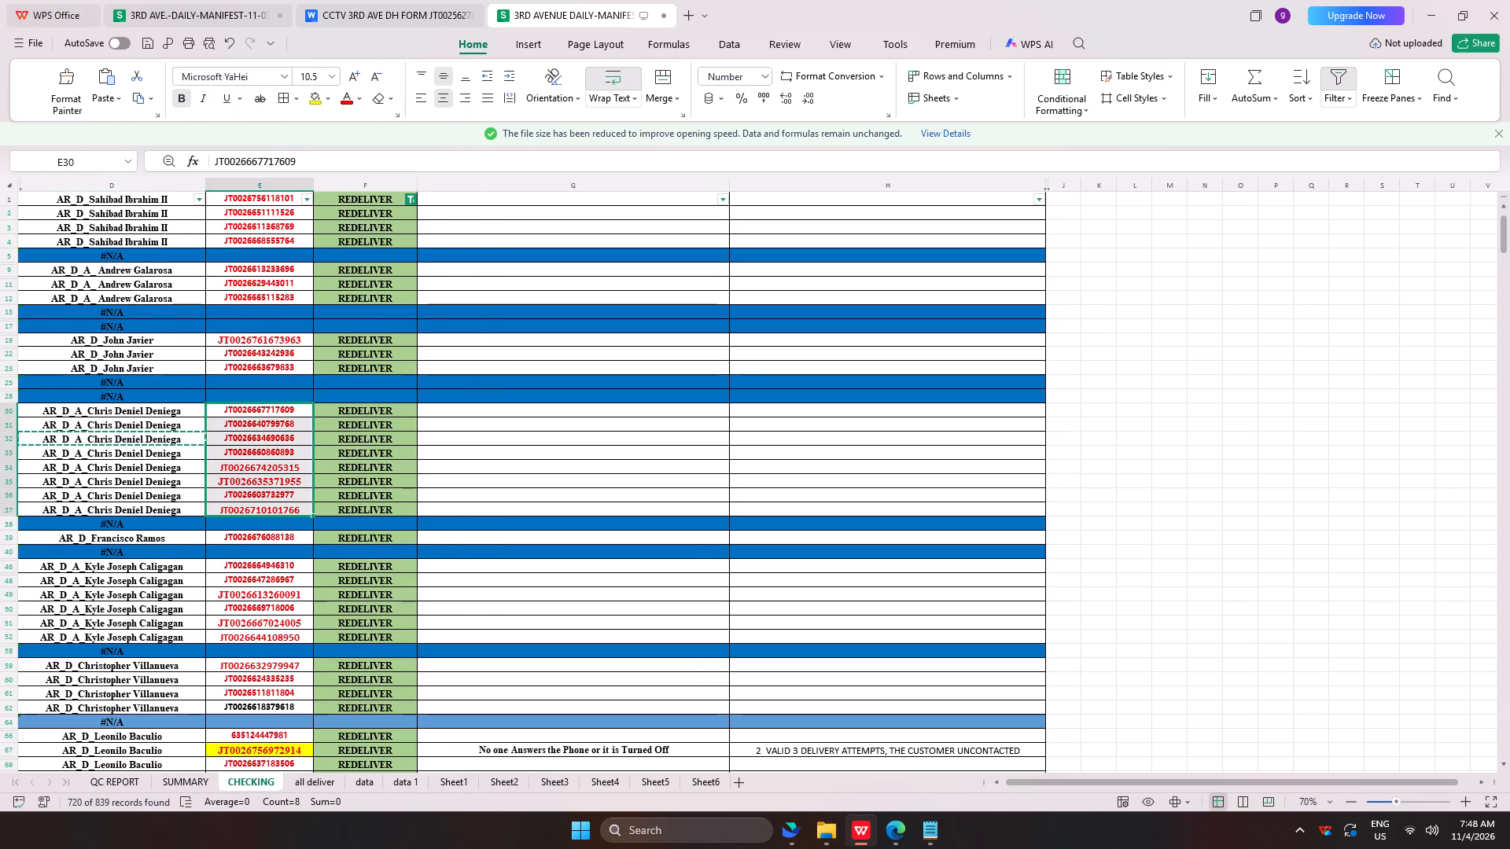
pyautogui.click(923, 825)
pyautogui.hotkey('ctrl', 'v')
pyautogui.press('Return')
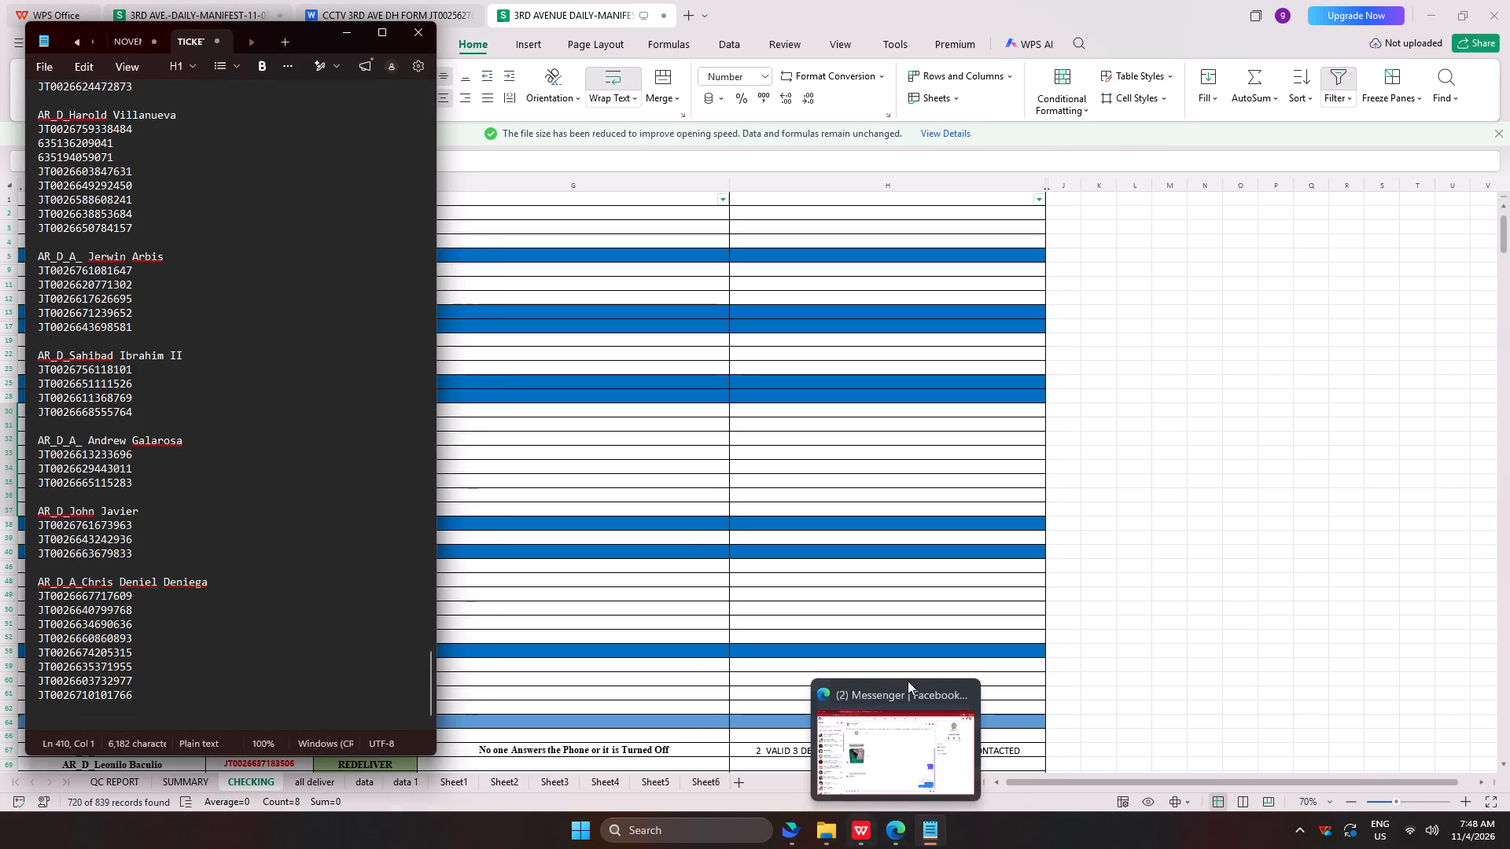
# Append the rider name and single tracking number from row 39, with a trailing blank line, to the Notepad list.
pyautogui.click(722, 436)
pyautogui.click(141, 545)
pyautogui.hotkey('ctrl', 'c')
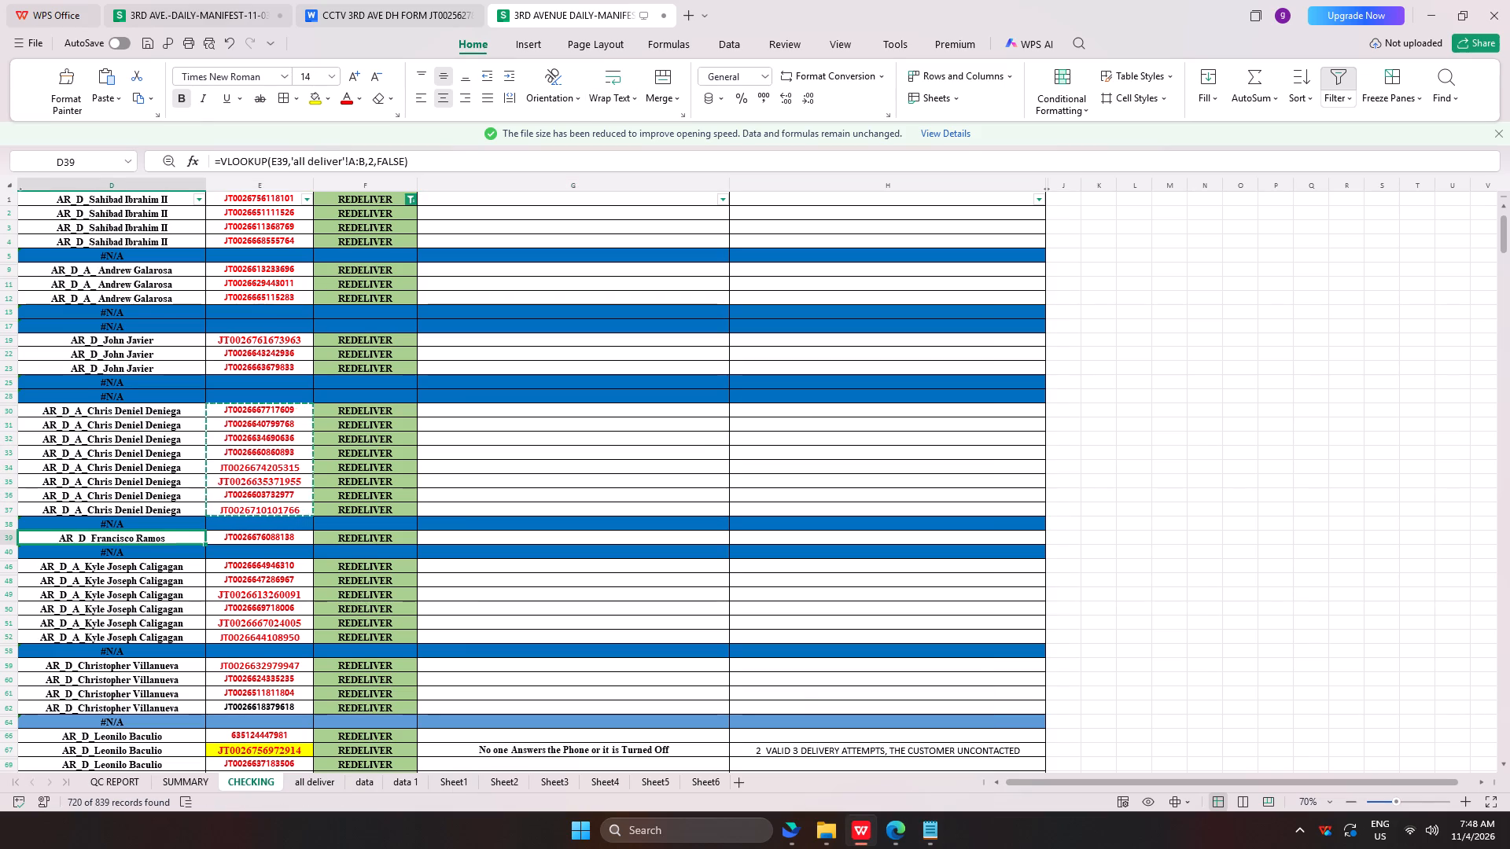
pyautogui.click(924, 836)
pyautogui.hotkey('ctrl', 'v')
pyautogui.click(611, 522)
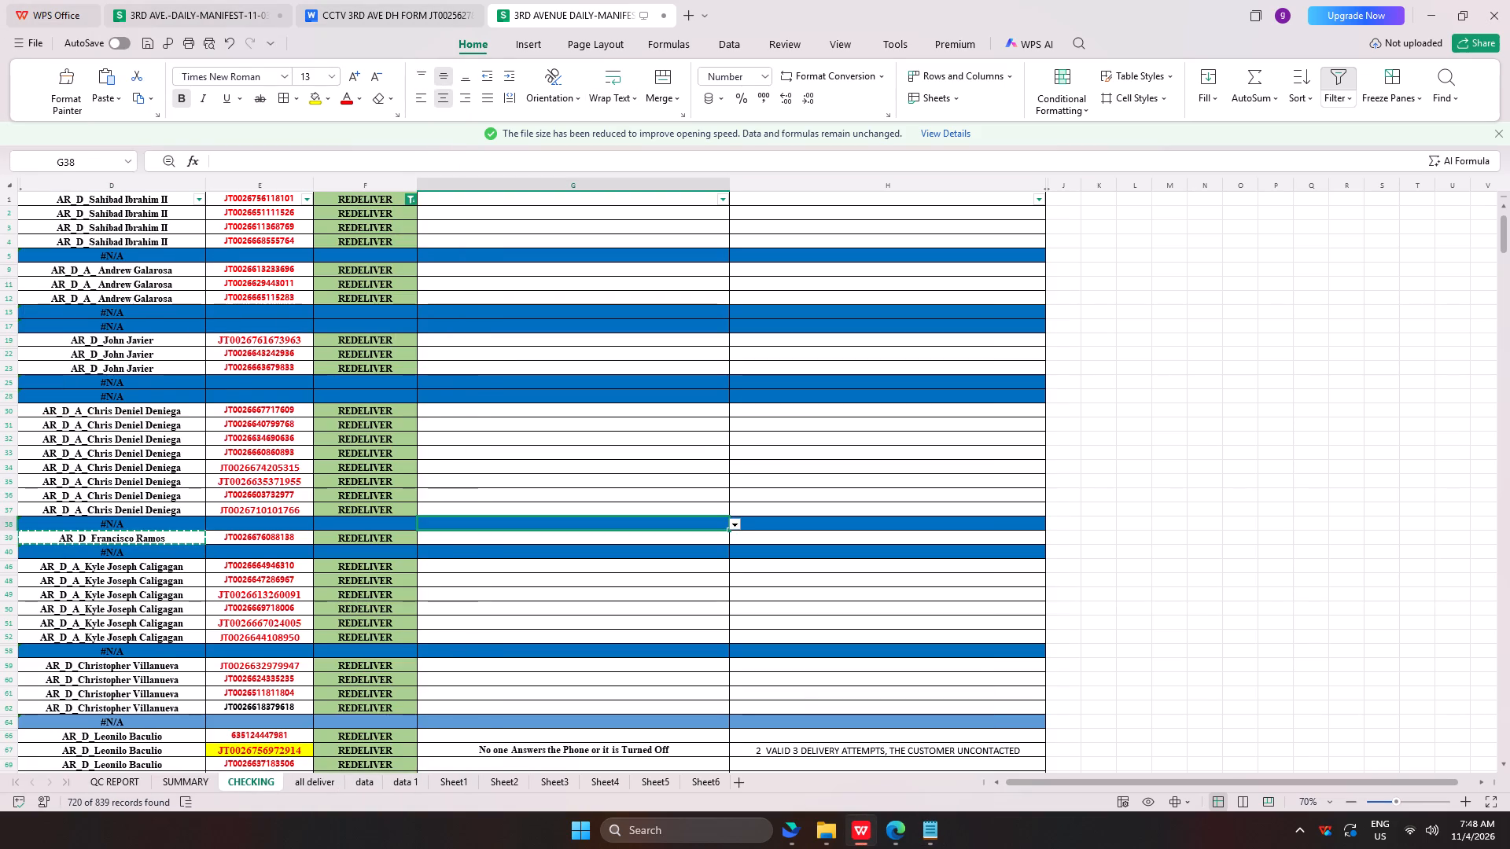
pyautogui.moveTo(241, 538); pyautogui.dragTo(249, 549)
pyautogui.hotkey('ctrl', 'c')
pyautogui.click(931, 832)
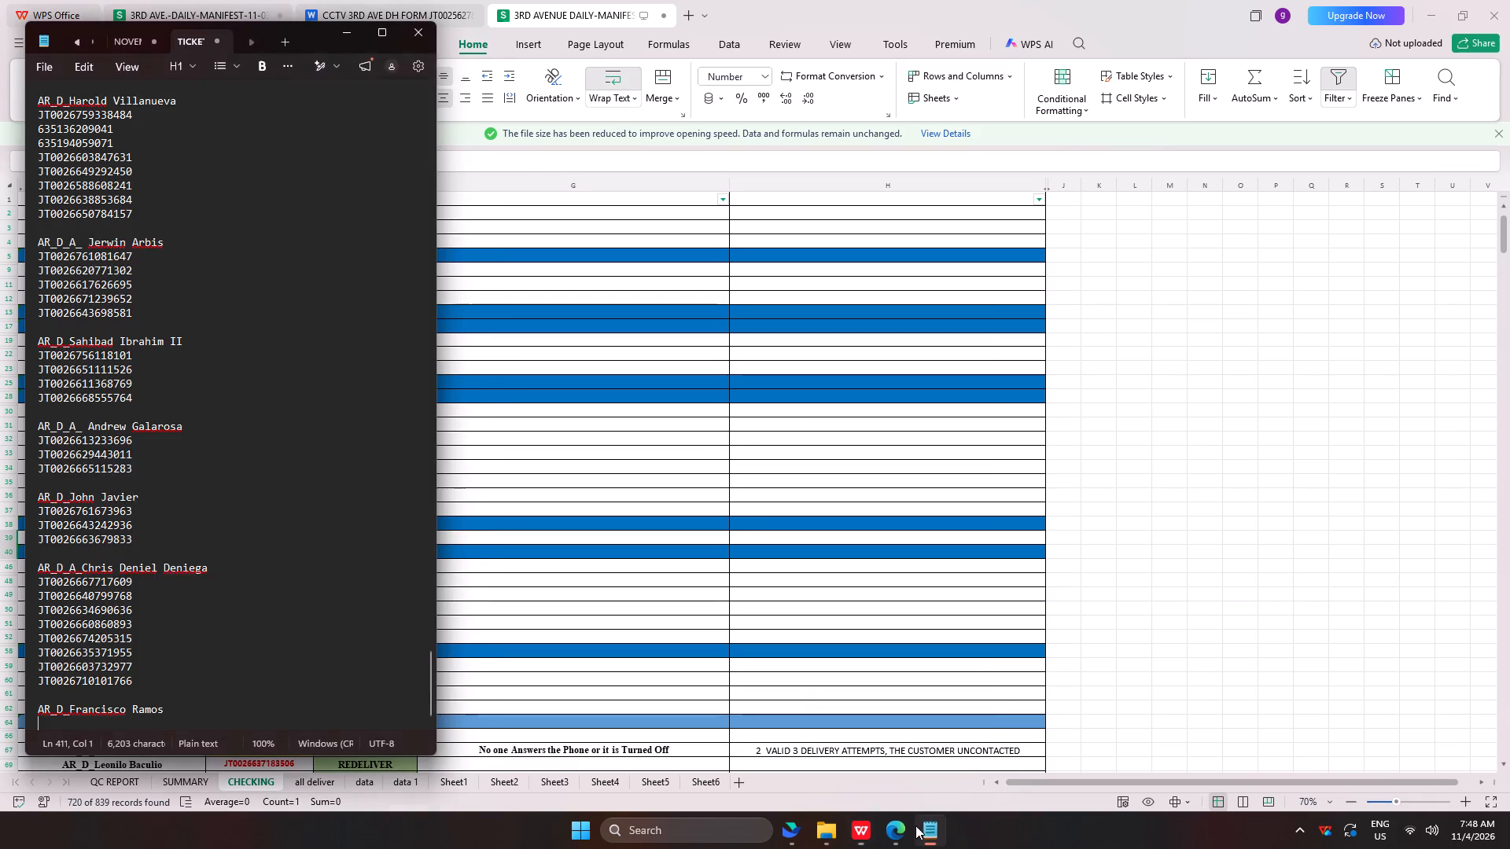
pyautogui.hotkey('ctrl', 'v')
# Append the rider name from D46 and the visible tracking numbers of rows 46–52, with a trailing blank line, to the Notepad list.
pyautogui.moveTo(659, 573); pyautogui.dragTo(648, 567)
pyautogui.click(112, 564)
pyautogui.hotkey('ctrl', 'c')
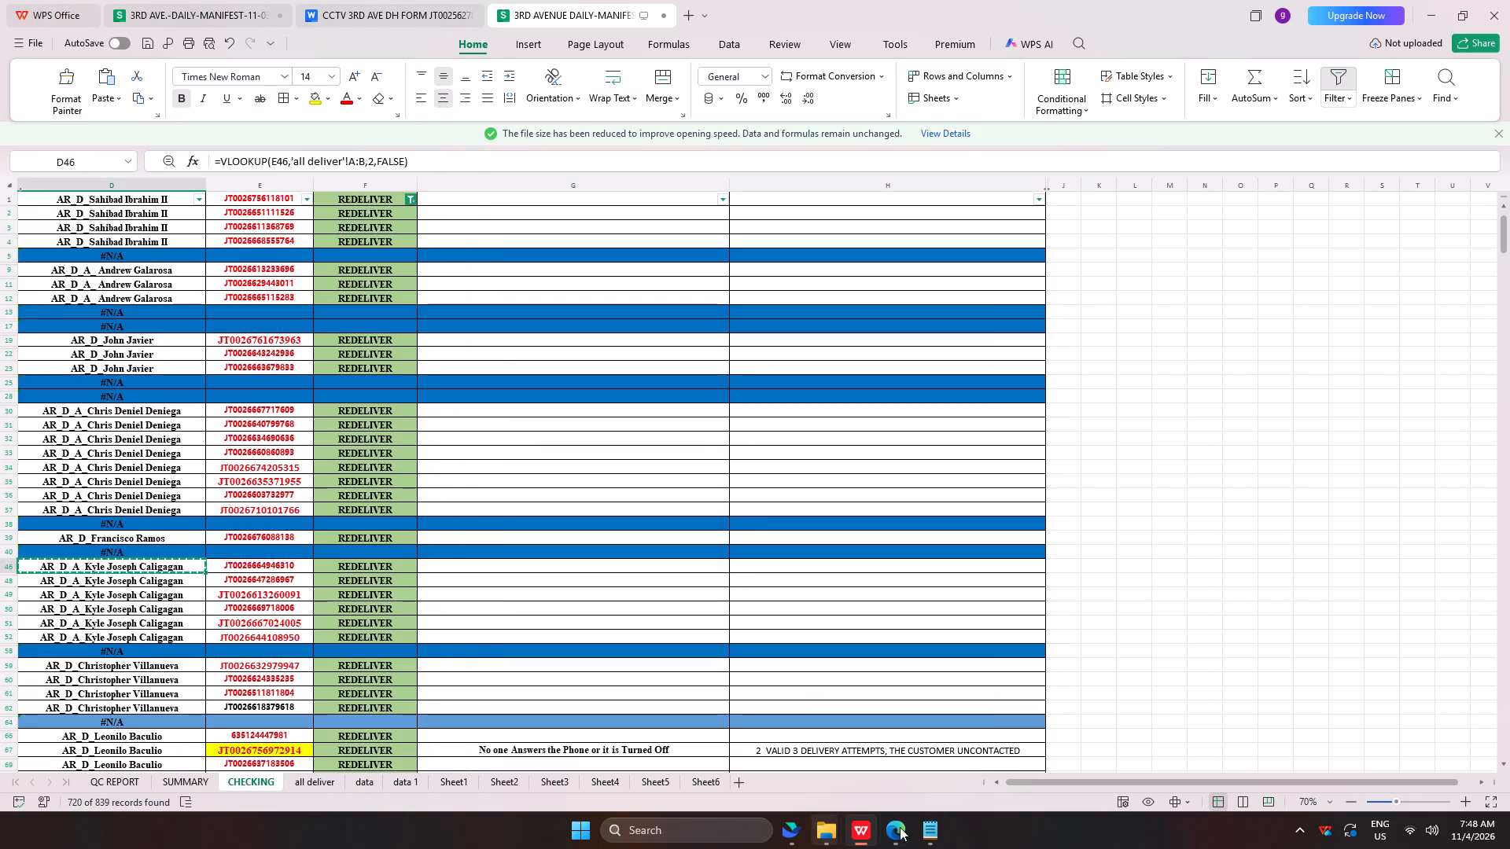
pyautogui.click(934, 830)
pyautogui.hotkey('ctrl', 'v')
pyautogui.moveTo(761, 608); pyautogui.dragTo(723, 590)
pyautogui.moveTo(231, 567); pyautogui.dragTo(238, 647)
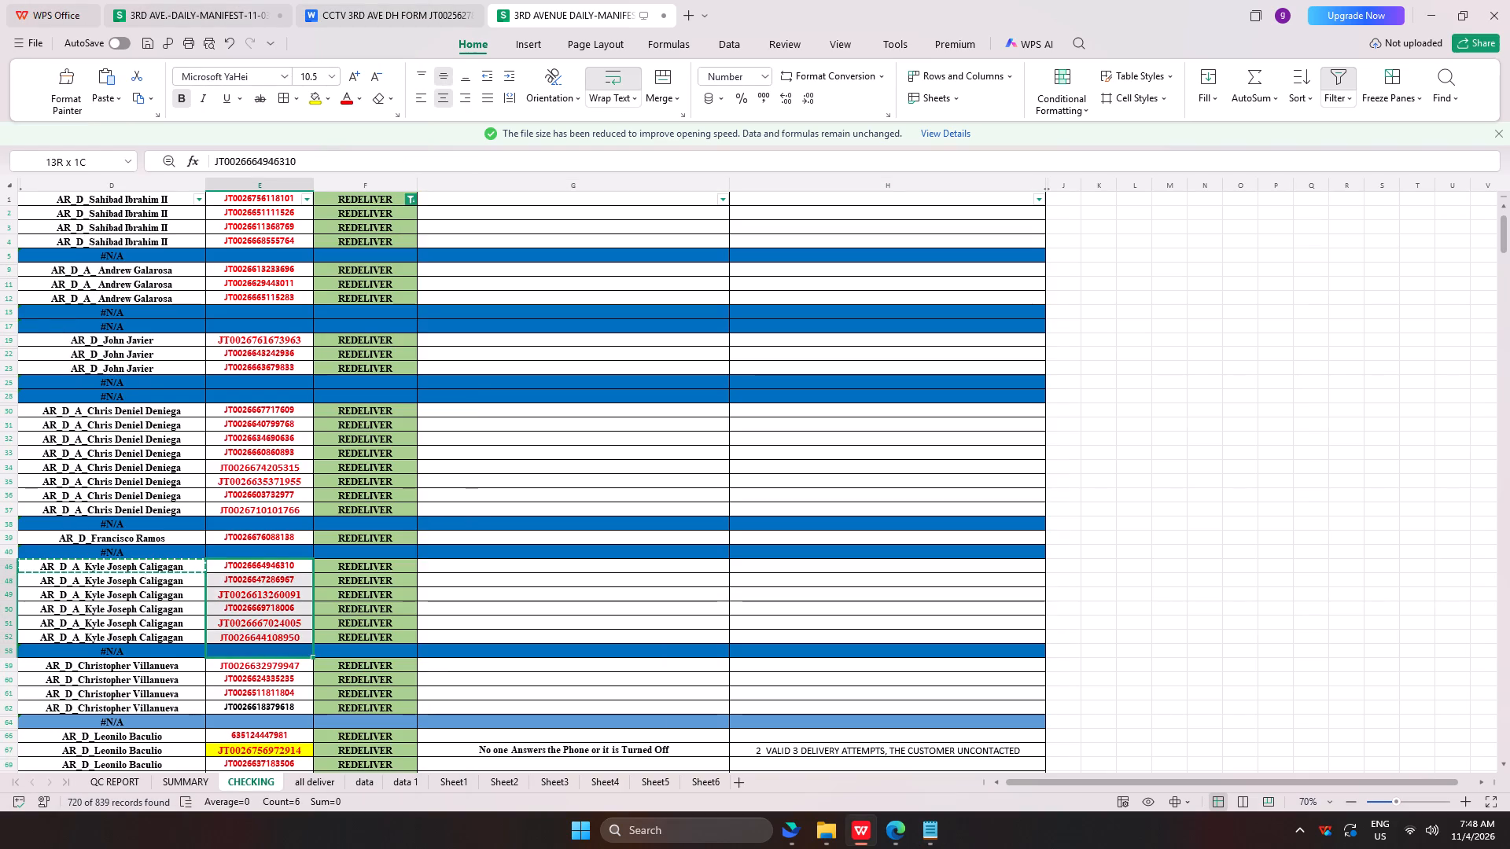
pyautogui.moveTo(238, 647); pyautogui.dragTo(239, 652)
pyautogui.hotkey('ctrl', 'c')
pyautogui.click(930, 831)
pyautogui.hotkey('ctrl', 'v')
# Append the rider name from D61 and the tracking numbers of rows 59–62, with a trailing blank line, to the Notepad list.
pyautogui.moveTo(665, 604); pyautogui.dragTo(648, 601)
pyautogui.click(116, 688)
pyautogui.hotkey('ctrl', 'c')
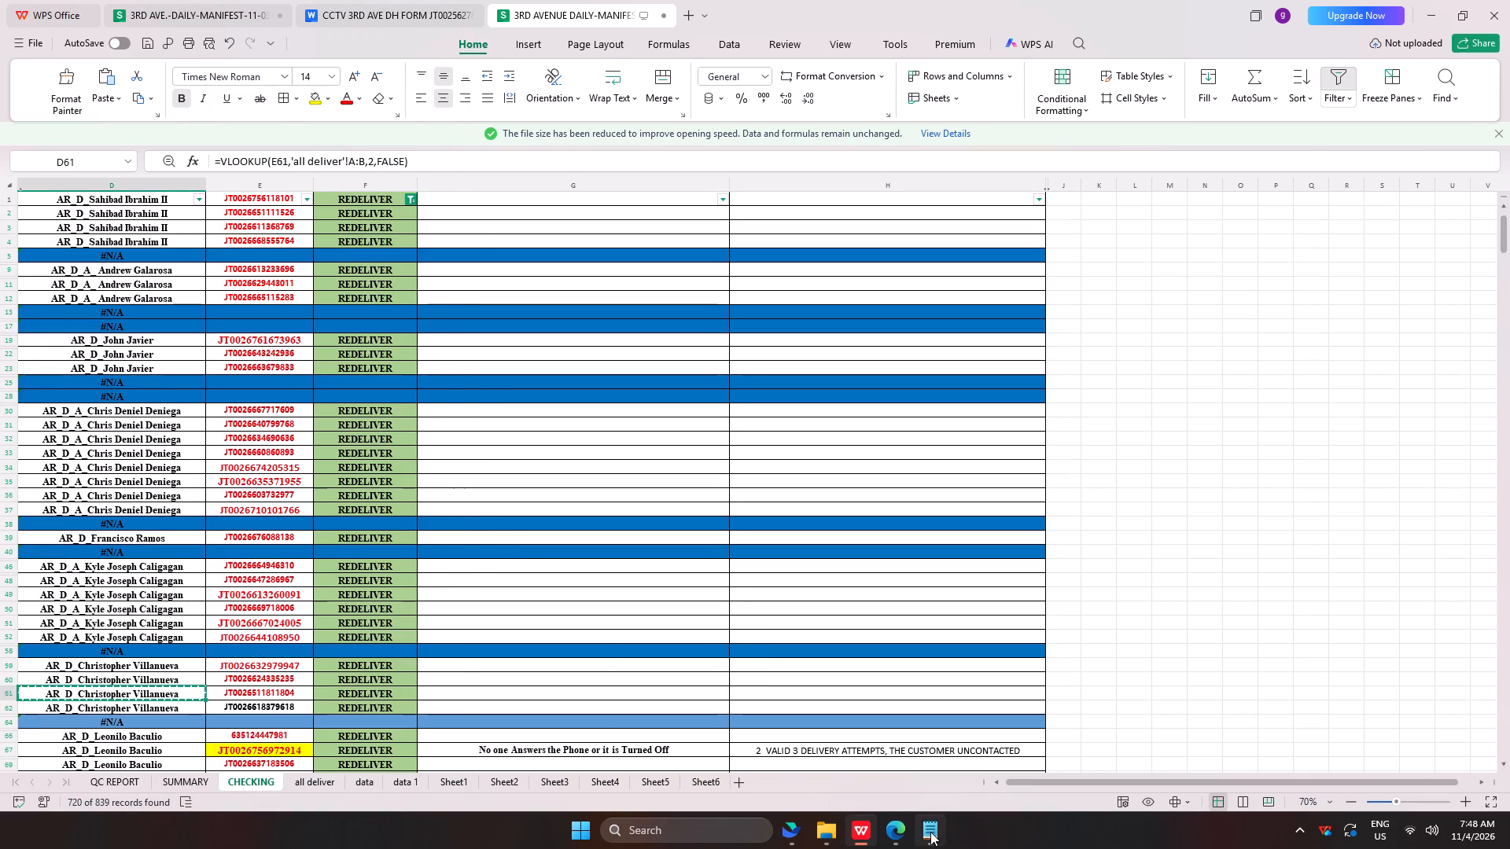
pyautogui.click(930, 832)
pyautogui.hotkey('ctrl', 'v')
pyautogui.click(823, 620)
pyautogui.scroll(-5, 89, 573)
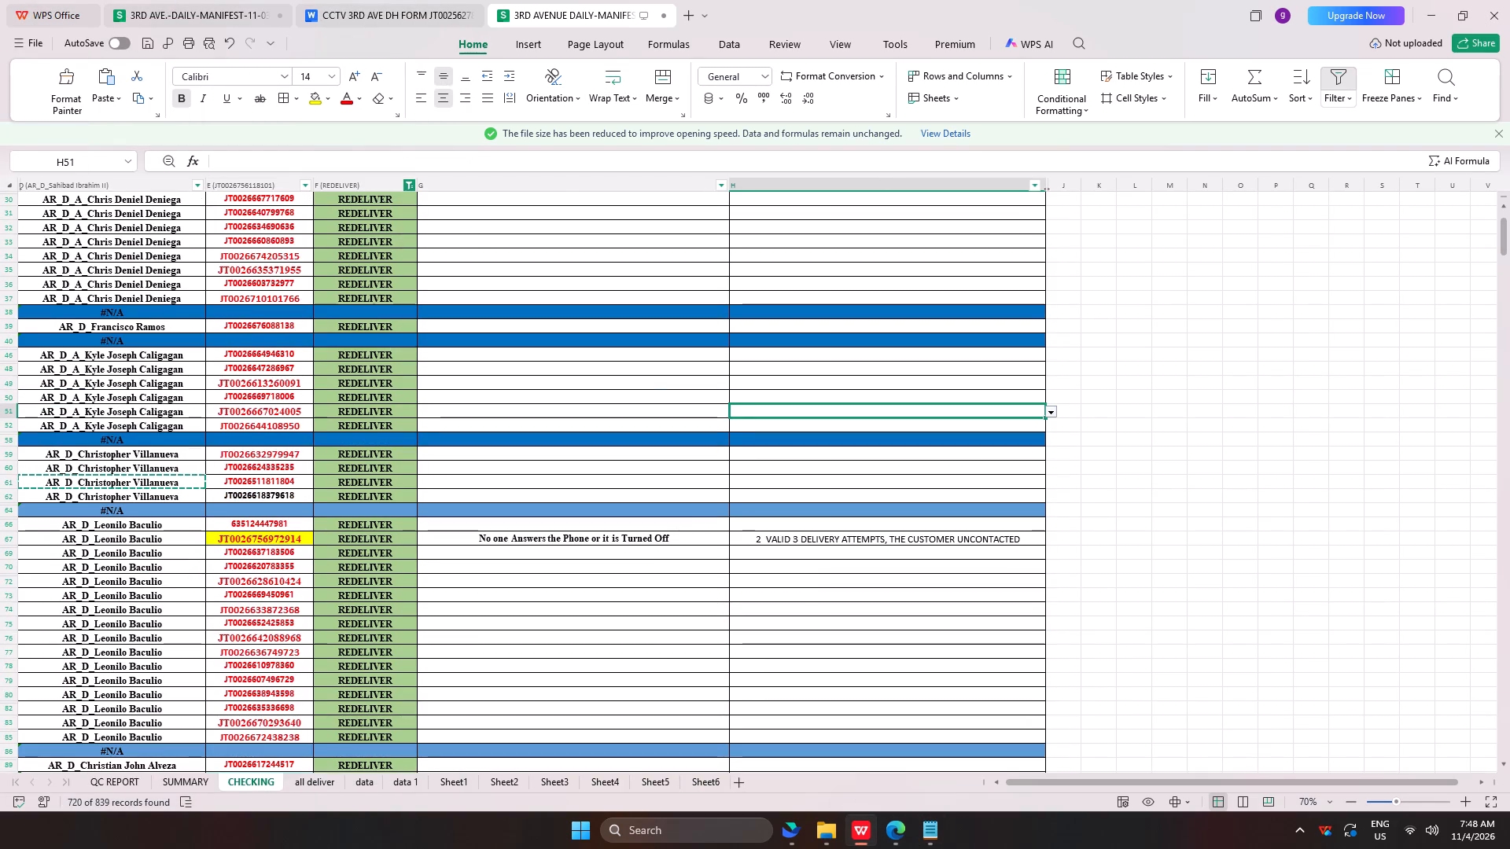
pyautogui.moveTo(267, 458); pyautogui.dragTo(266, 507)
pyautogui.hotkey('ctrl', 'c')
pyautogui.click(918, 832)
pyautogui.hotkey('ctrl', 'v')
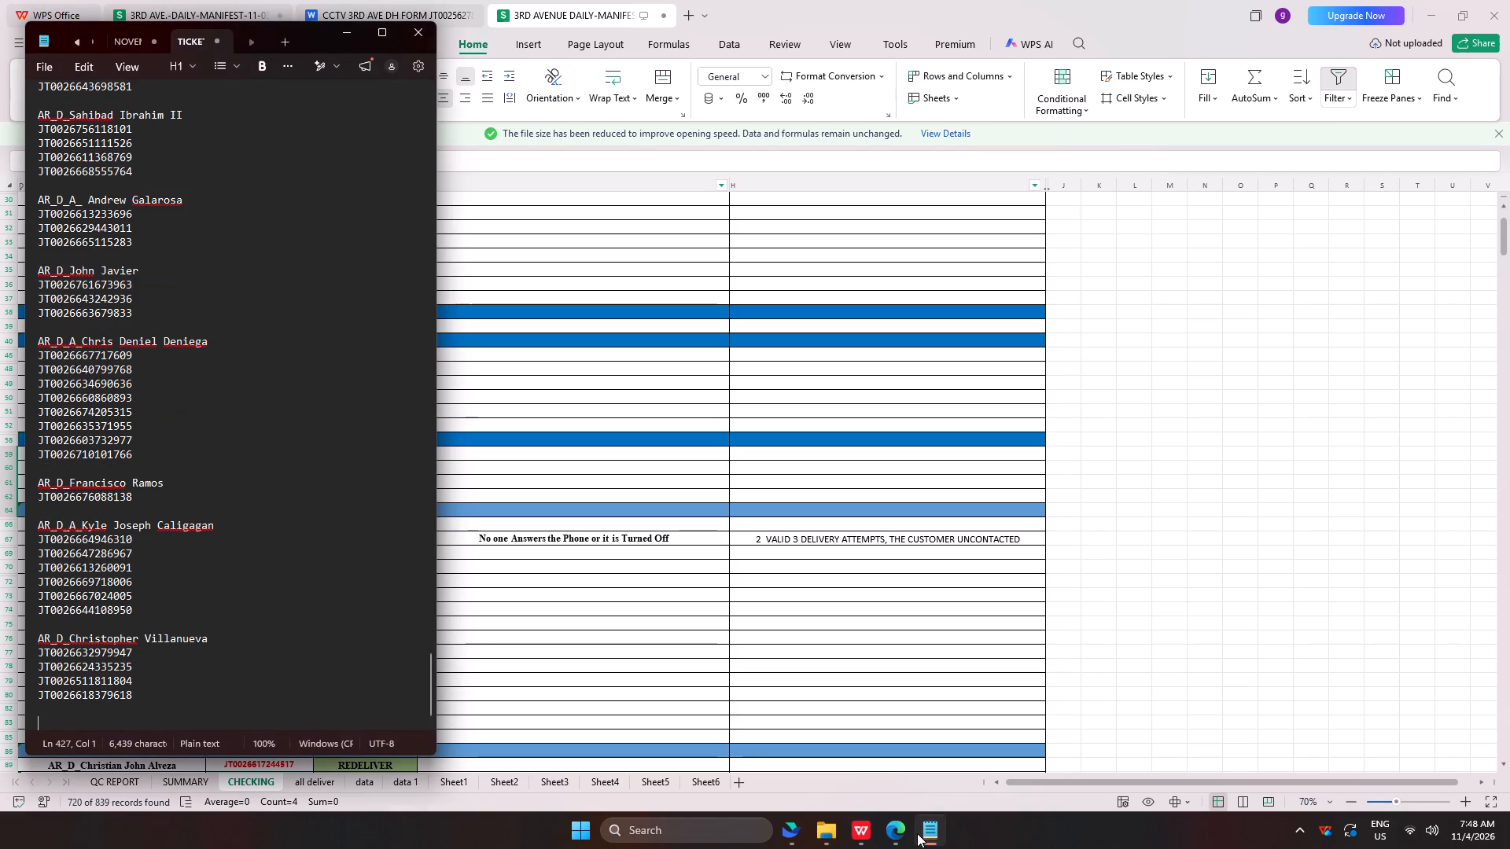
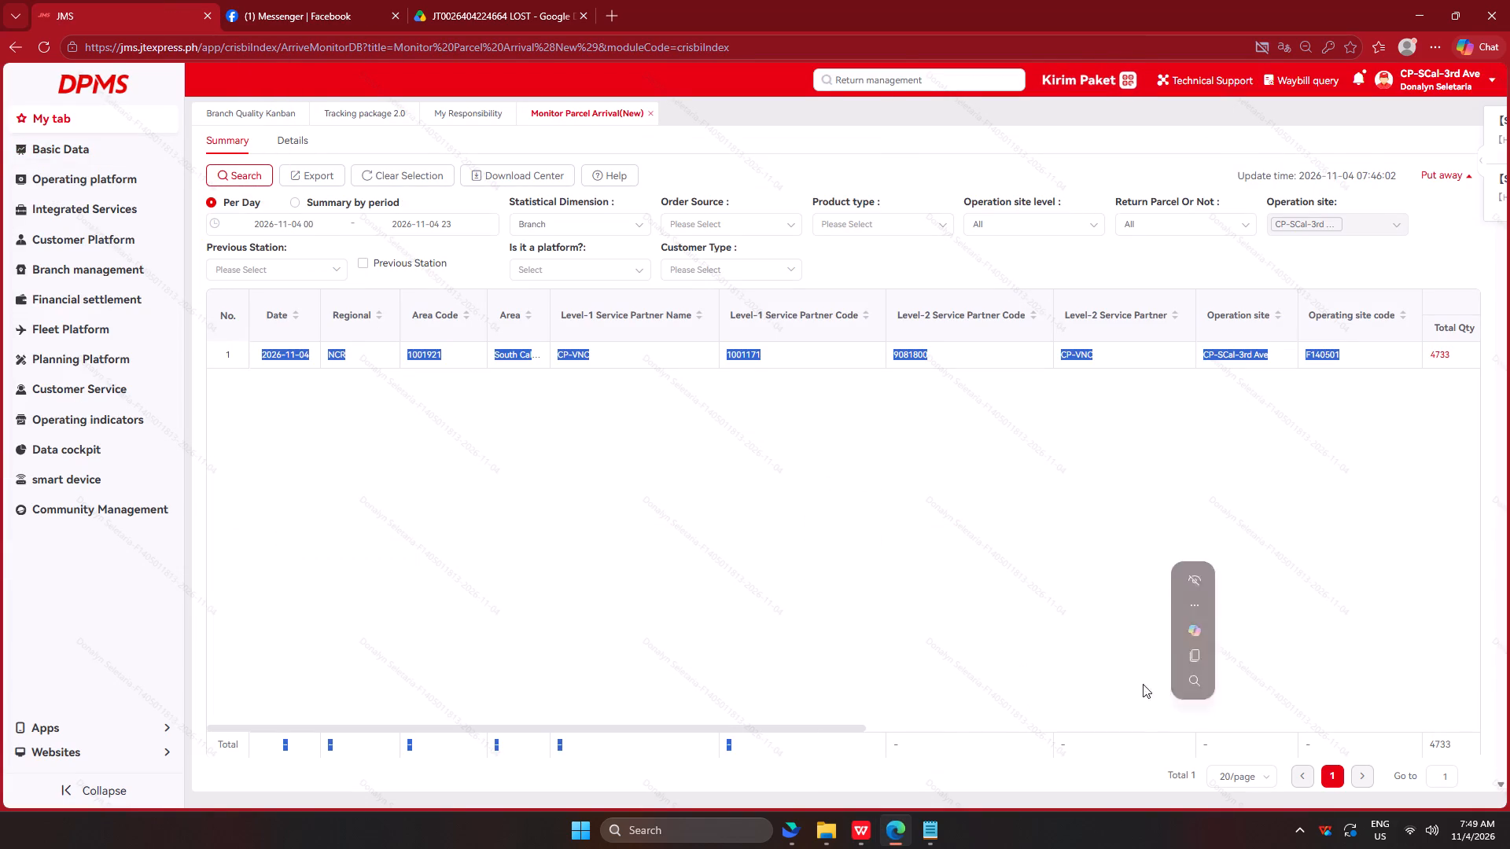
# Open the details behind the Total number of votes not reached figure in the Monitor Parcel Arrival summary.
pyautogui.click(1068, 512)
pyautogui.moveTo(855, 726); pyautogui.dragTo(1259, 712)
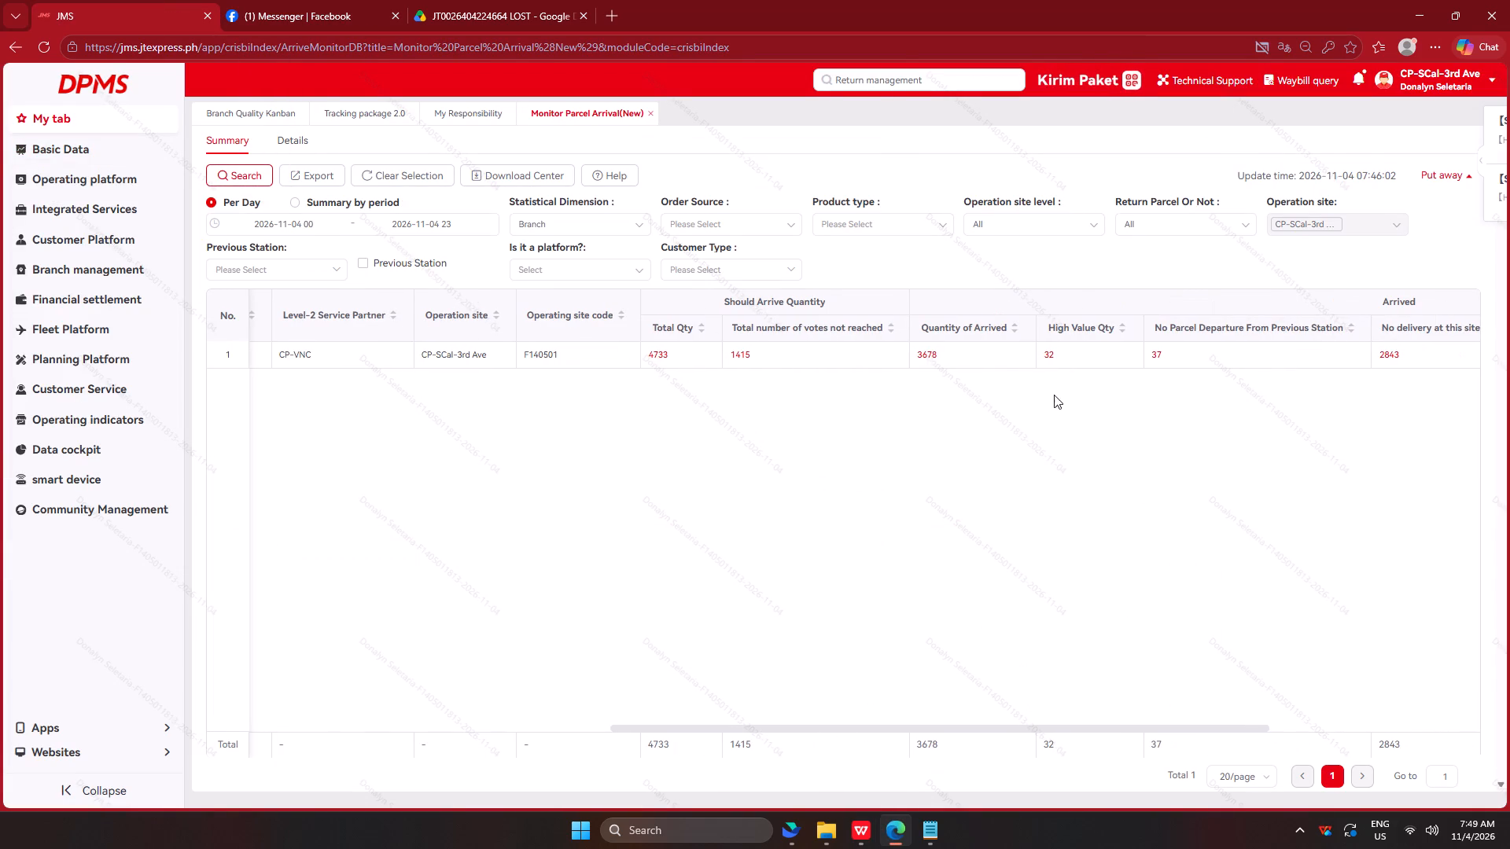
pyautogui.click(730, 355)
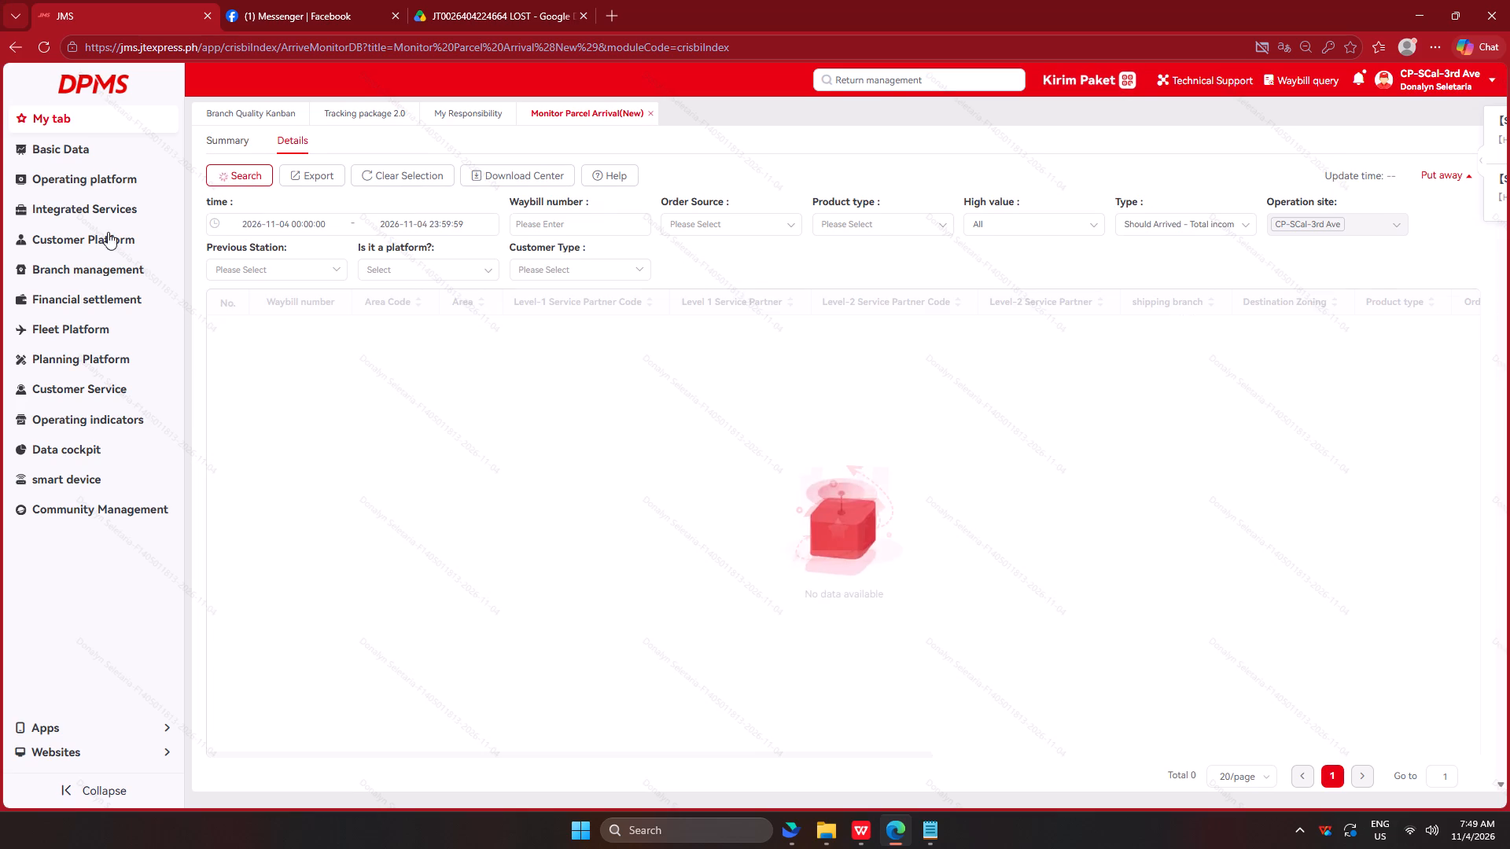
# Export the not-reached parcel details and open the completed export file from the download center.
pyautogui.click(292, 177)
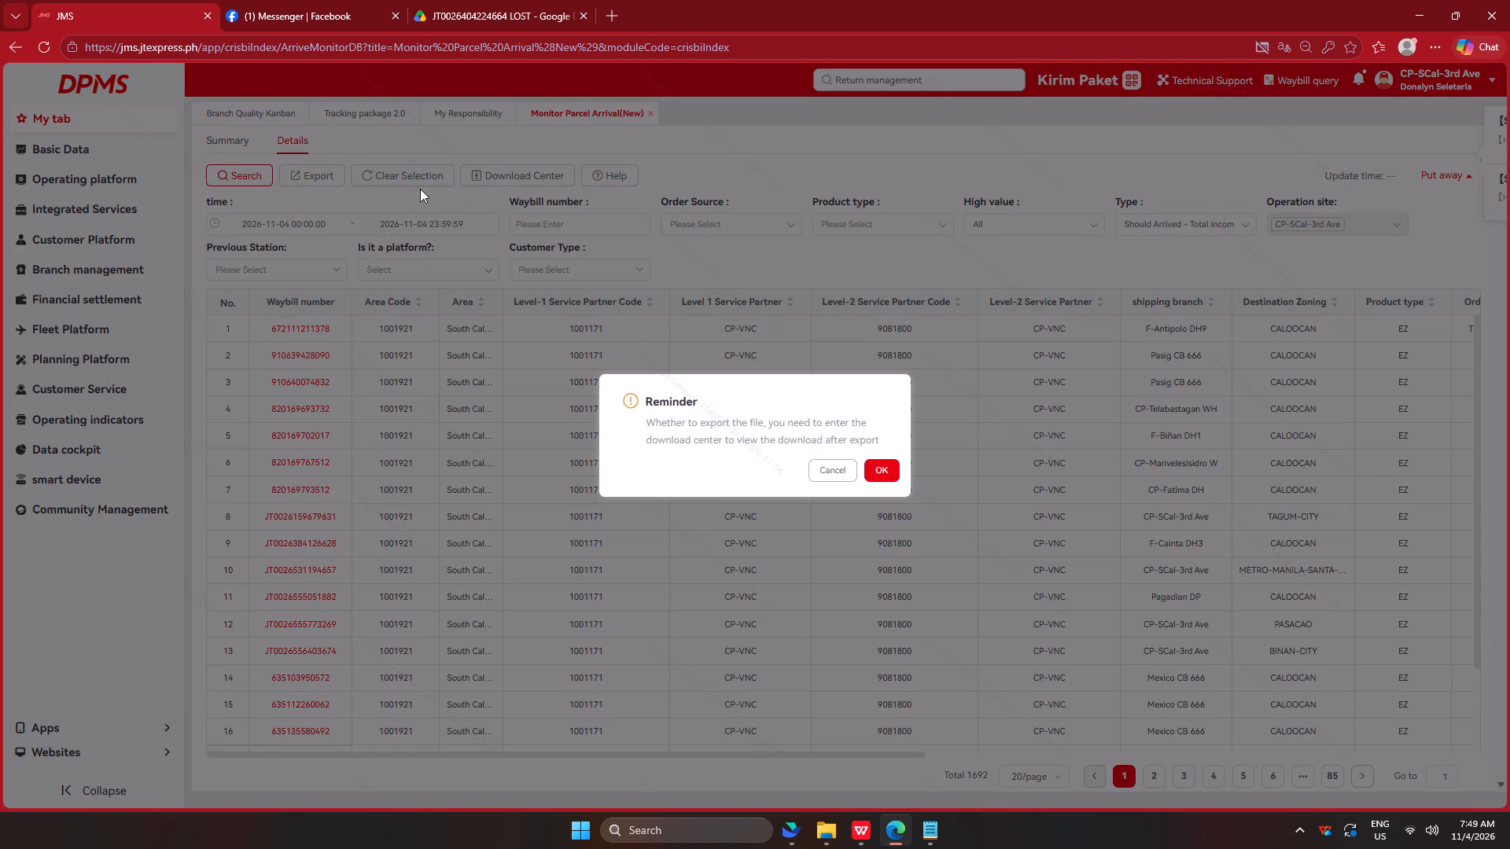
pyautogui.click(302, 175)
pyautogui.click(874, 465)
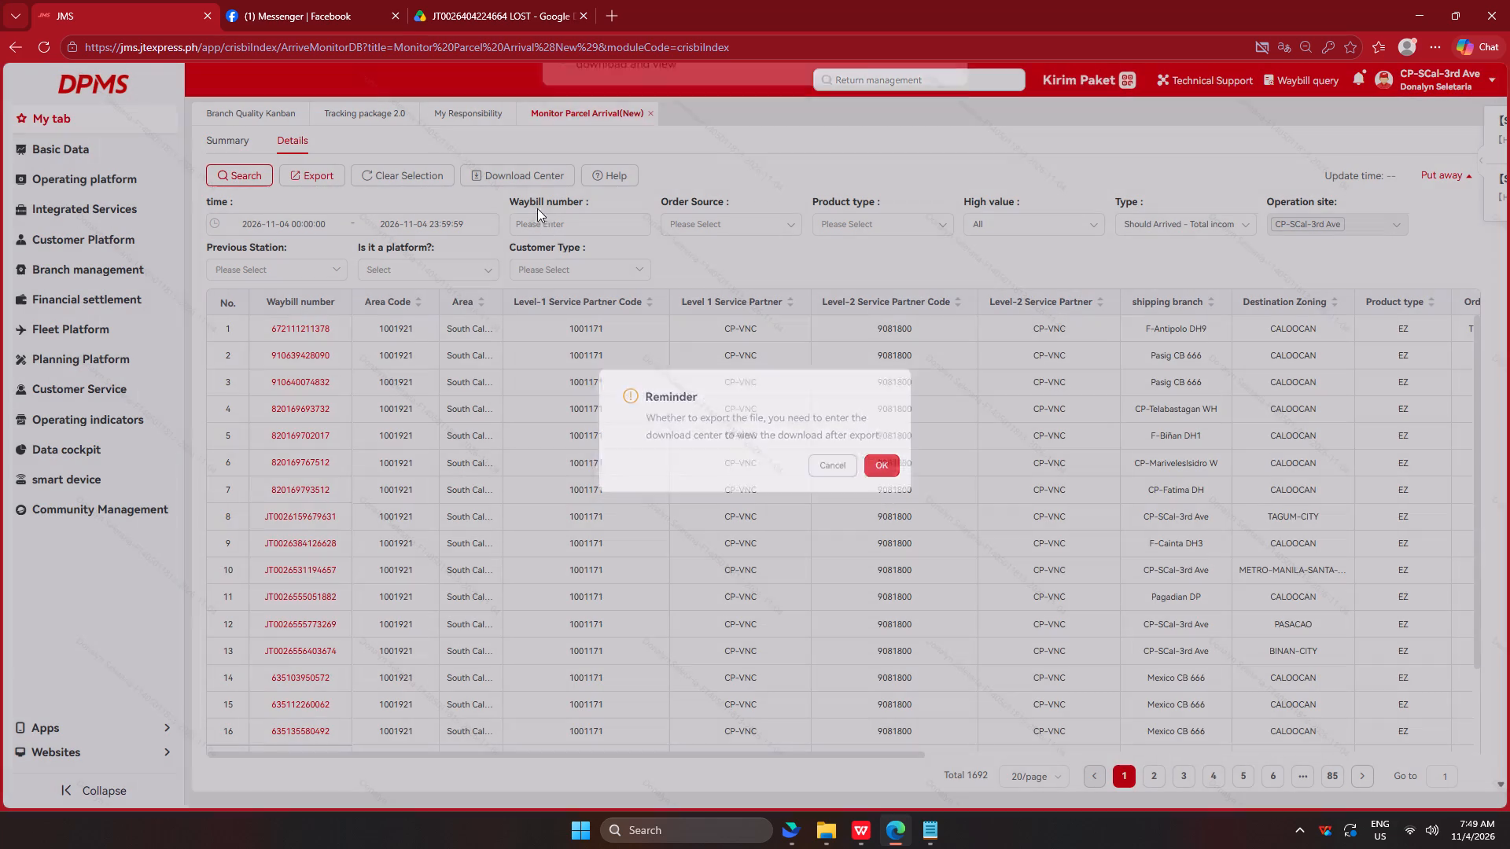
pyautogui.click(525, 177)
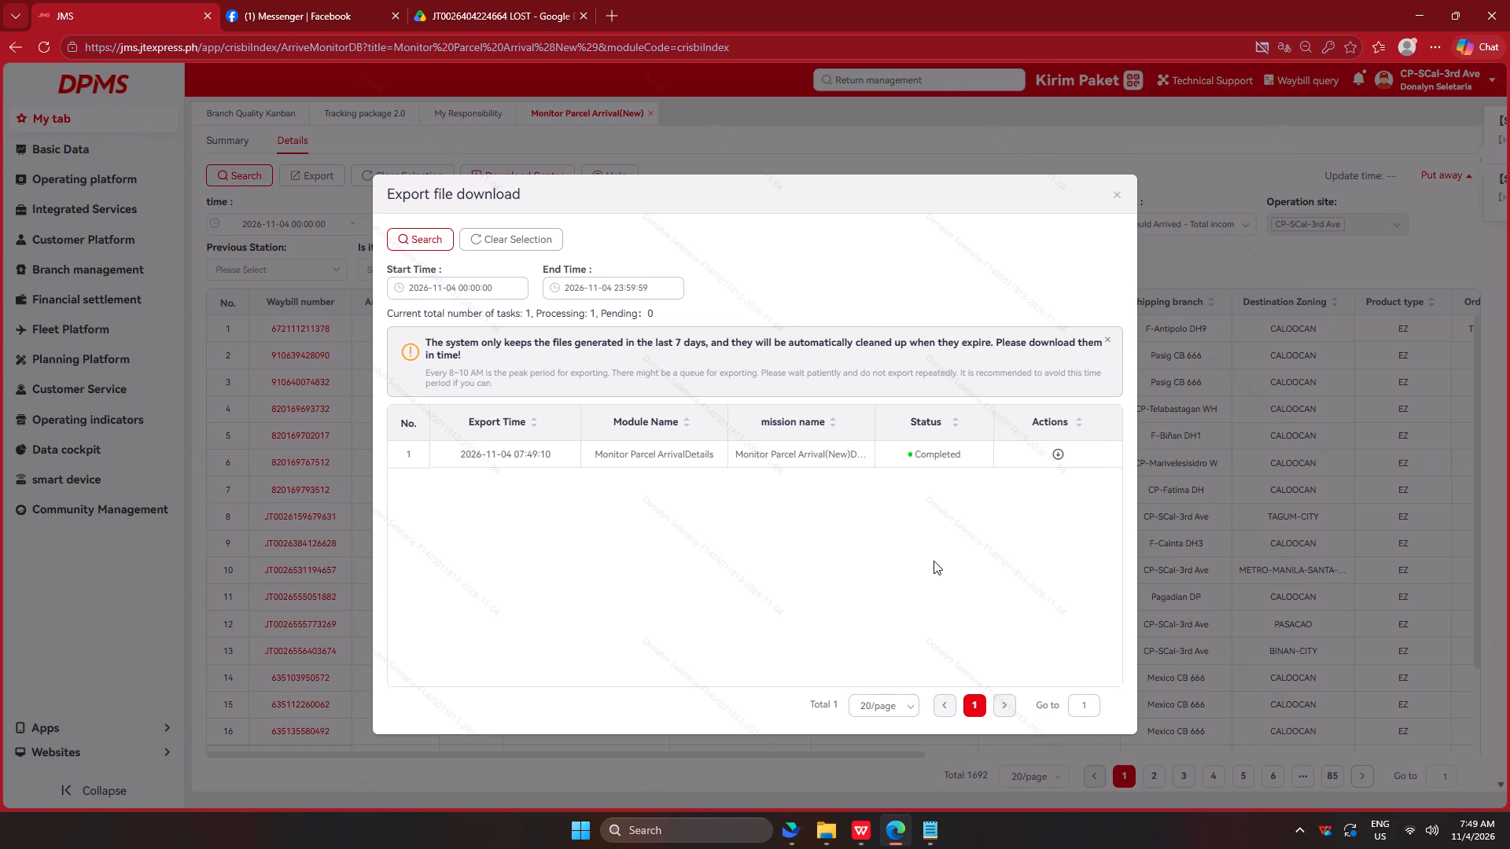
pyautogui.click(1060, 457)
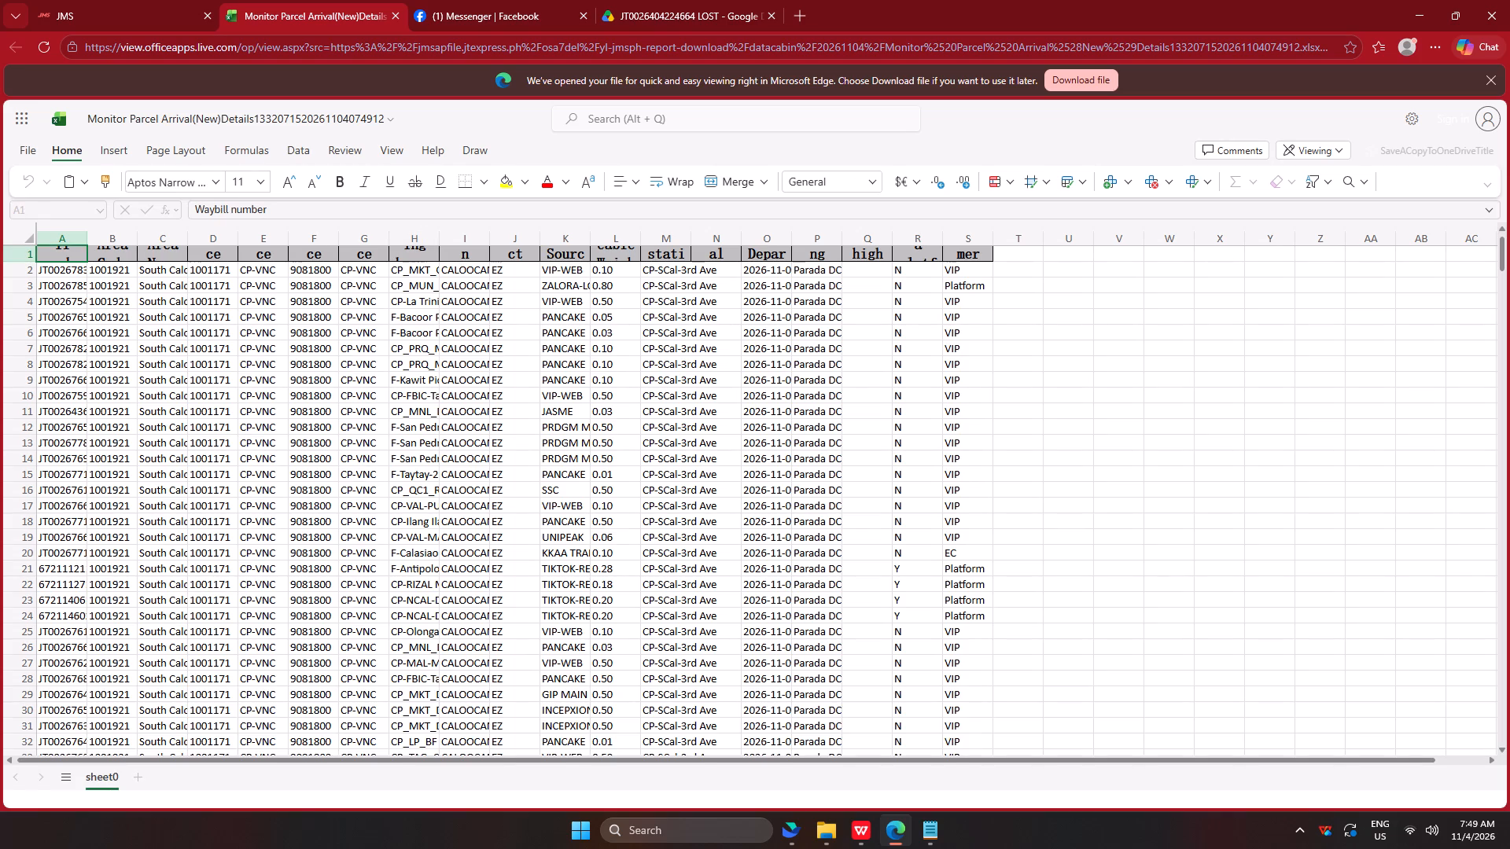
# Sort the exported sheet by Parcel Departure time in ascending order, treating the first row as headers.
pyautogui.click(778, 269)
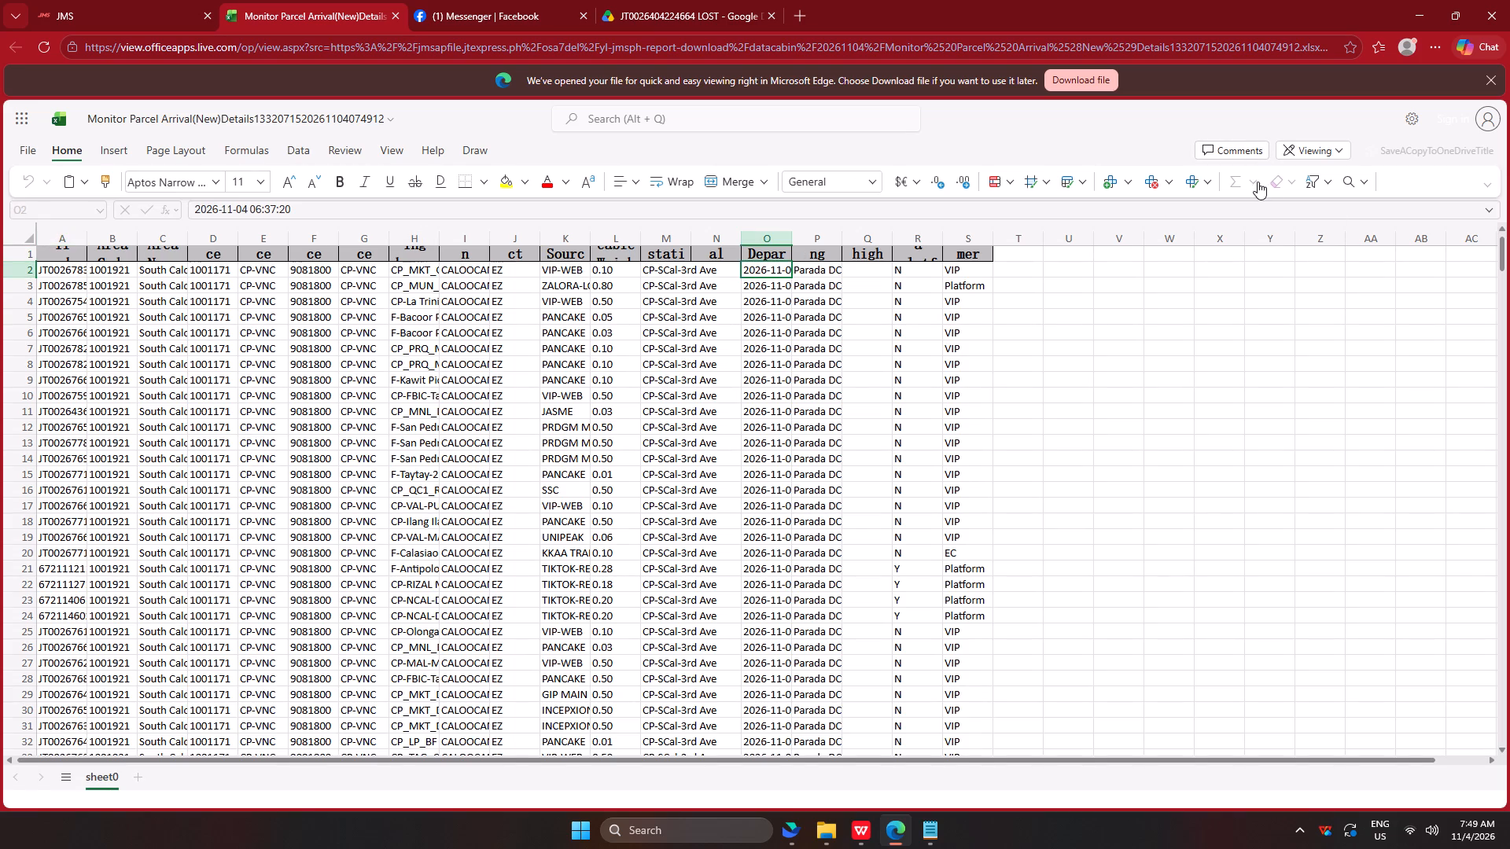
pyautogui.click(1331, 178)
pyautogui.click(1327, 183)
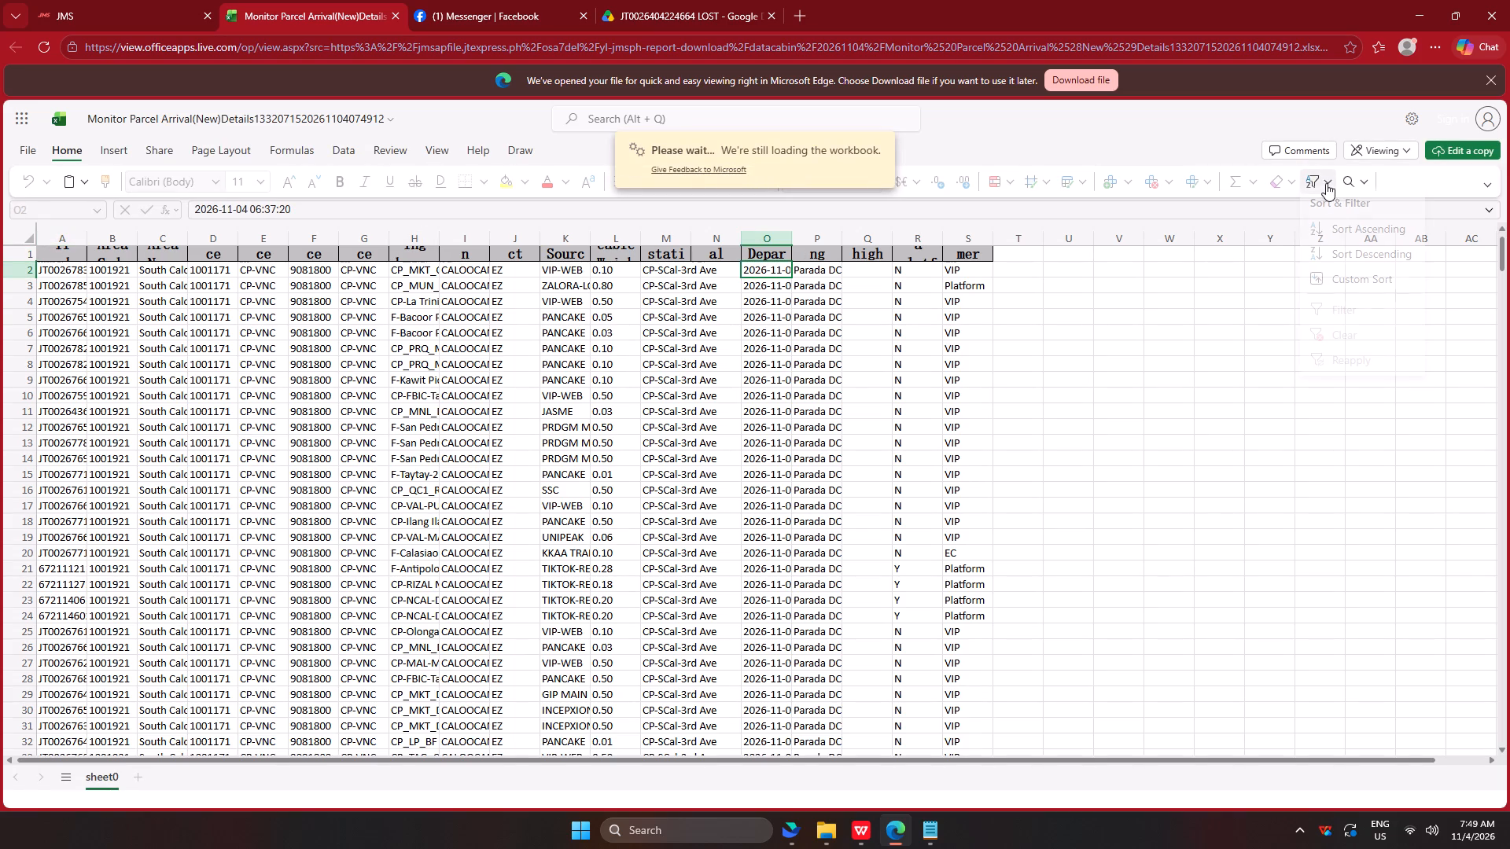
pyautogui.click(1344, 284)
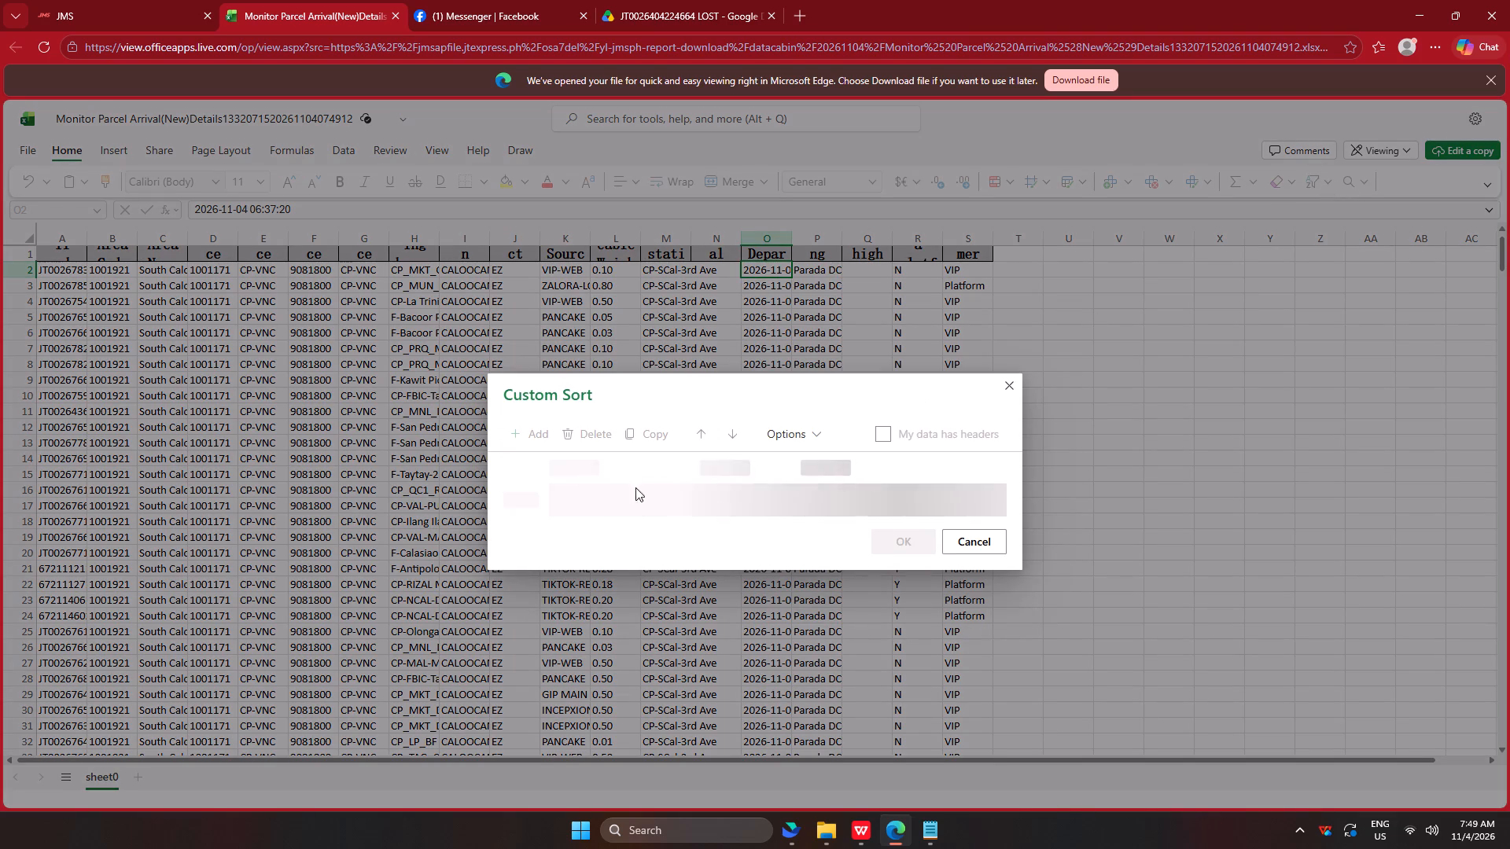
pyautogui.click(645, 496)
pyautogui.click(759, 668)
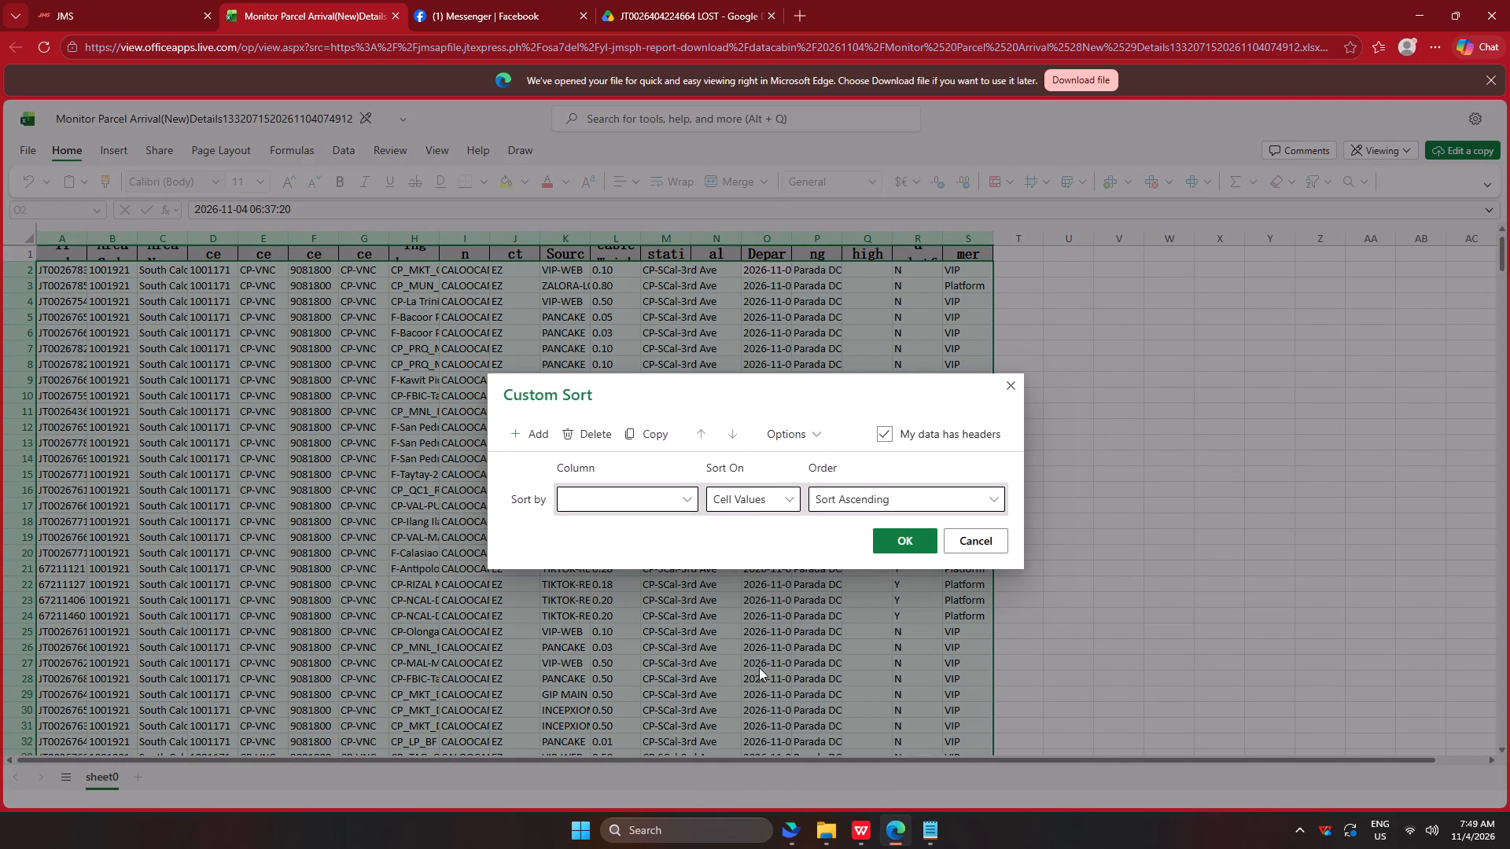
pyautogui.click(909, 544)
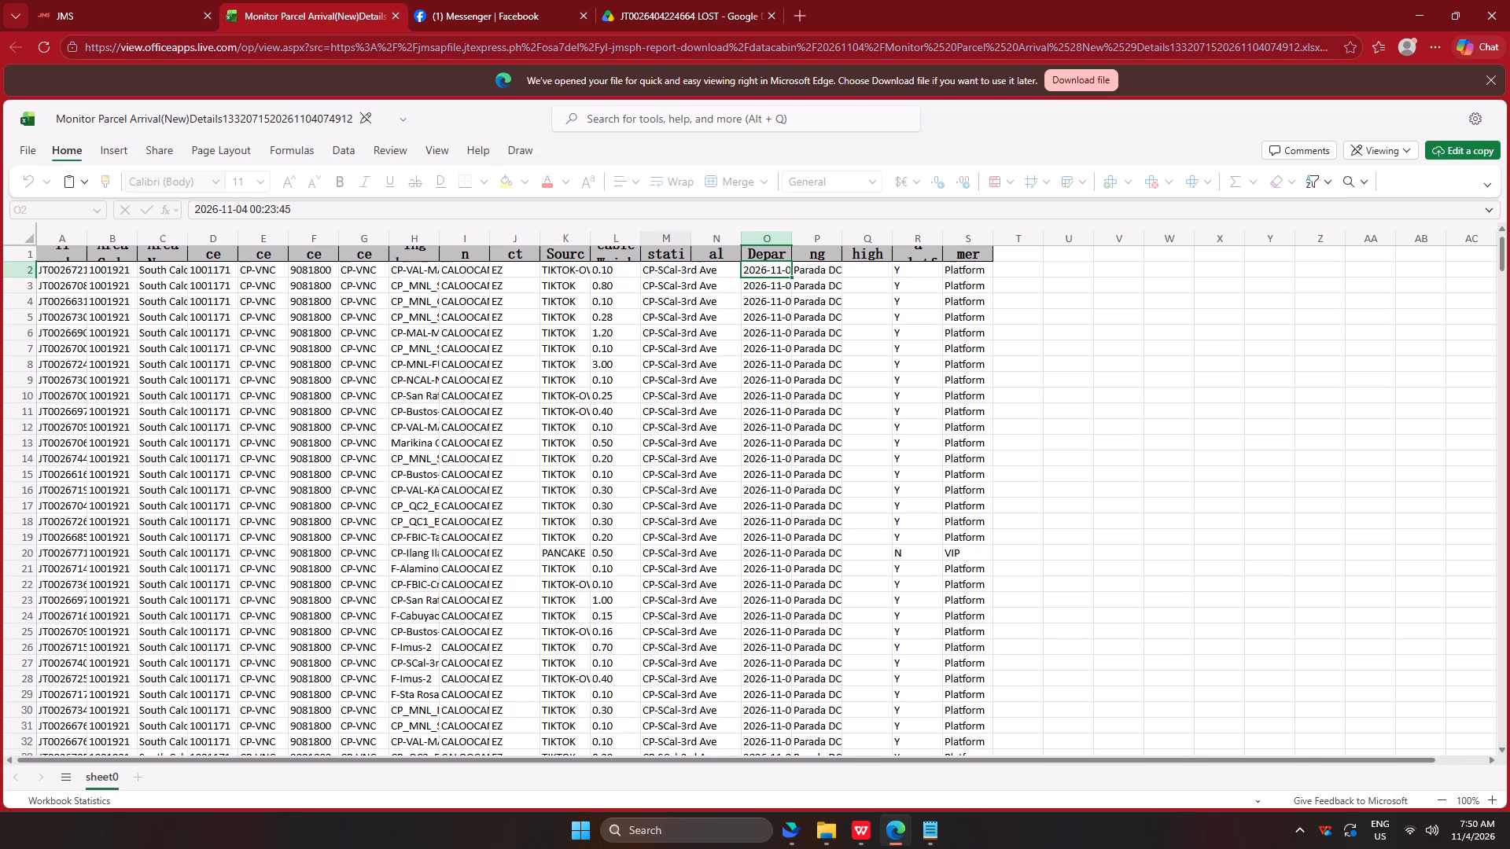
pyautogui.click(1324, 191)
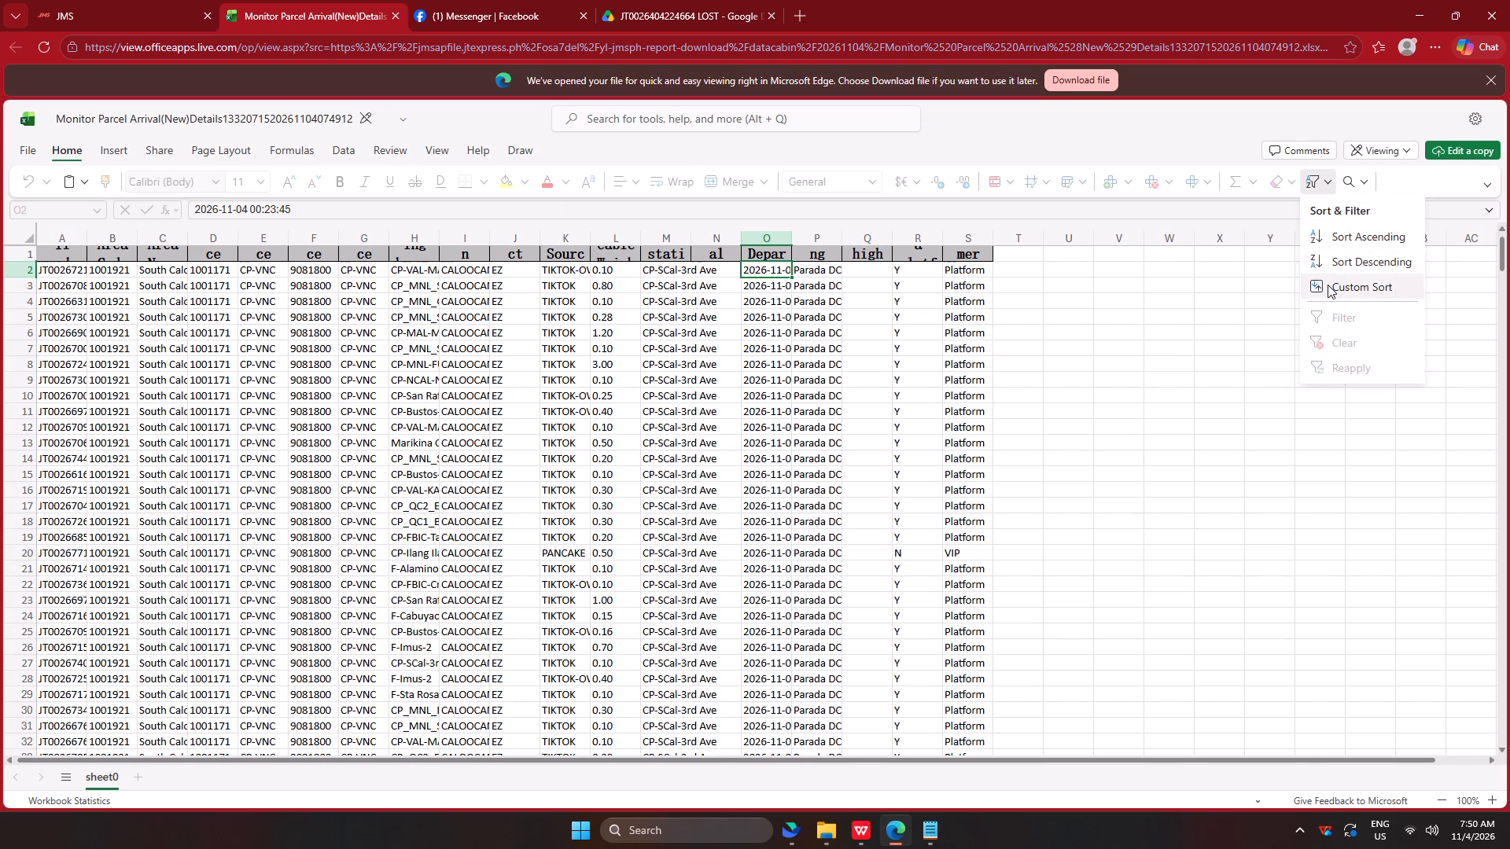
pyautogui.click(1328, 285)
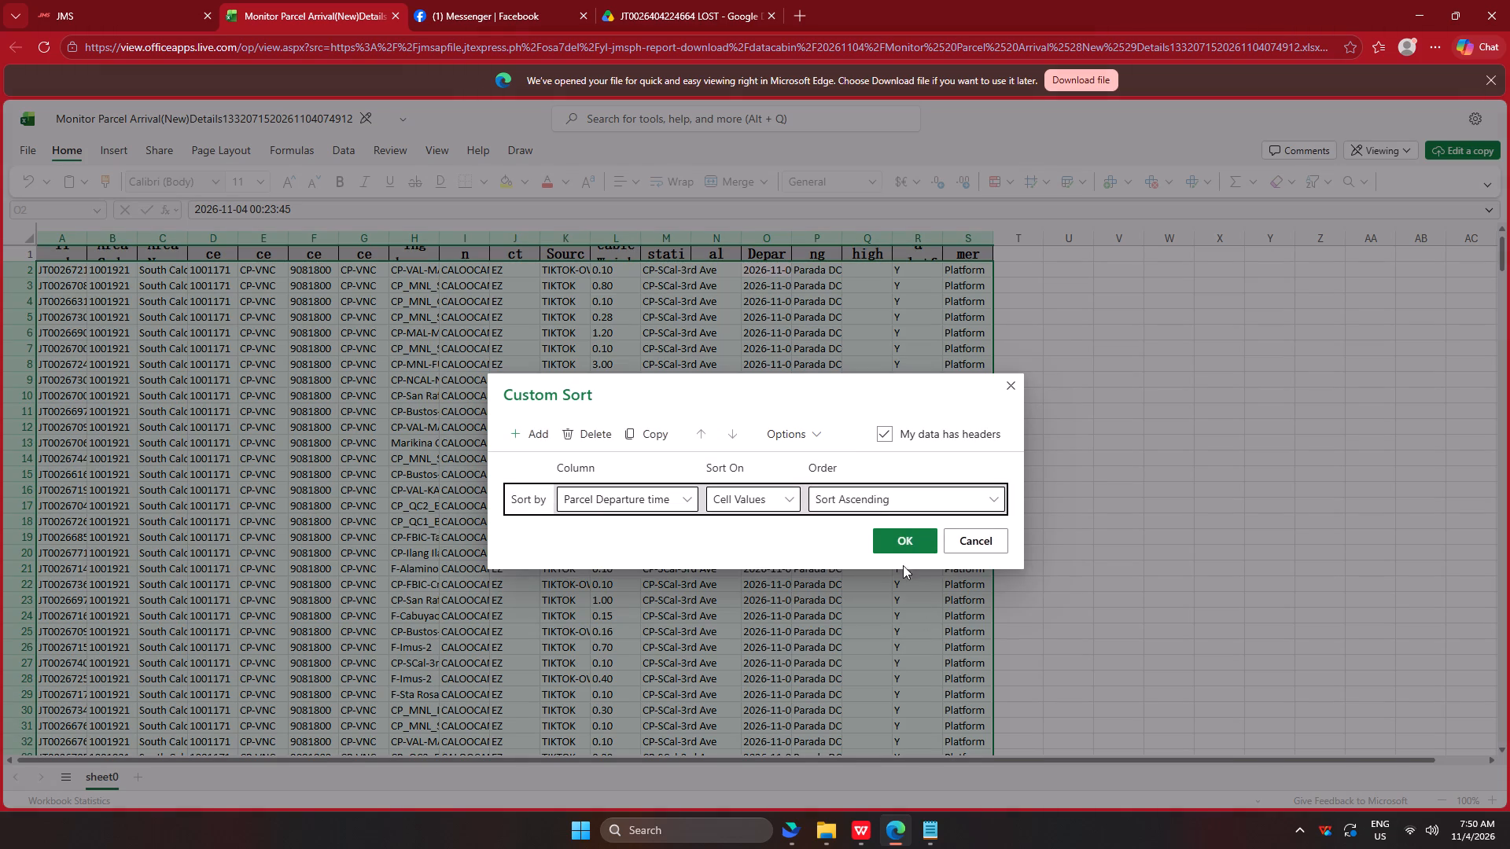
pyautogui.click(900, 535)
# Copy the waybill numbers in cells A2 to A51 of the export and look them up in Tracking package 2.0.
pyautogui.click(55, 270)
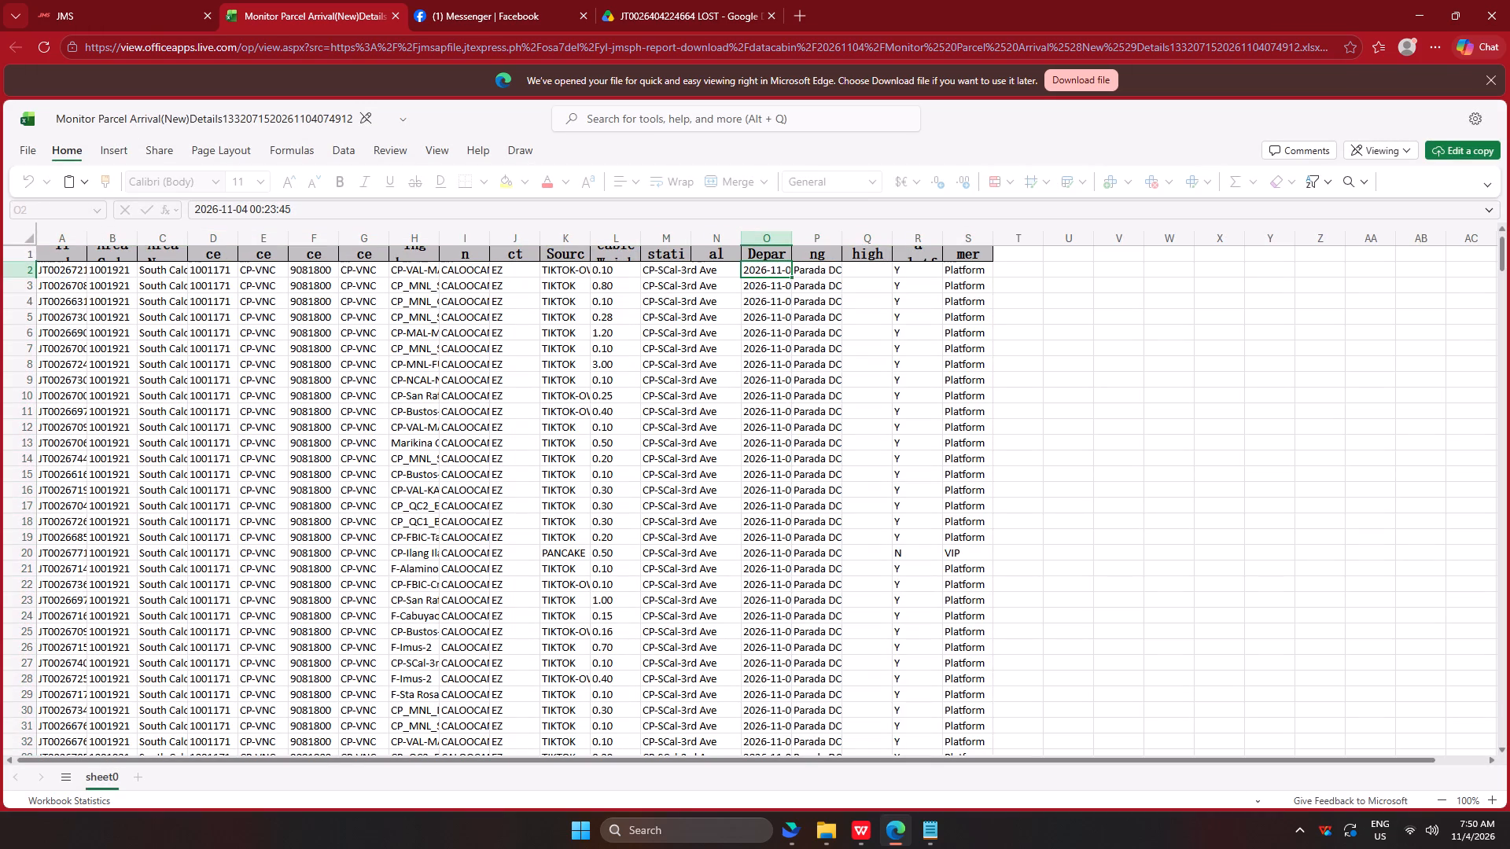
pyautogui.moveTo(58, 271); pyautogui.dragTo(0, 783)
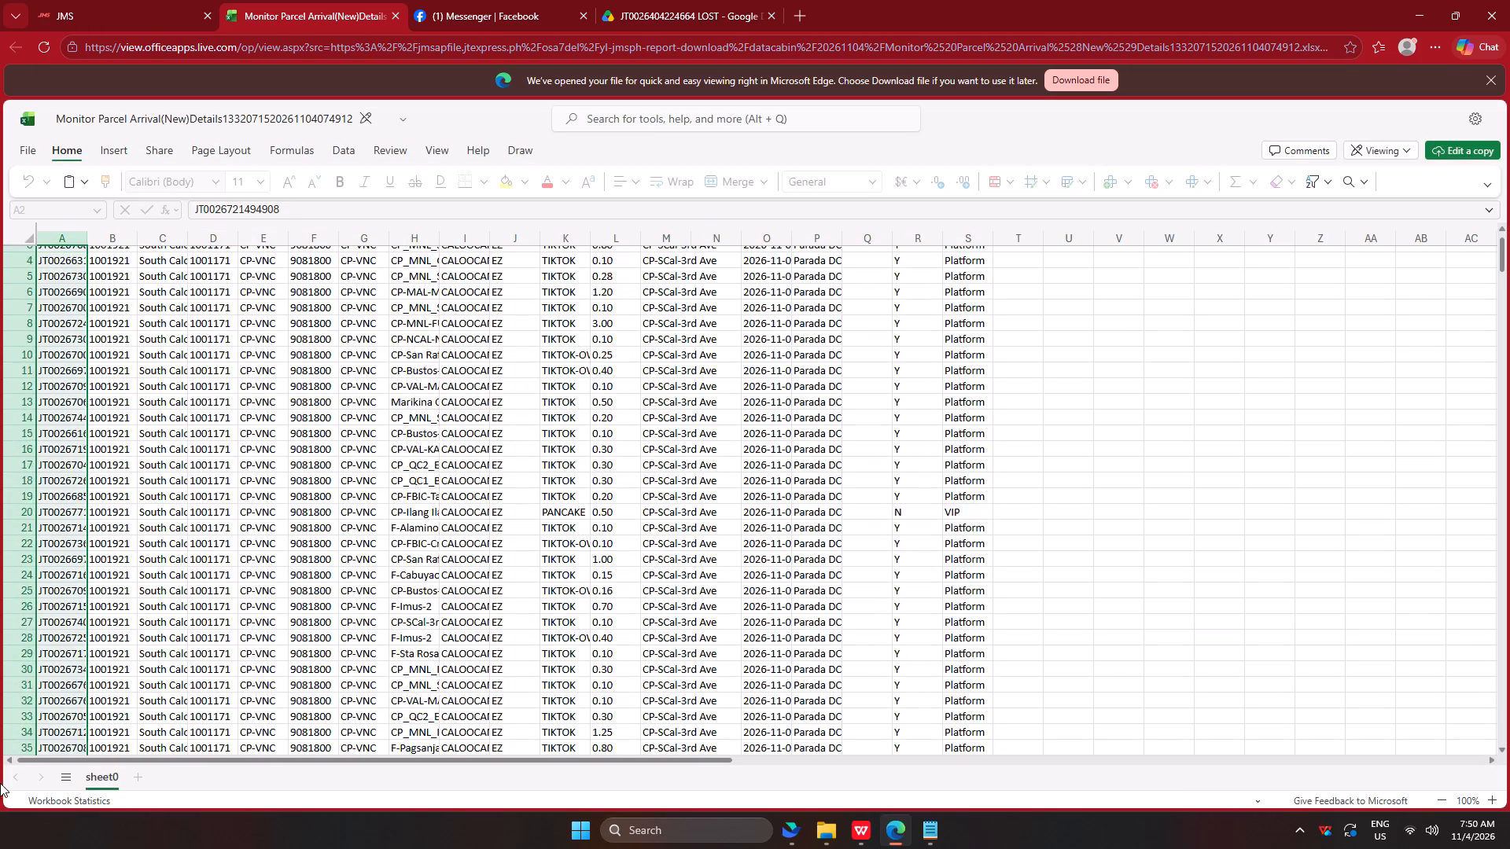
pyautogui.moveTo(0, 783); pyautogui.dragTo(48, 647)
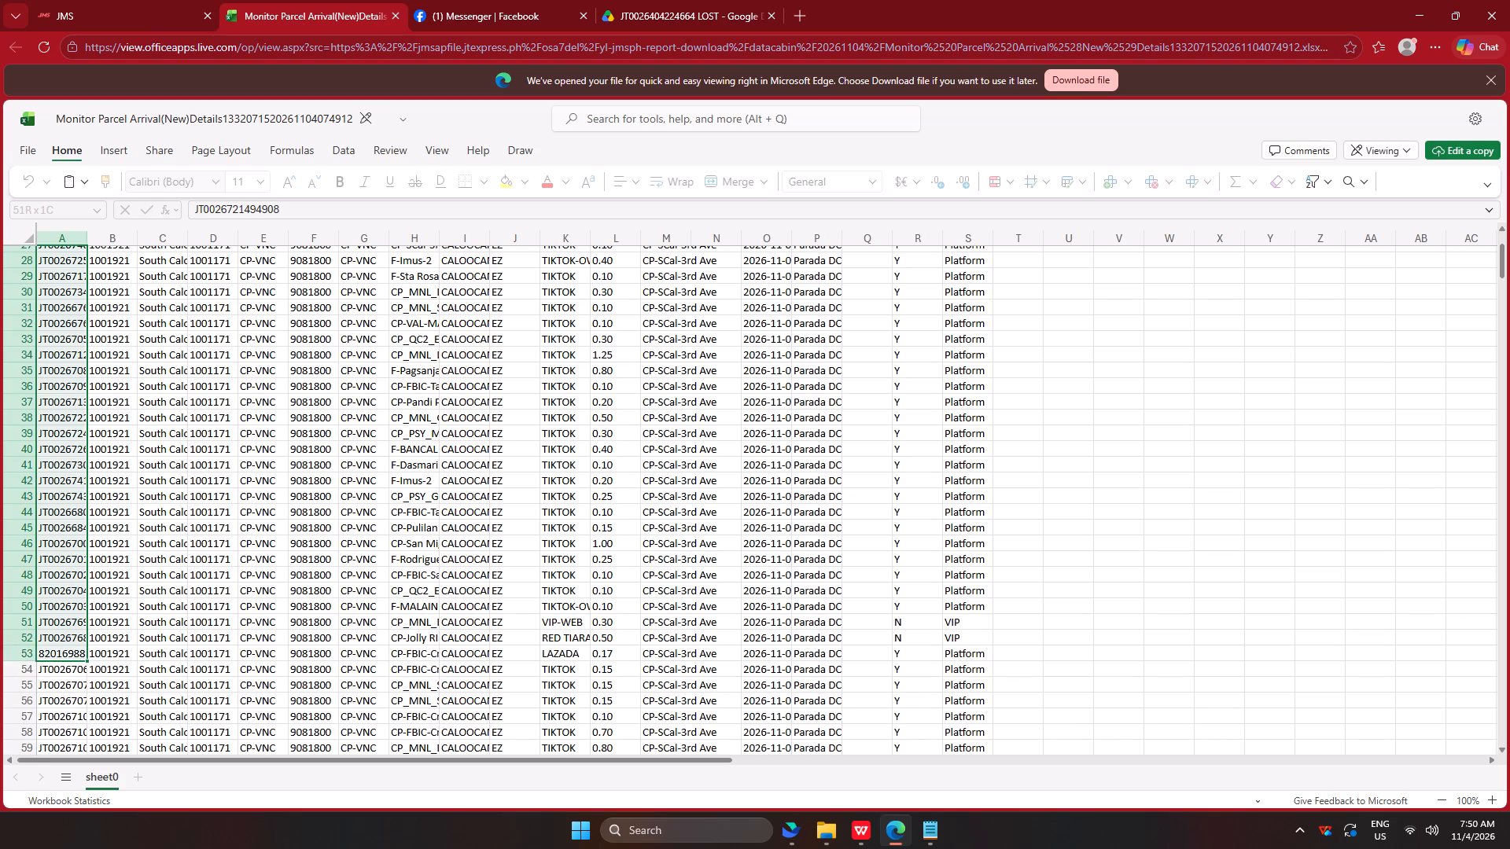
pyautogui.moveTo(48, 647); pyautogui.dragTo(49, 626)
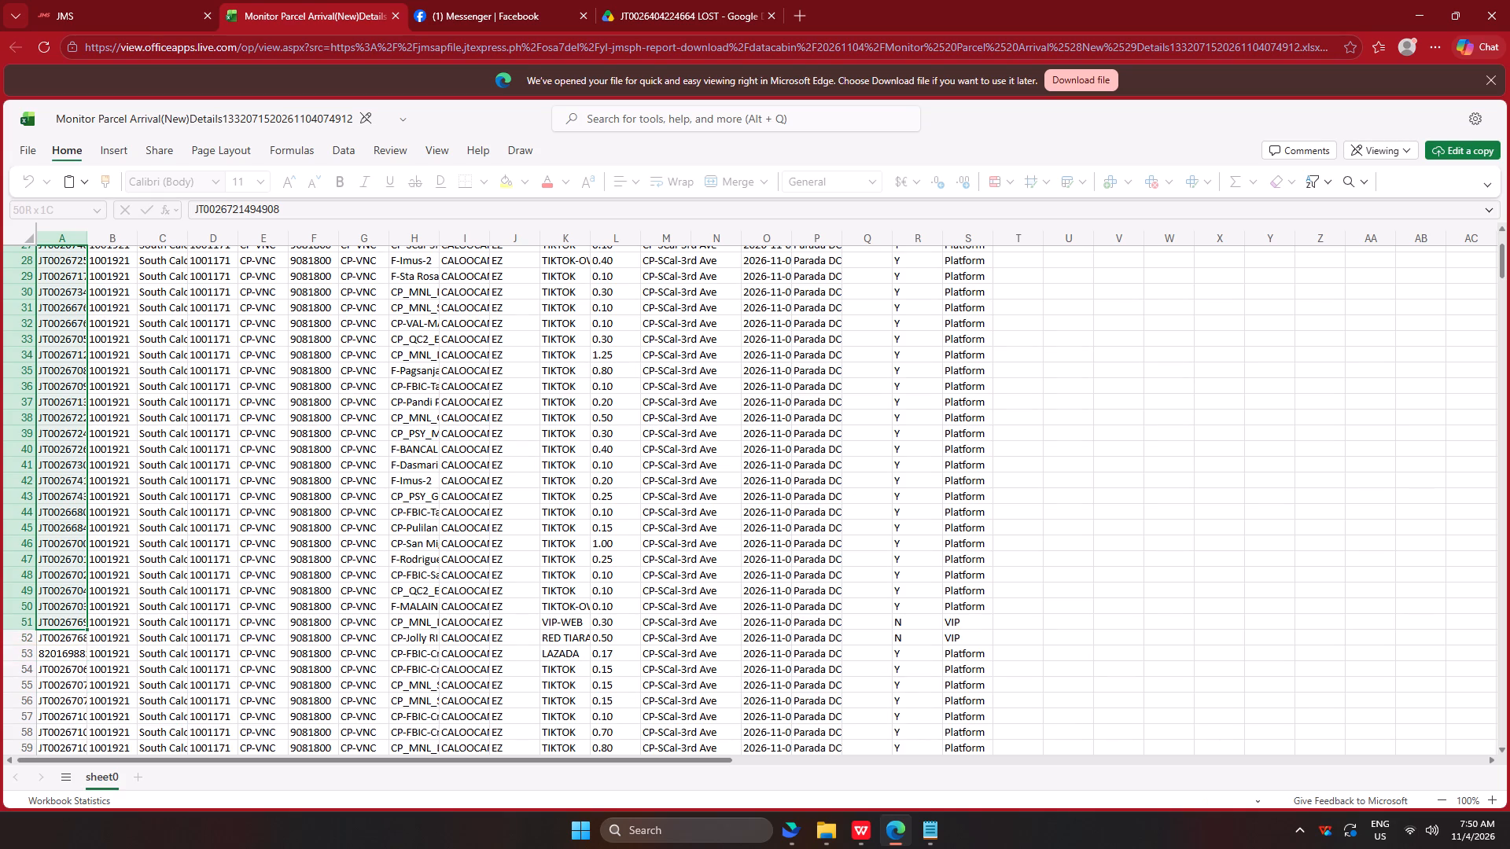
pyautogui.hotkey('ctrl', 'c')
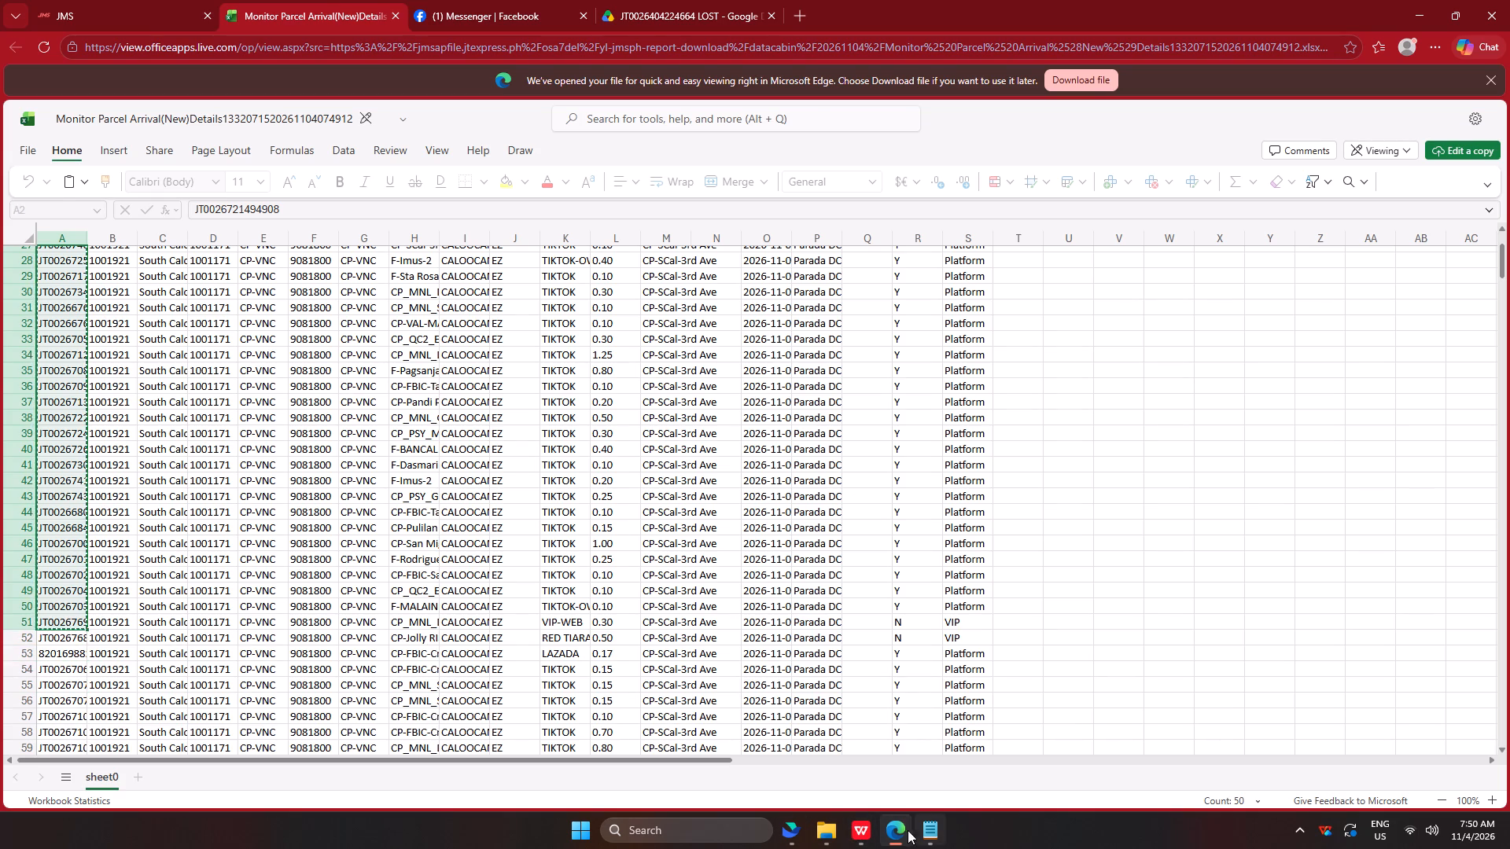
pyautogui.click(897, 827)
pyautogui.click(904, 825)
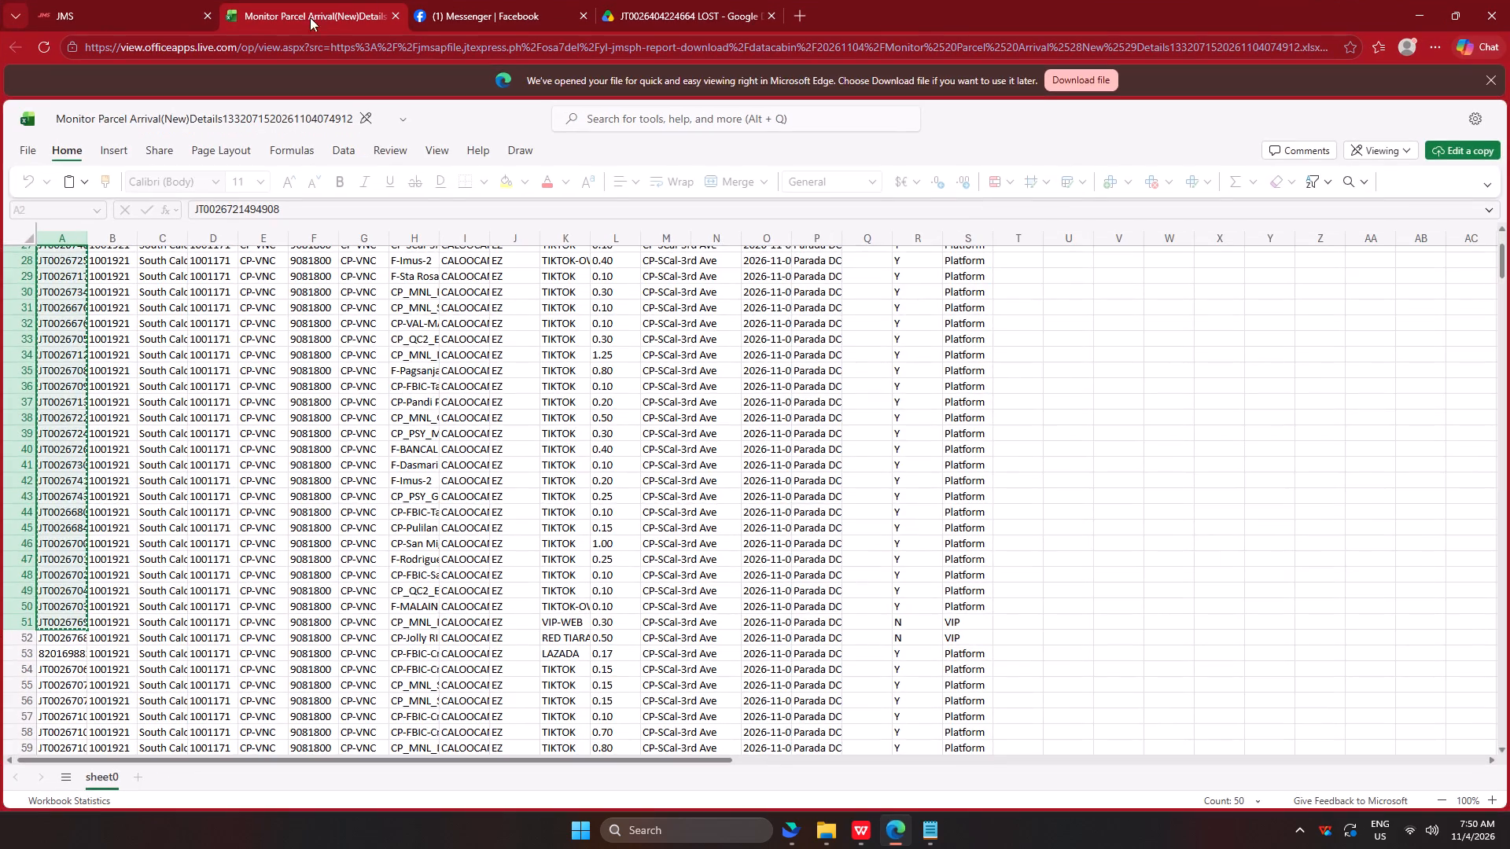
pyautogui.click(83, 28)
pyautogui.click(444, 157)
pyautogui.click(370, 111)
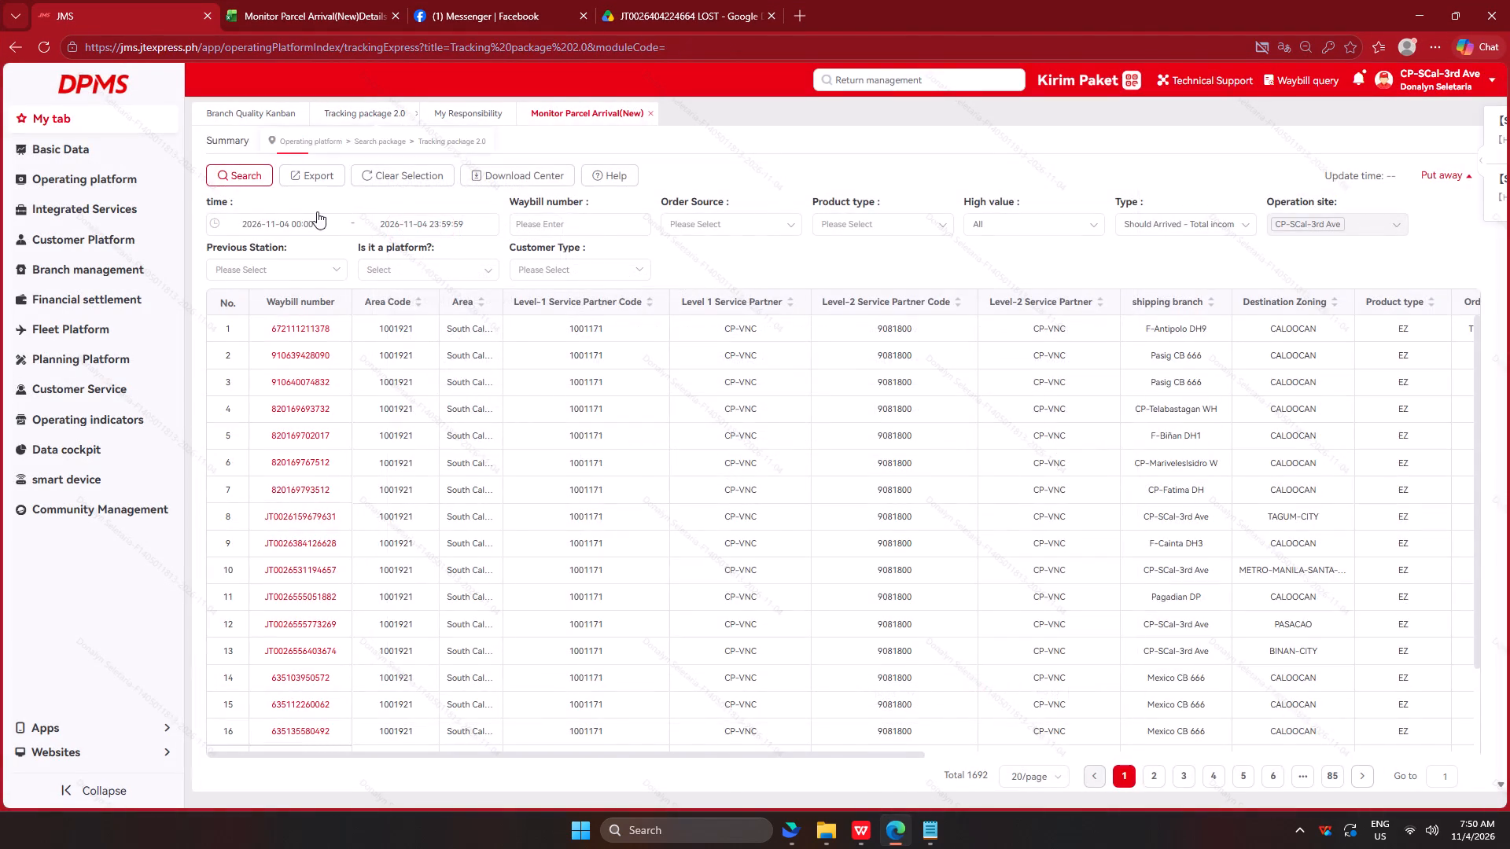
pyautogui.click(316, 172)
pyautogui.click(267, 388)
pyautogui.hotkey('ctrl', 'v')
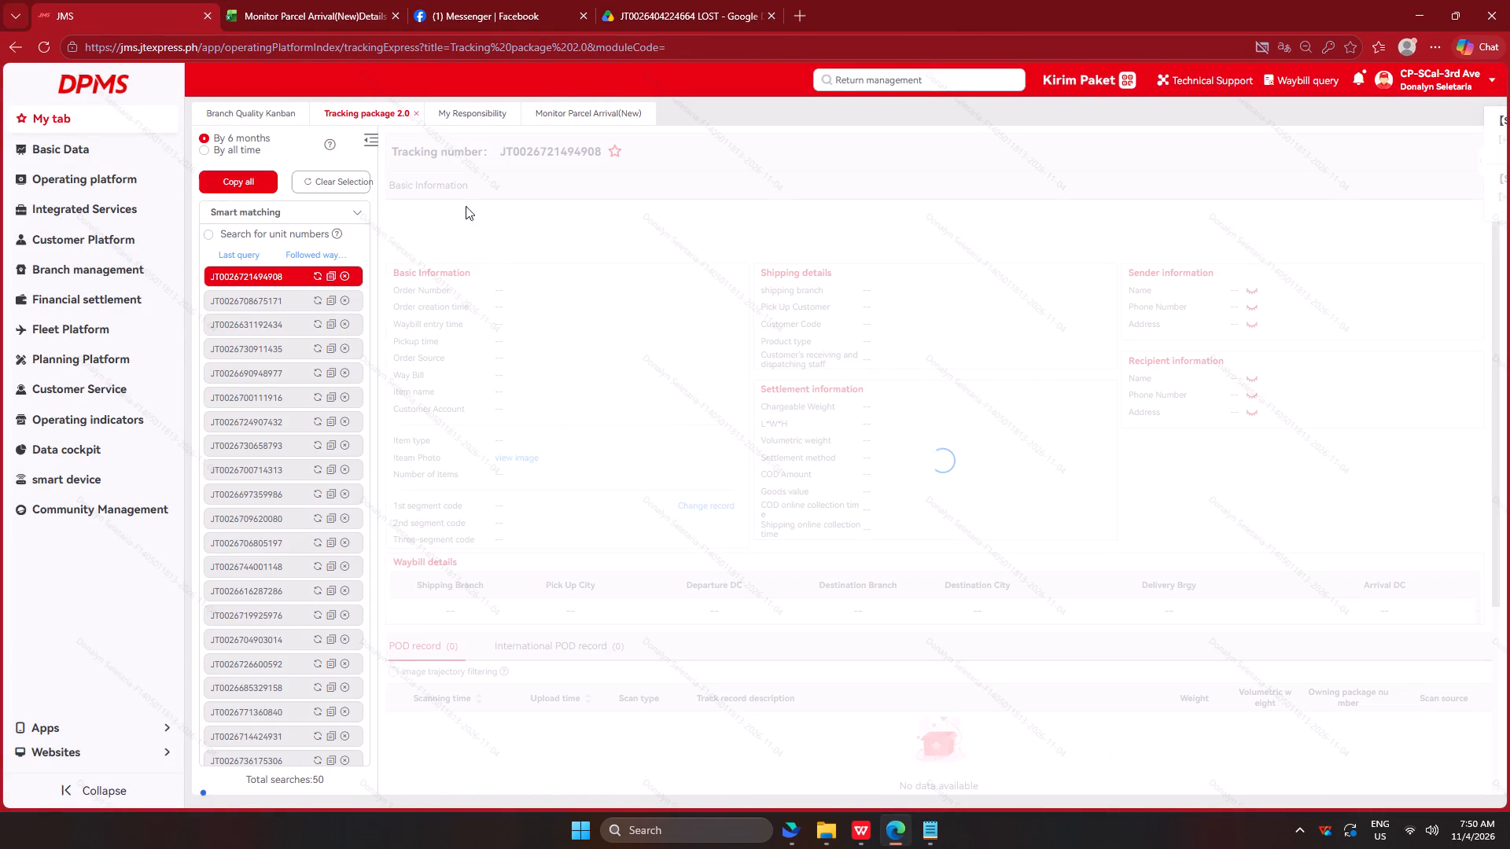
pyautogui.click(473, 111)
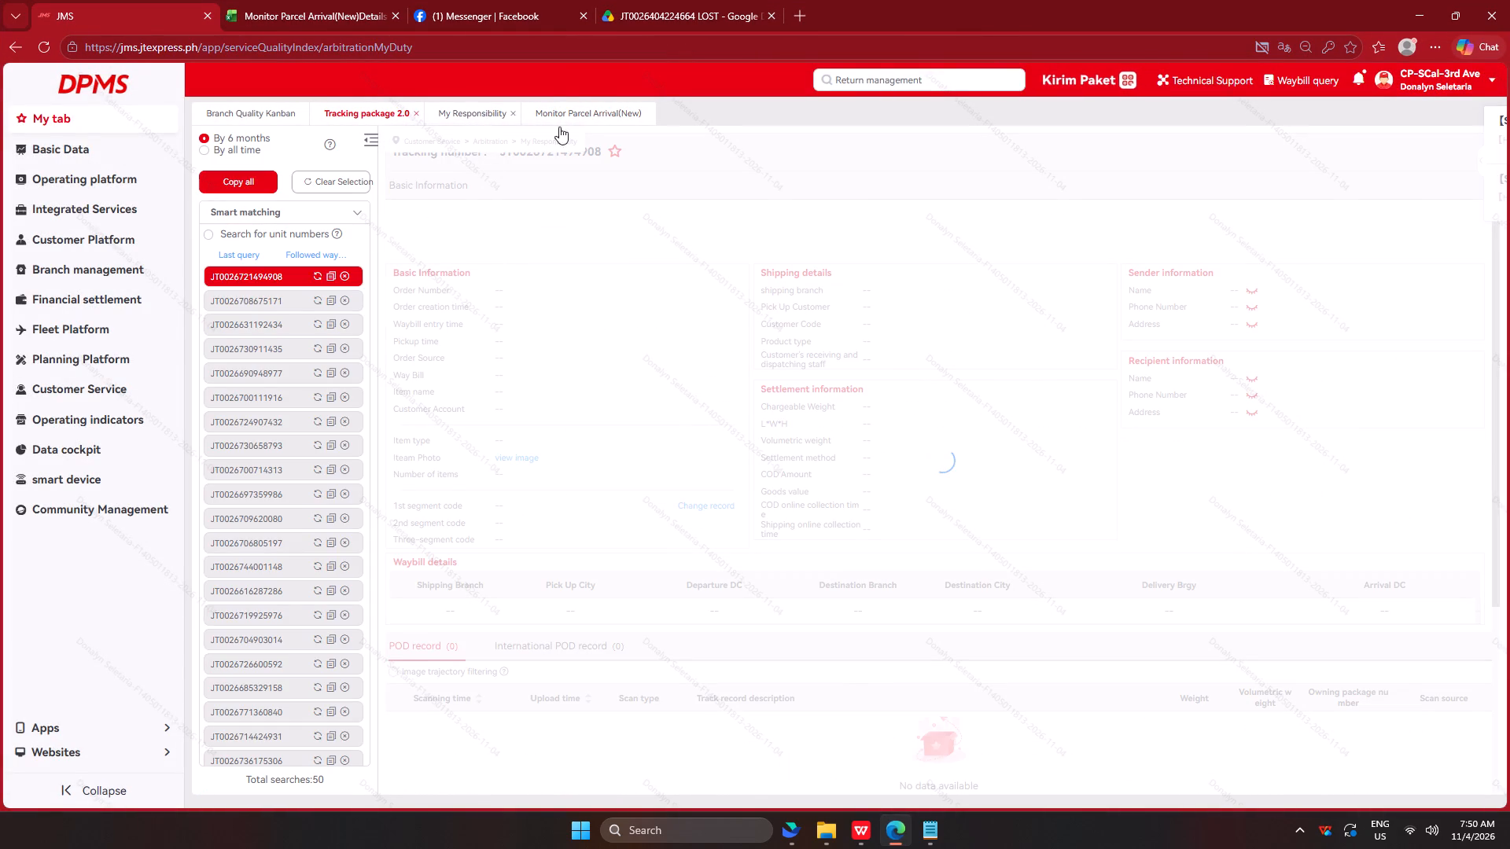
pyautogui.click(1439, 434)
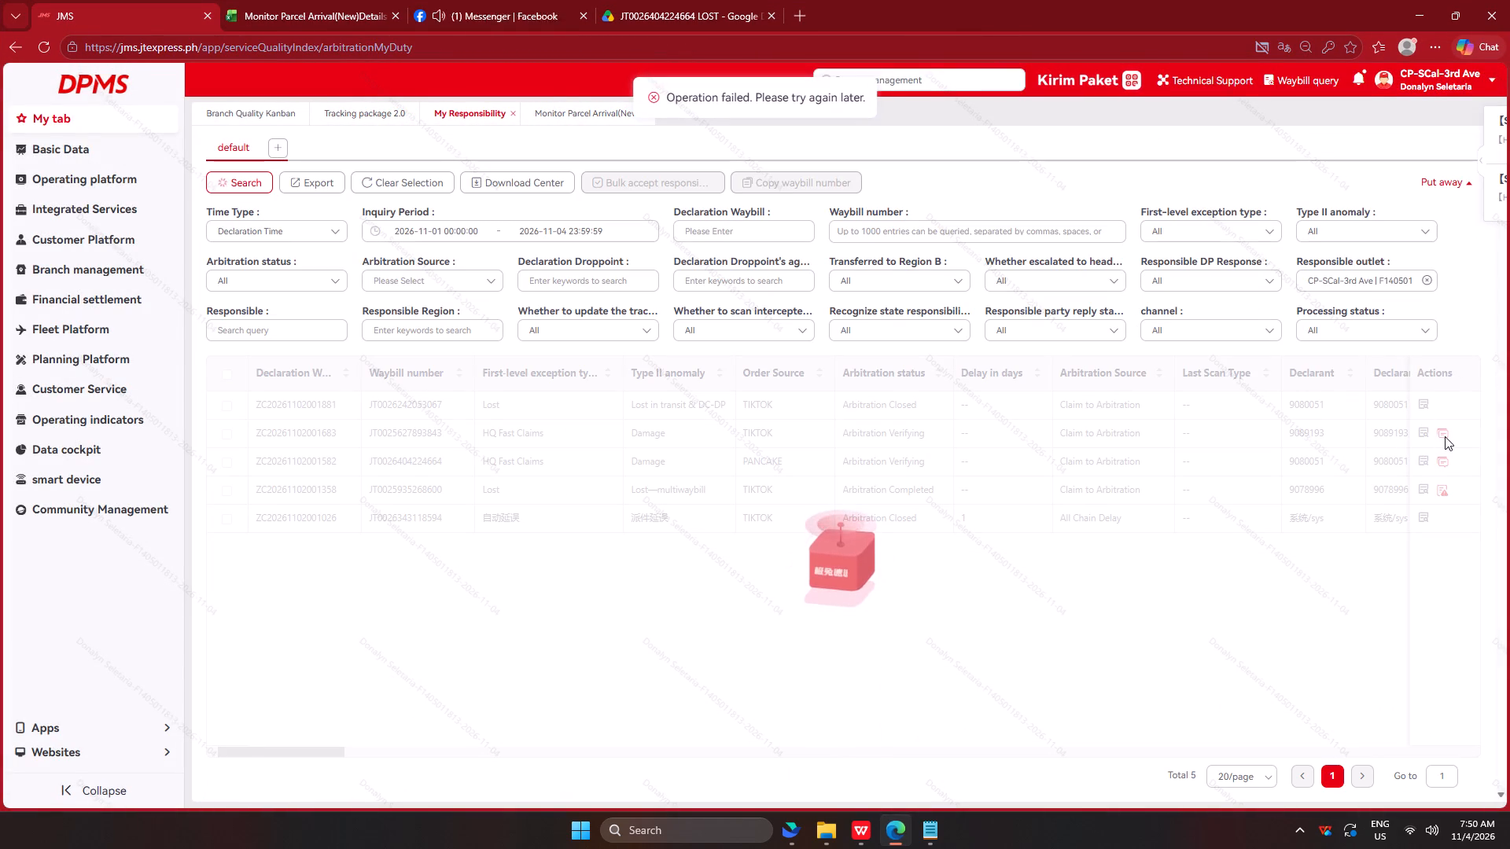
pyautogui.click(1438, 436)
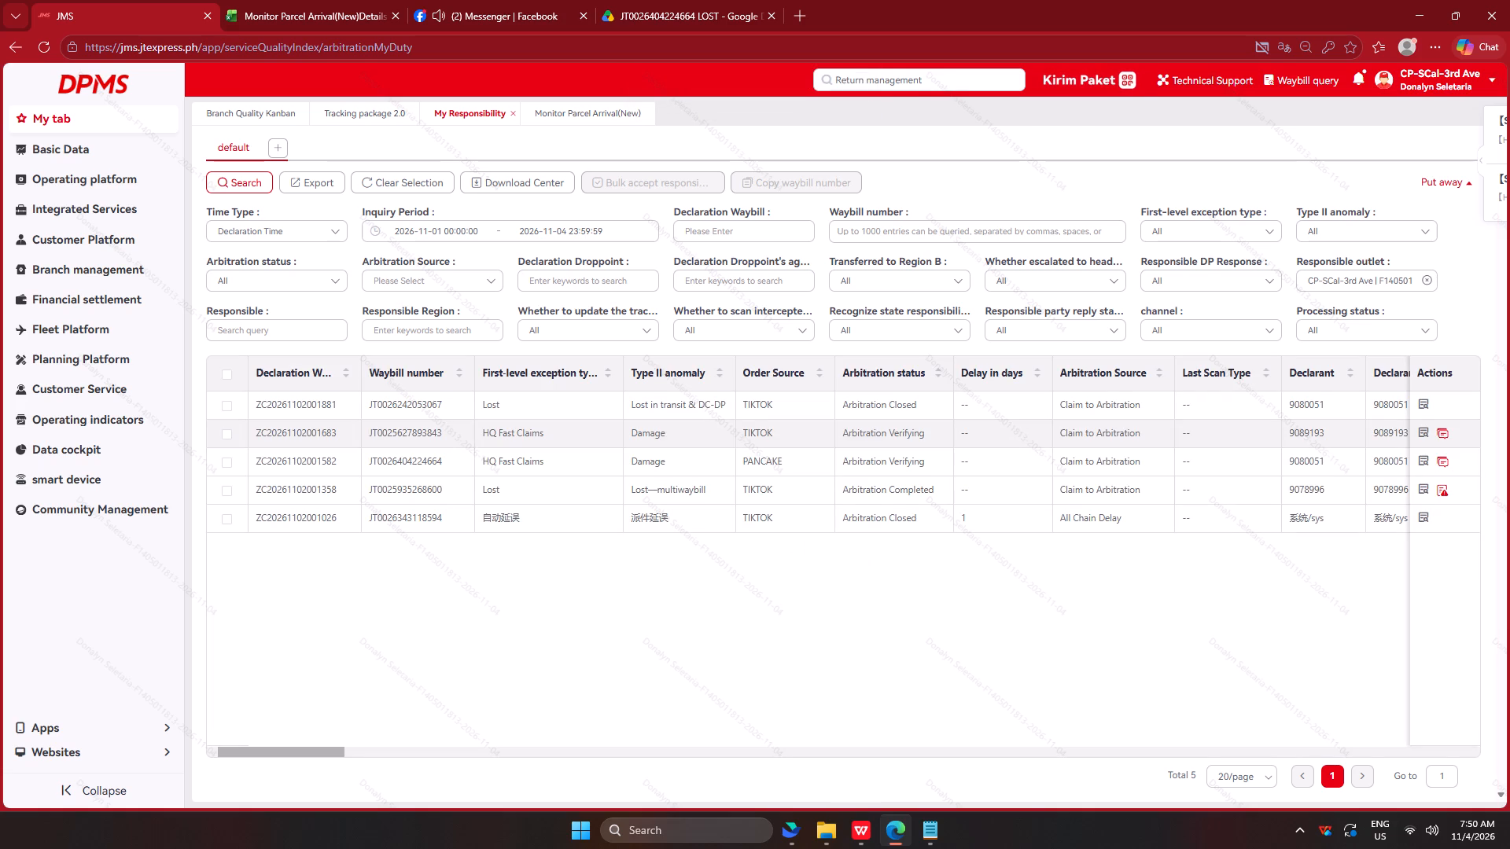
pyautogui.click(1442, 436)
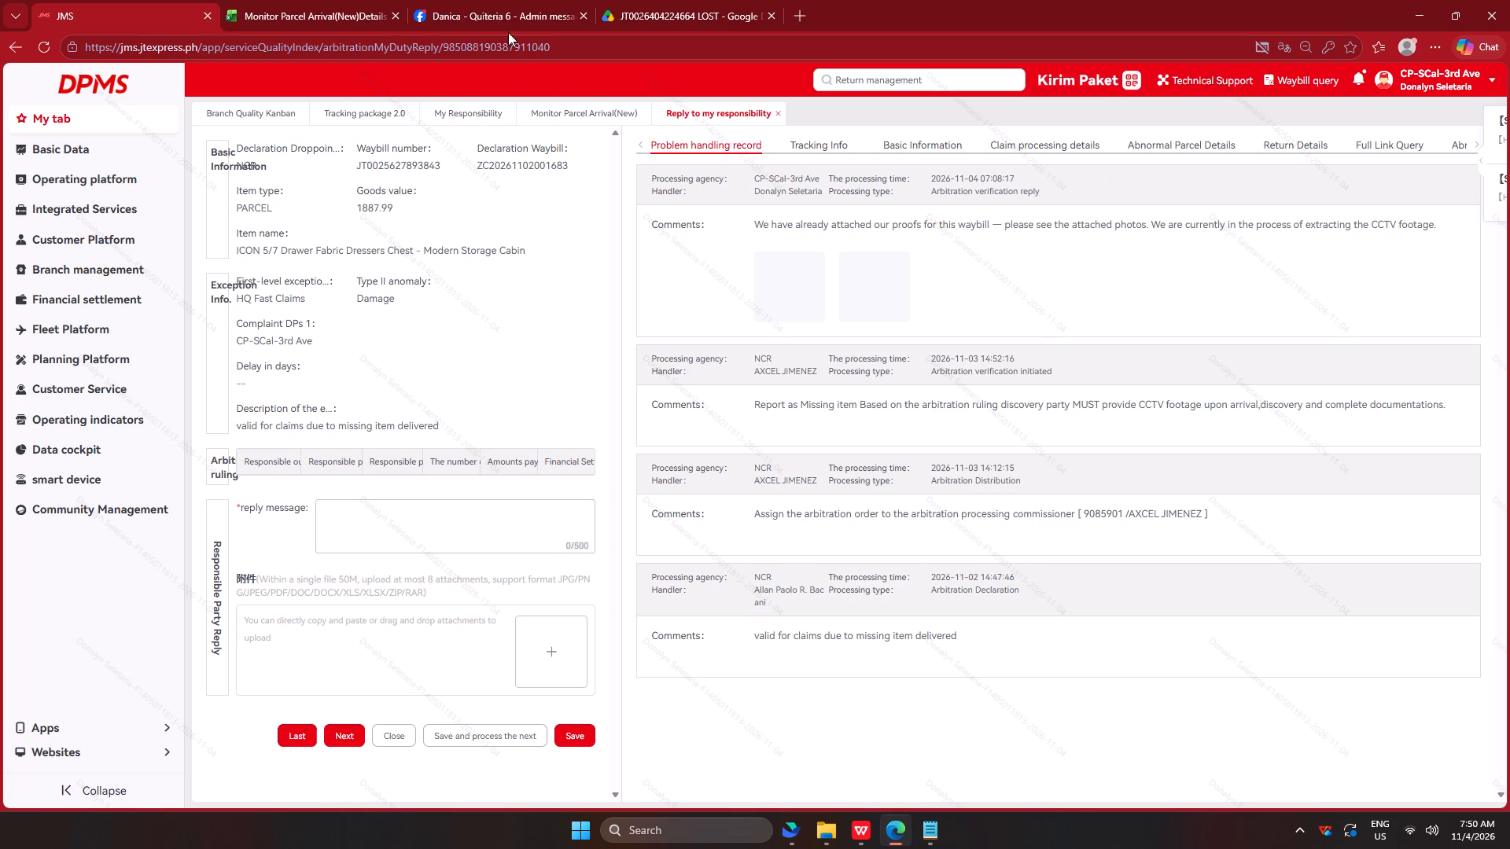
pyautogui.click(776, 112)
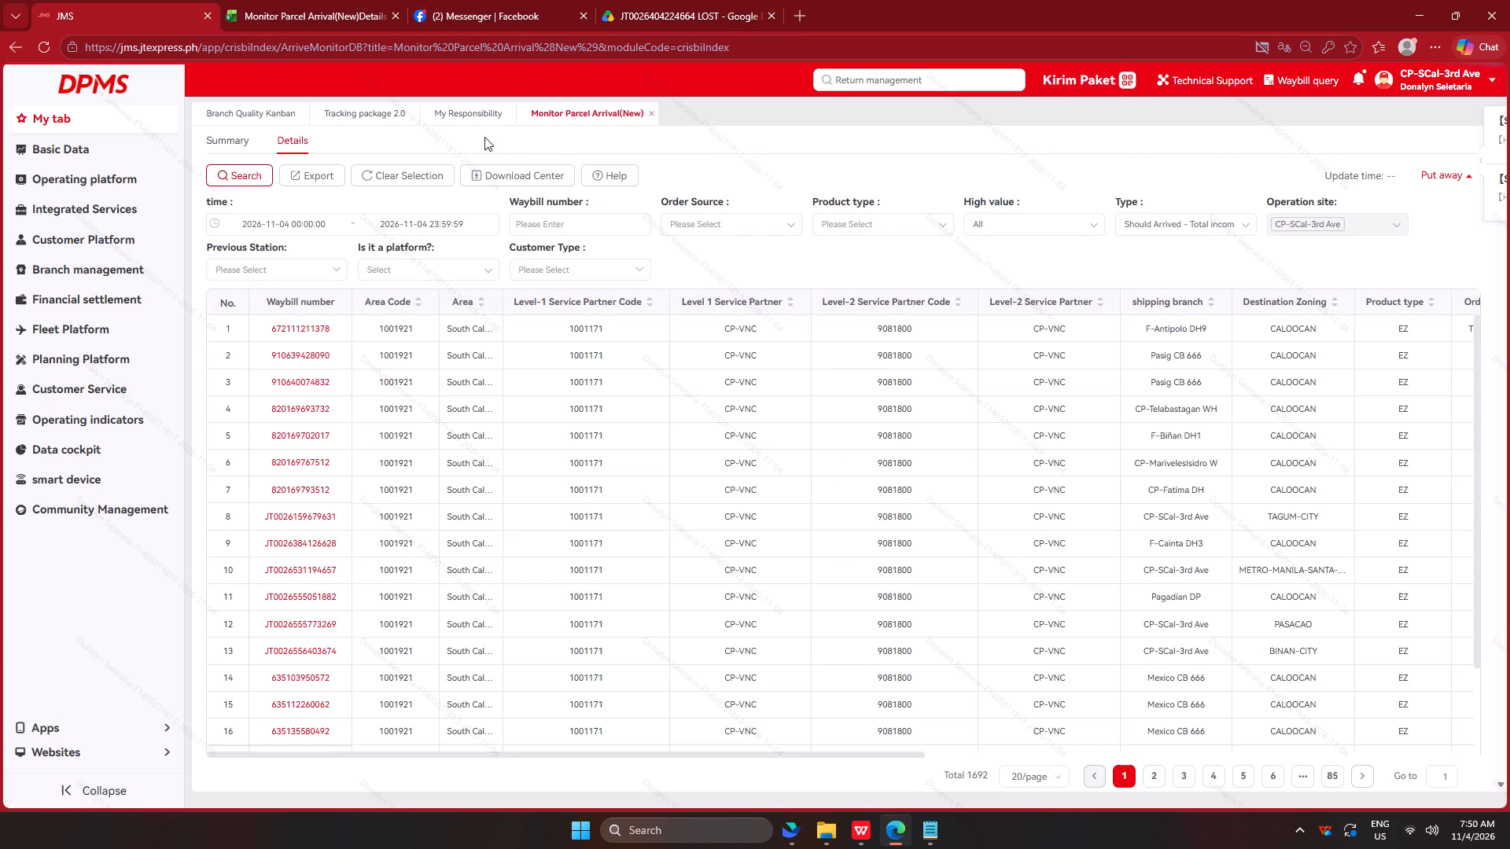
pyautogui.click(464, 108)
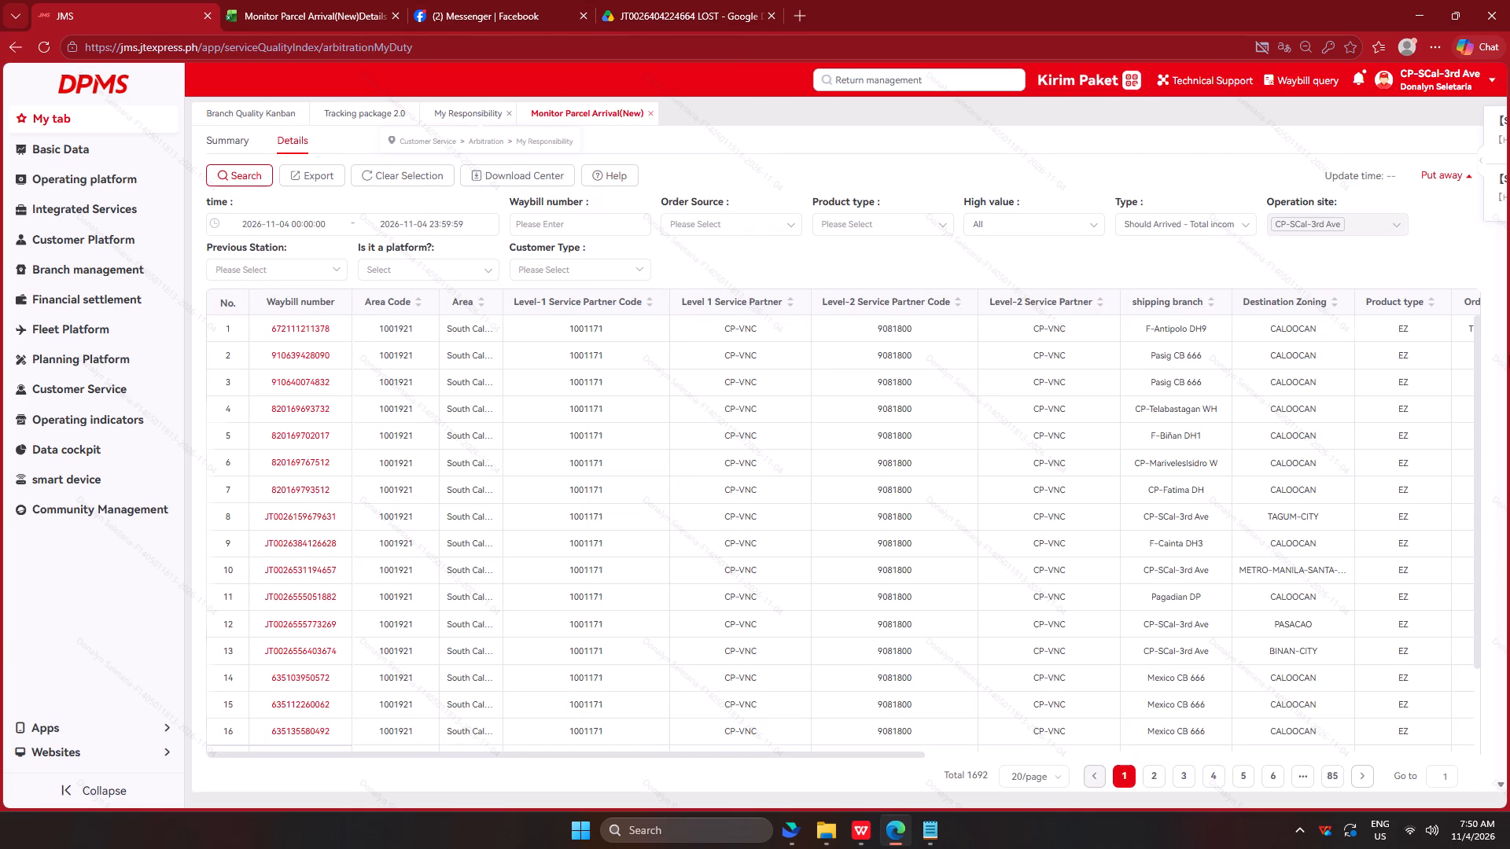
pyautogui.click(1442, 462)
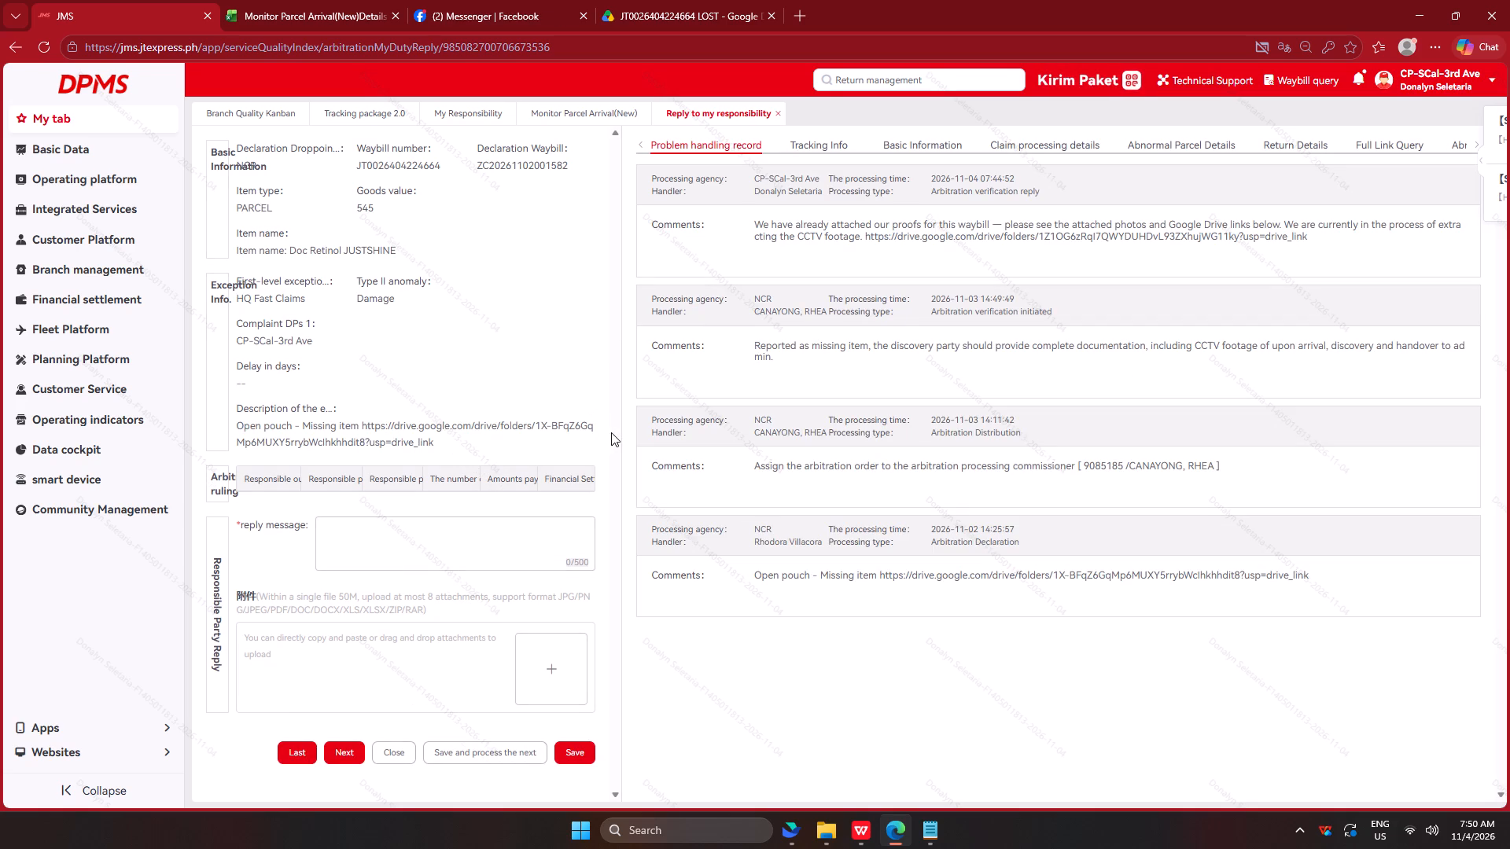
pyautogui.click(777, 112)
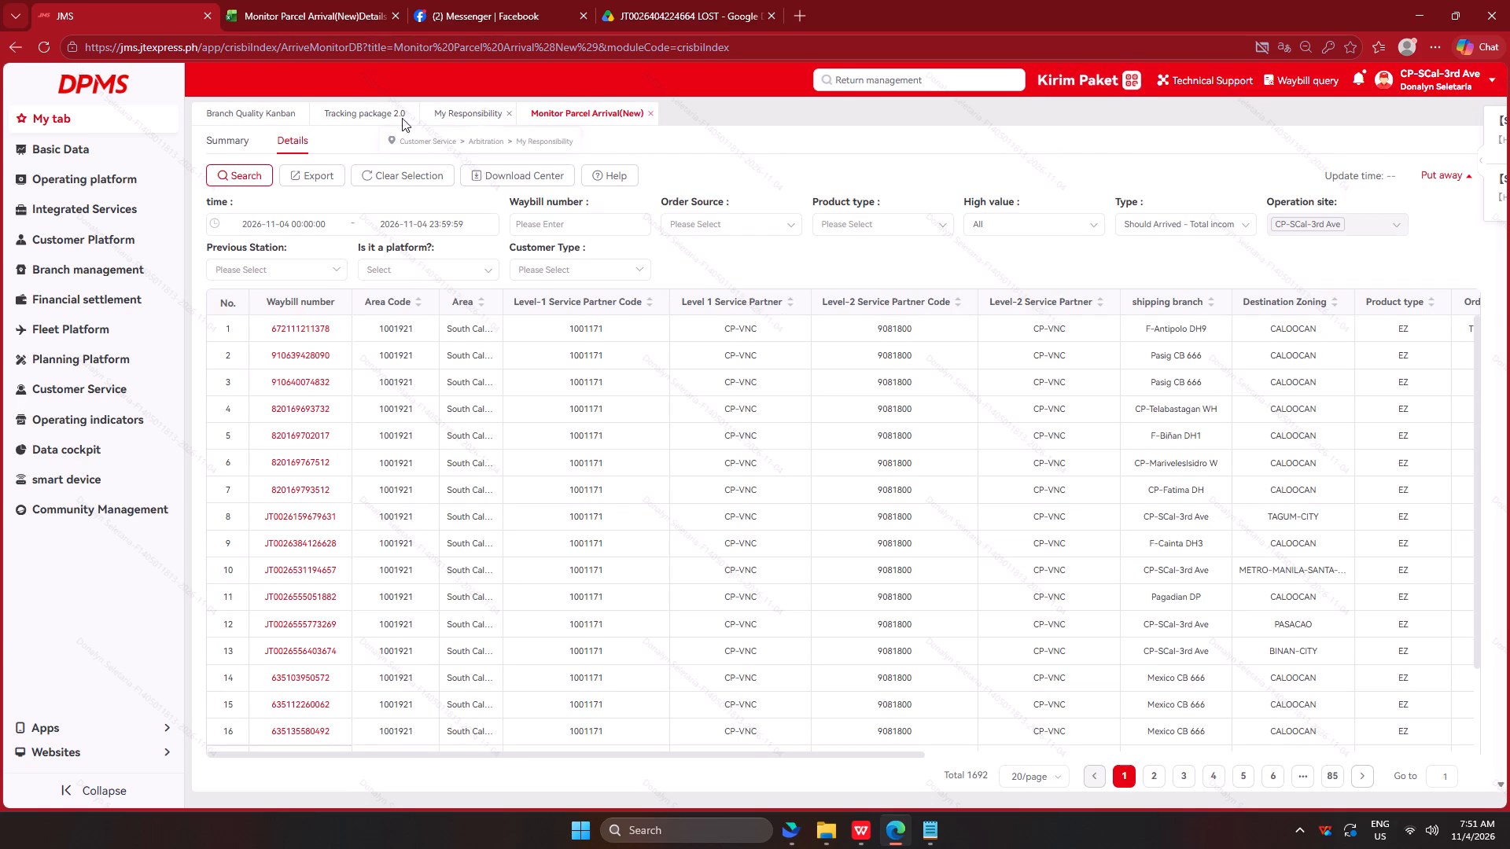
pyautogui.click(437, 112)
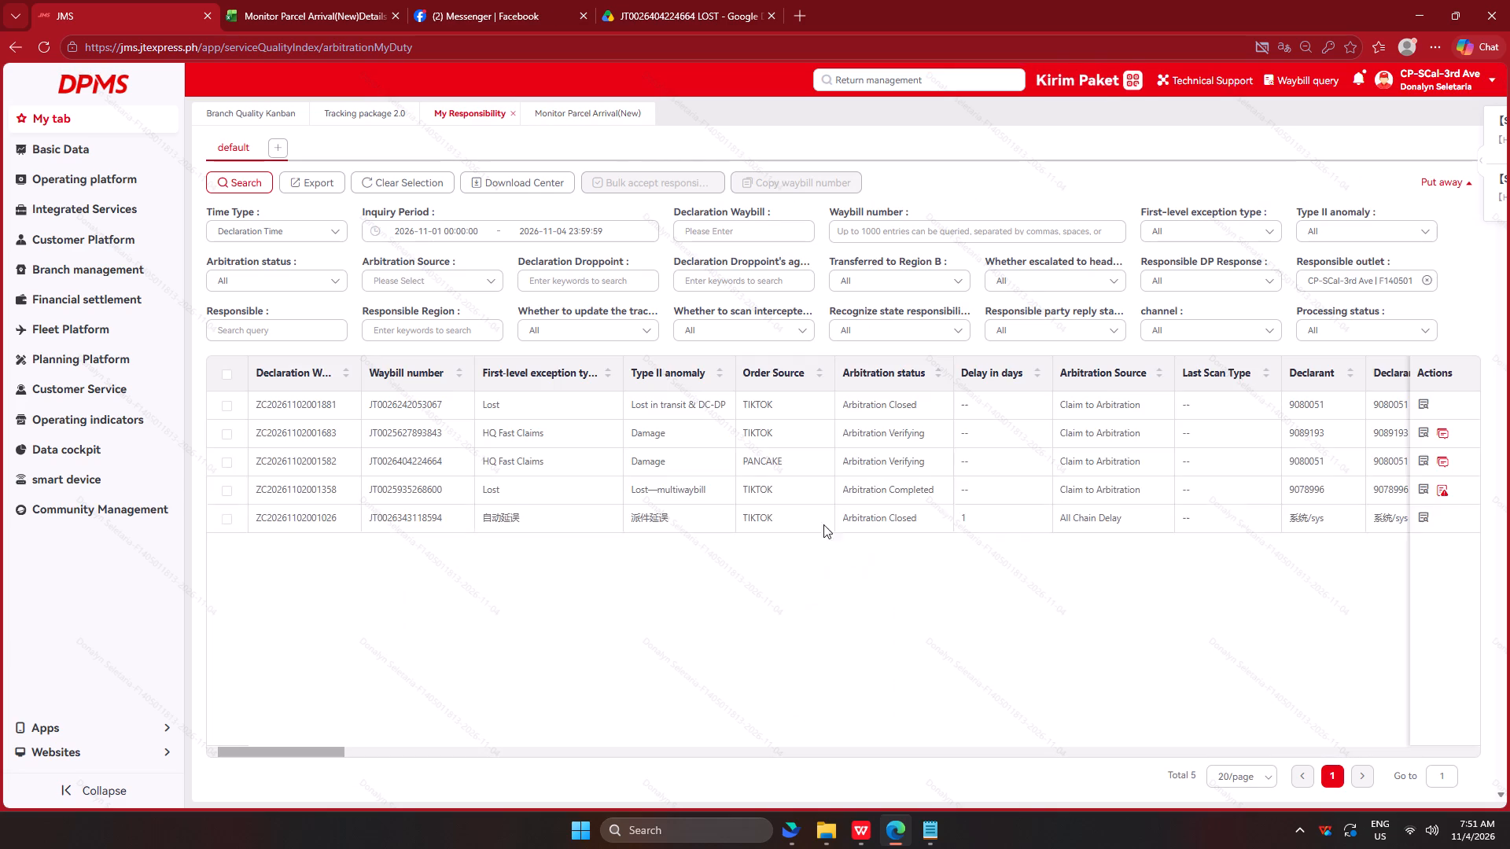
pyautogui.click(1441, 491)
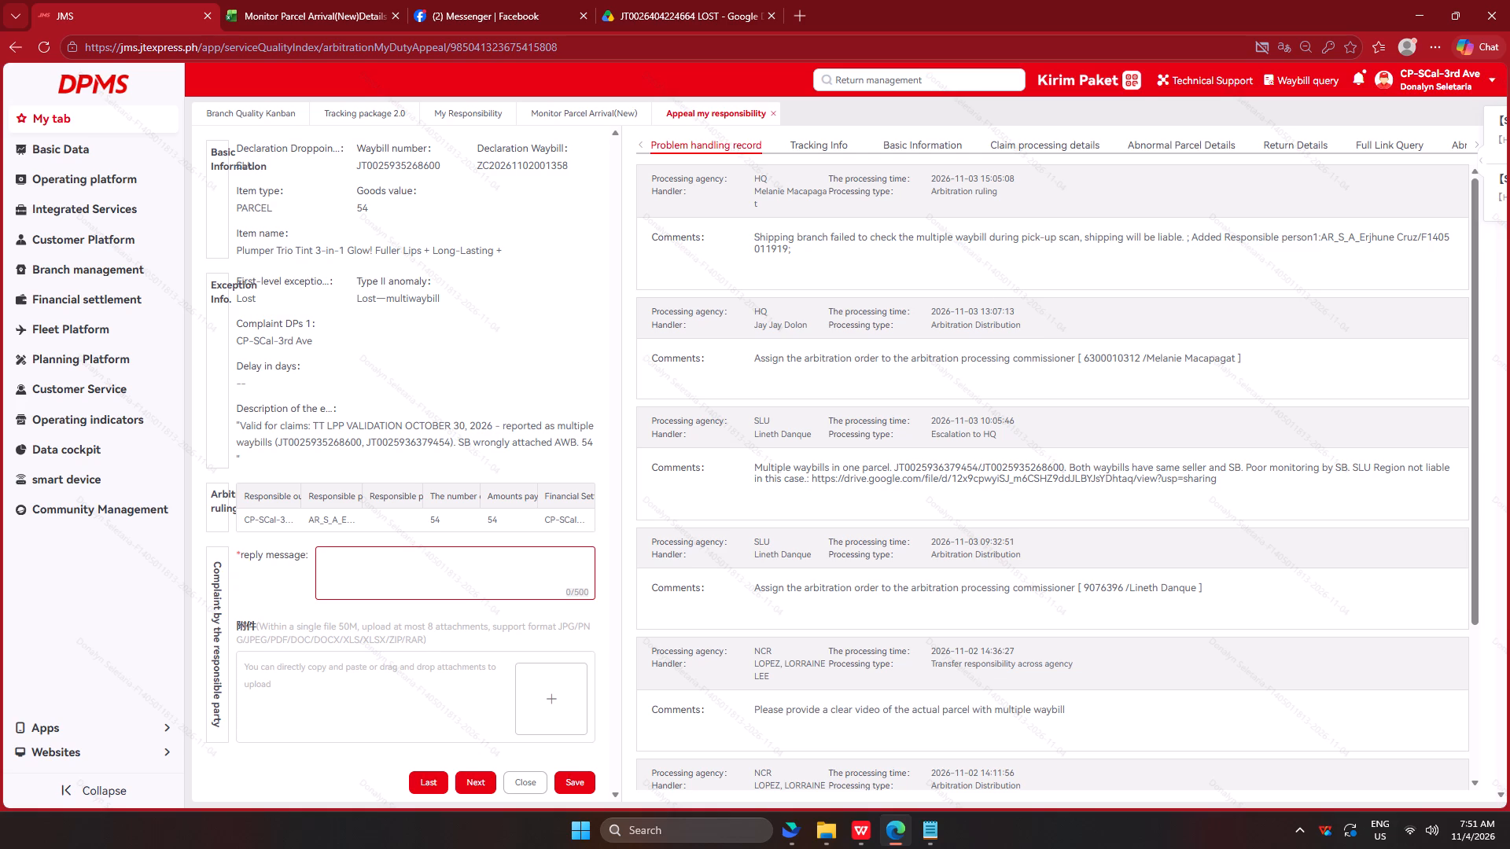
pyautogui.click(774, 107)
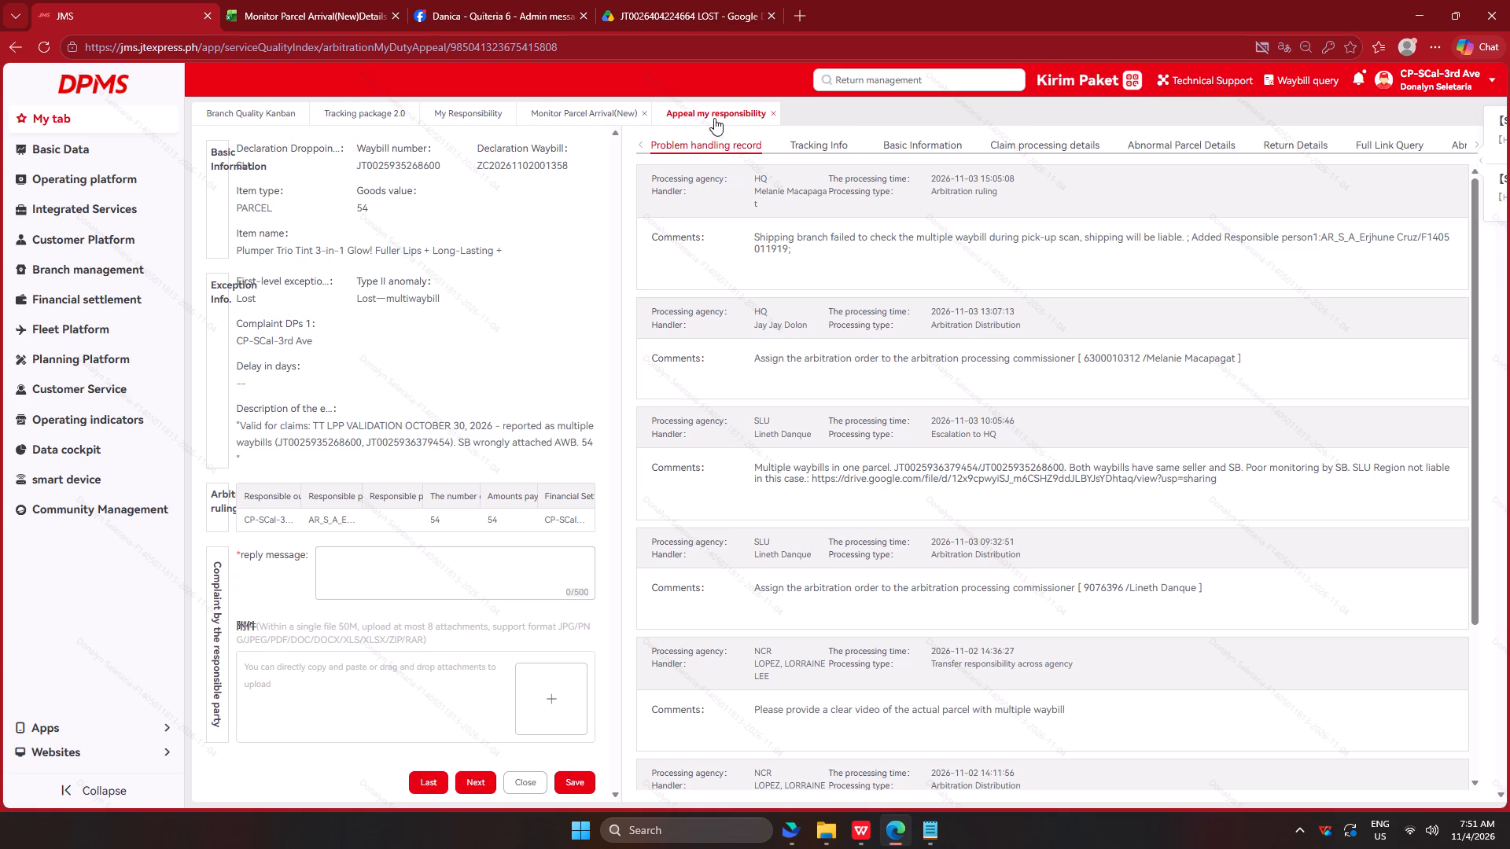
pyautogui.click(774, 113)
pyautogui.click(462, 111)
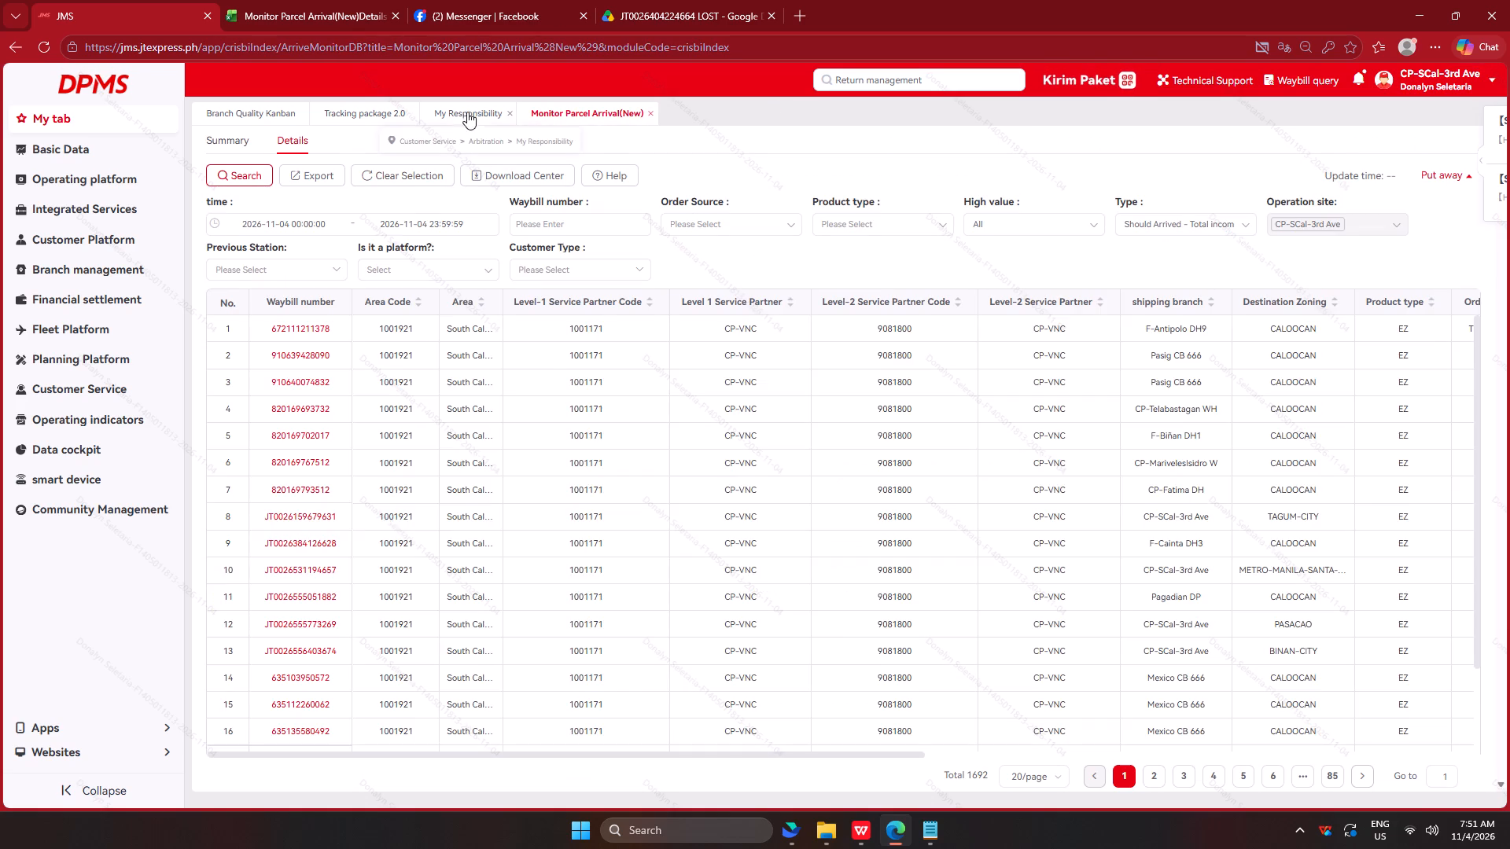
pyautogui.click(513, 111)
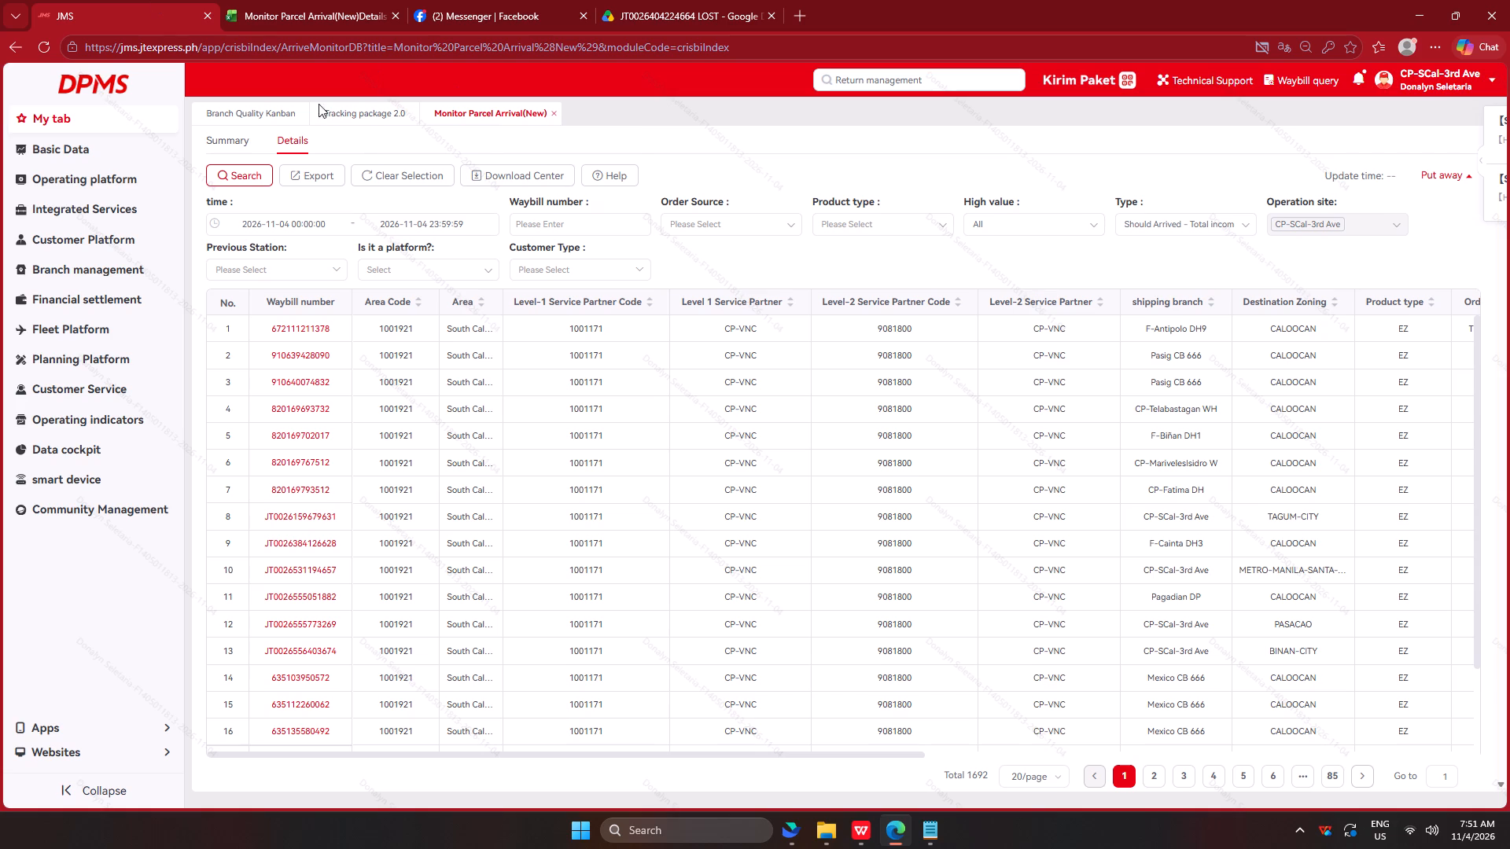
# Search the JMS functions for REGISTRA and open the Registration problem page.
pyautogui.click(341, 107)
pyautogui.moveTo(934, 79); pyautogui.dragTo(480, 44)
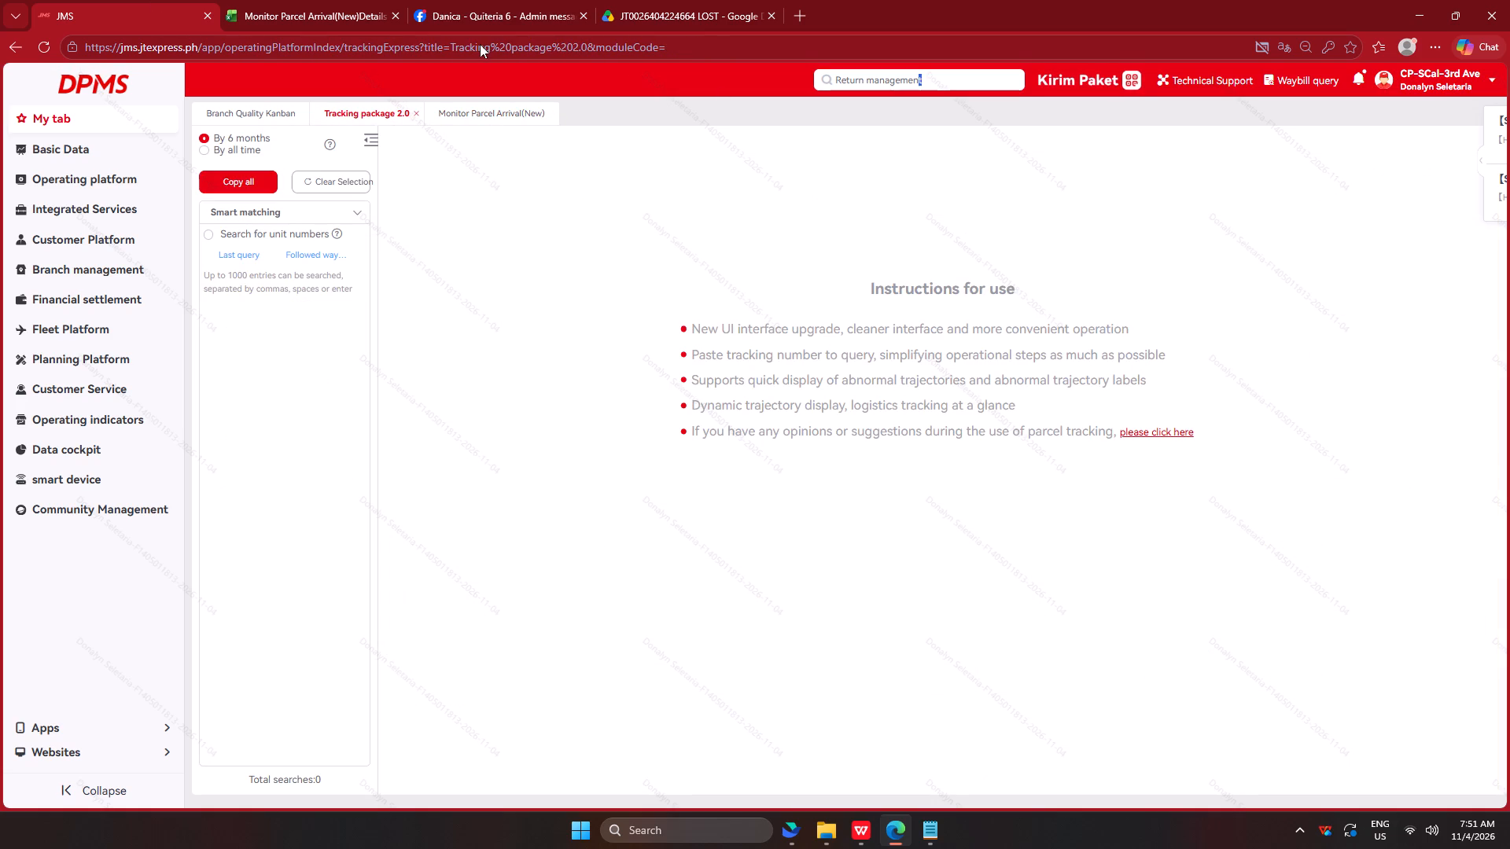
pyautogui.moveTo(480, 44); pyautogui.dragTo(120, 14)
pyautogui.write('REGISTRA')
pyautogui.click(874, 119)
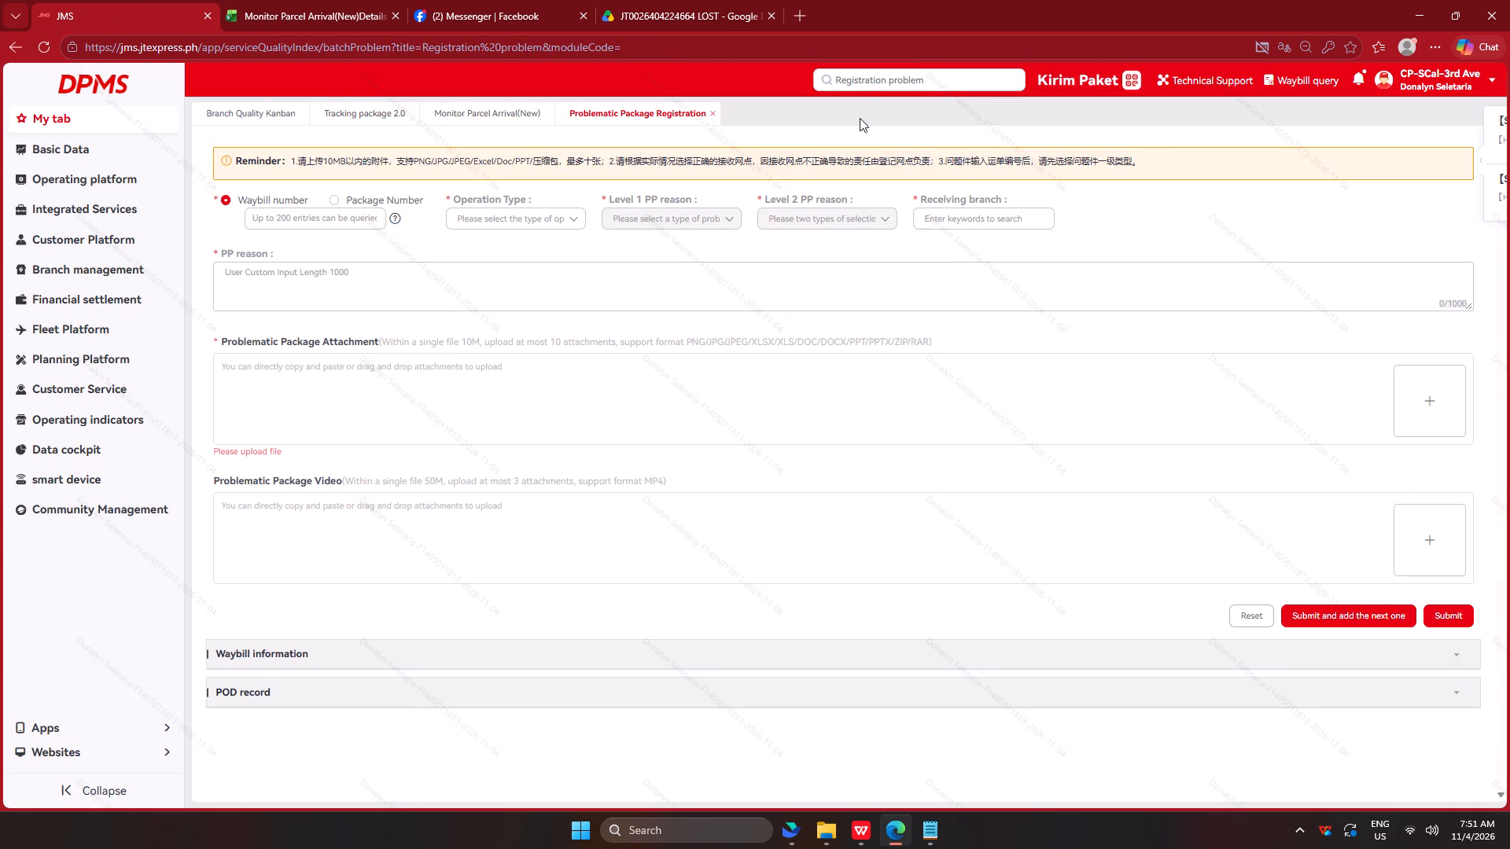
# Copy the waybill numbers in cells A2 to A51 of the export again and look them up in Tracking package 2.0.
pyautogui.click(348, 112)
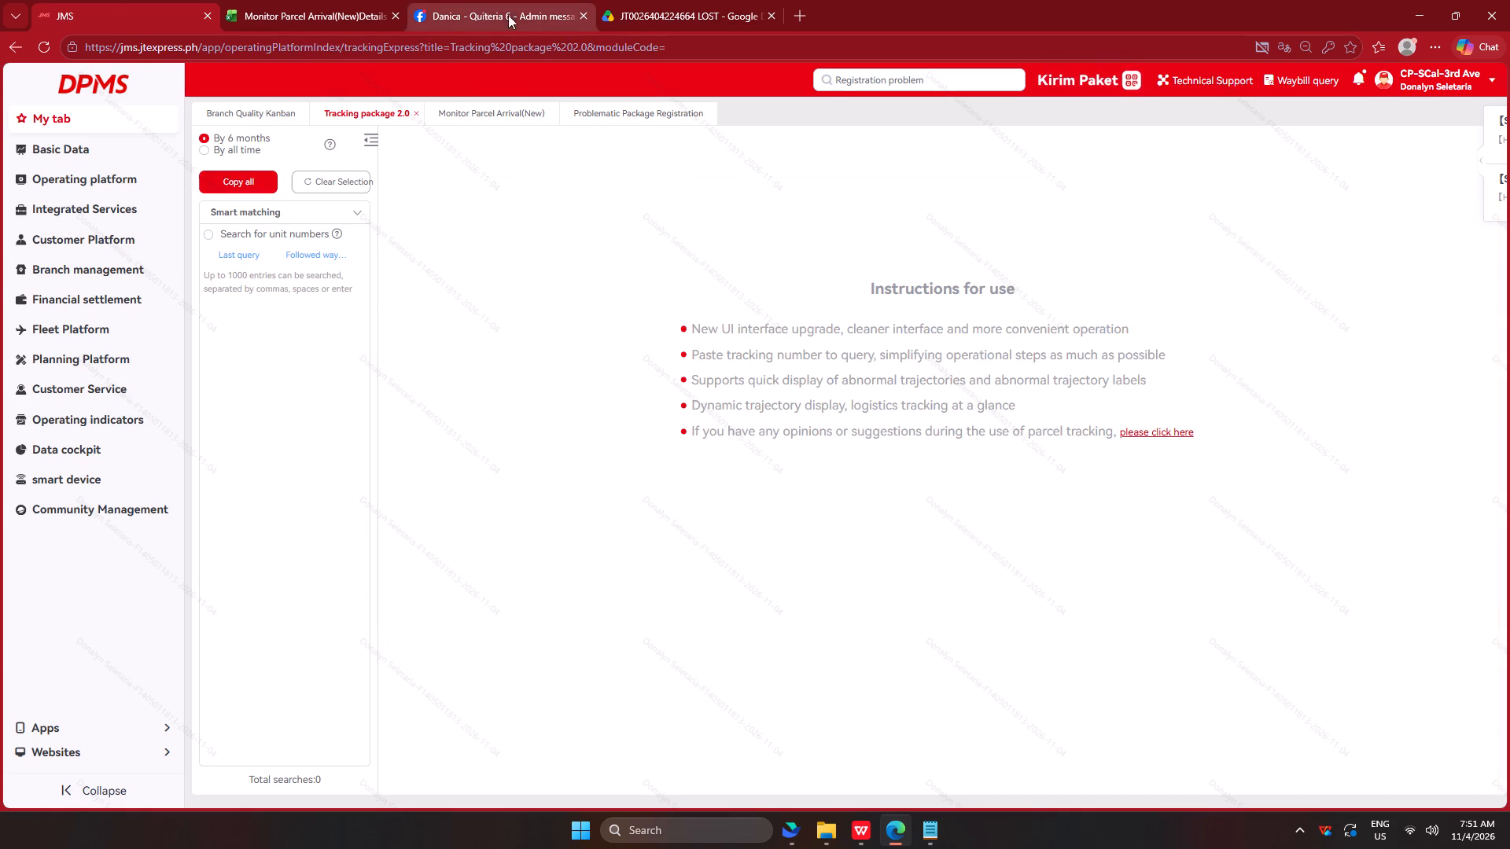
pyautogui.click(298, 12)
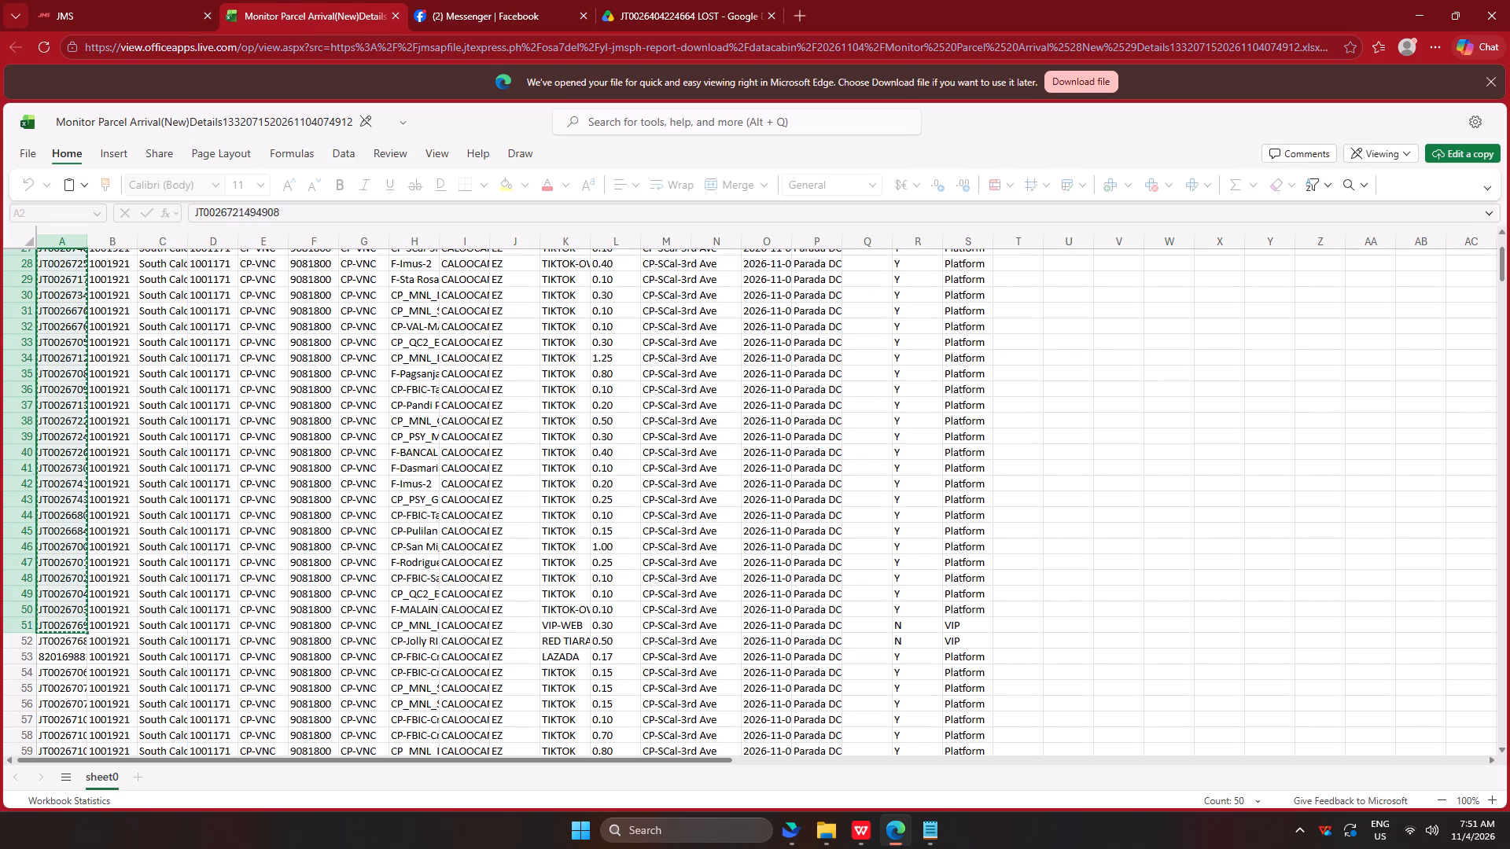
pyautogui.hotkey('ctrl', 'c')
pyautogui.click(122, 5)
pyautogui.click(239, 310)
pyautogui.hotkey('ctrl', 'v')
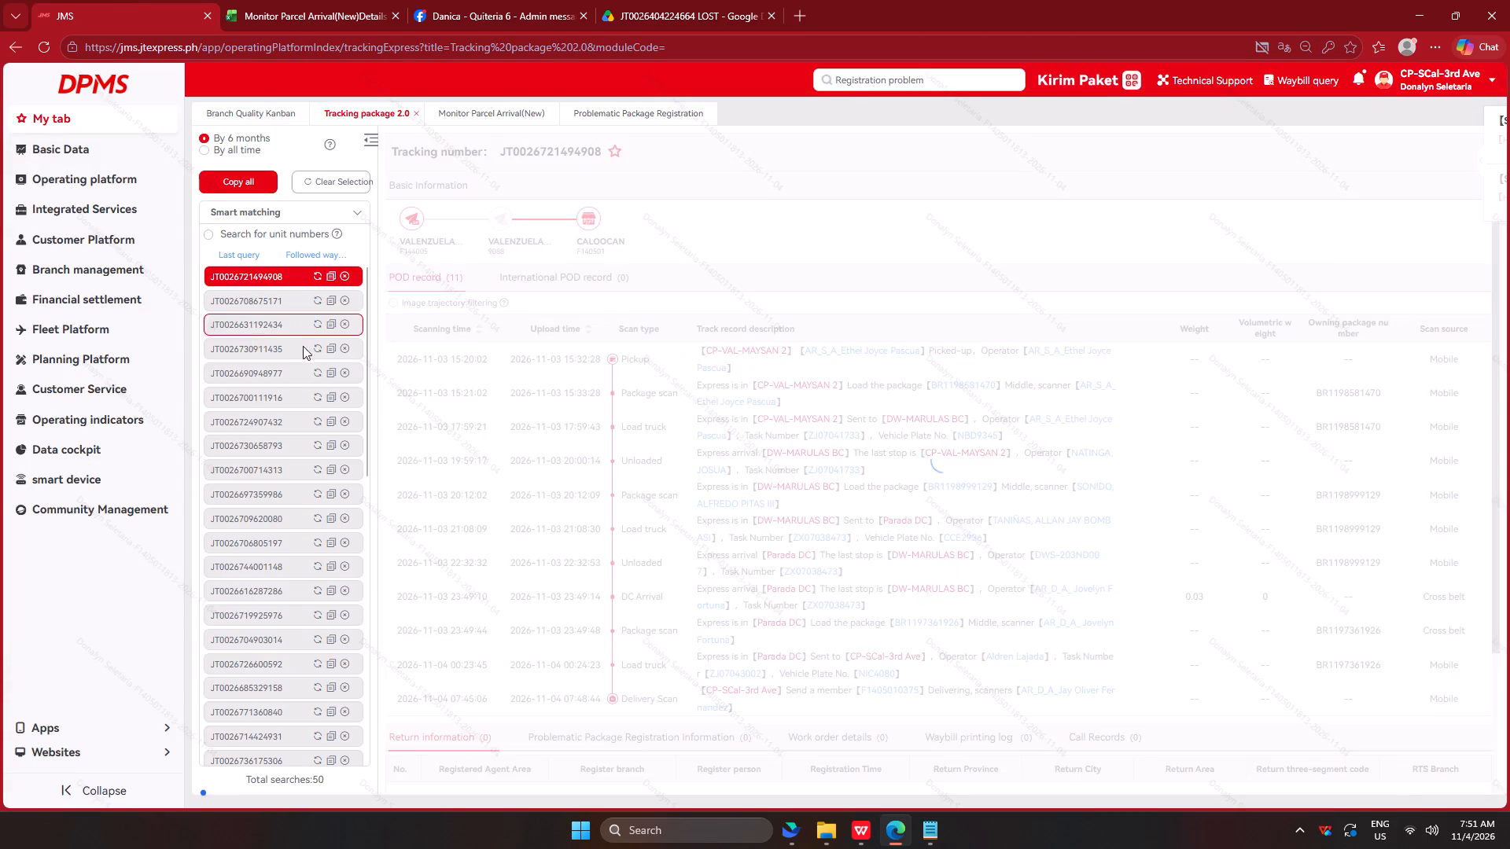
pyautogui.scroll(-5, 674, 420)
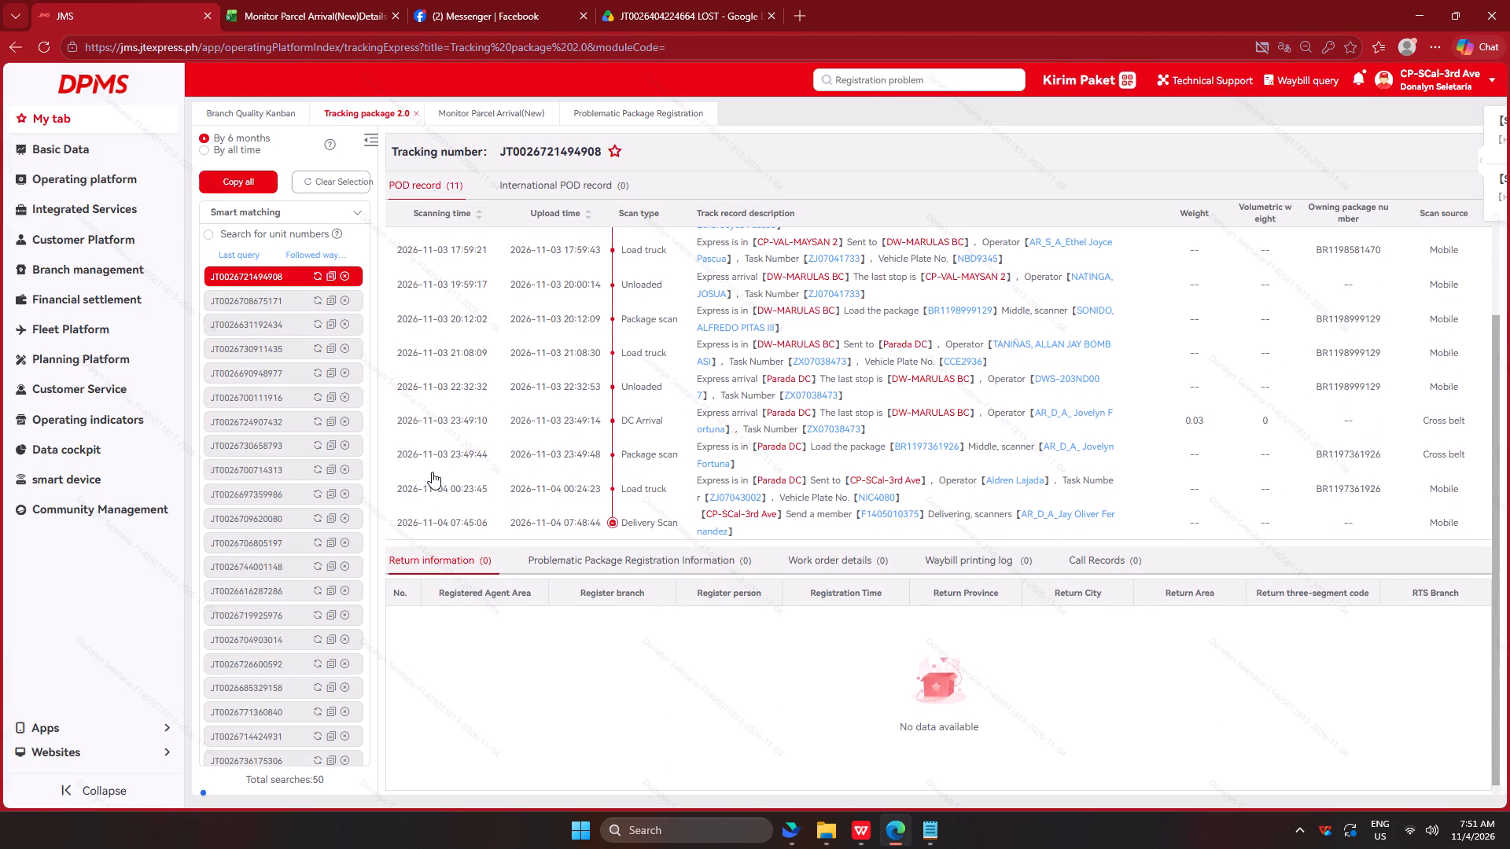
pyautogui.click(341, 277)
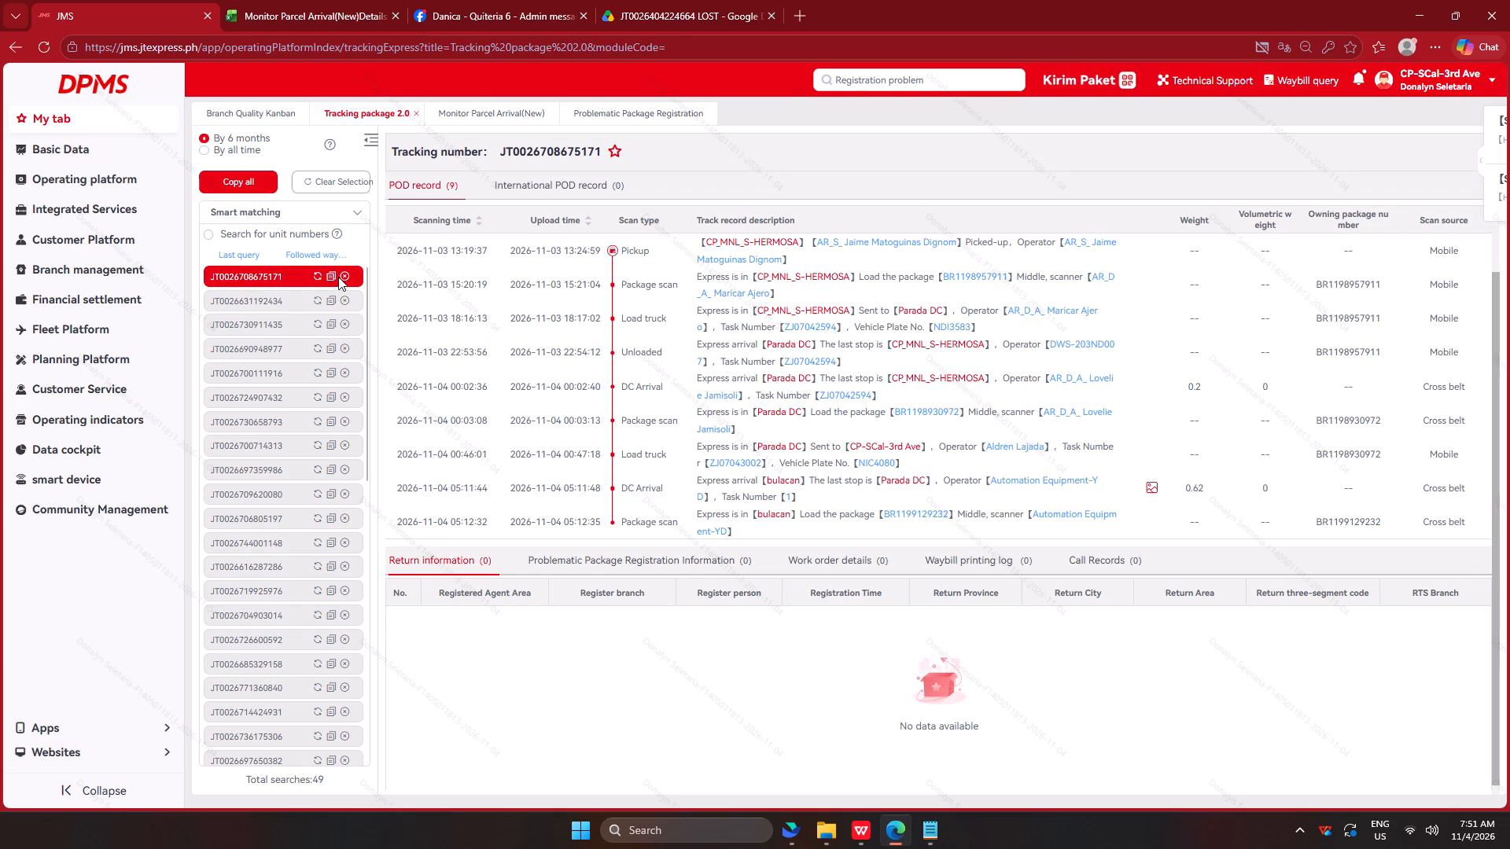
pyautogui.click(298, 306)
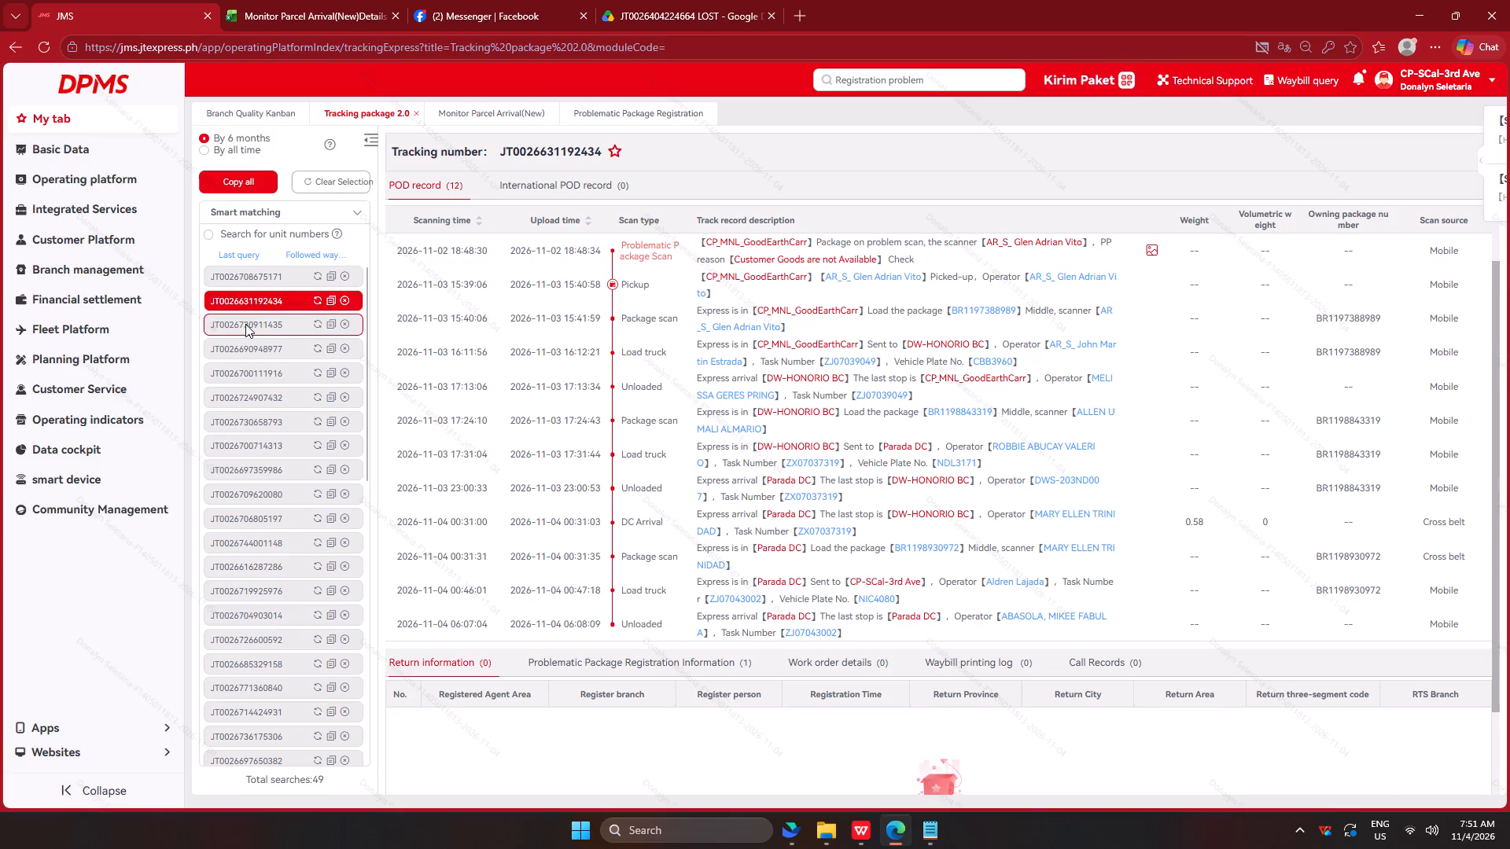
pyautogui.click(272, 336)
pyautogui.click(267, 327)
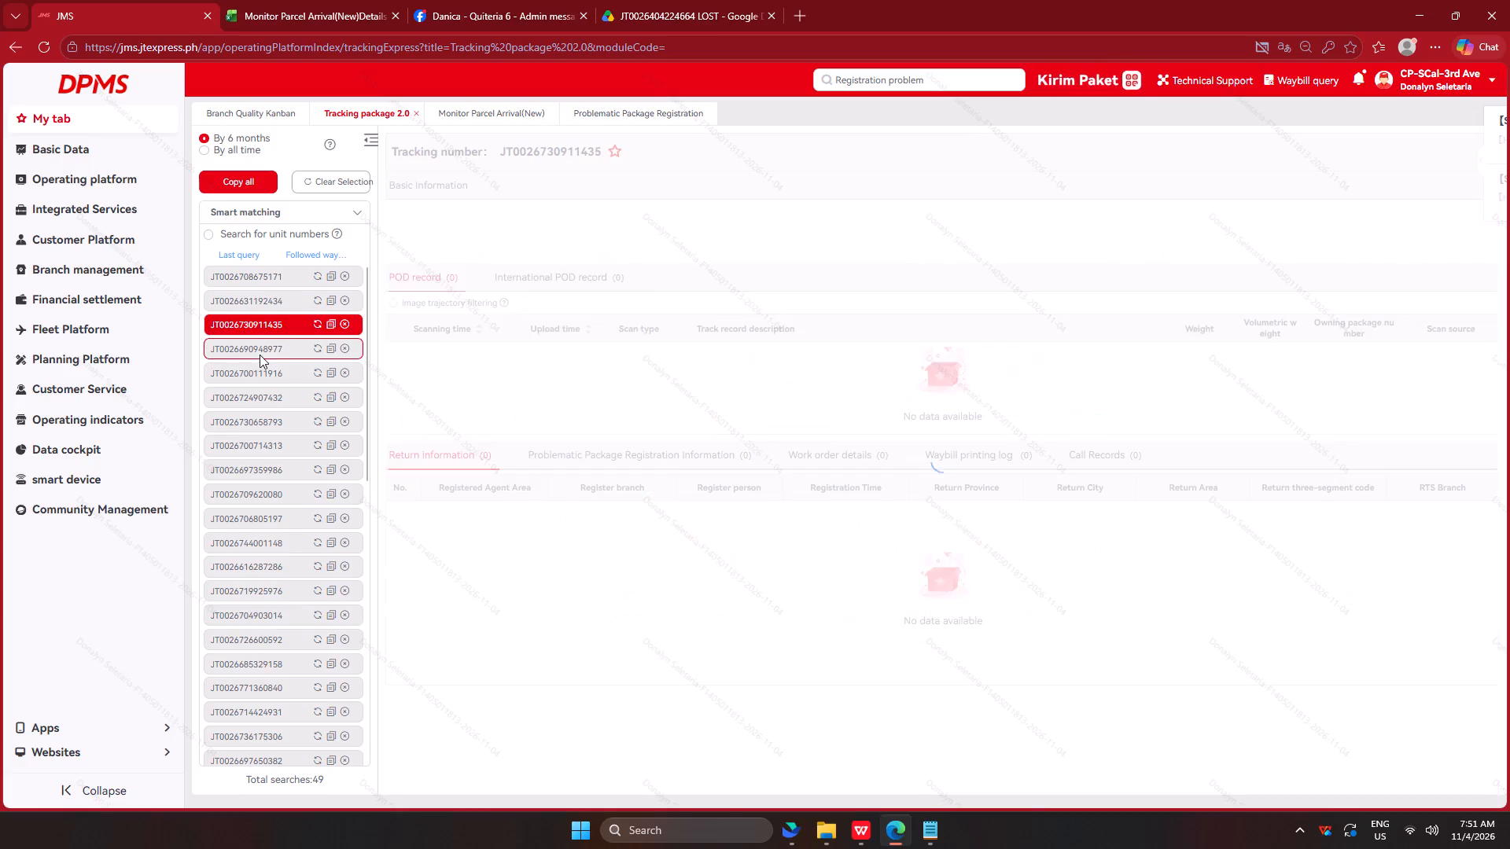
pyautogui.click(344, 321)
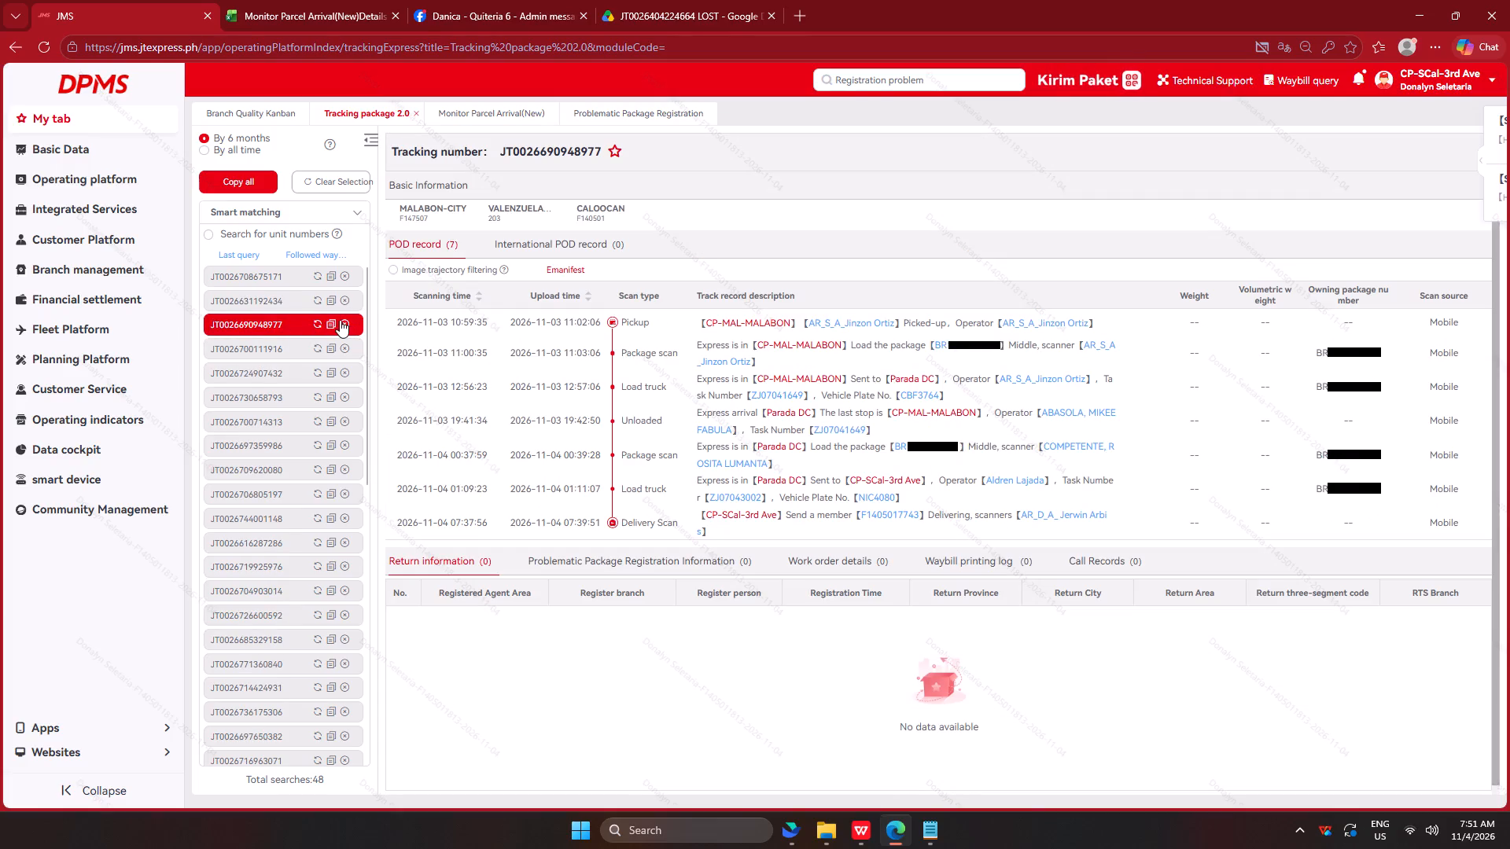
pyautogui.click(340, 320)
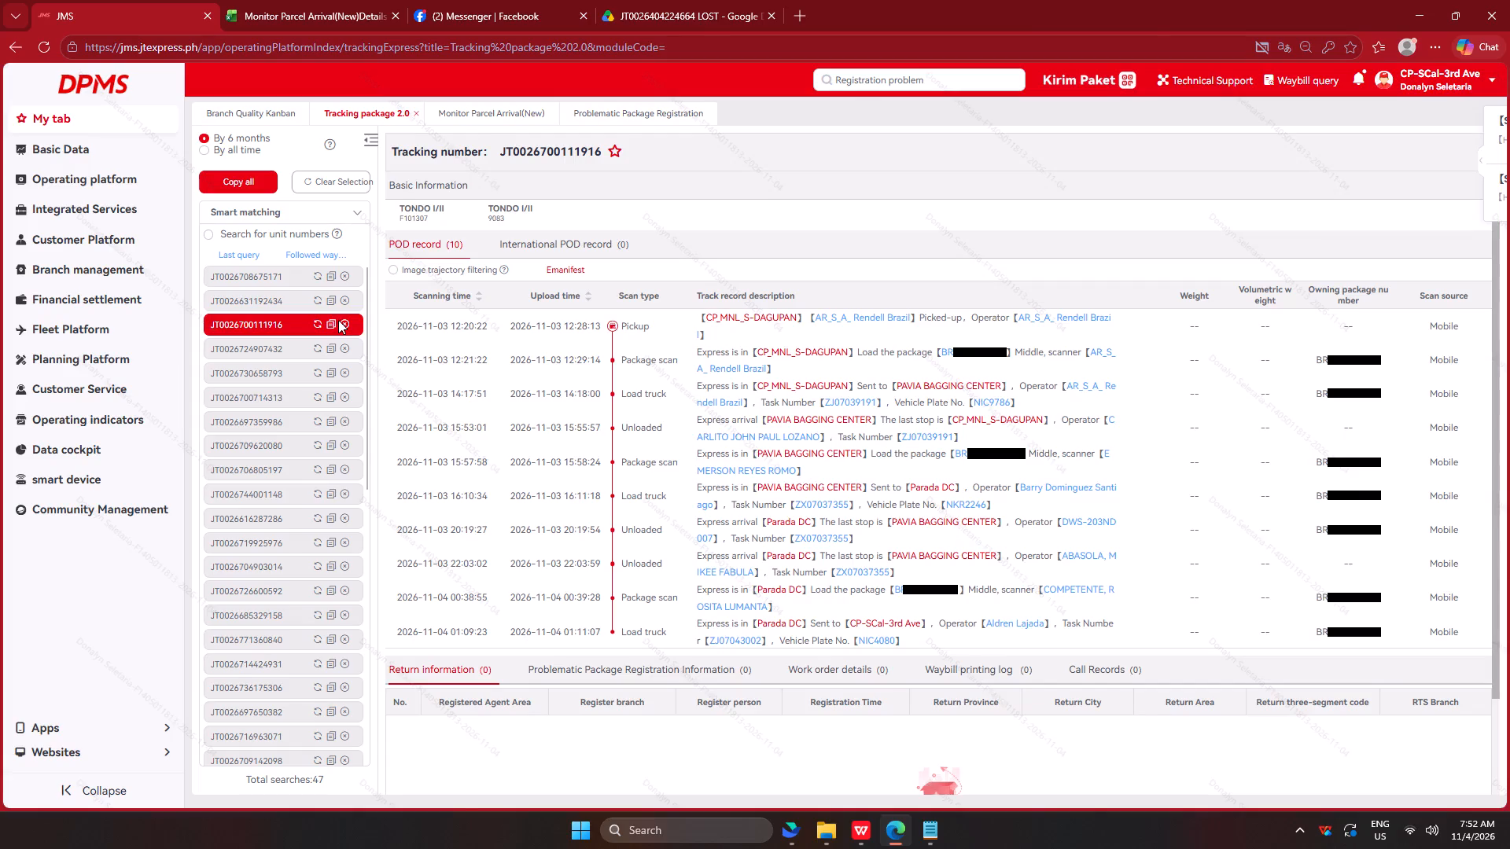
pyautogui.click(281, 345)
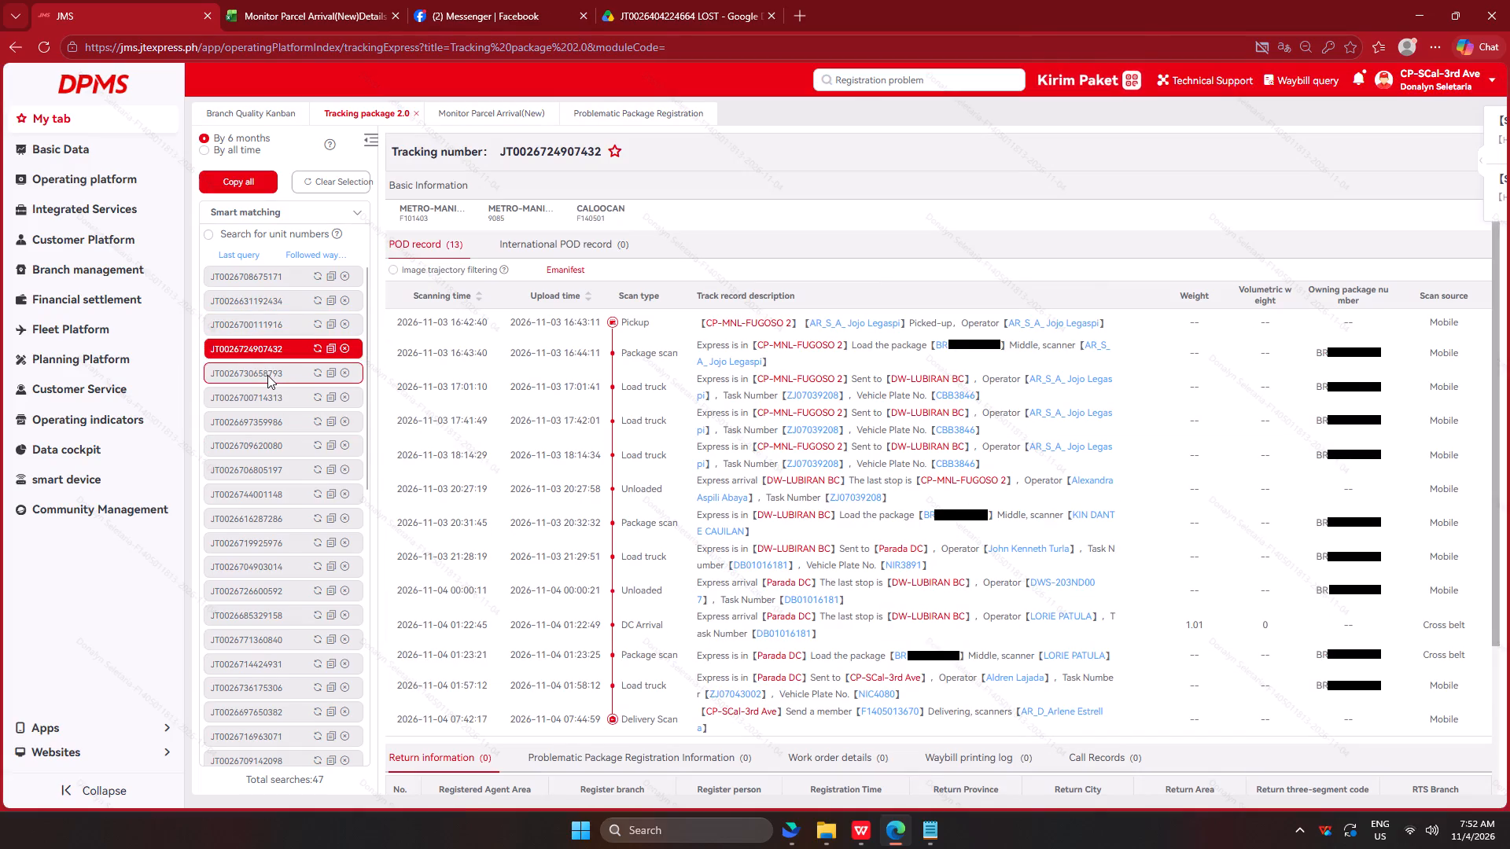
pyautogui.click(340, 347)
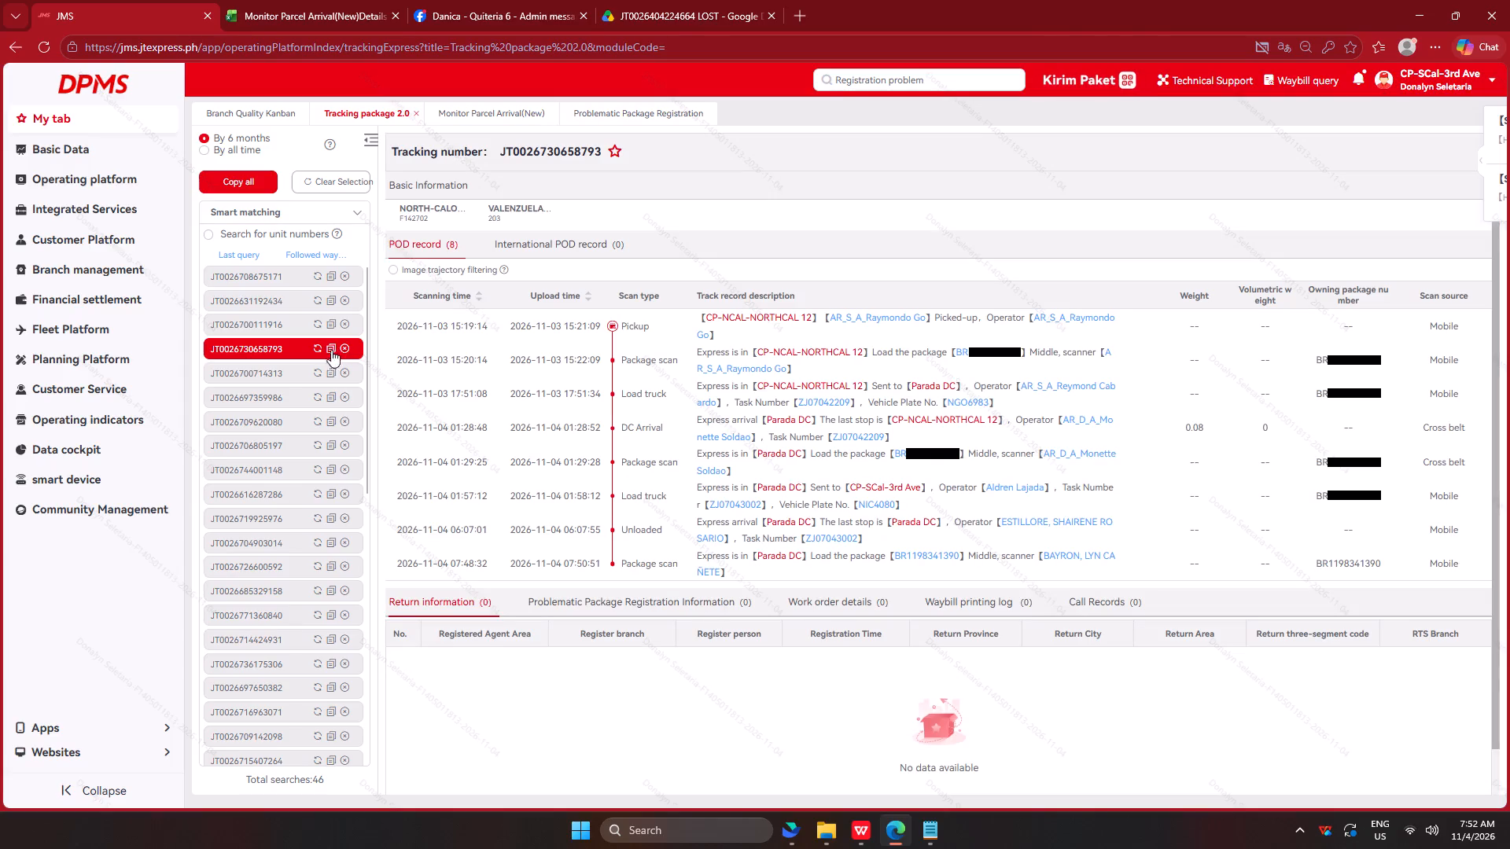
pyautogui.click(257, 381)
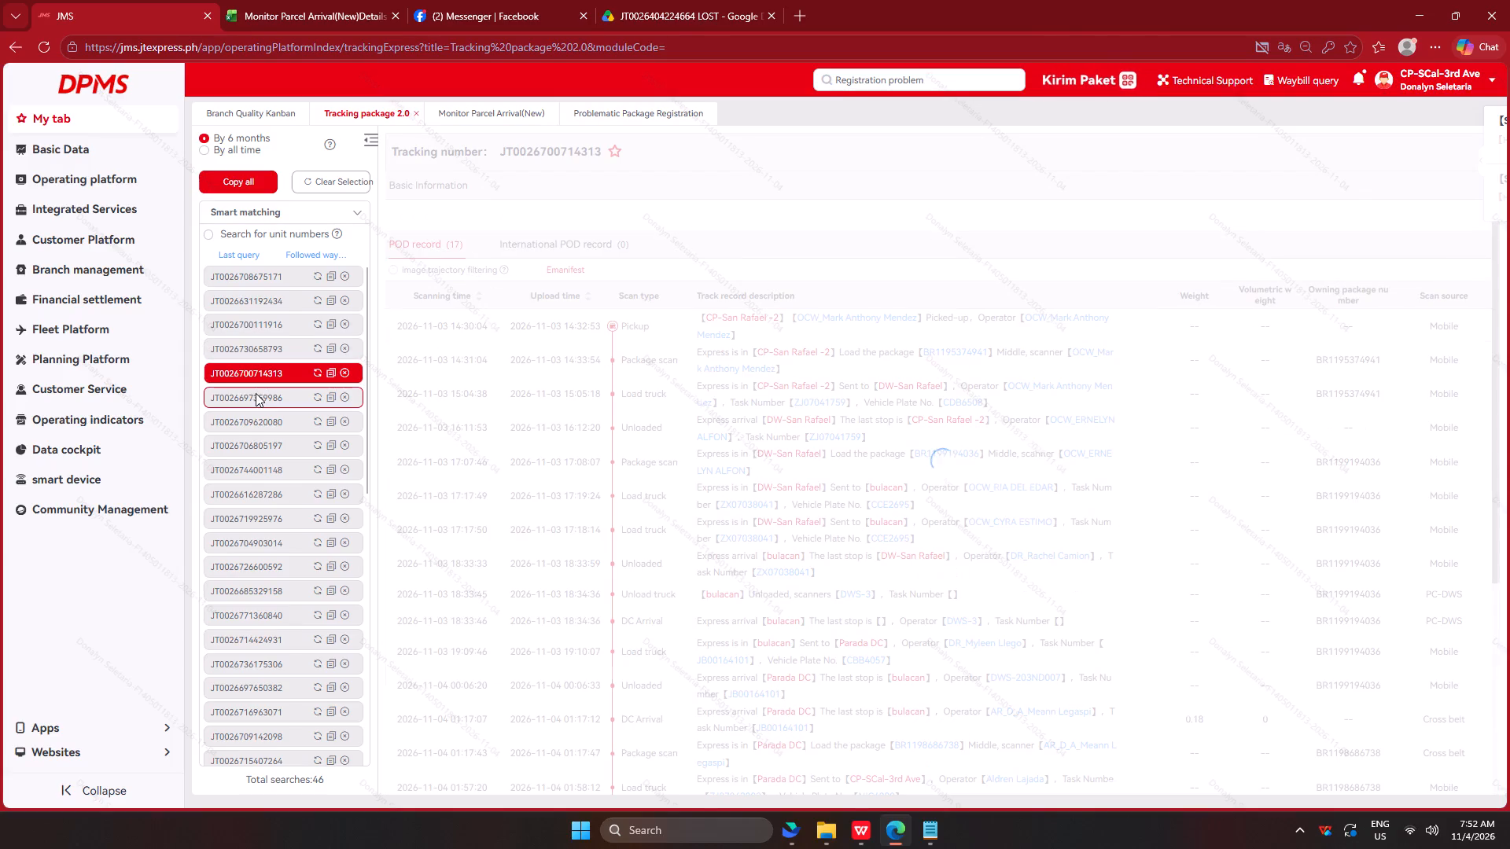
pyautogui.scroll(-6, 637, 425)
pyautogui.scroll(-6, 603, 520)
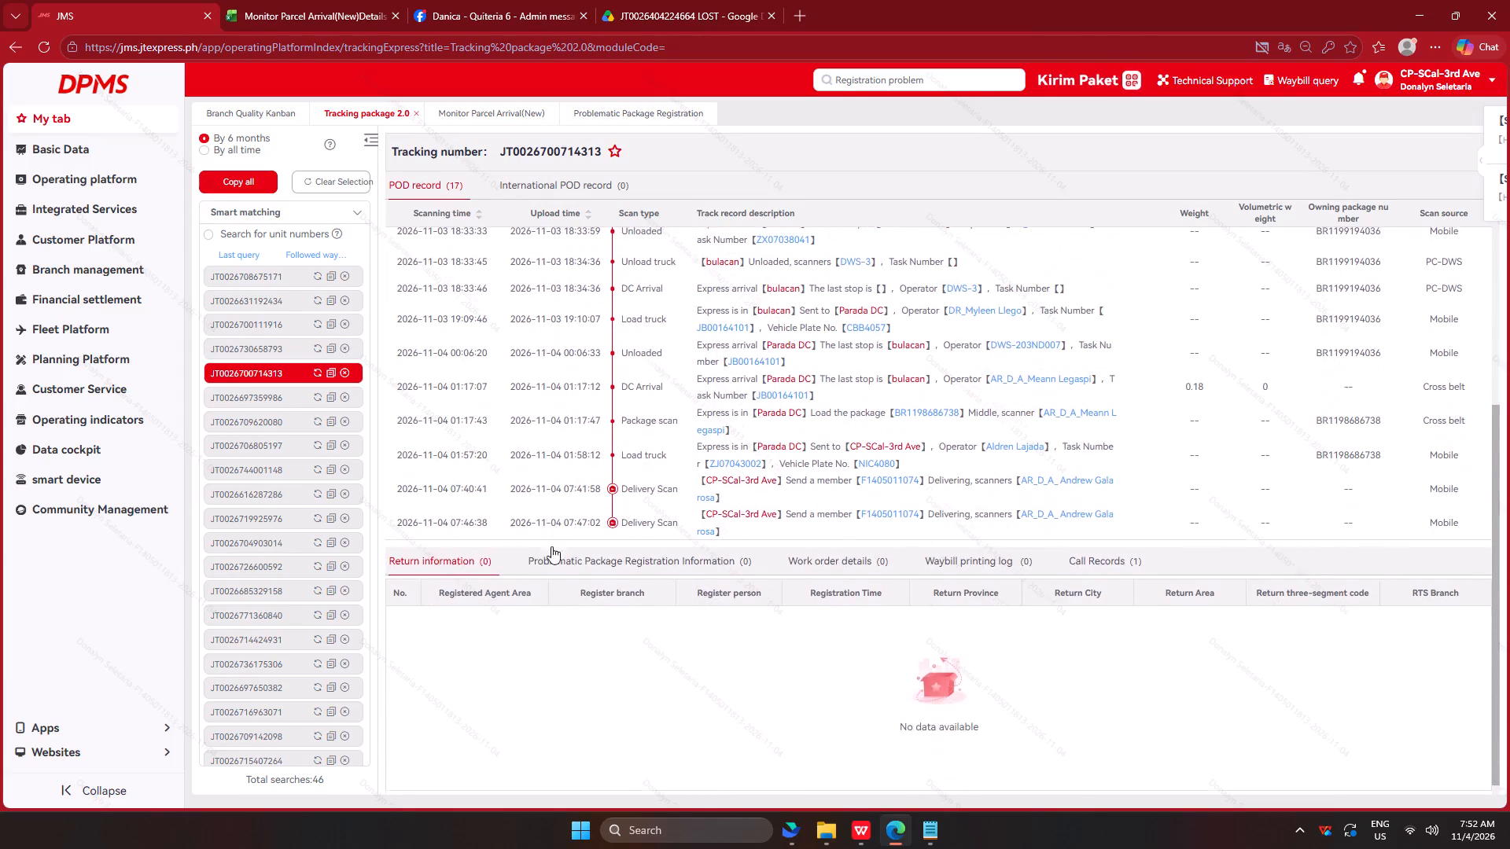
pyautogui.scroll(-1, 551, 546)
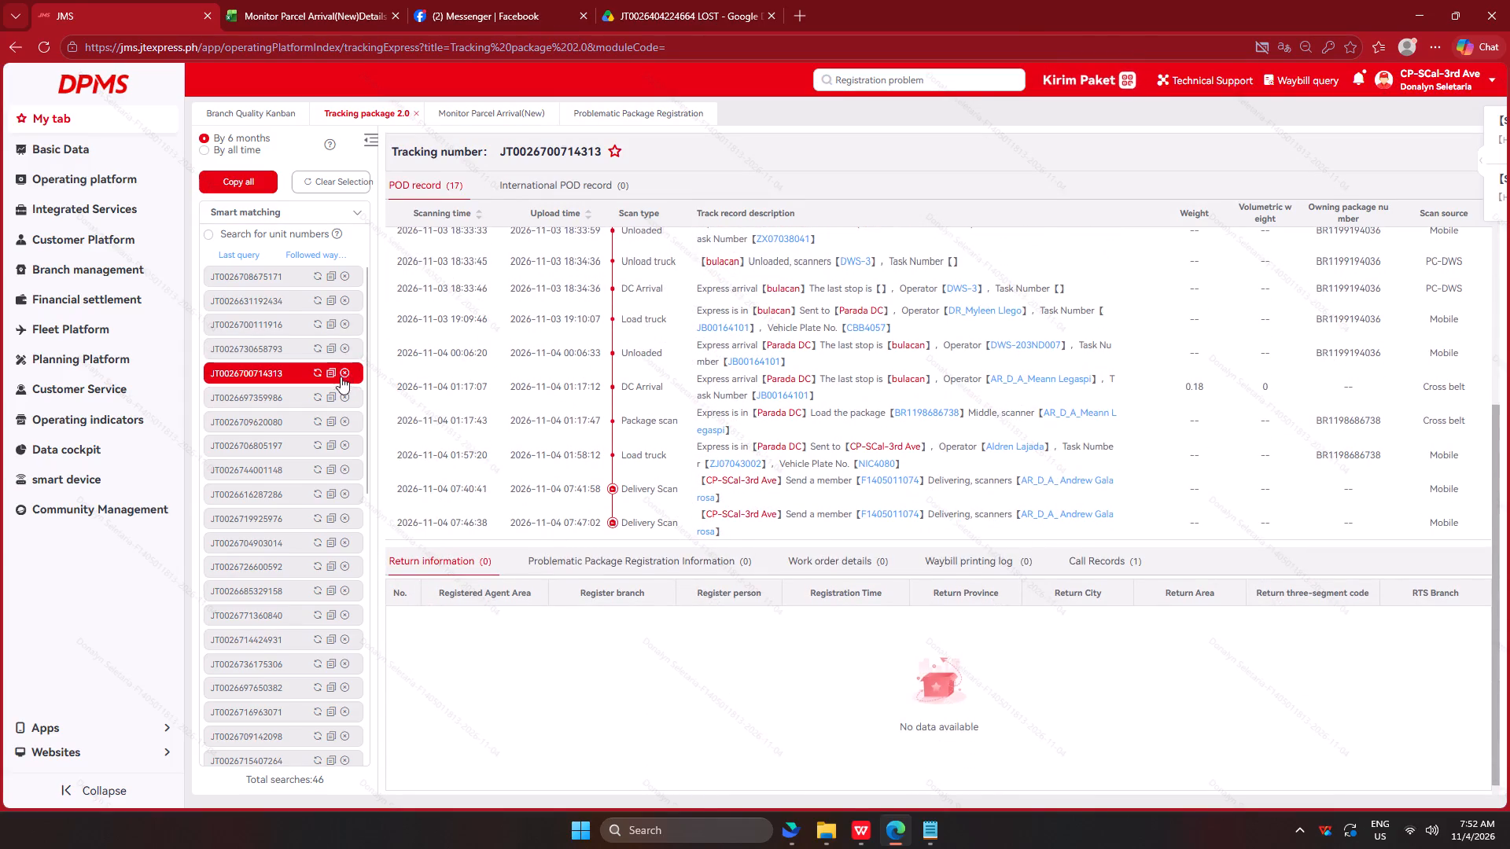
pyautogui.click(342, 373)
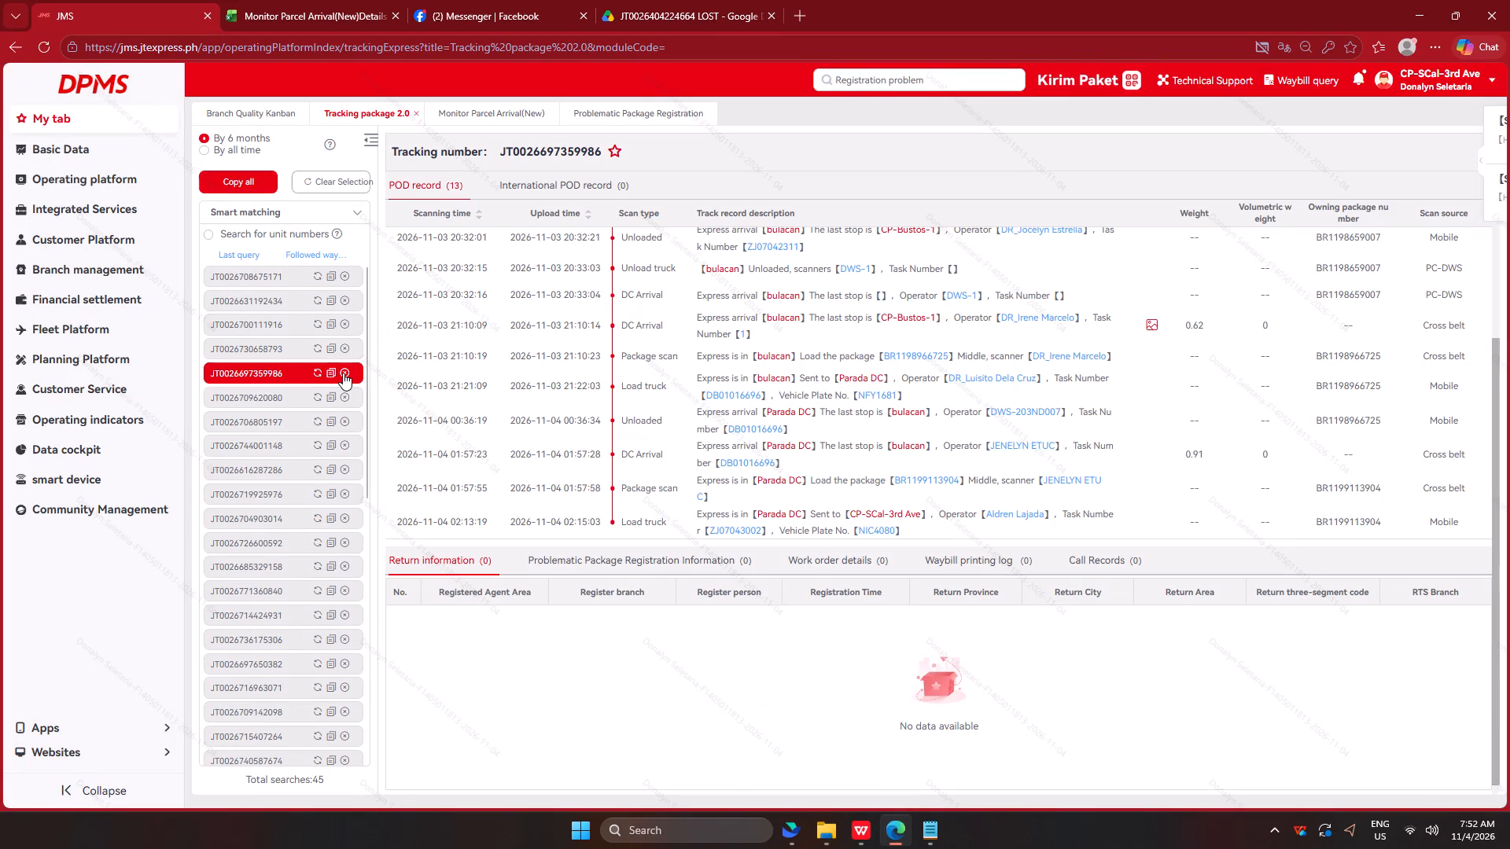
pyautogui.click(263, 400)
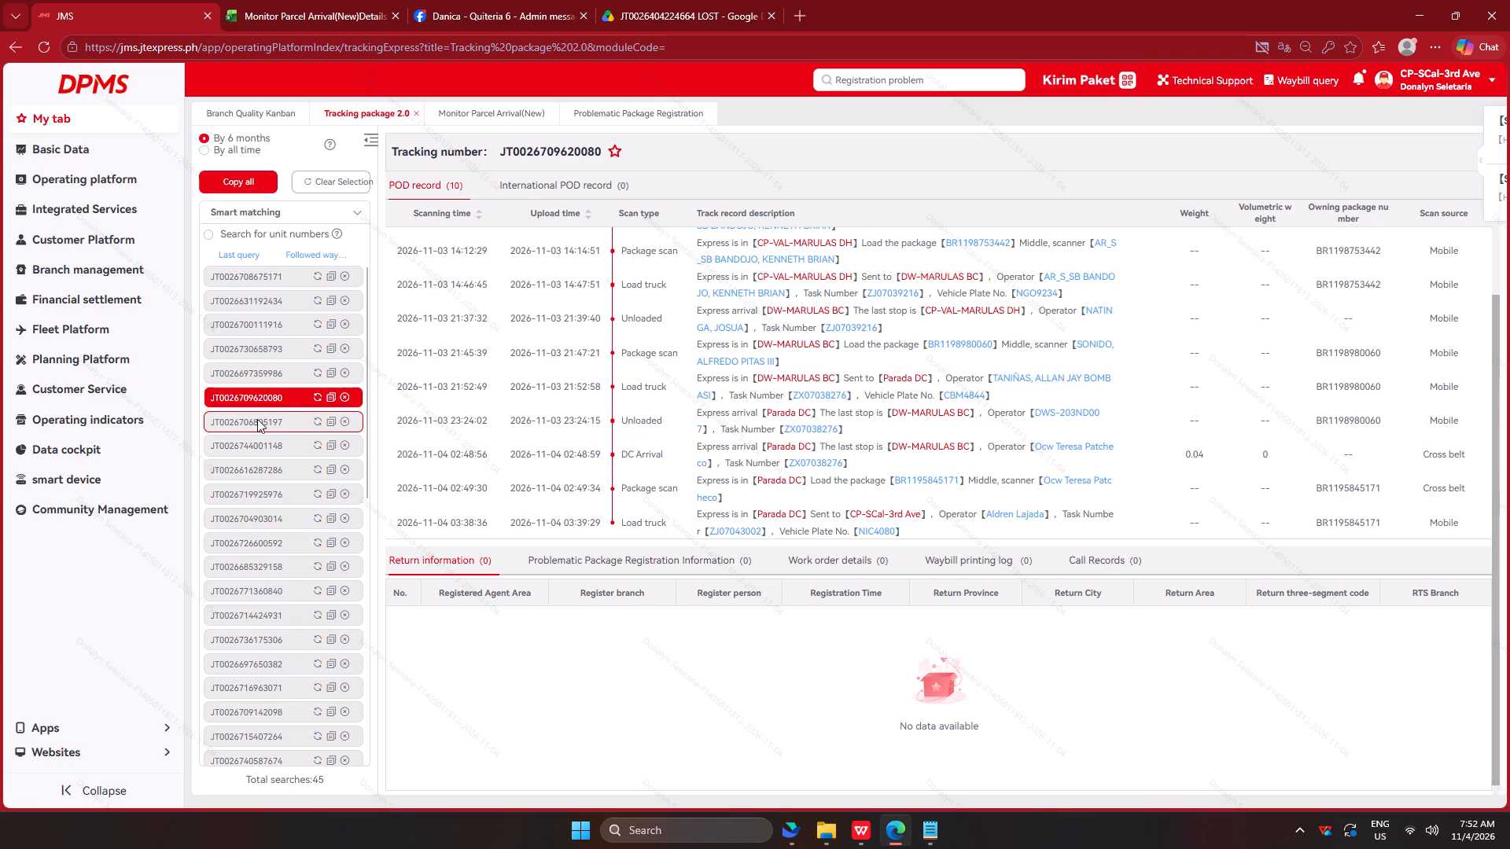
pyautogui.click(230, 419)
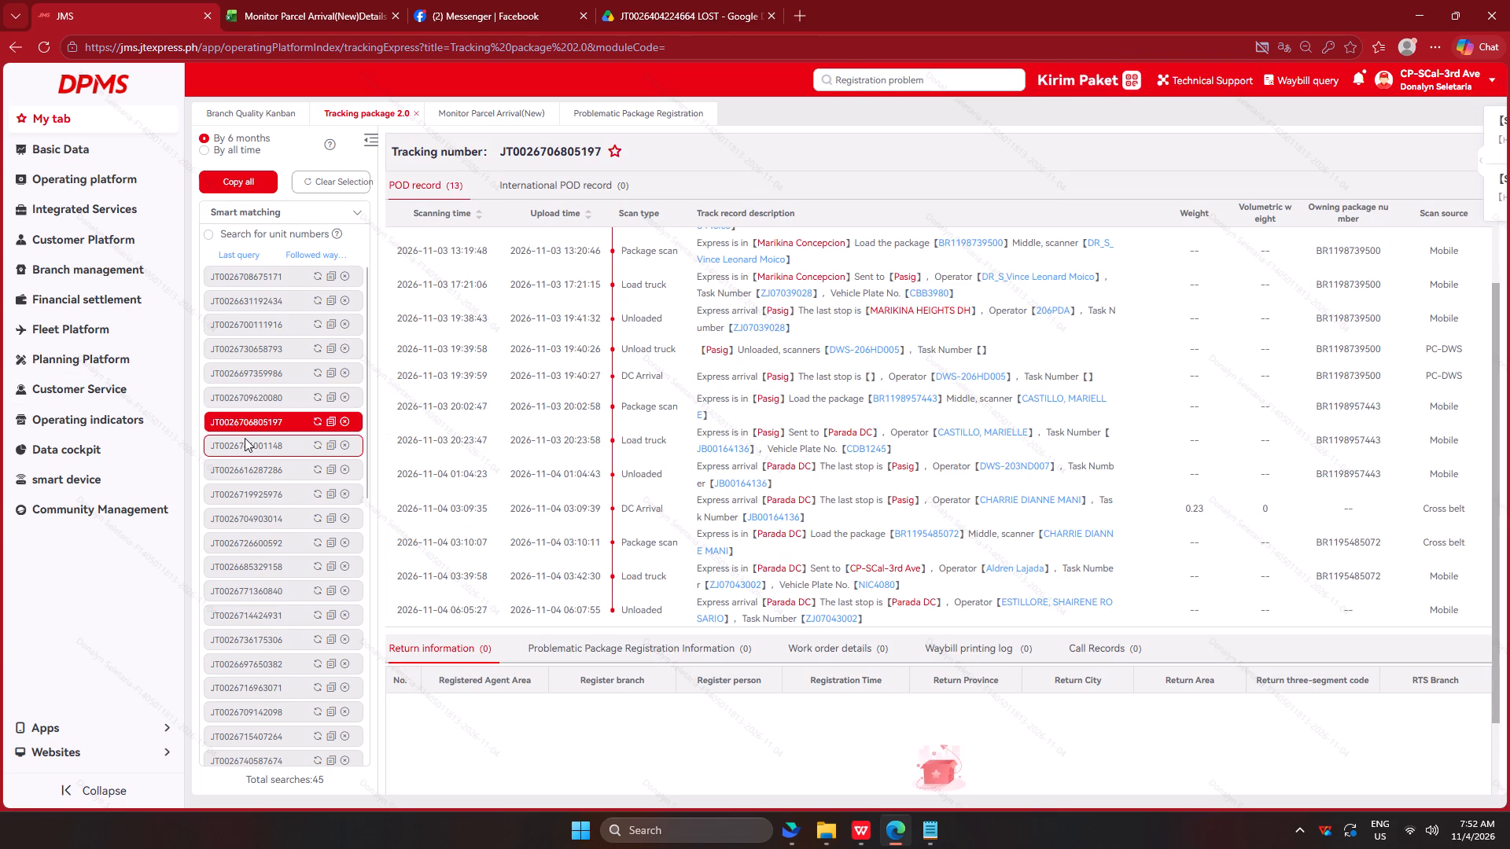
pyautogui.click(245, 438)
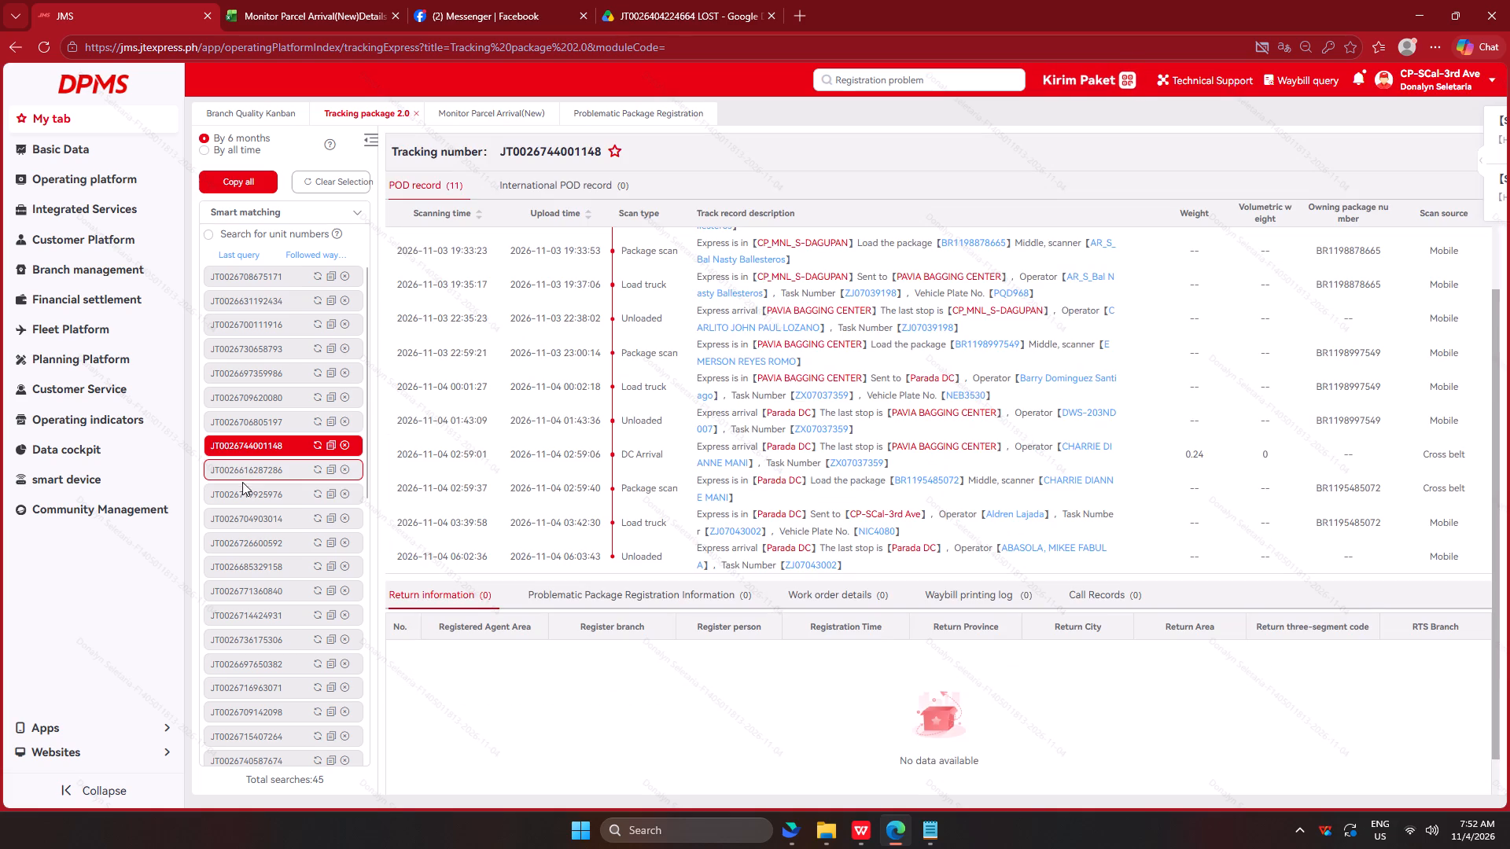
pyautogui.click(244, 477)
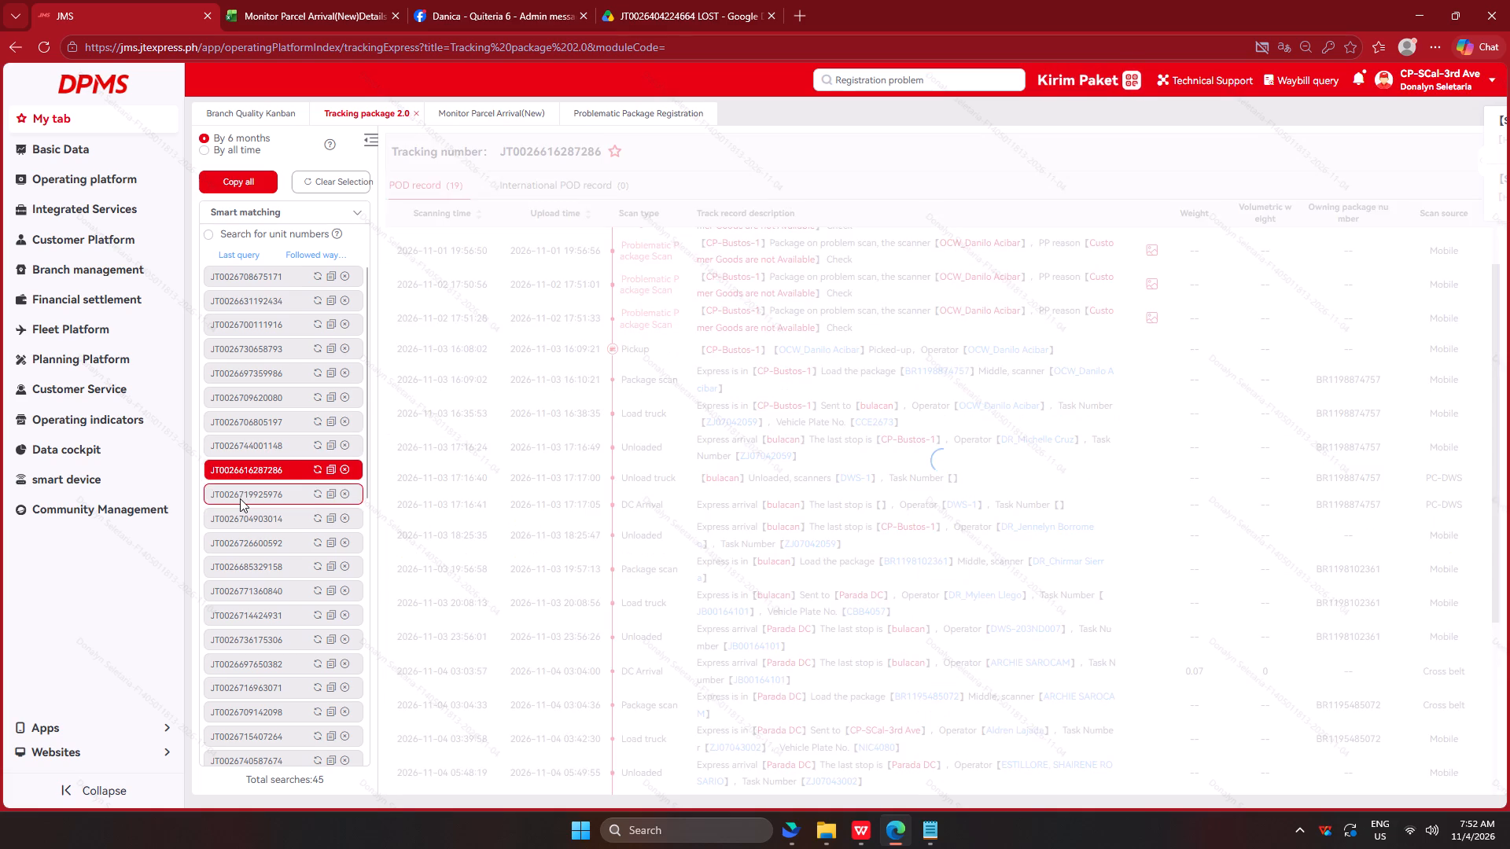
pyautogui.scroll(-8, 787, 553)
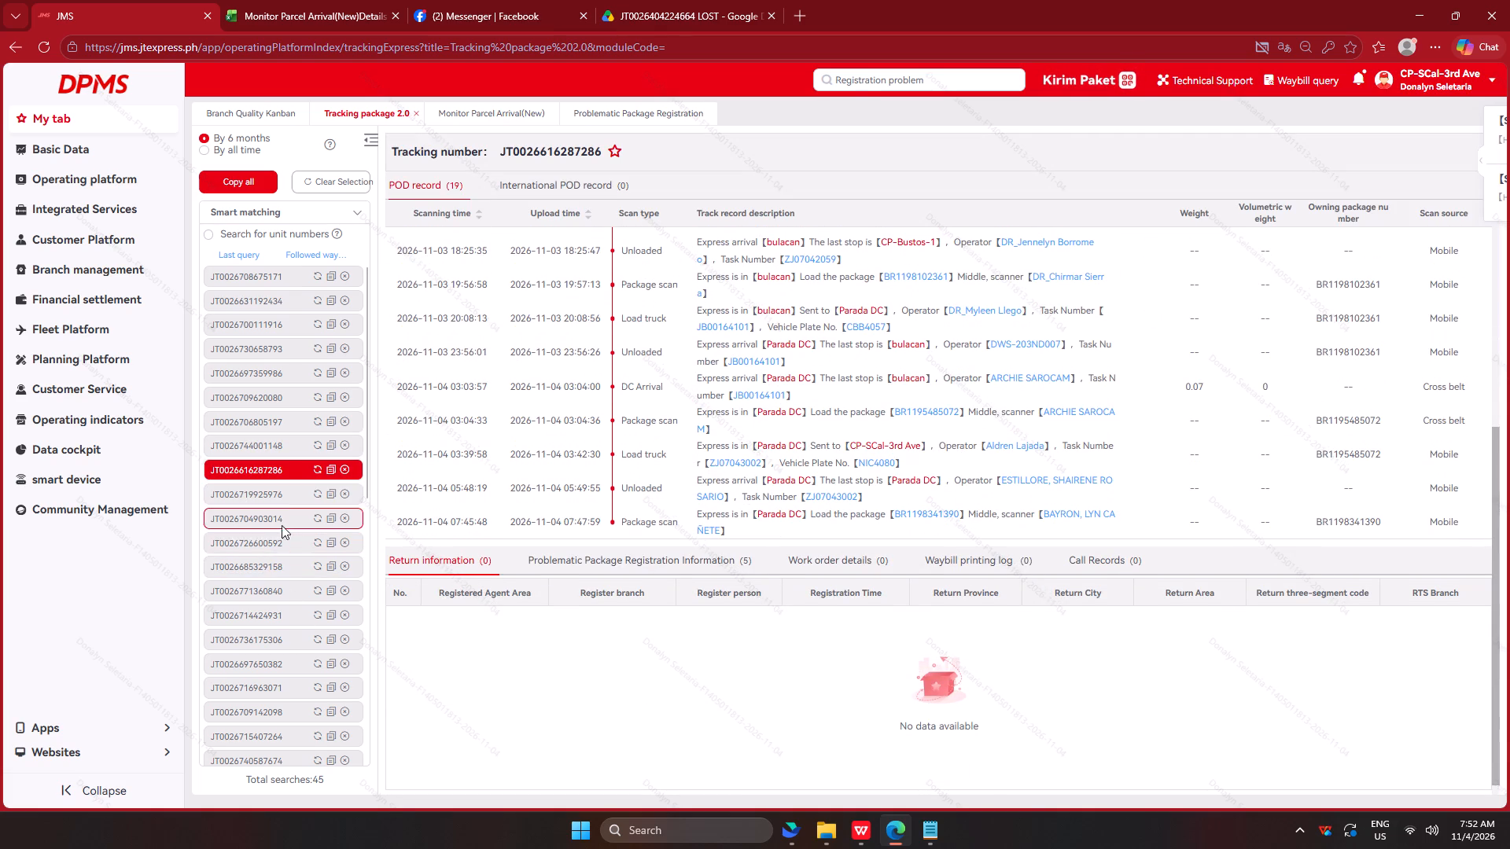
pyautogui.click(669, 566)
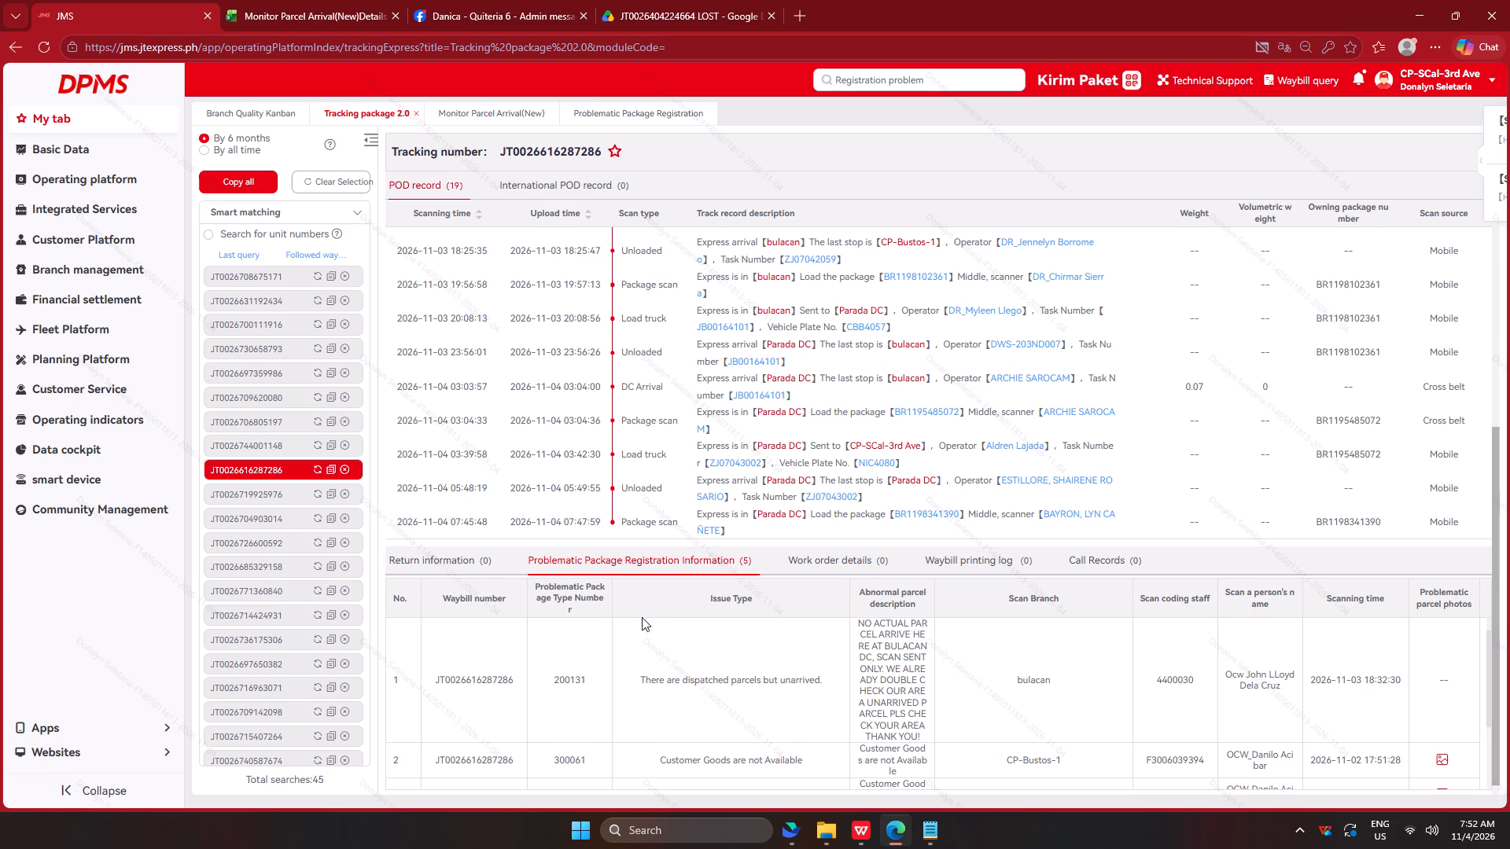
pyautogui.scroll(-3, 640, 626)
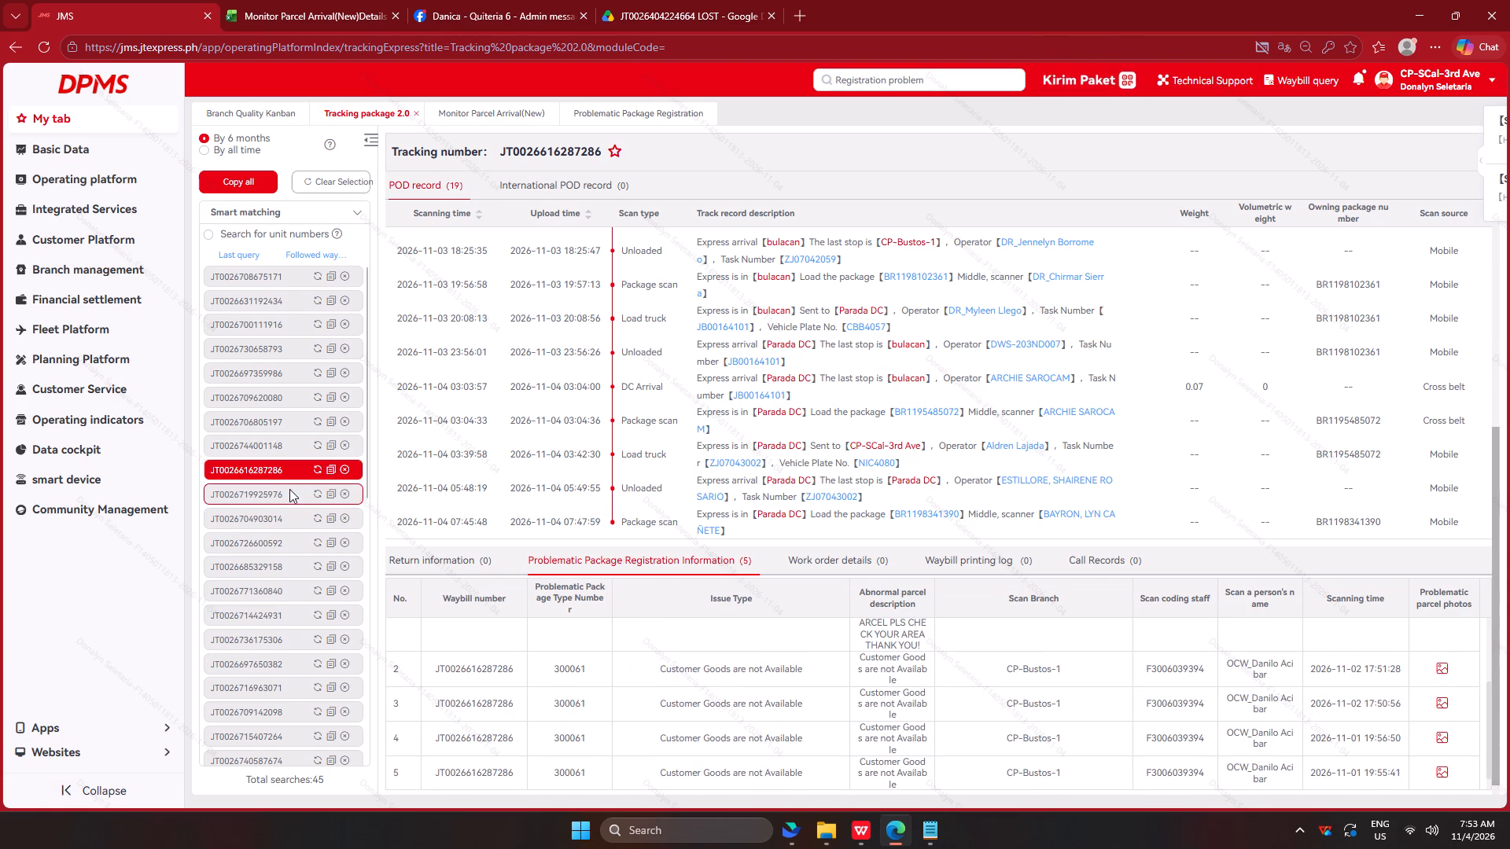
pyautogui.click(282, 495)
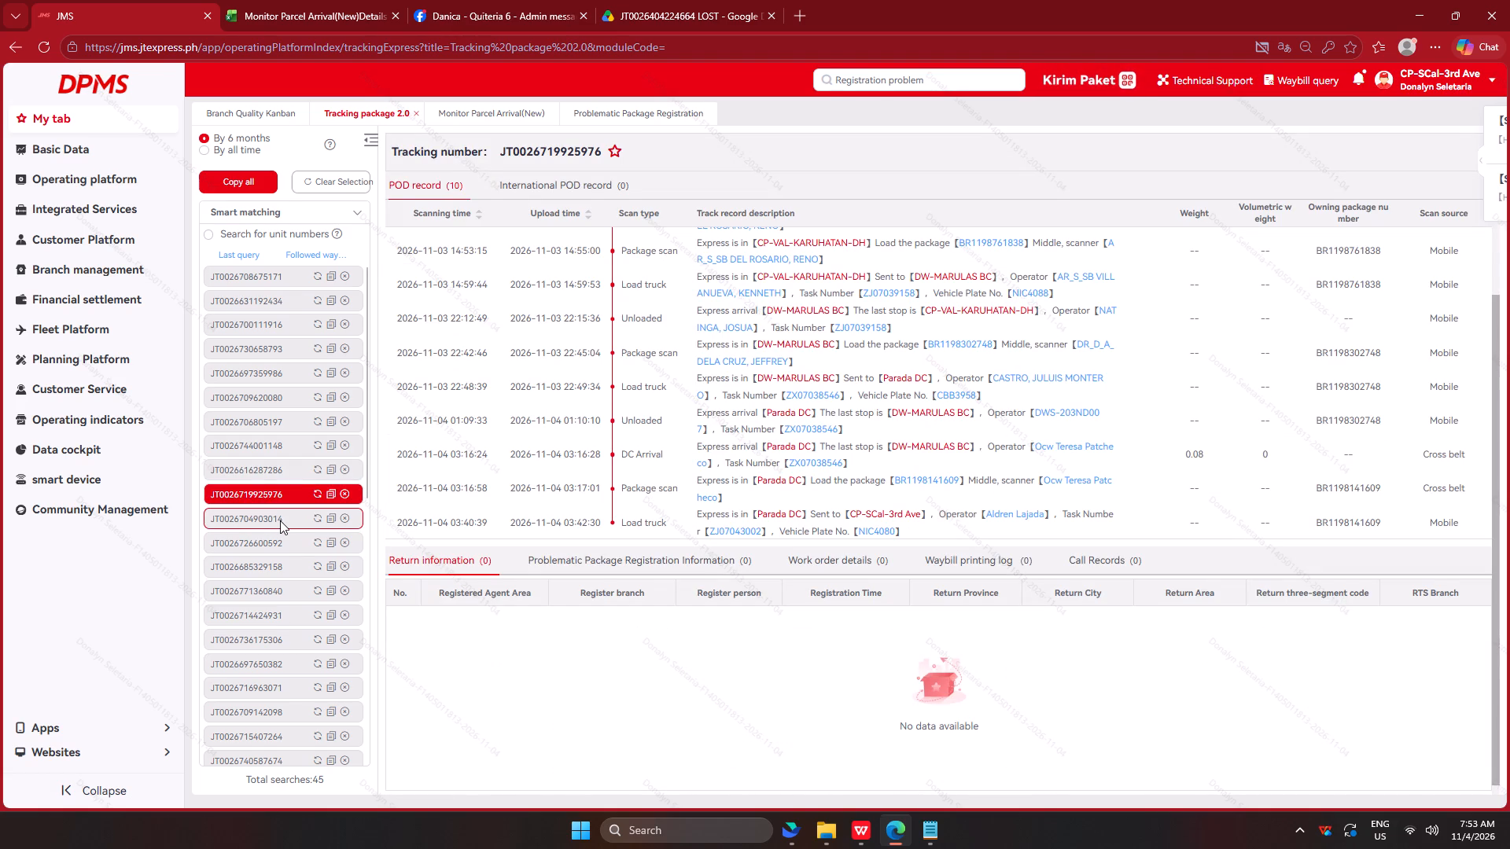
pyautogui.click(280, 520)
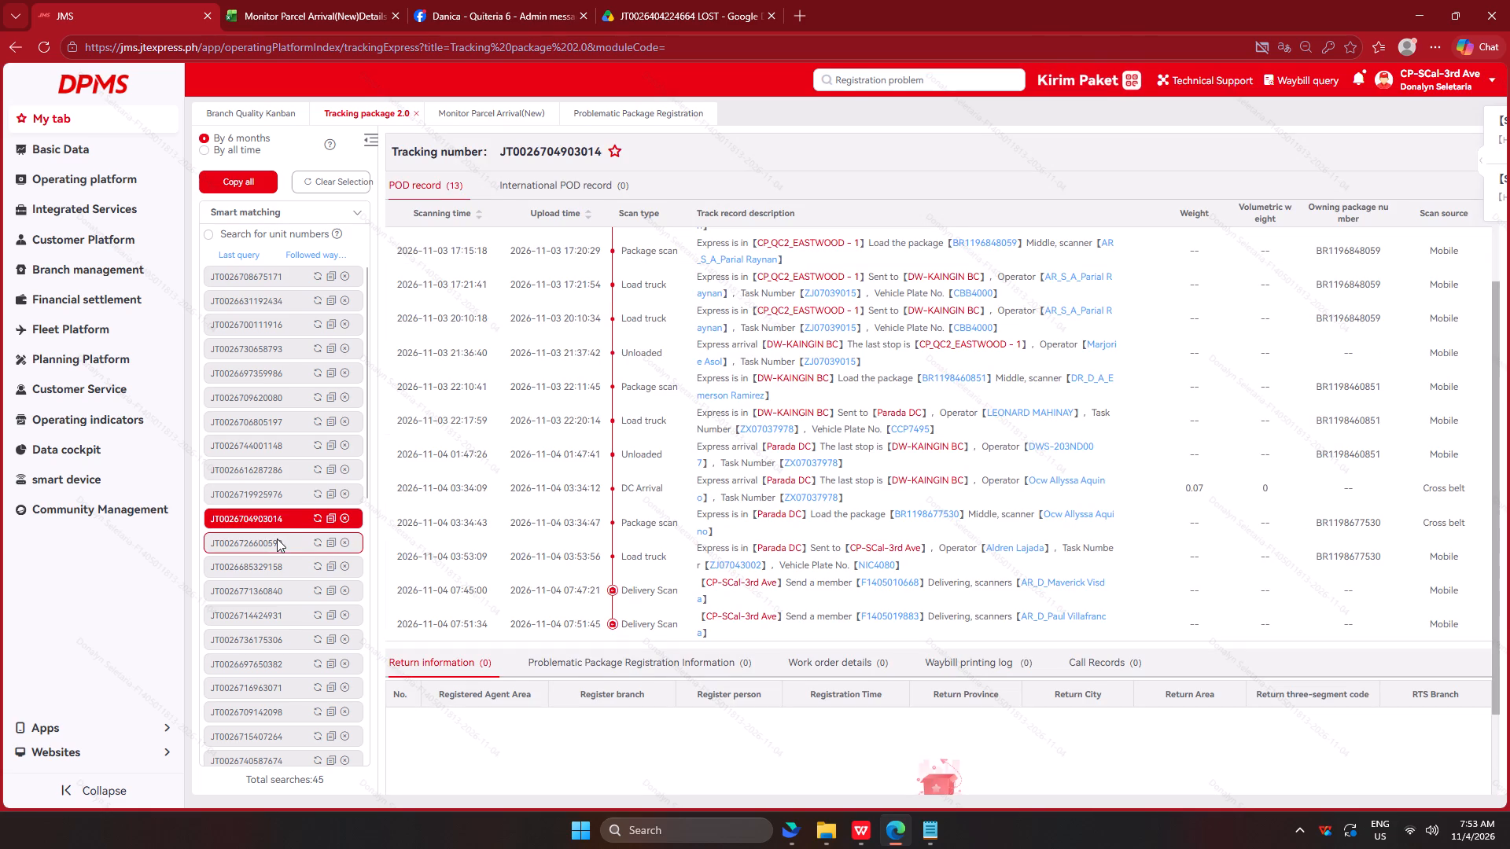
pyautogui.click(344, 516)
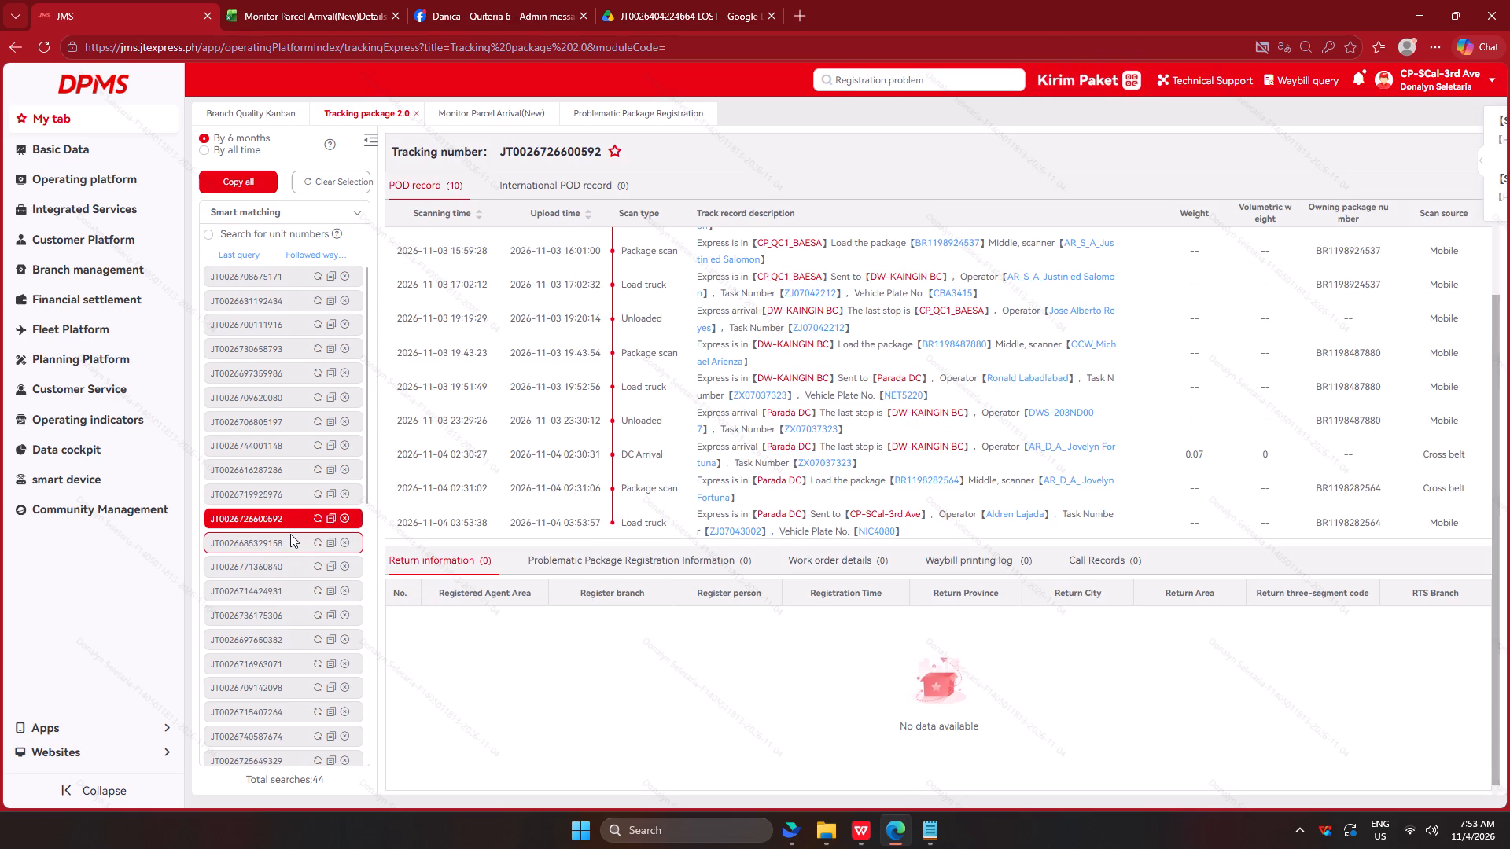
pyautogui.click(288, 542)
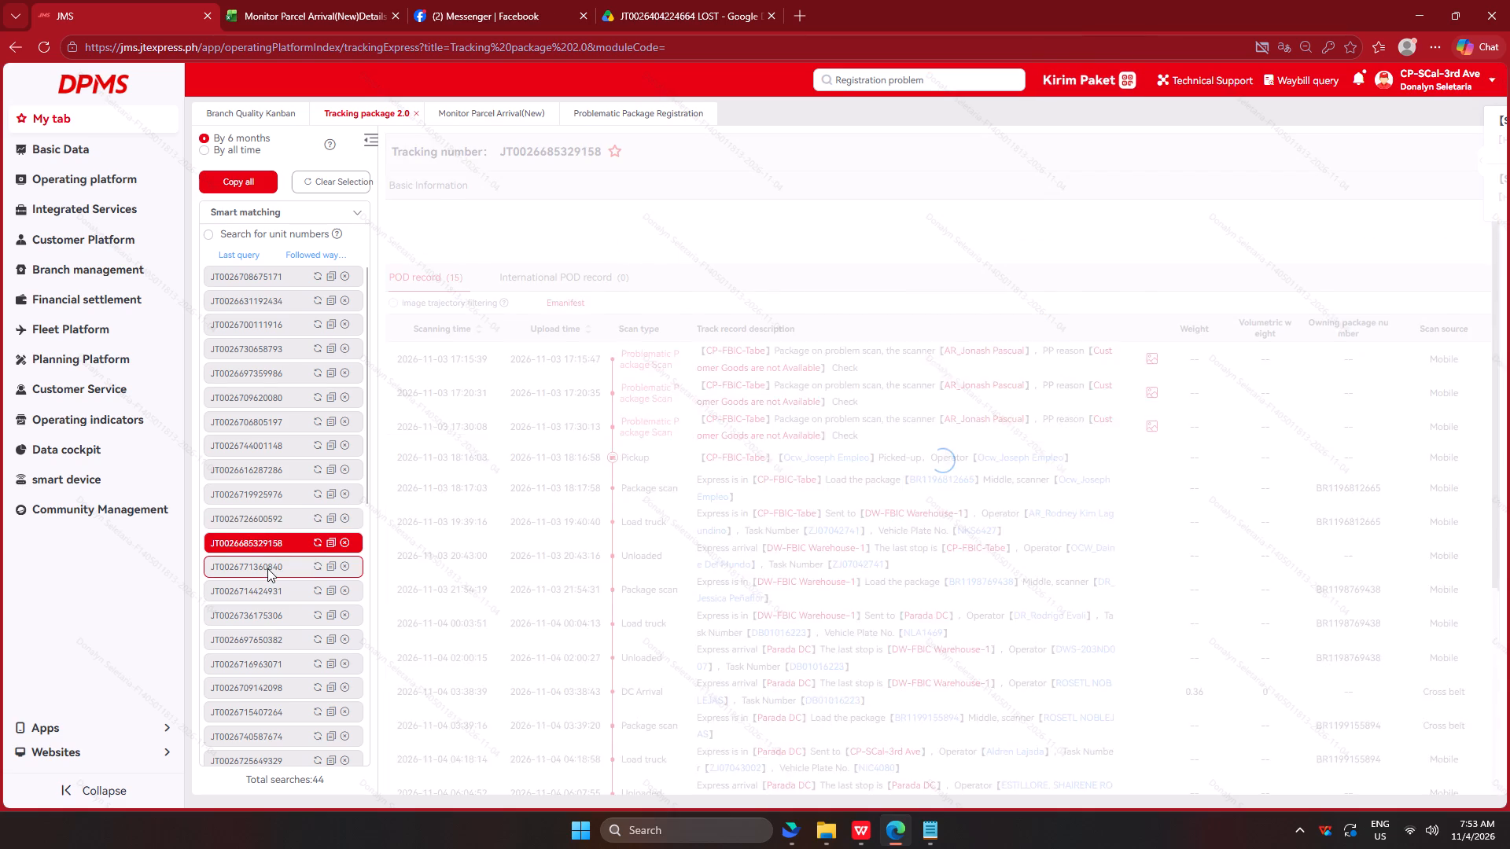
pyautogui.scroll(-5, 774, 689)
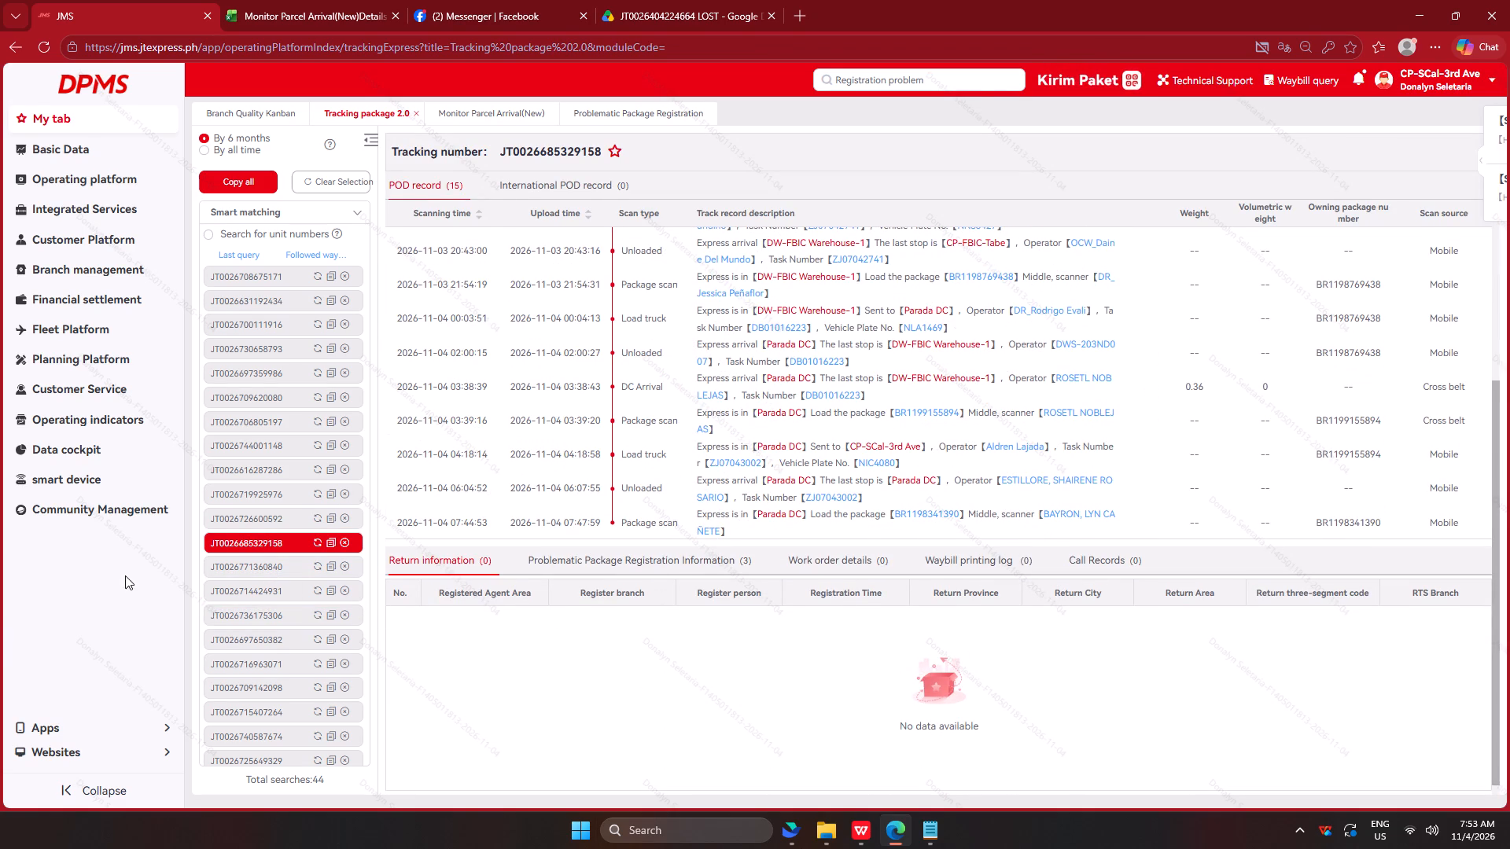
pyautogui.click(254, 564)
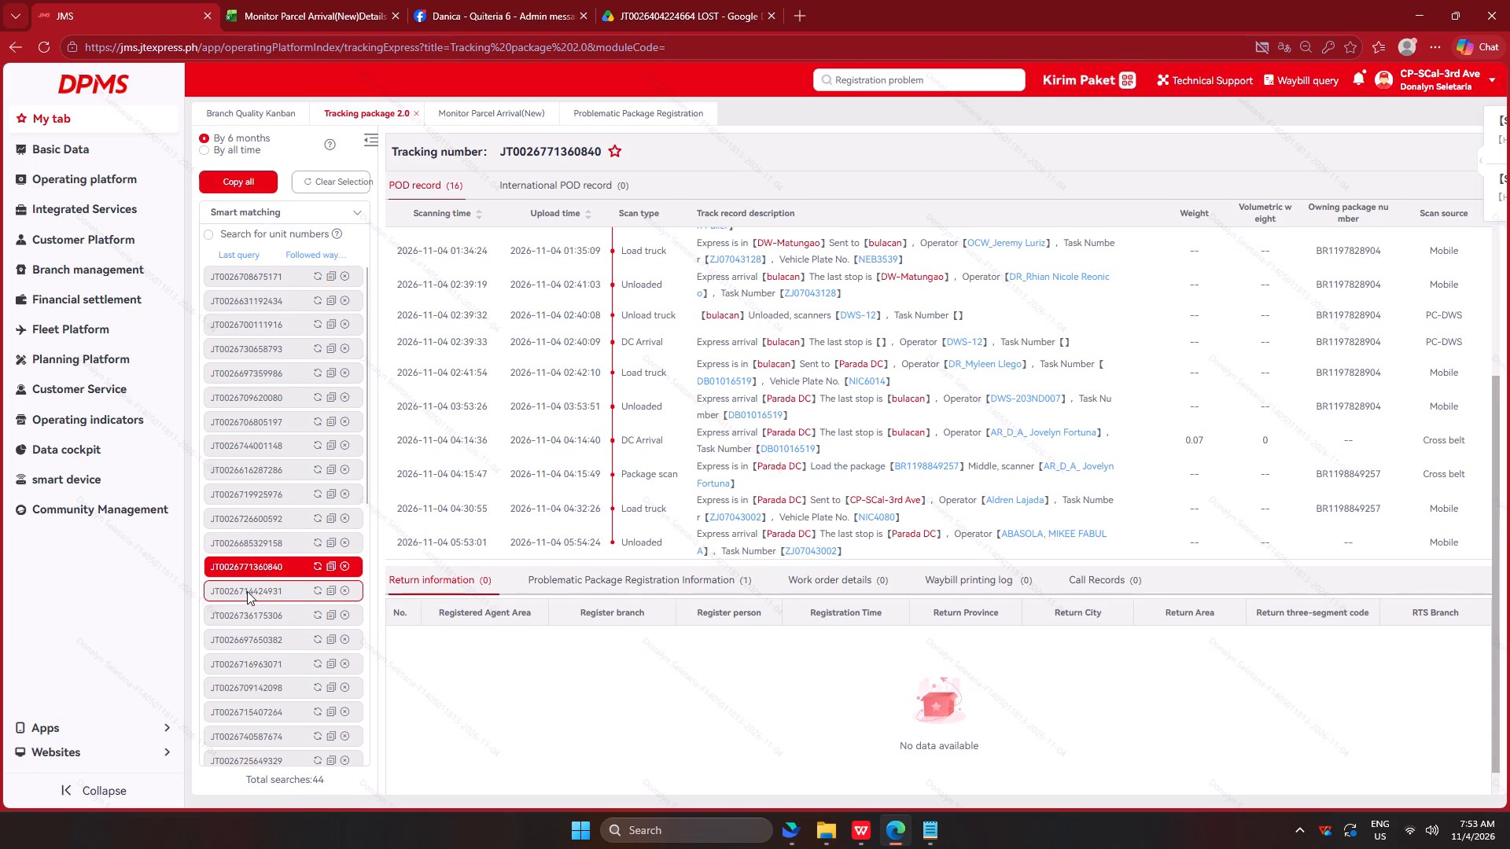
pyautogui.click(245, 597)
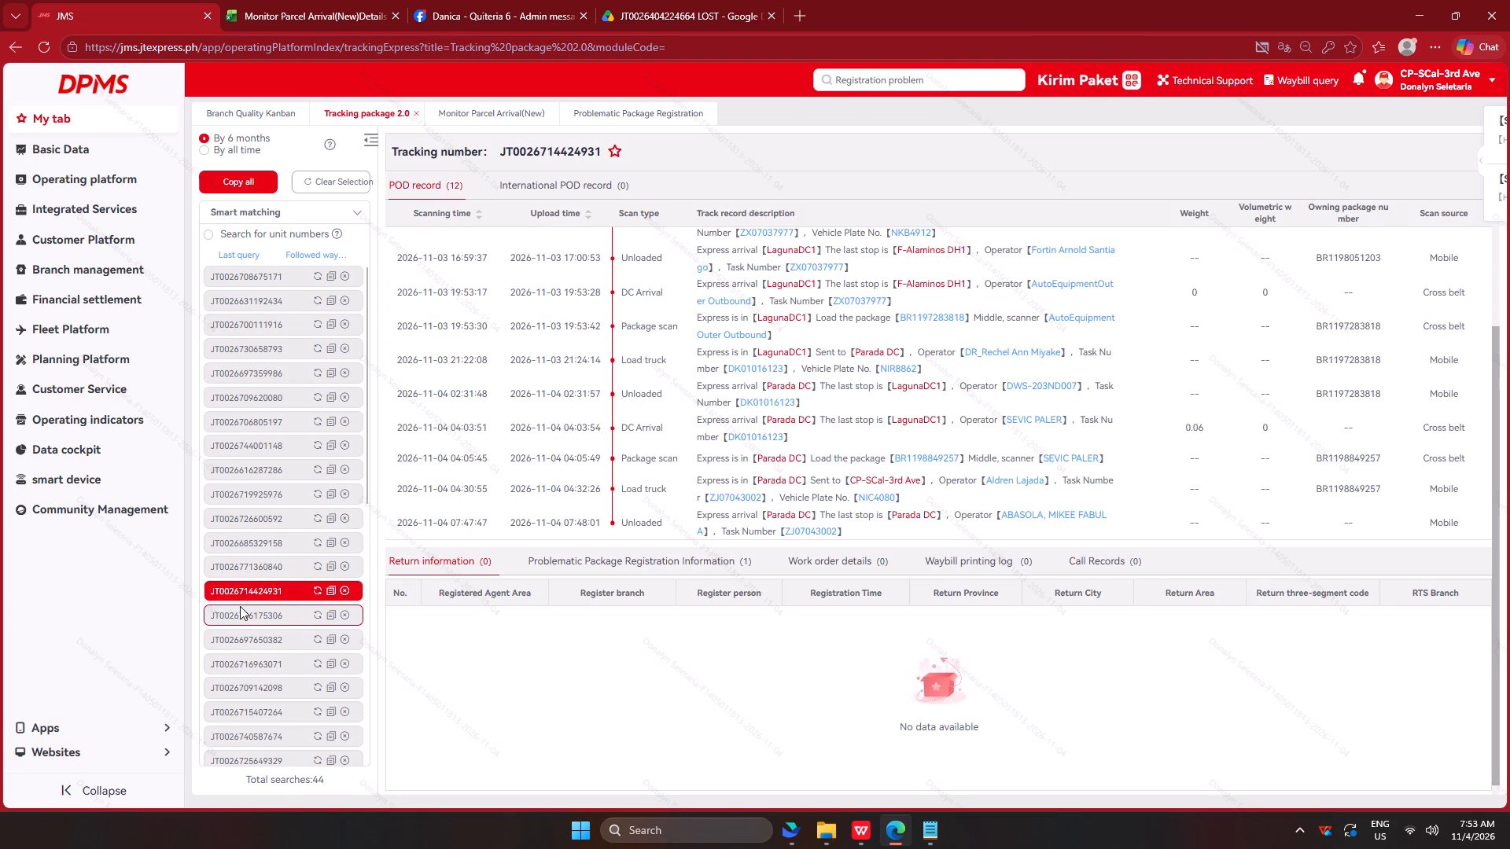
pyautogui.click(238, 616)
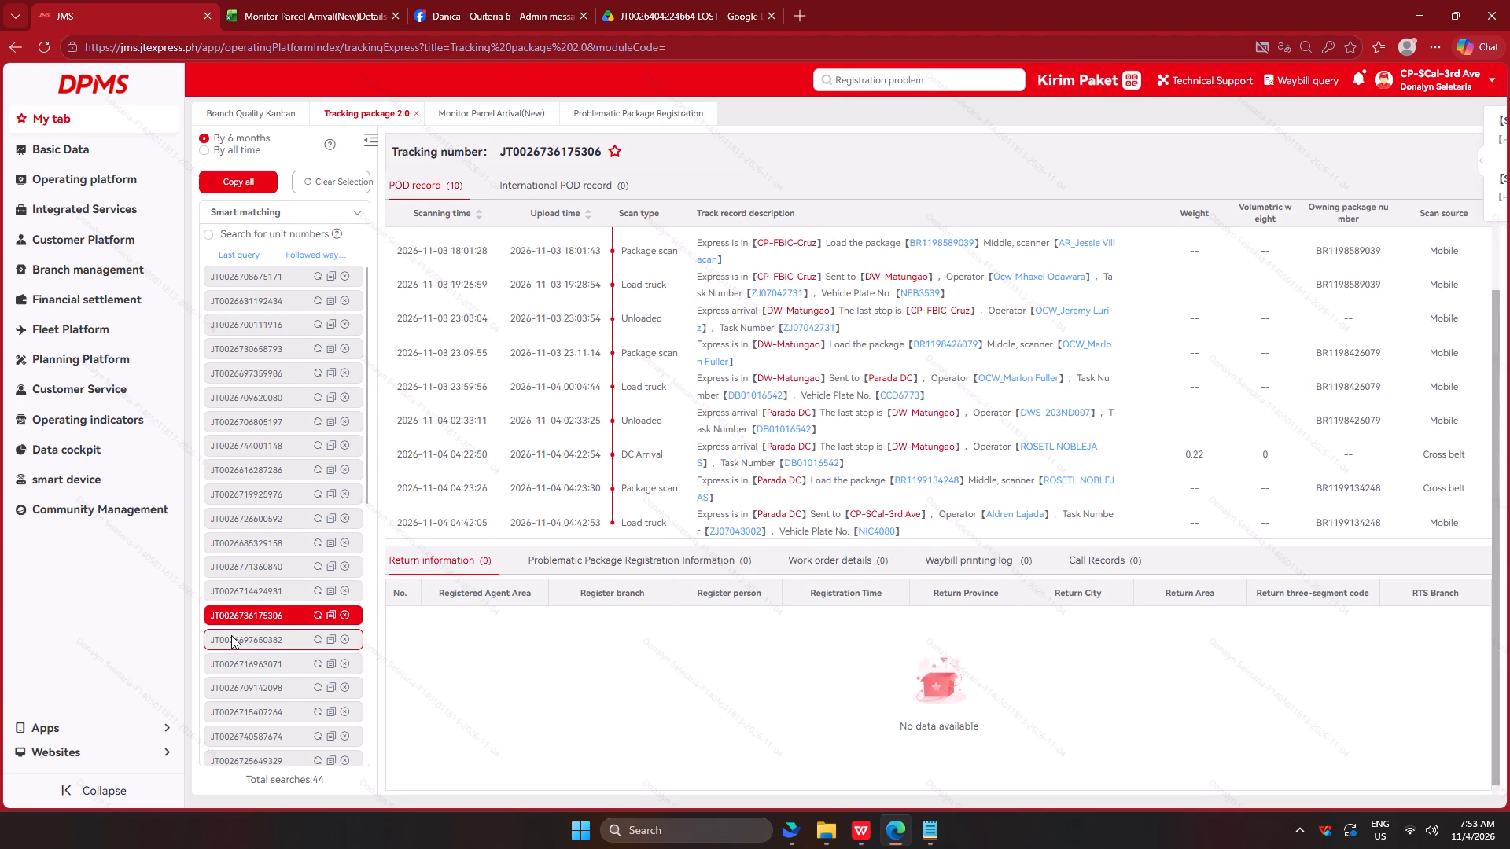
pyautogui.click(231, 635)
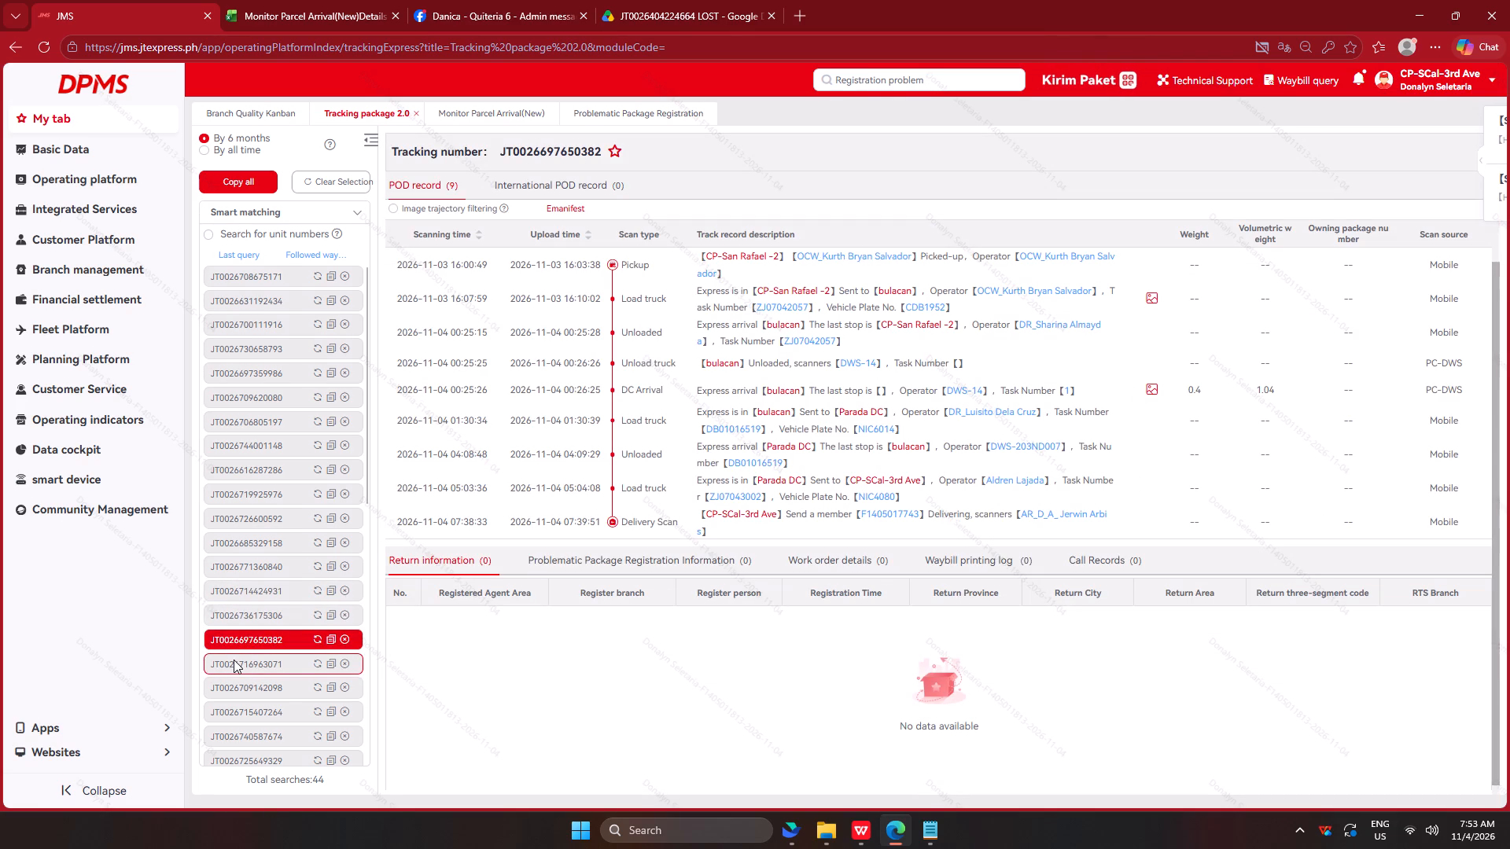
pyautogui.click(342, 637)
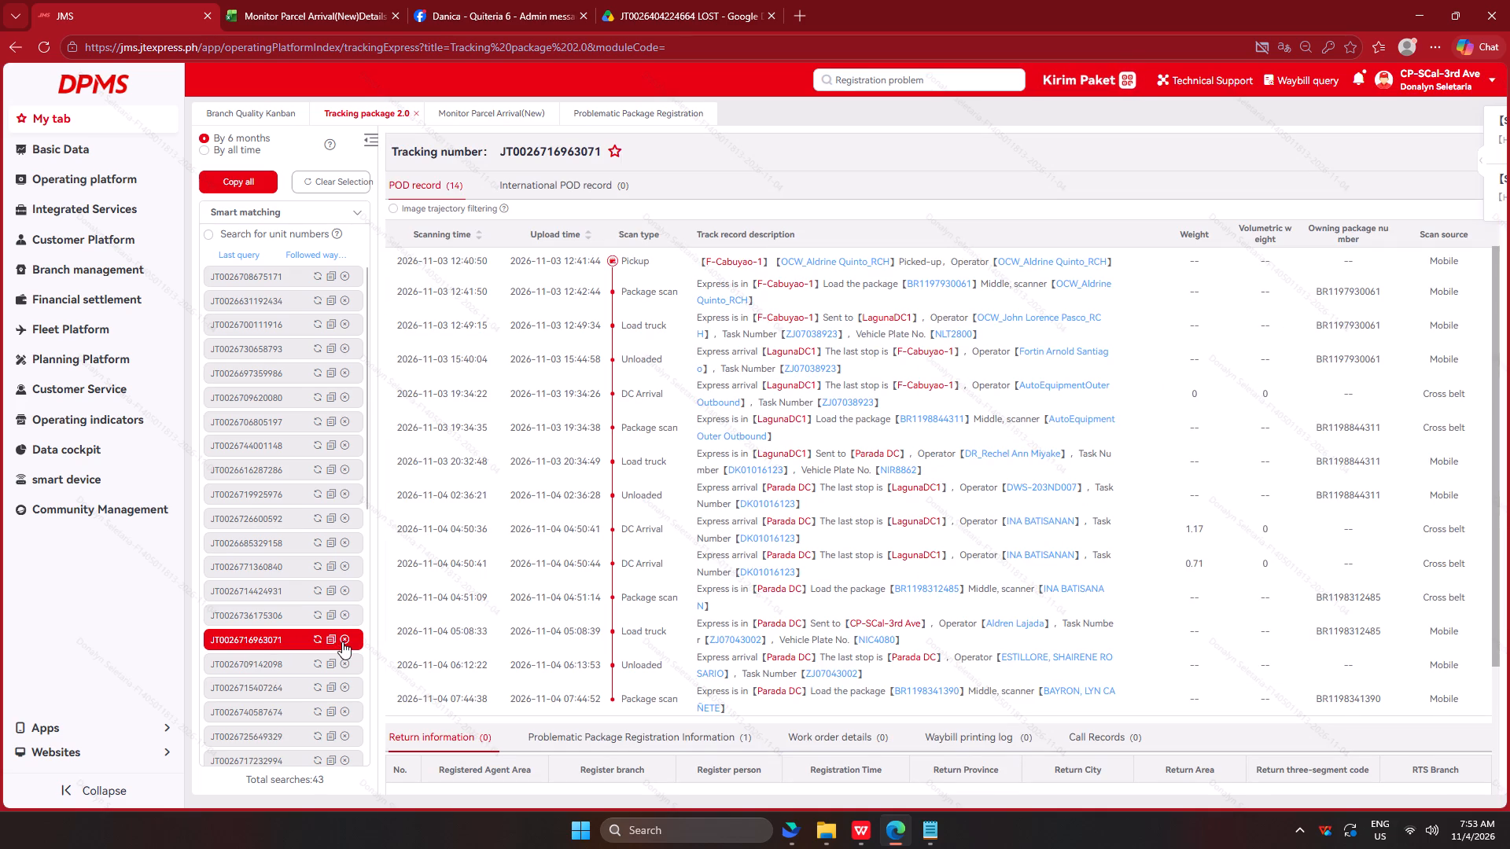
pyautogui.scroll(-3, 825, 620)
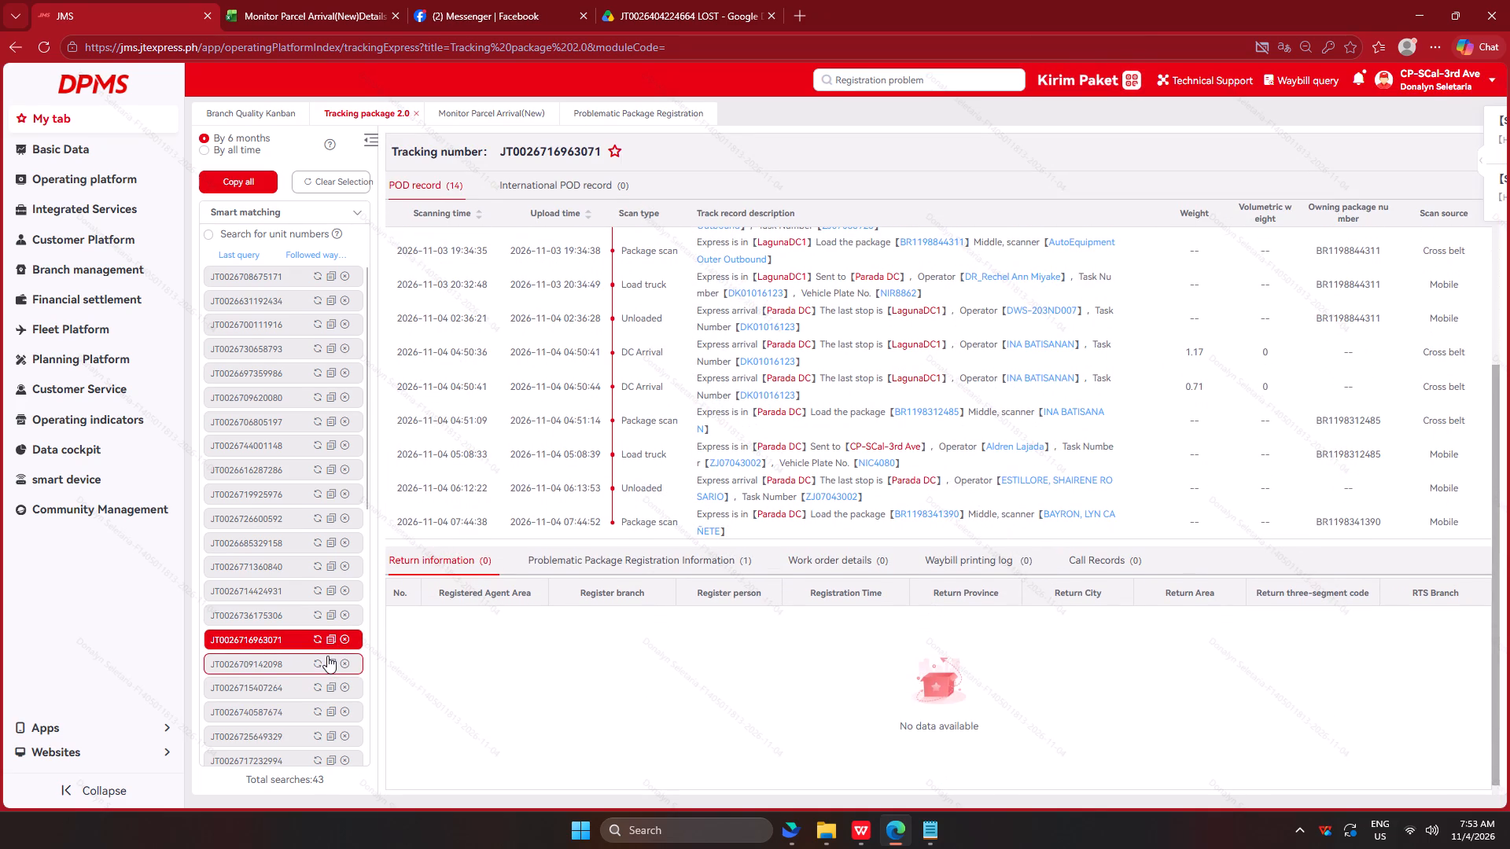
pyautogui.click(272, 660)
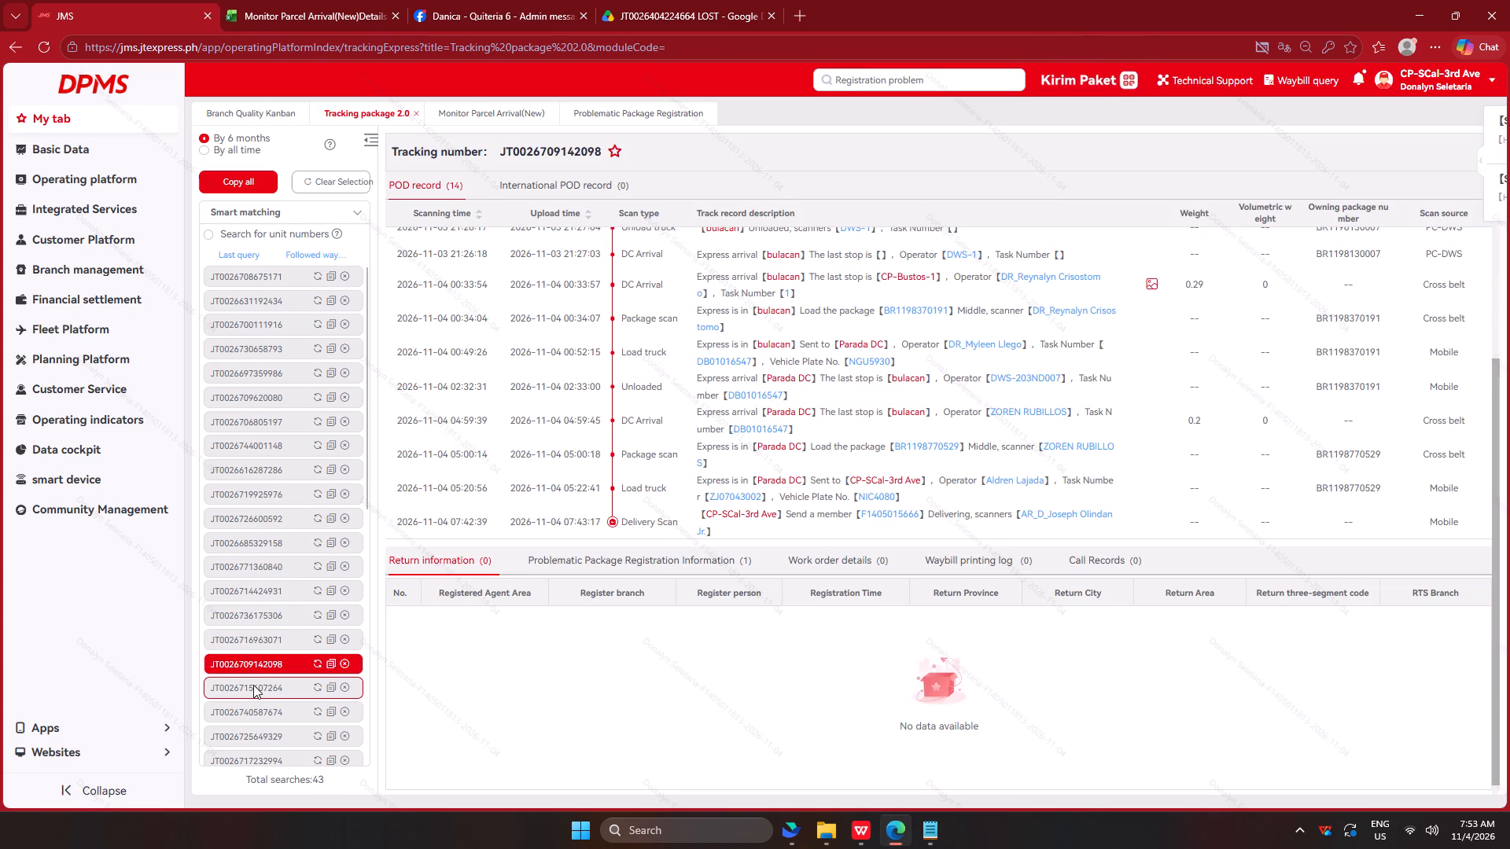
pyautogui.click(343, 663)
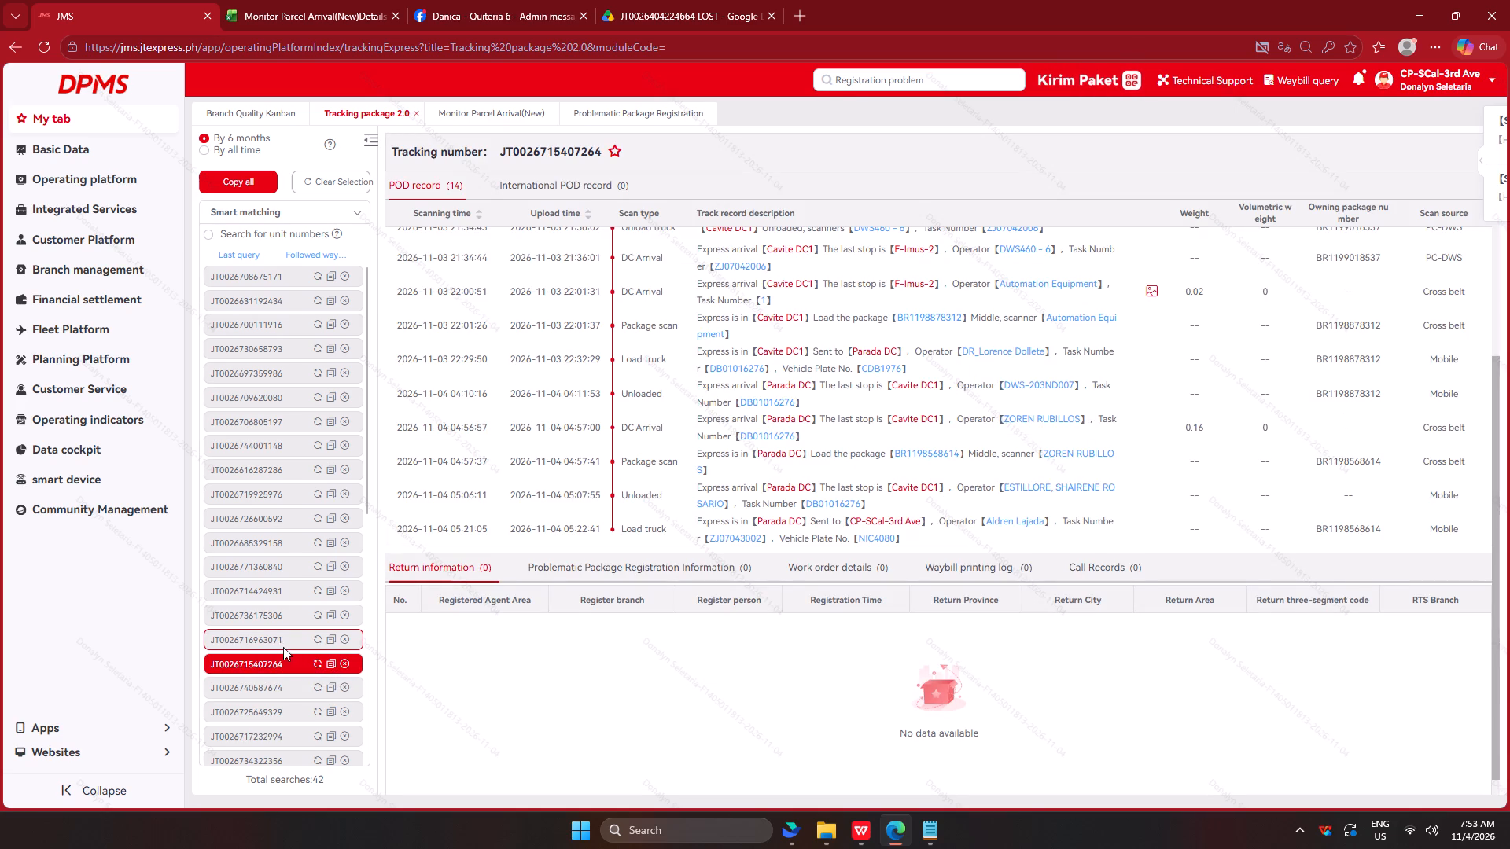
pyautogui.click(264, 690)
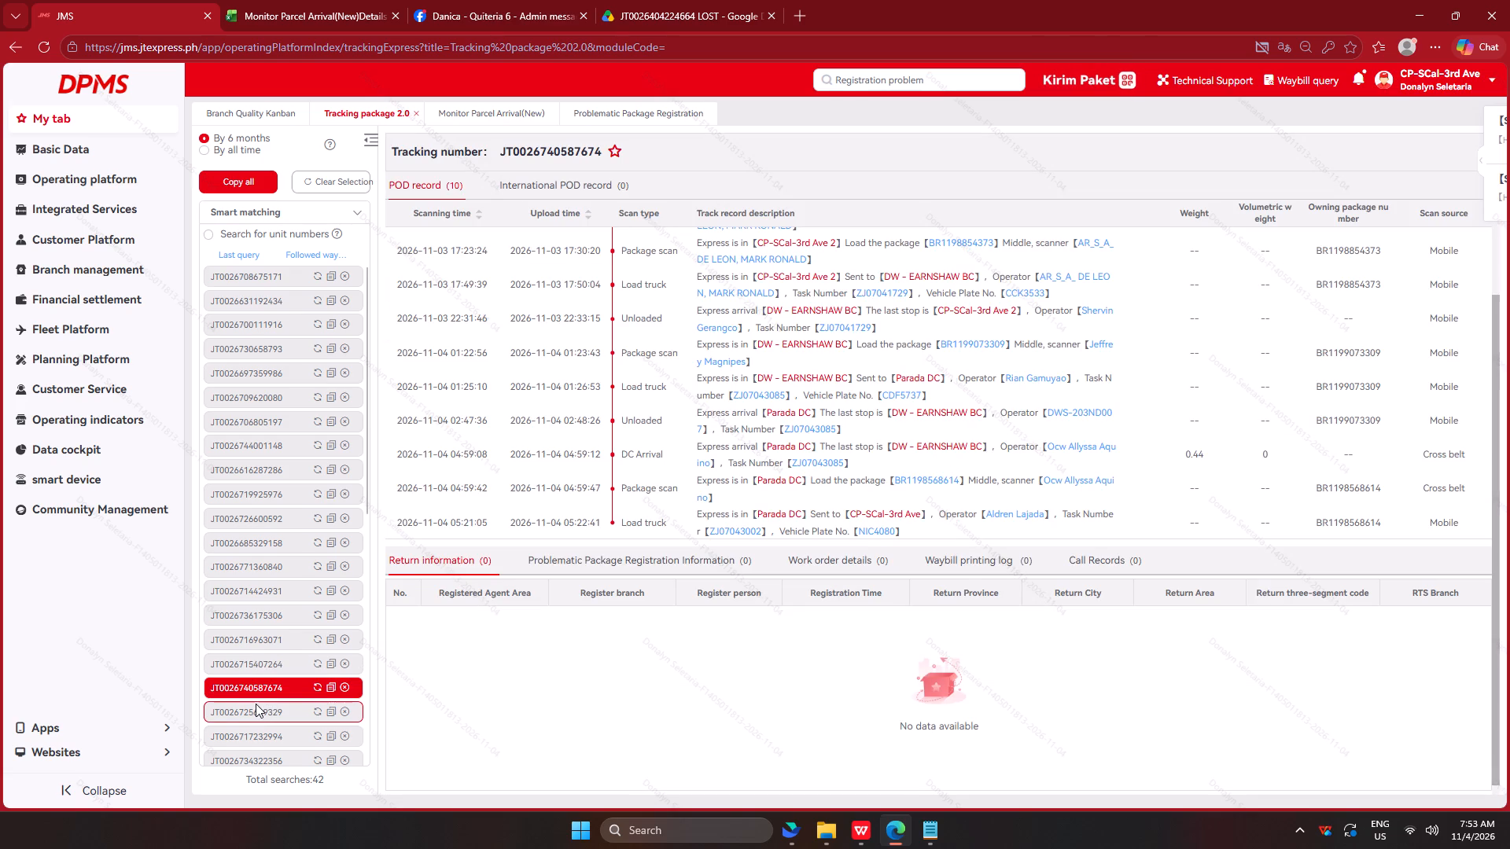
pyautogui.click(255, 700)
pyautogui.click(256, 713)
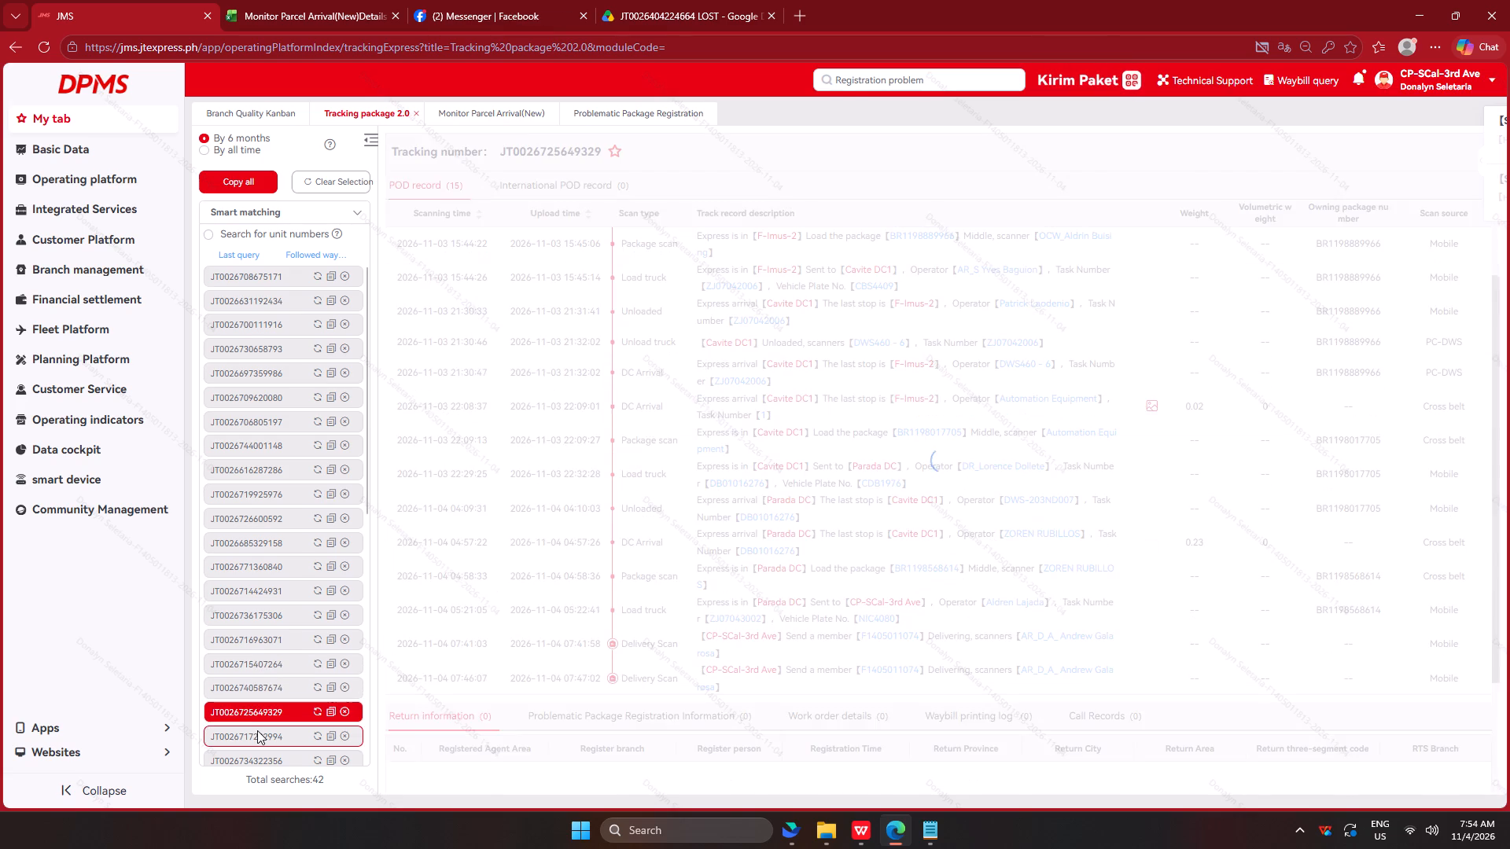
pyautogui.scroll(-5, 977, 631)
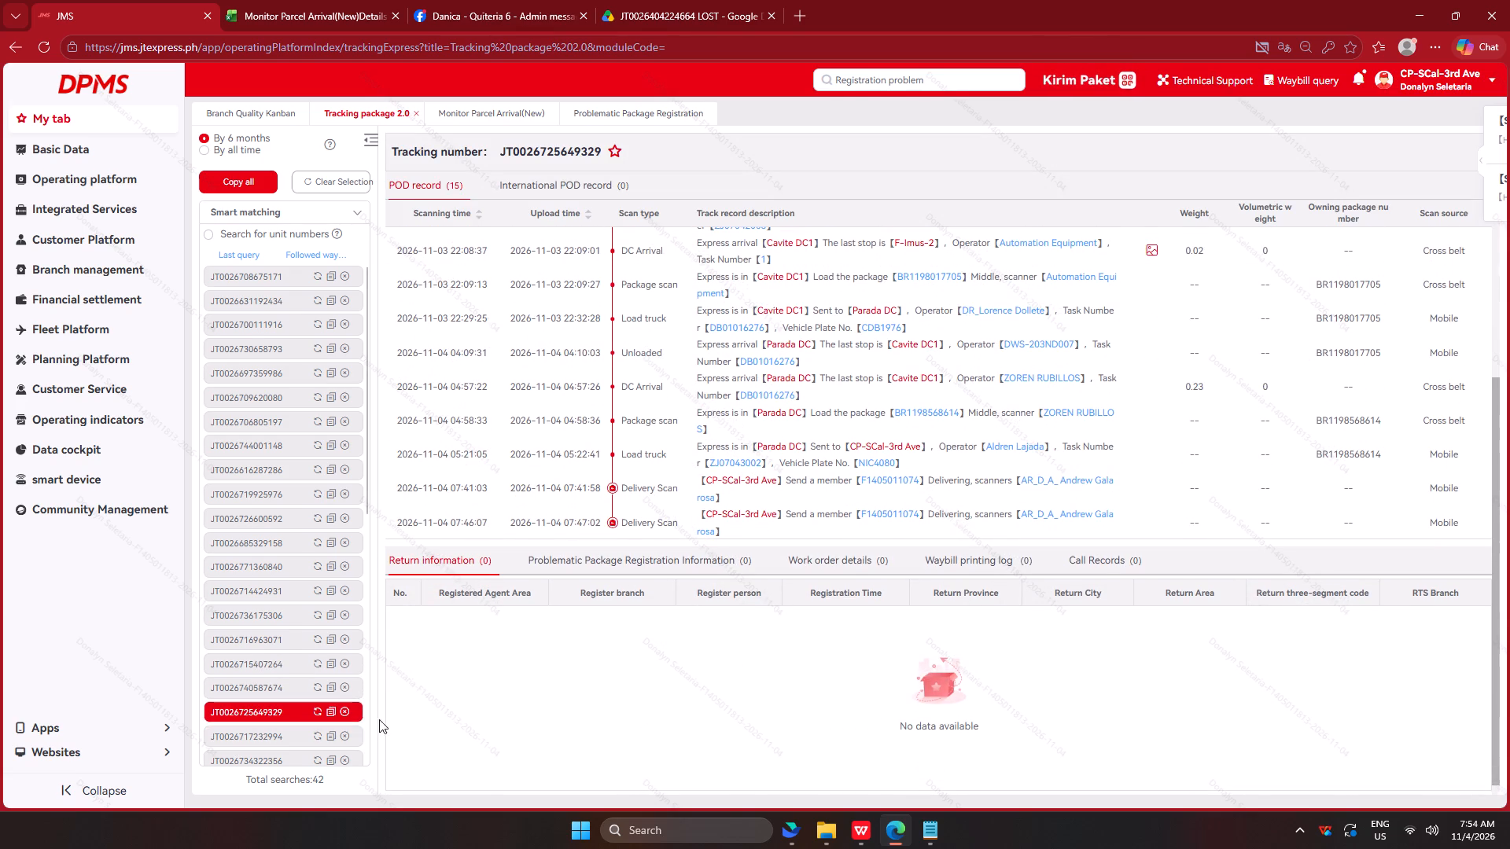
pyautogui.click(344, 713)
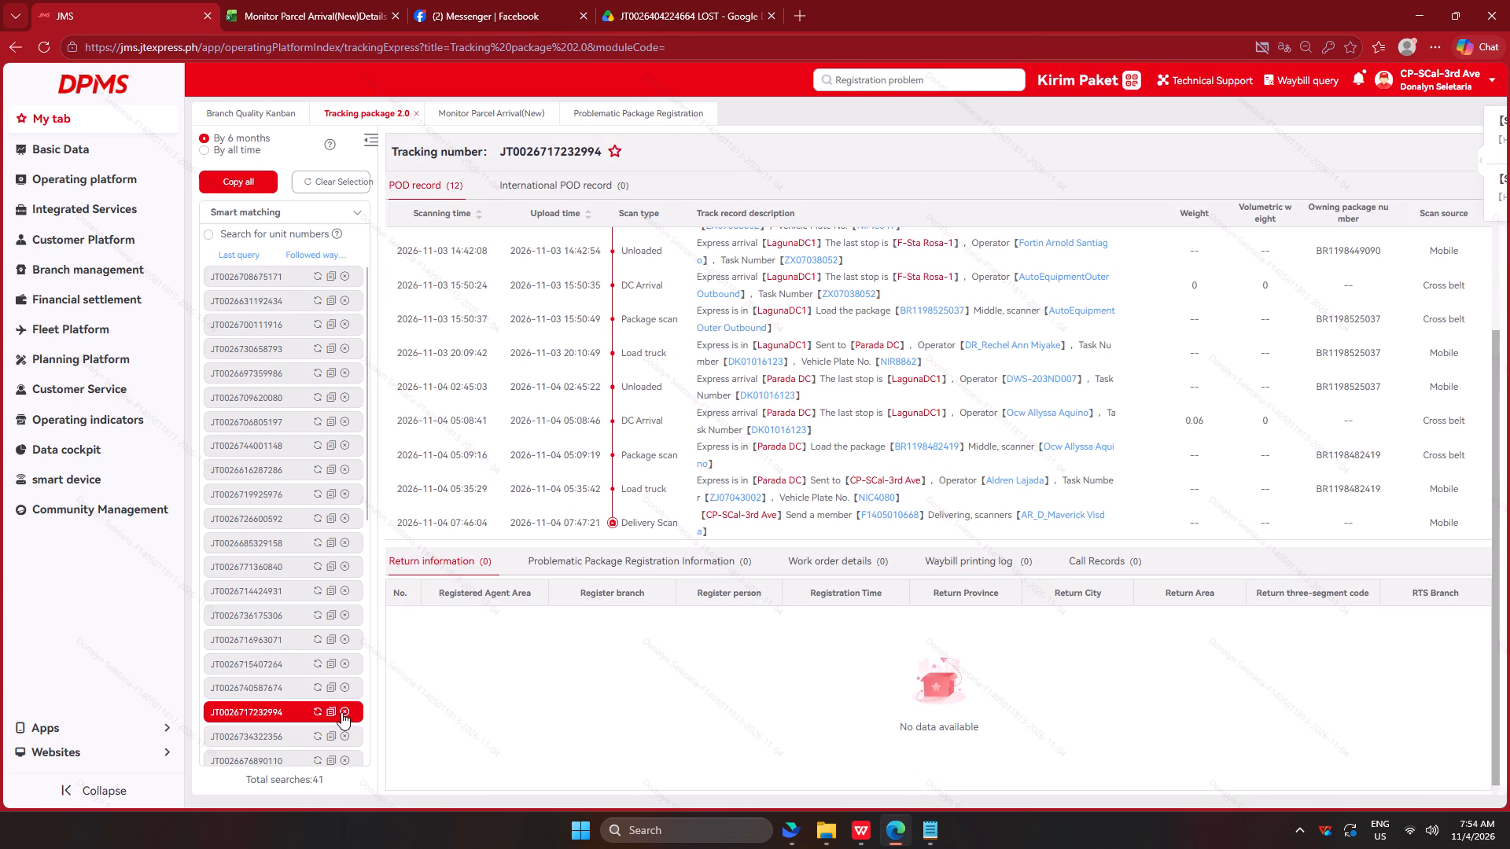
pyautogui.click(341, 711)
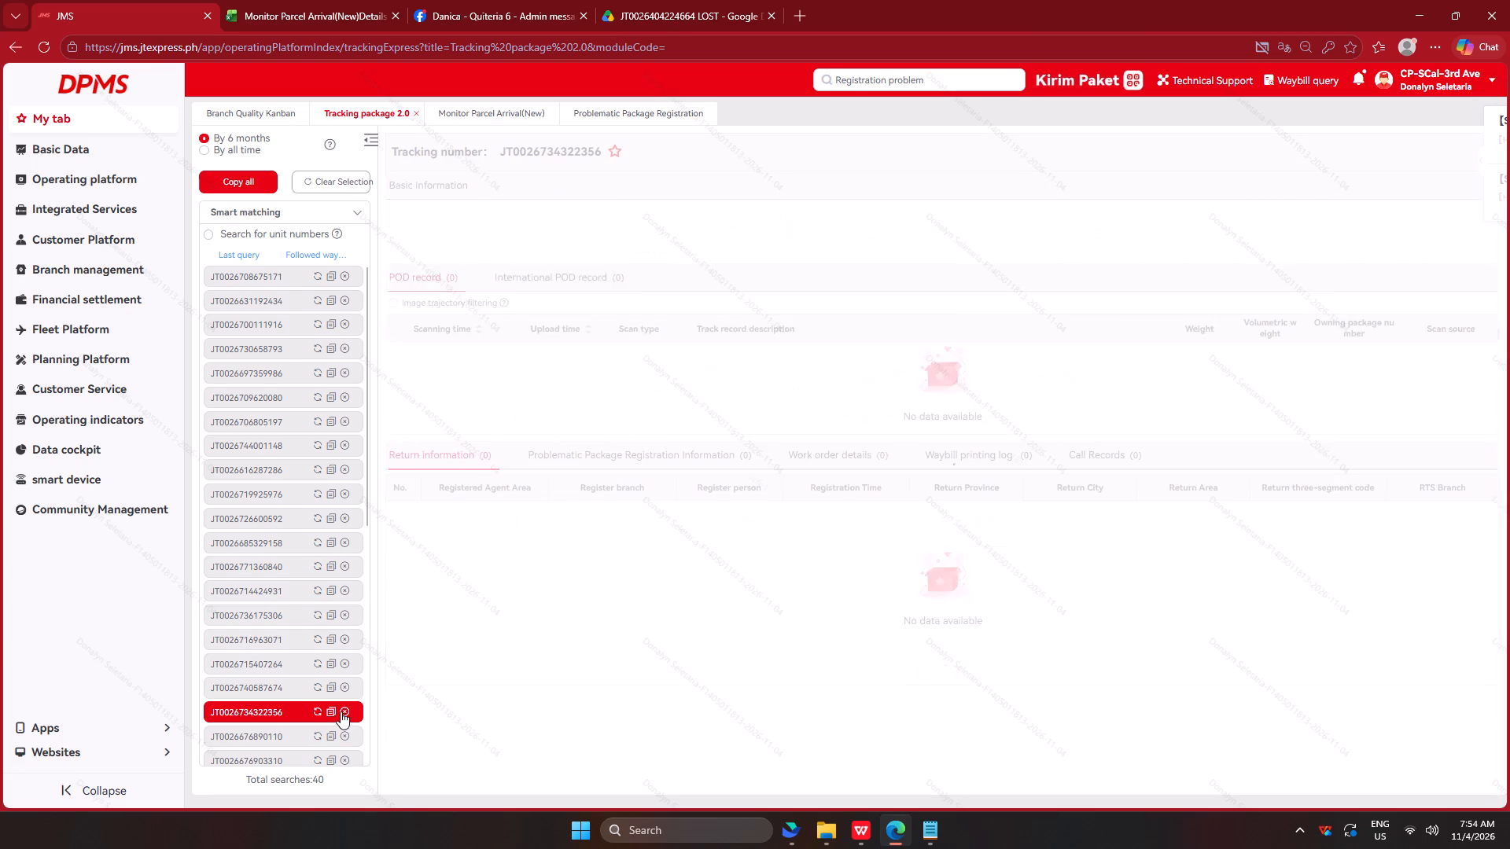
pyautogui.click(261, 733)
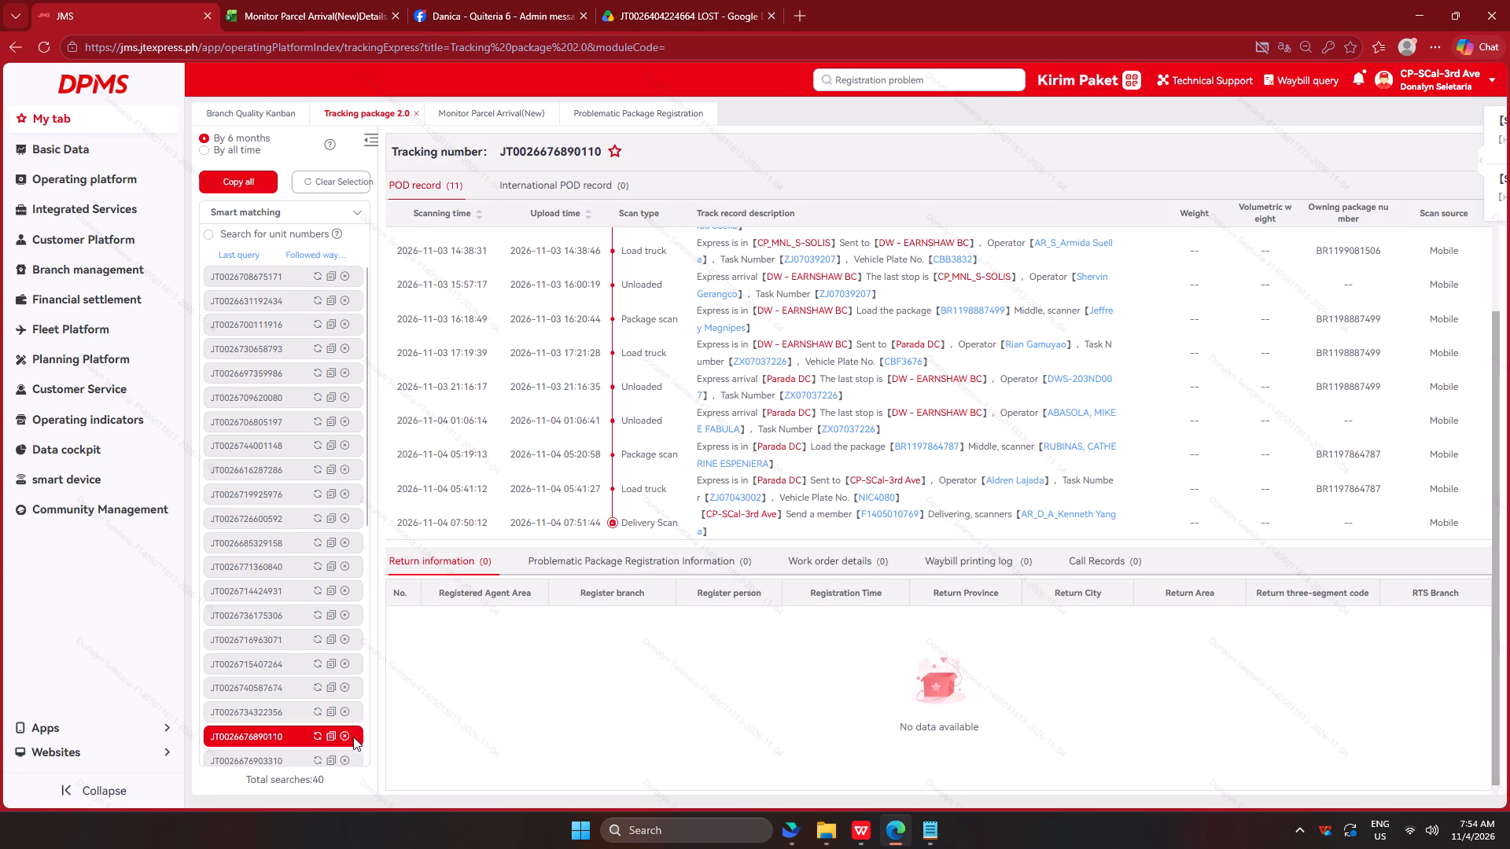
pyautogui.click(344, 737)
pyautogui.scroll(-4, 321, 479)
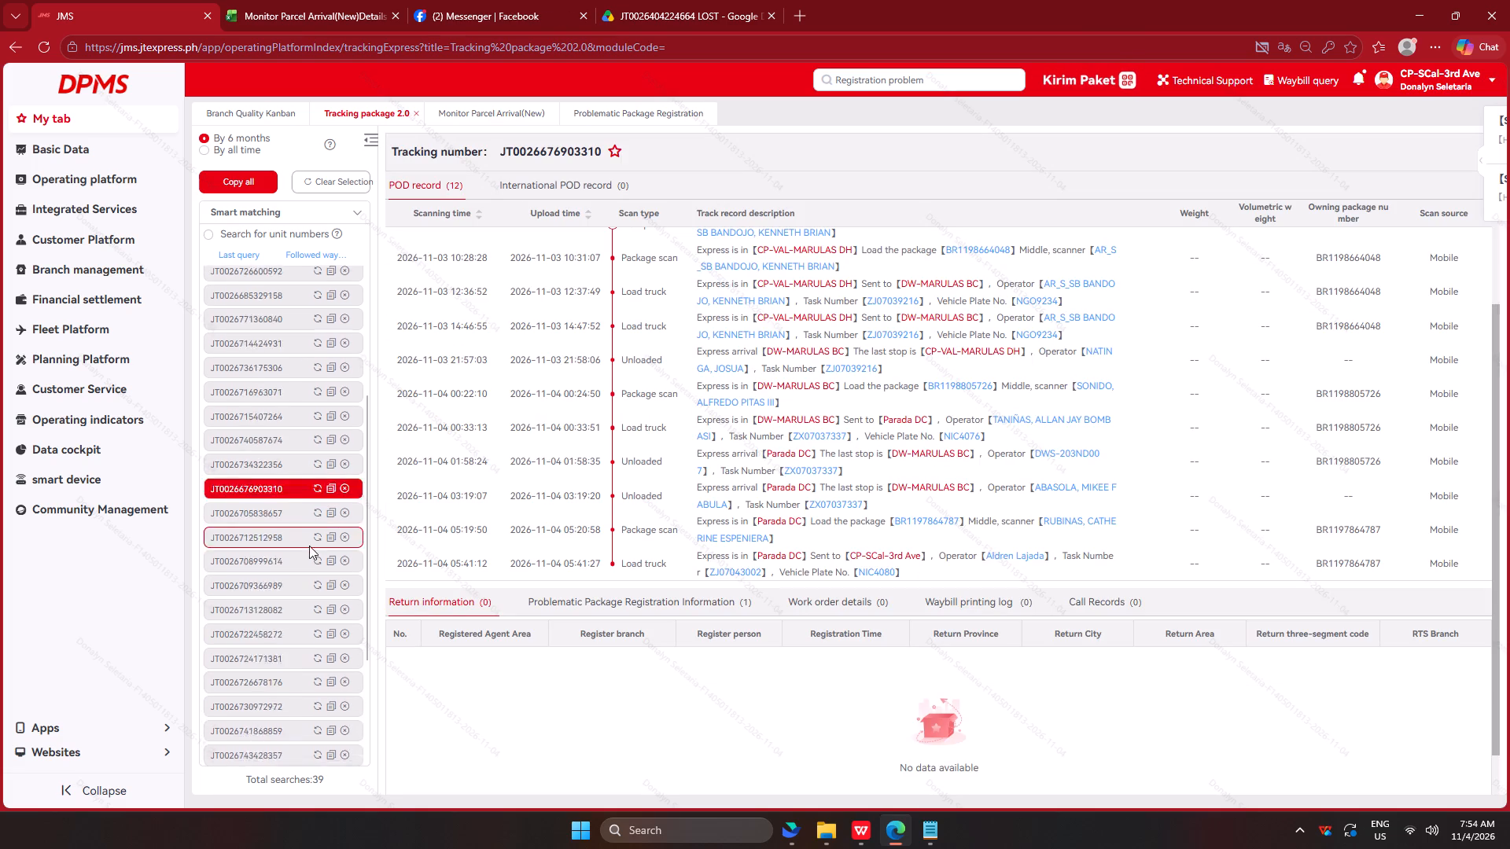
pyautogui.scroll(-1, 309, 546)
pyautogui.click(258, 375)
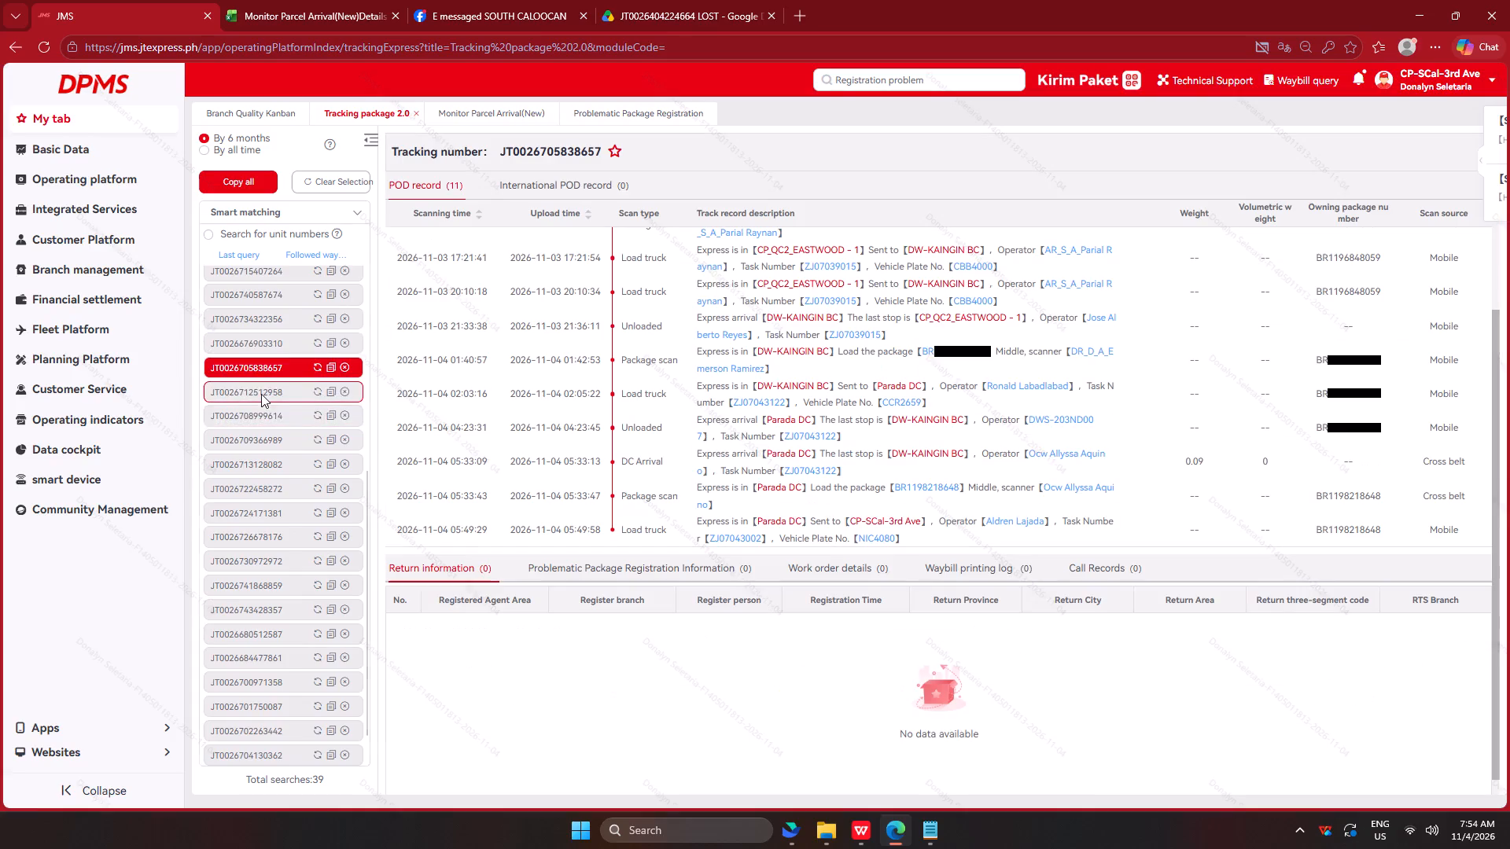
pyautogui.click(261, 394)
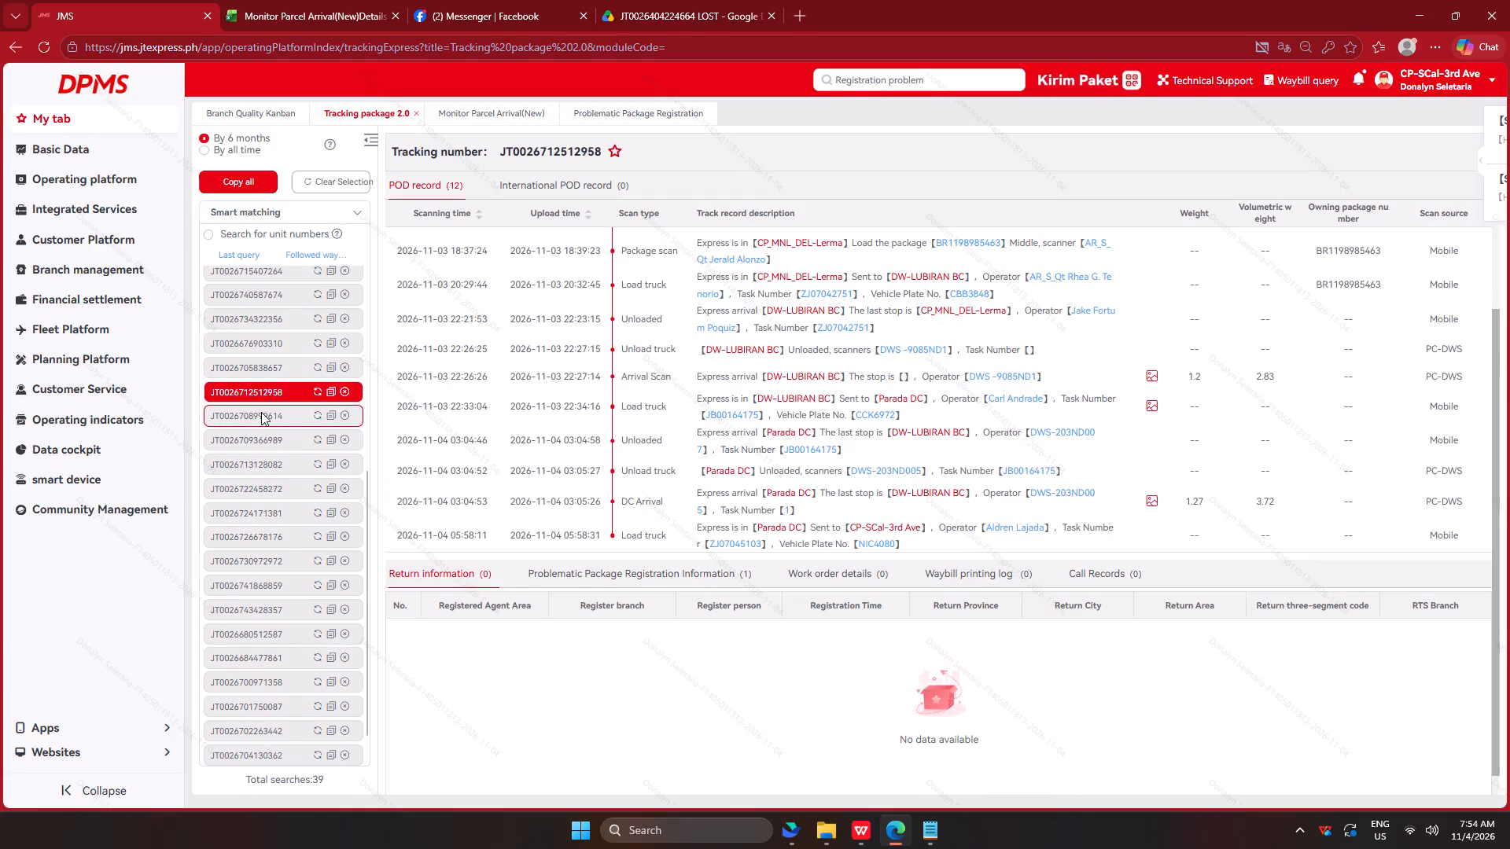
pyautogui.click(261, 412)
pyautogui.click(274, 394)
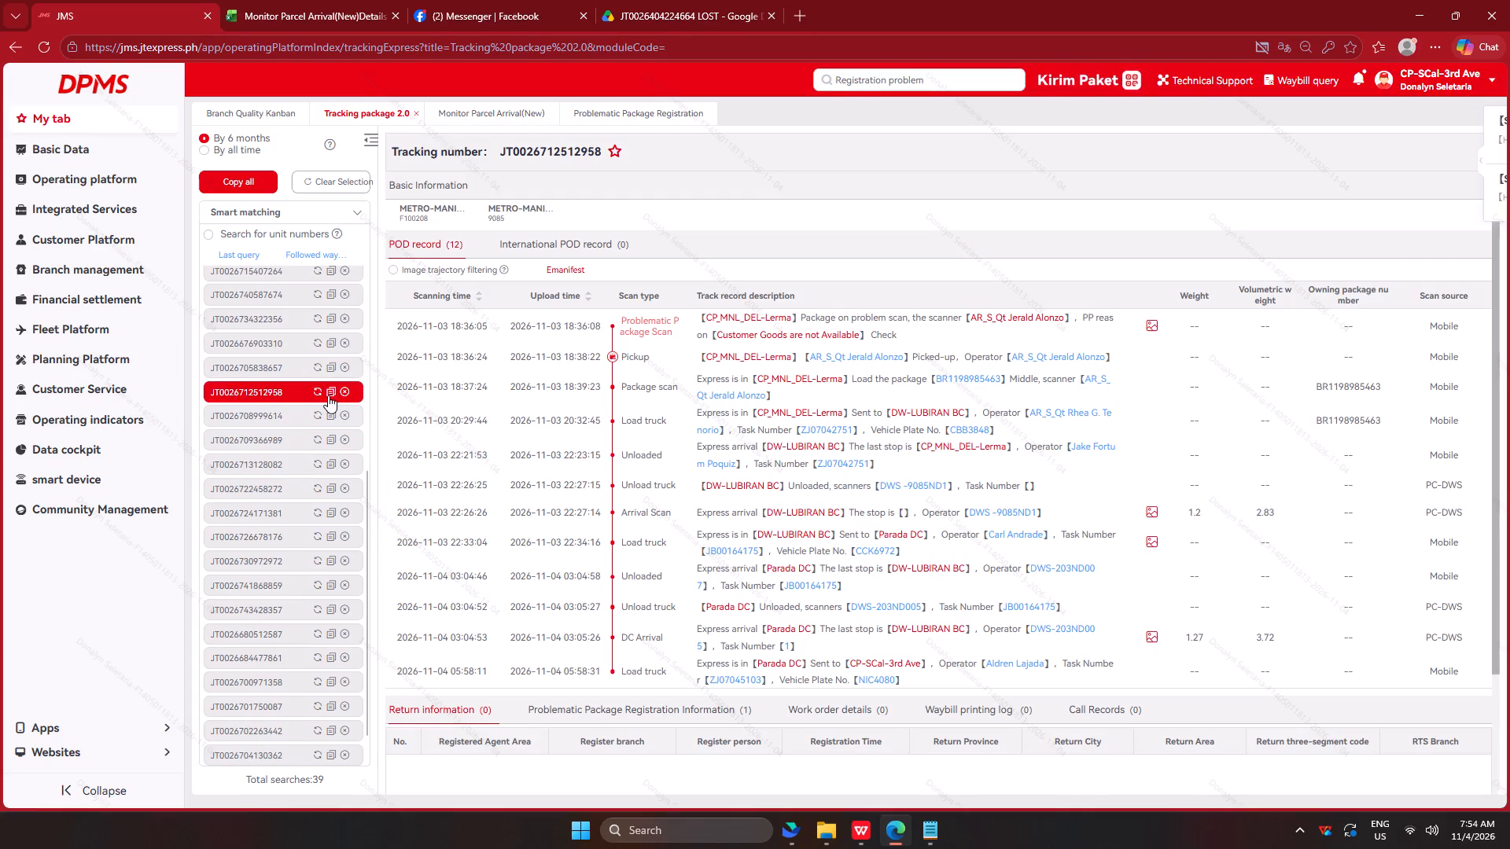
pyautogui.click(346, 391)
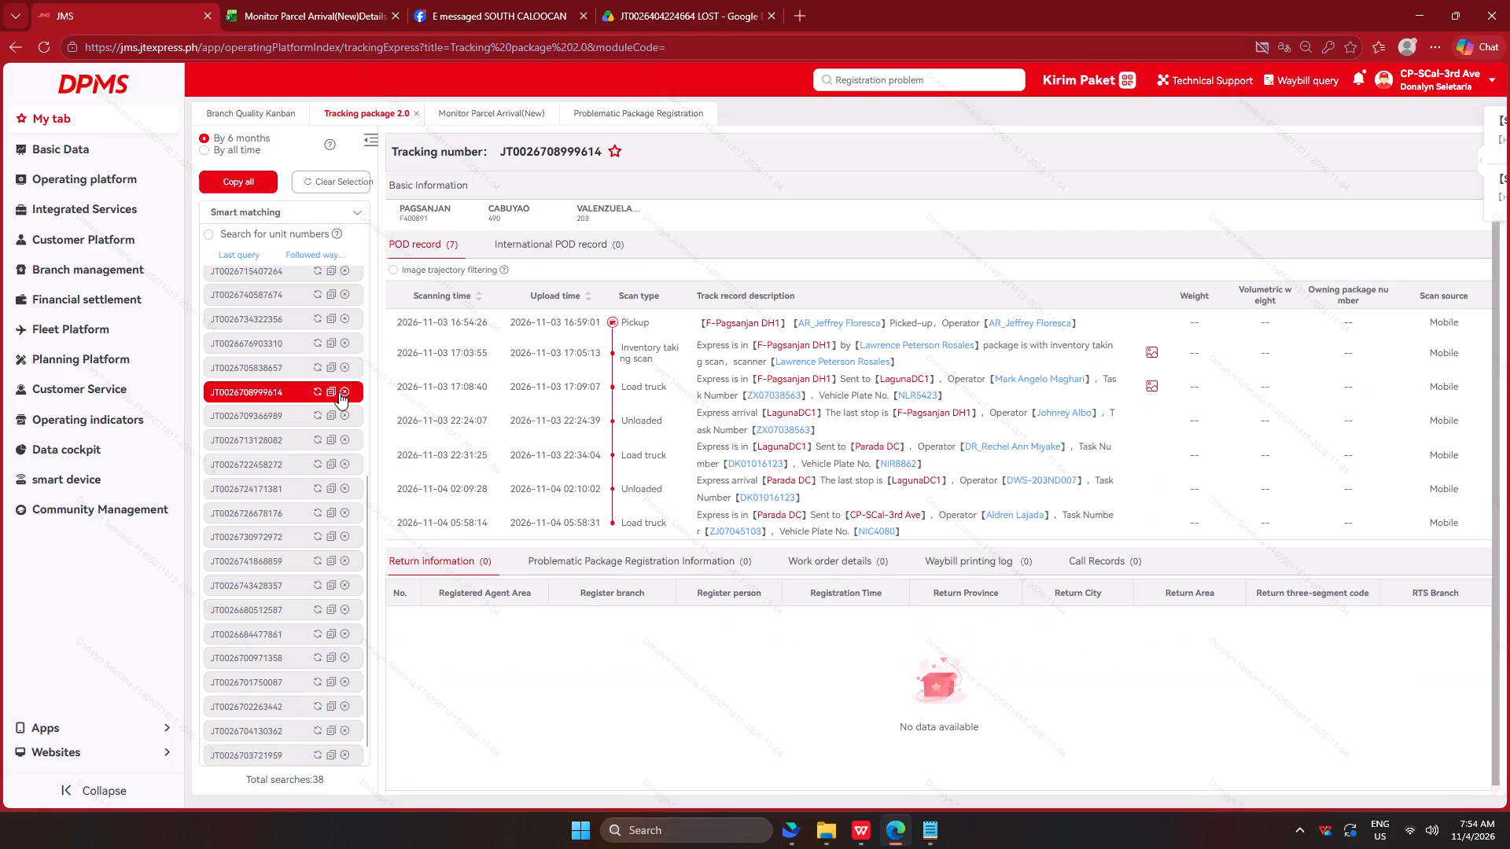
pyautogui.click(339, 392)
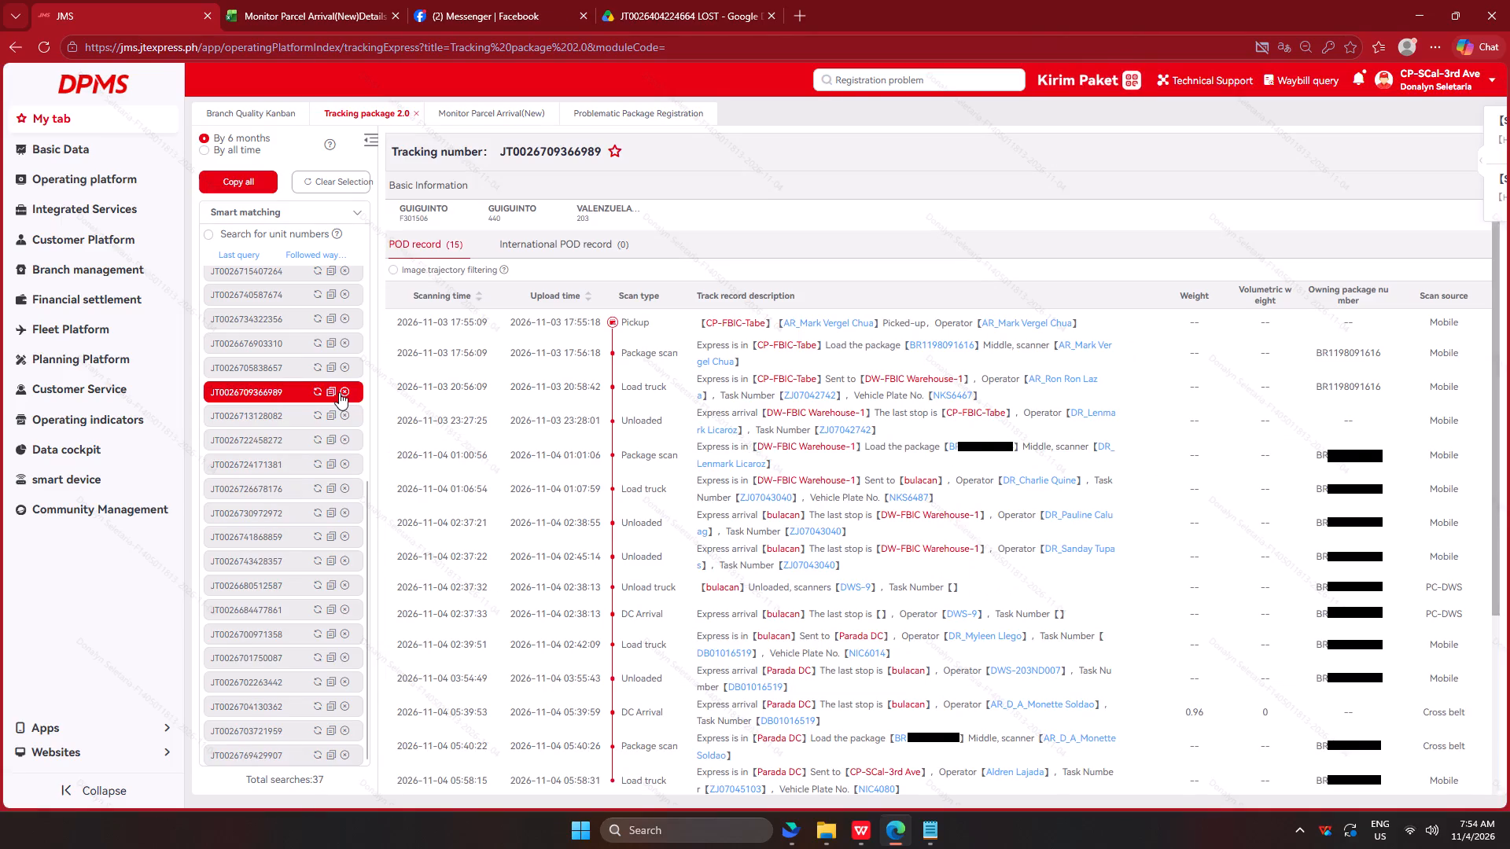
pyautogui.click(340, 391)
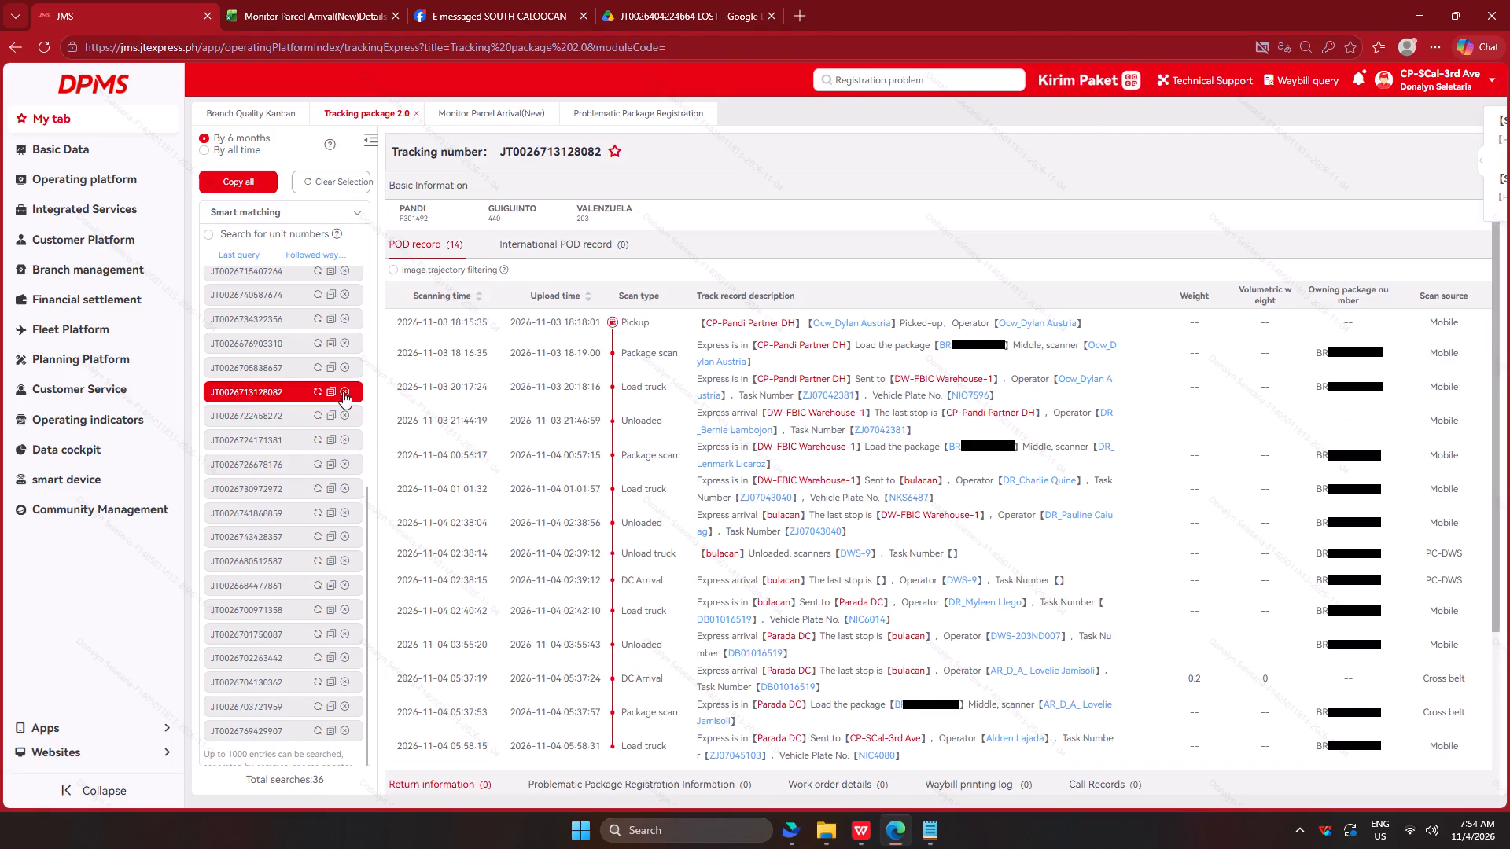
pyautogui.click(343, 391)
pyautogui.click(343, 391)
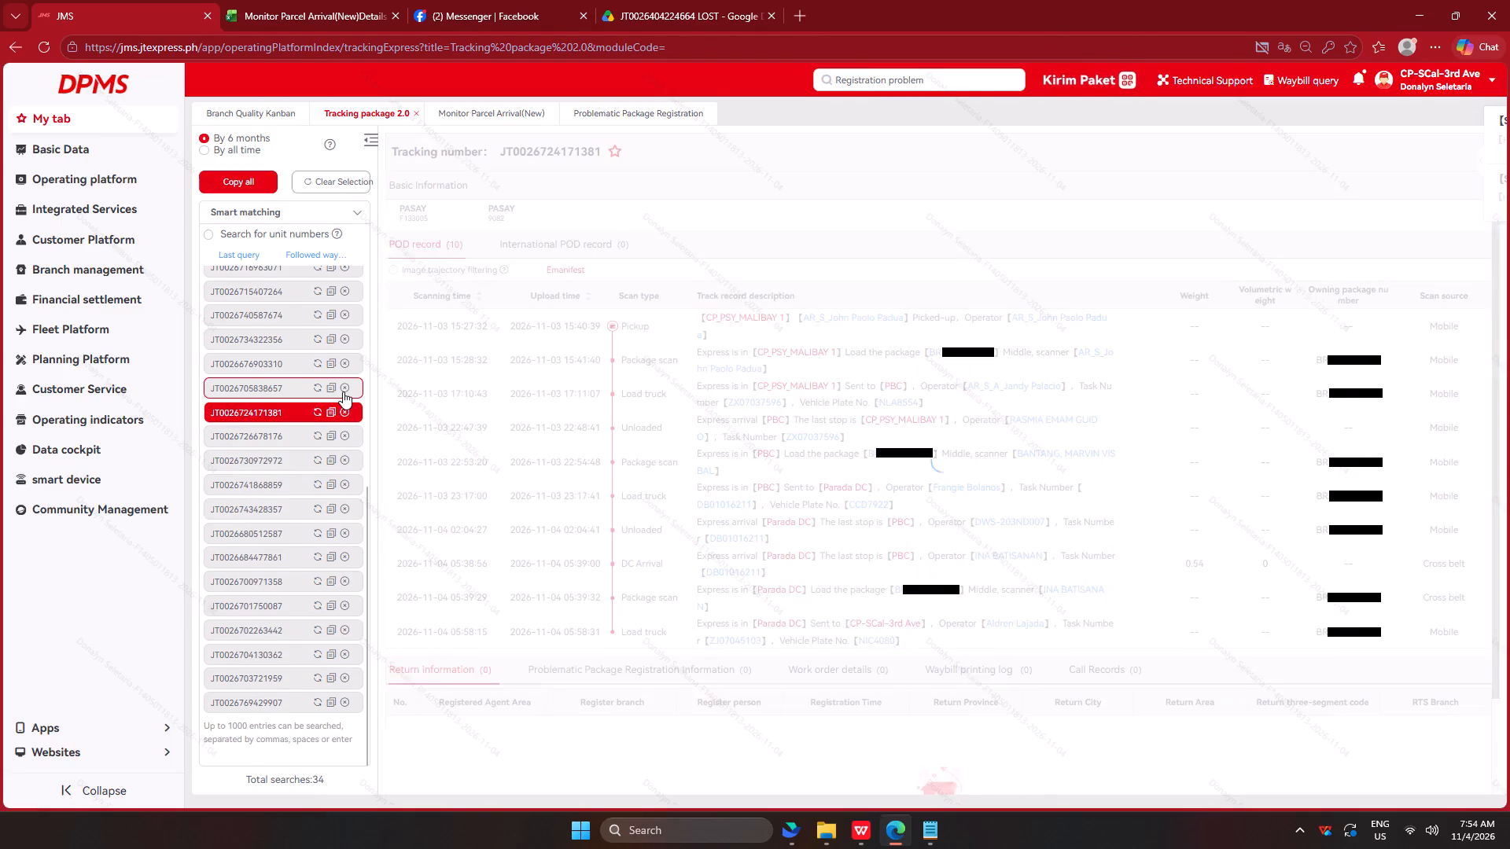
pyautogui.click(341, 412)
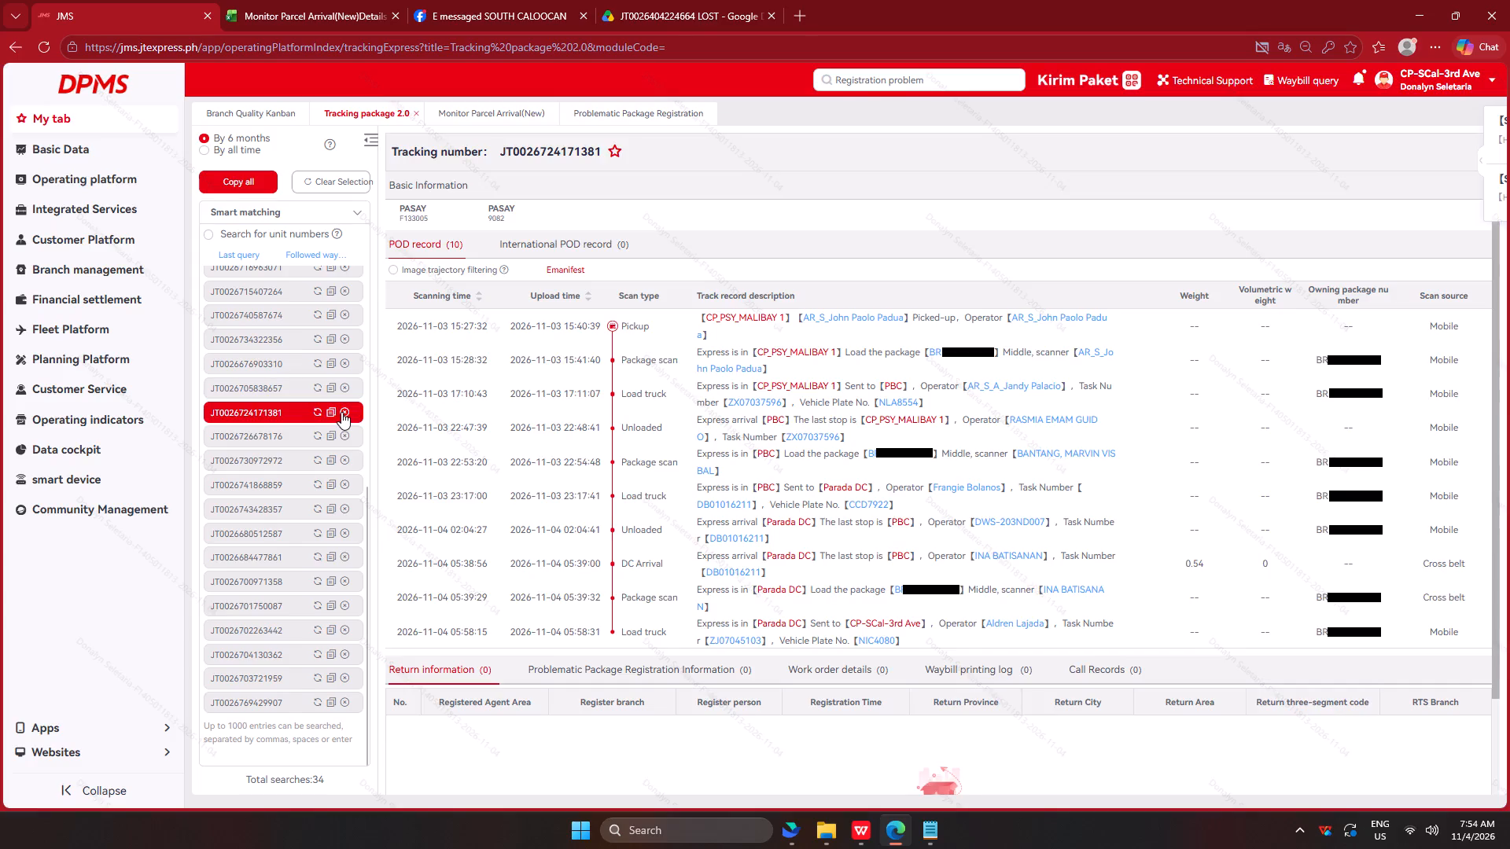
pyautogui.click(344, 436)
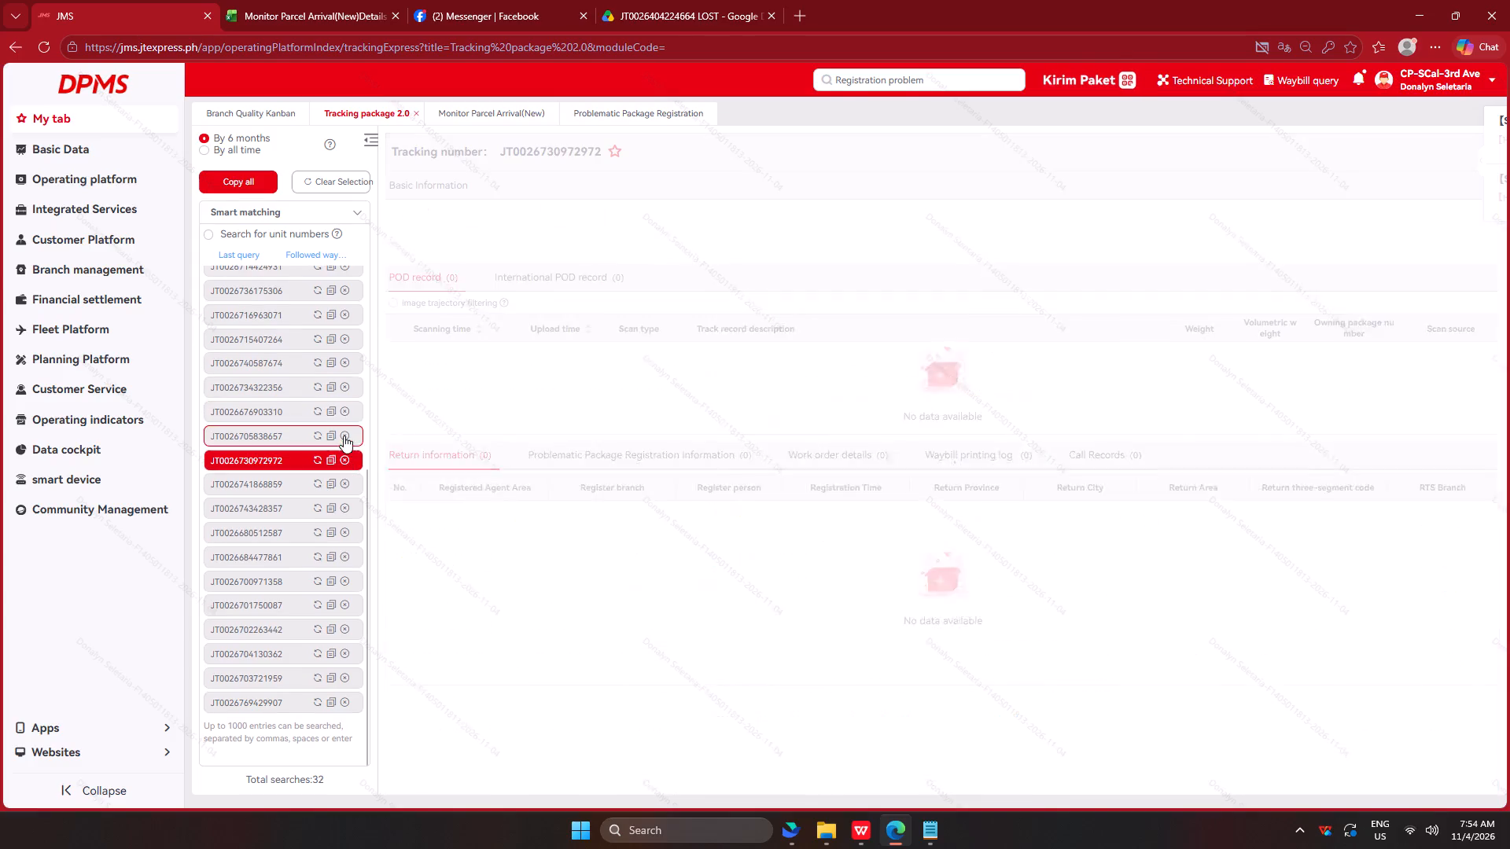
pyautogui.click(343, 459)
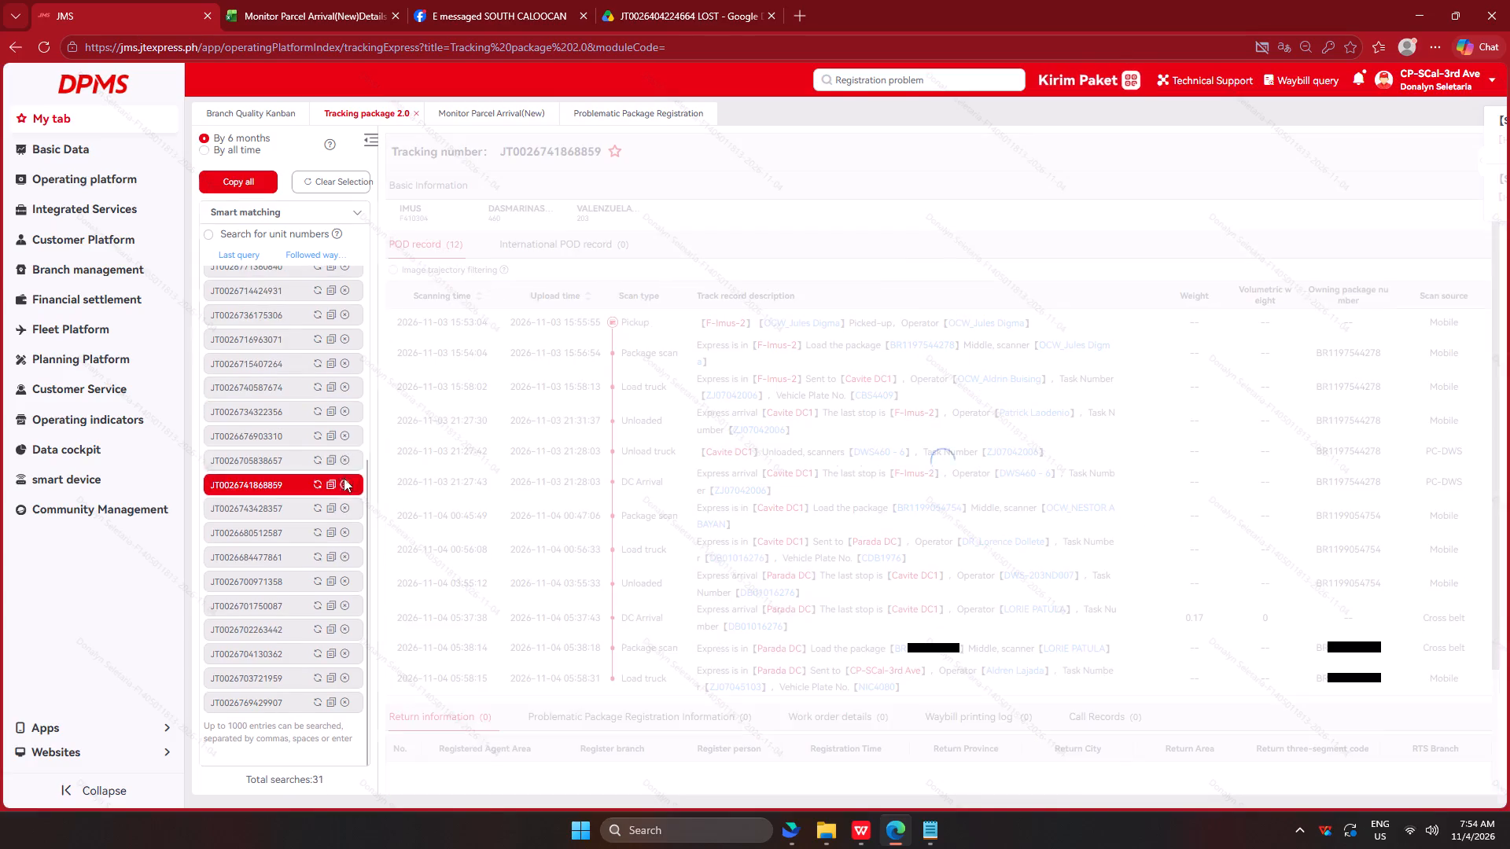
pyautogui.click(344, 483)
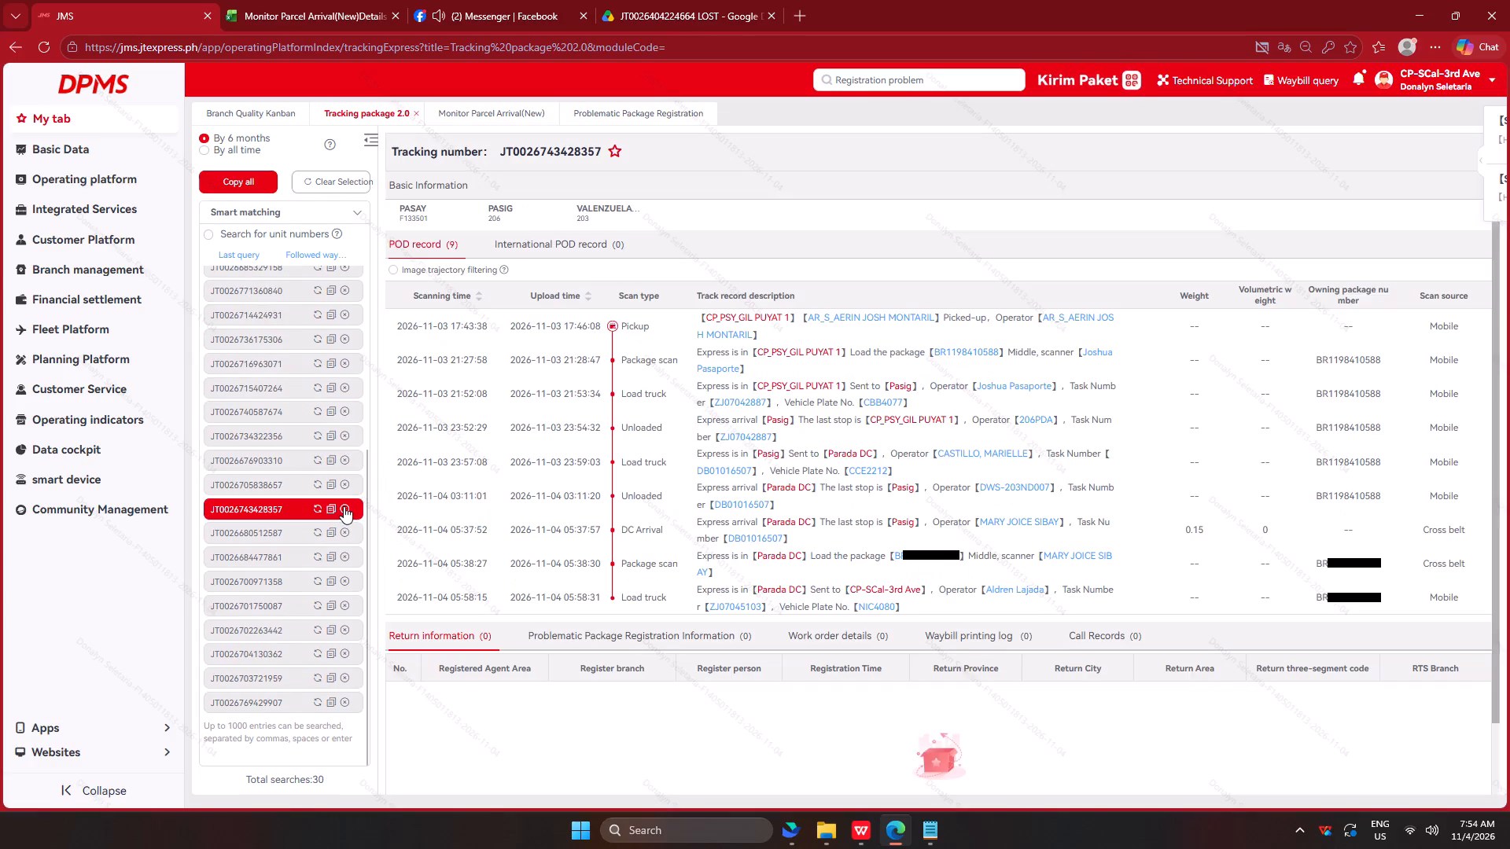
pyautogui.click(344, 506)
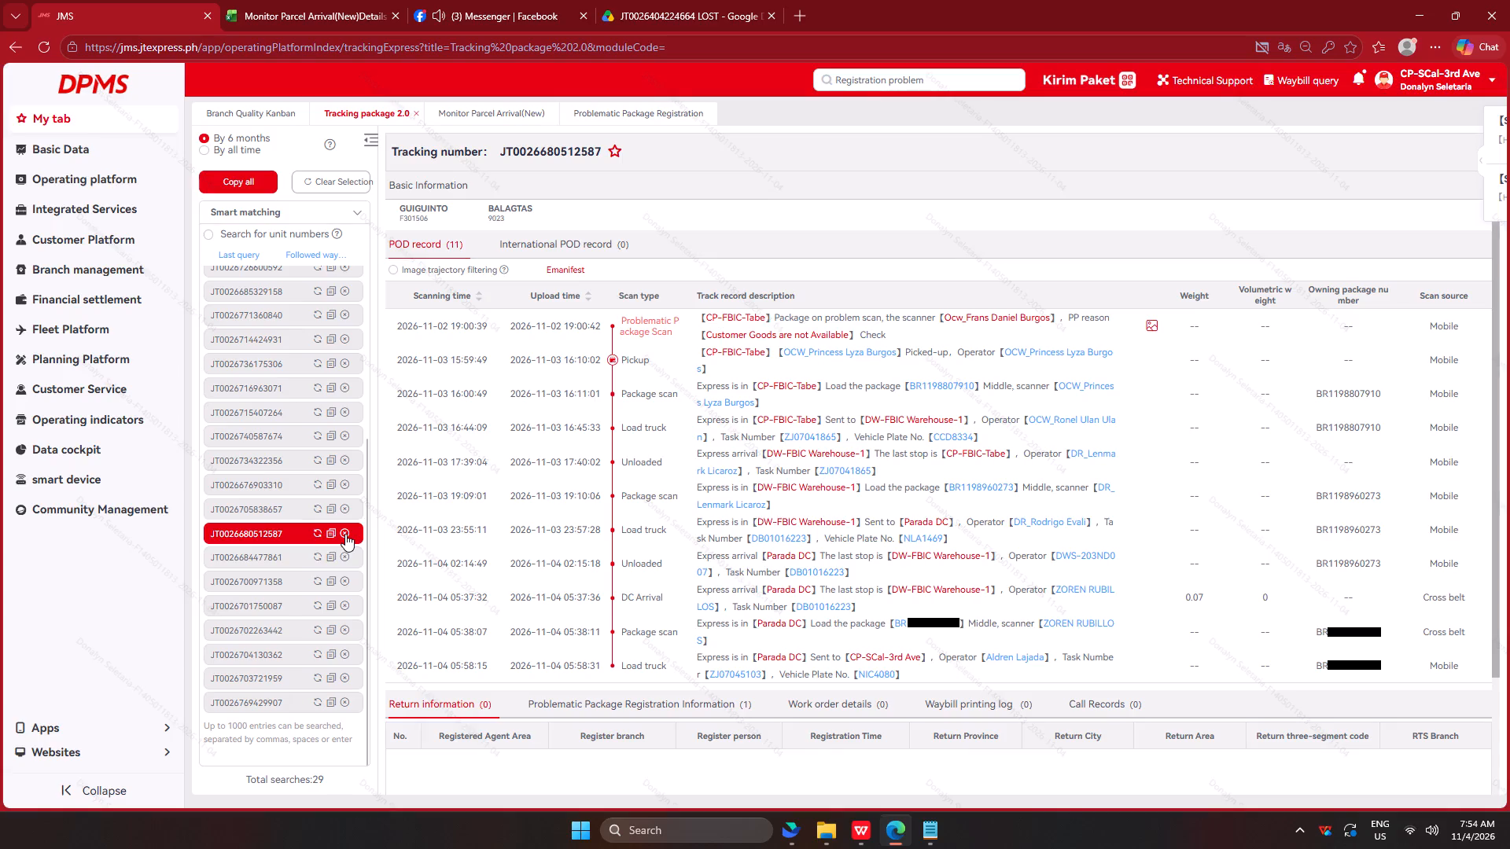
pyautogui.click(345, 532)
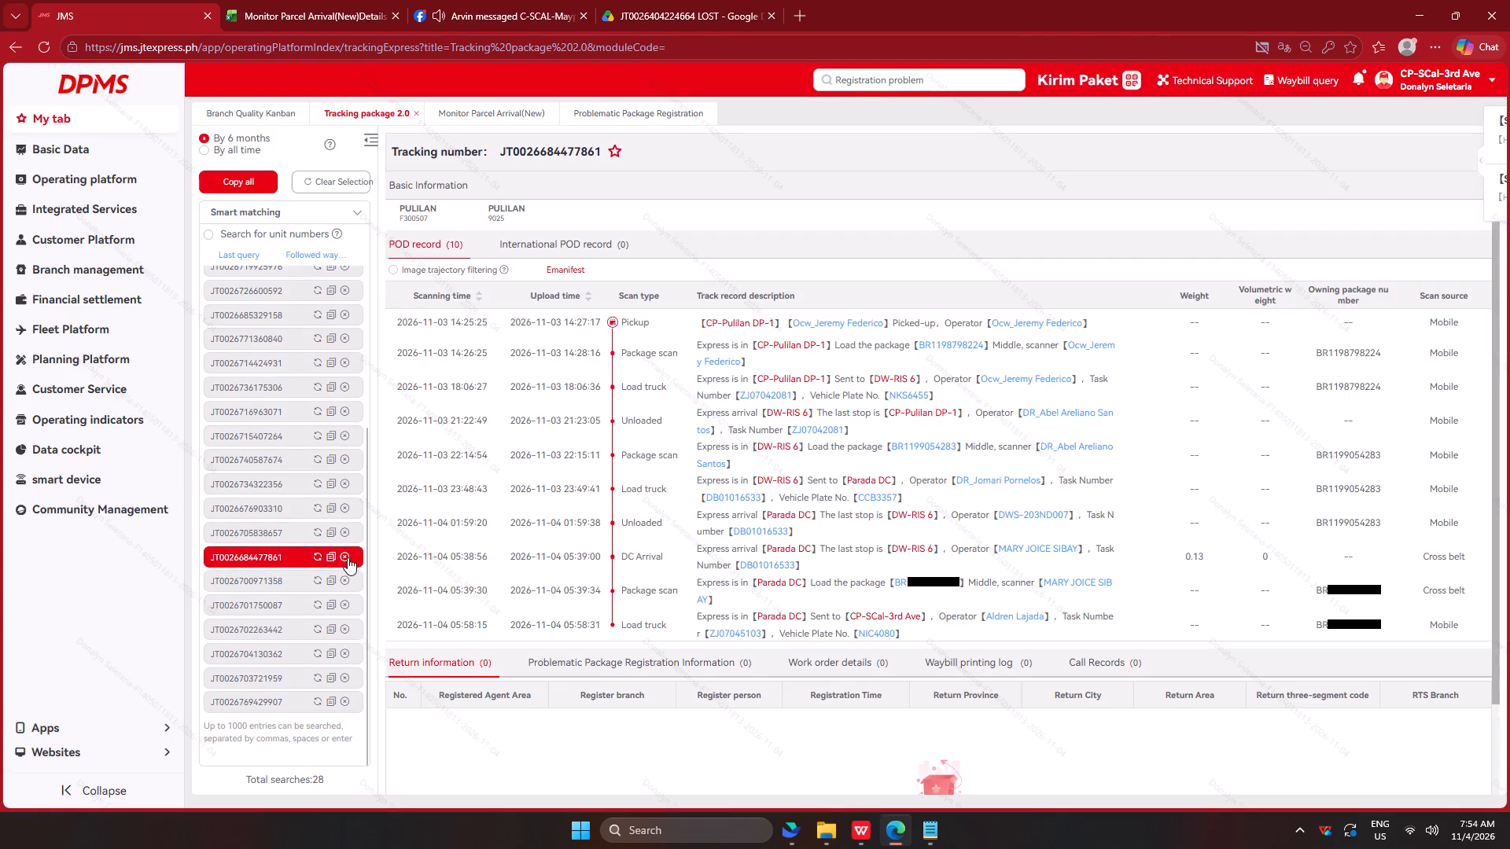
pyautogui.click(348, 557)
pyautogui.click(344, 580)
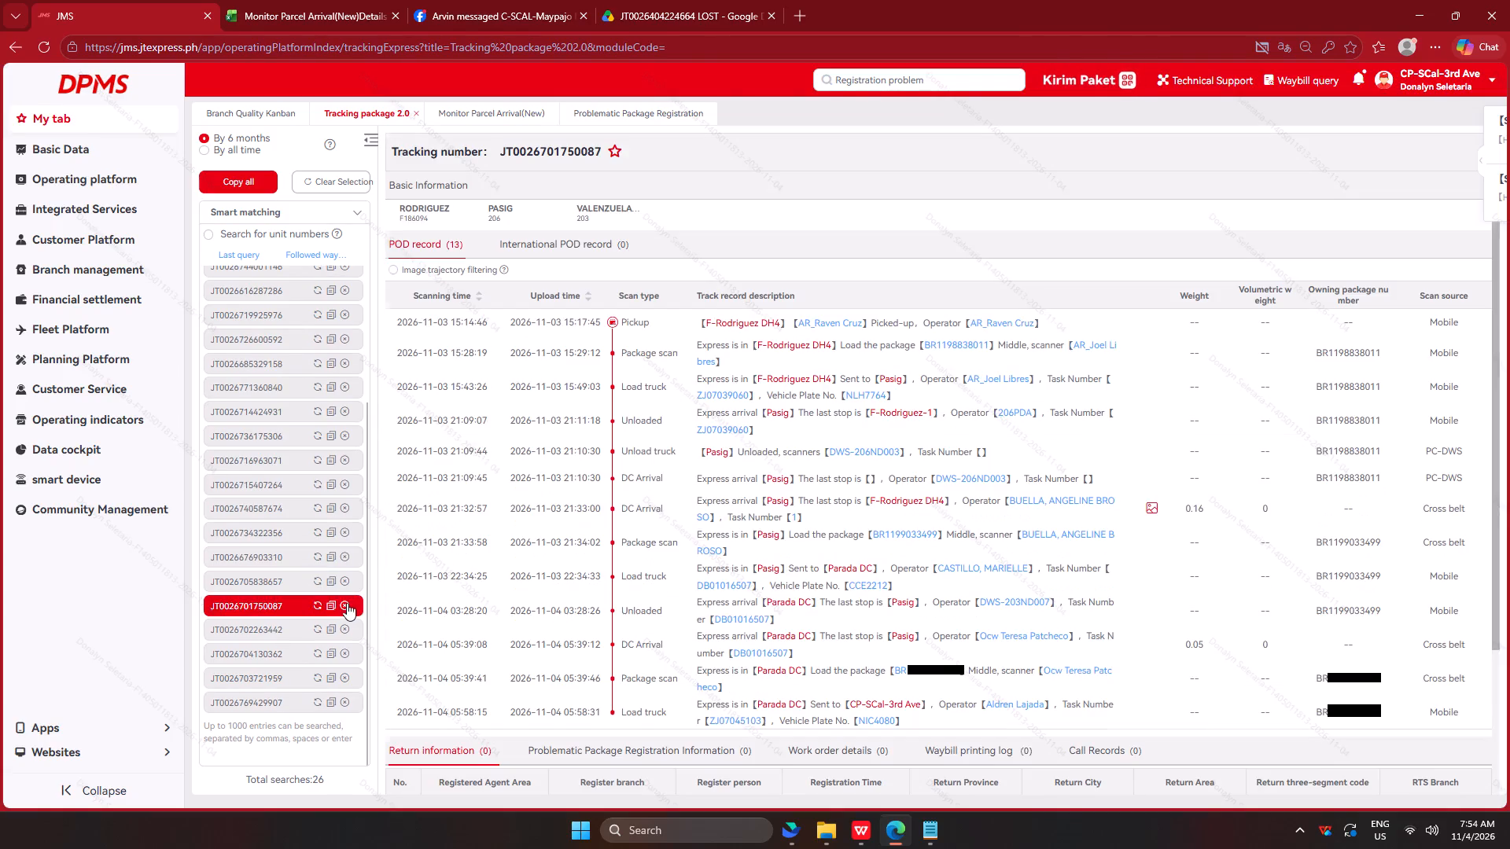
pyautogui.click(346, 605)
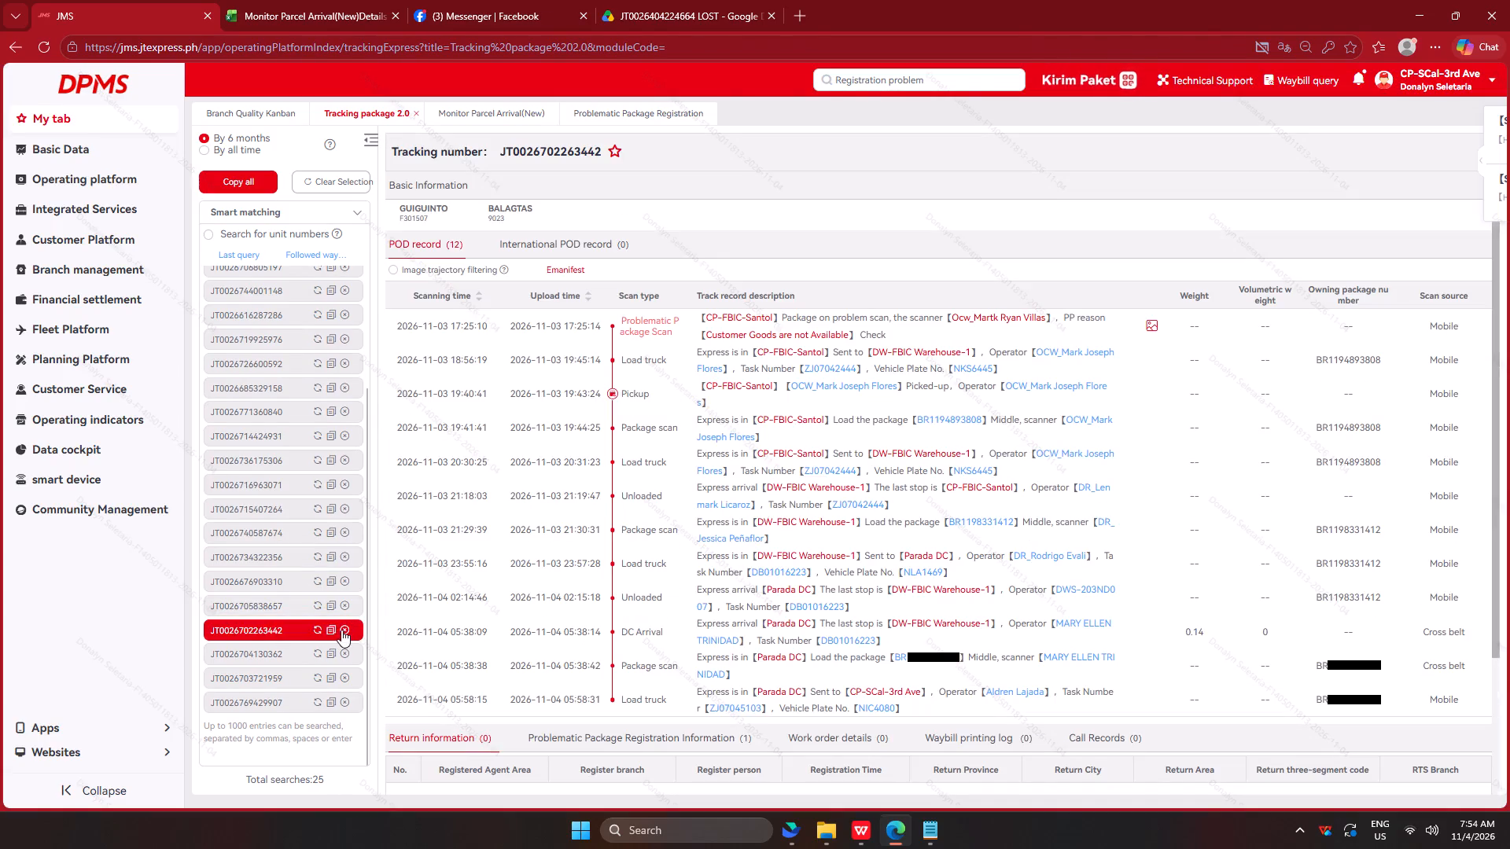
pyautogui.click(341, 630)
pyautogui.click(344, 654)
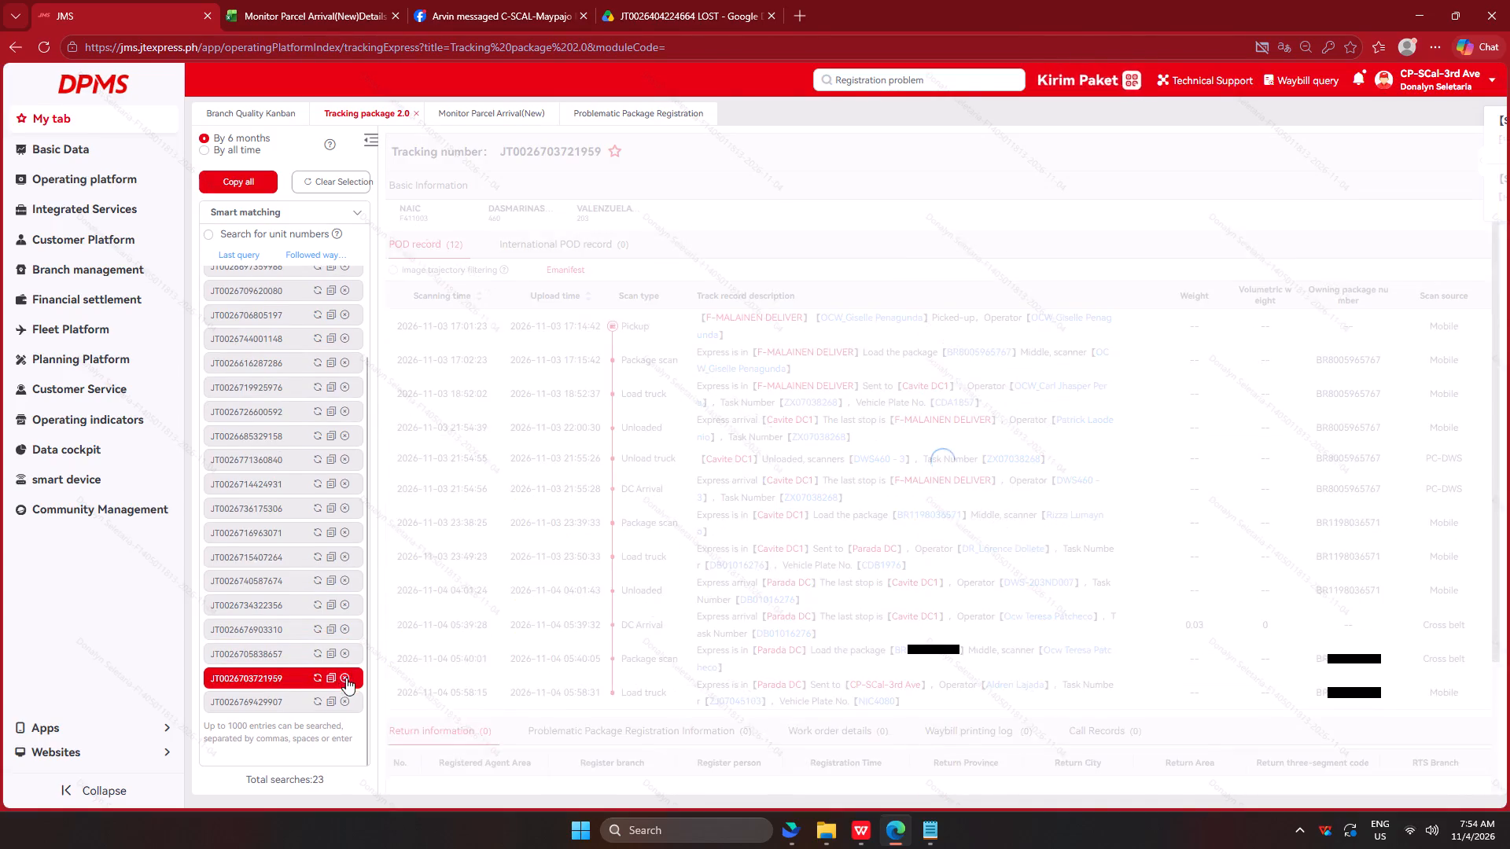
pyautogui.click(346, 678)
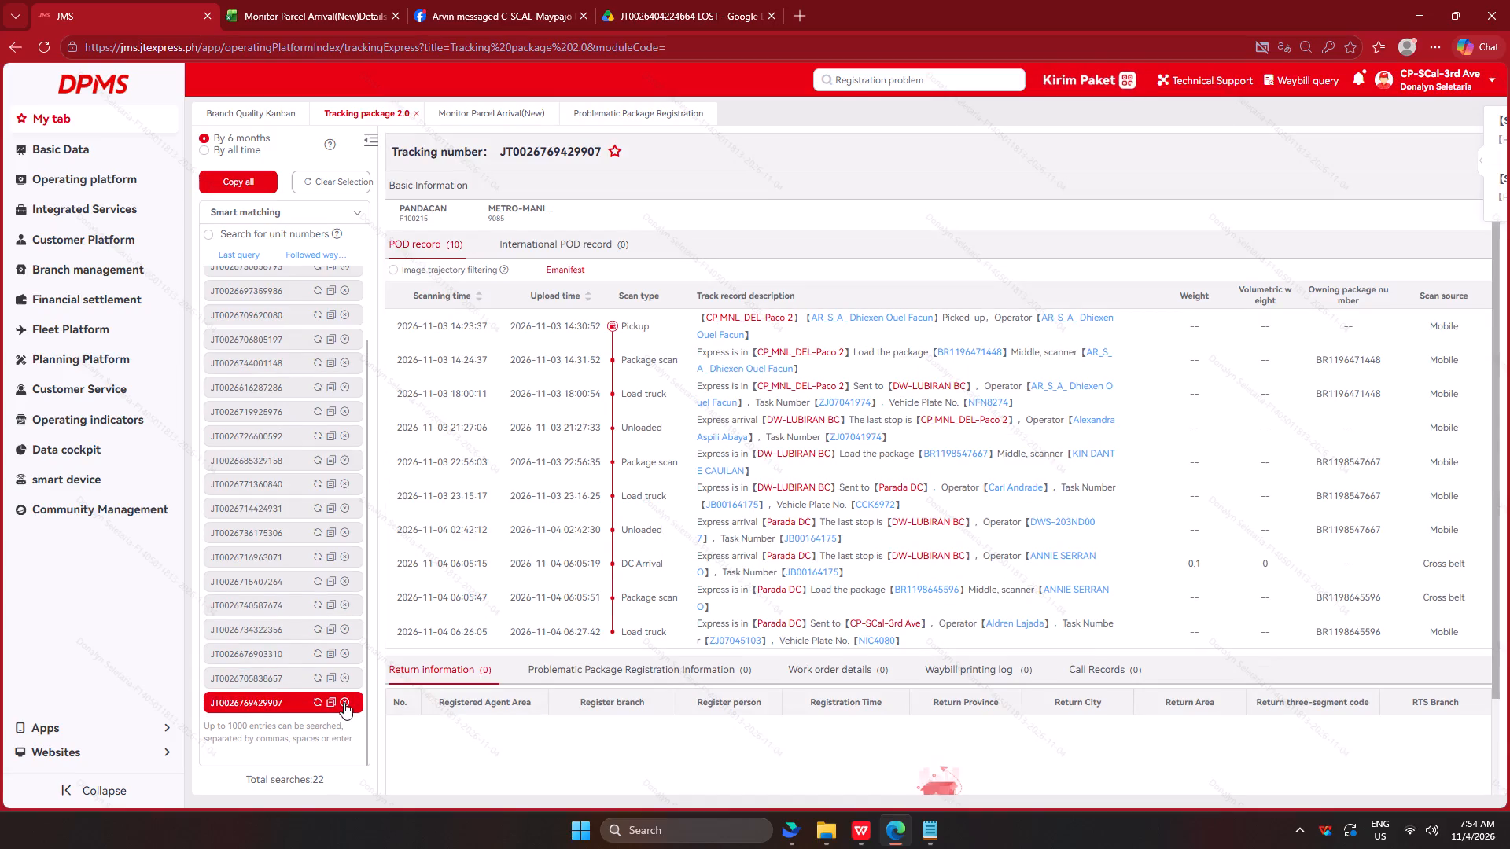
pyautogui.click(343, 701)
# Copy all waybills left in the query list and paste them as the waybill numbers in the Problematic Package Registration form.
pyautogui.click(238, 175)
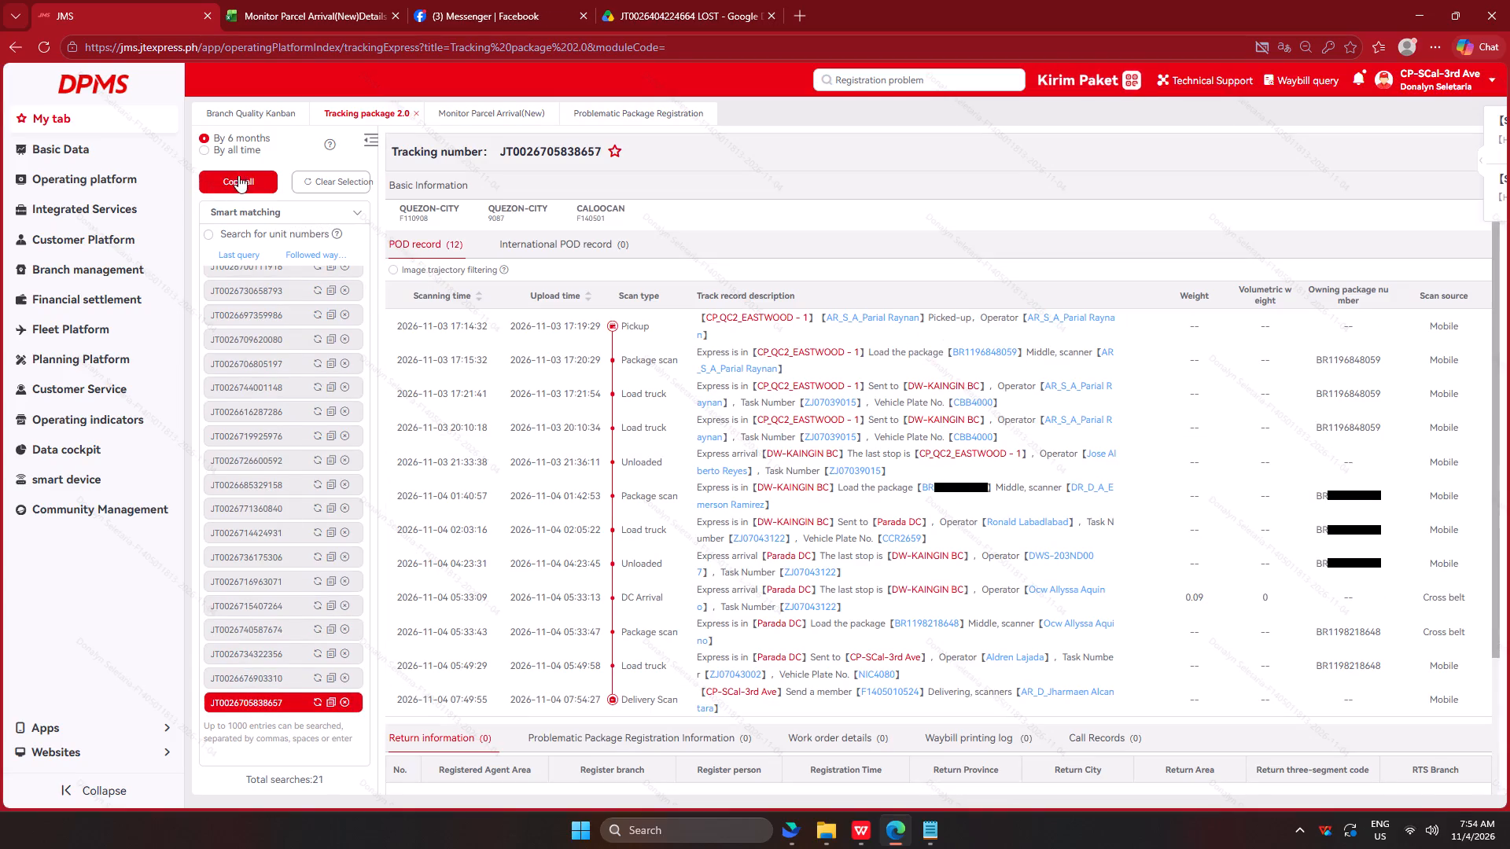
pyautogui.click(615, 108)
pyautogui.click(340, 222)
pyautogui.hotkey('ctrl', 'v')
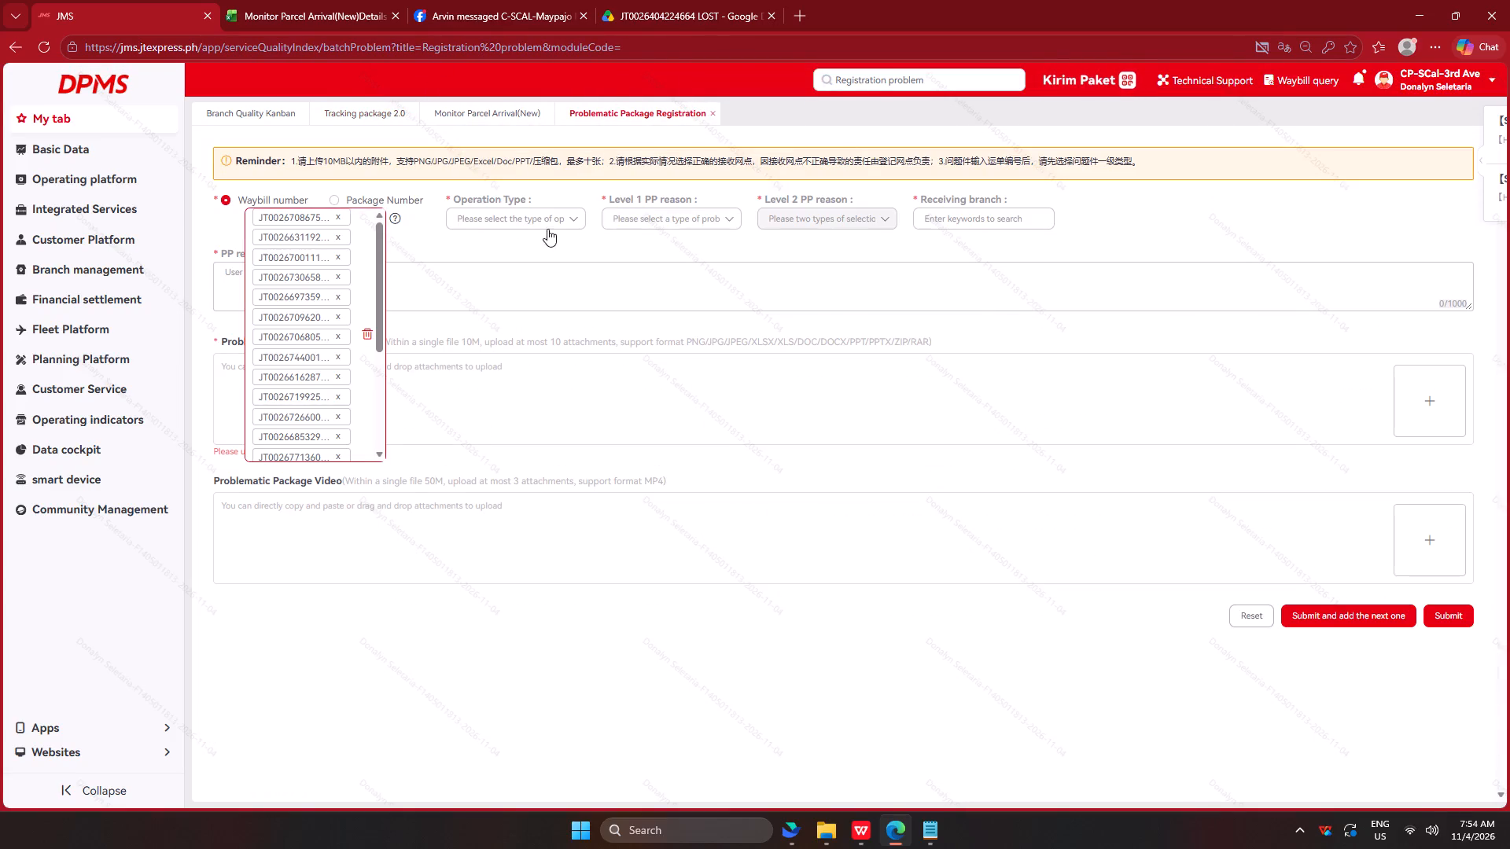
# Set the operation type to Transit, with the un-arrived pieces level 1 reason and the dispatched parcels level 2 reason.
pyautogui.click(536, 222)
pyautogui.click(485, 325)
pyautogui.click(547, 218)
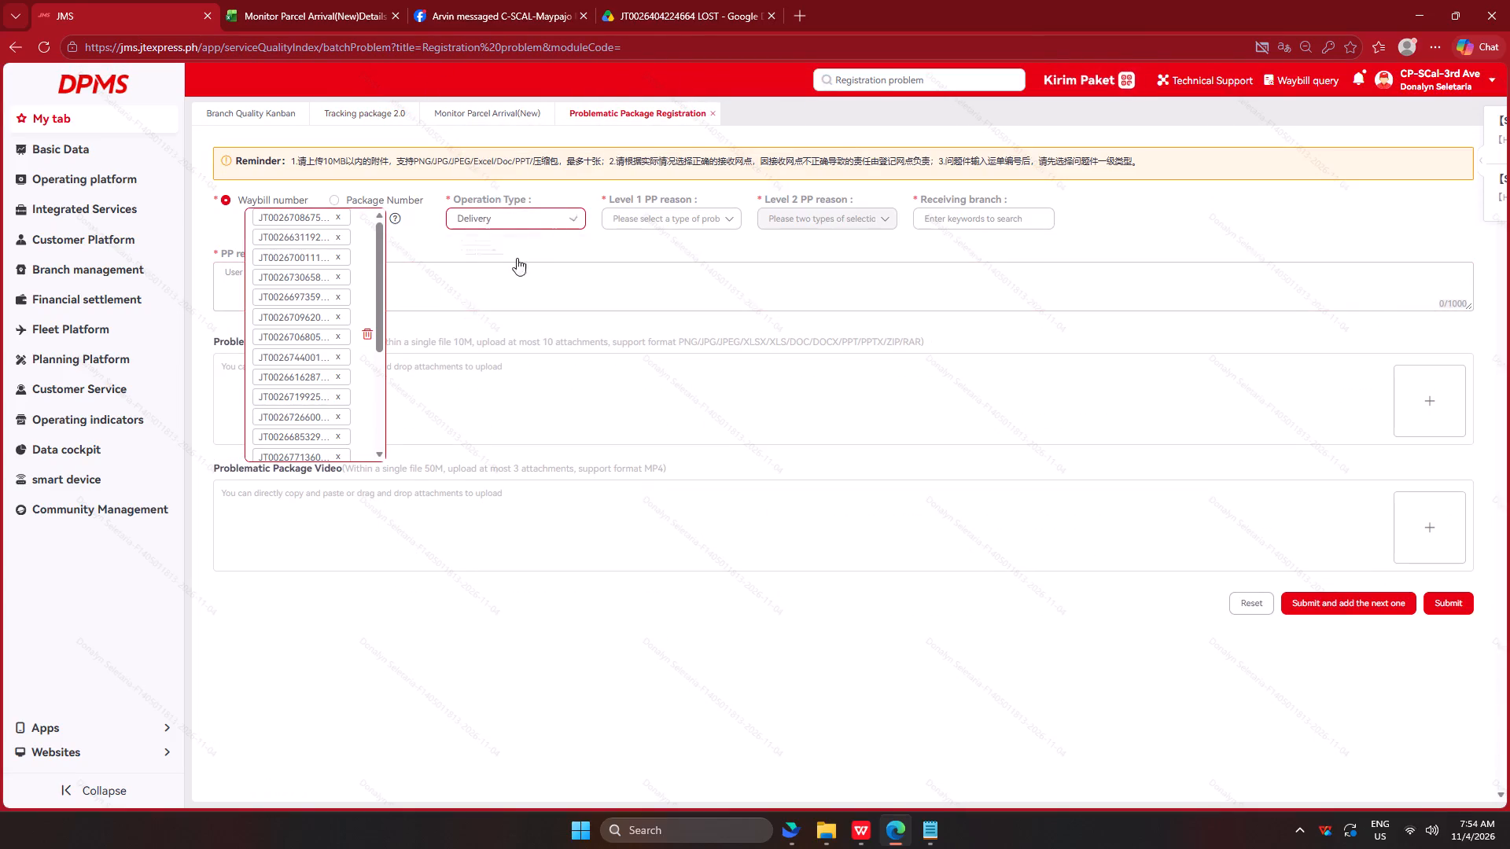
pyautogui.click(488, 273)
pyautogui.click(650, 222)
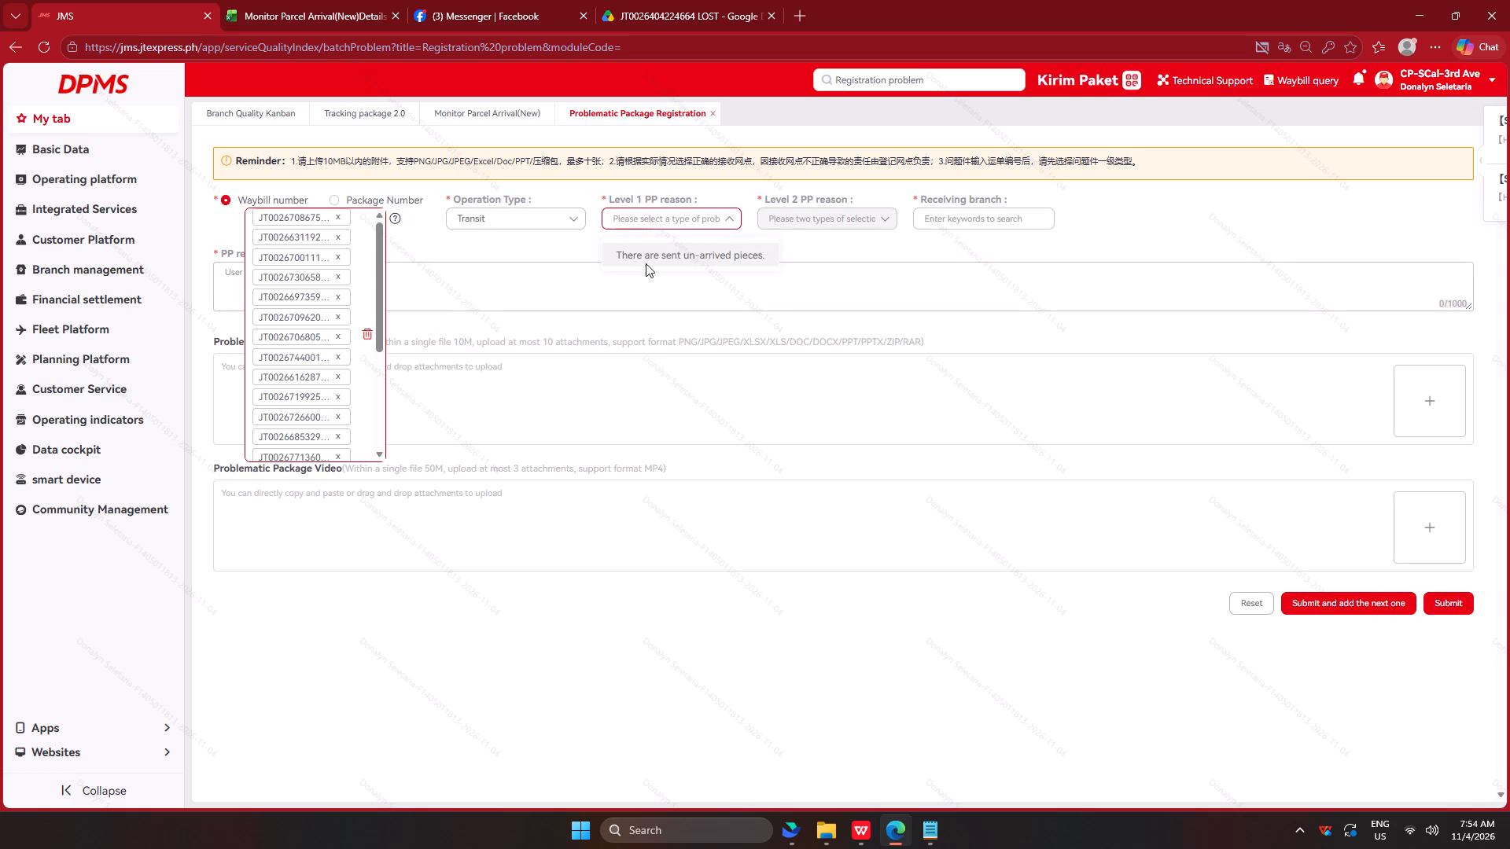
pyautogui.click(649, 256)
pyautogui.click(792, 211)
pyautogui.click(787, 254)
# Search for branch 203 and set Parada DC | 203 as the receiving branch.
pyautogui.click(936, 211)
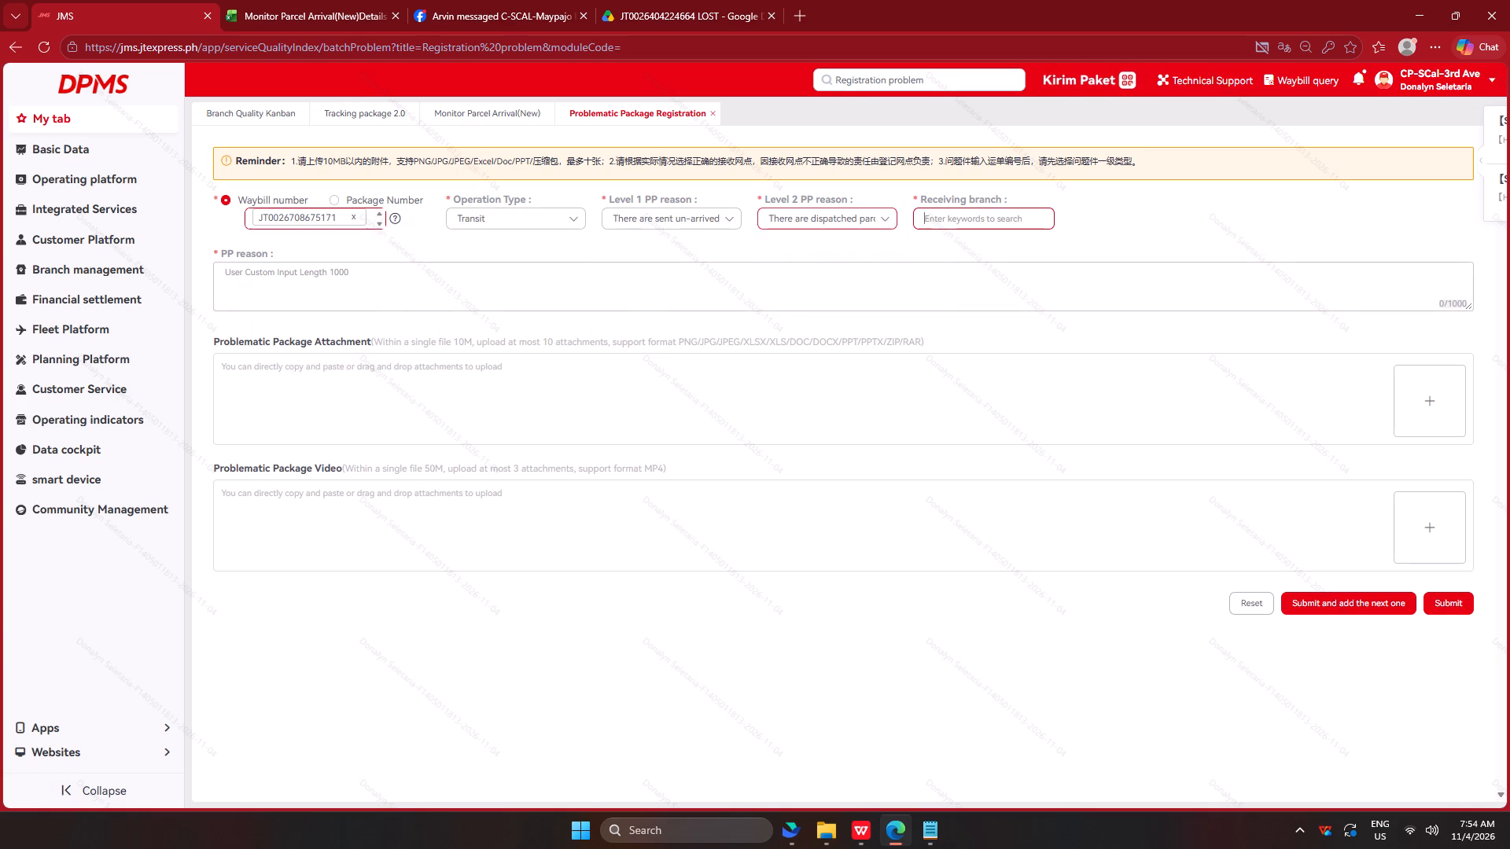
pyautogui.write('203')
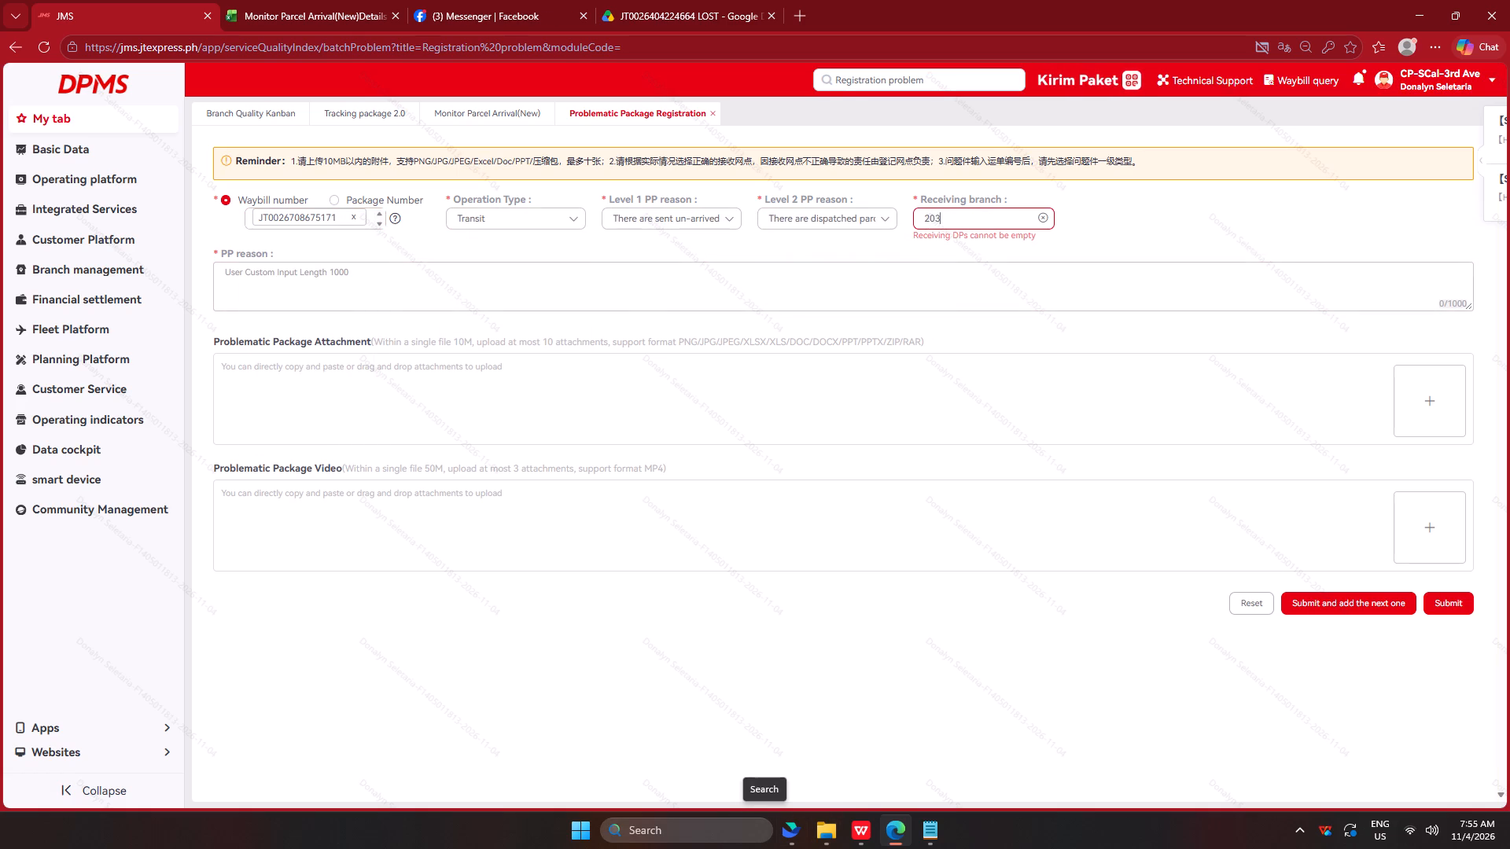
pyautogui.click(969, 245)
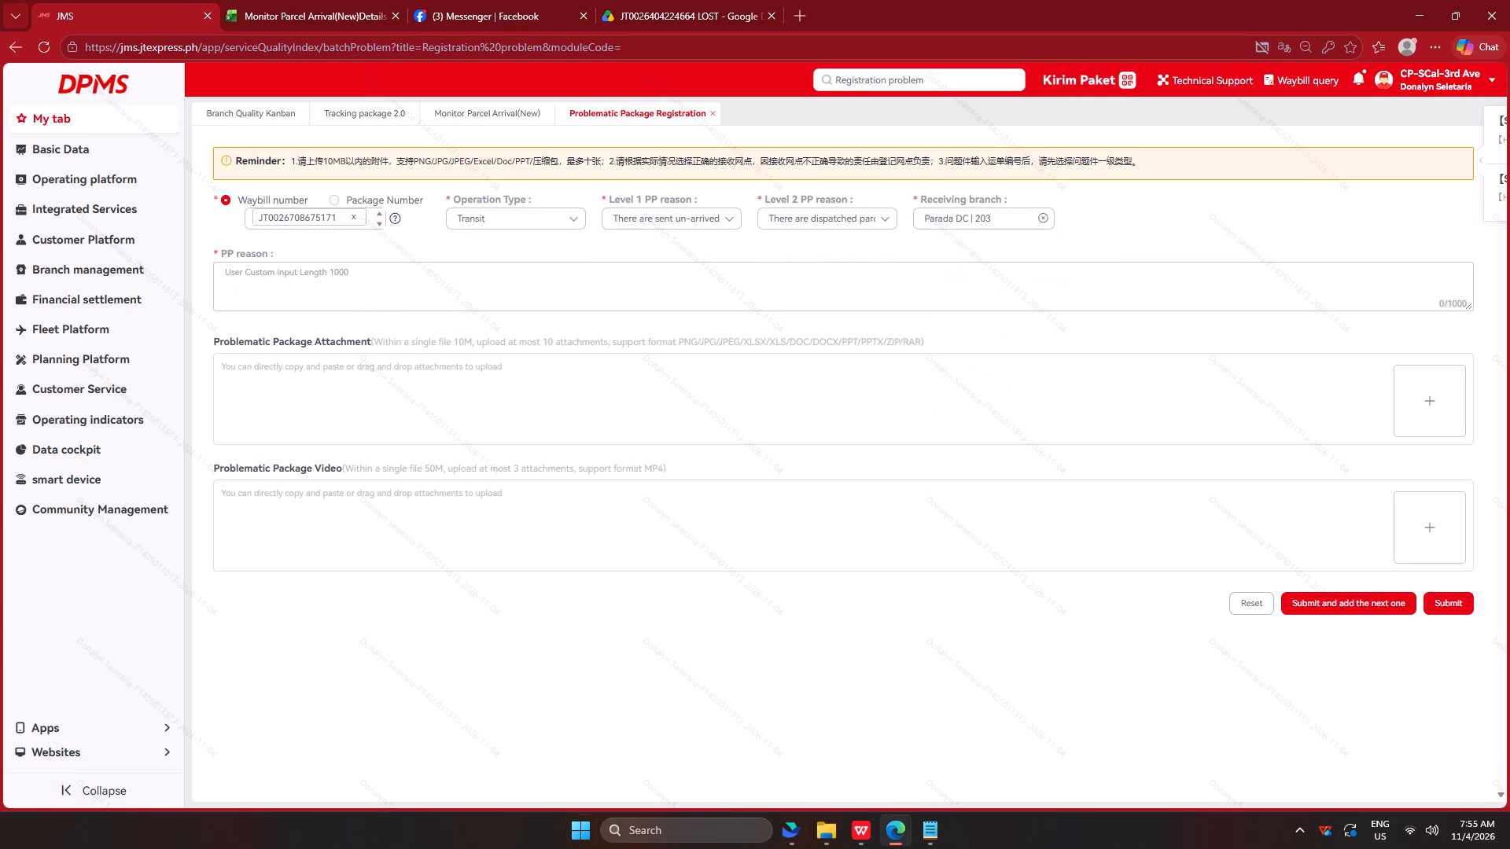
# Find the message "THIS PARCEL IS UN-ARRIVED IN OUR BRANCH (F140501) NO ACTUAL PARCEL." in the Lark 3RD AVE delivery chat and paste it as the PP reason.
pyautogui.click(784, 832)
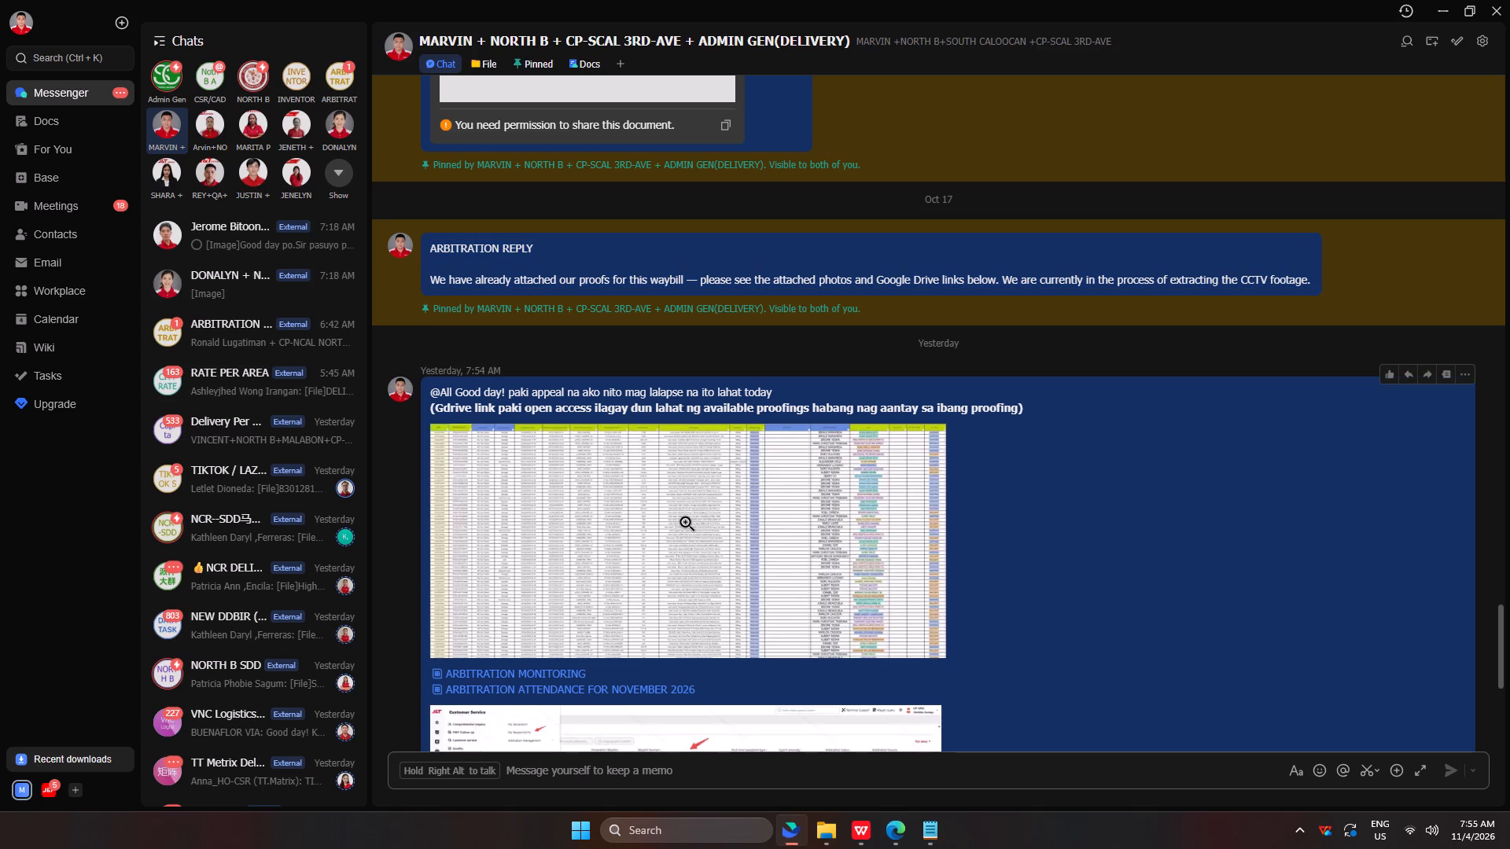
pyautogui.scroll(-15, 681, 517)
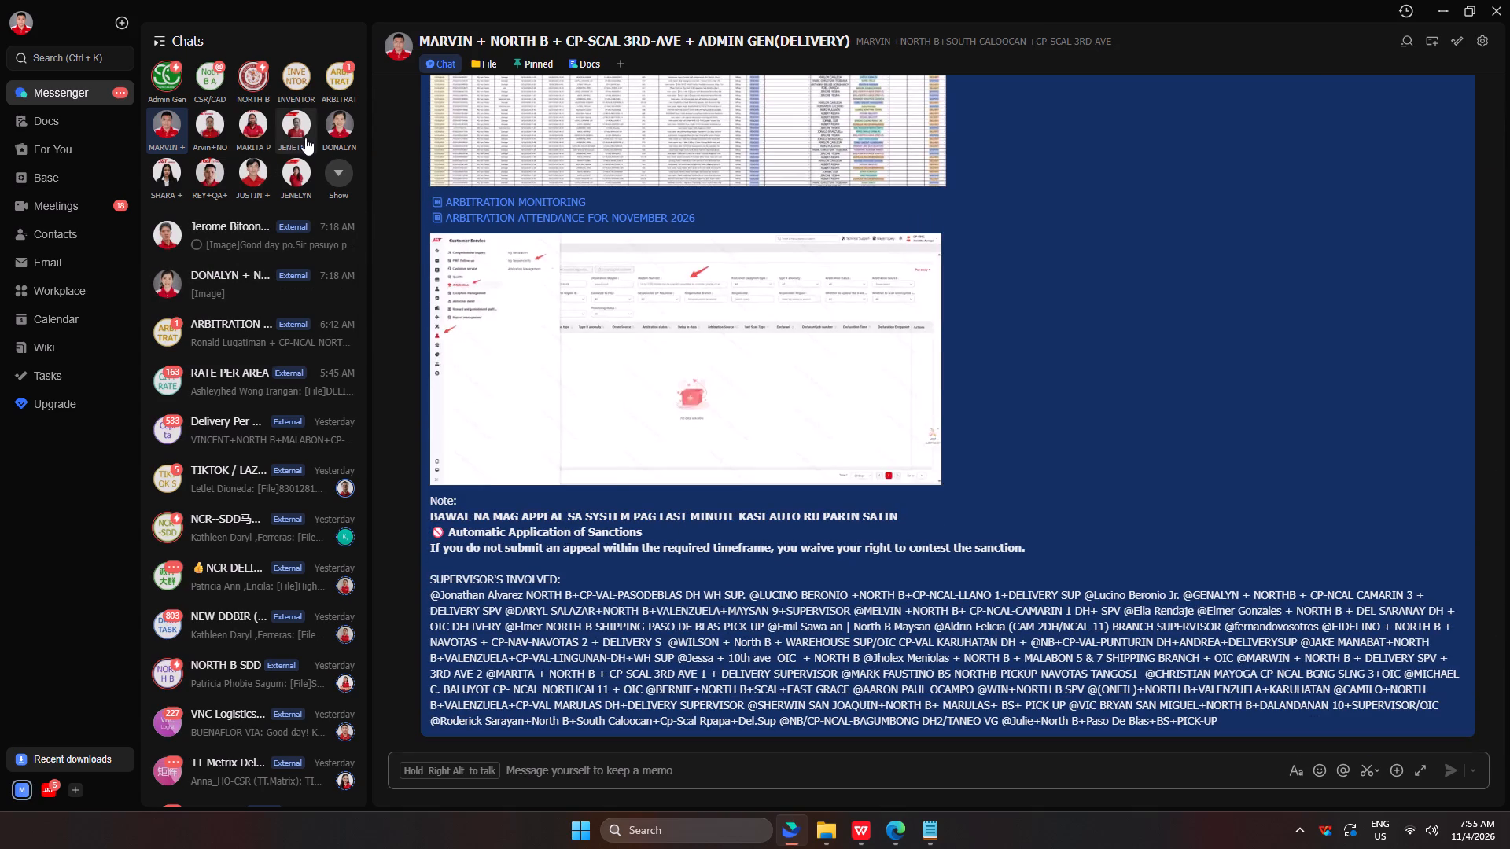
pyautogui.click(332, 130)
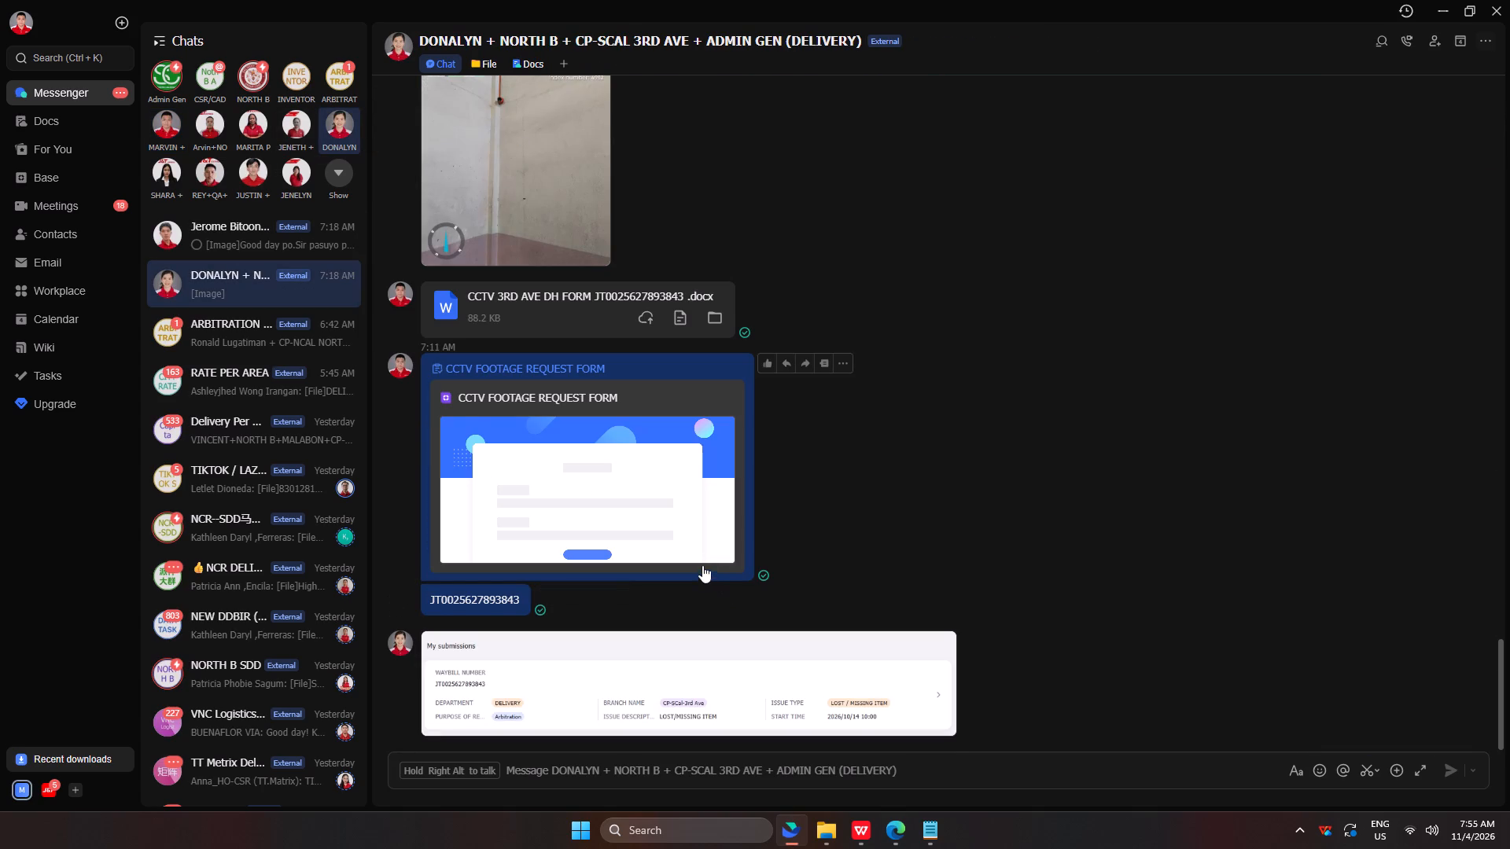
pyautogui.scroll(12, 702, 564)
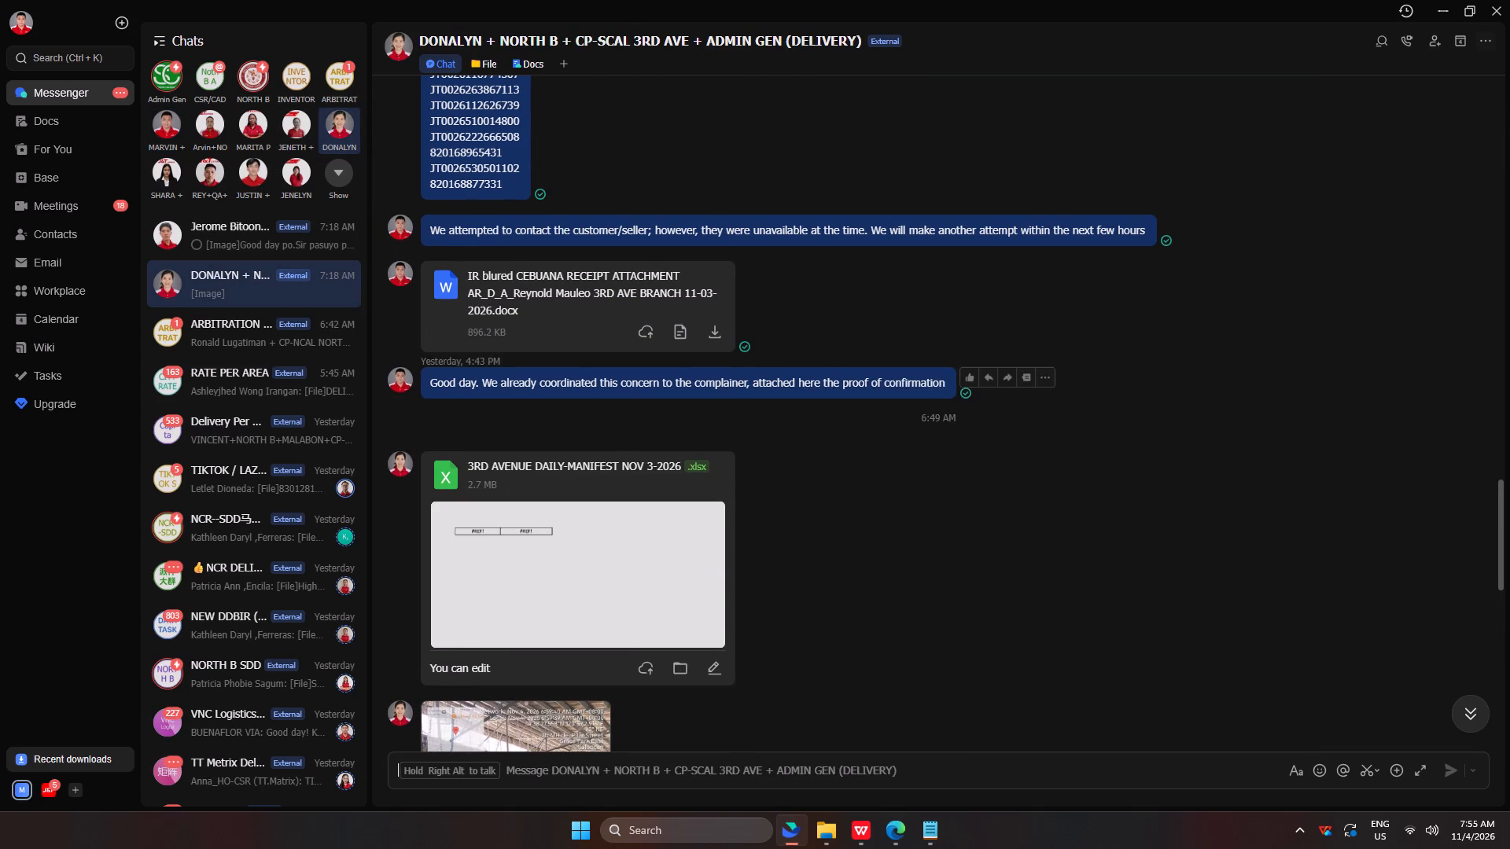
pyautogui.scroll(9, 626, 259)
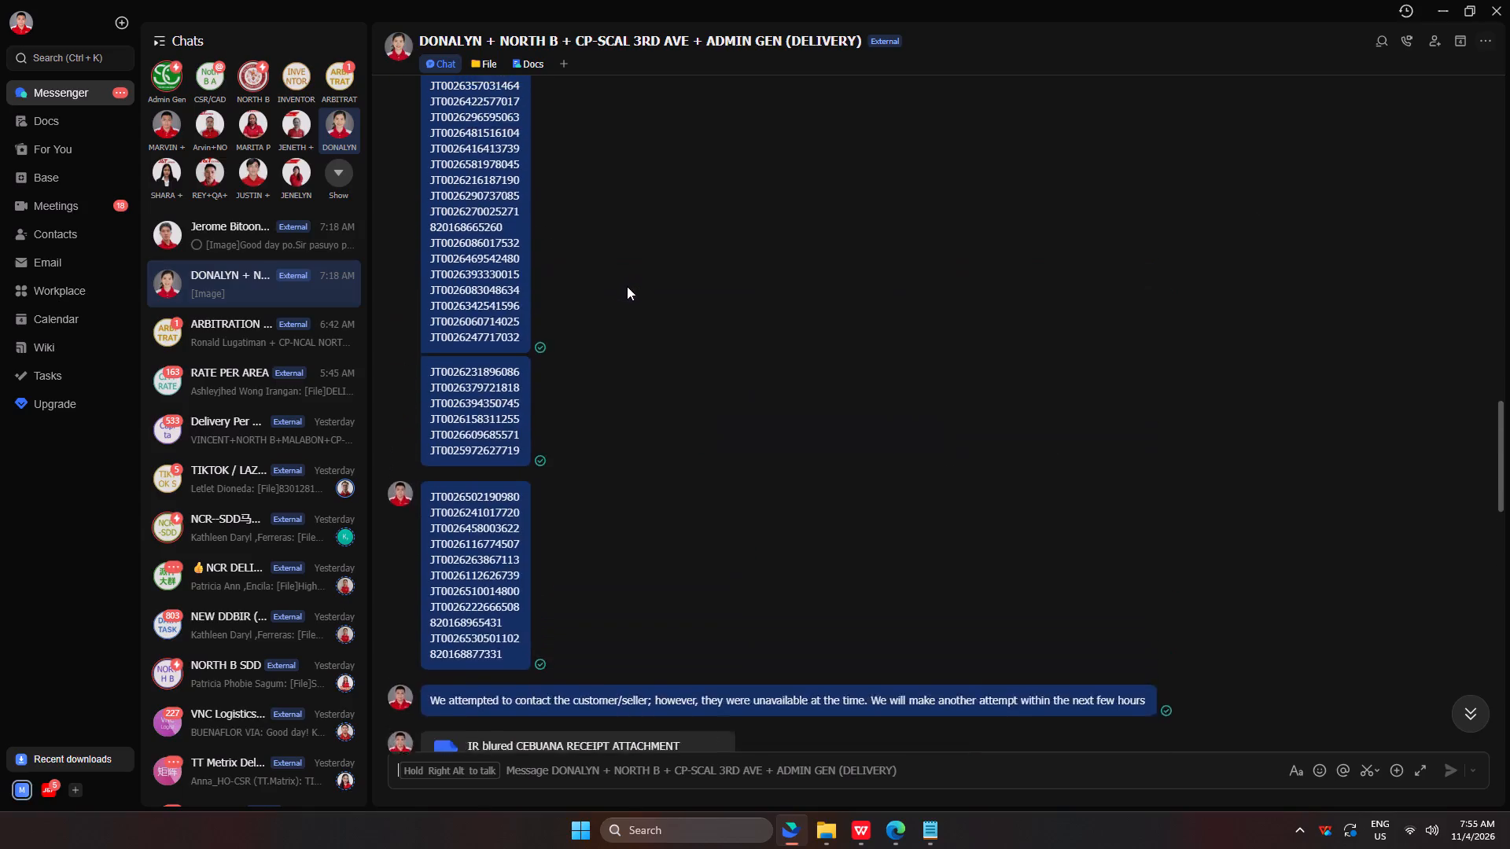
pyautogui.scroll(13, 627, 286)
pyautogui.scroll(12, 637, 335)
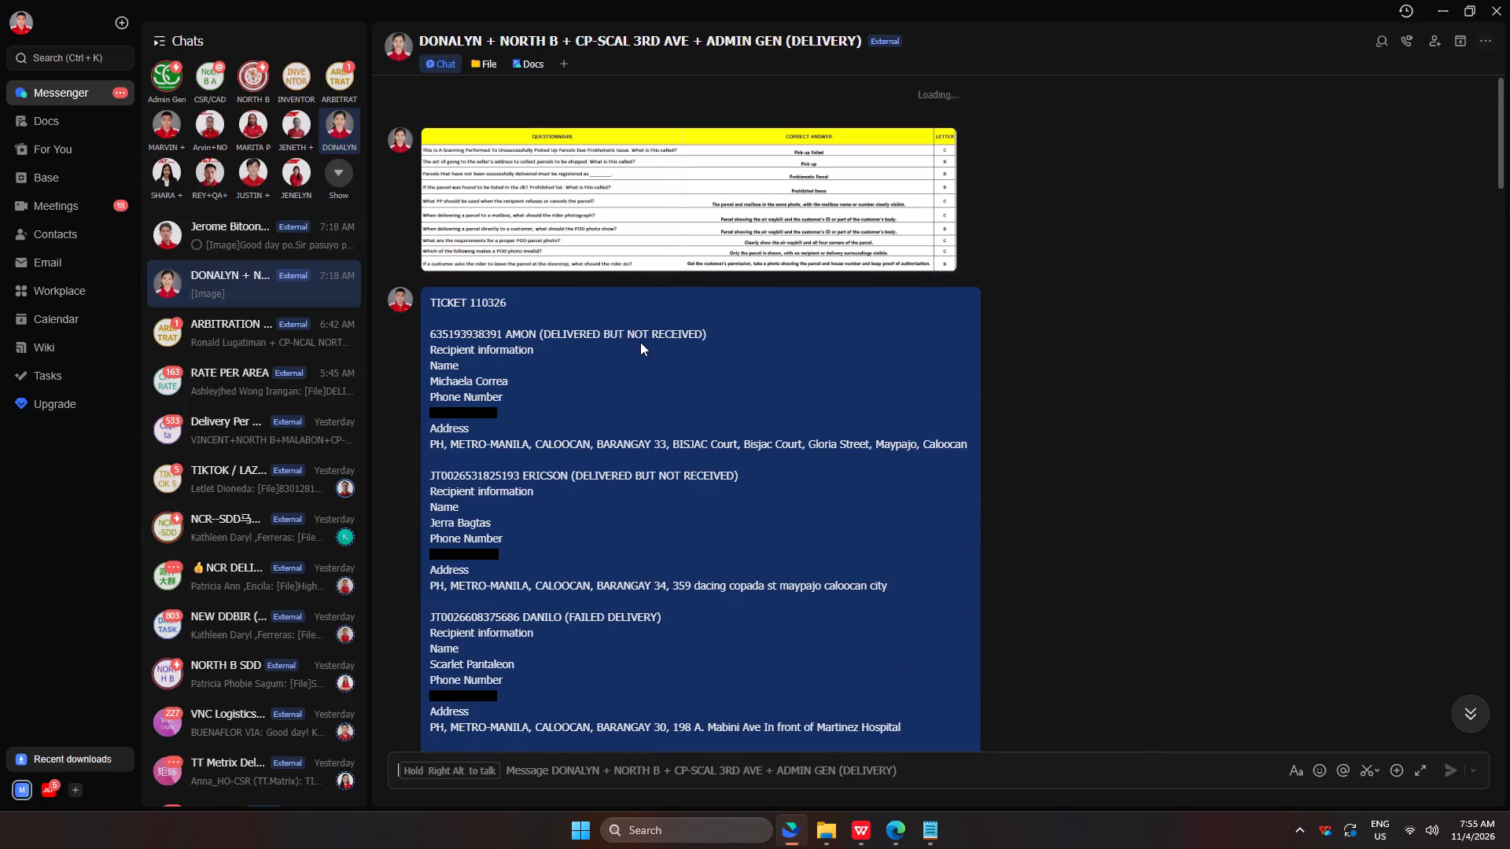
pyautogui.scroll(17, 640, 342)
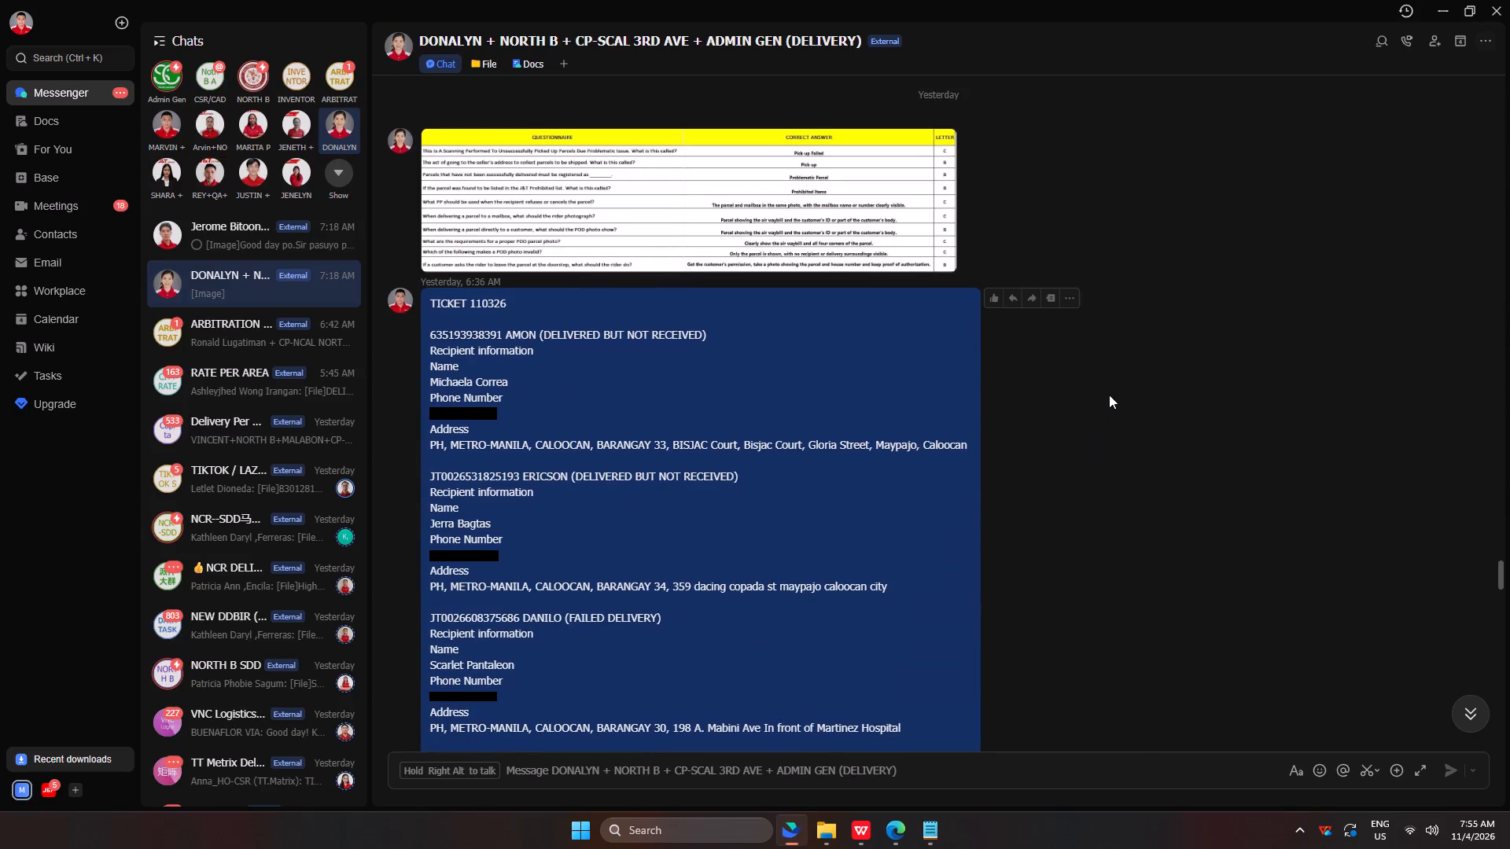
pyautogui.scroll(4, 1104, 392)
pyautogui.scroll(5, 864, 505)
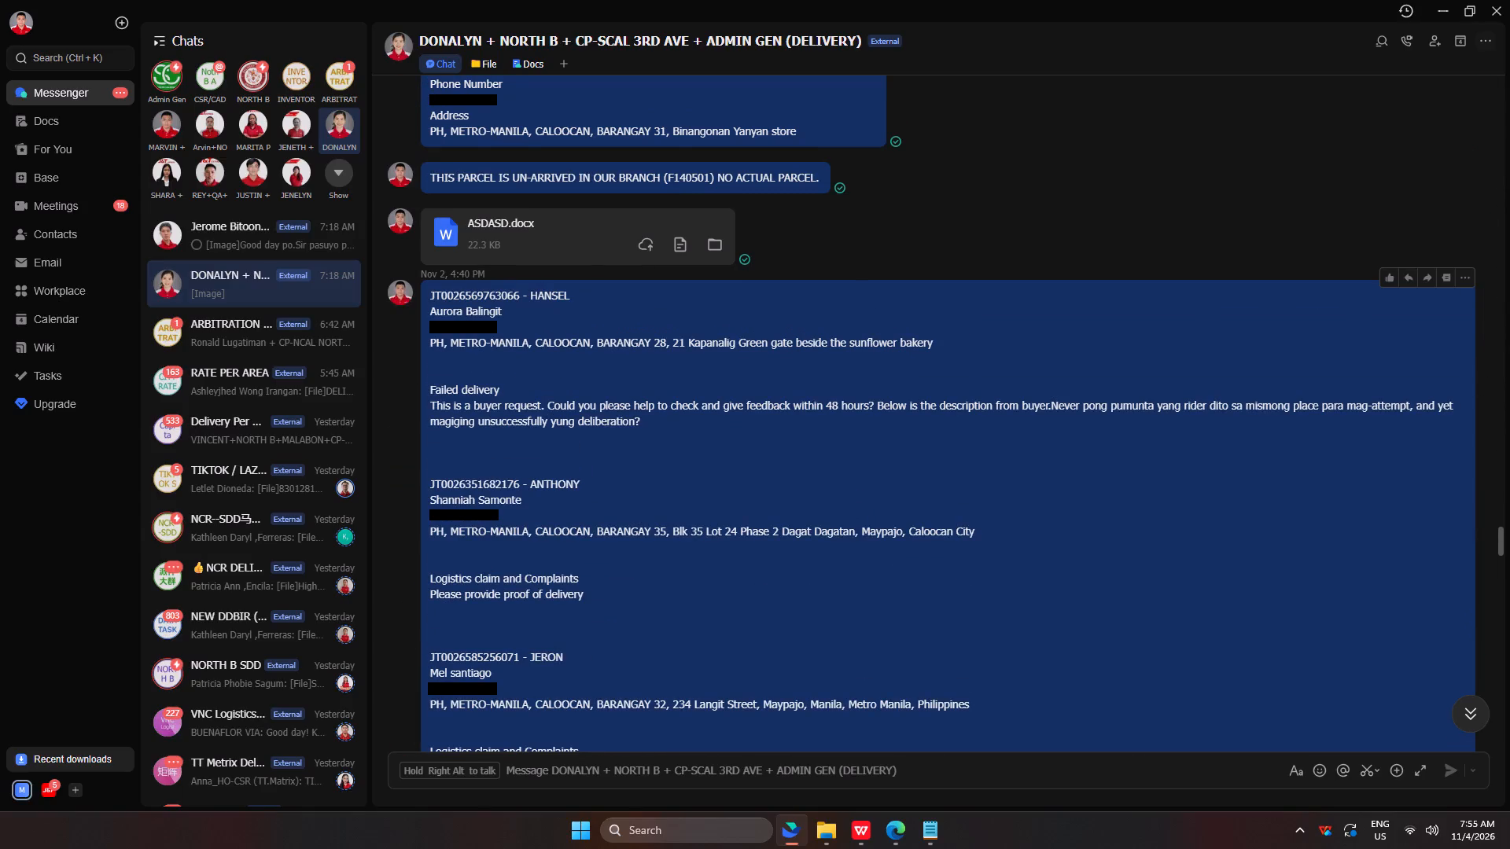
pyautogui.tripleClick(581, 171)
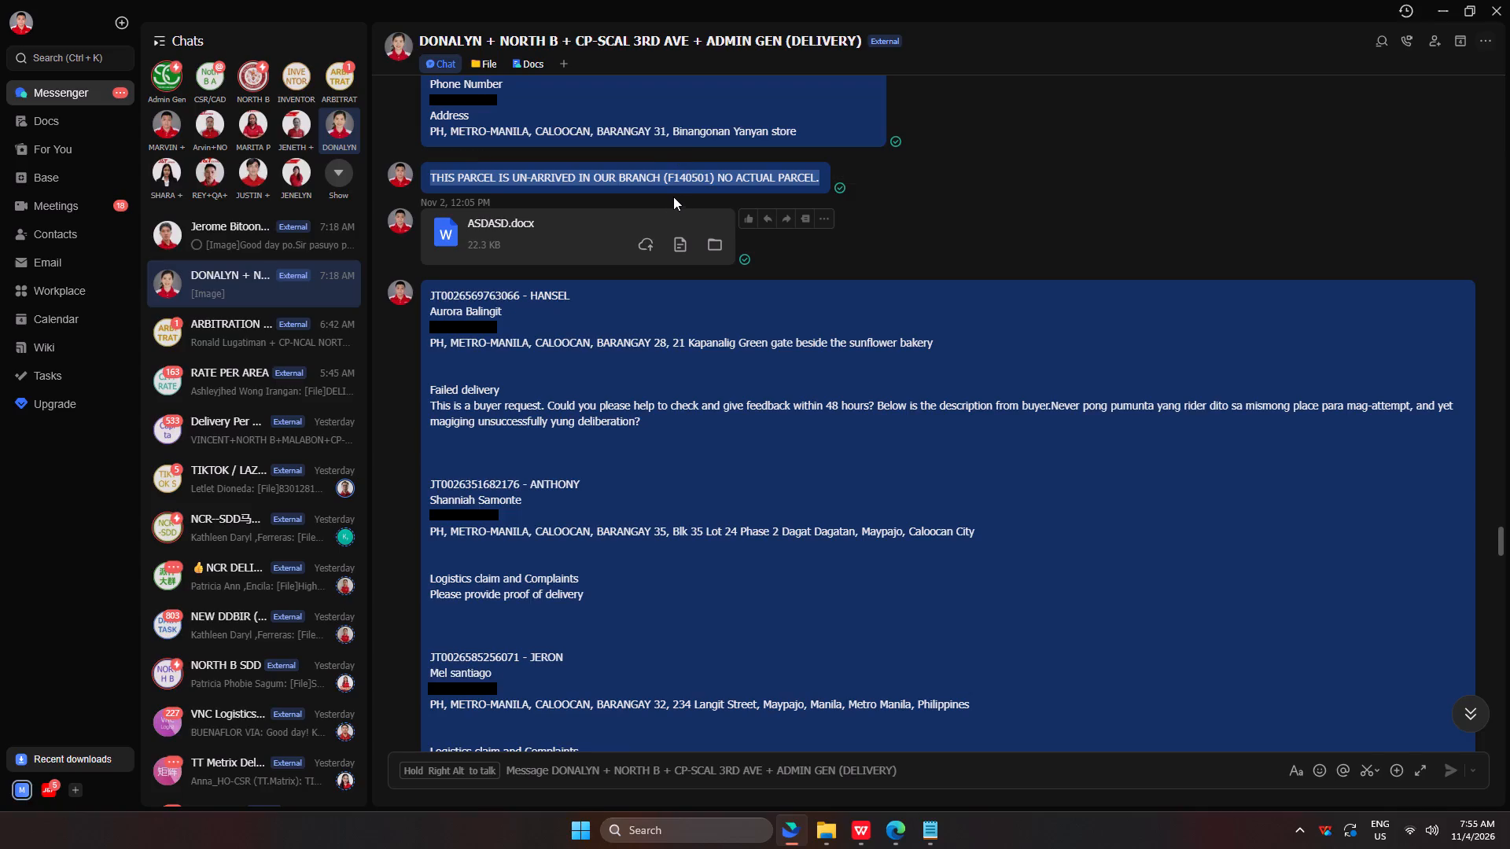
pyautogui.hotkey('ctrl', 'c')
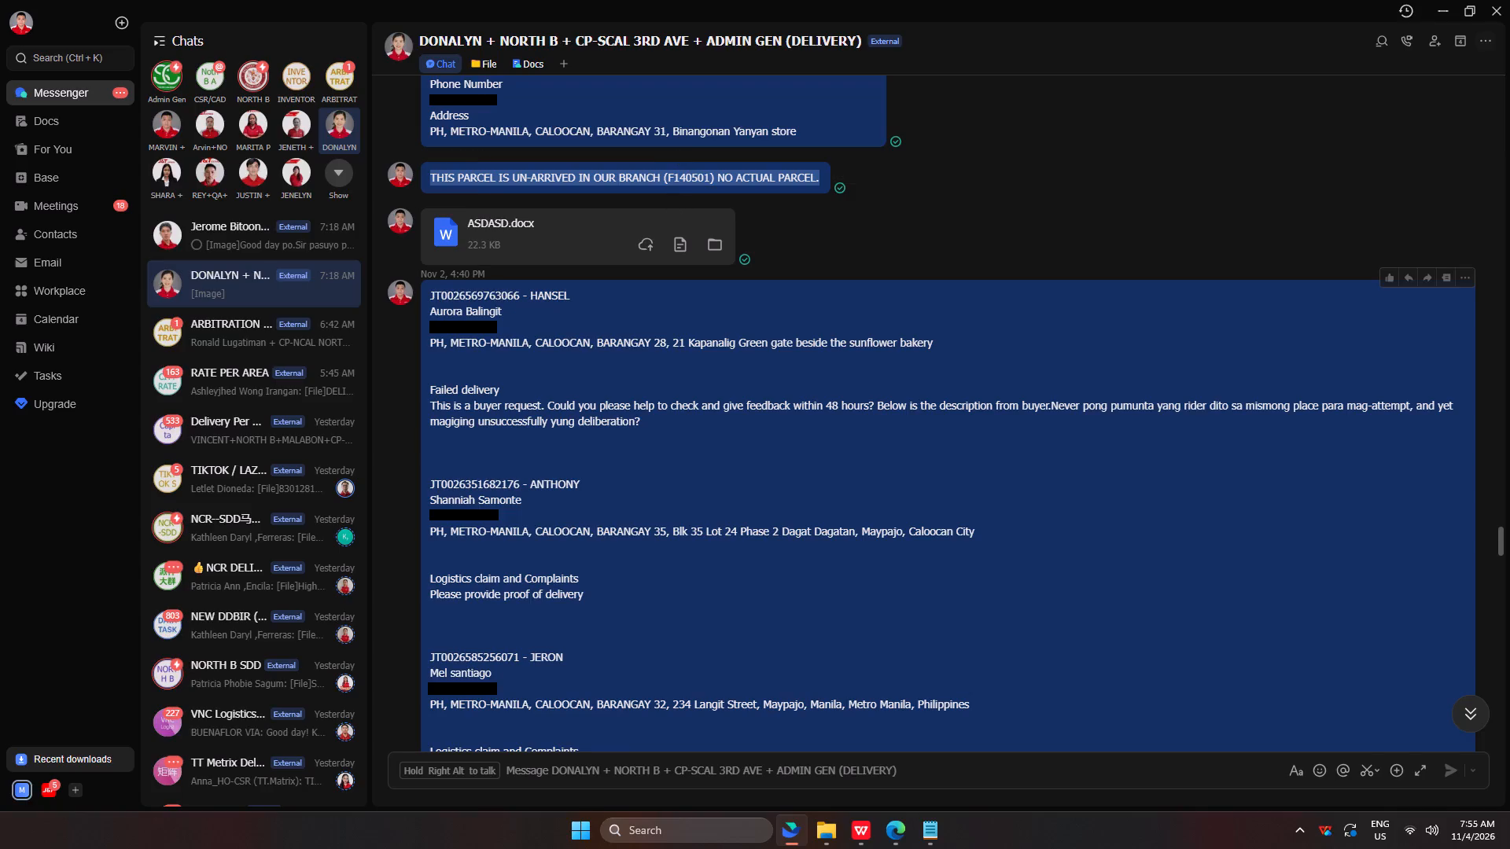
pyautogui.hotkey('ctrl', 'c')
pyautogui.click(889, 829)
pyautogui.click(368, 293)
pyautogui.hotkey('ctrl', 'v')
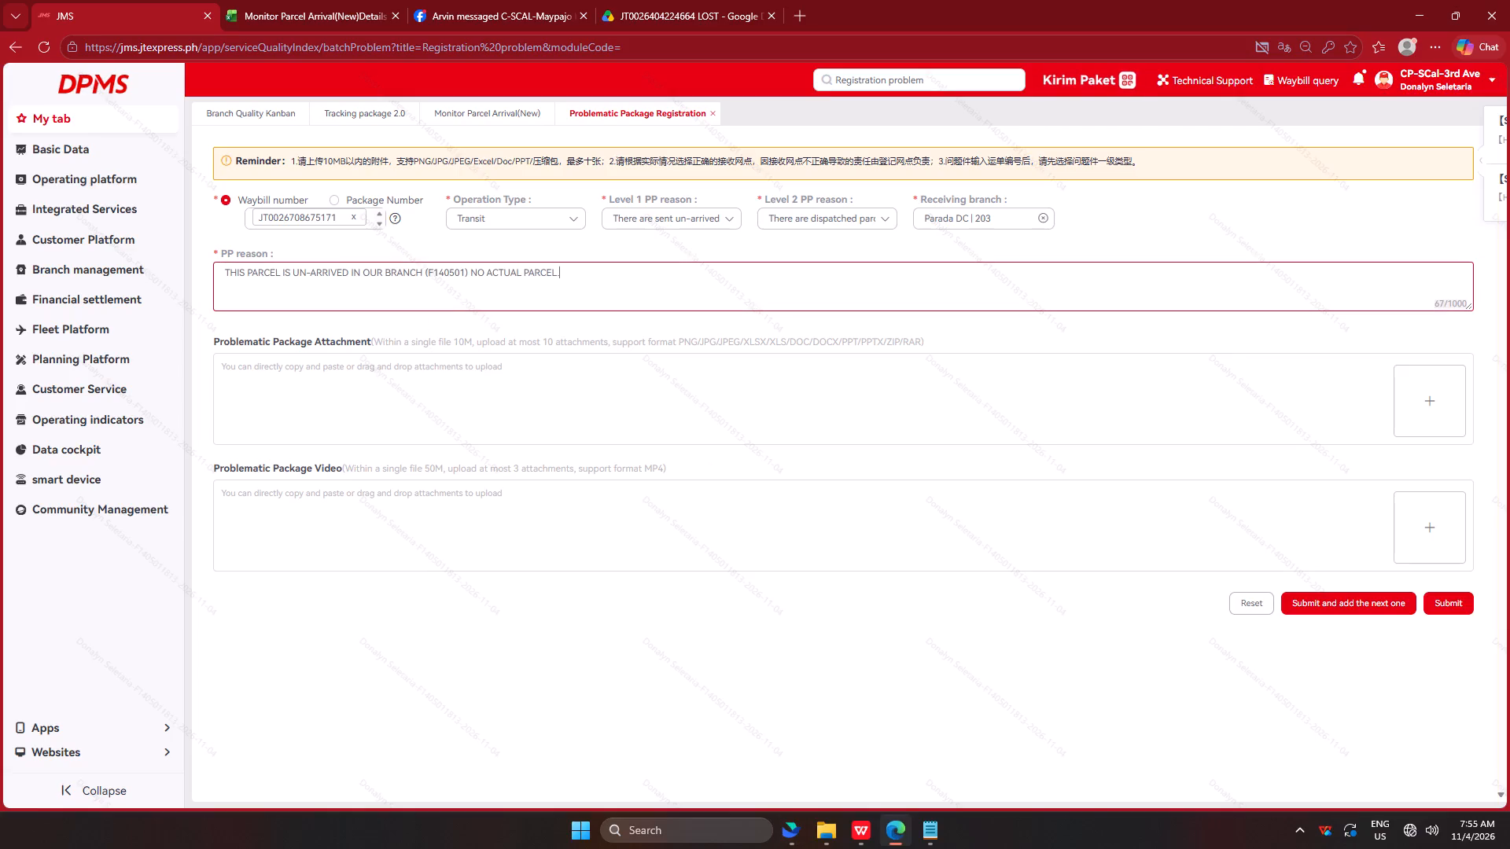
# Submit the problematic package registration with the option to add another, close the form, and return to Tracking package 2.0.
pyautogui.click(1383, 599)
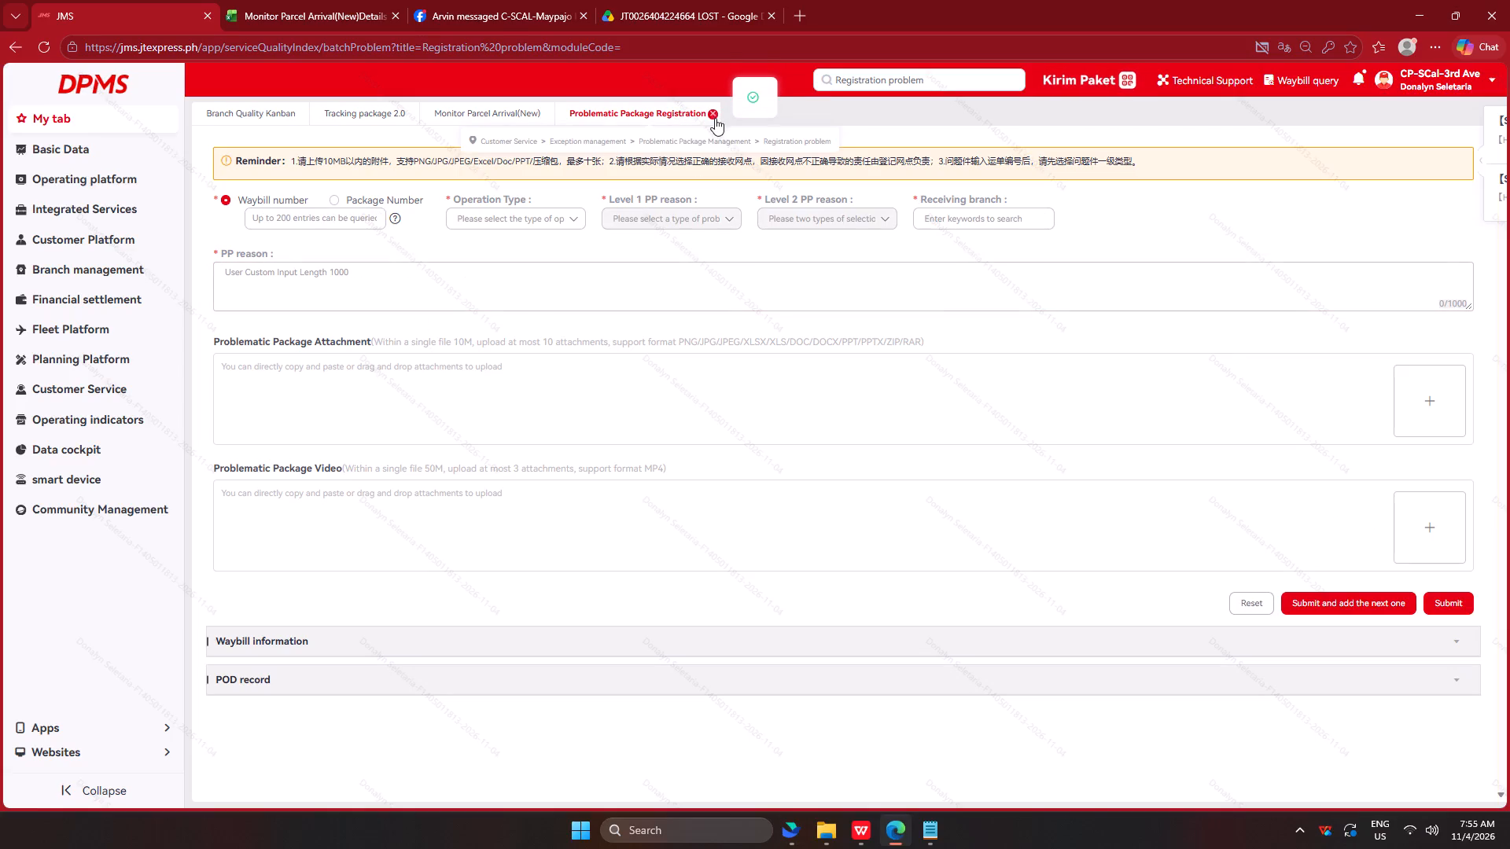
pyautogui.click(712, 116)
pyautogui.click(381, 111)
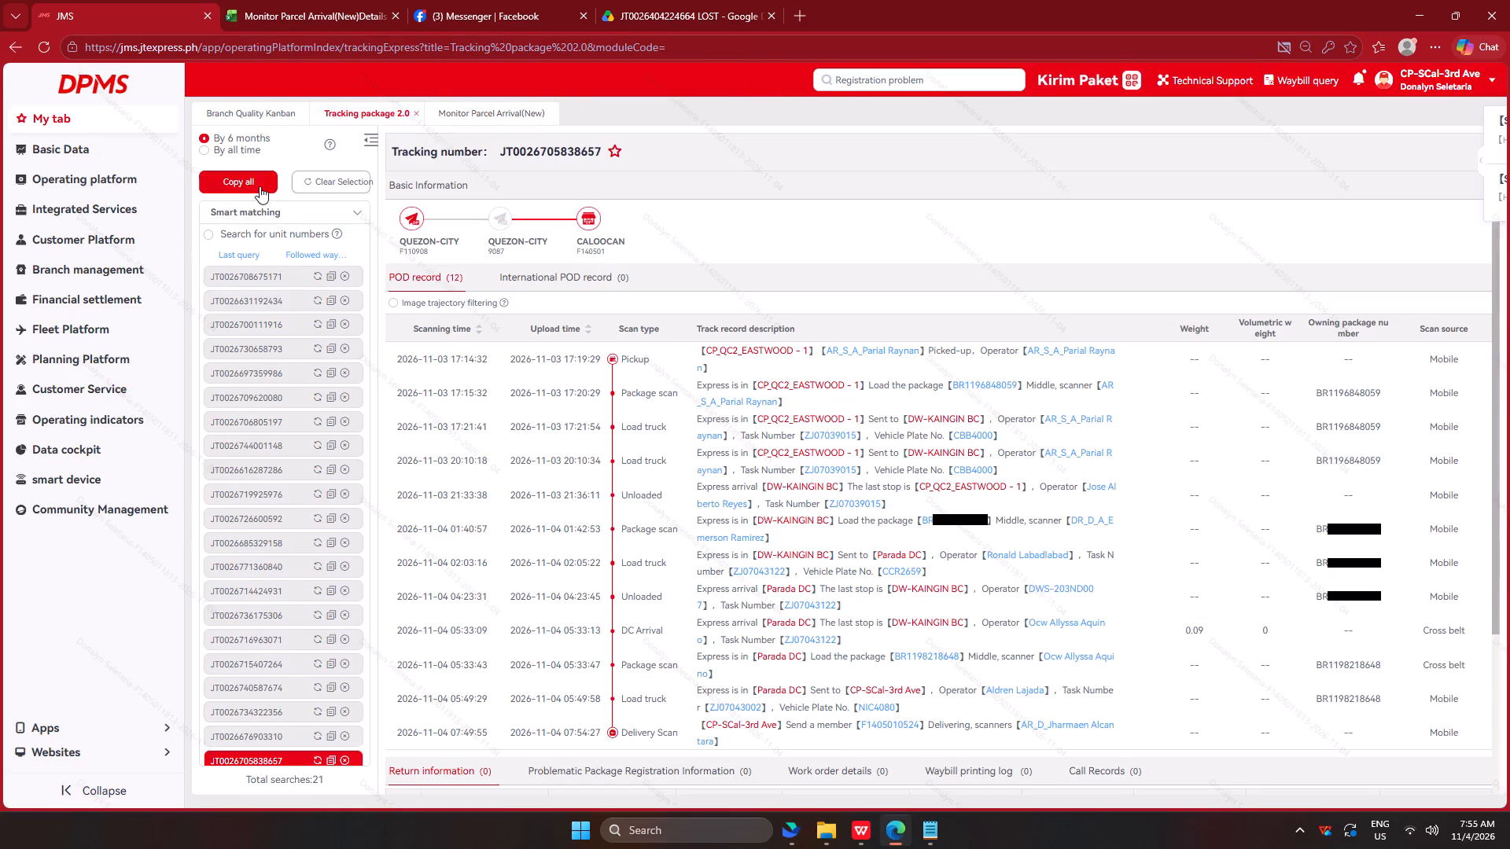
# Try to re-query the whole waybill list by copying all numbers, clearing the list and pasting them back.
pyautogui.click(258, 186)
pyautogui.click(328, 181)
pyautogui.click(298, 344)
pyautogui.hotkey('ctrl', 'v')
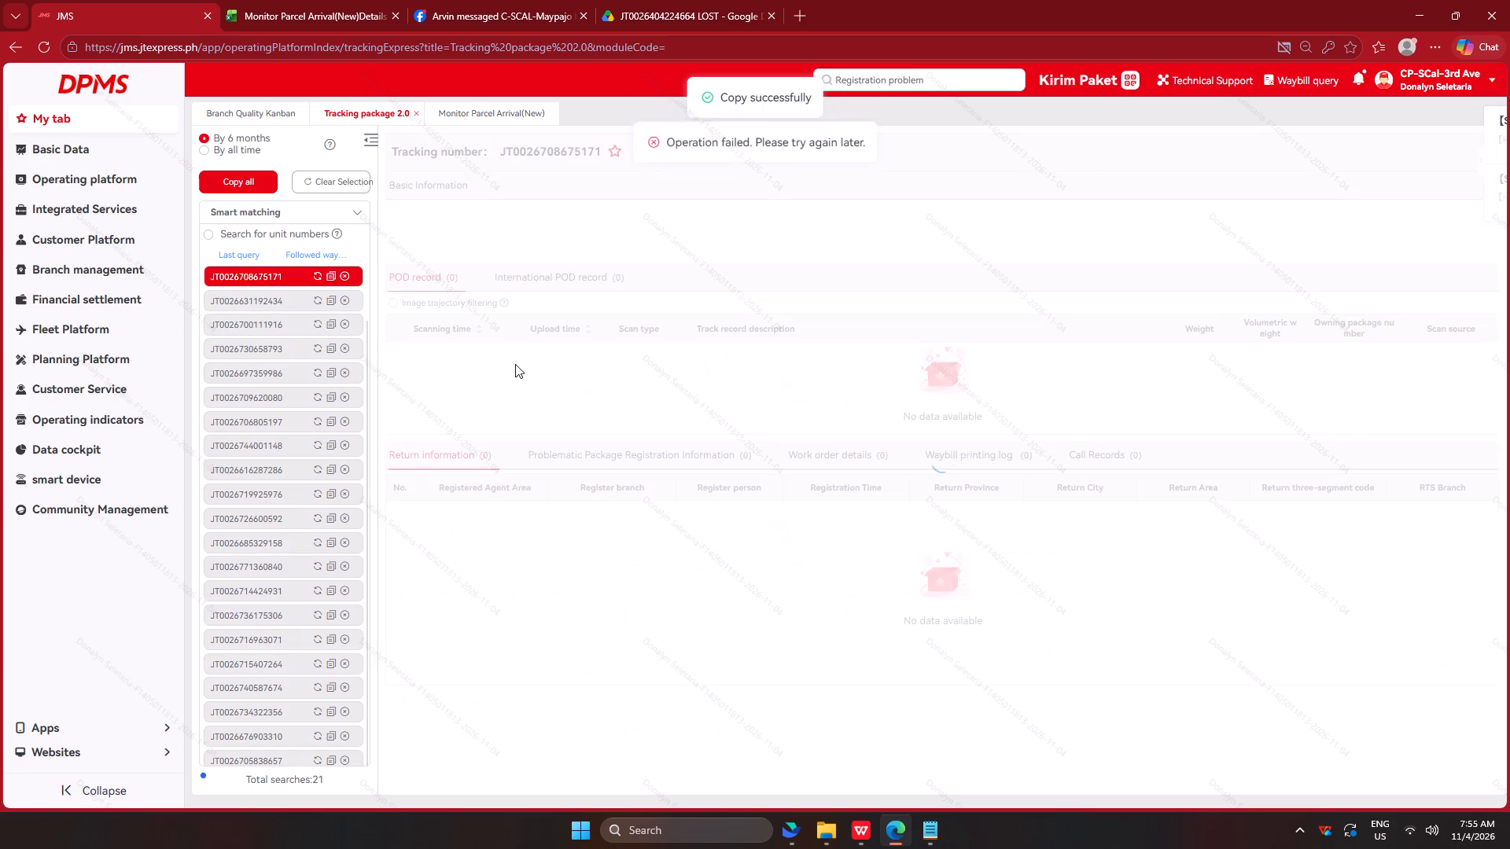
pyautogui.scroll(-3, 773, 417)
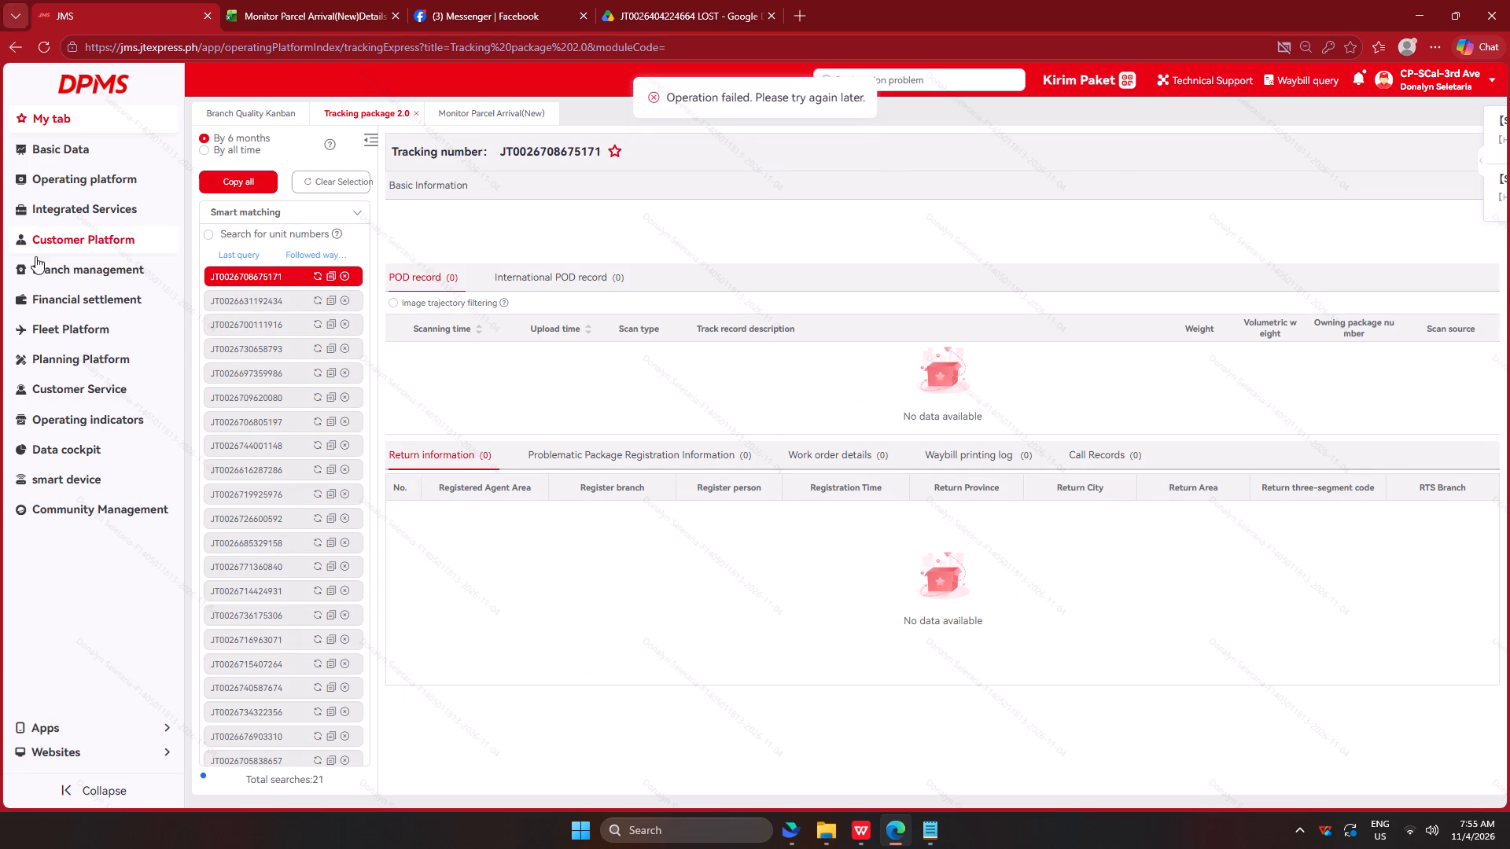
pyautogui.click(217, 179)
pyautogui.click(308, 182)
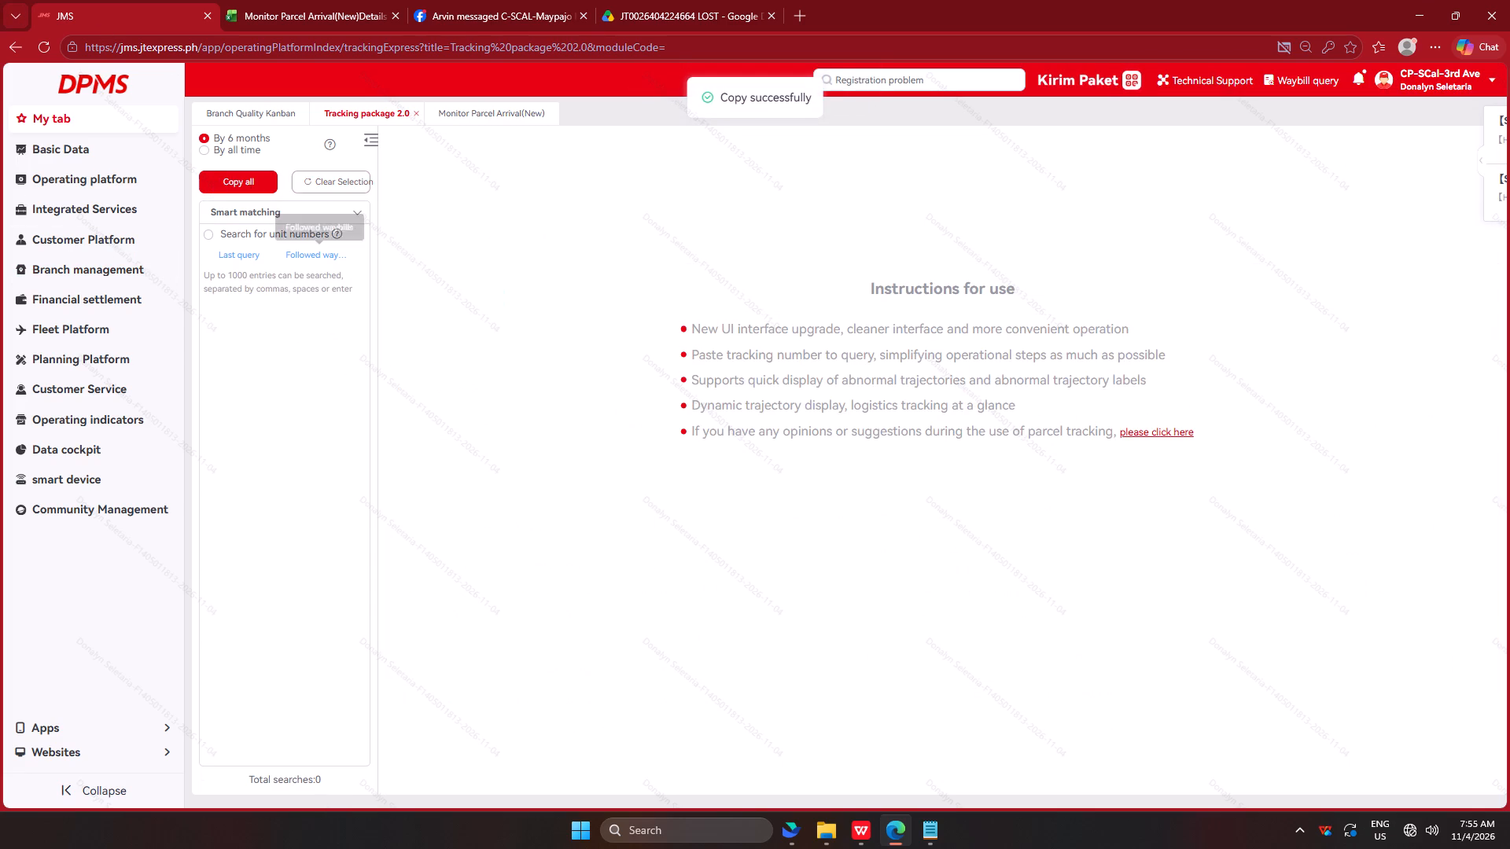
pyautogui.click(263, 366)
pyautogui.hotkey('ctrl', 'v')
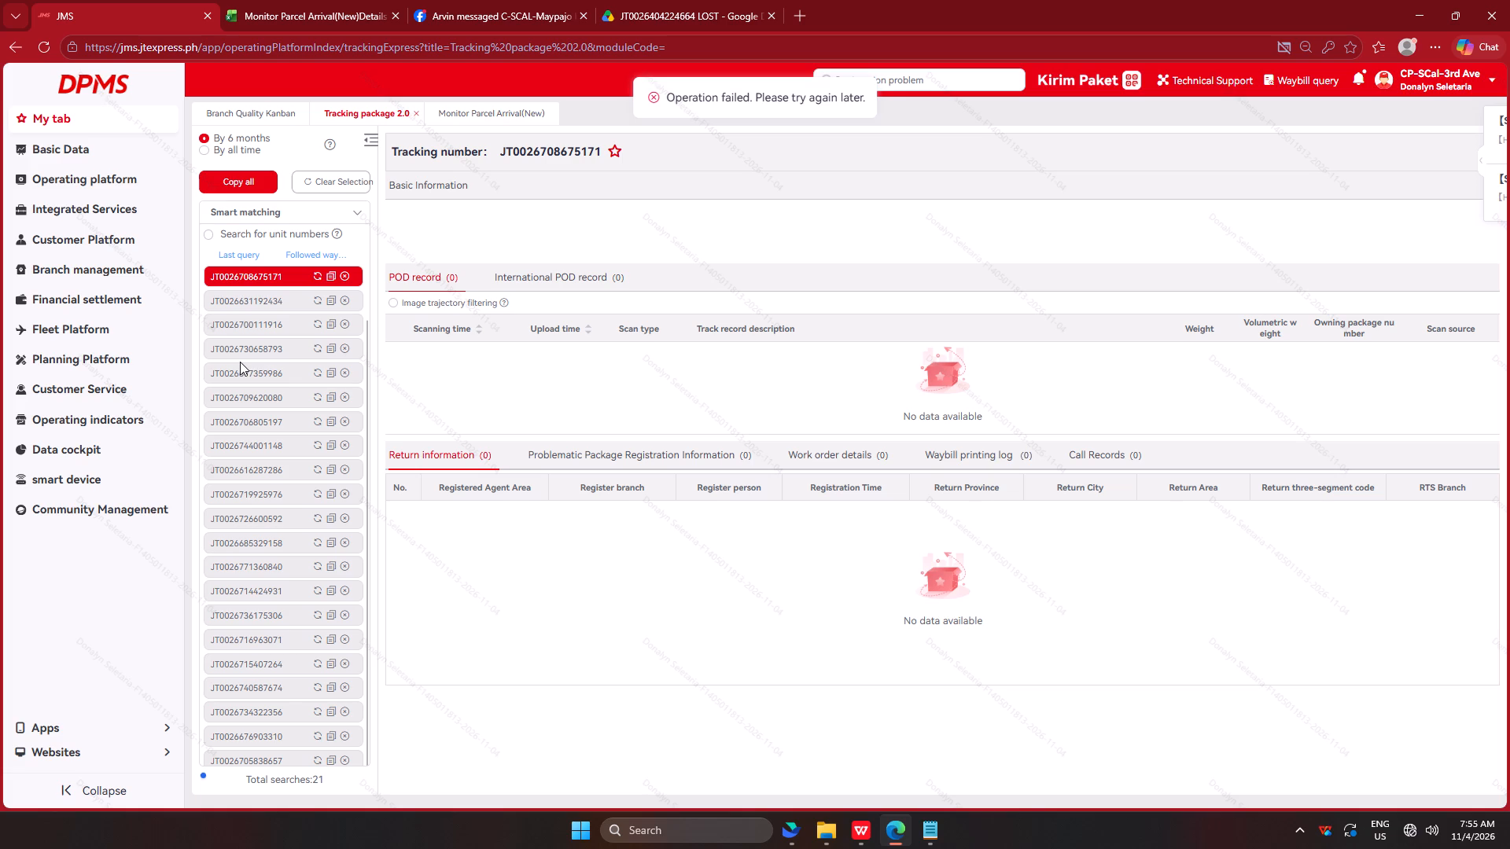
# Turn the computer's Wi-Fi off and back on to restore the connection.
pyautogui.click(1406, 827)
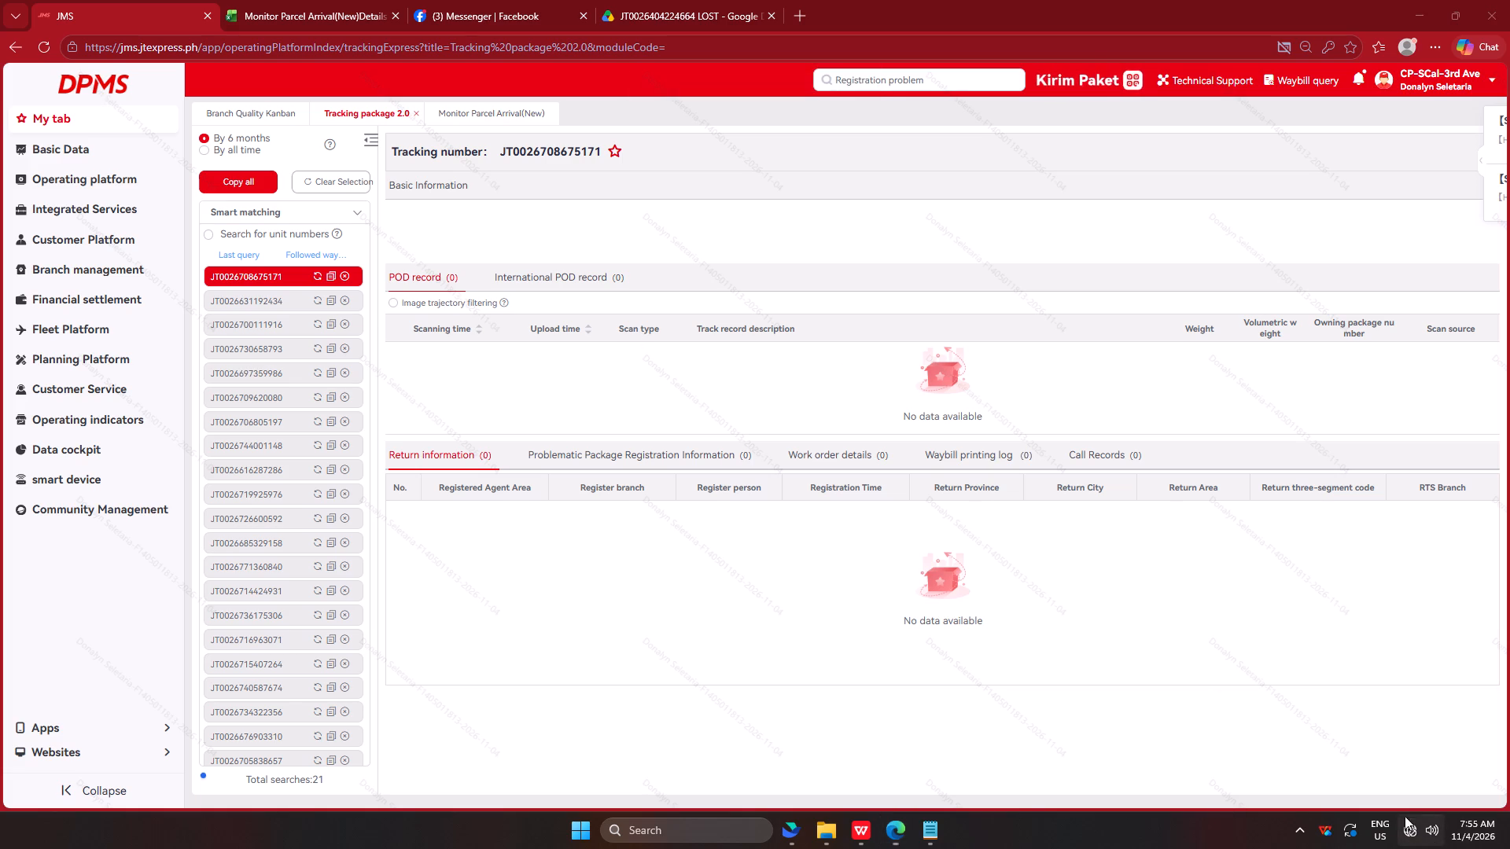
pyautogui.click(1254, 583)
pyautogui.click(1248, 574)
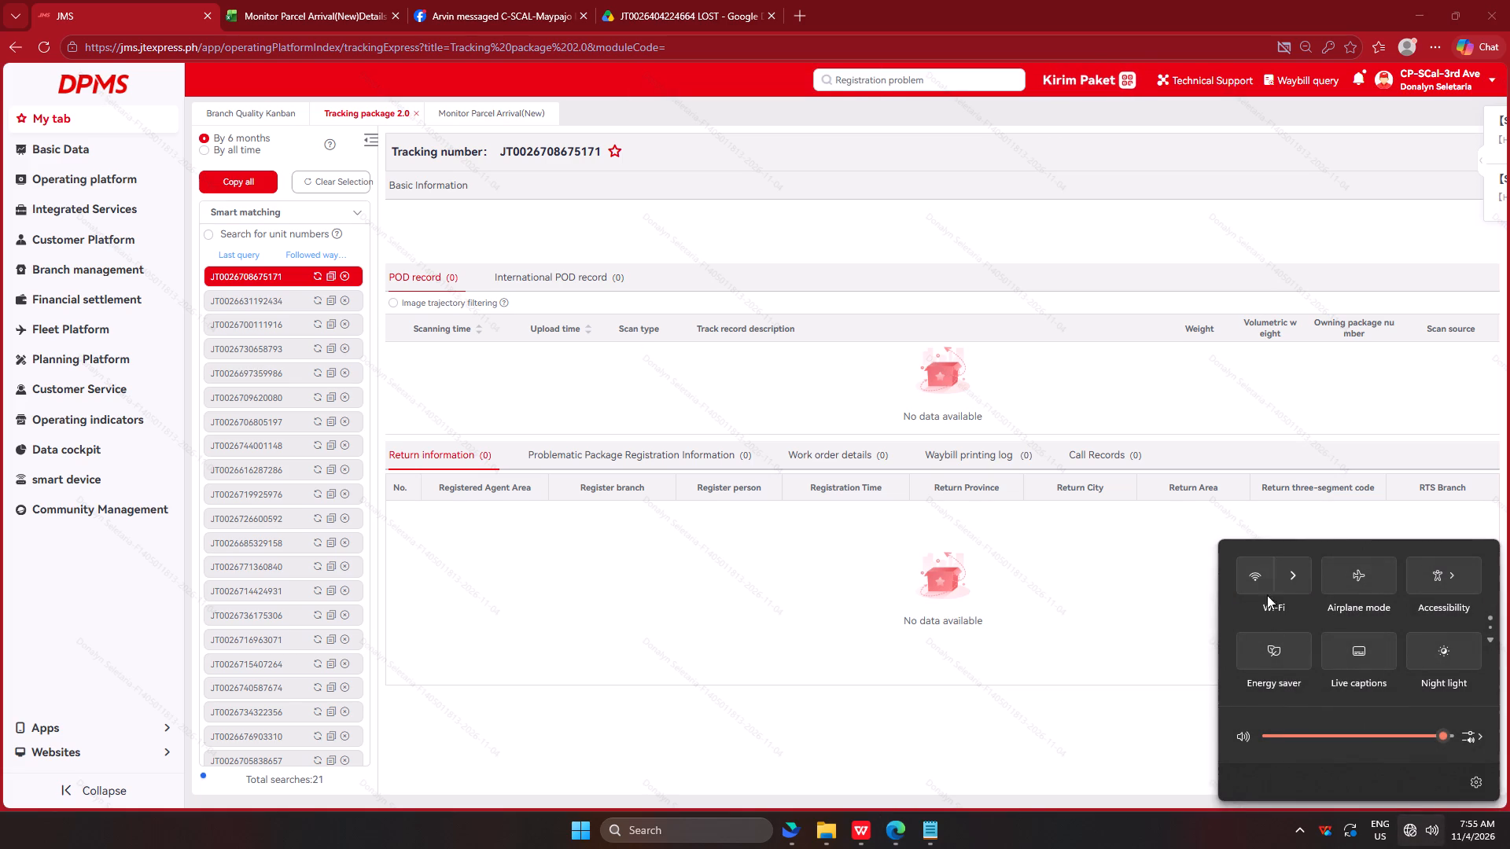
pyautogui.click(1258, 575)
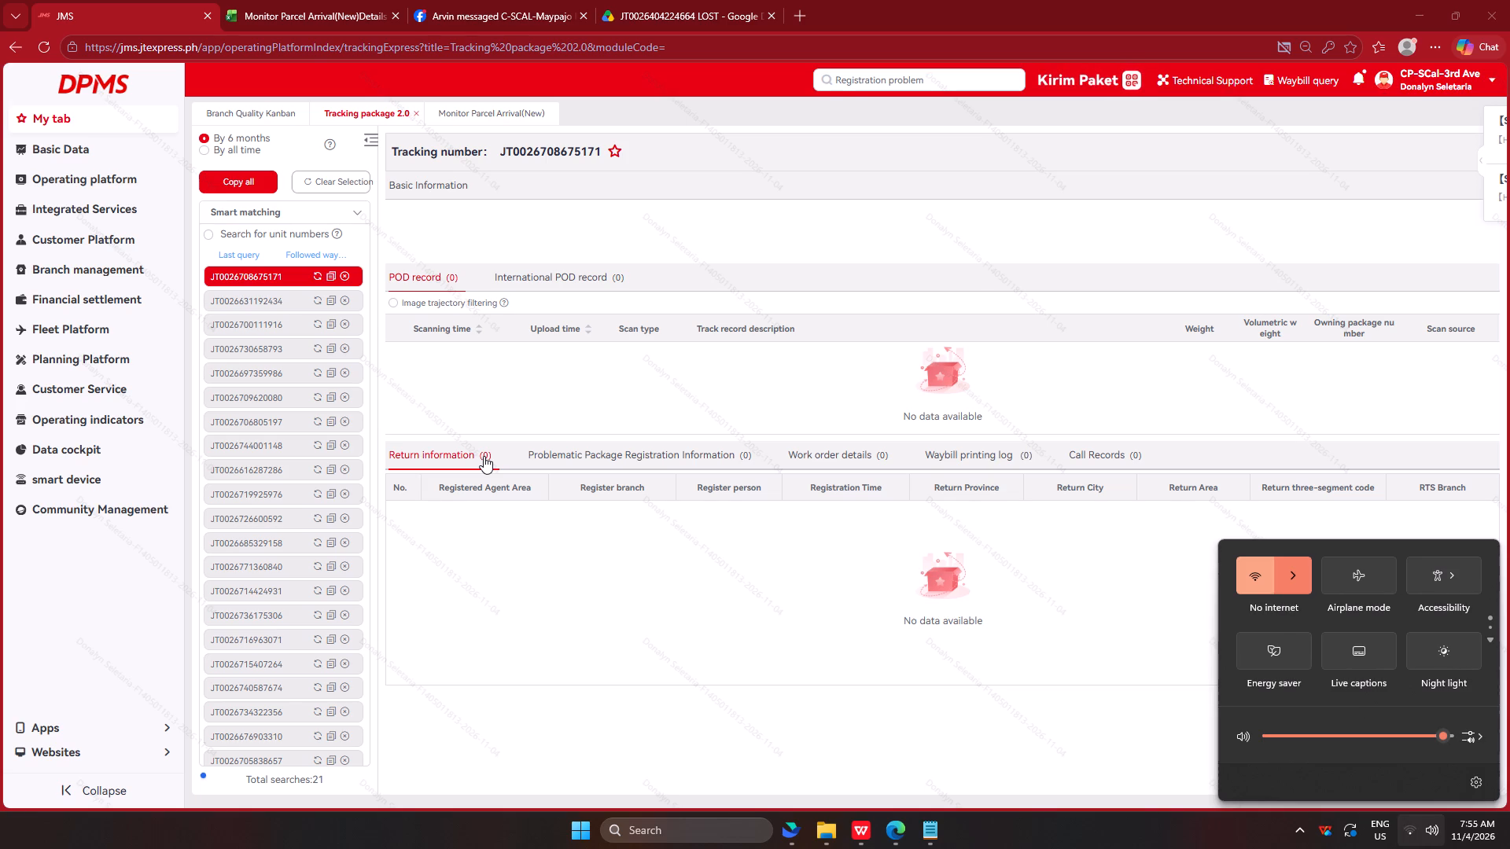
# Copy all waybills in the tracking list, clear the list, and paste them back to query them again.
pyautogui.click(240, 178)
pyautogui.click(312, 187)
pyautogui.click(274, 398)
pyautogui.hotkey('ctrl', 'v')
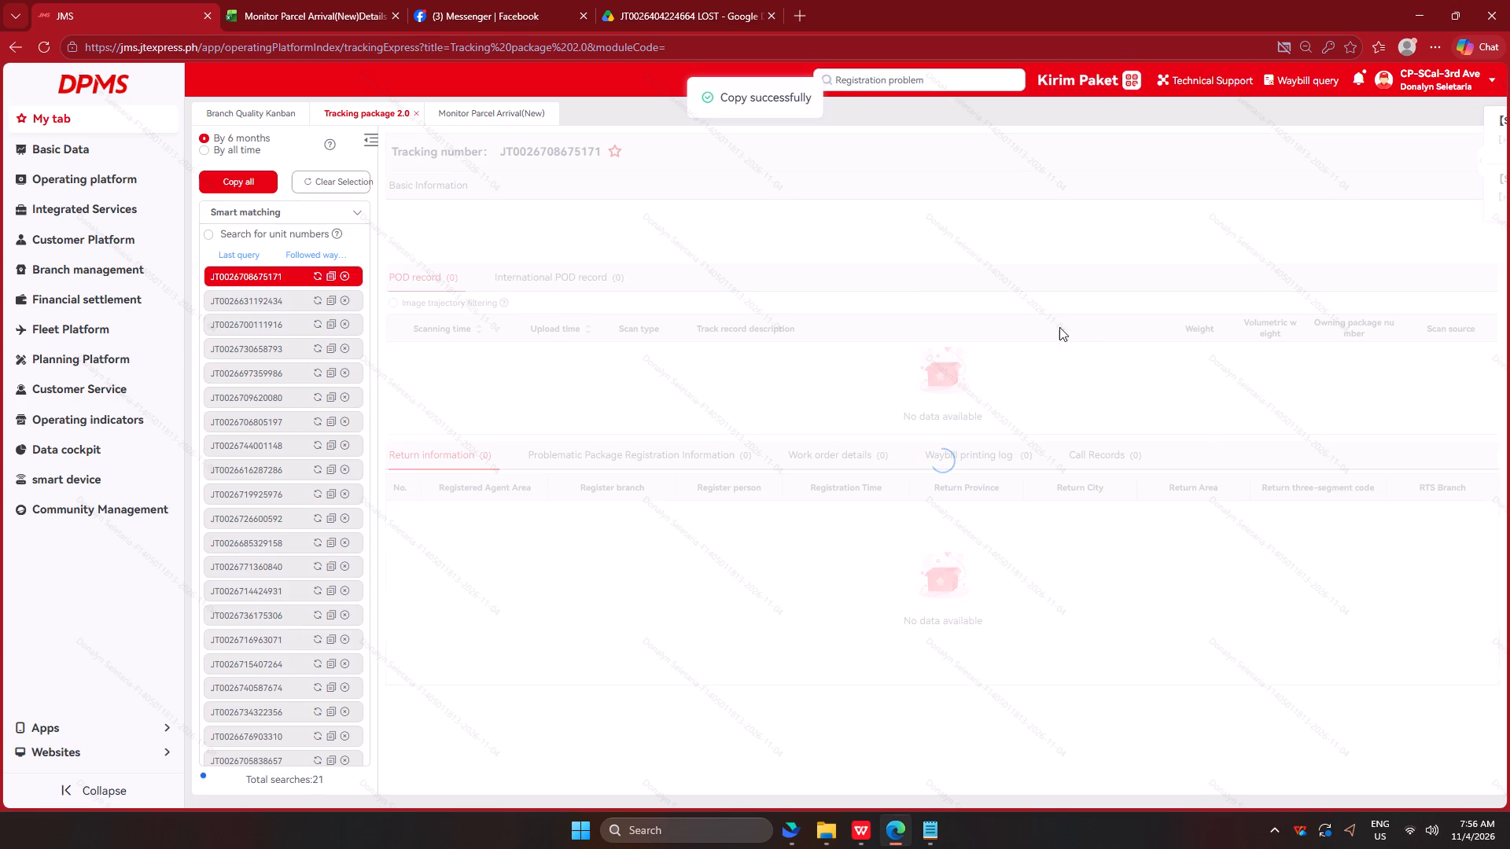
pyautogui.scroll(-7, 844, 379)
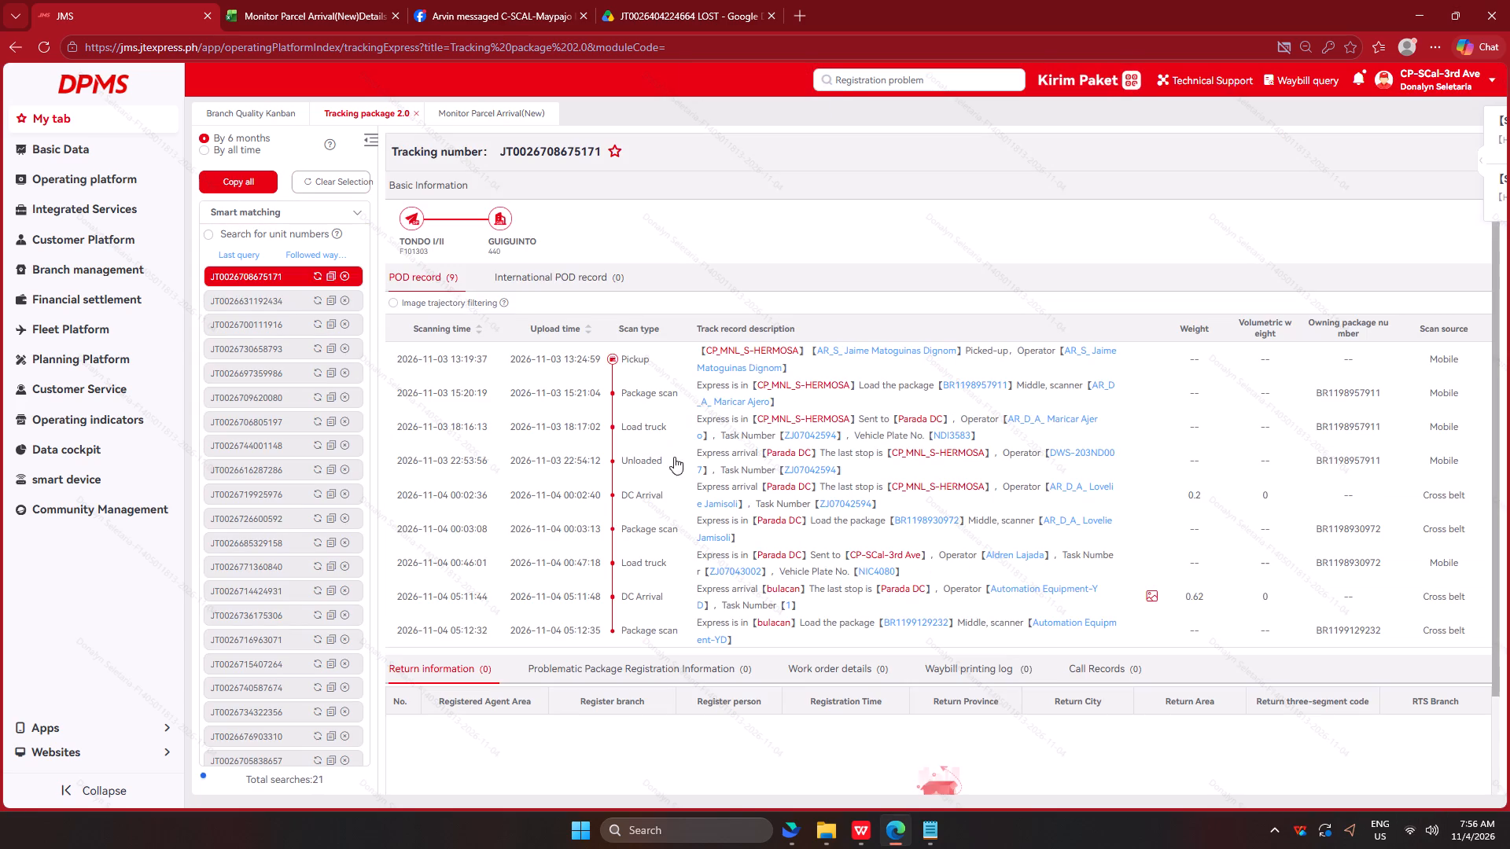
pyautogui.click(649, 670)
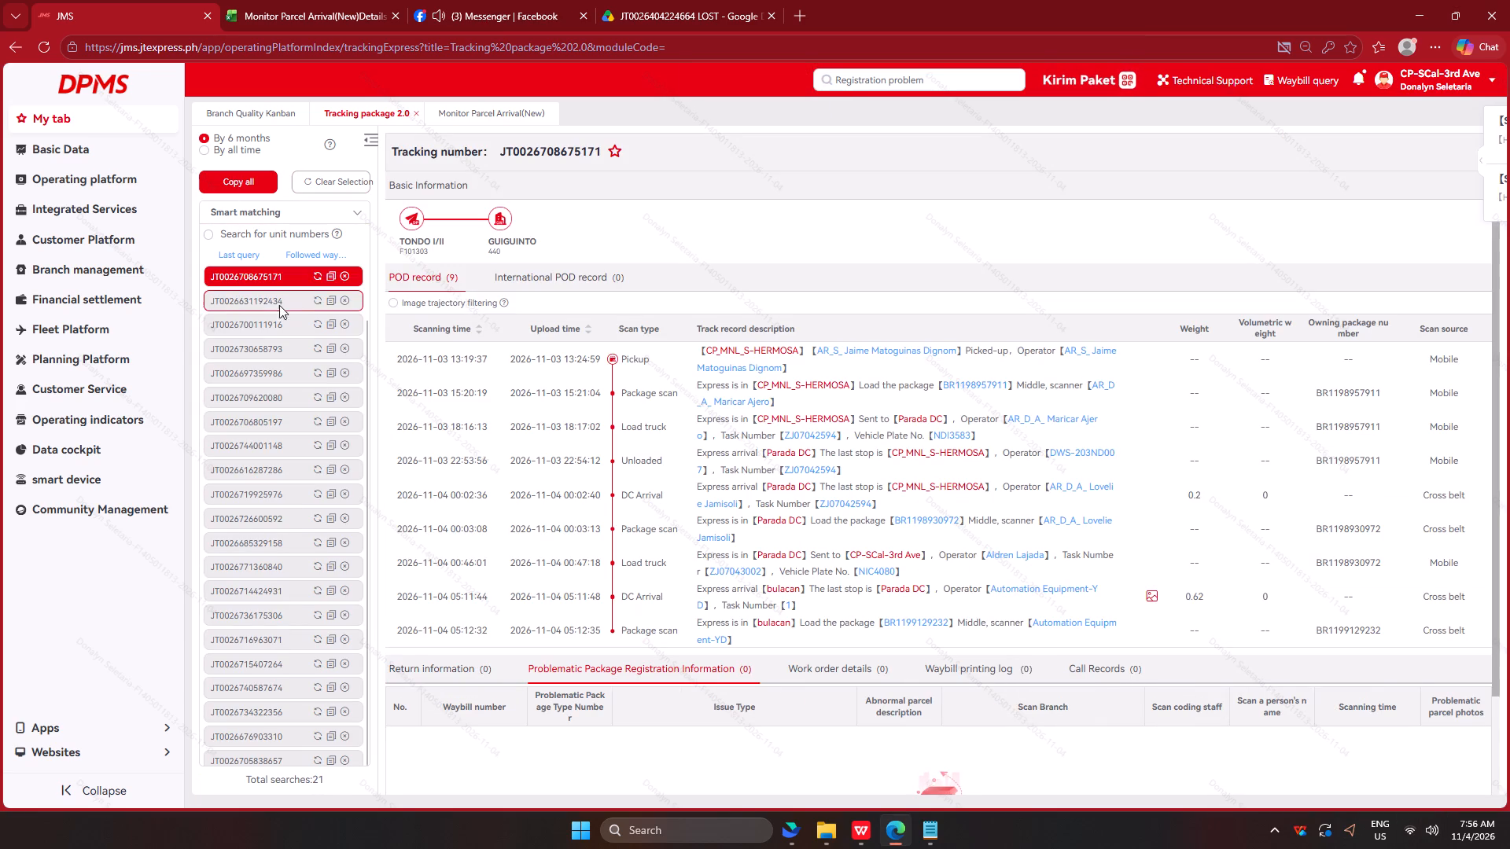
pyautogui.click(274, 303)
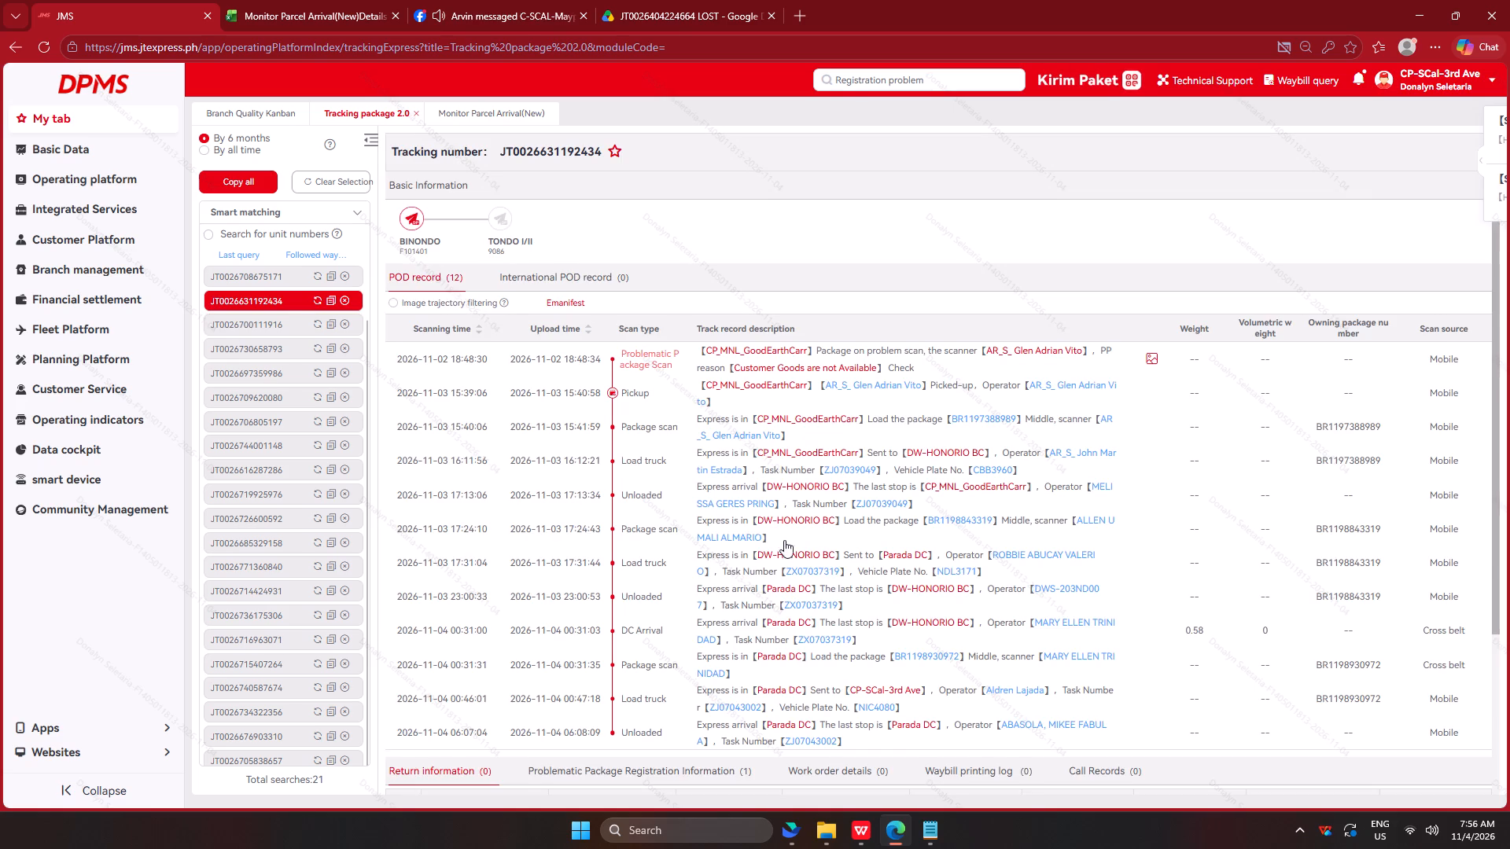
pyautogui.scroll(-8, 849, 558)
pyautogui.click(674, 566)
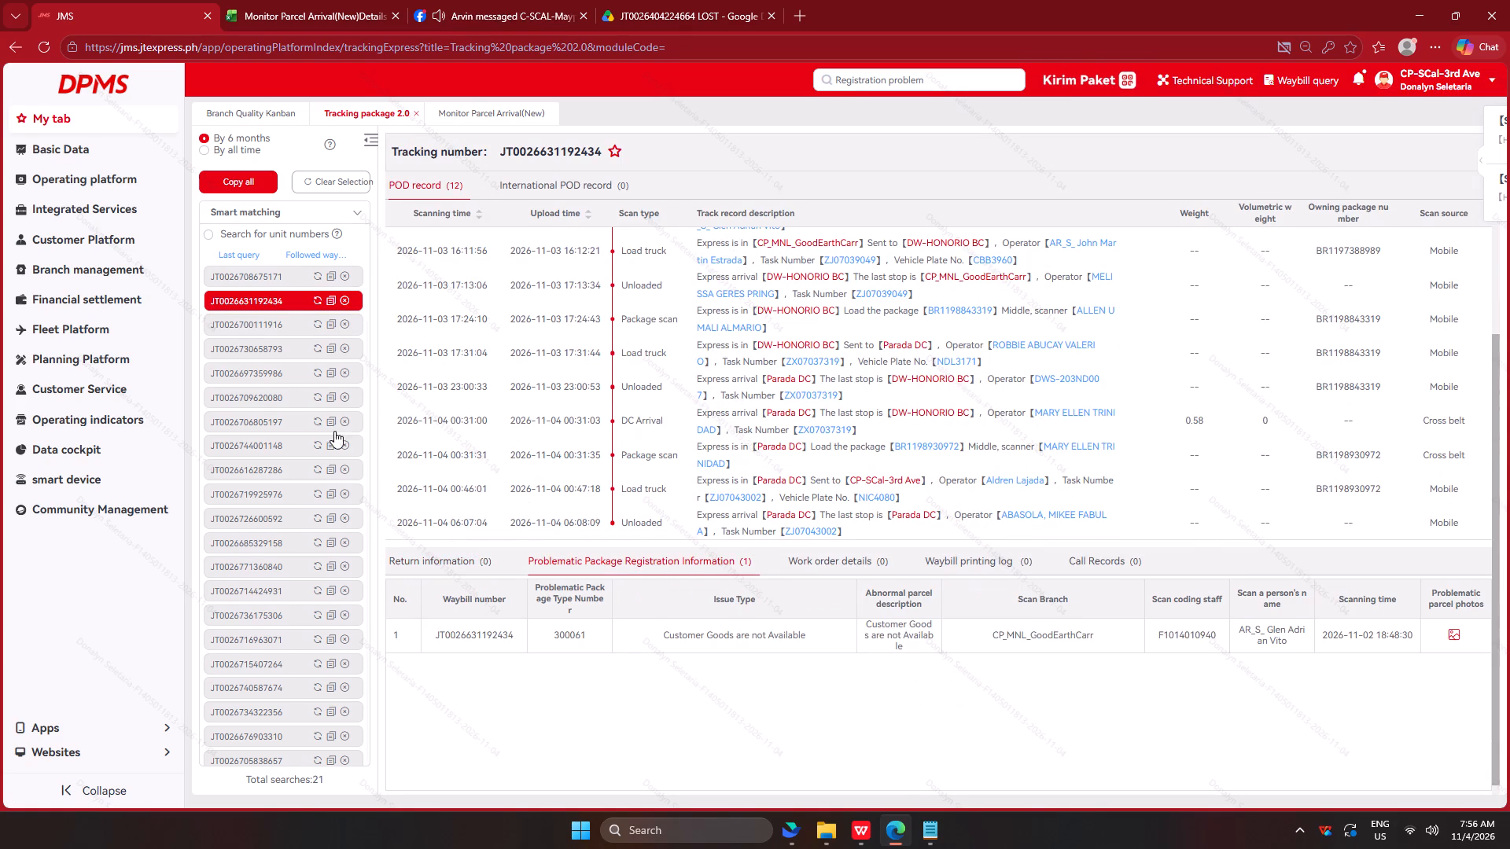
# Refresh the tracking query by copying all waybills, clearing the list, and pasting the numbers back in.
pyautogui.click(262, 171)
pyautogui.click(344, 182)
pyautogui.click(311, 430)
pyautogui.hotkey('ctrl', 'v')
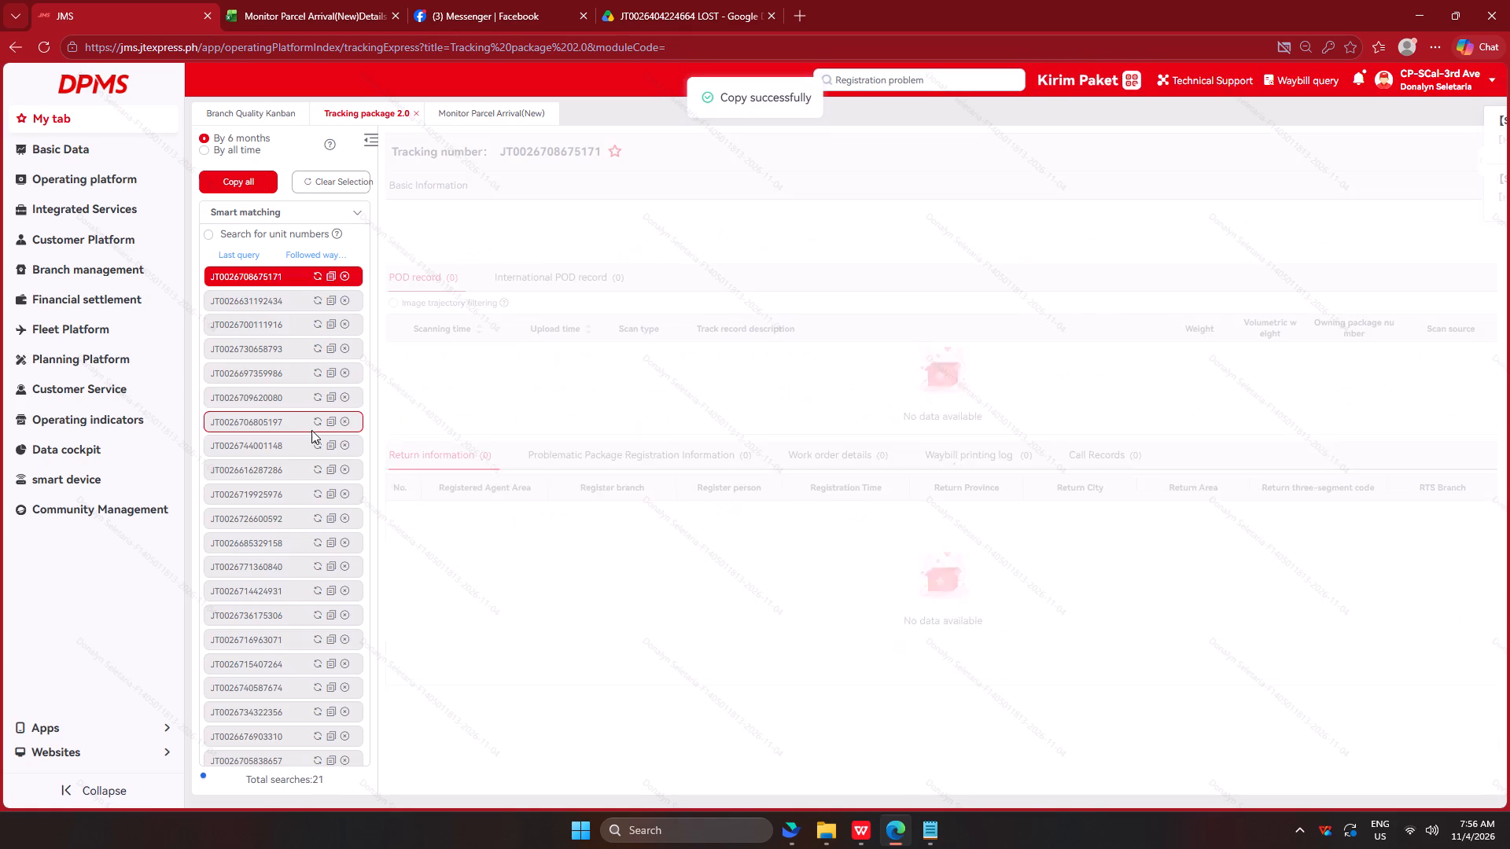
pyautogui.scroll(-3, 829, 463)
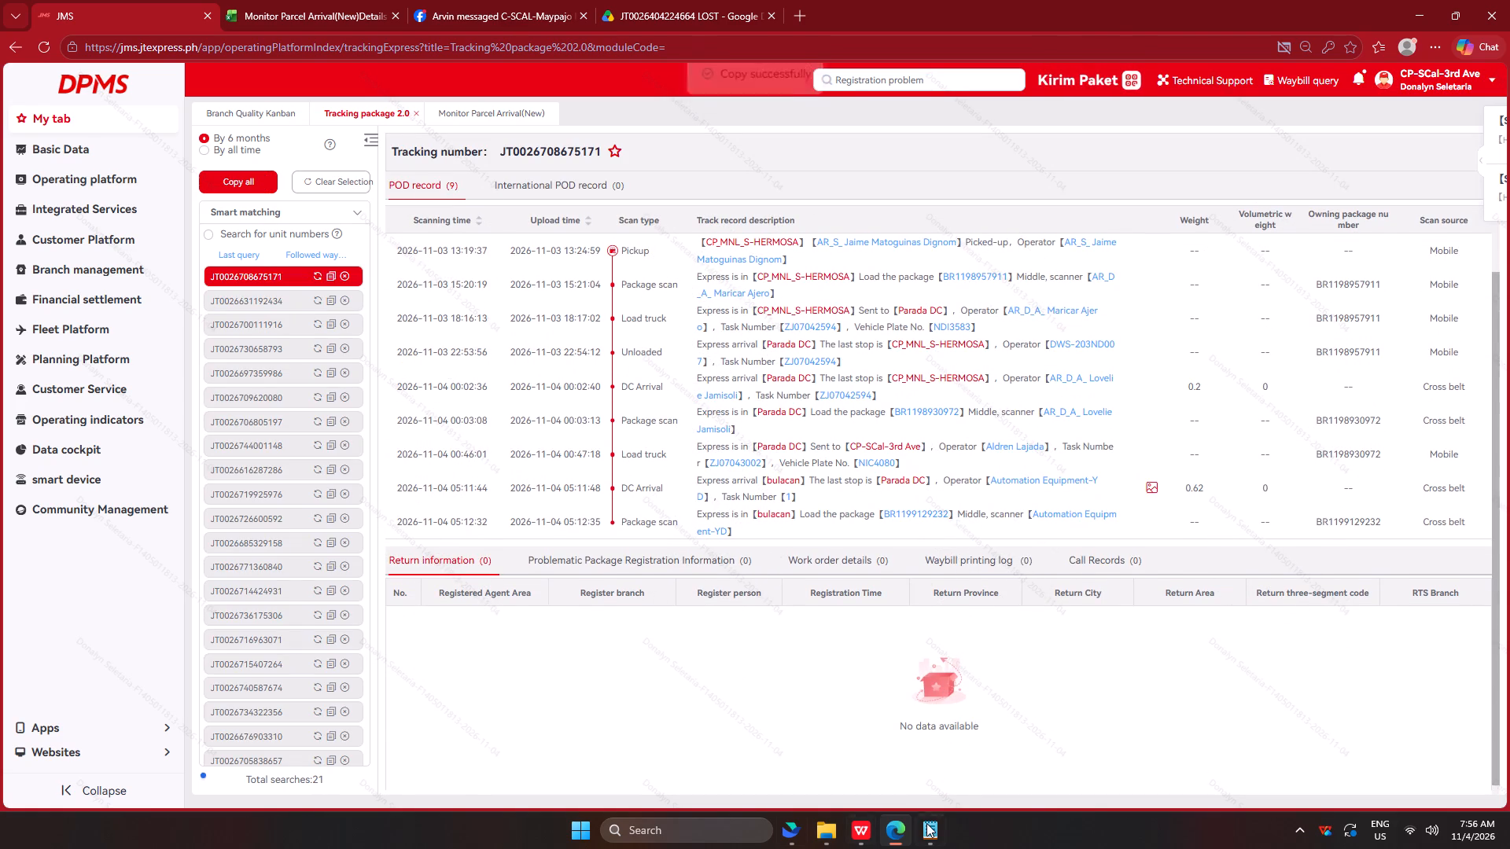
# Switch to Notepad and look through the waybill lists in the ticket notes.
pyautogui.click(930, 827)
pyautogui.scroll(12, 1099, 543)
pyautogui.scroll(-8, 171, 348)
pyautogui.scroll(6, 175, 363)
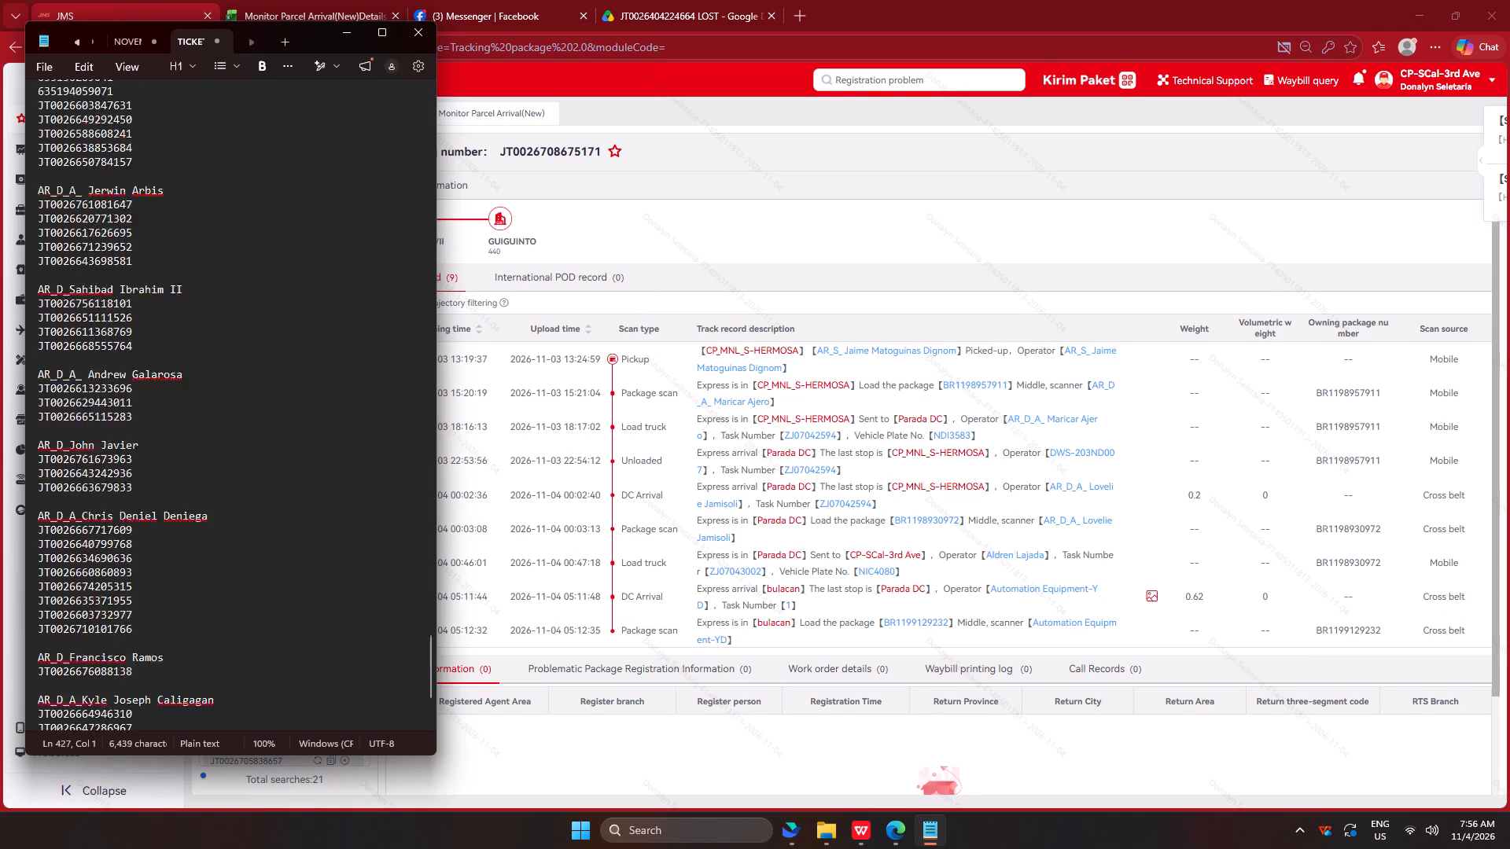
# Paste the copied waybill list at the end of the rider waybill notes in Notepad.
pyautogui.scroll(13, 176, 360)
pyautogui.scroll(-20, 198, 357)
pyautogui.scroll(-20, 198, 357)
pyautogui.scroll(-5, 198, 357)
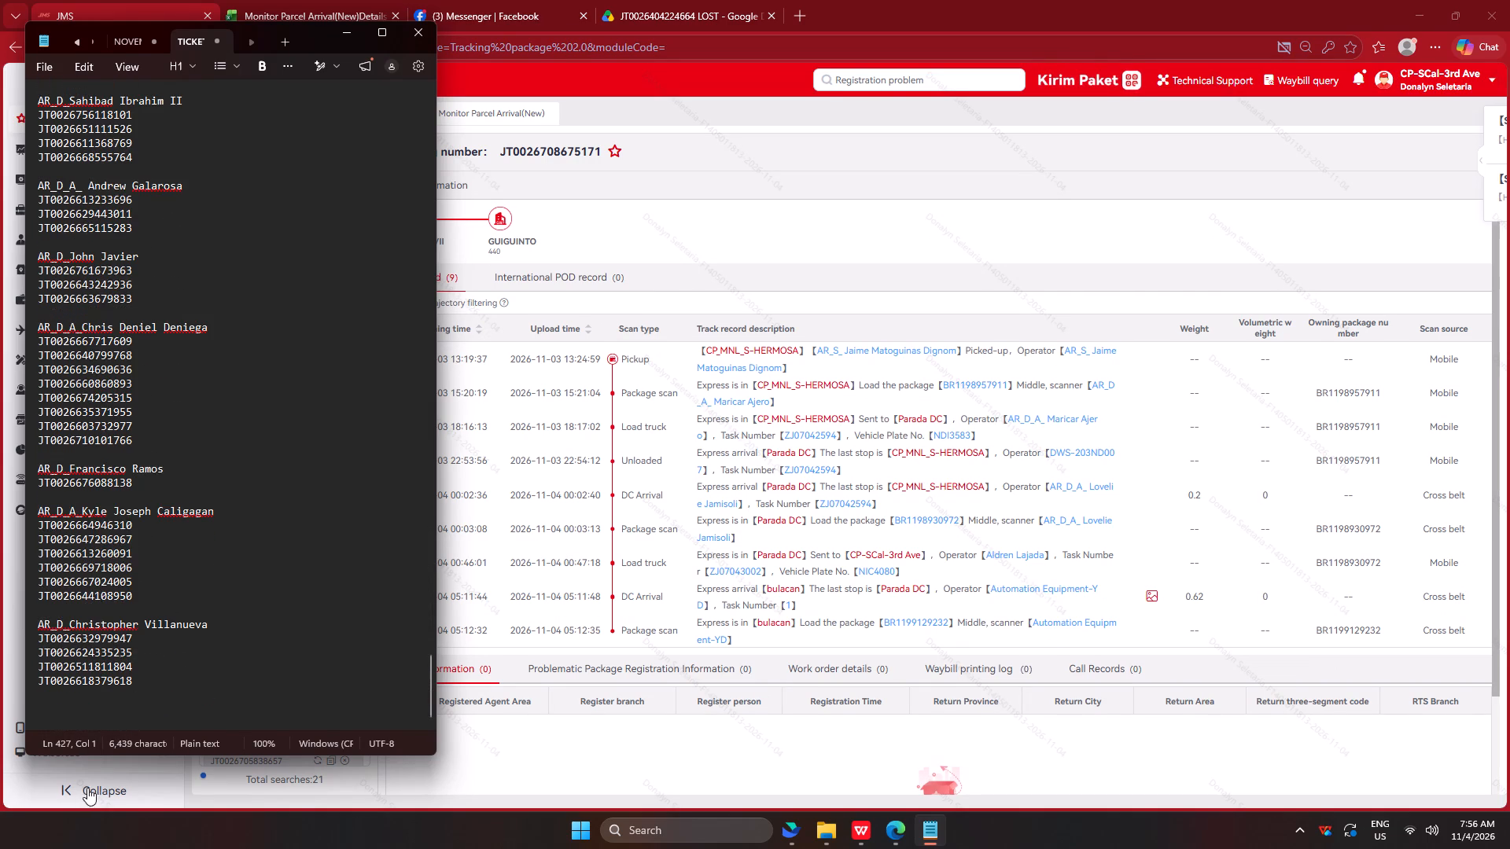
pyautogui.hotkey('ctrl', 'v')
# Copy all waybills from the JMS tracking query list, clear it and query them again to check their registration information.
pyautogui.click(669, 578)
pyautogui.click(217, 177)
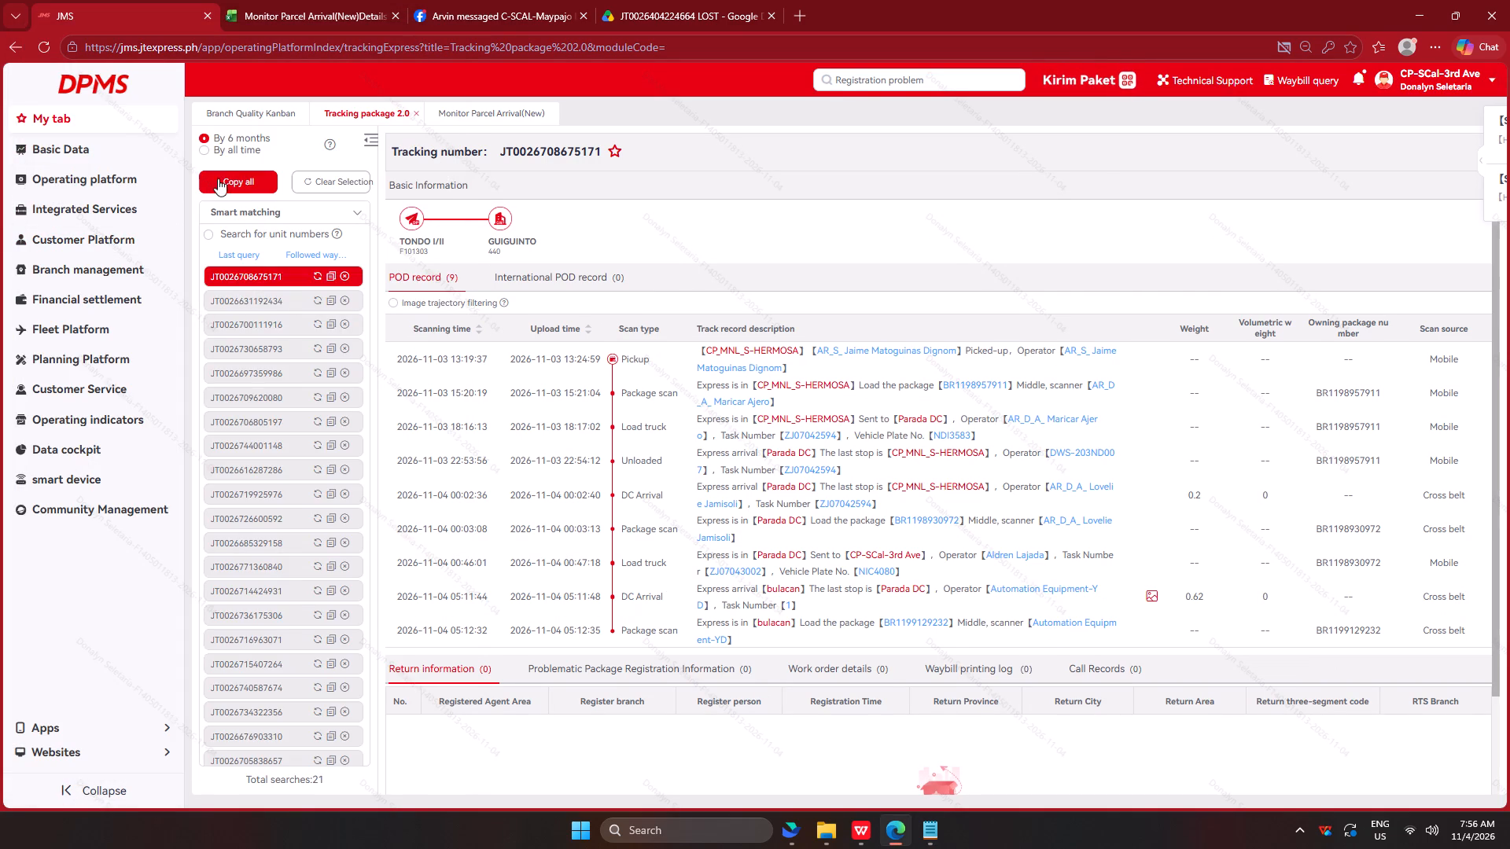
pyautogui.click(331, 182)
pyautogui.click(256, 370)
pyautogui.hotkey('ctrl', 'v')
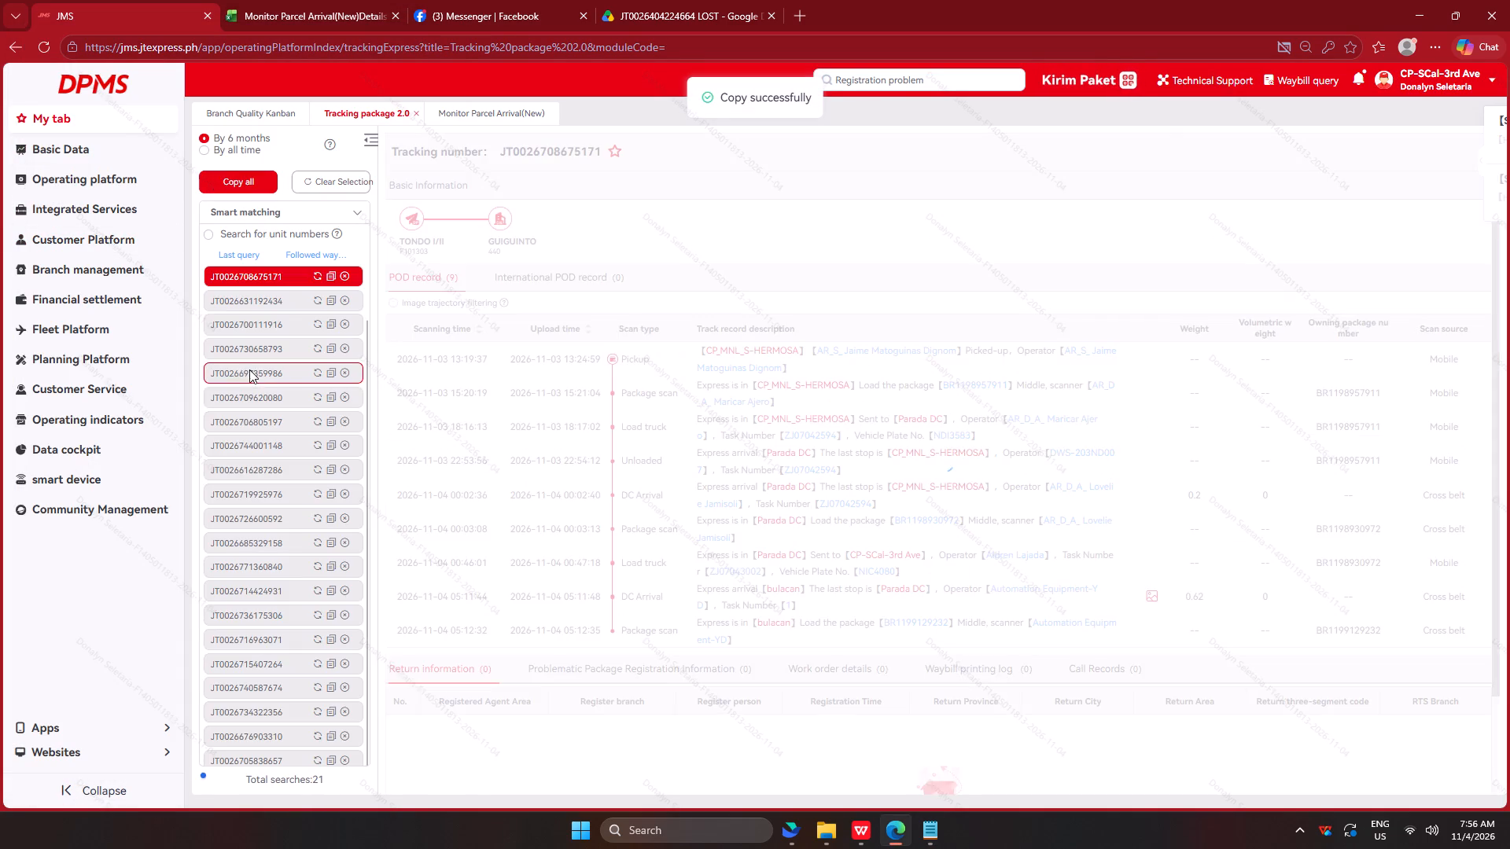
pyautogui.scroll(-10, 903, 347)
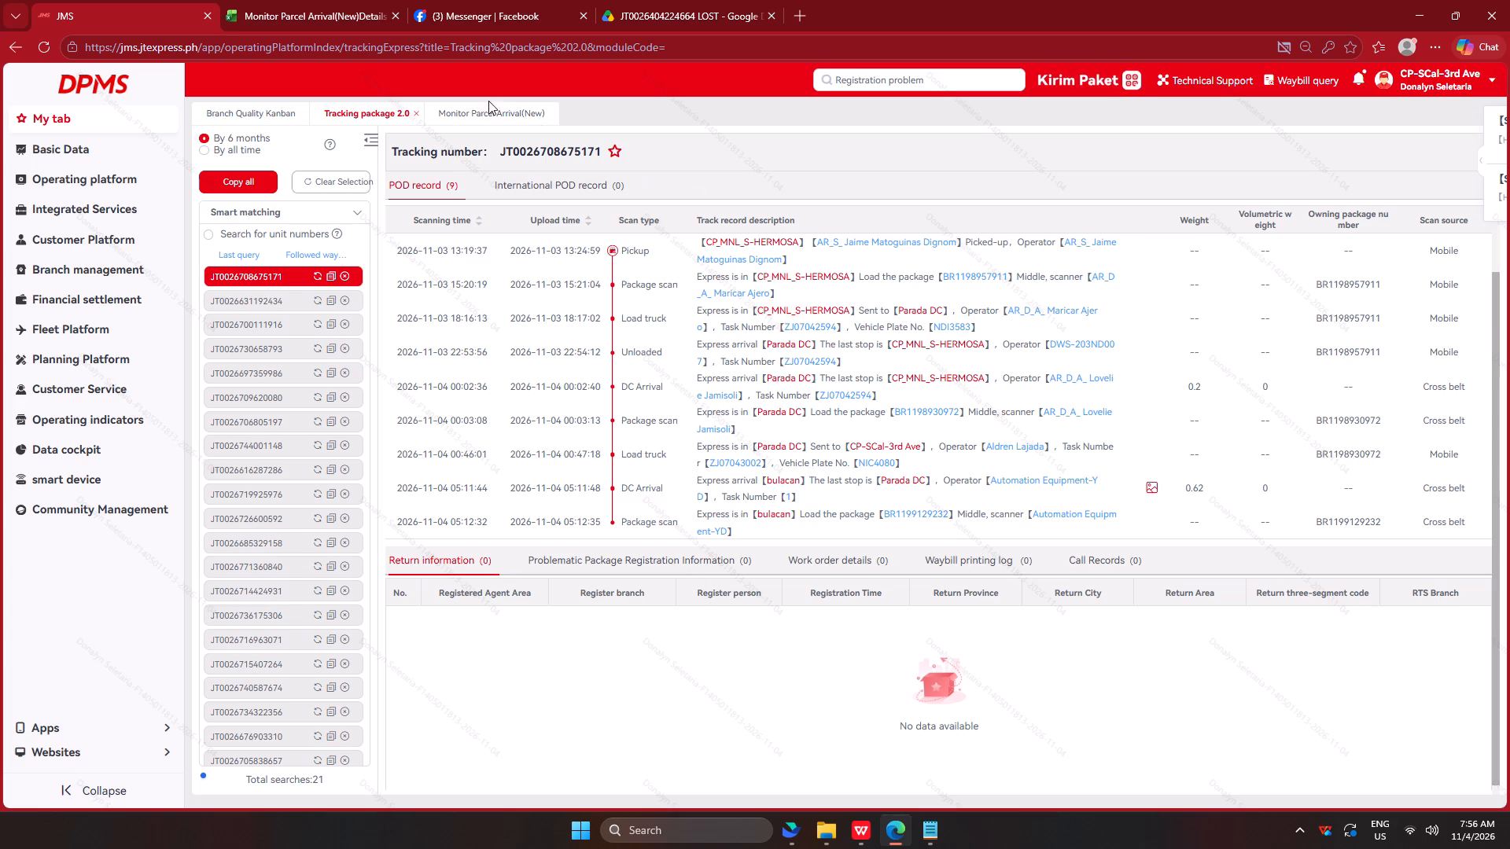
# Open a blank Problematic Package Registration form and paste the copied waybills as its waybill numbers.
pyautogui.click(466, 112)
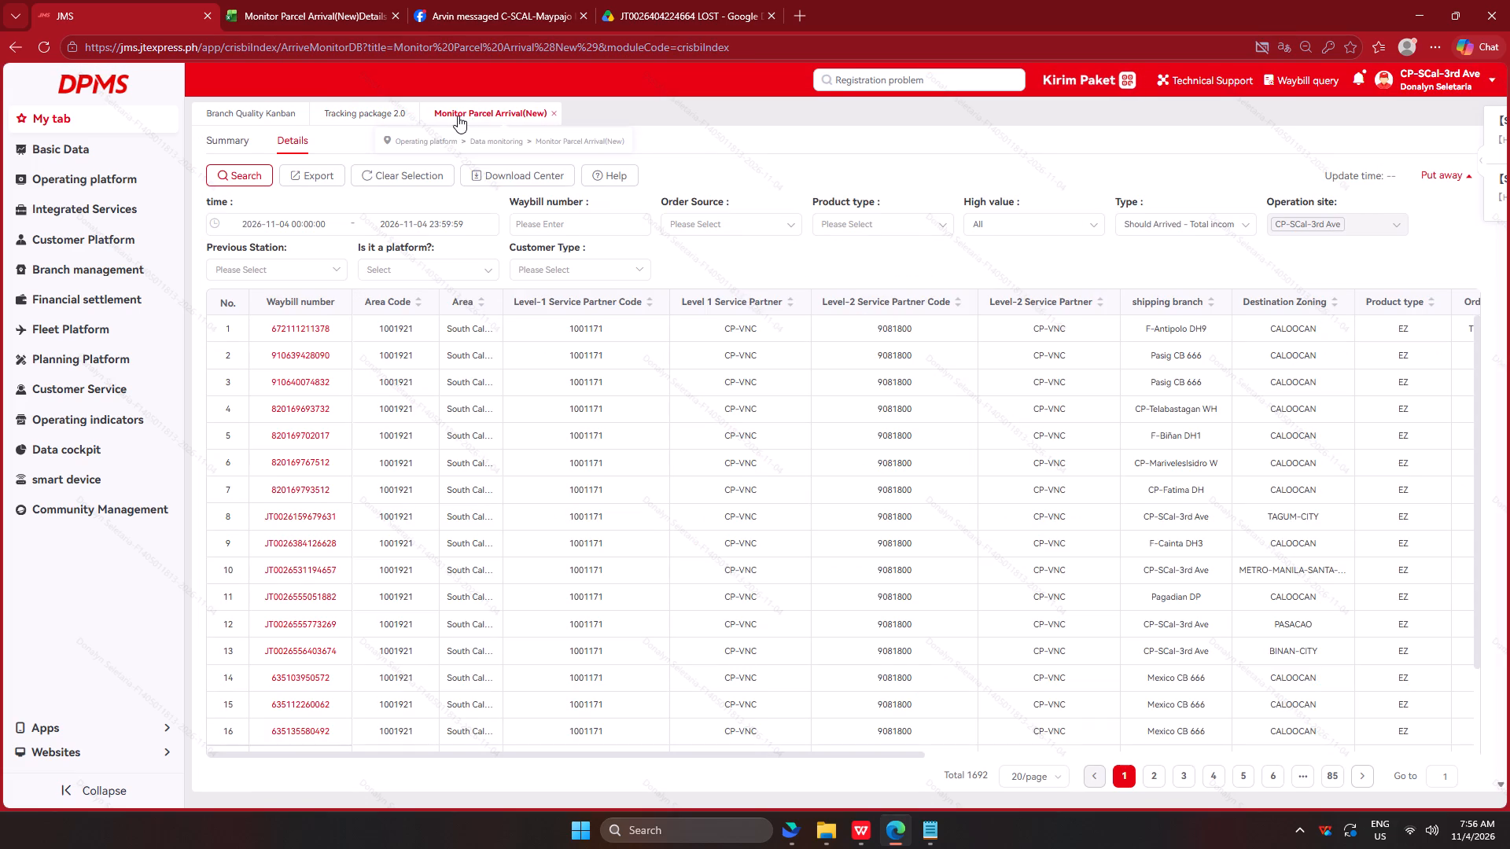
pyautogui.click(942, 82)
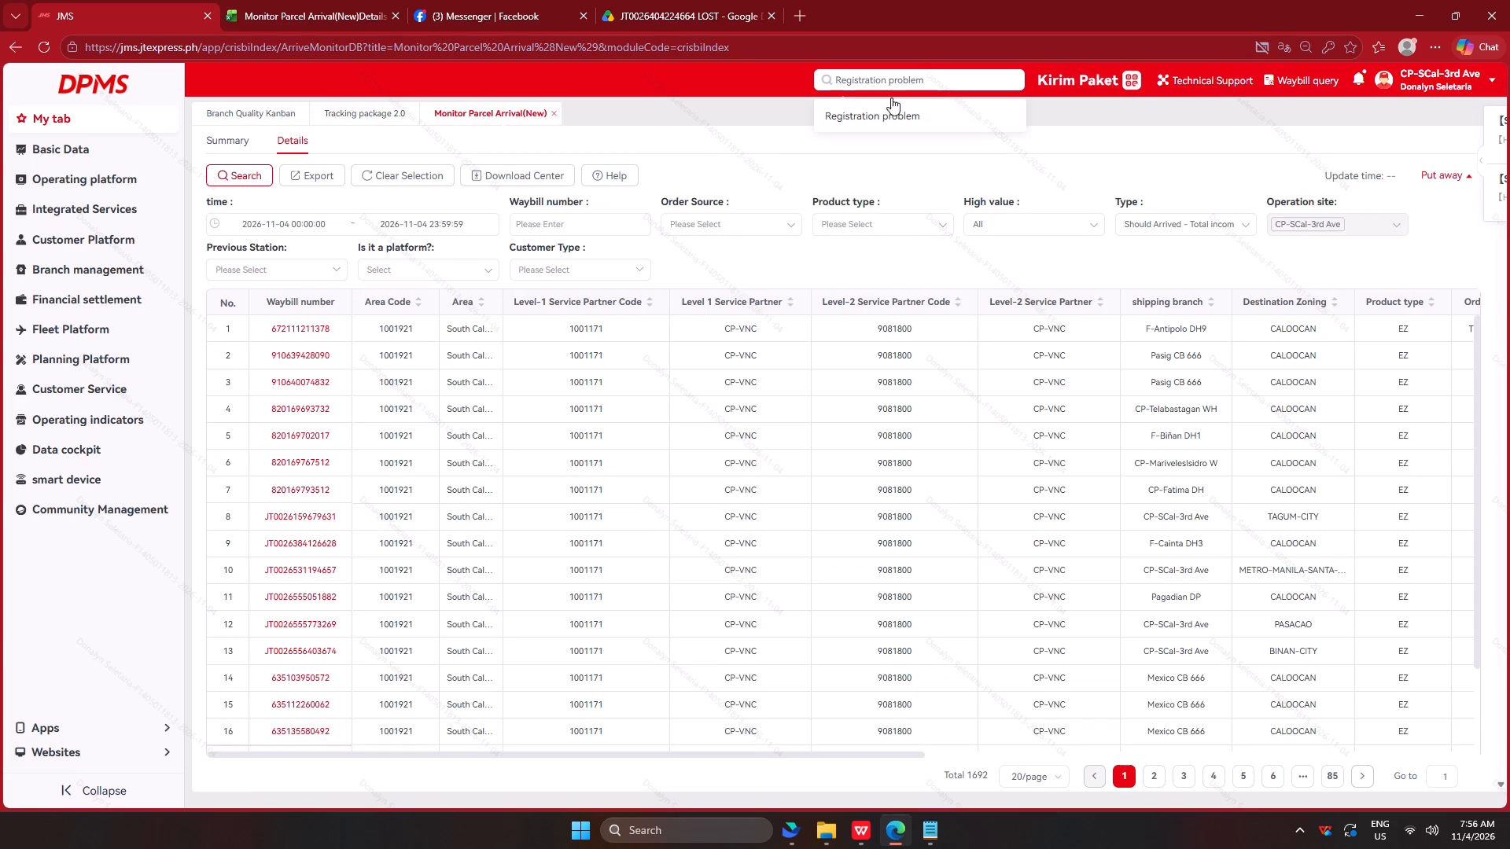
pyautogui.click(865, 112)
pyautogui.click(317, 226)
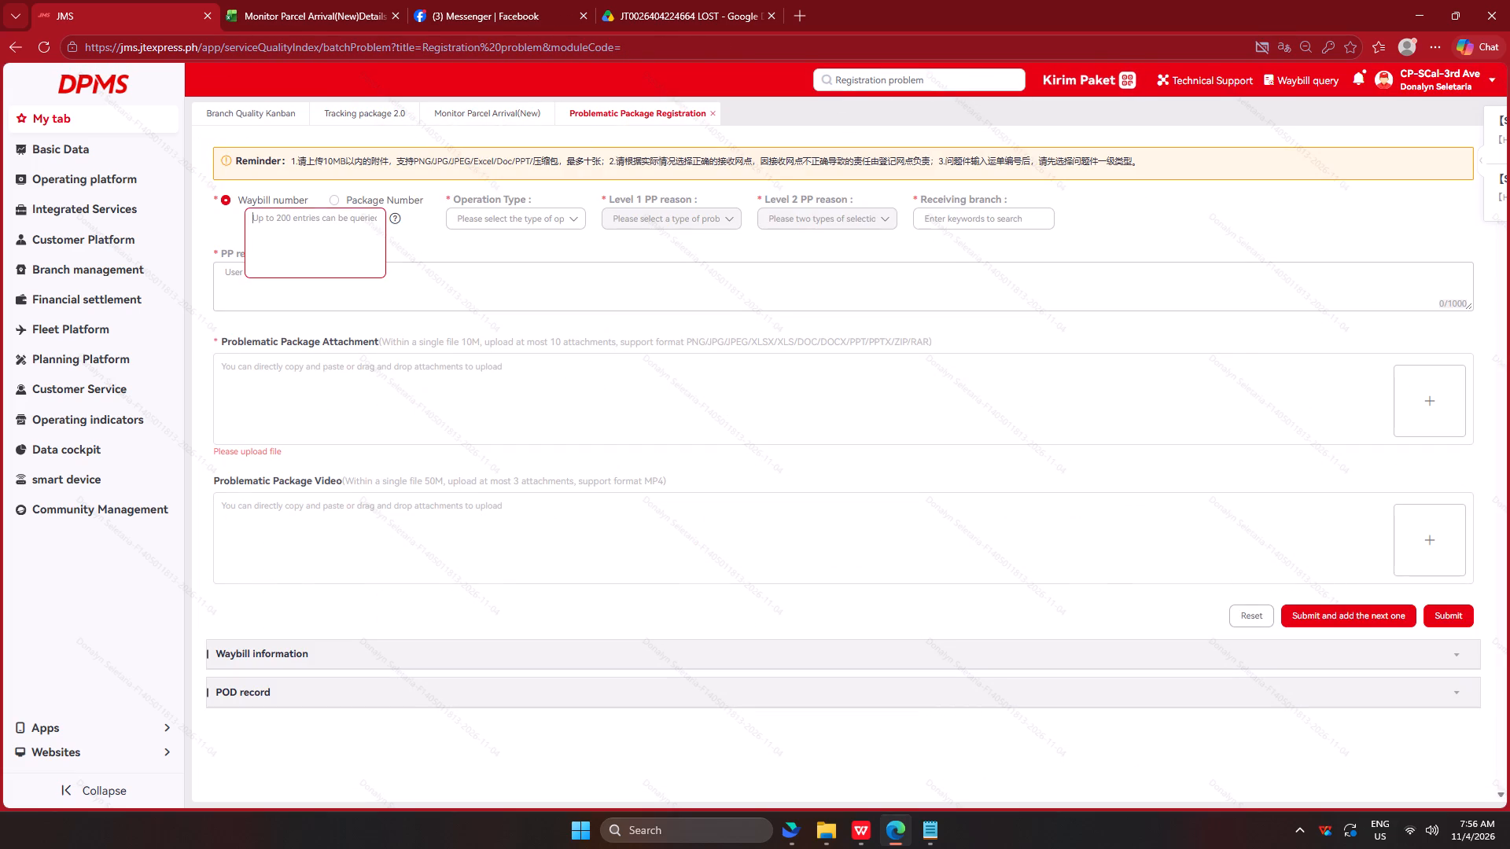
pyautogui.hotkey('ctrl', 'v')
# Set the operation type to Transit, with the sent but un-arrived level 1 reason and the dispatched parcels but unarrived level 2 reason.
pyautogui.click(540, 221)
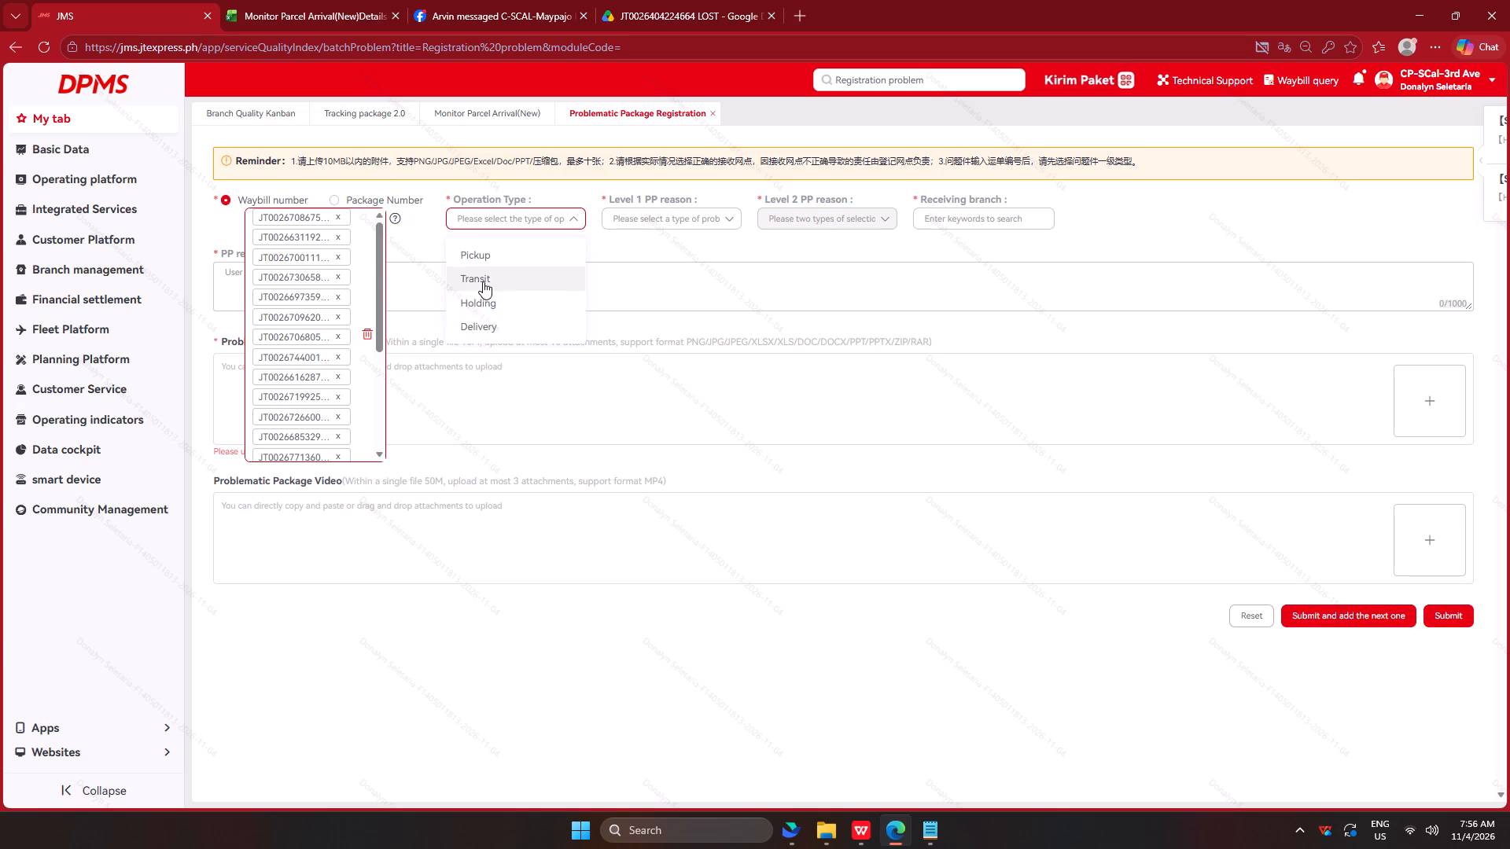
pyautogui.click(483, 281)
pyautogui.click(665, 218)
pyautogui.click(653, 258)
pyautogui.click(817, 228)
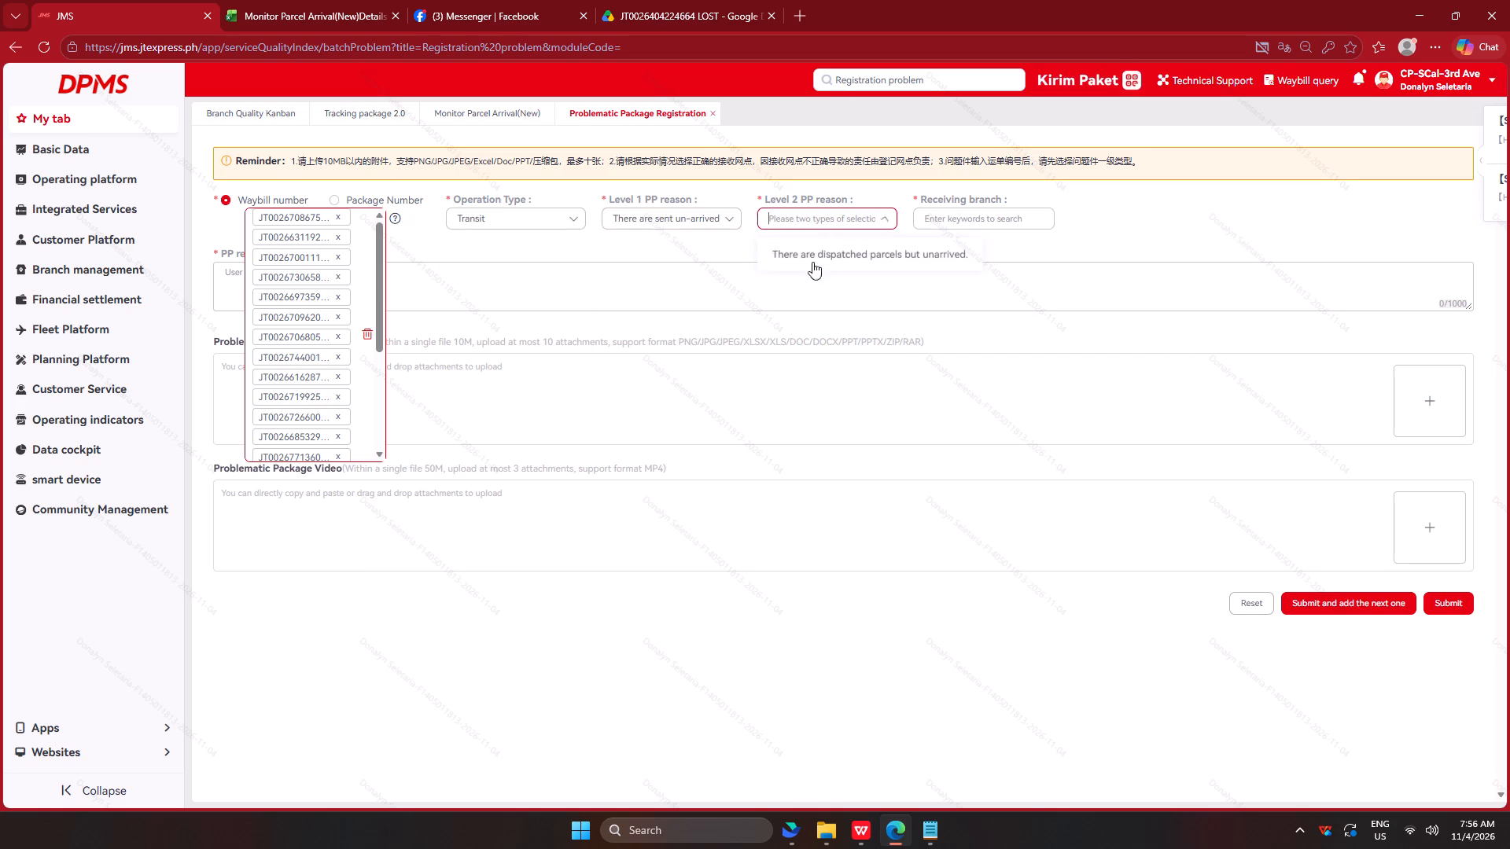
pyautogui.click(805, 260)
# Search for branch 203 and set Parada DC as the receiving branch.
pyautogui.click(966, 221)
pyautogui.write('203')
pyautogui.click(945, 243)
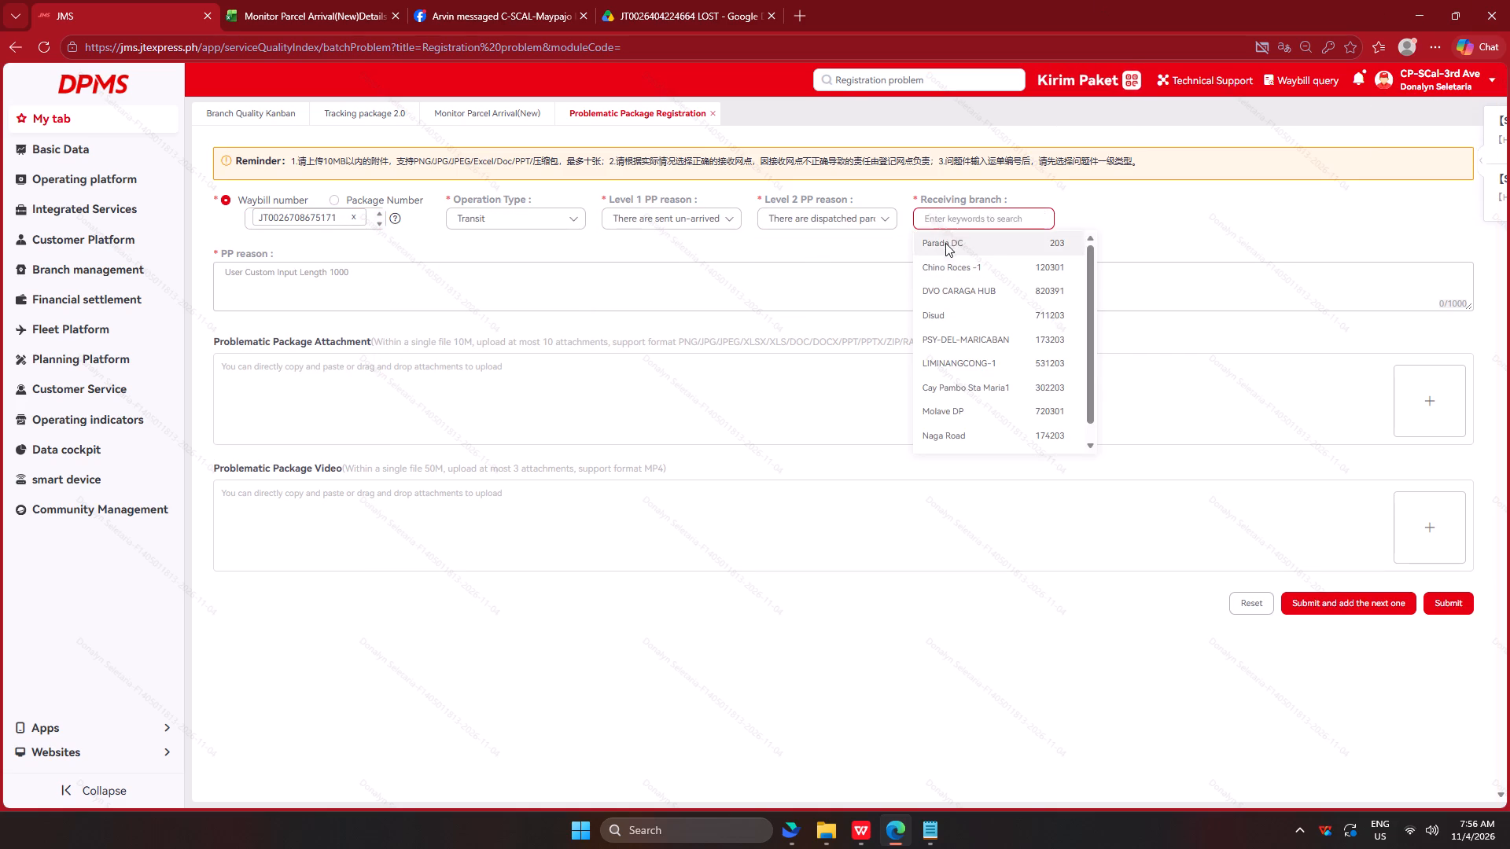
# Copy the Lark message "THIS PARCEL IS UN-ARRIVED IN OUR BRANCH (F140501) NO ACTUAL PARCEL." into the PP reason and submit, continuing with a new registration.
pyautogui.click(790, 828)
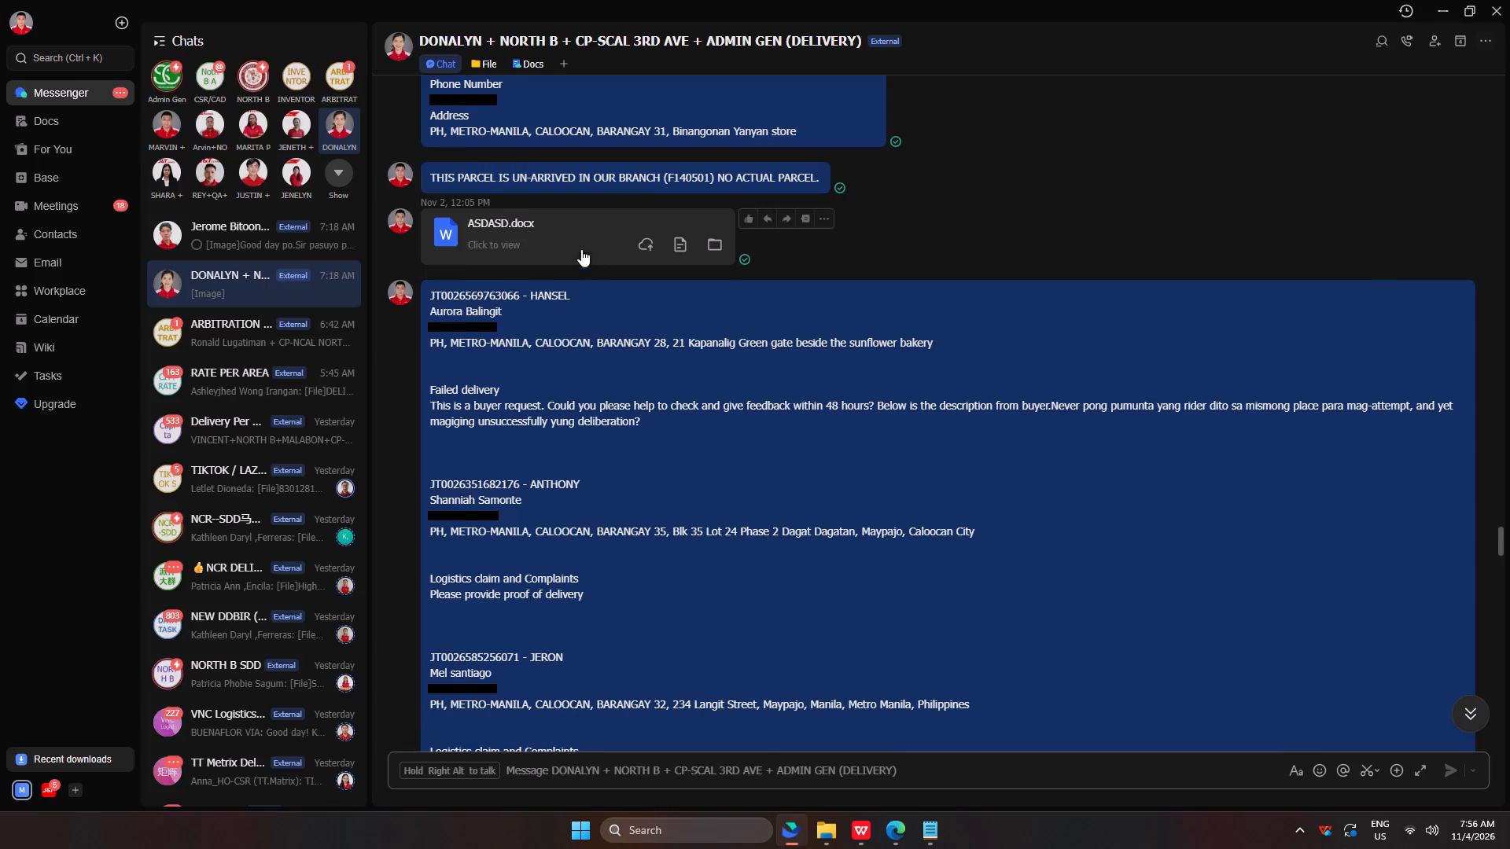
pyautogui.tripleClick(573, 178)
pyautogui.hotkey('ctrl', 'c')
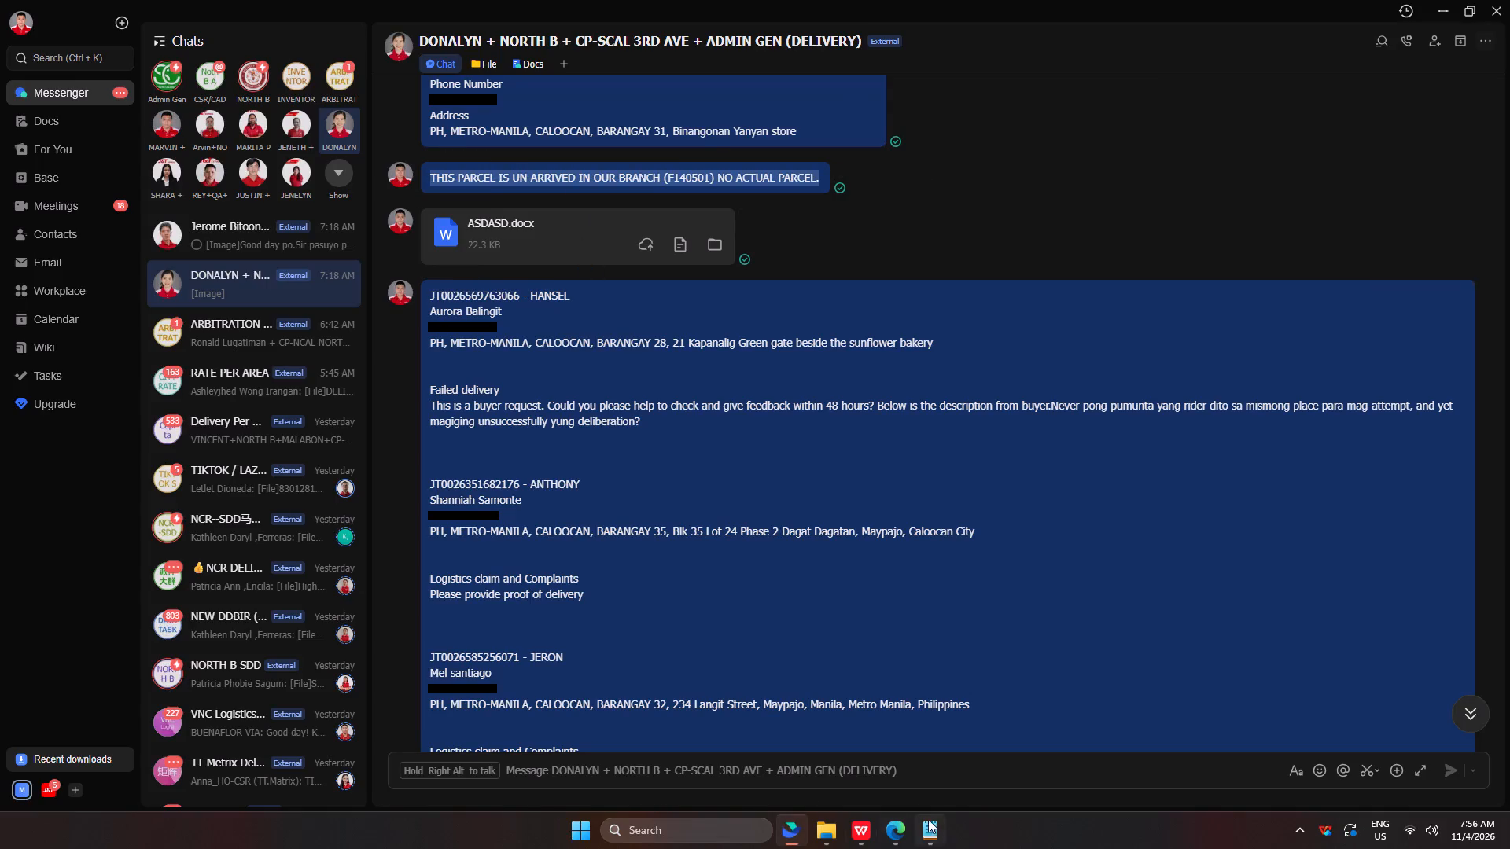
pyautogui.click(887, 845)
pyautogui.click(529, 279)
pyautogui.hotkey('ctrl', 'v')
pyautogui.click(1338, 599)
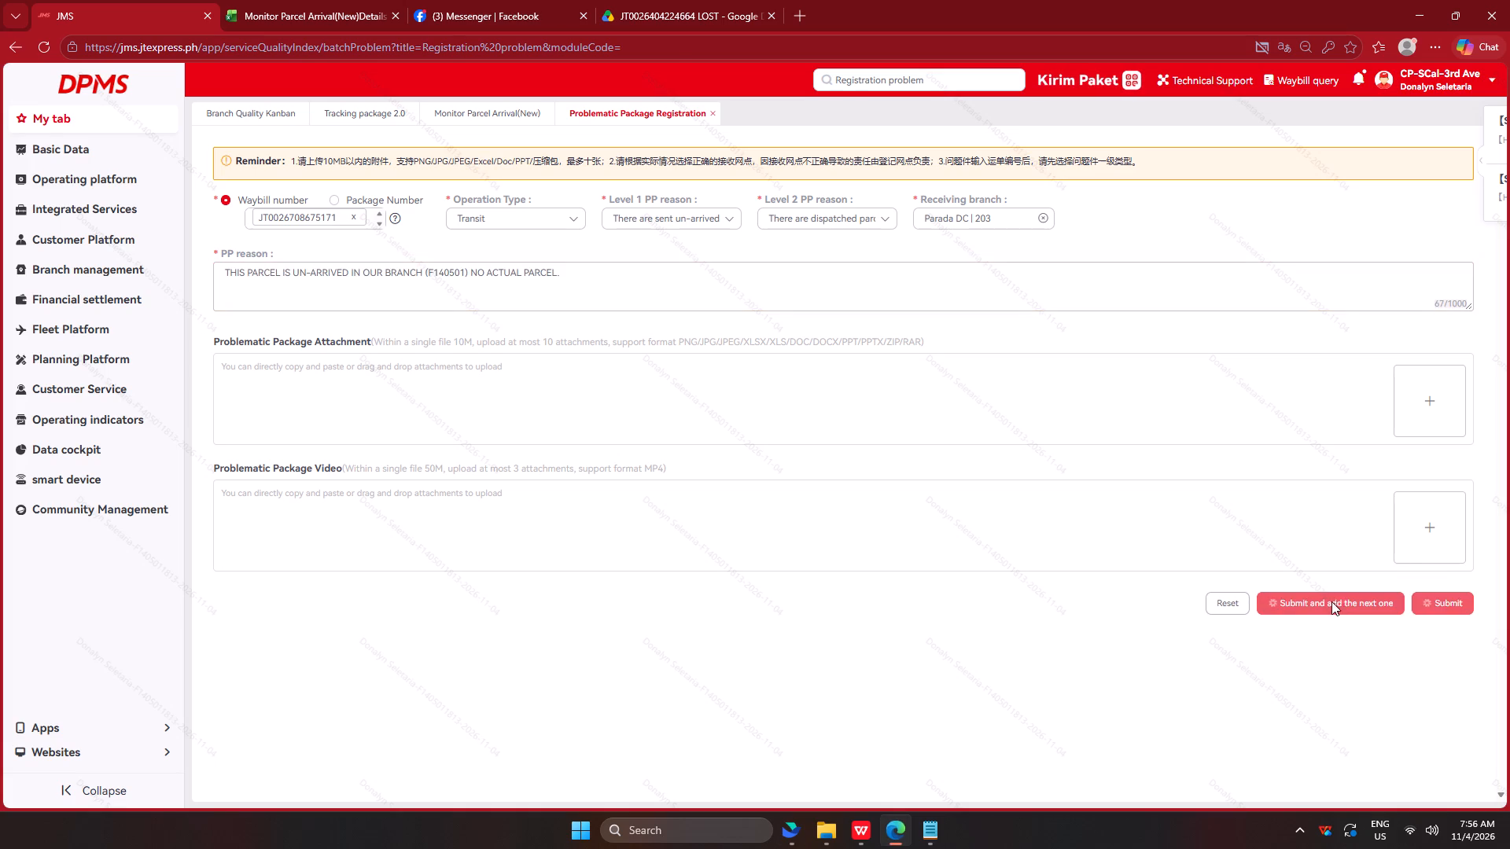
# Re-query the listed waybills in Tracking package 2.0 and check their problematic package registration information.
pyautogui.click(345, 113)
pyautogui.click(232, 181)
pyautogui.click(308, 185)
pyautogui.click(308, 325)
pyautogui.hotkey('ctrl', 'v')
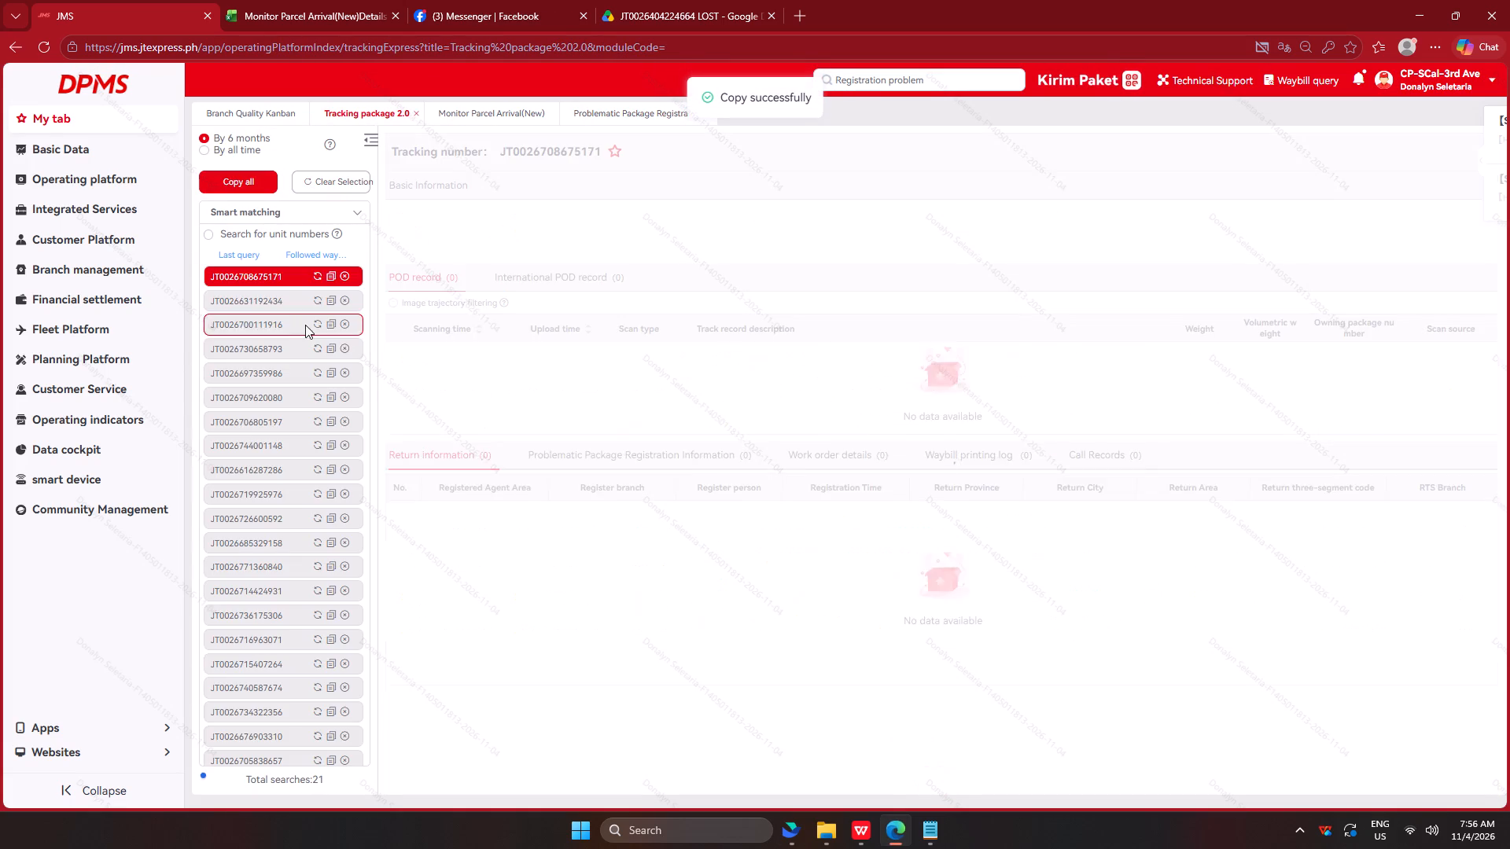
pyautogui.click(237, 180)
pyautogui.click(302, 182)
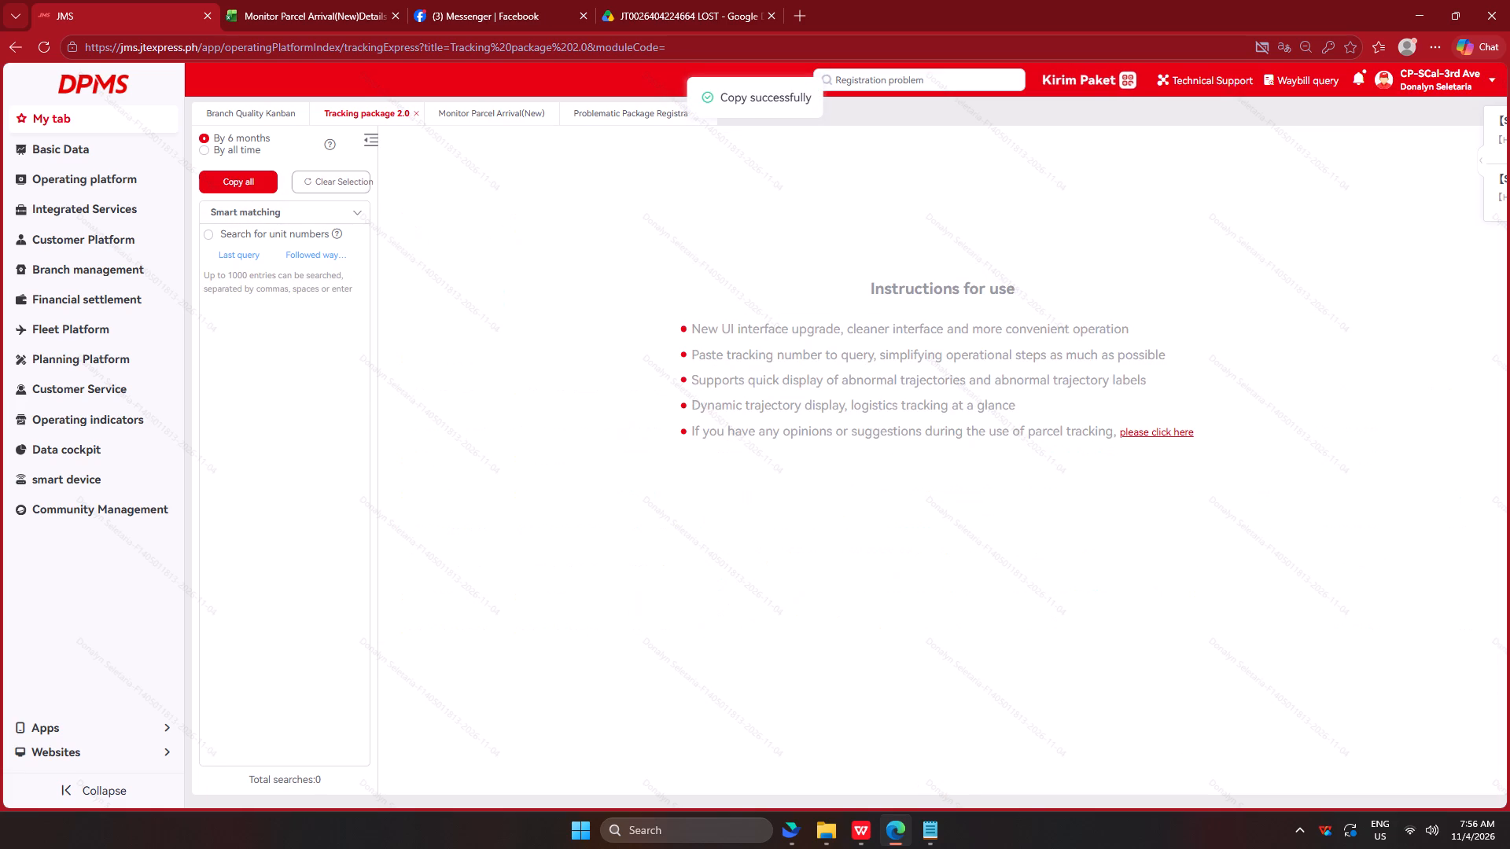
pyautogui.click(306, 319)
pyautogui.hotkey('ctrl', 'v')
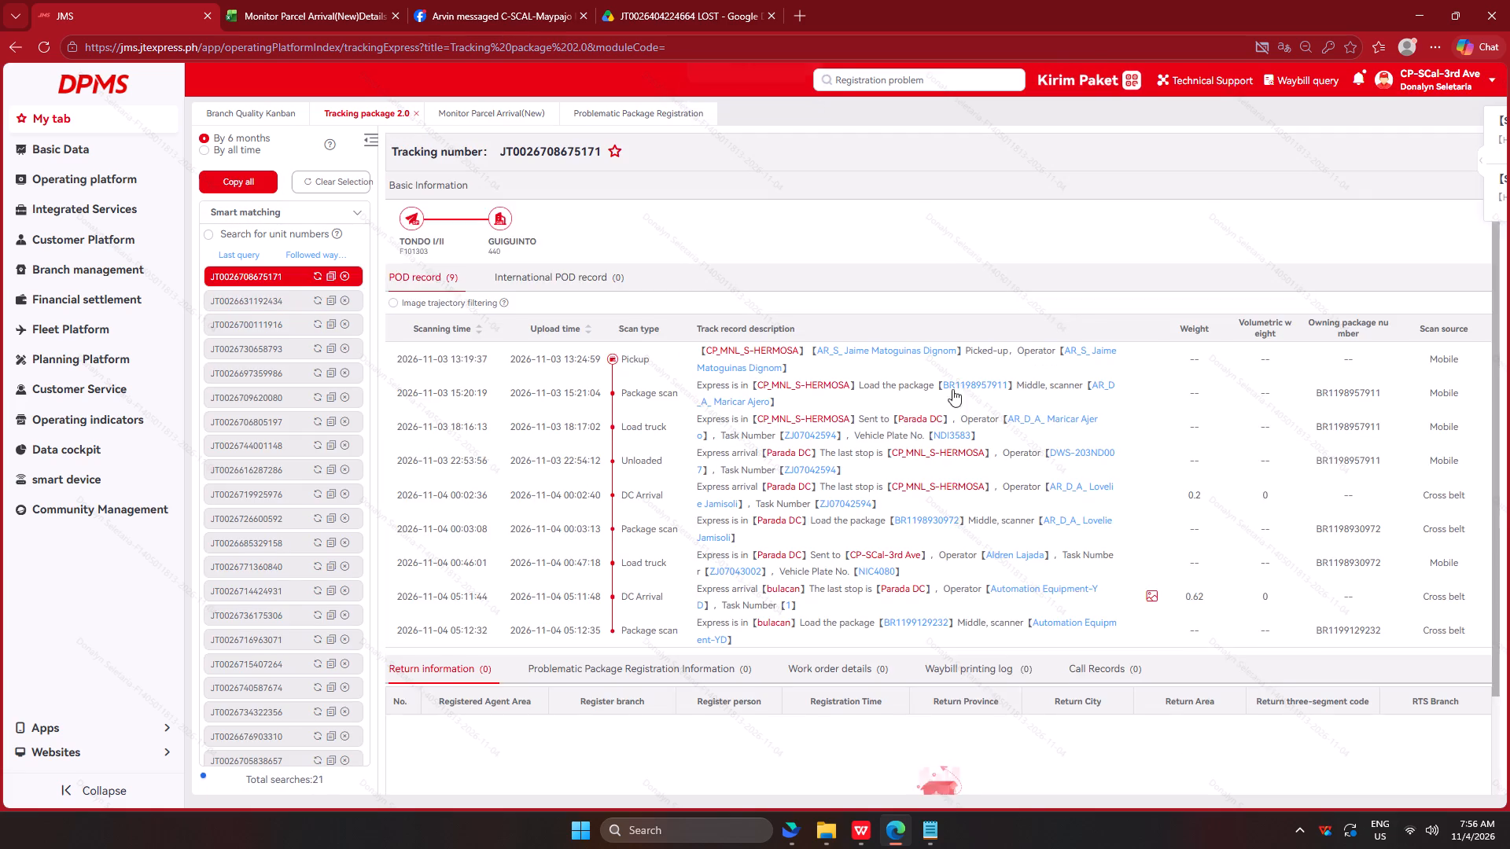
pyautogui.scroll(-6, 946, 393)
pyautogui.click(253, 289)
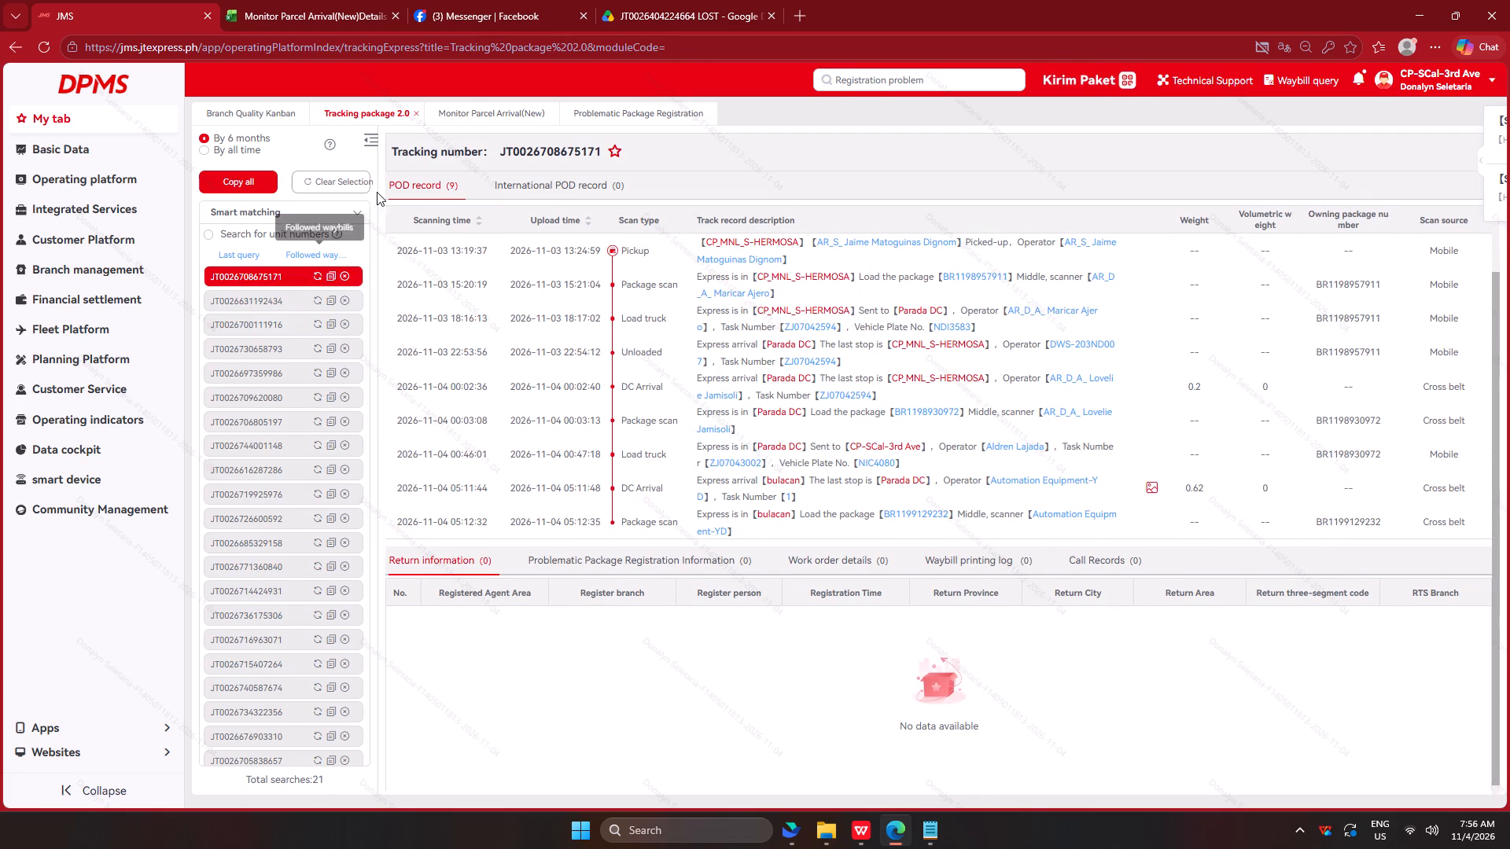
# Clear the waybills from the tracking query list.
pyautogui.click(321, 178)
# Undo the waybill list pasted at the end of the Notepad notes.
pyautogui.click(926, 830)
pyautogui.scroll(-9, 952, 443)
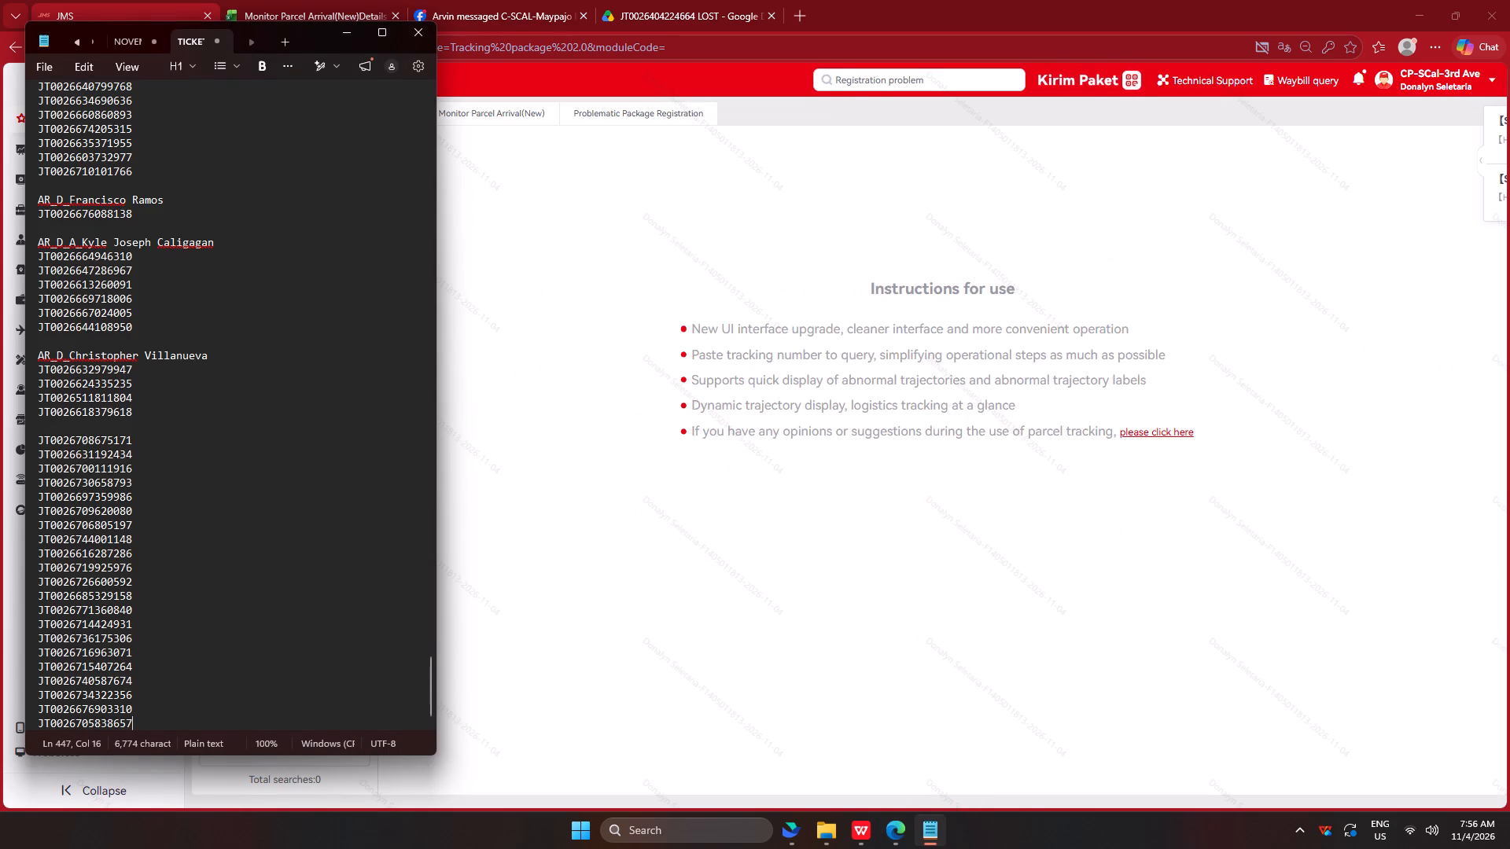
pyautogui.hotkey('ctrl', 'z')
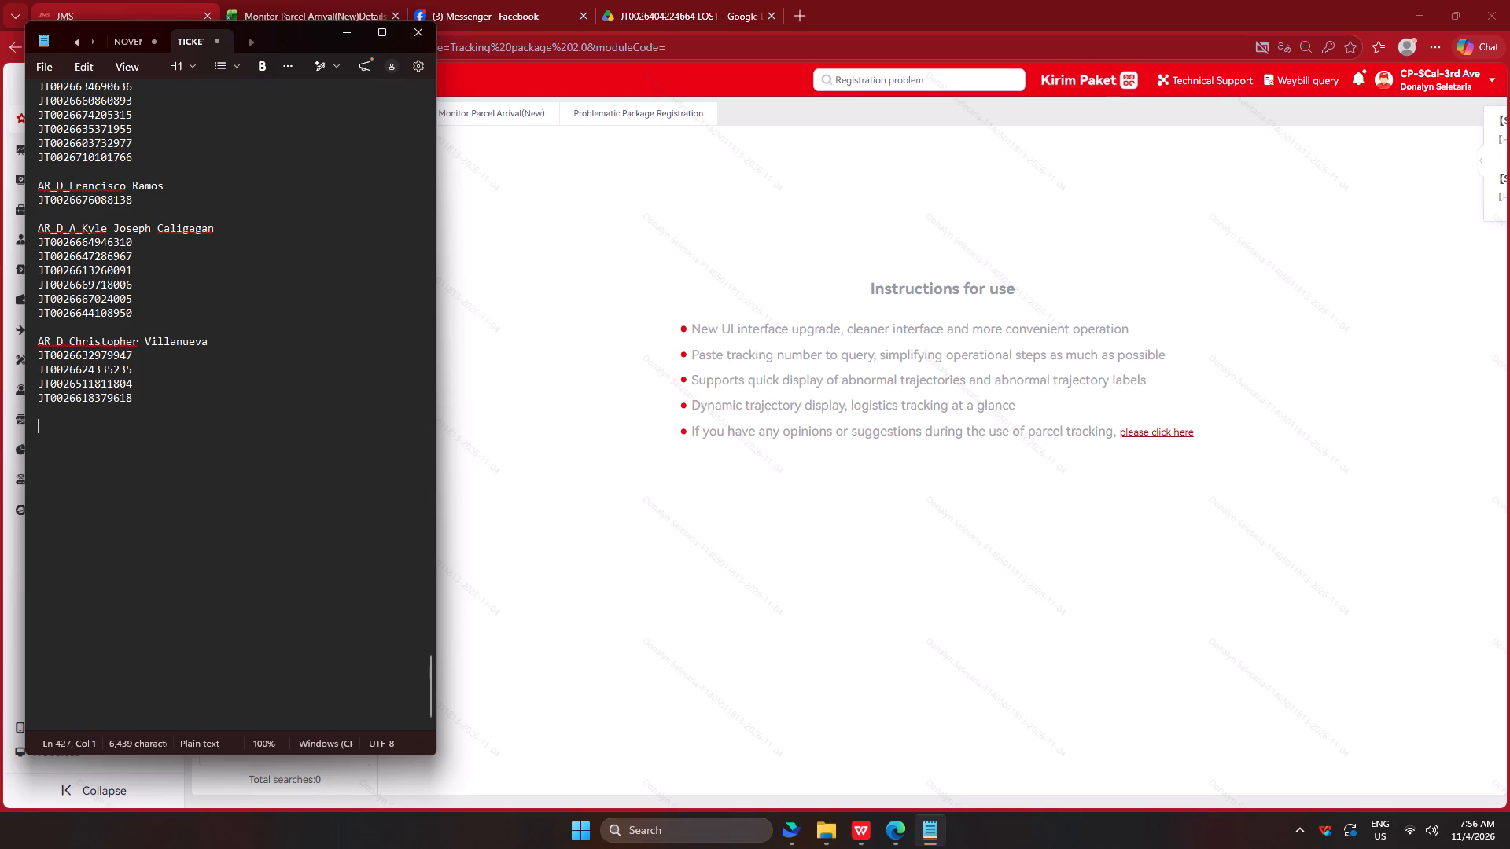
# Close the Monitor Parcel Arrival details spreadsheet in the browser.
pyautogui.click(696, 553)
pyautogui.scroll(6, 517, 464)
pyautogui.click(343, 13)
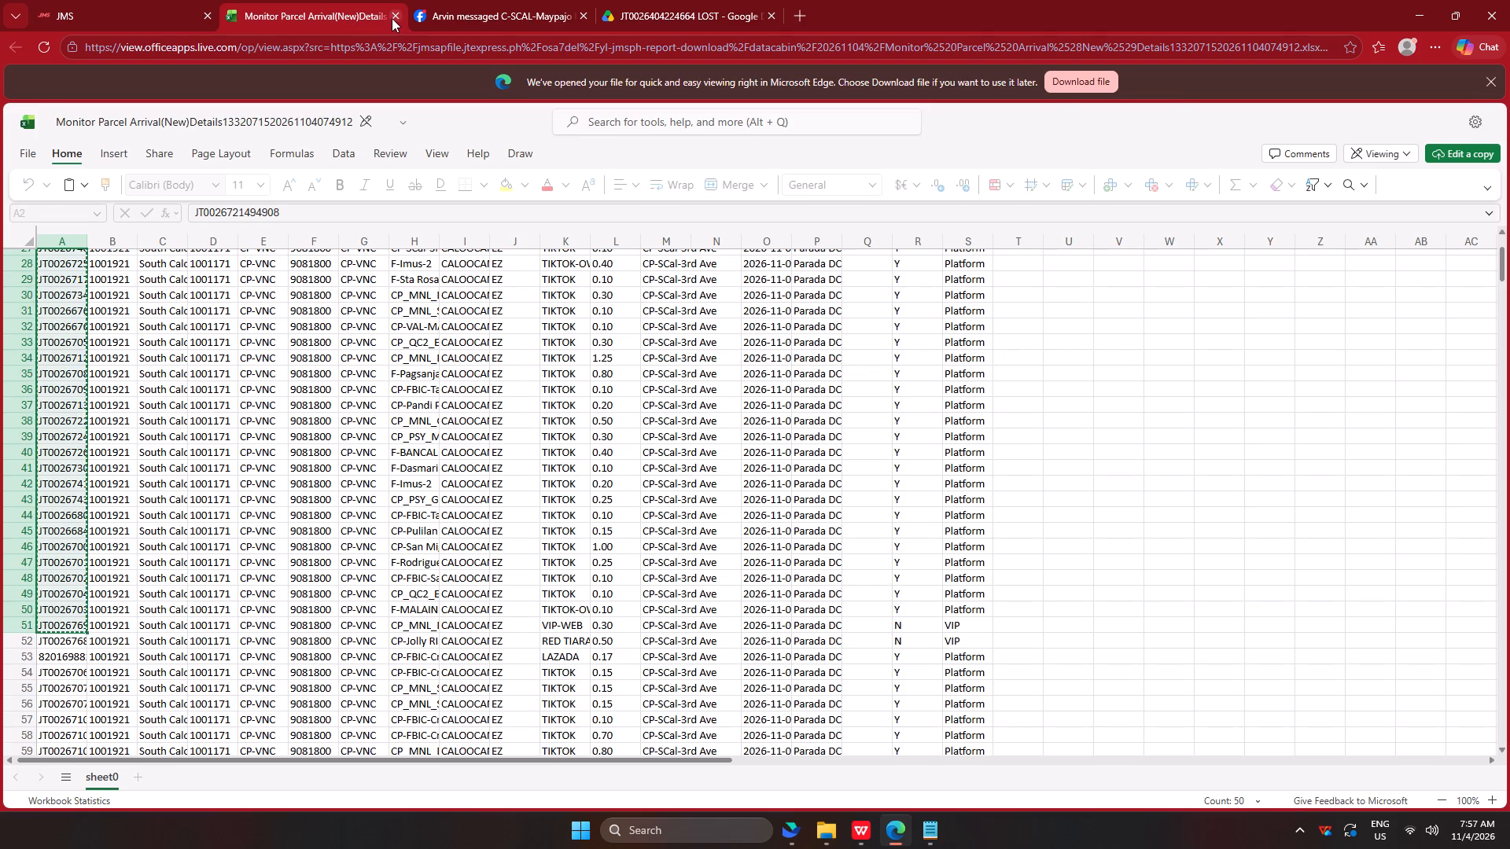
pyautogui.click(390, 16)
pyautogui.click(501, 17)
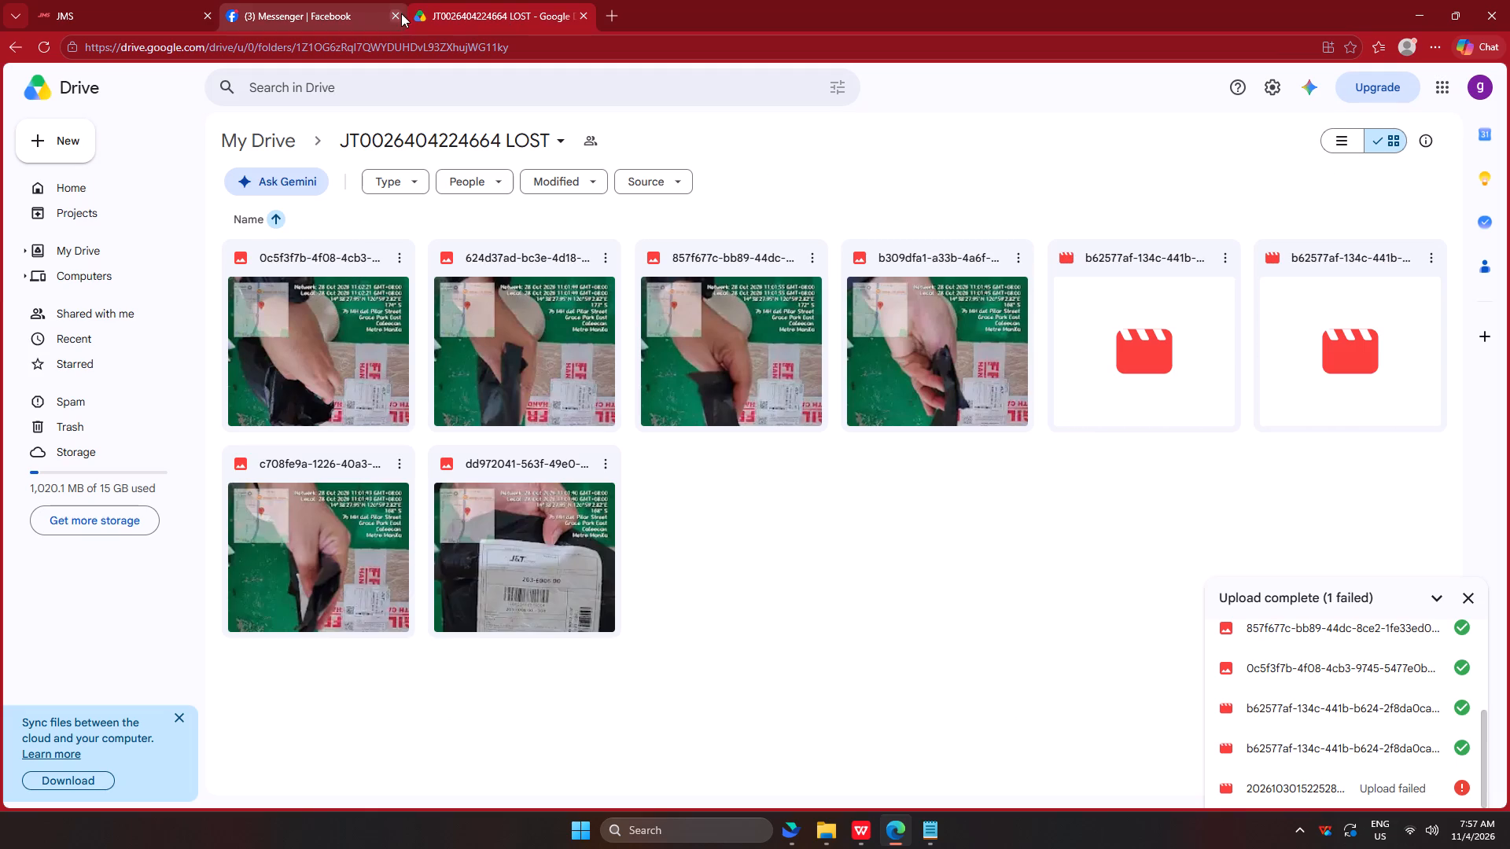
pyautogui.scroll(-7, 1317, 700)
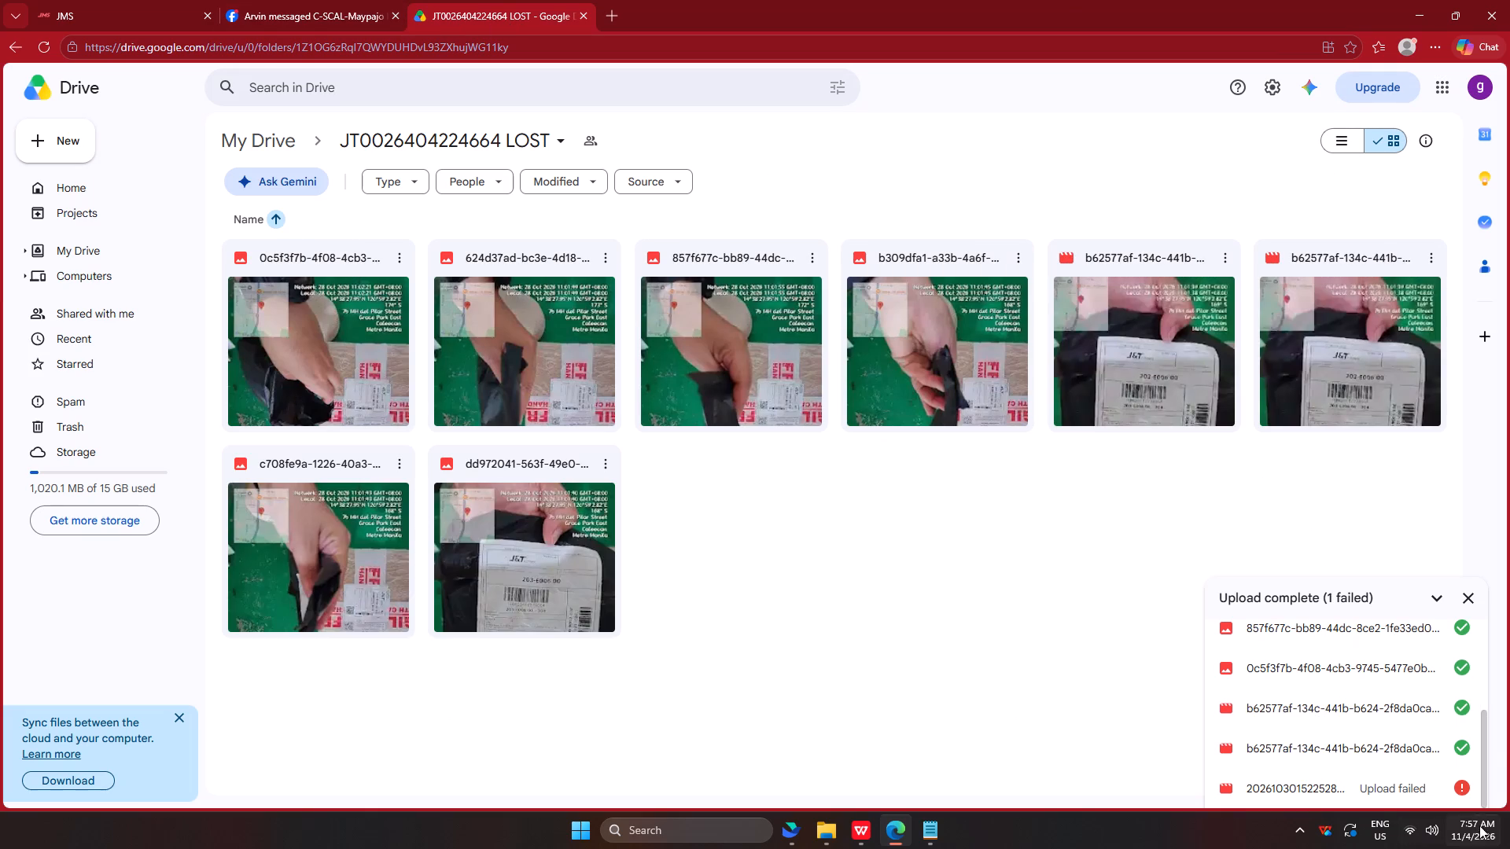
pyautogui.click(1462, 786)
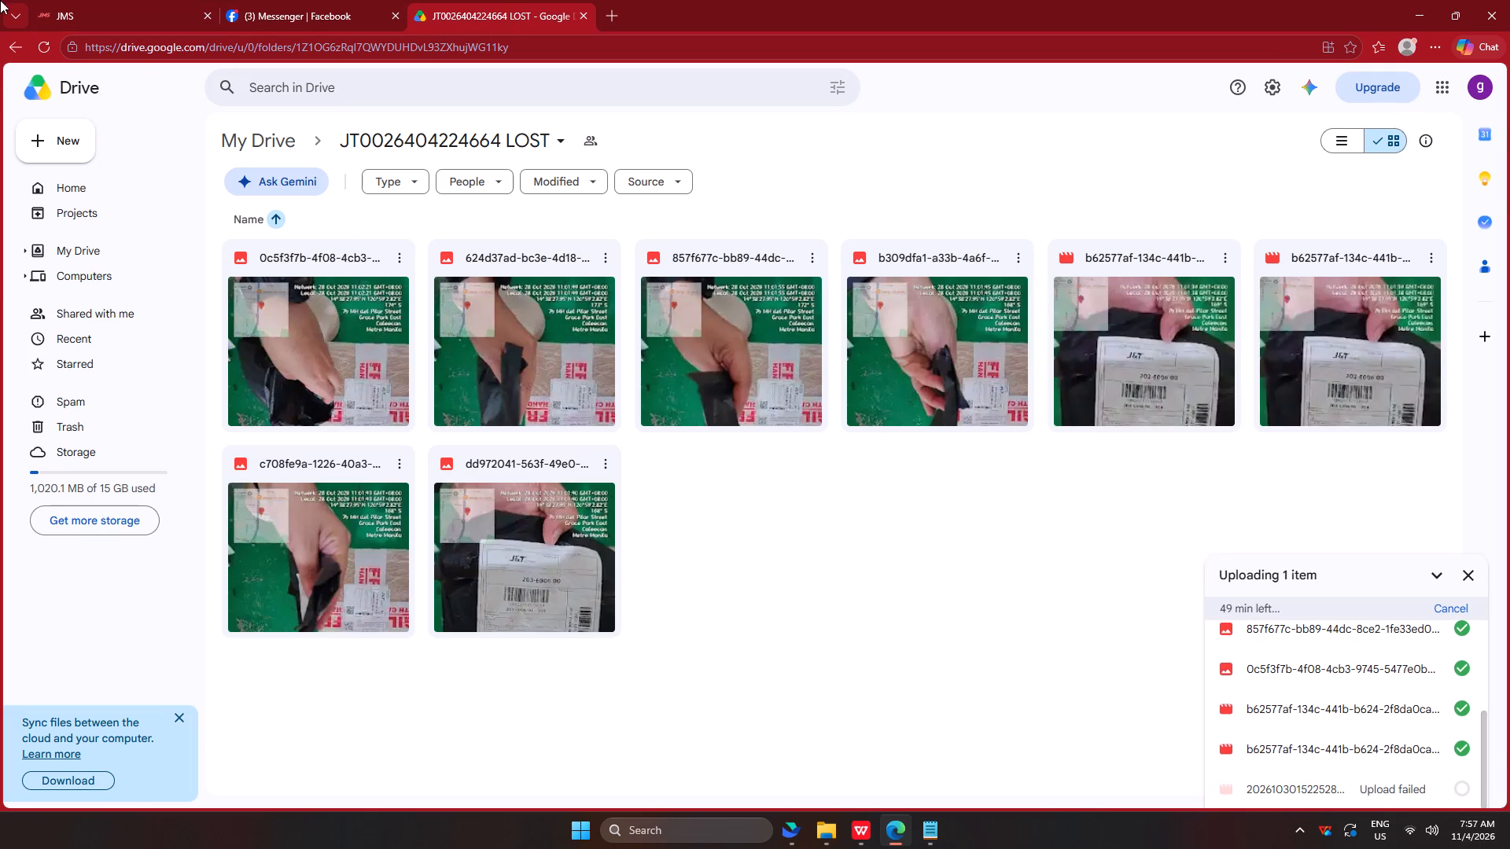
# Return to JMS and open the Branch Quality Kanban.
pyautogui.click(68, 13)
pyautogui.click(257, 106)
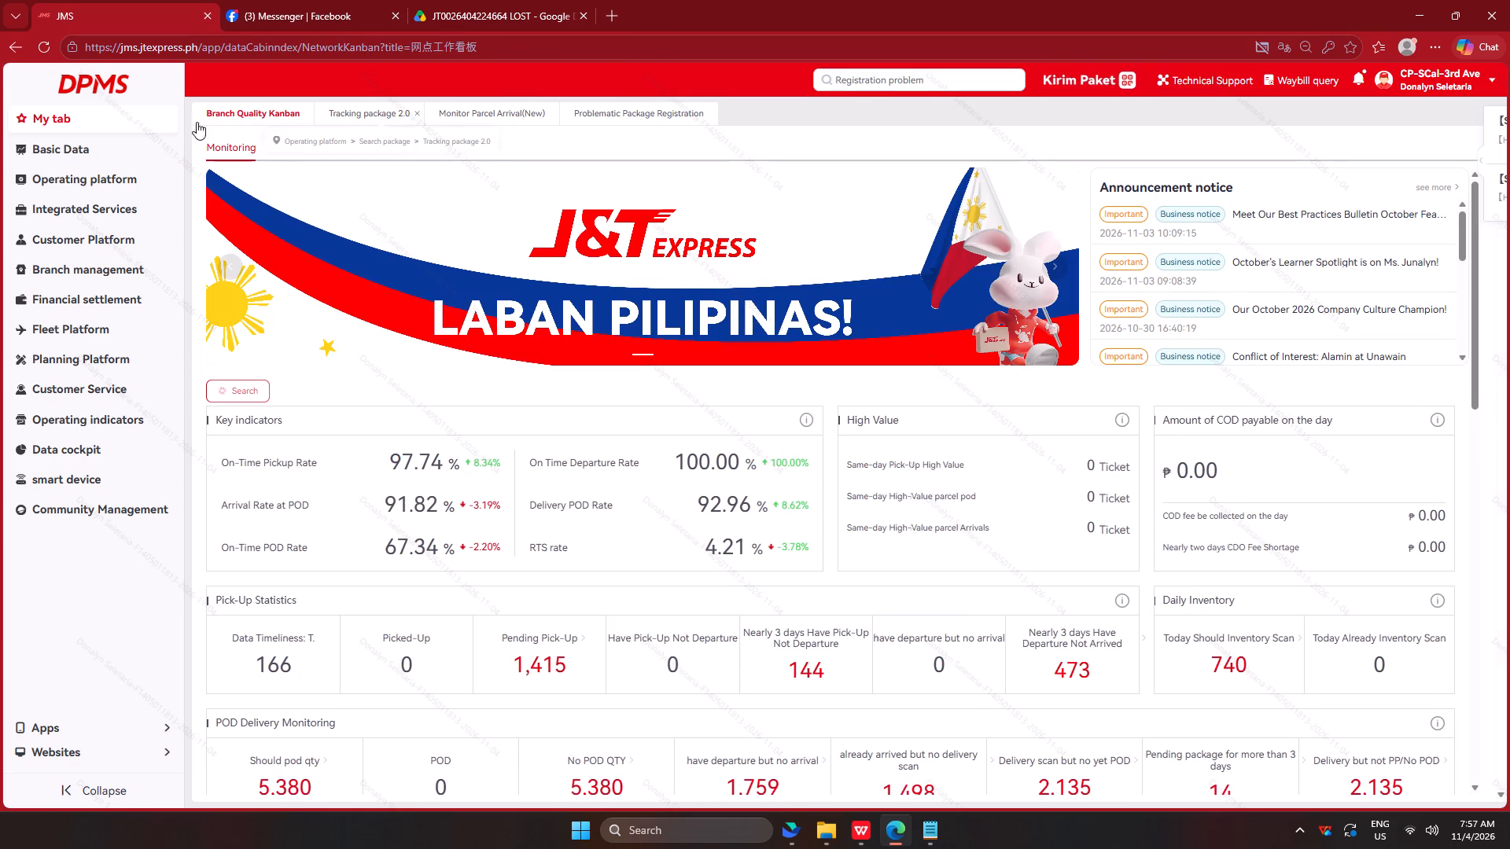
# Refresh the Monitor Parcel Arrival summary and open the details of the branch's arrived High Value Qty.
pyautogui.click(481, 114)
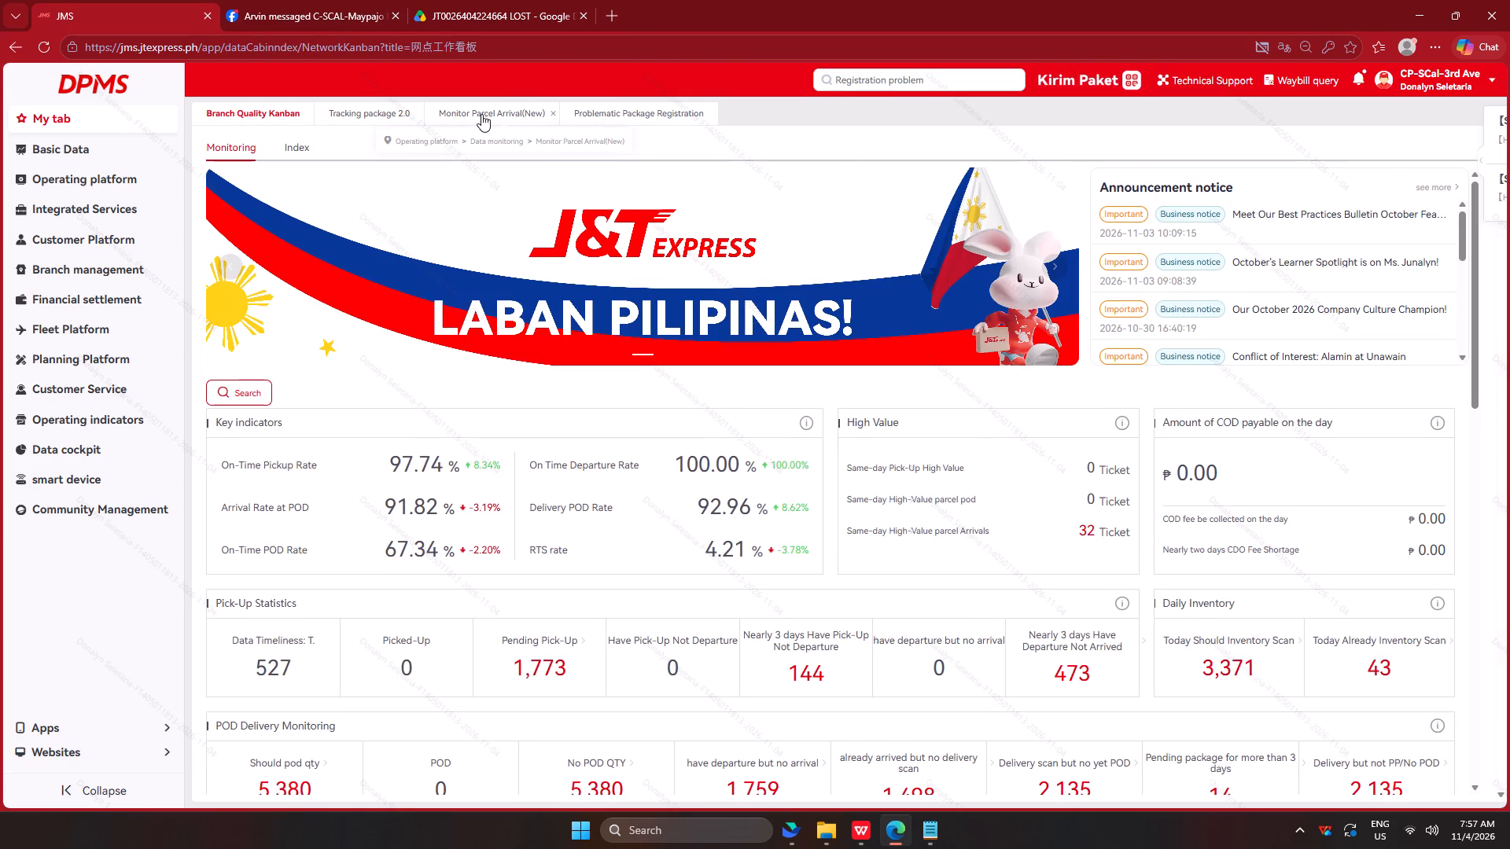
pyautogui.click(227, 136)
pyautogui.tripleClick(225, 173)
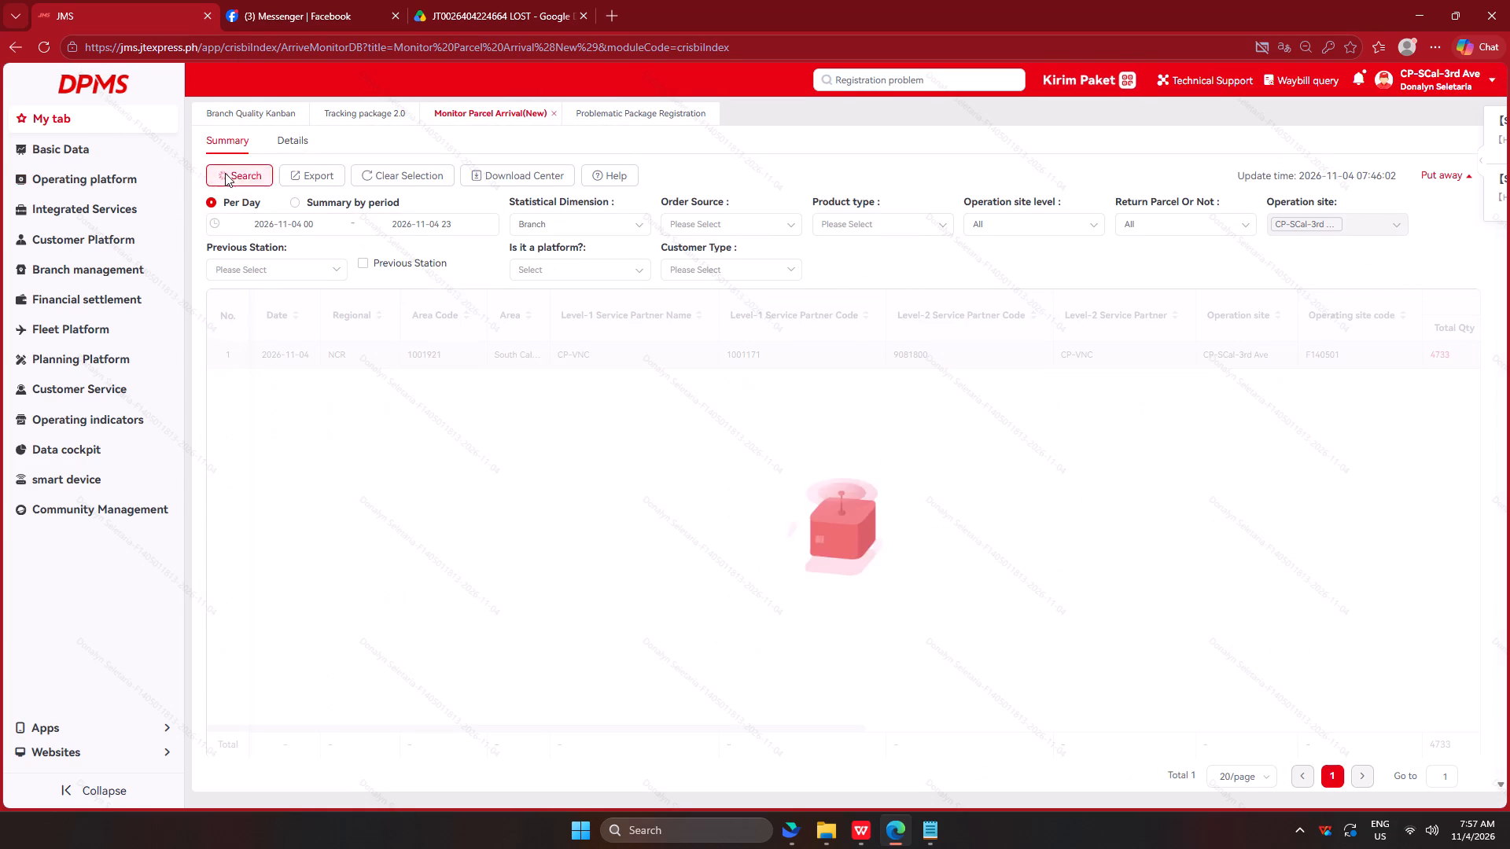
pyautogui.tripleClick(225, 173)
pyautogui.doubleClick(225, 173)
pyautogui.doubleClick(218, 177)
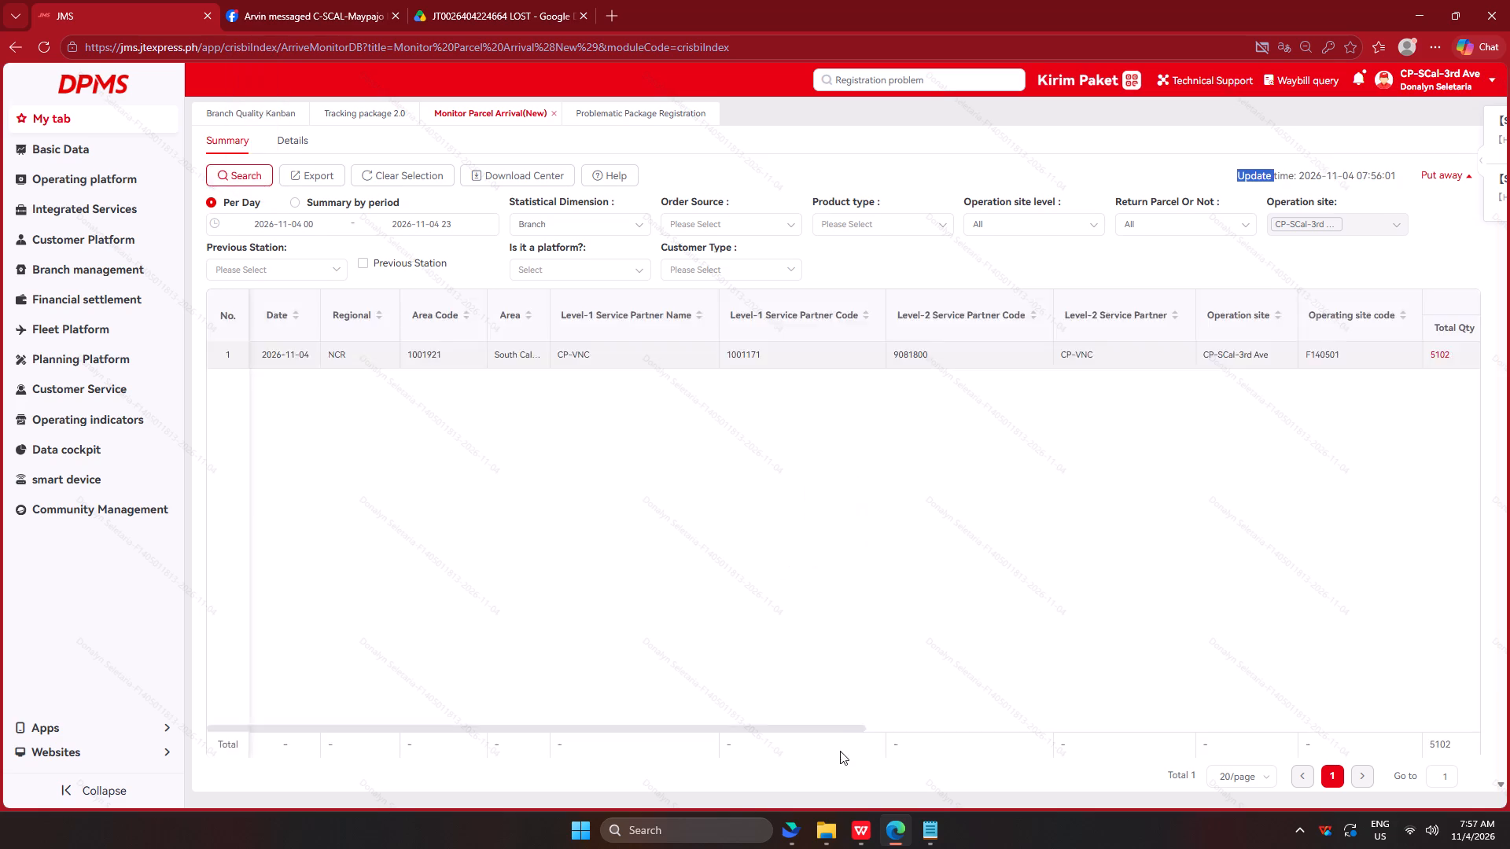
pyautogui.moveTo(828, 729); pyautogui.dragTo(1309, 705)
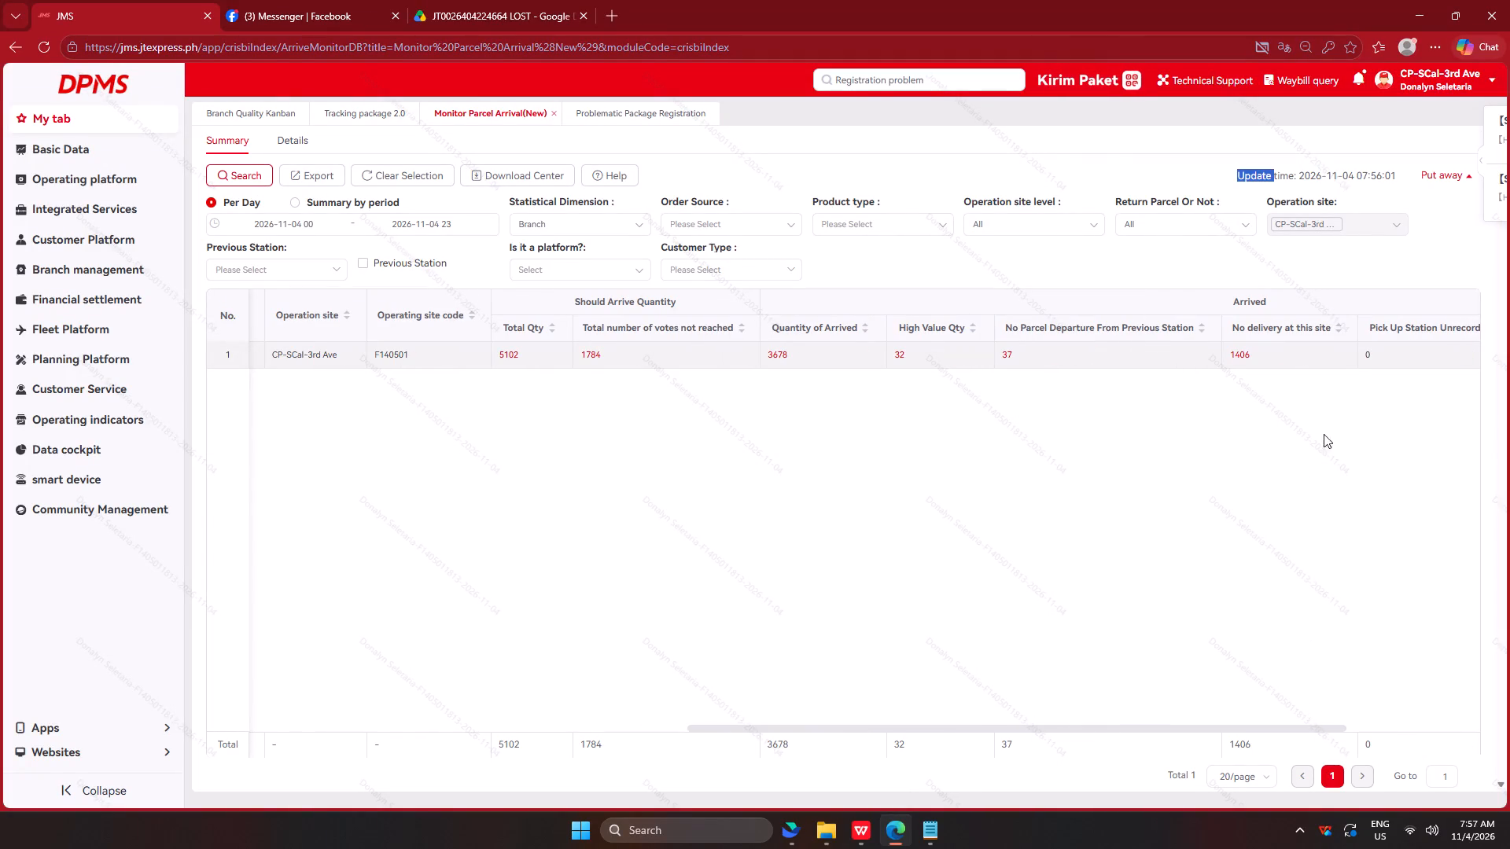
pyautogui.click(900, 355)
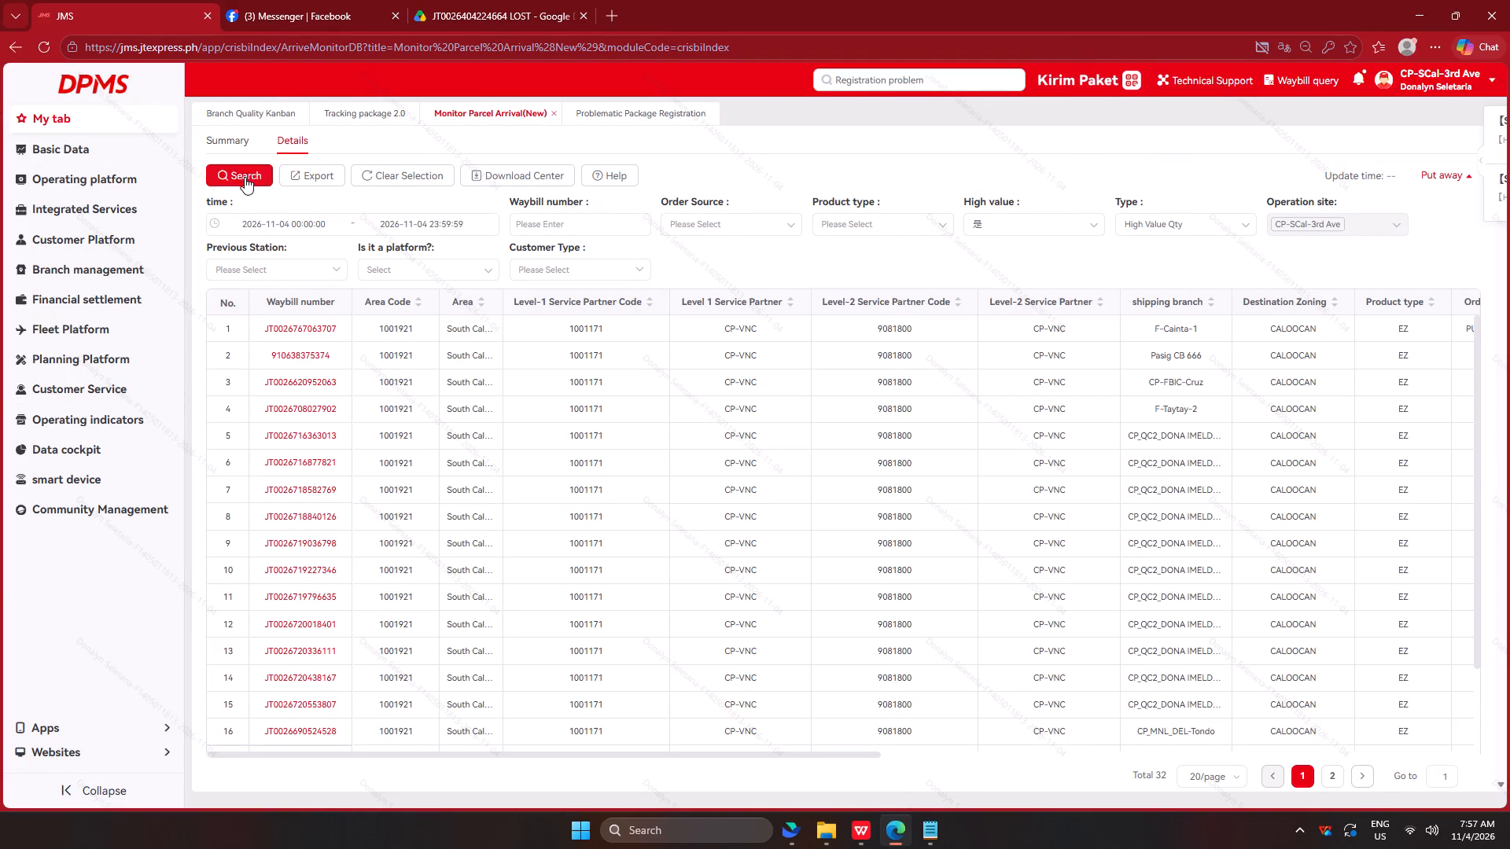
# Export the high-value parcel details and open the newest exported file from the download center.
pyautogui.click(299, 173)
pyautogui.click(878, 469)
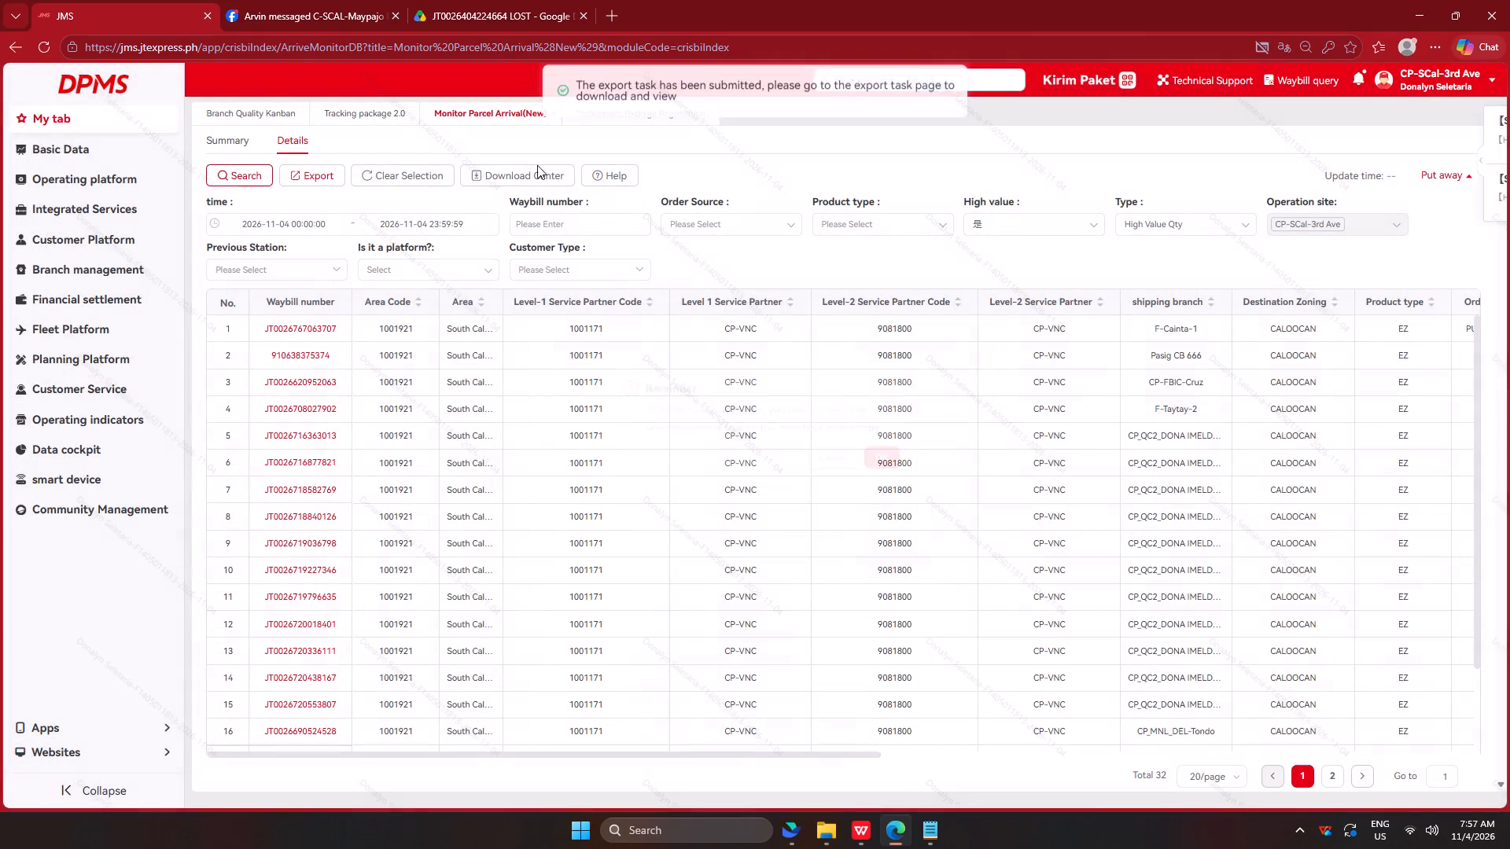
pyautogui.click(532, 163)
pyautogui.click(531, 177)
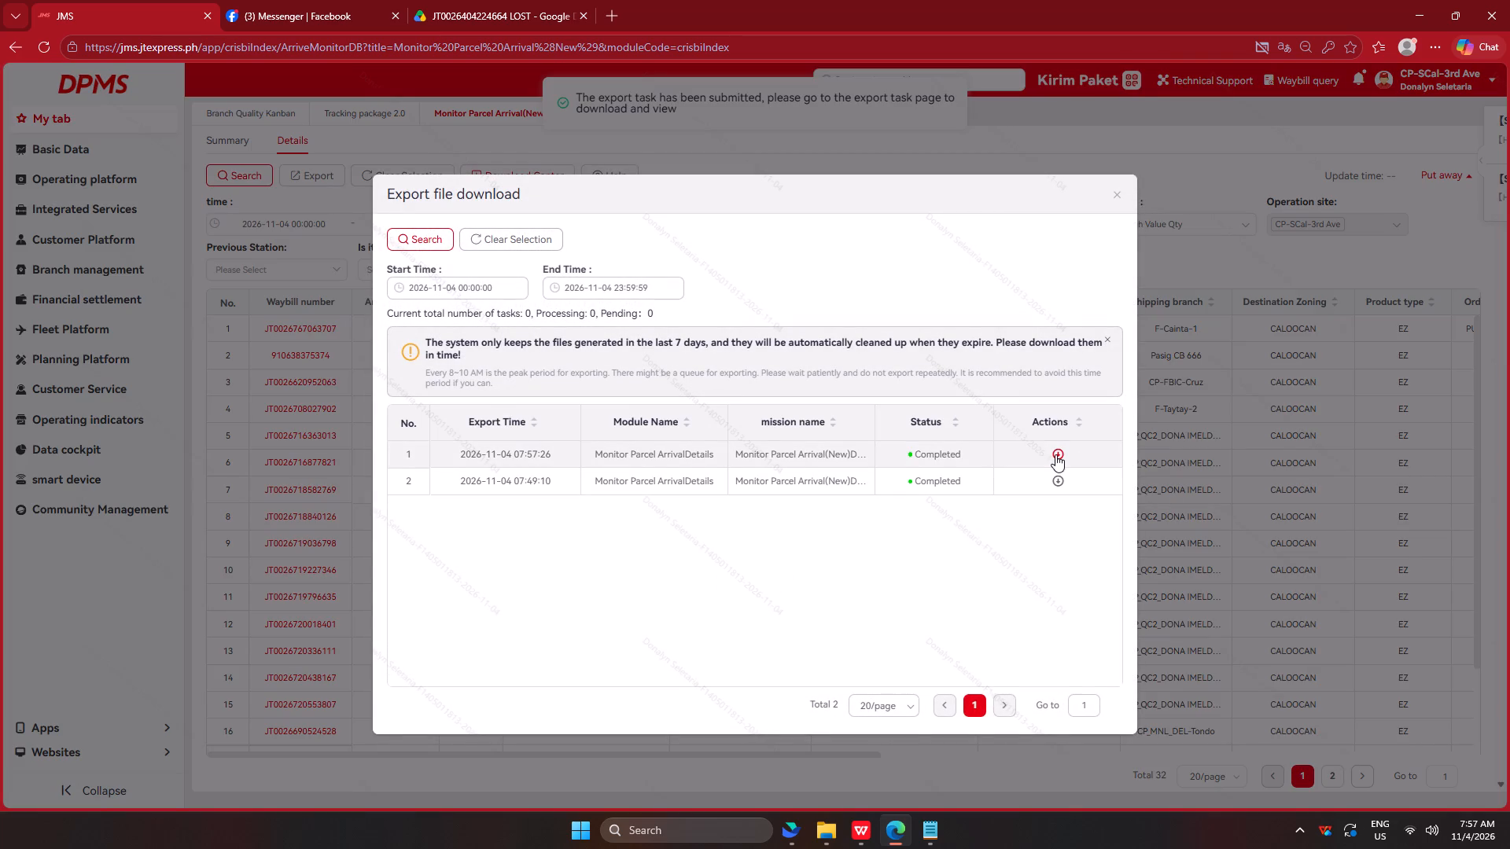
pyautogui.click(1055, 454)
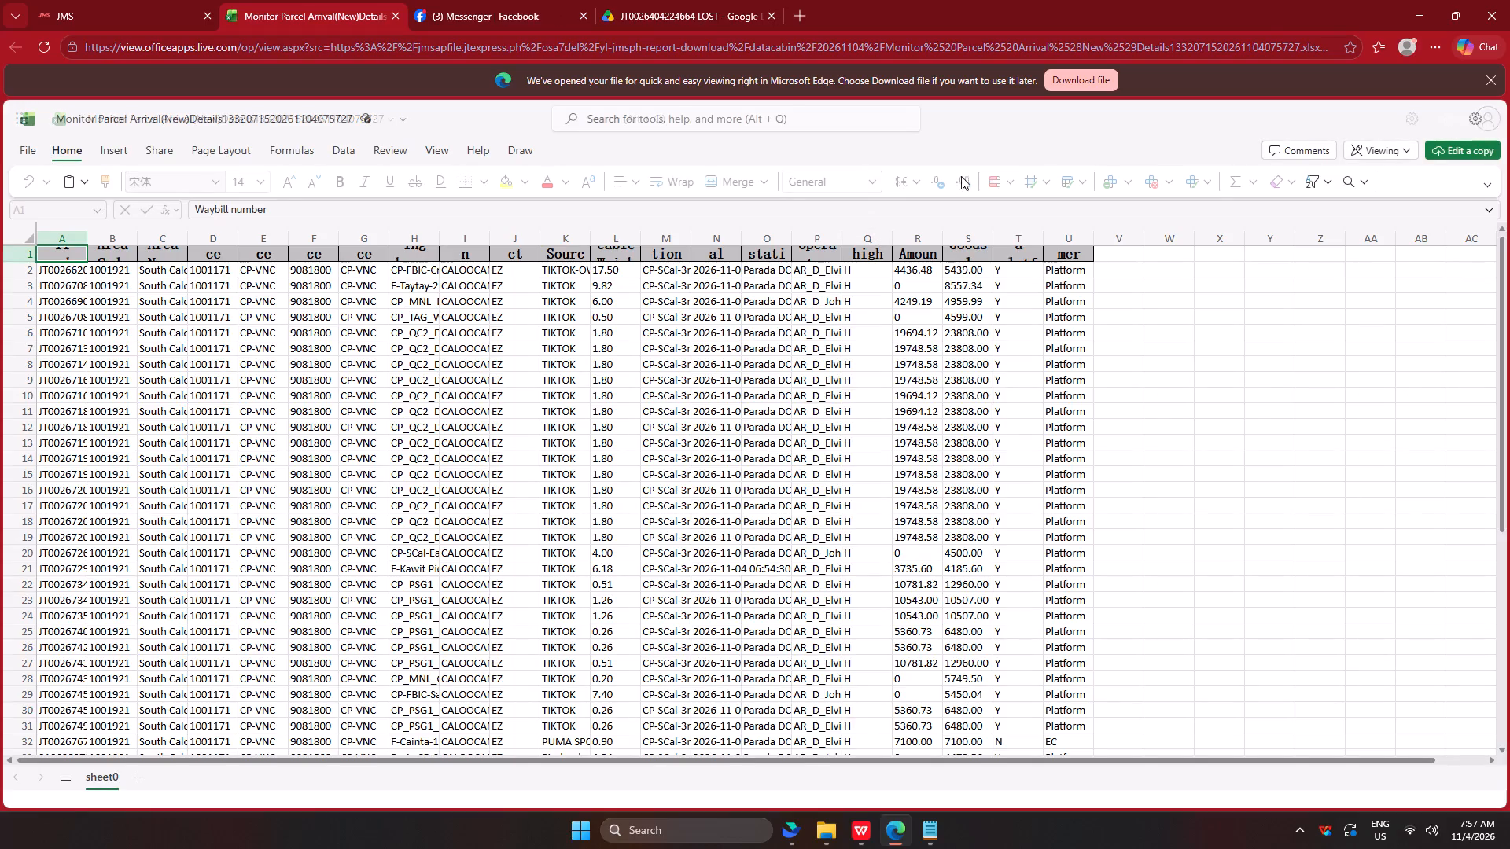
# Copy all waybill numbers below the header in the exported spreadsheet's Waybill number column.
pyautogui.click(55, 277)
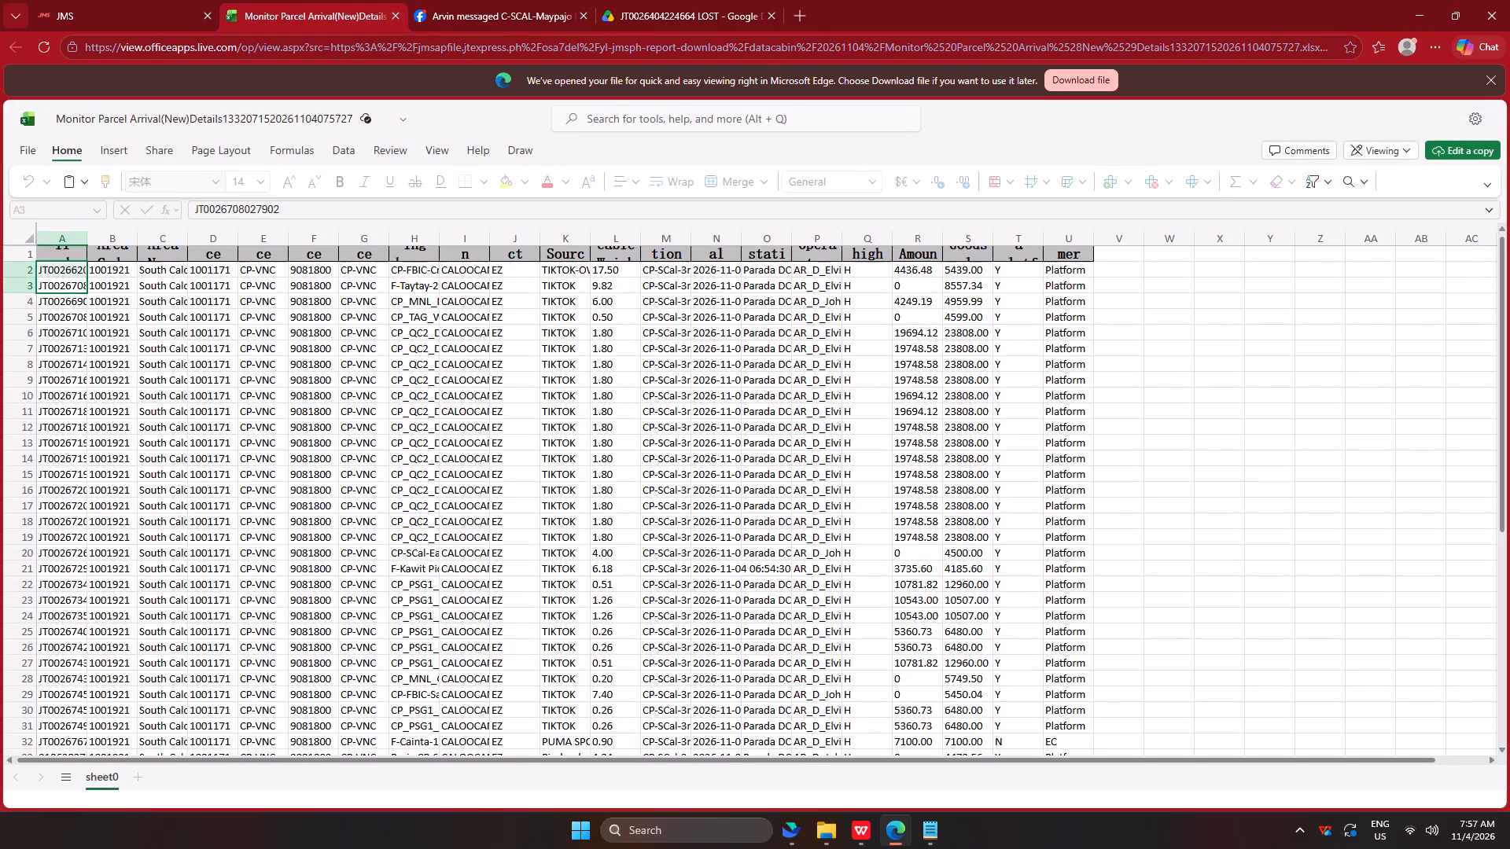
pyautogui.press('Up')
pyautogui.hotkey('ctrl', 'shift', 'Down')
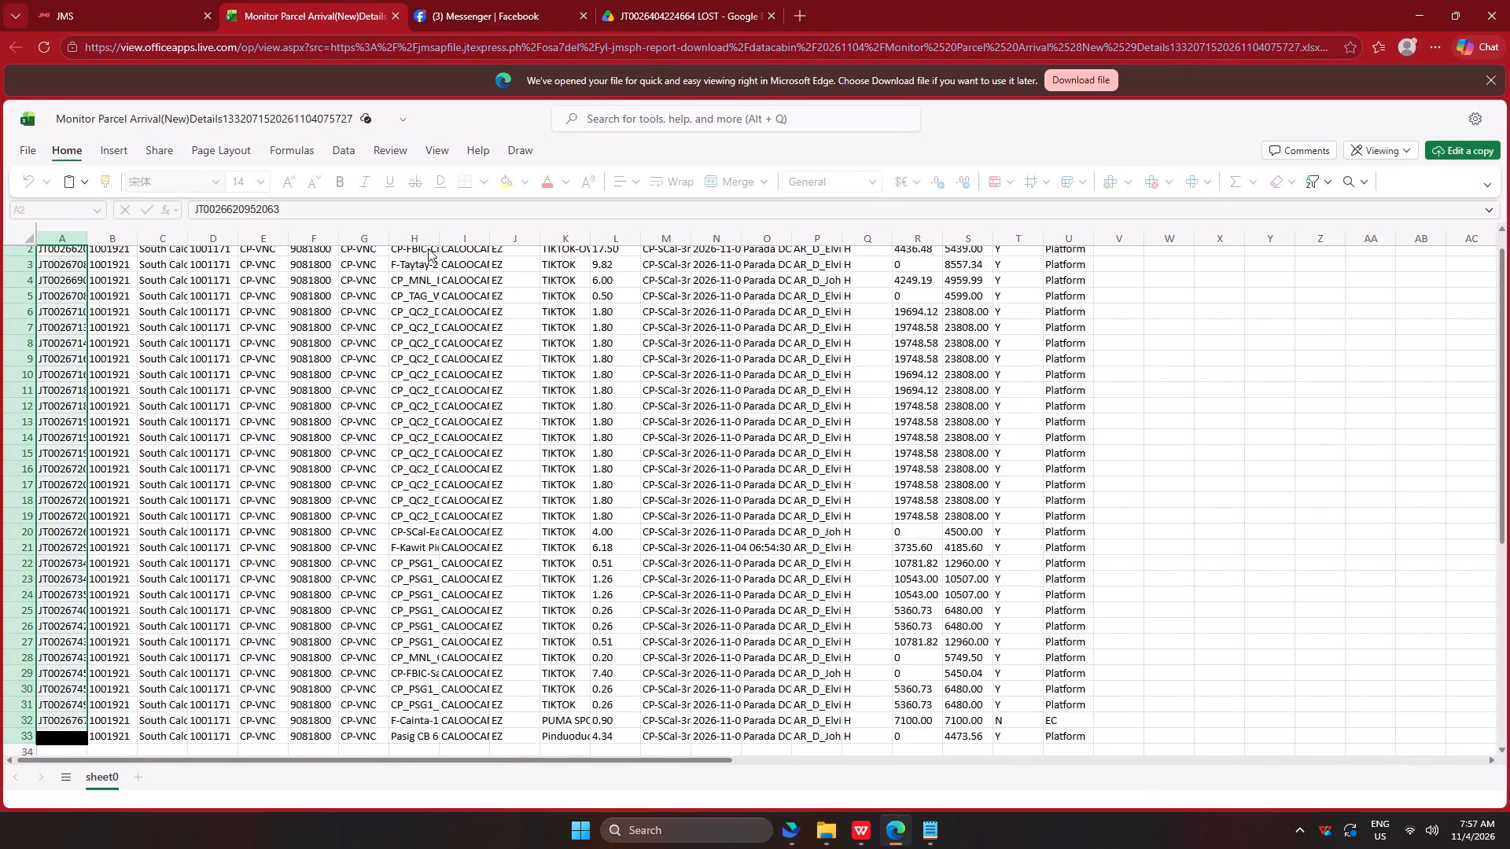
pyautogui.hotkey('ctrl', 'c')
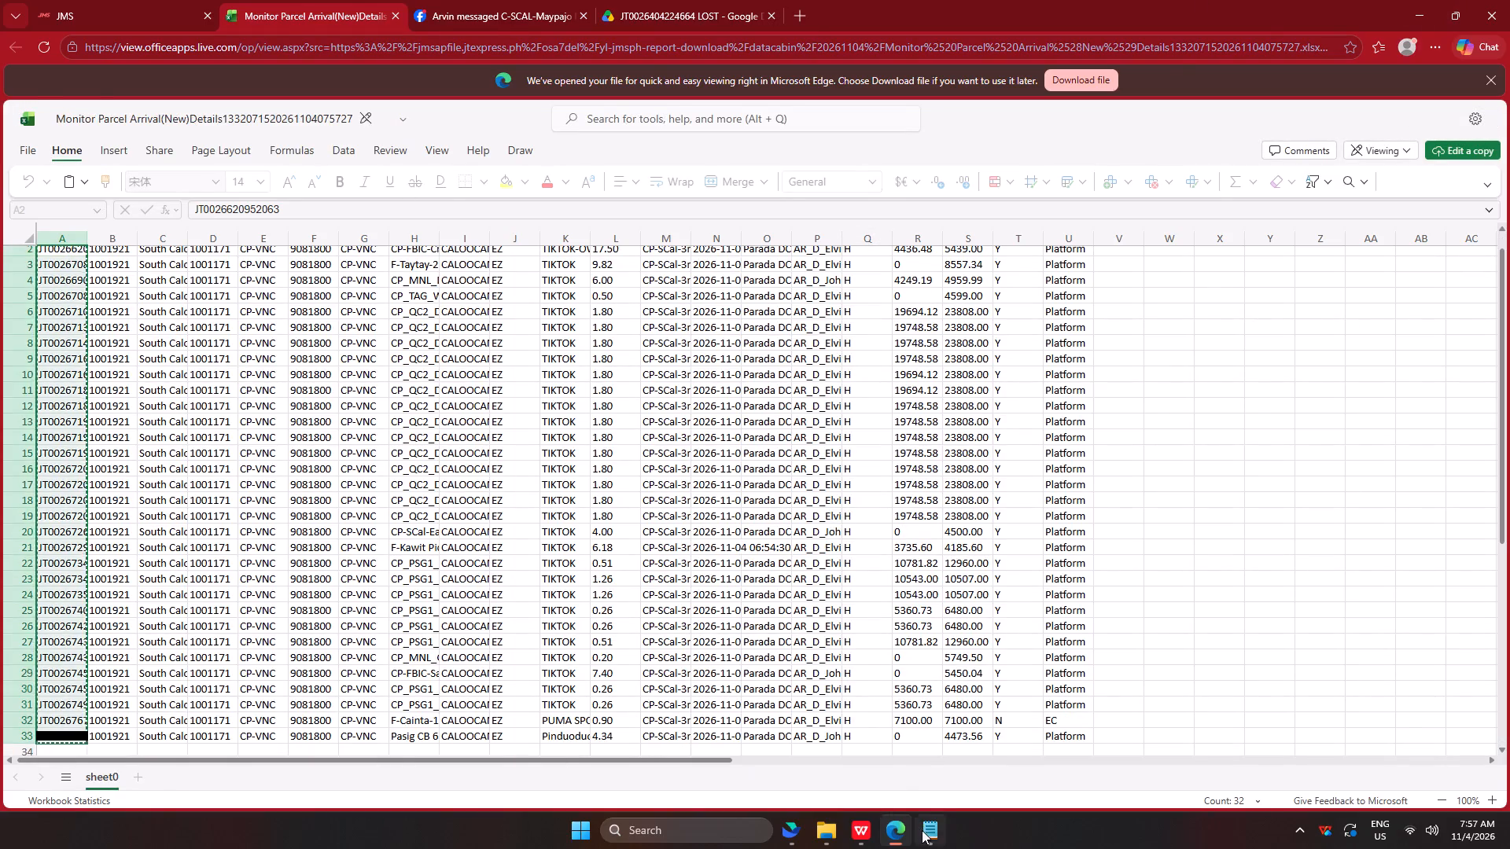
# Add the heading LIST OF HIGH VALUE PARCEL above PP NO DELIVERY SCAN in the Notepad ticket notes.
pyautogui.click(923, 832)
pyautogui.scroll(20, 177, 436)
pyautogui.scroll(3, 177, 436)
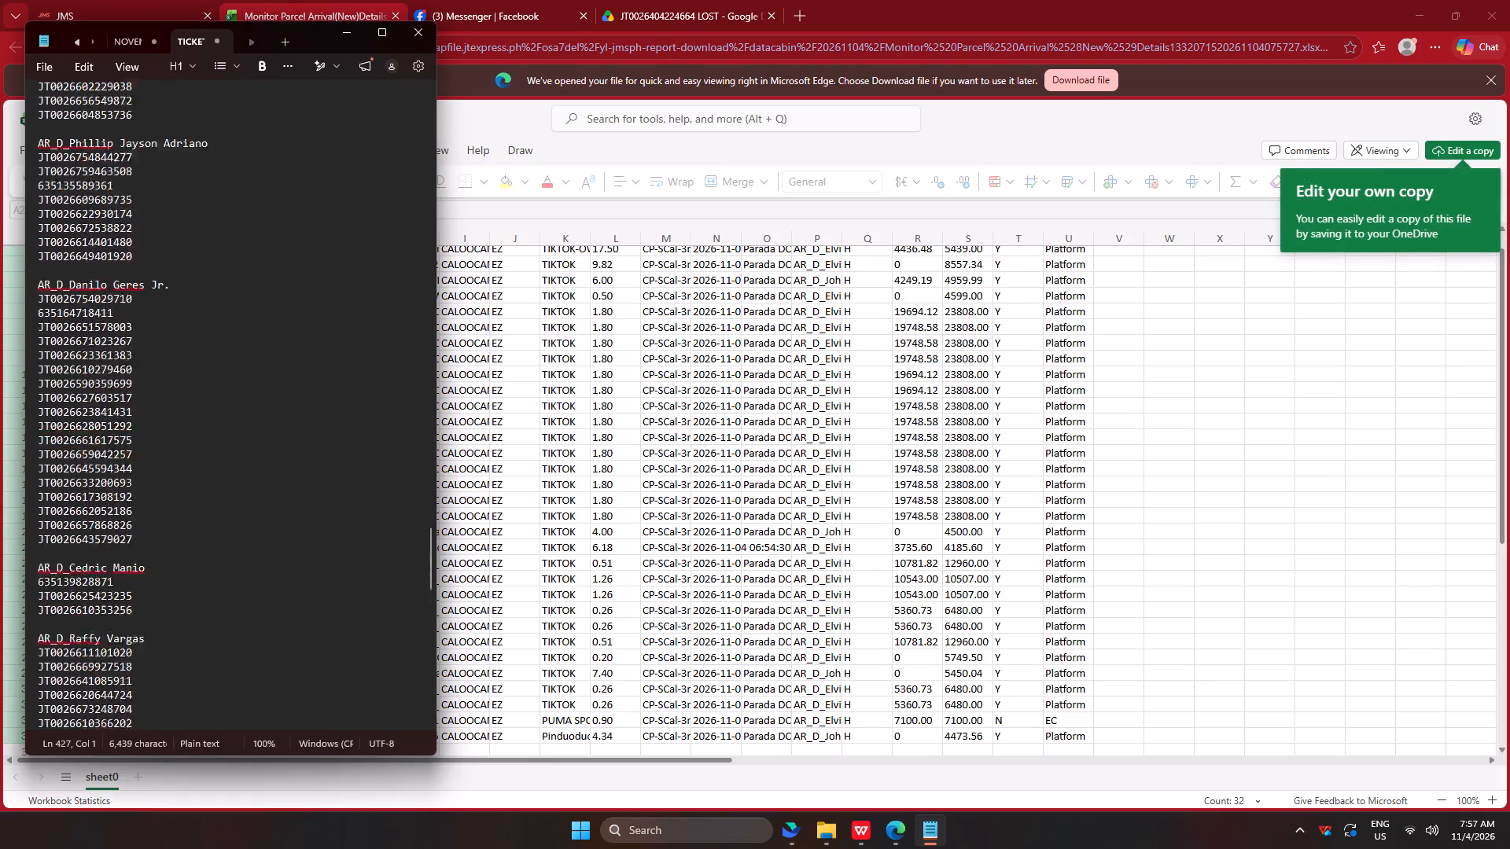
pyautogui.scroll(20, 182, 439)
pyautogui.scroll(20, 182, 439)
pyautogui.scroll(7, 182, 439)
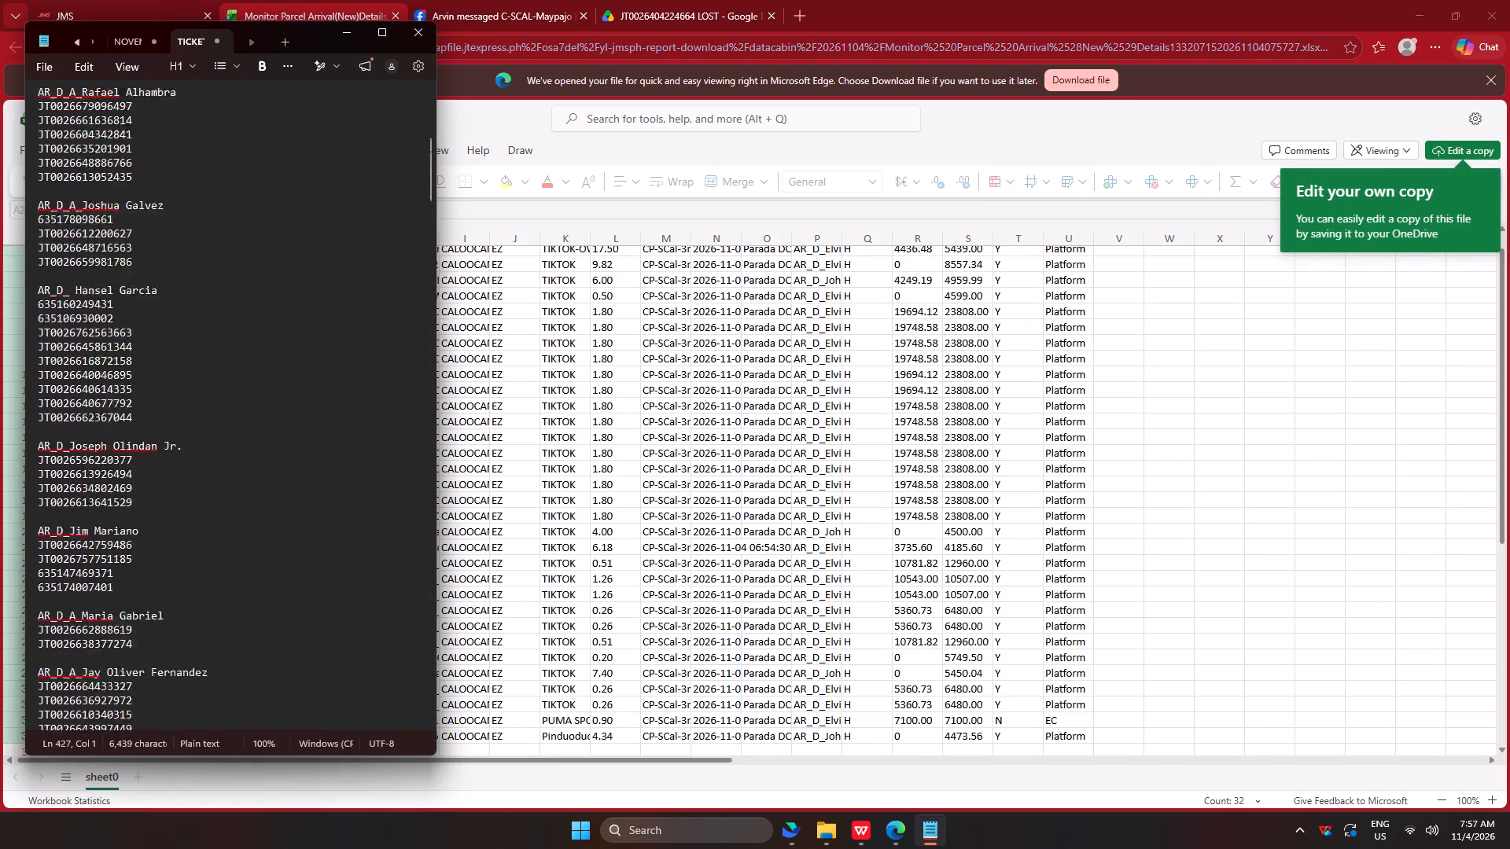
pyautogui.scroll(6, 218, 340)
pyautogui.middleClick(239, 339)
pyautogui.click(429, 315)
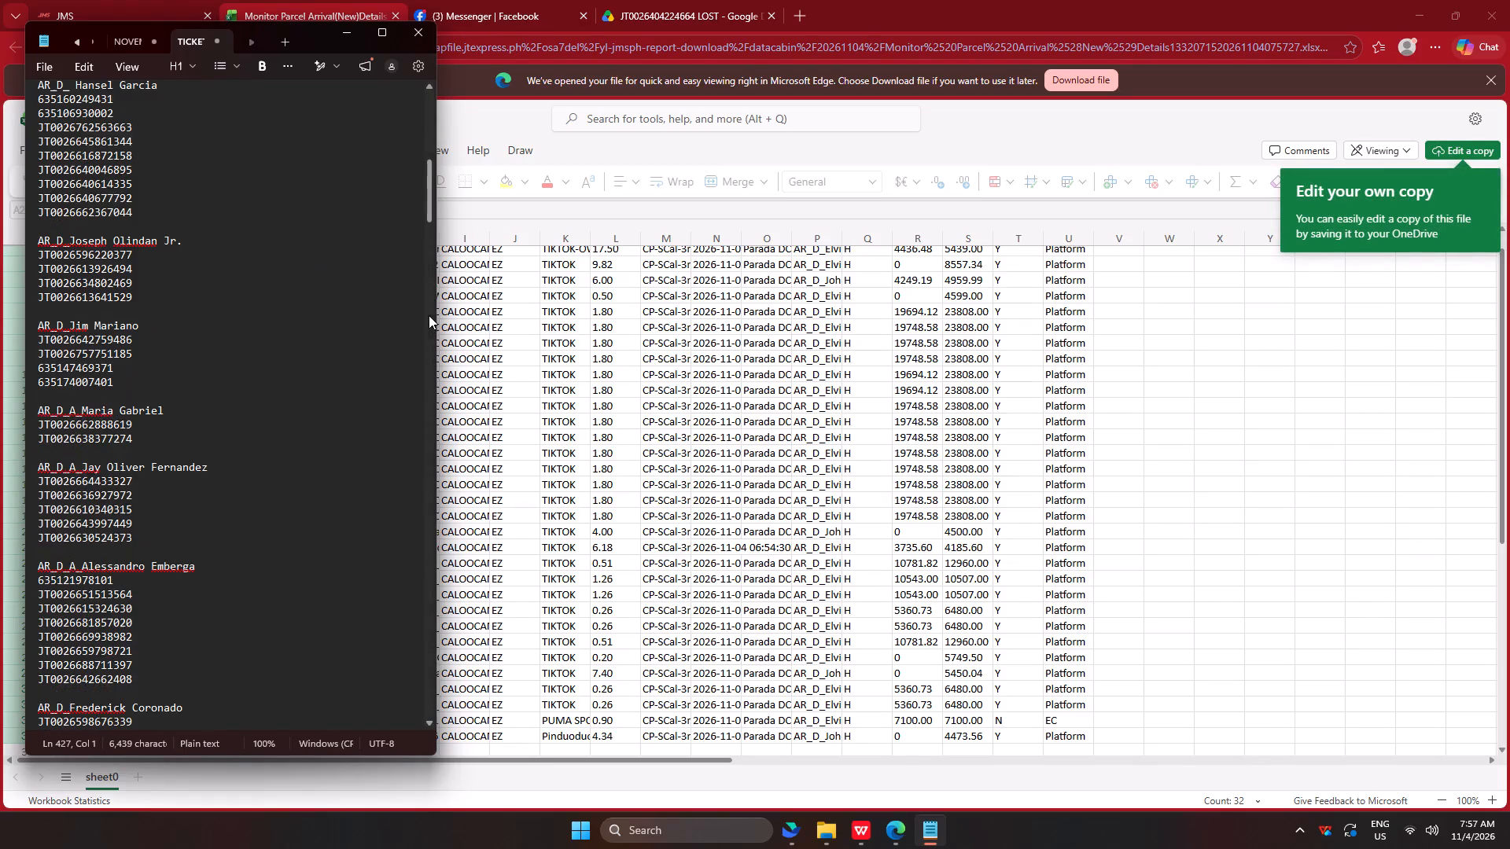
pyautogui.scroll(19, 362, 347)
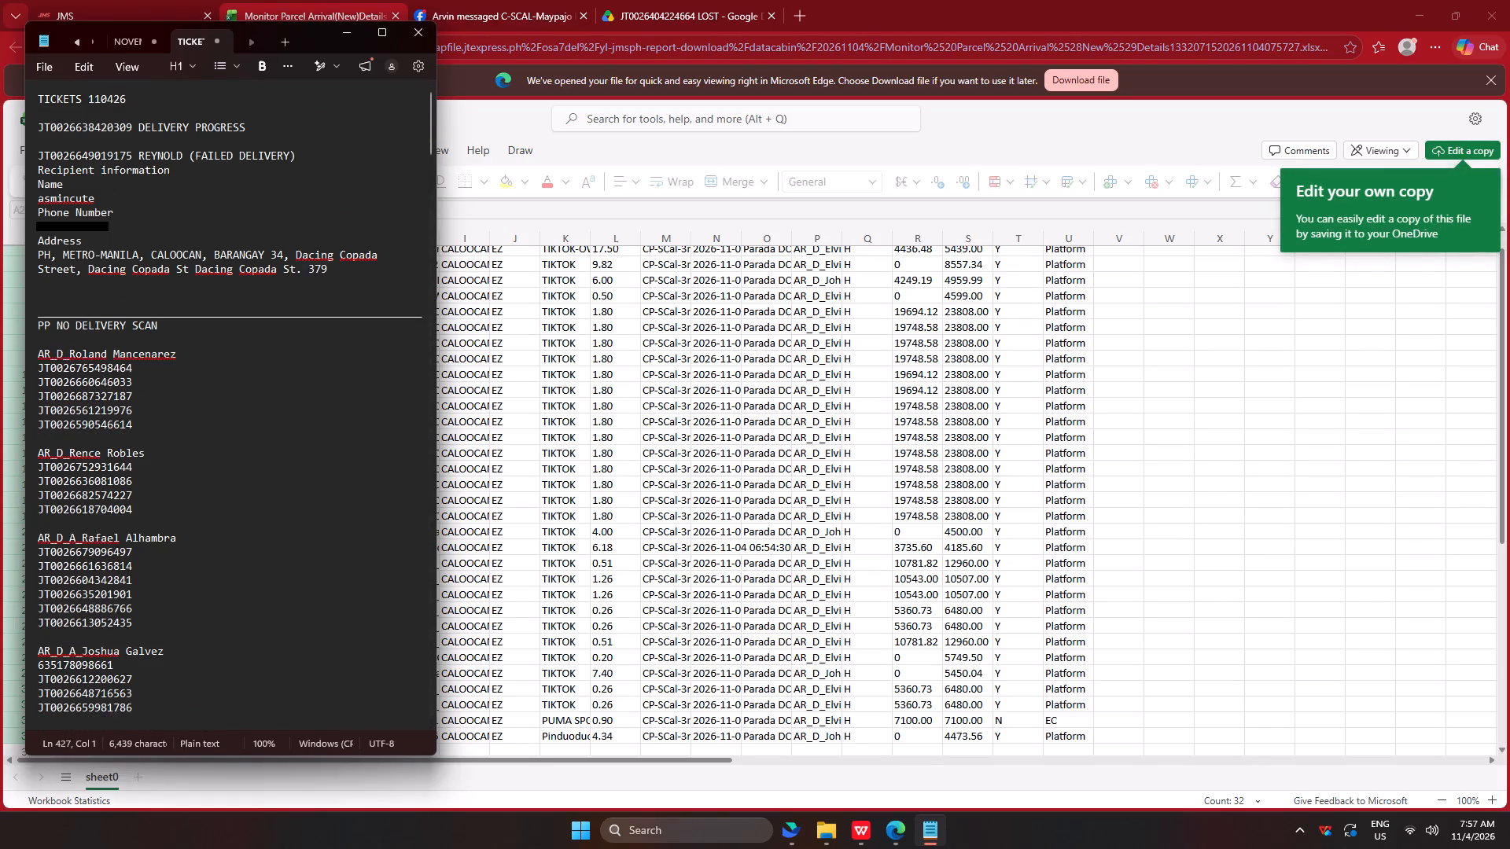
pyautogui.click(38, 326)
pyautogui.press('Return')
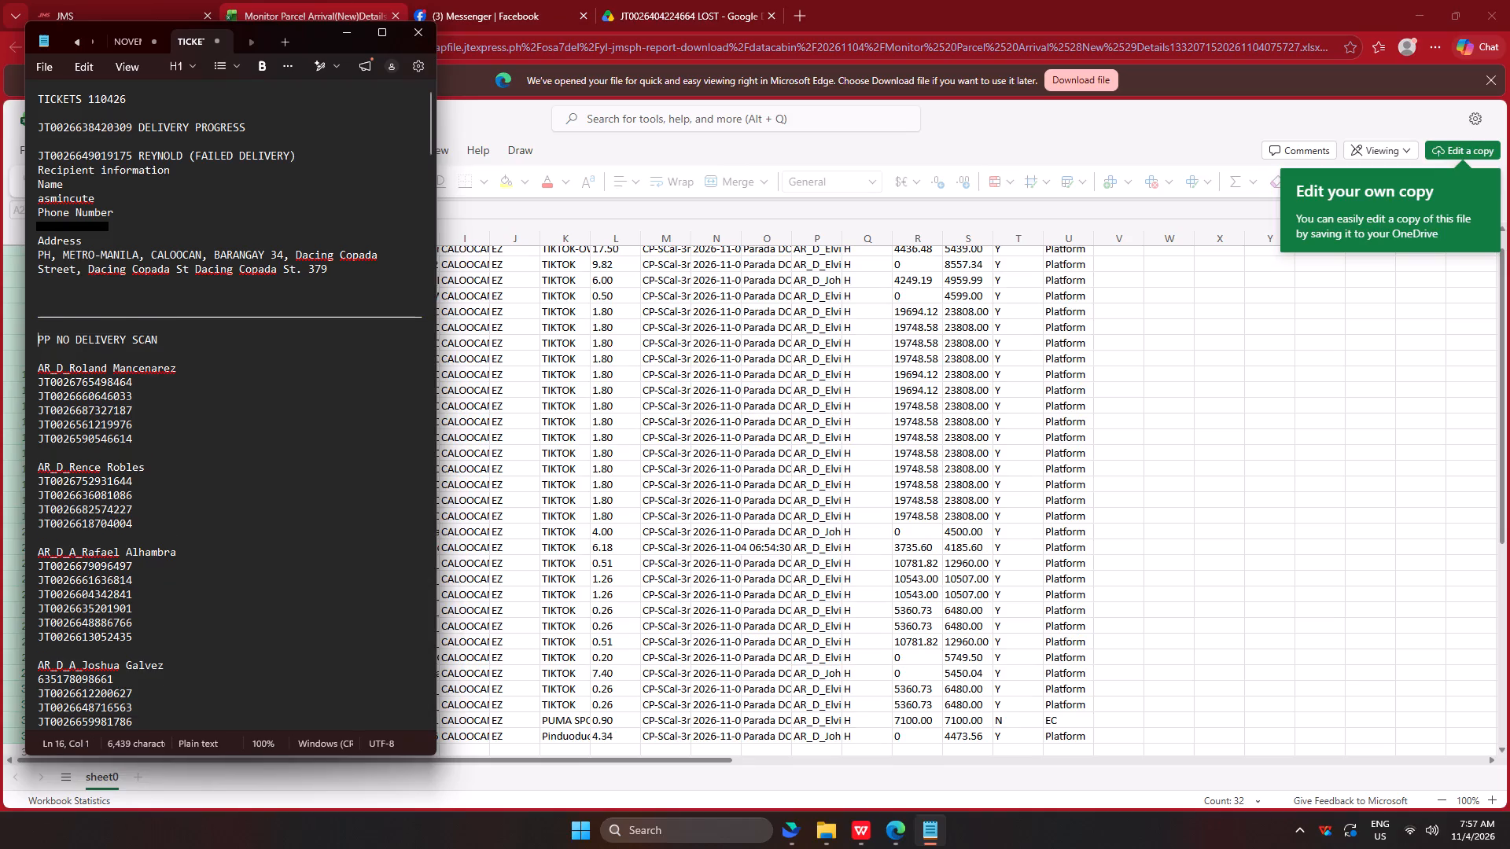
pyautogui.press('Return')
pyautogui.press('Return')
pyautogui.press('Return')
pyautogui.press('Up')
pyautogui.press('Up')
pyautogui.press('Up')
pyautogui.write('LIST OF')
pyautogui.press('space')
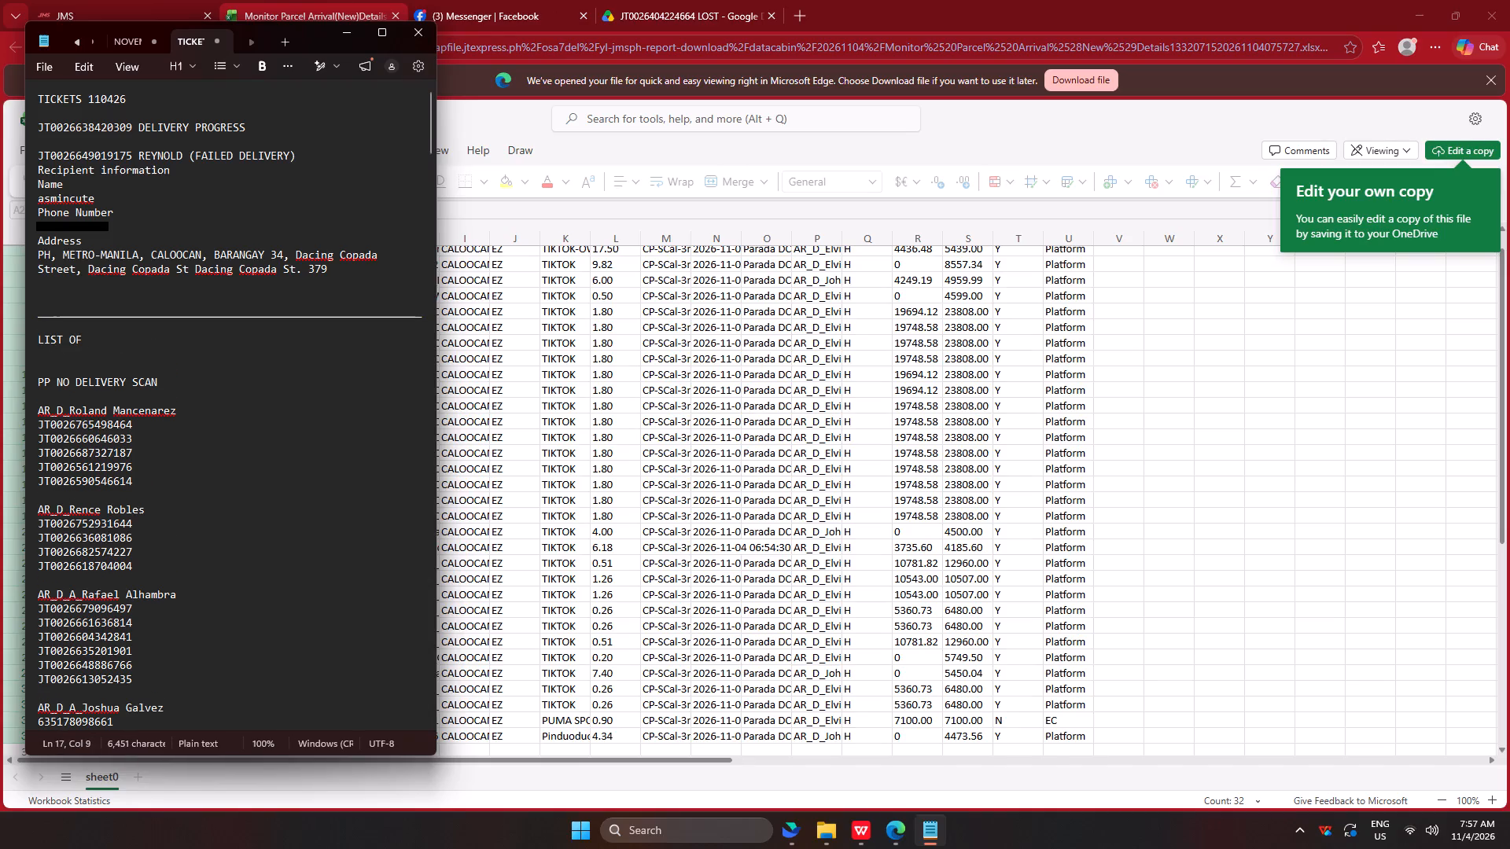
pyautogui.write('HIGH VALUE PARCEL')
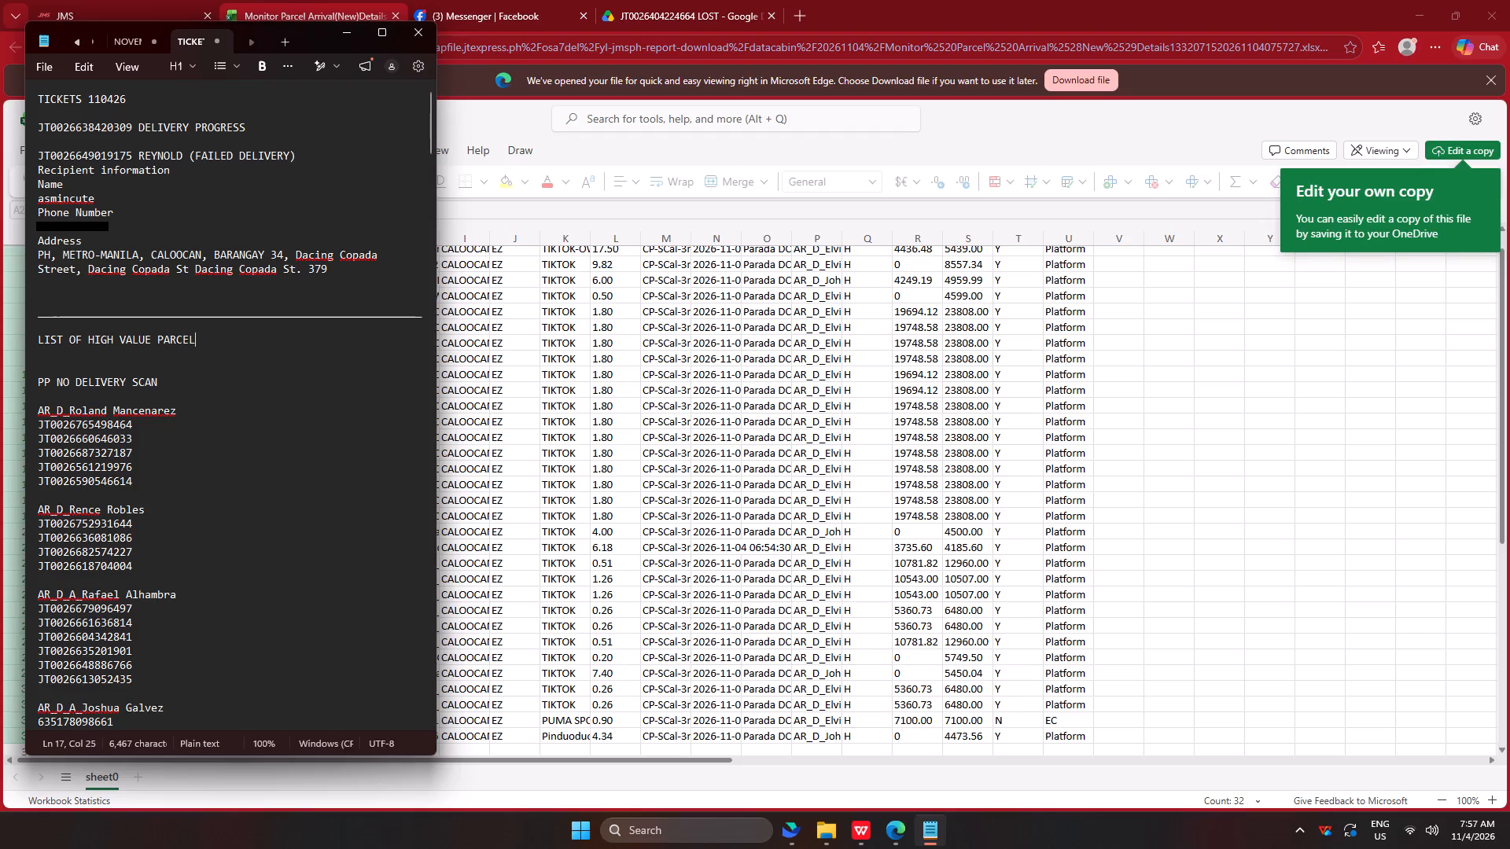
# Paste the copied waybill numbers below the LIST OF HIGH VALUE PARCEL heading, leaving a blank line between.
pyautogui.press('Return')
pyautogui.press('Return')
pyautogui.hotkey('ctrl', 'v')
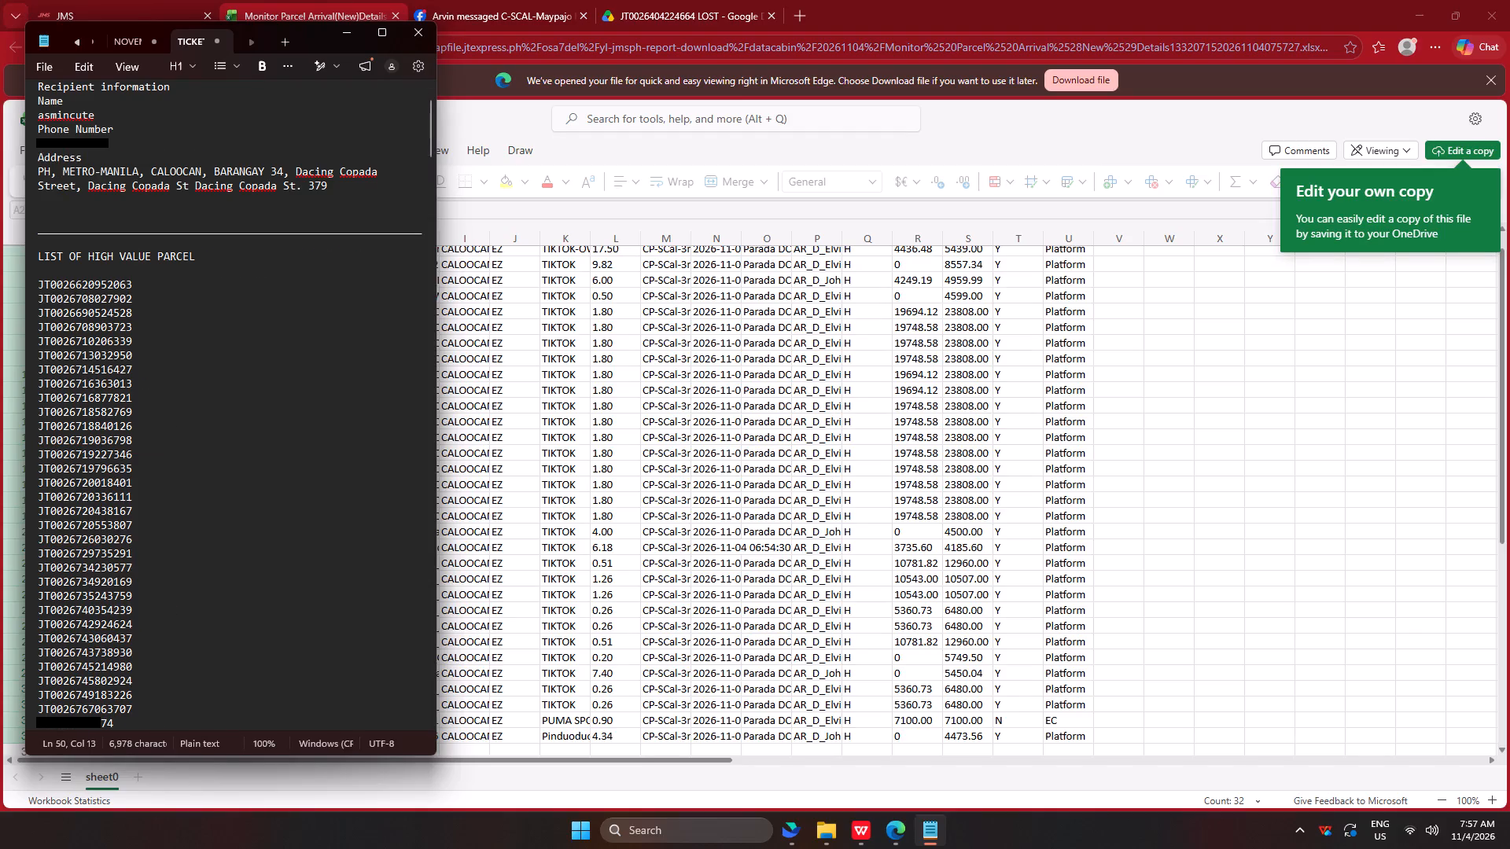
# Return to the browser and close the exported Monitor Parcel Arrival details spreadsheet.
pyautogui.click(134, 19)
pyautogui.click(374, 138)
pyautogui.click(369, 112)
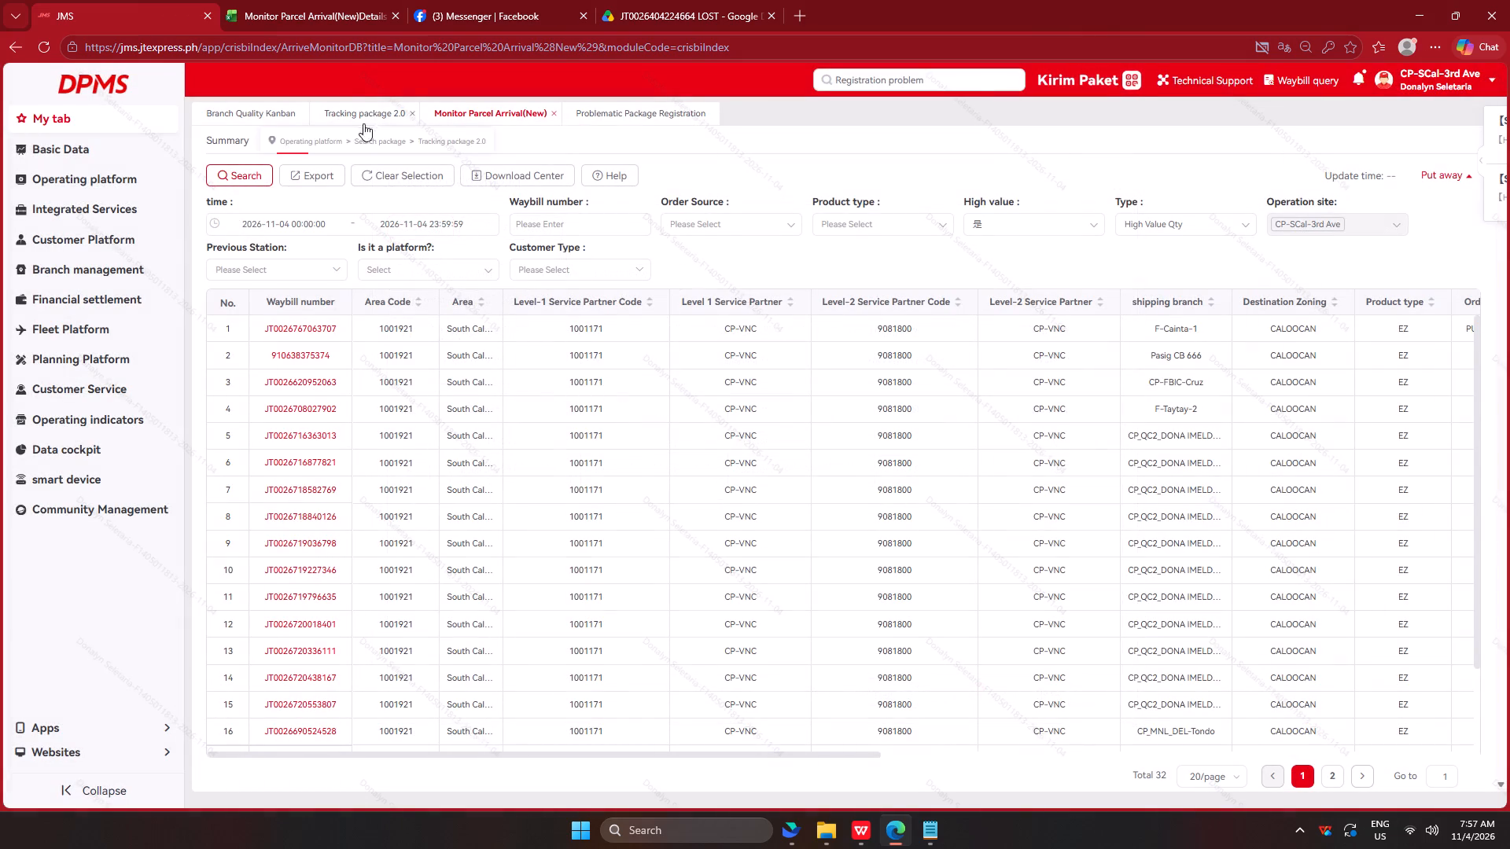
pyautogui.click(342, 15)
pyautogui.click(390, 17)
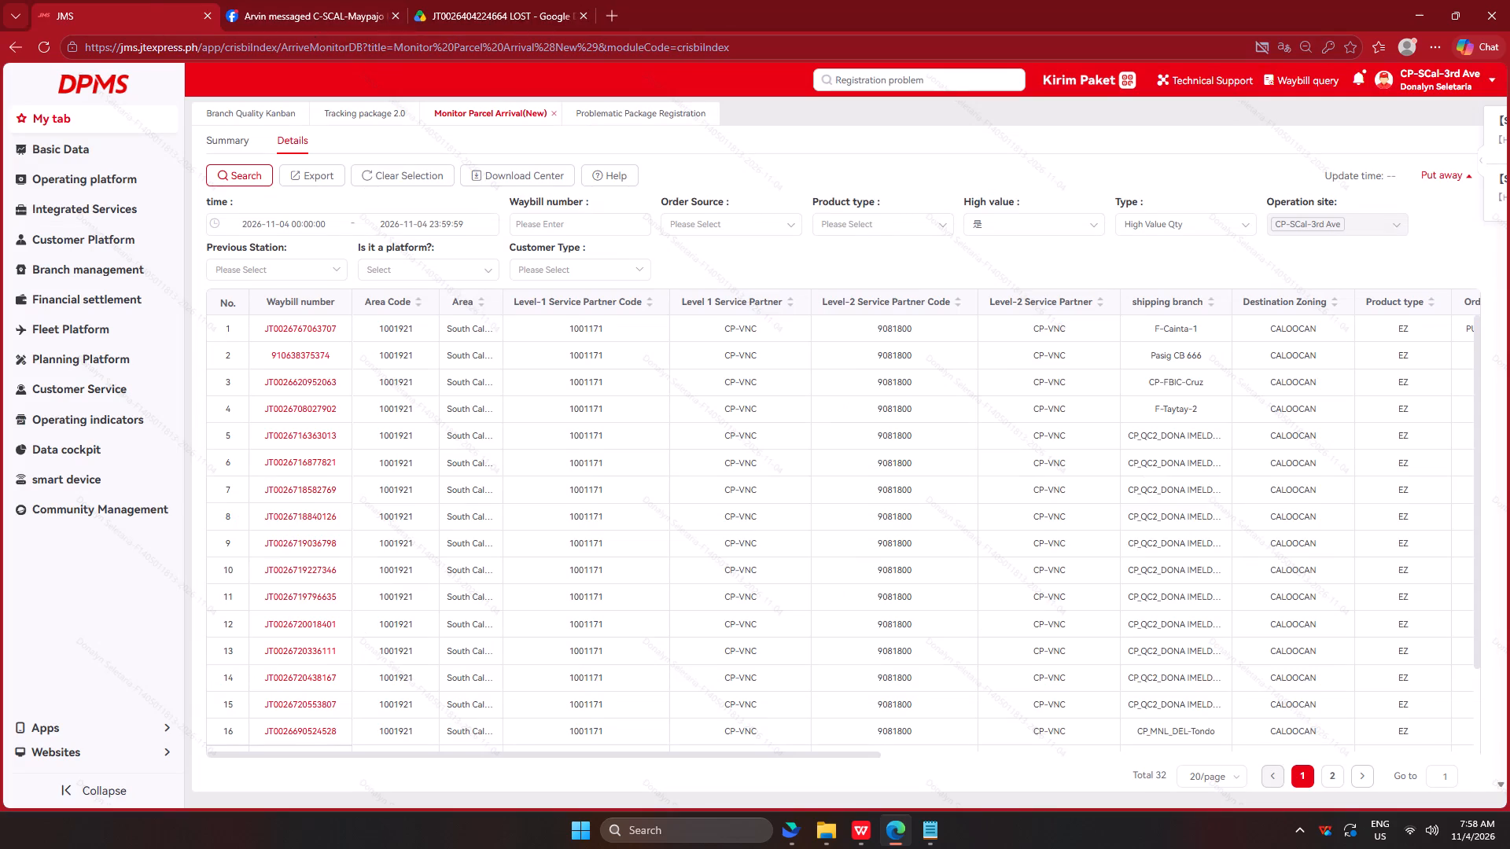
# Search the copied high-value waybills in Tracking package 2.0.
pyautogui.click(144, 7)
pyautogui.click(358, 111)
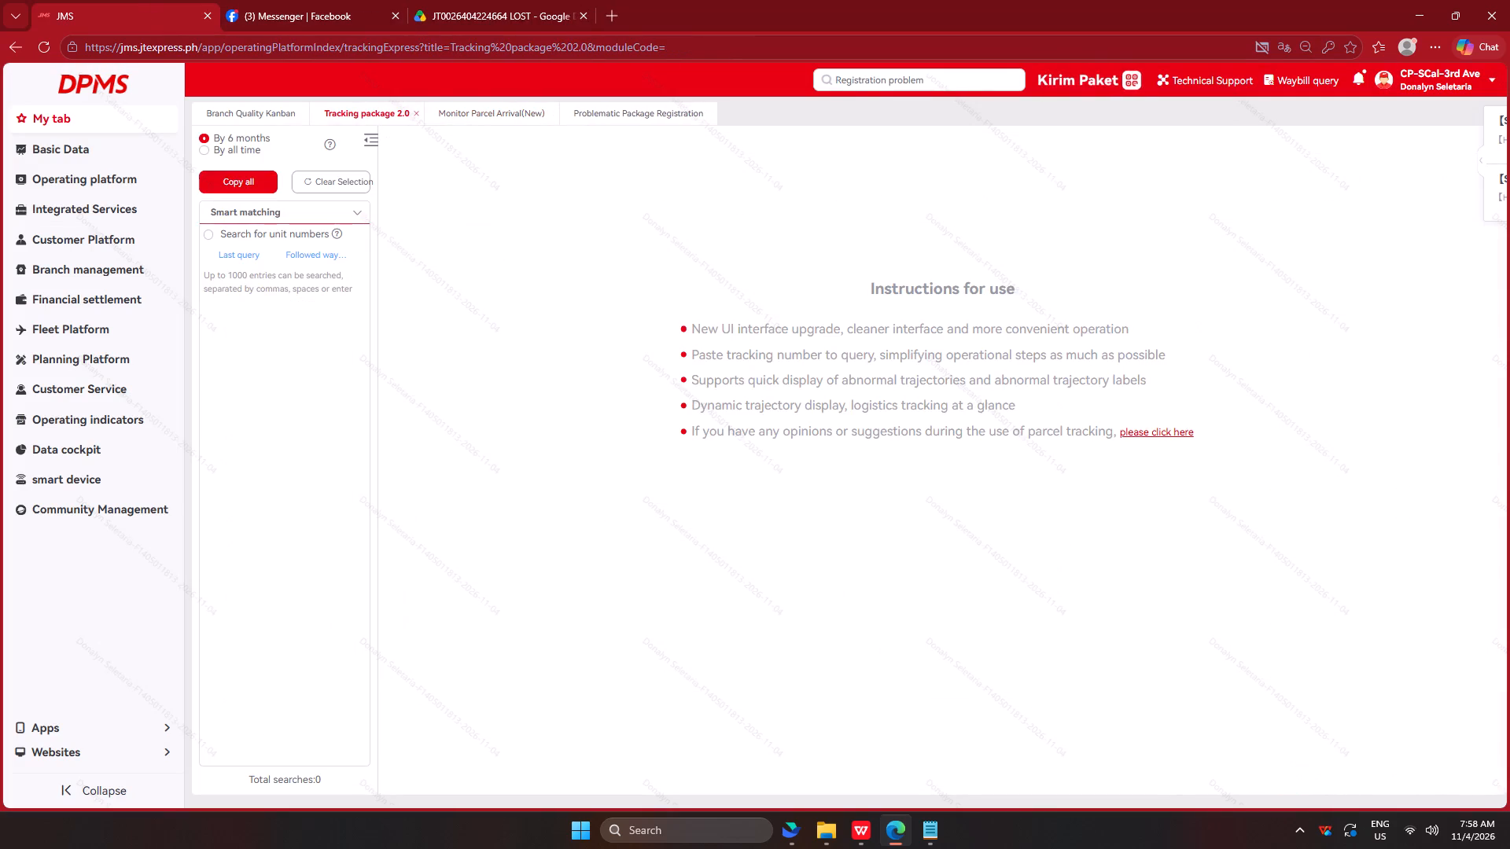
pyautogui.click(249, 371)
pyautogui.hotkey('ctrl', 'v')
pyautogui.scroll(-4, 799, 340)
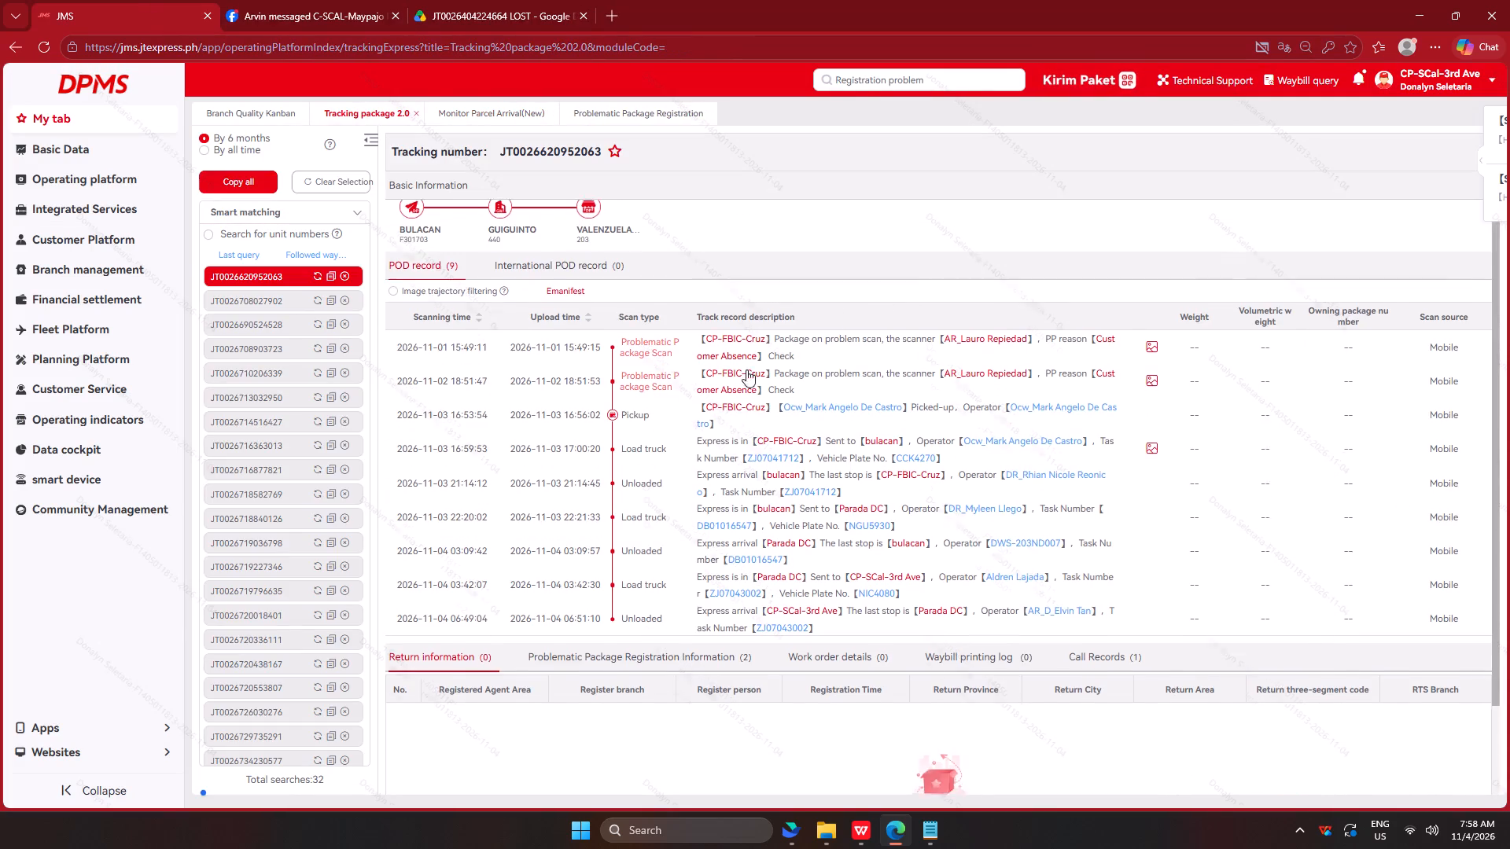
pyautogui.scroll(-3, 746, 369)
pyautogui.scroll(8, 586, 536)
pyautogui.click(1368, 180)
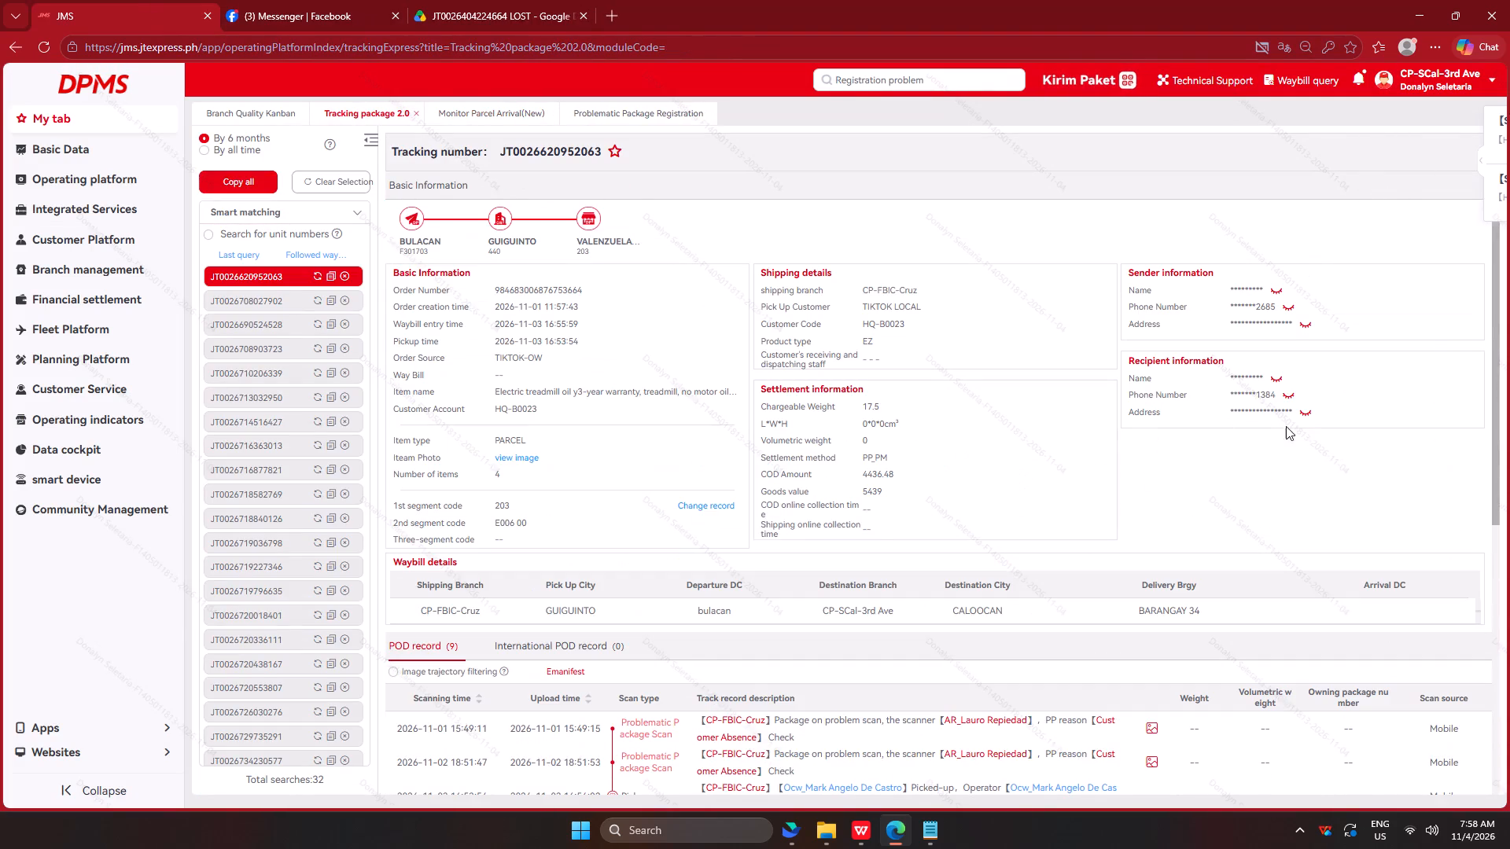
pyautogui.click(1298, 413)
pyautogui.tripleClick(1275, 412)
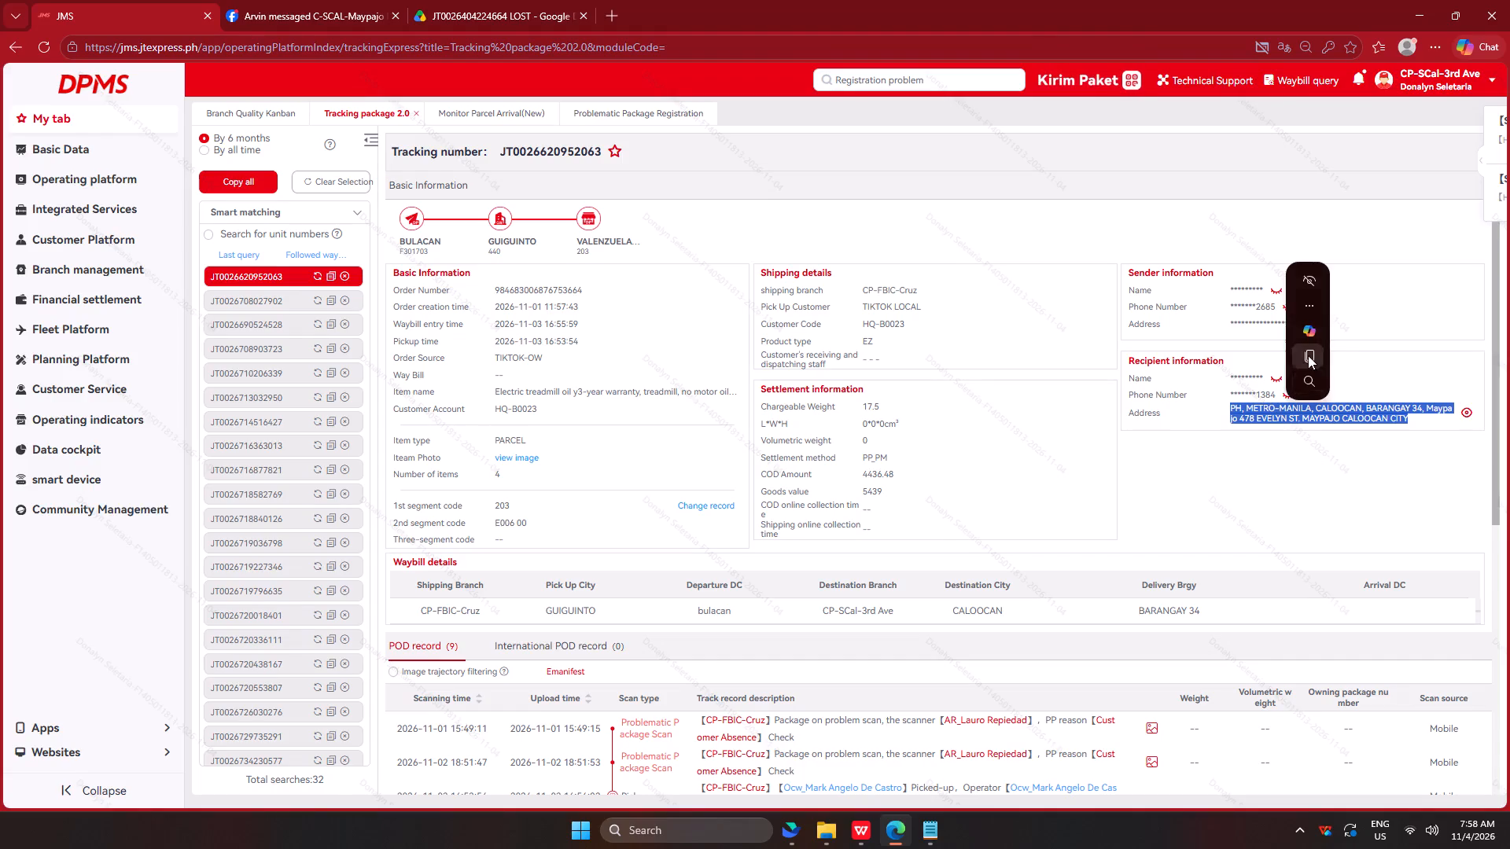
pyautogui.click(1308, 355)
pyautogui.click(921, 840)
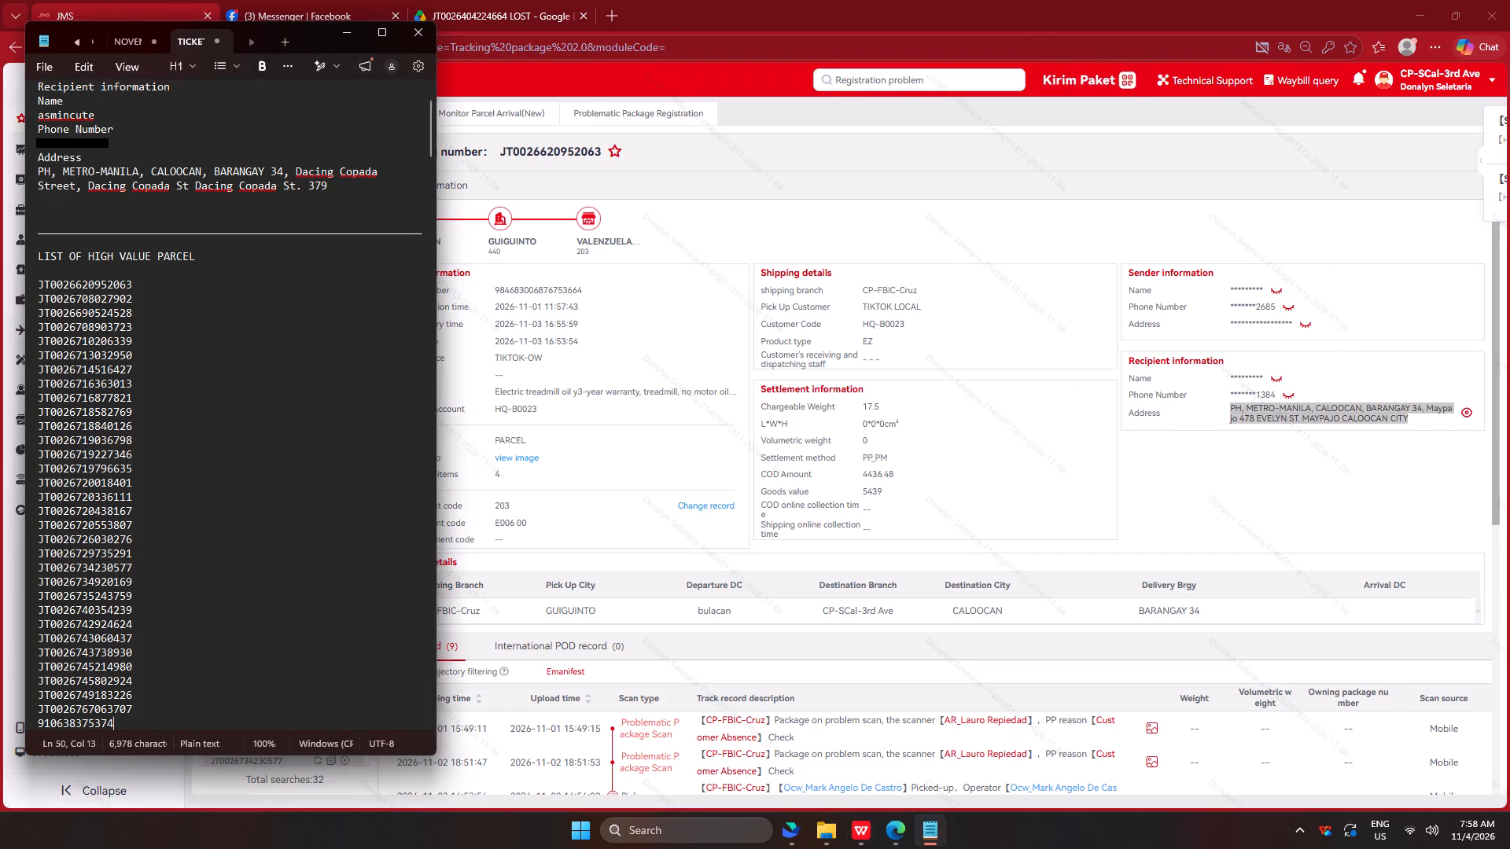
pyautogui.click(136, 291)
pyautogui.press('Return')
pyautogui.hotkey('ctrl', 'v')
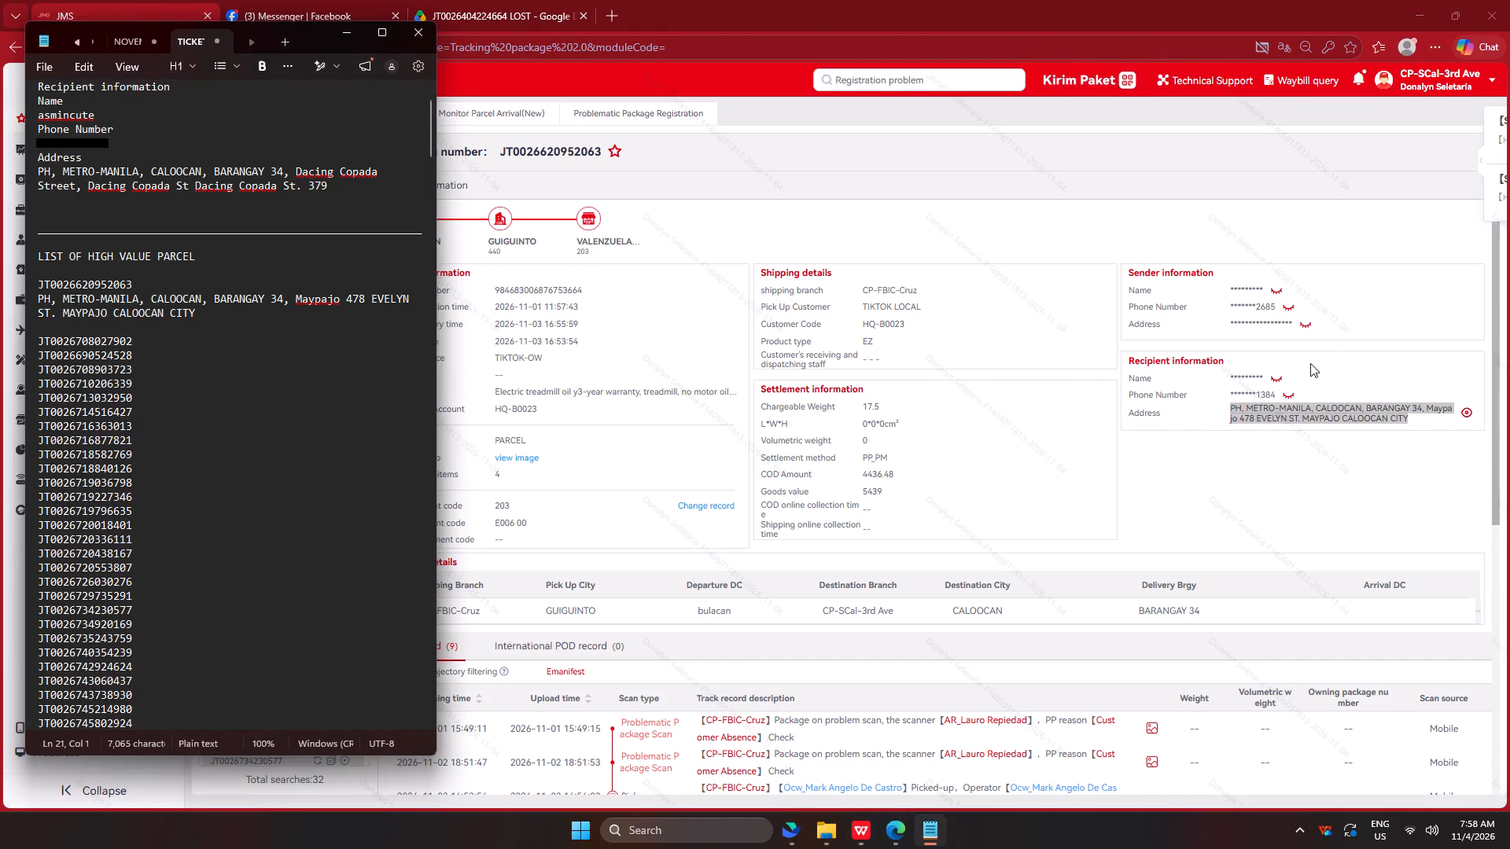
pyautogui.click(1279, 377)
pyautogui.tripleClick(1246, 377)
pyautogui.click(1268, 330)
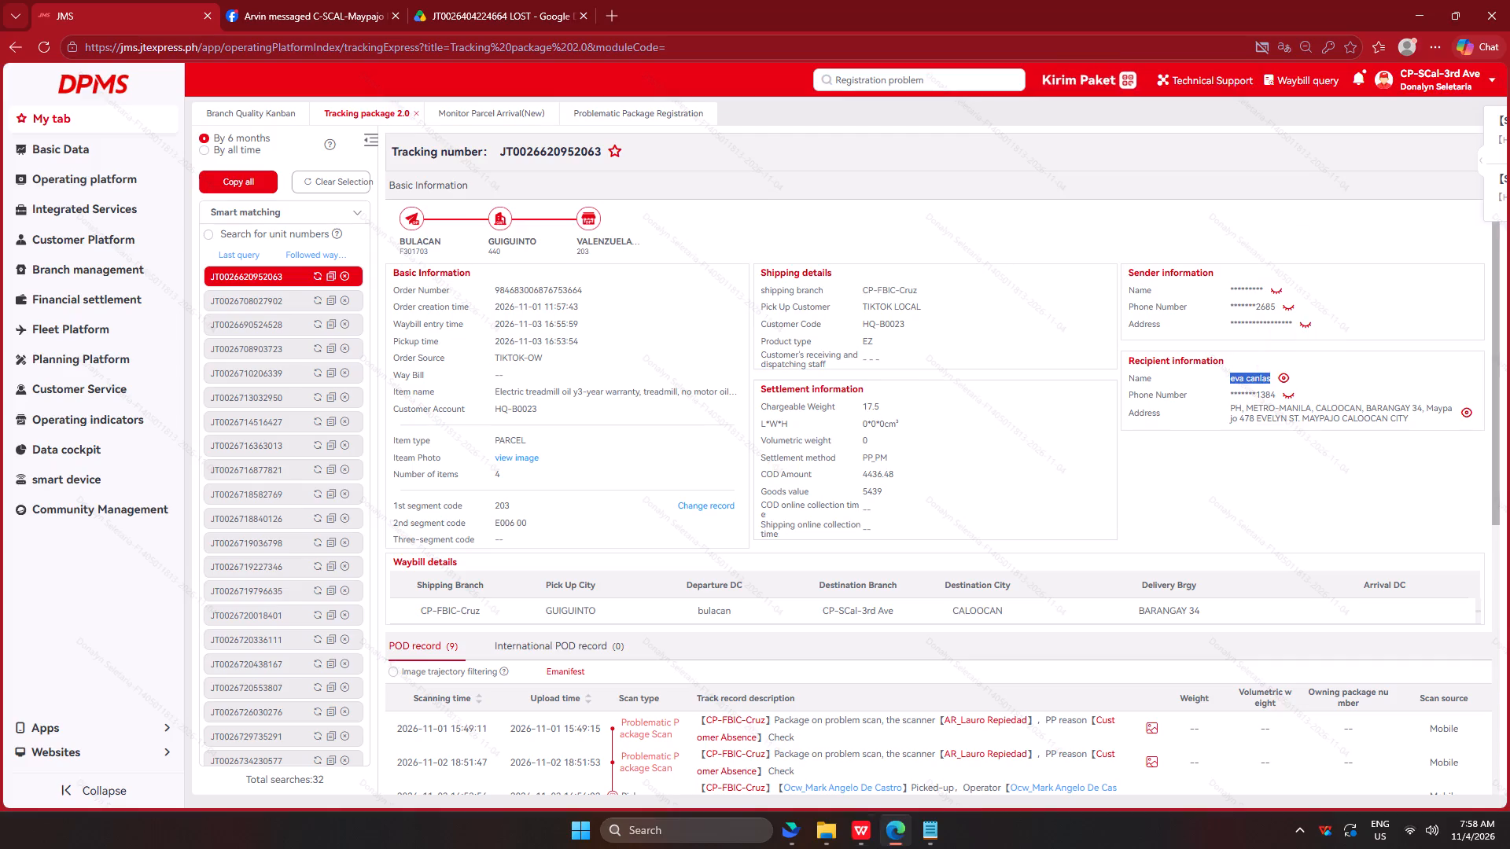
pyautogui.click(915, 835)
pyautogui.hotkey('ctrl', 'v')
pyautogui.click(174, 344)
pyautogui.click(176, 348)
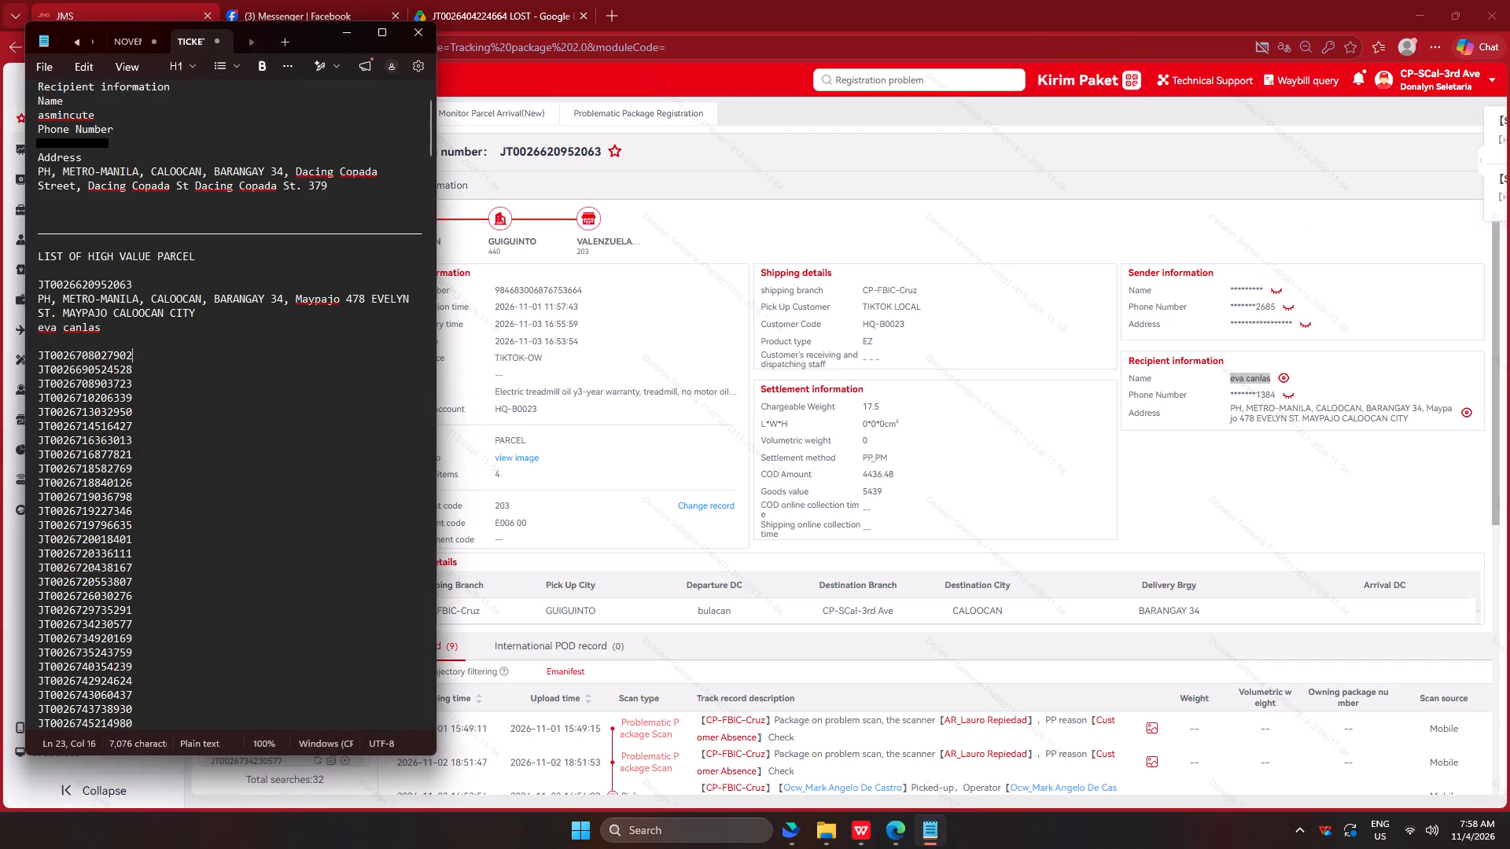
pyautogui.press('Return')
pyautogui.click(617, 406)
pyautogui.click(208, 300)
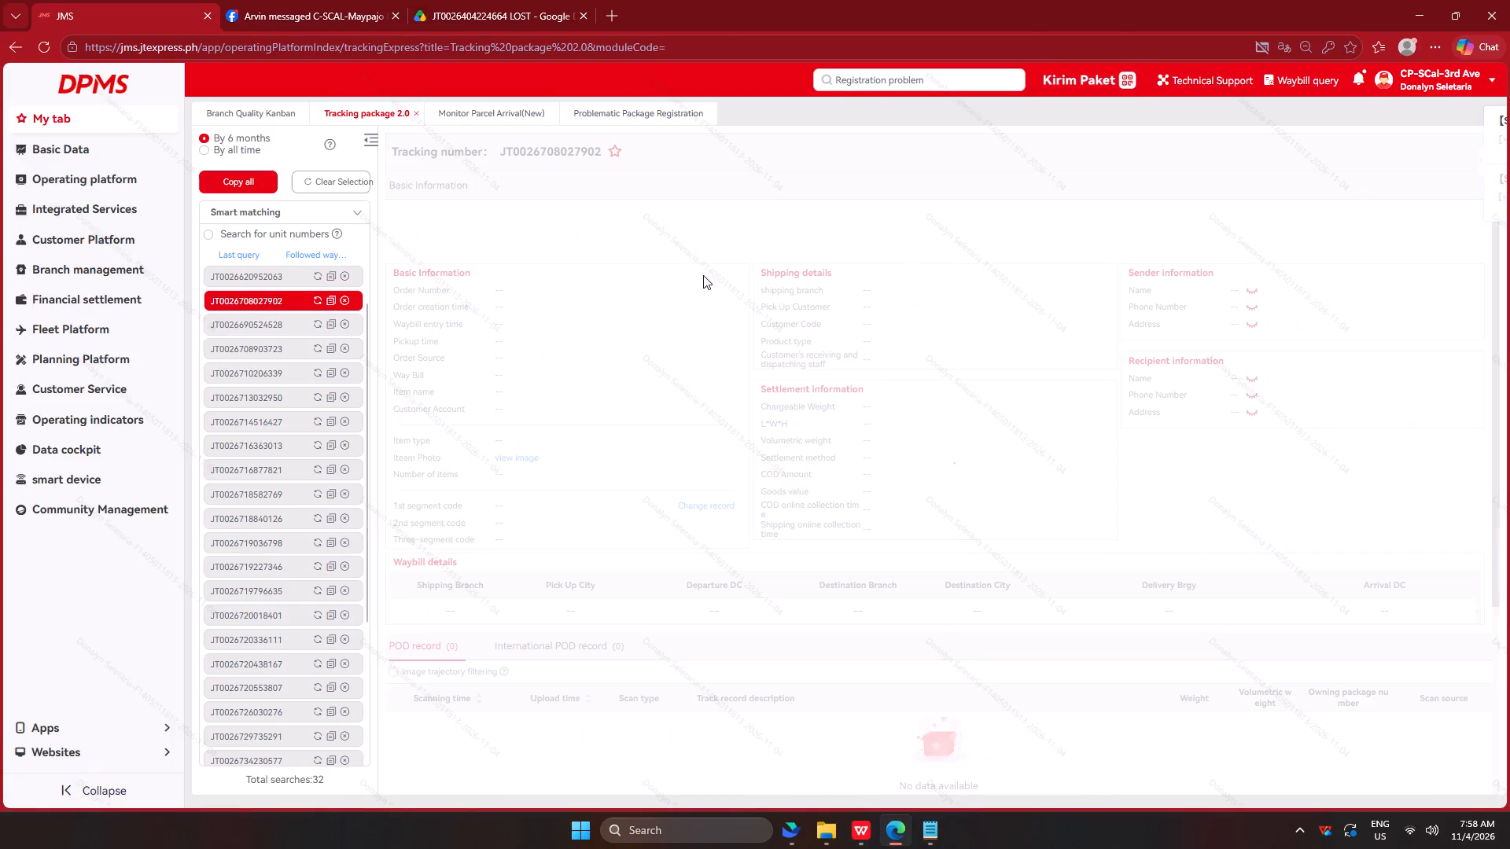
pyautogui.click(1302, 412)
pyautogui.tripleClick(1271, 410)
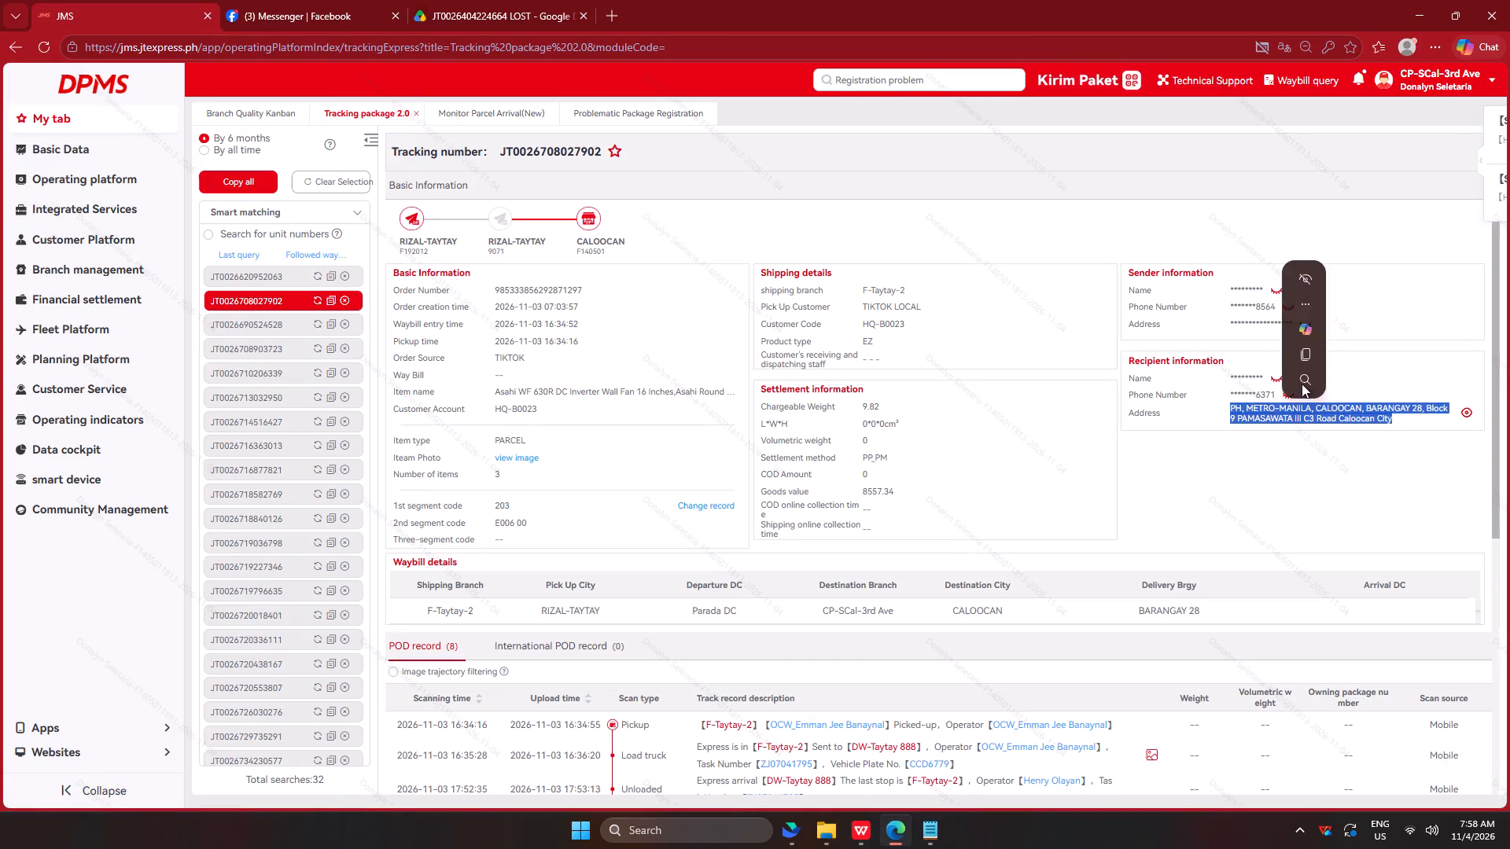
pyautogui.click(1305, 361)
pyautogui.click(935, 839)
pyautogui.hotkey('ctrl', 'v')
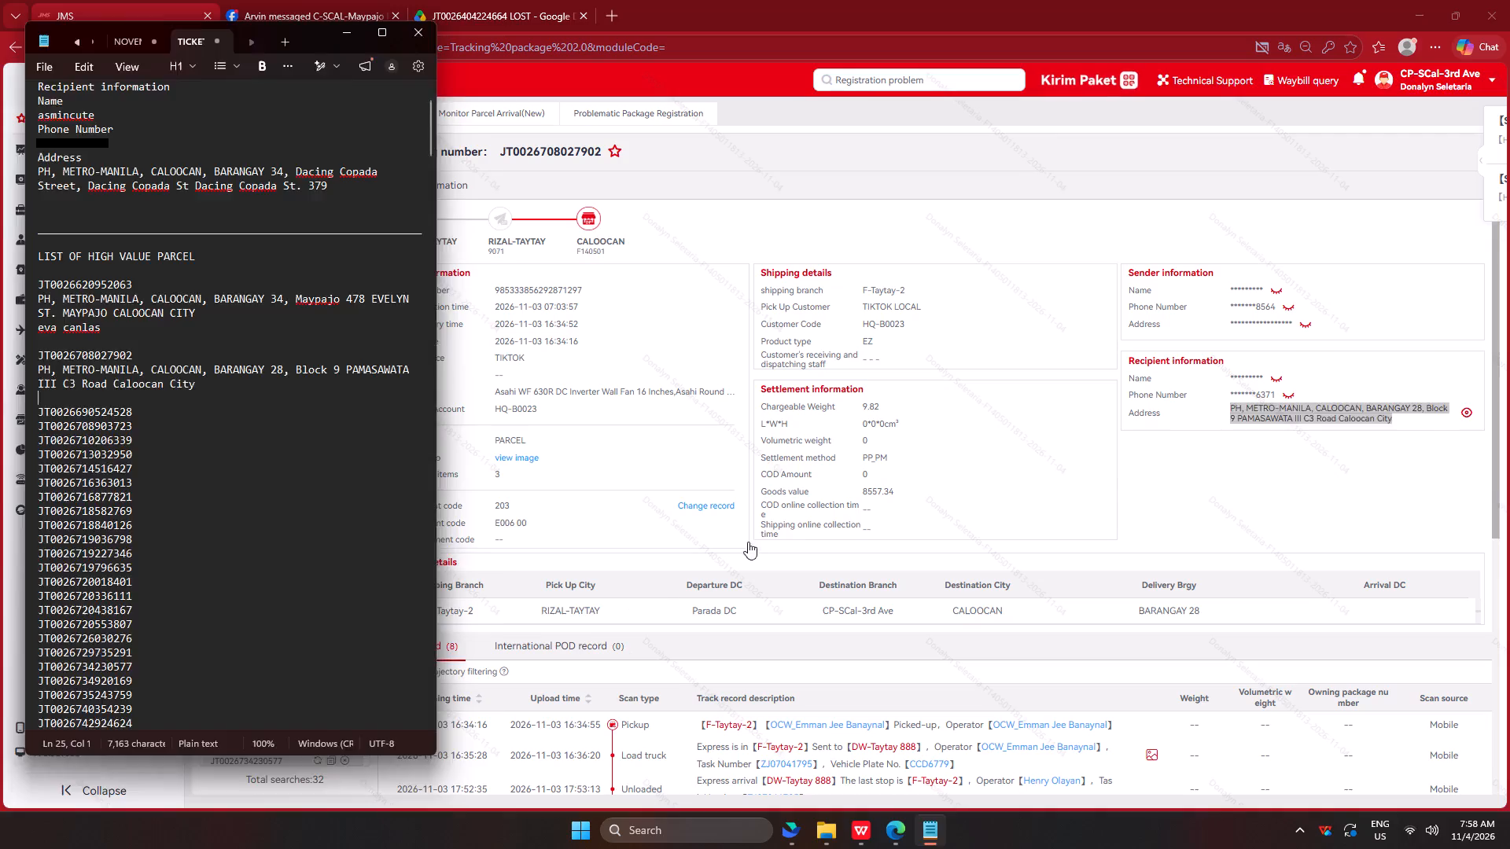
pyautogui.click(781, 533)
pyautogui.click(1275, 373)
pyautogui.tripleClick(1255, 375)
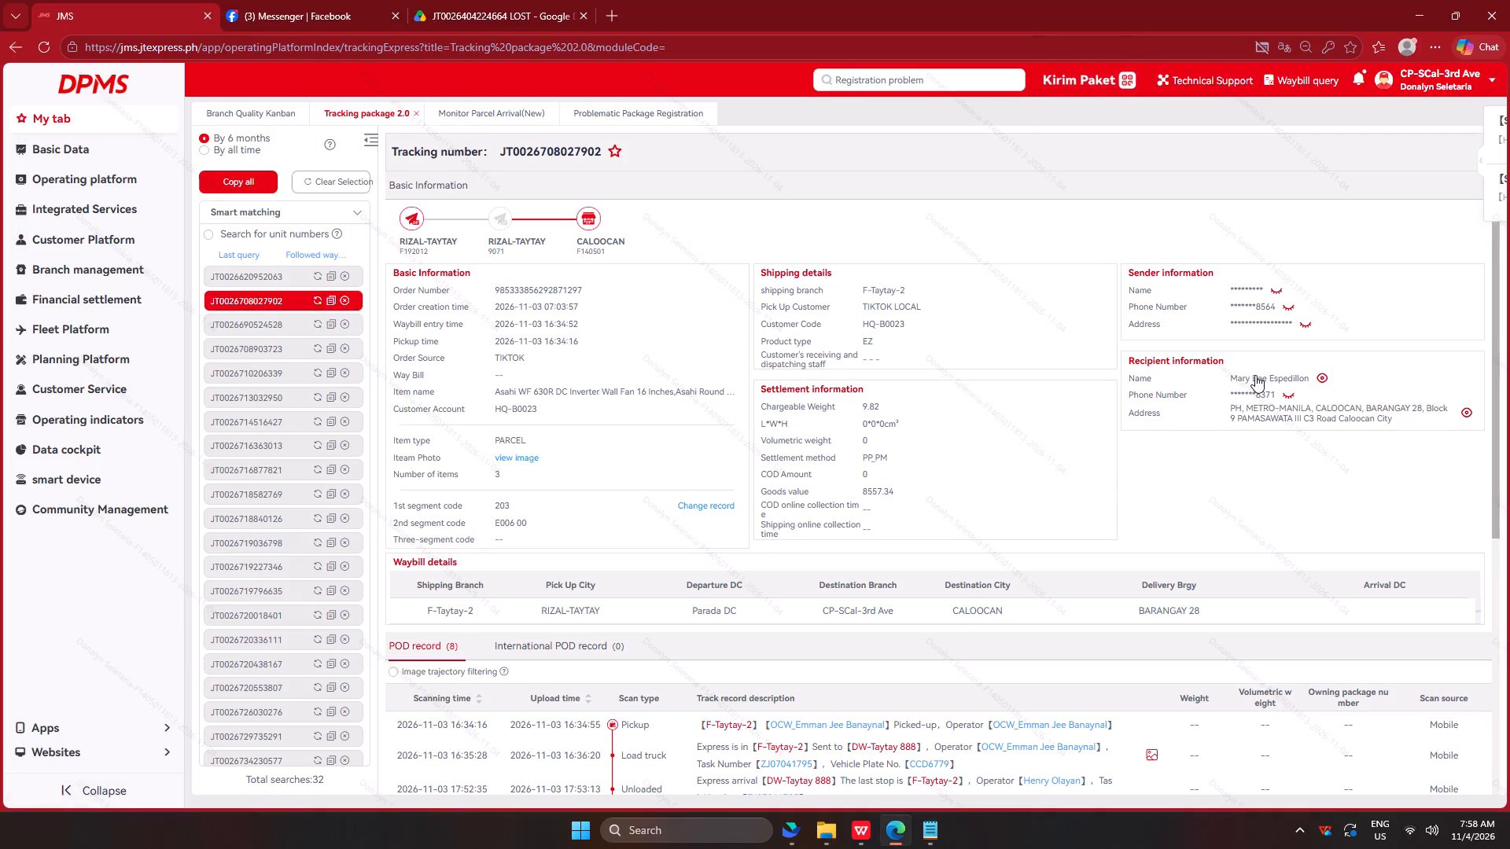
pyautogui.click(1293, 322)
pyautogui.click(943, 826)
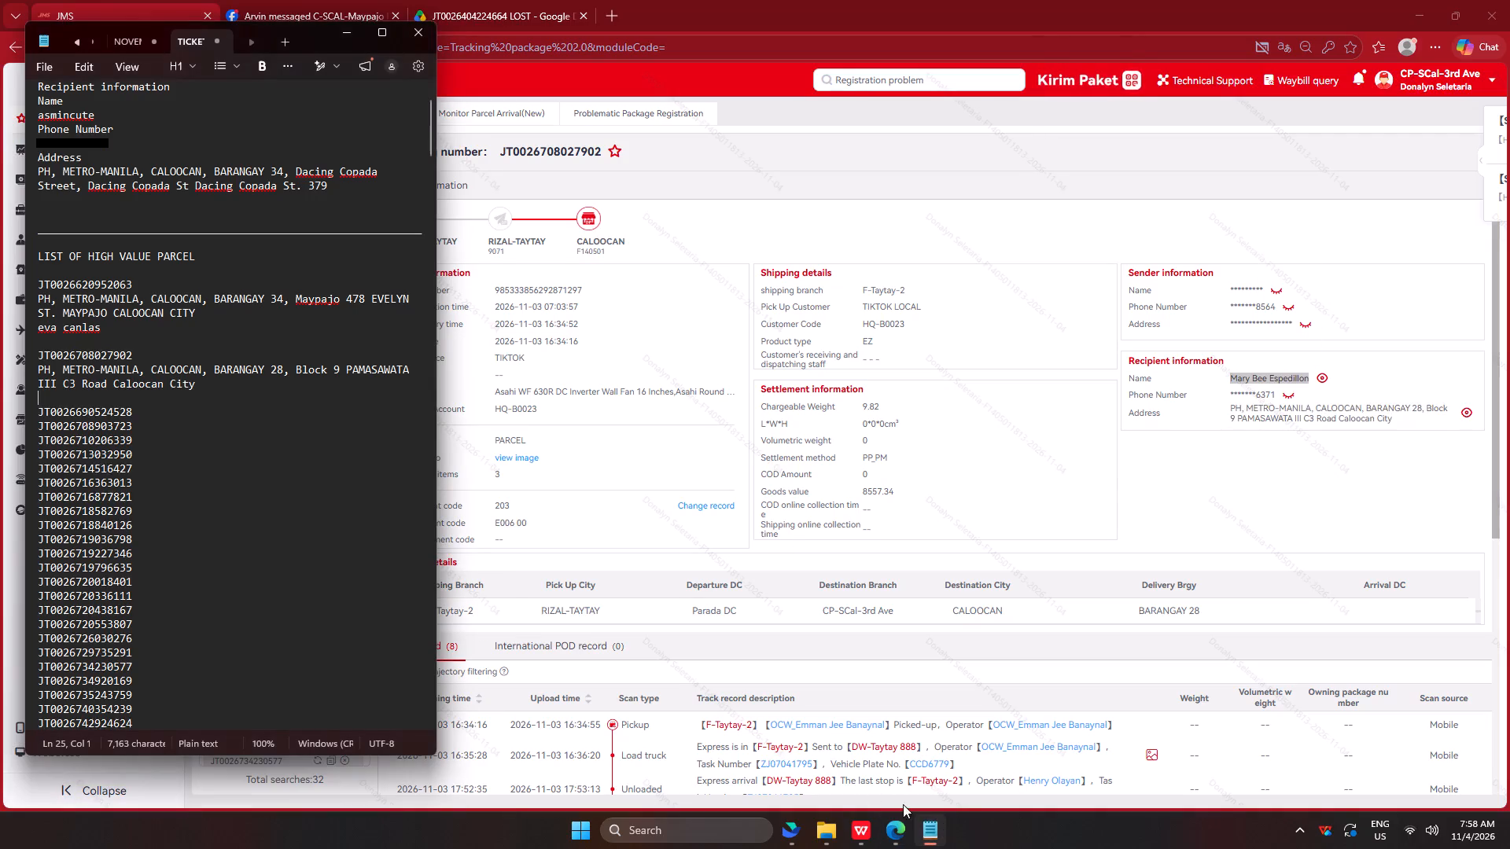
pyautogui.hotkey('ctrl', 'v')
pyautogui.click(141, 434)
pyautogui.press('Up')
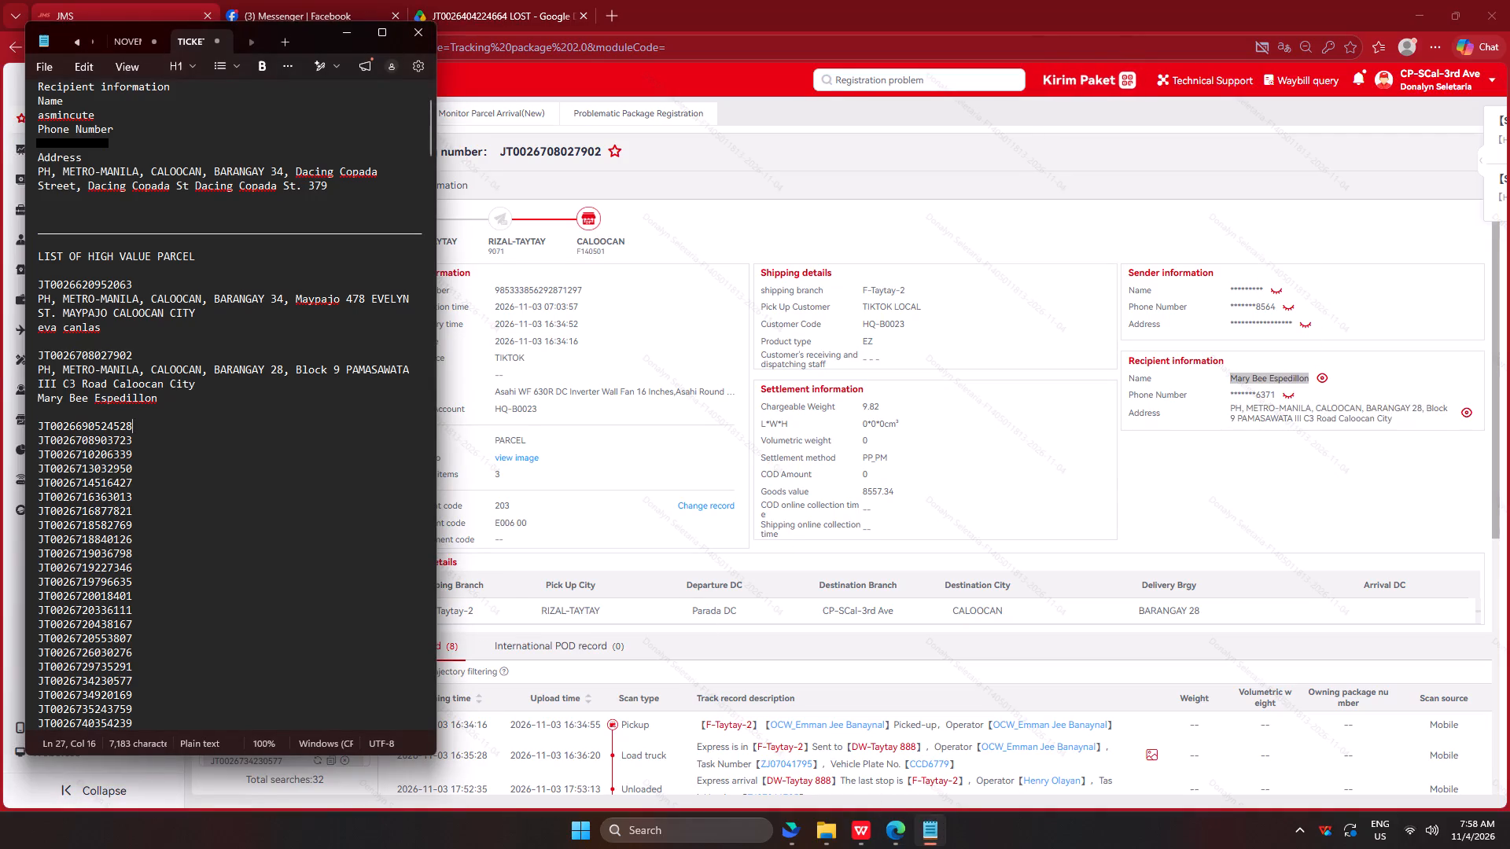
pyautogui.press('Return')
pyautogui.click(693, 458)
pyautogui.click(228, 320)
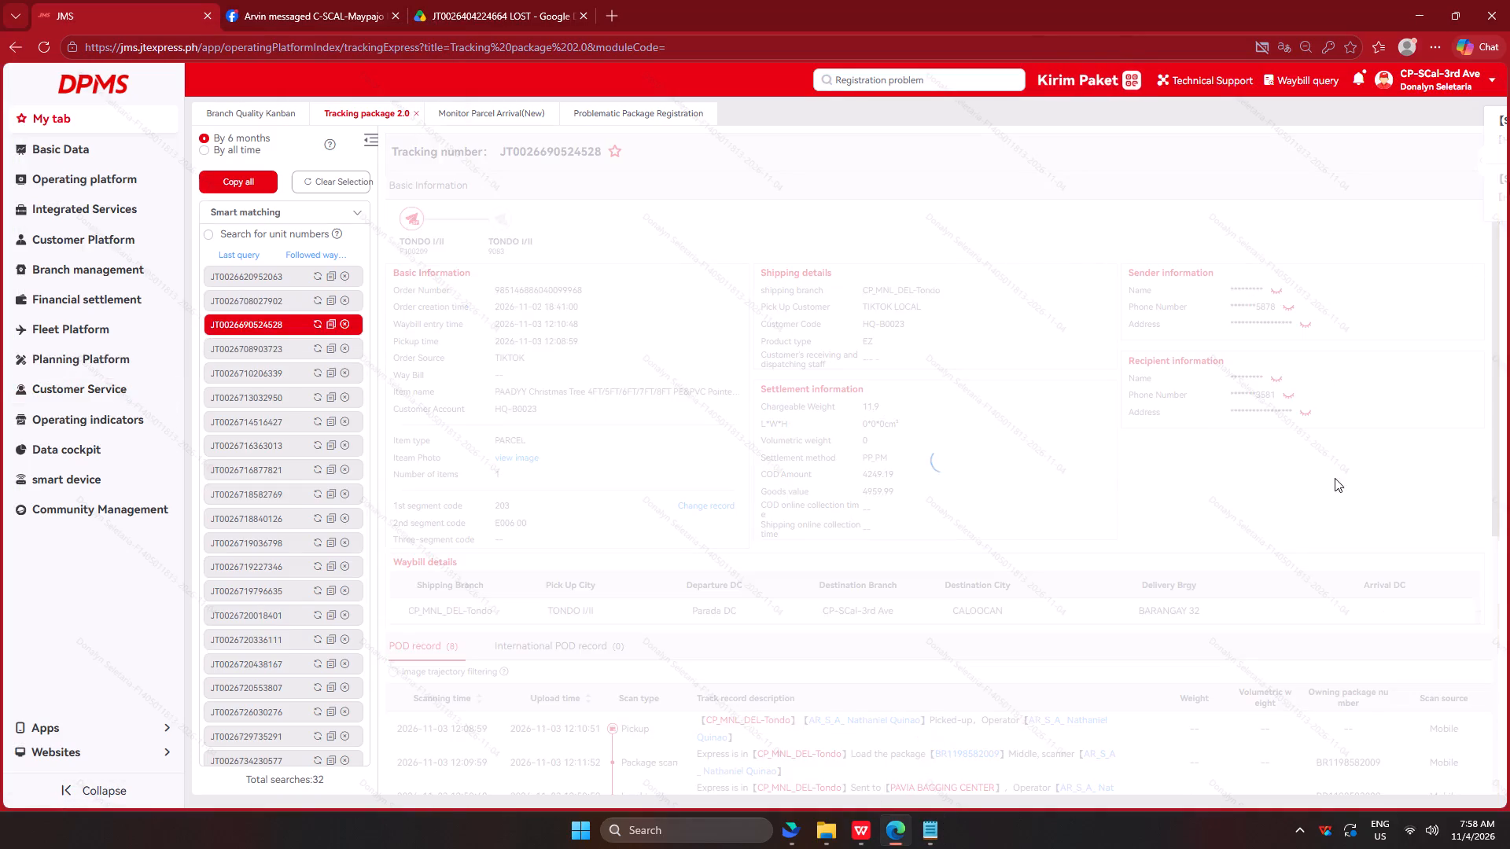
pyautogui.click(1313, 409)
pyautogui.tripleClick(1279, 413)
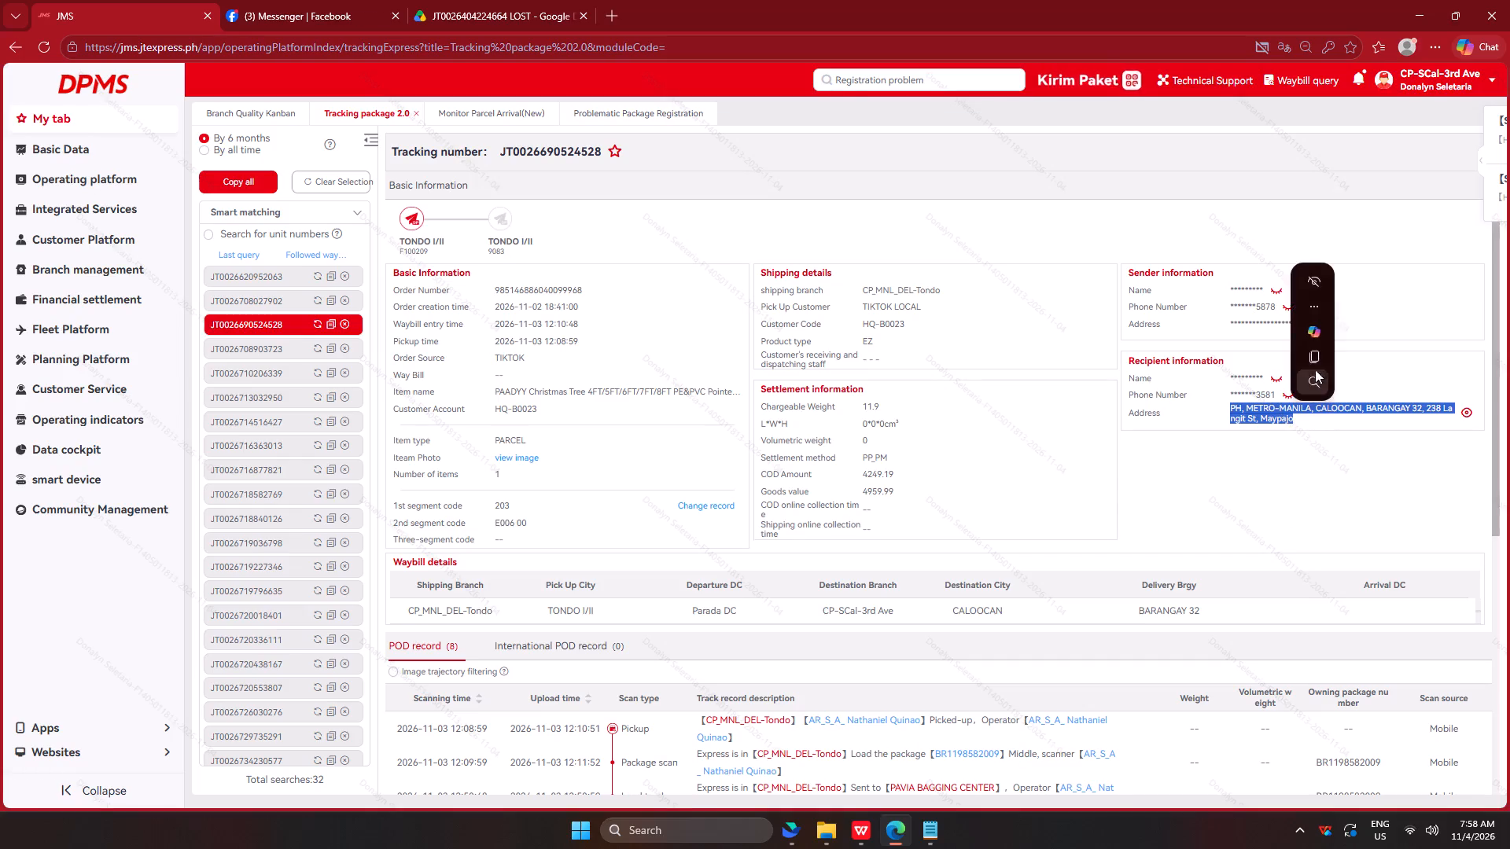
pyautogui.click(1316, 360)
pyautogui.click(922, 825)
pyautogui.hotkey('ctrl', 'v')
pyautogui.click(853, 651)
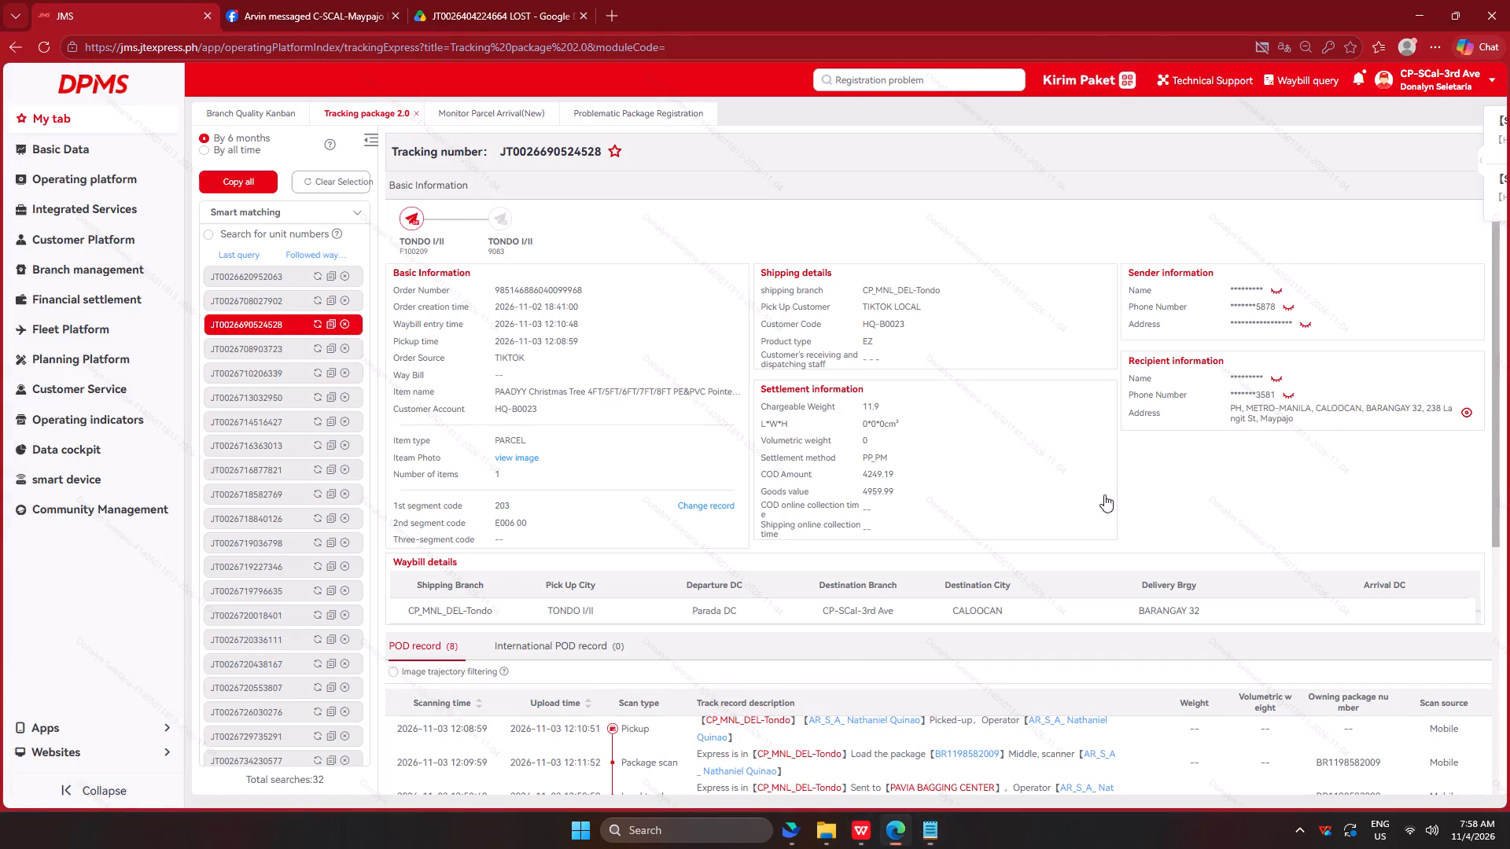
pyautogui.click(1277, 379)
pyautogui.tripleClick(1254, 378)
pyautogui.click(1284, 329)
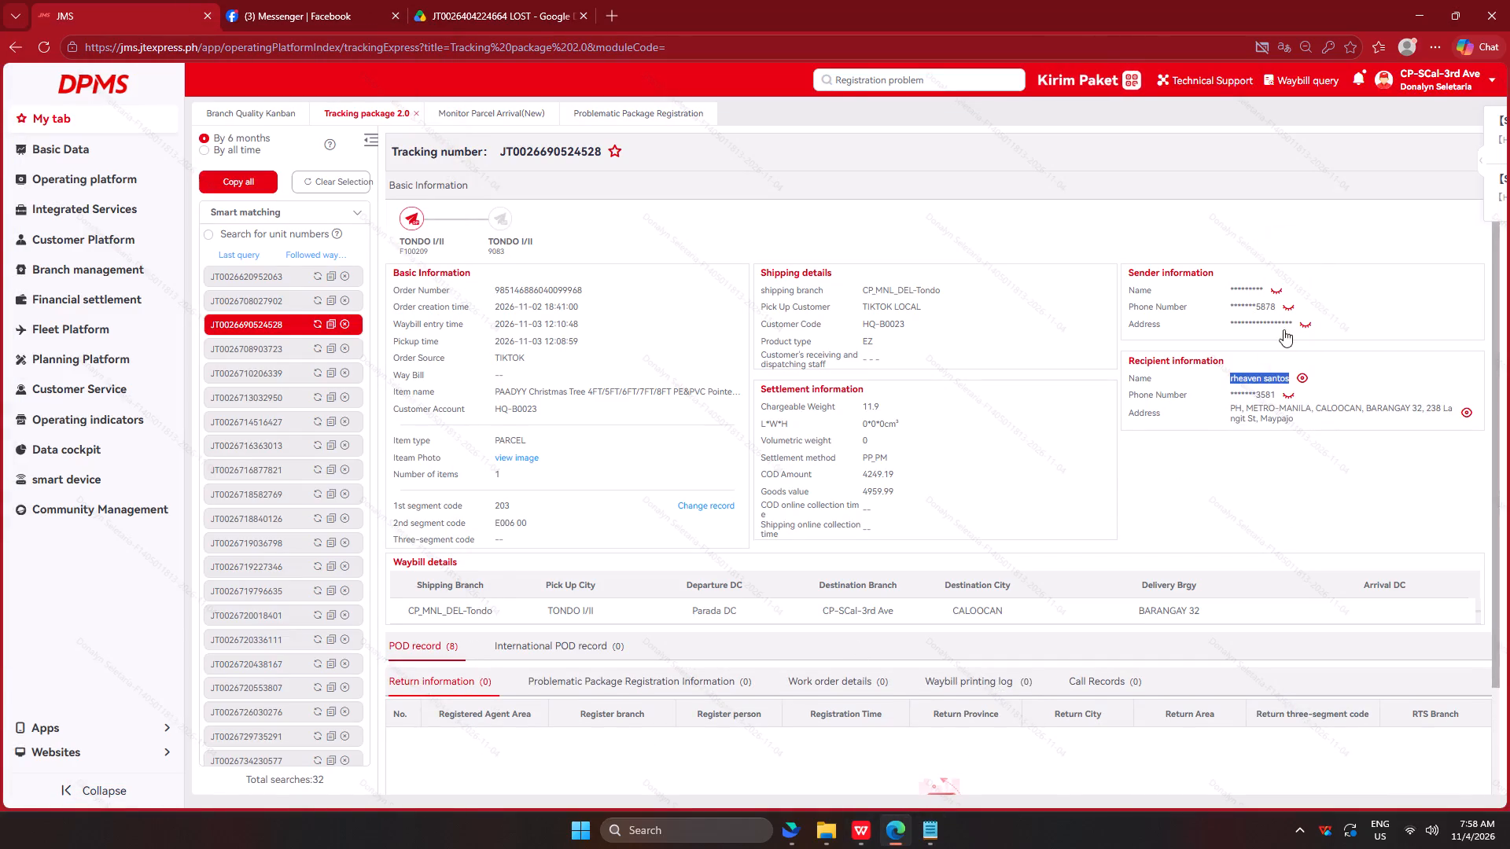
pyautogui.click(923, 829)
pyautogui.hotkey('ctrl', 'v')
pyautogui.click(638, 542)
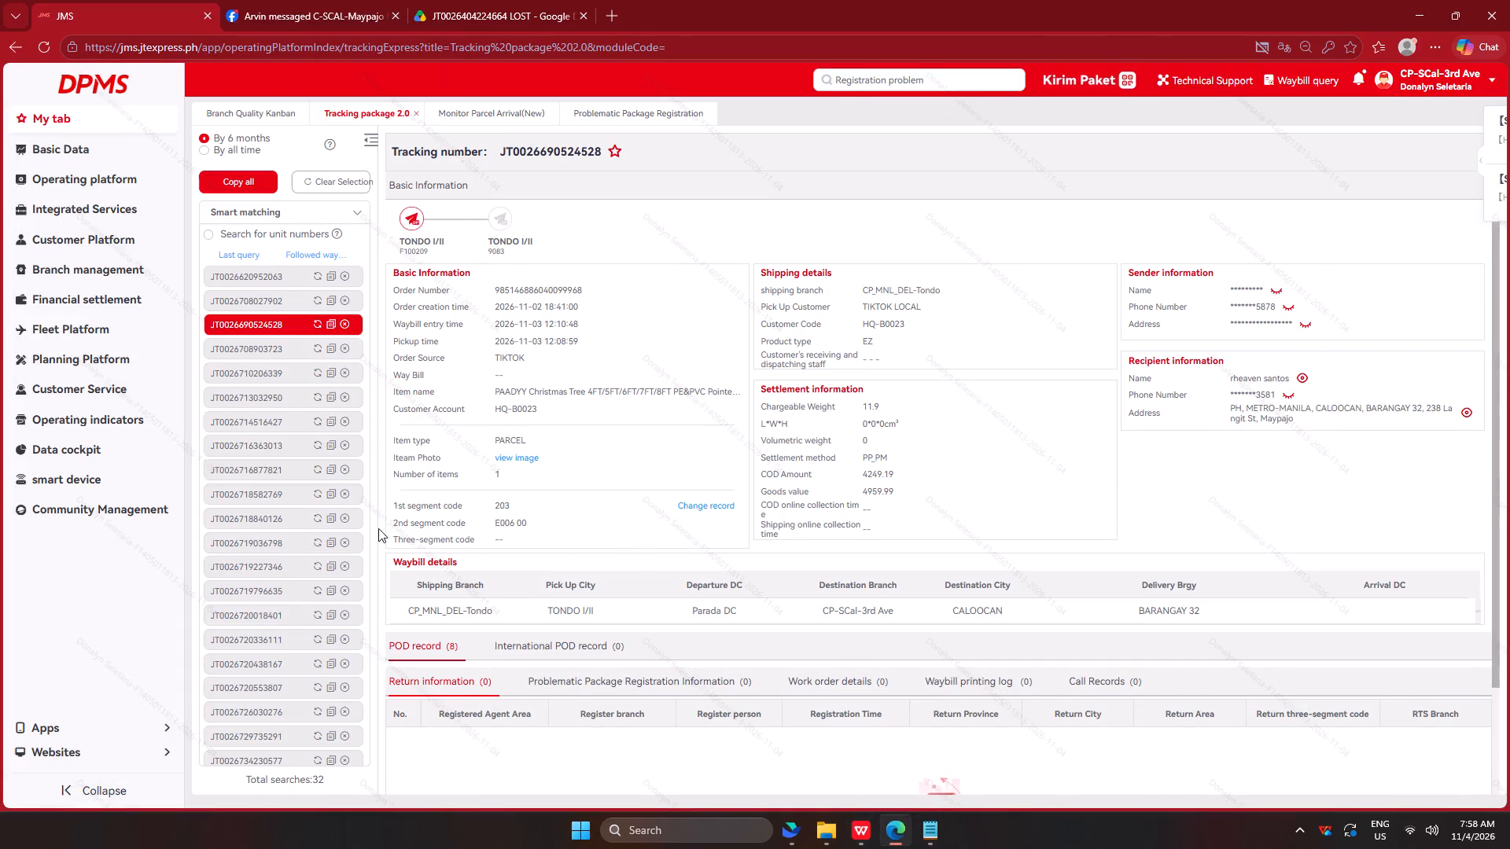
pyautogui.click(263, 344)
pyautogui.click(1306, 410)
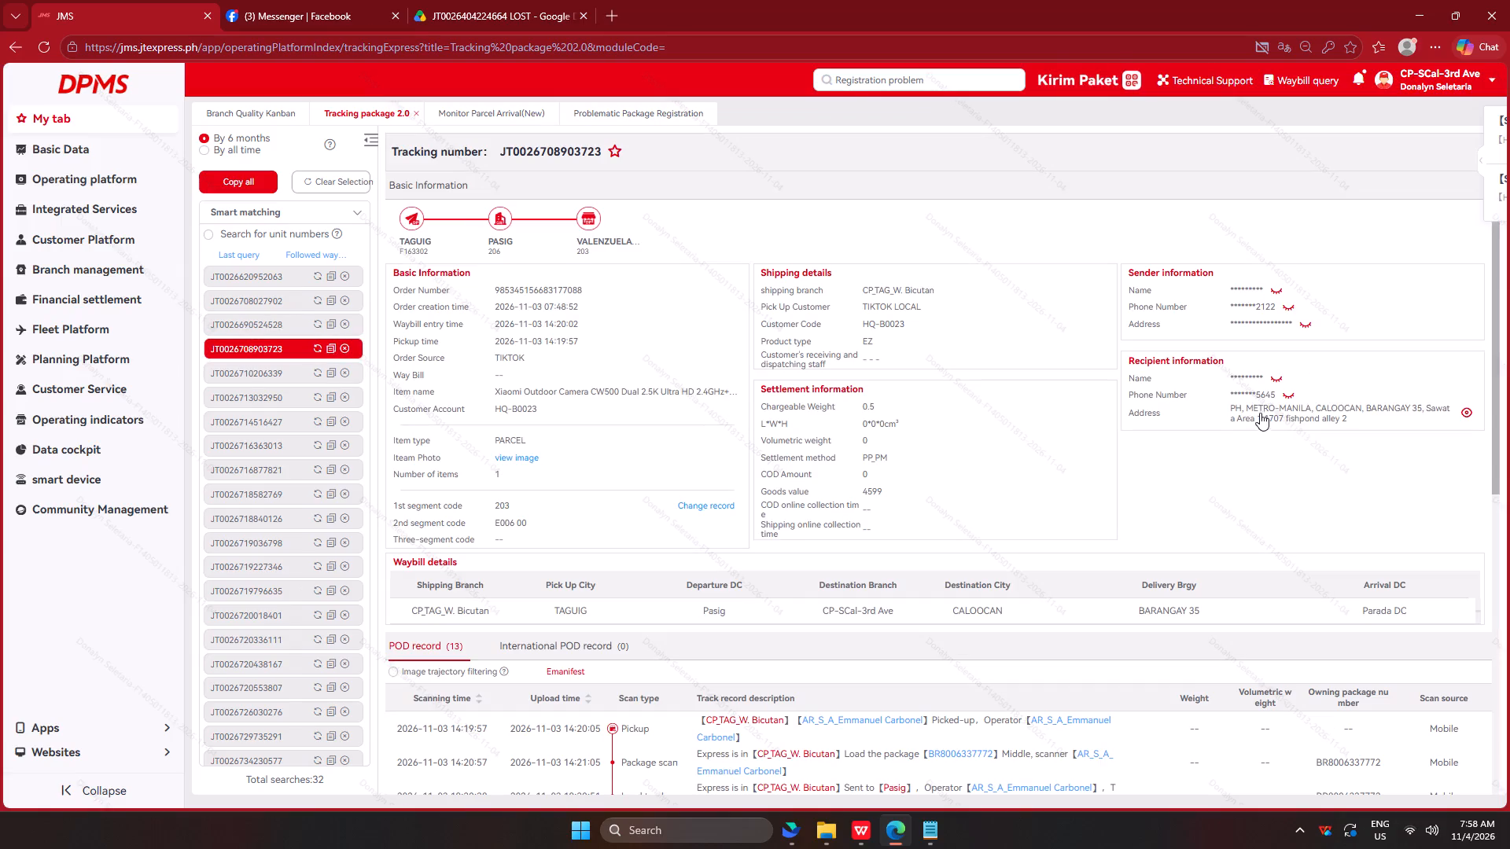
pyautogui.tripleClick(1260, 410)
pyautogui.click(1302, 345)
pyautogui.click(938, 825)
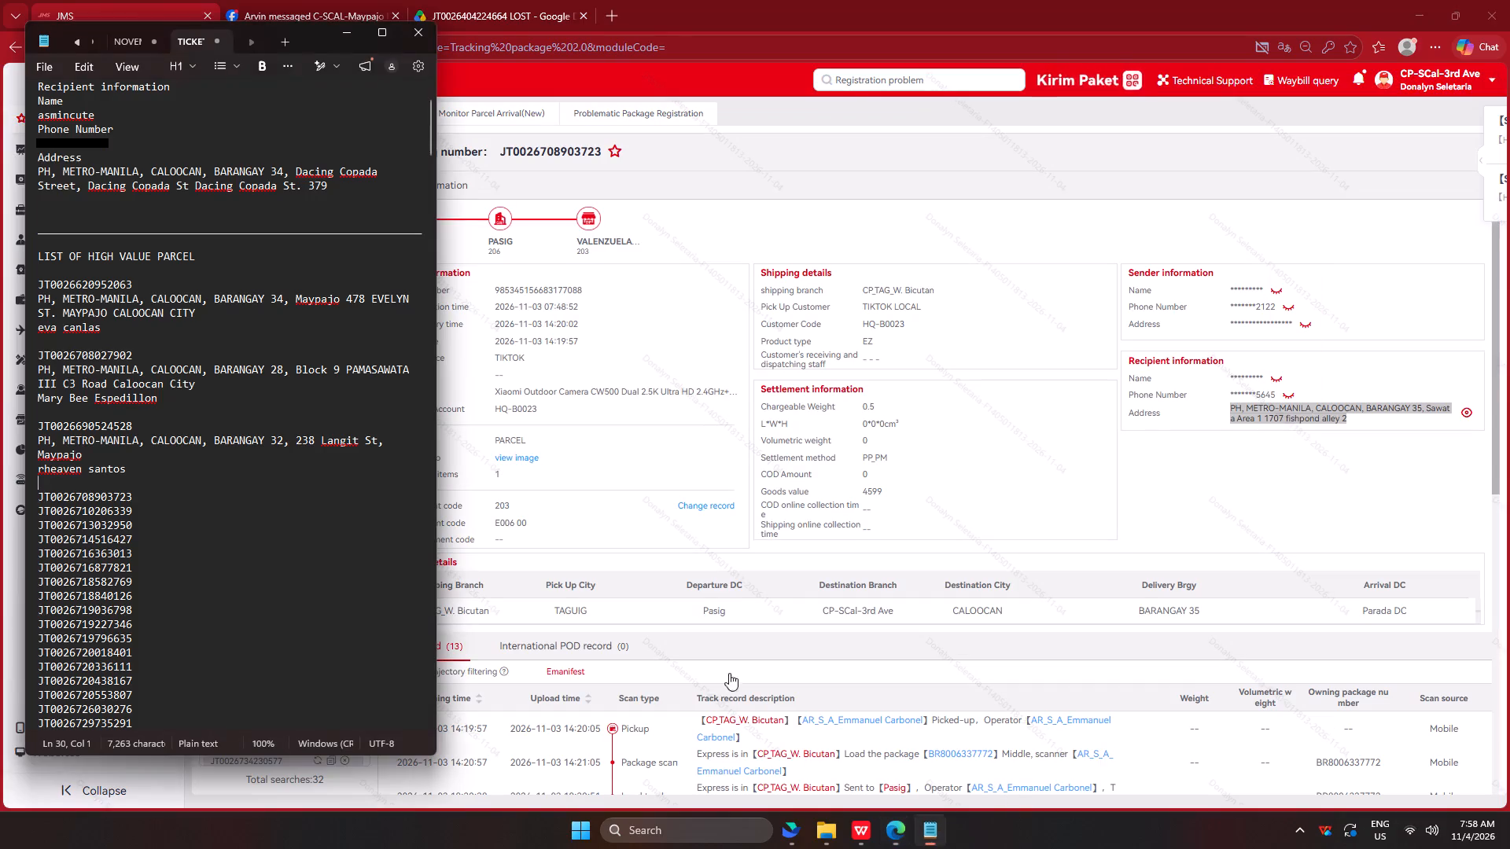
pyautogui.click(138, 507)
pyautogui.press('Up')
pyautogui.hotkey('ctrl', 'Return')
pyautogui.hotkey('ctrl', 'v')
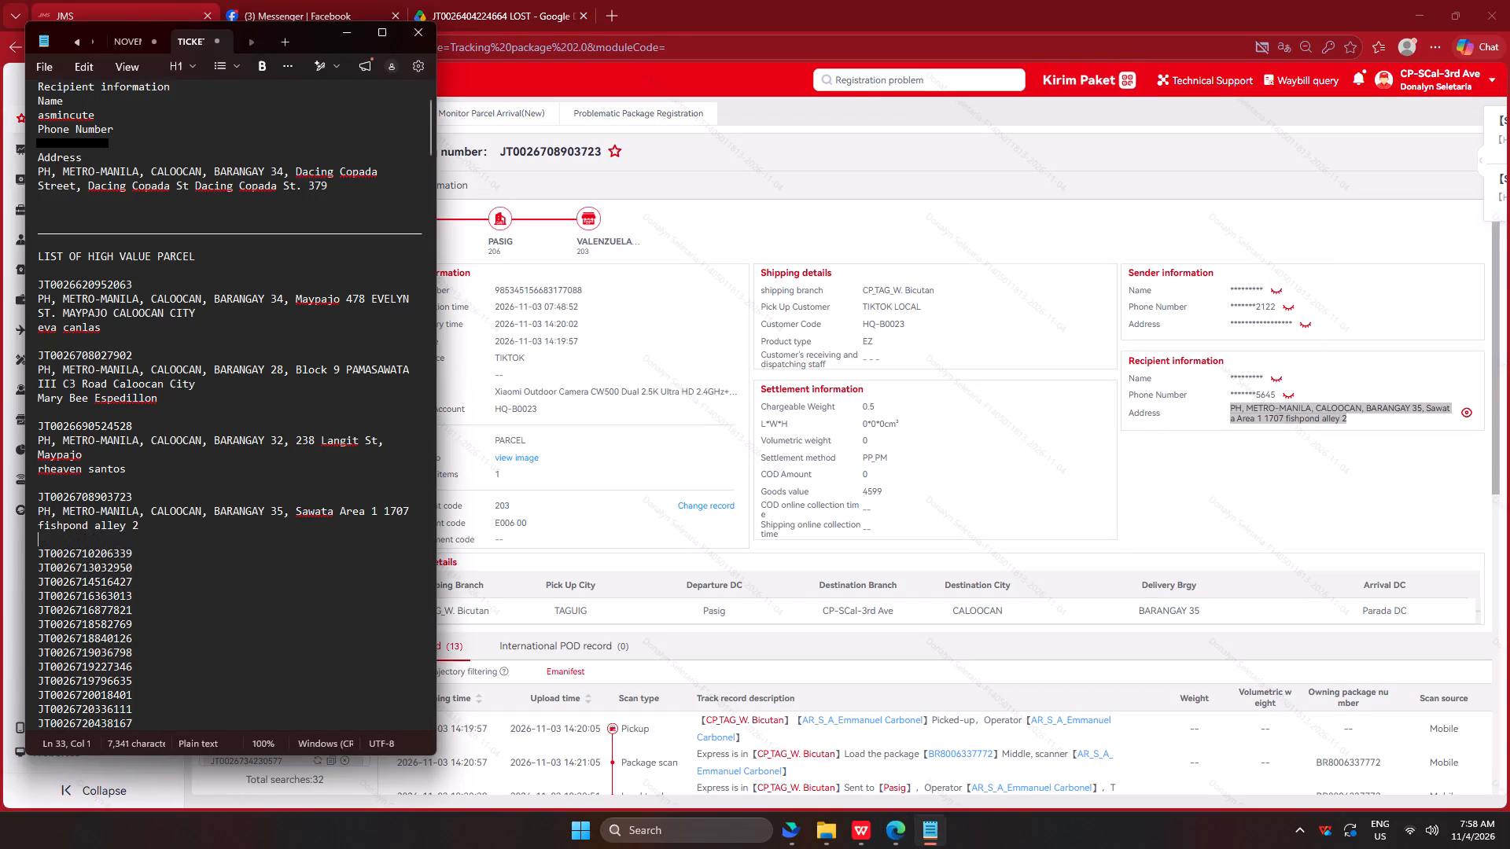
pyautogui.click(1272, 375)
pyautogui.tripleClick(1248, 376)
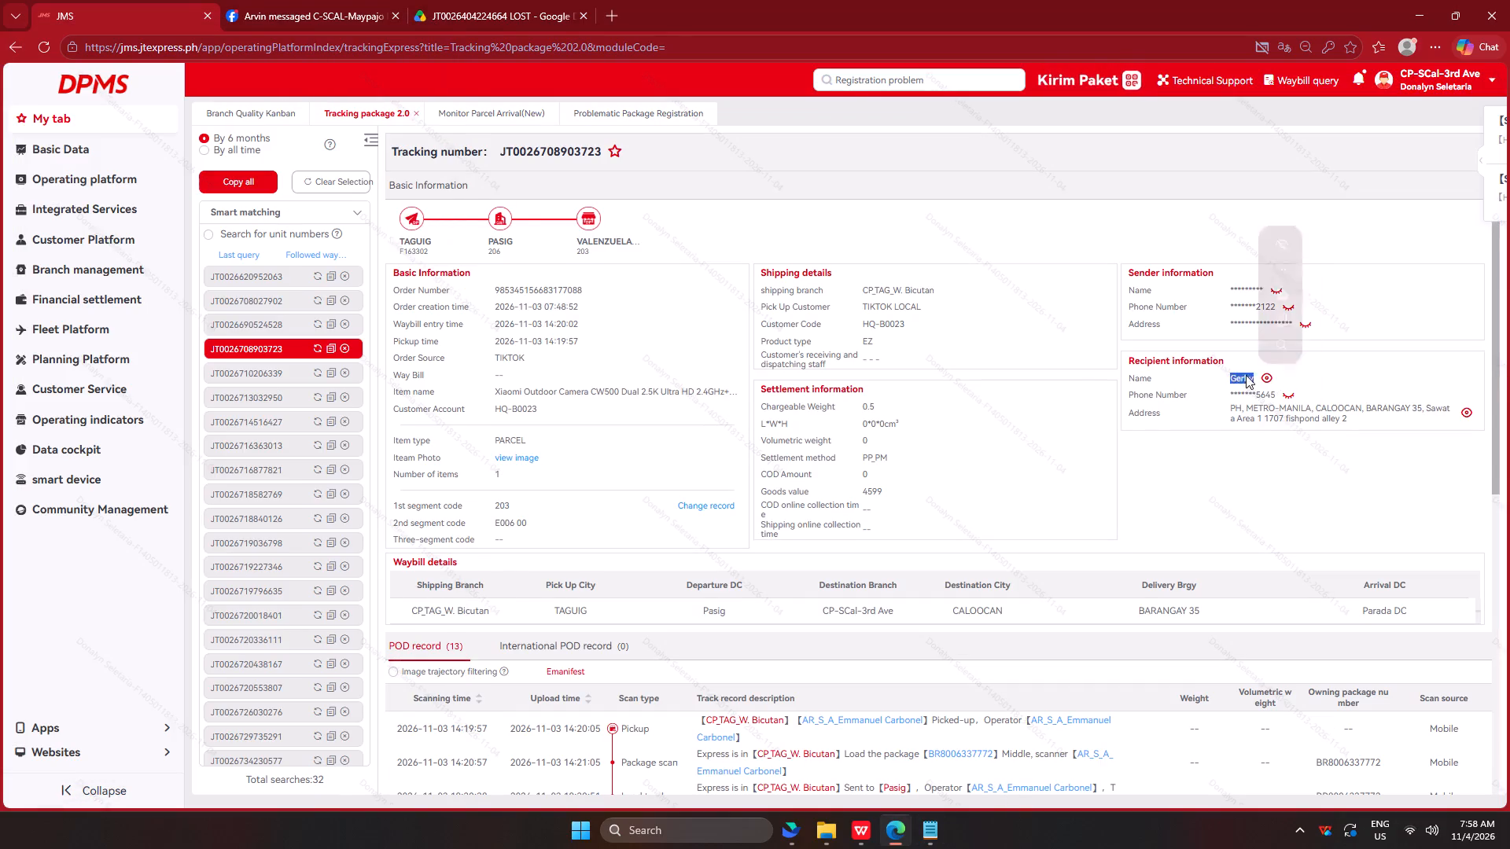
pyautogui.doubleClick(1238, 377)
pyautogui.click(1269, 323)
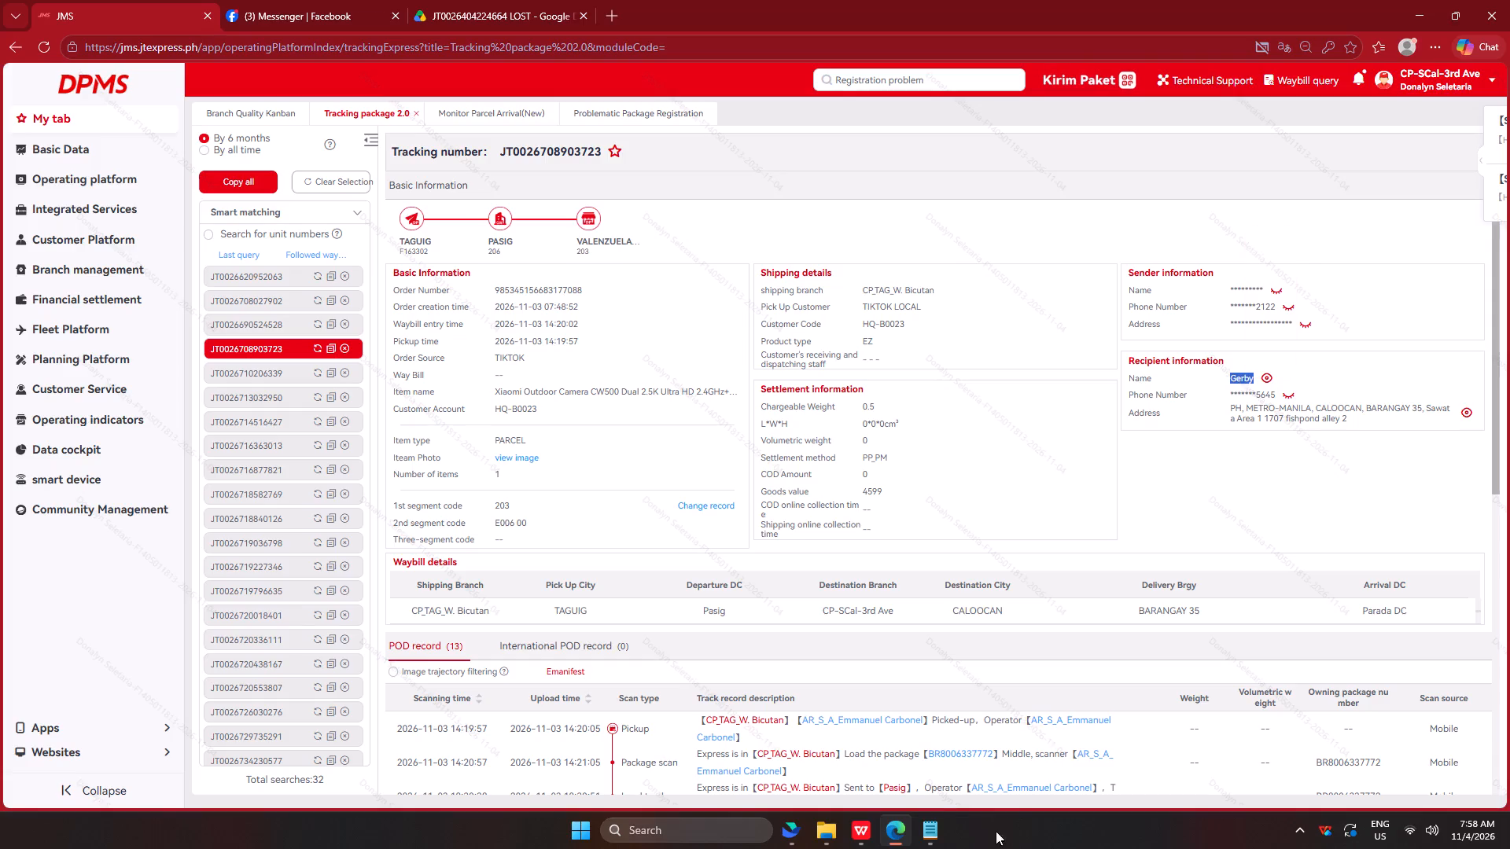
pyautogui.click(919, 829)
pyautogui.hotkey('ctrl', 'v')
pyautogui.click(686, 529)
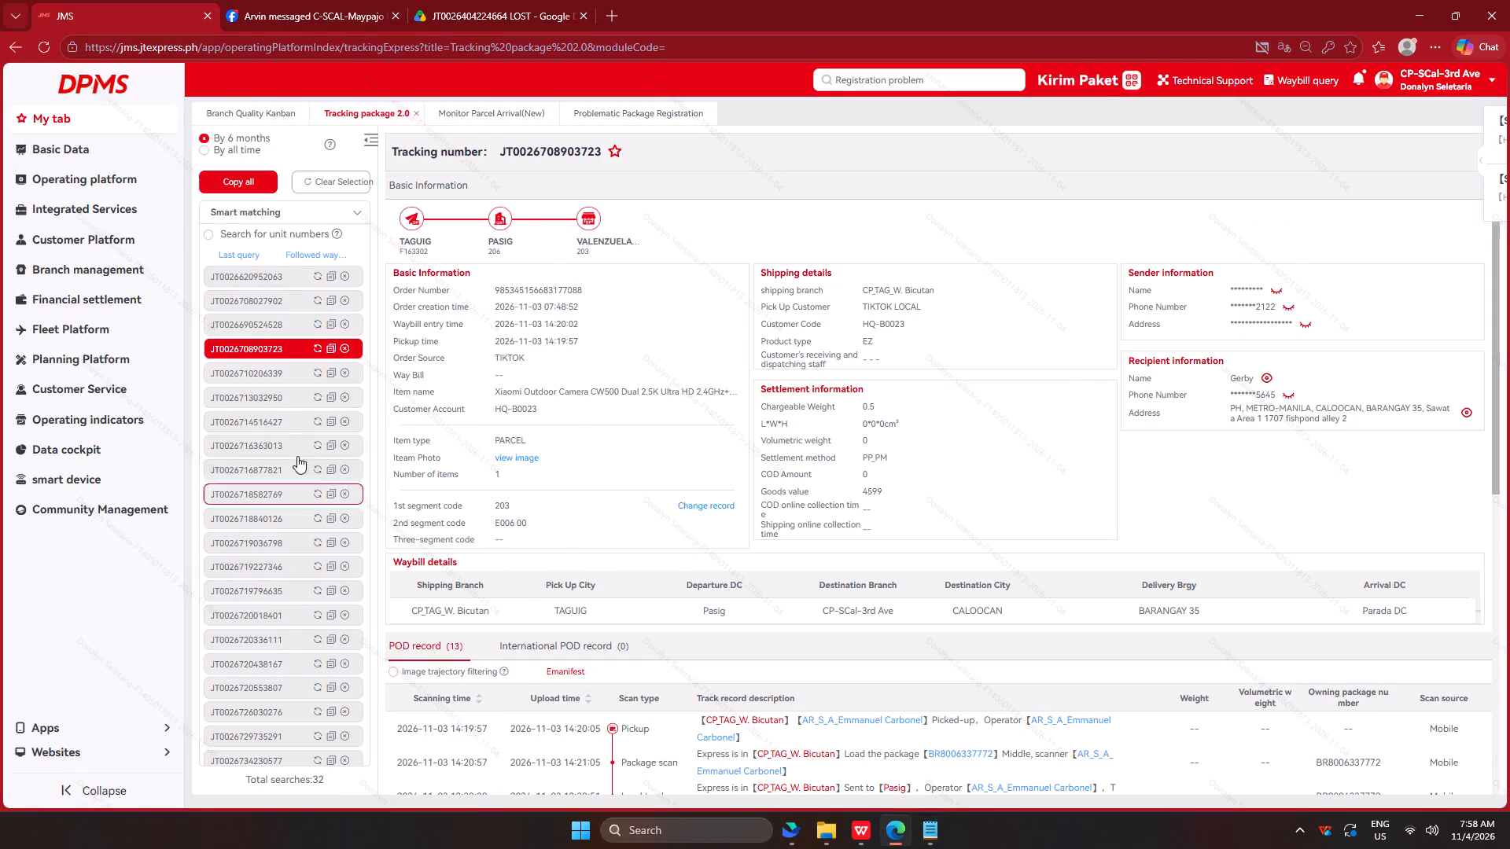
pyautogui.click(267, 371)
pyautogui.click(1304, 408)
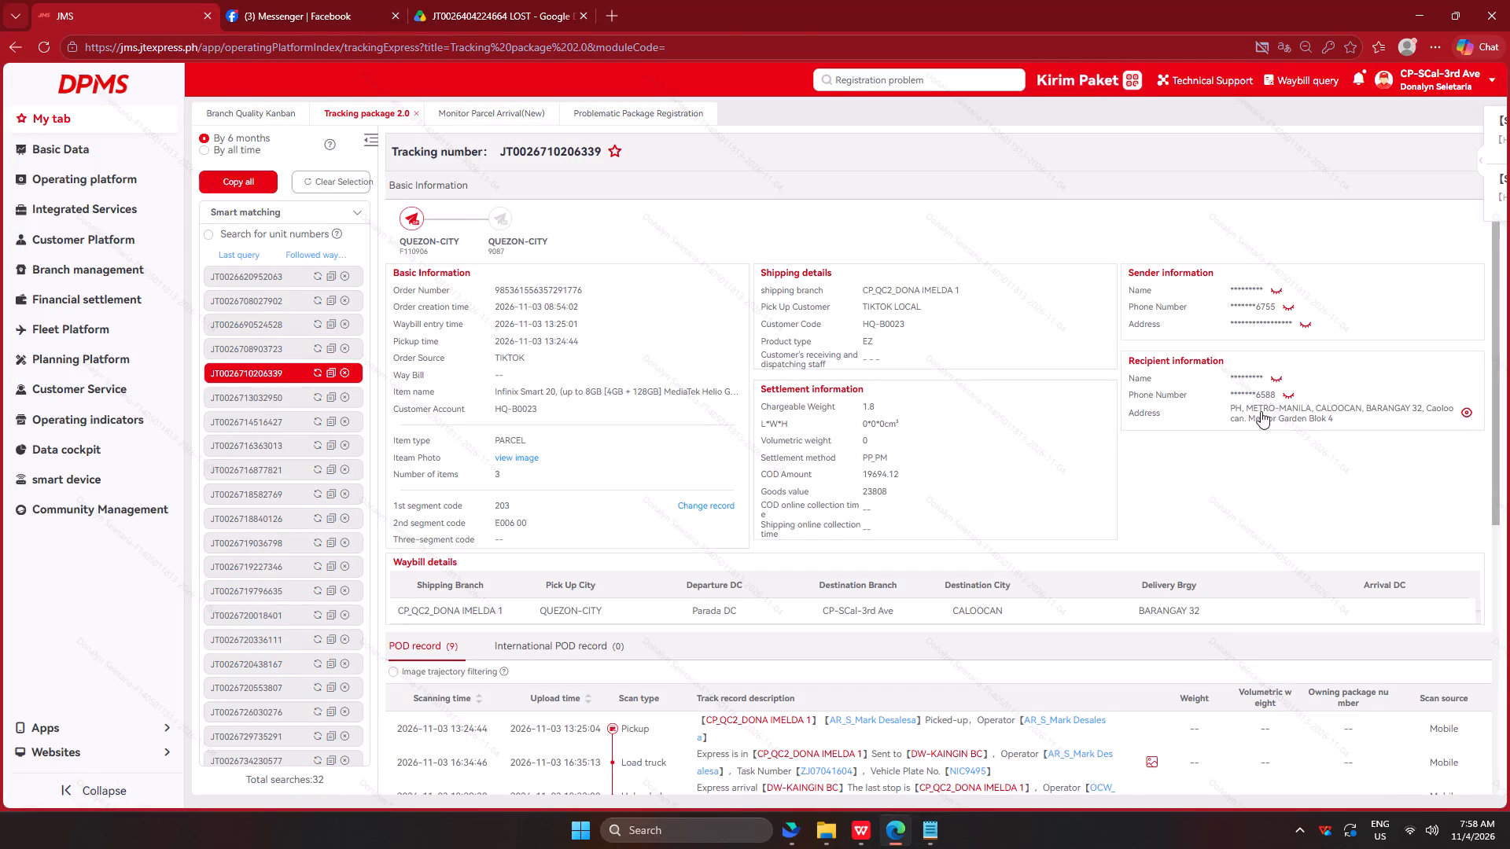
pyautogui.tripleClick(1258, 411)
pyautogui.hotkey('ctrl', 'c')
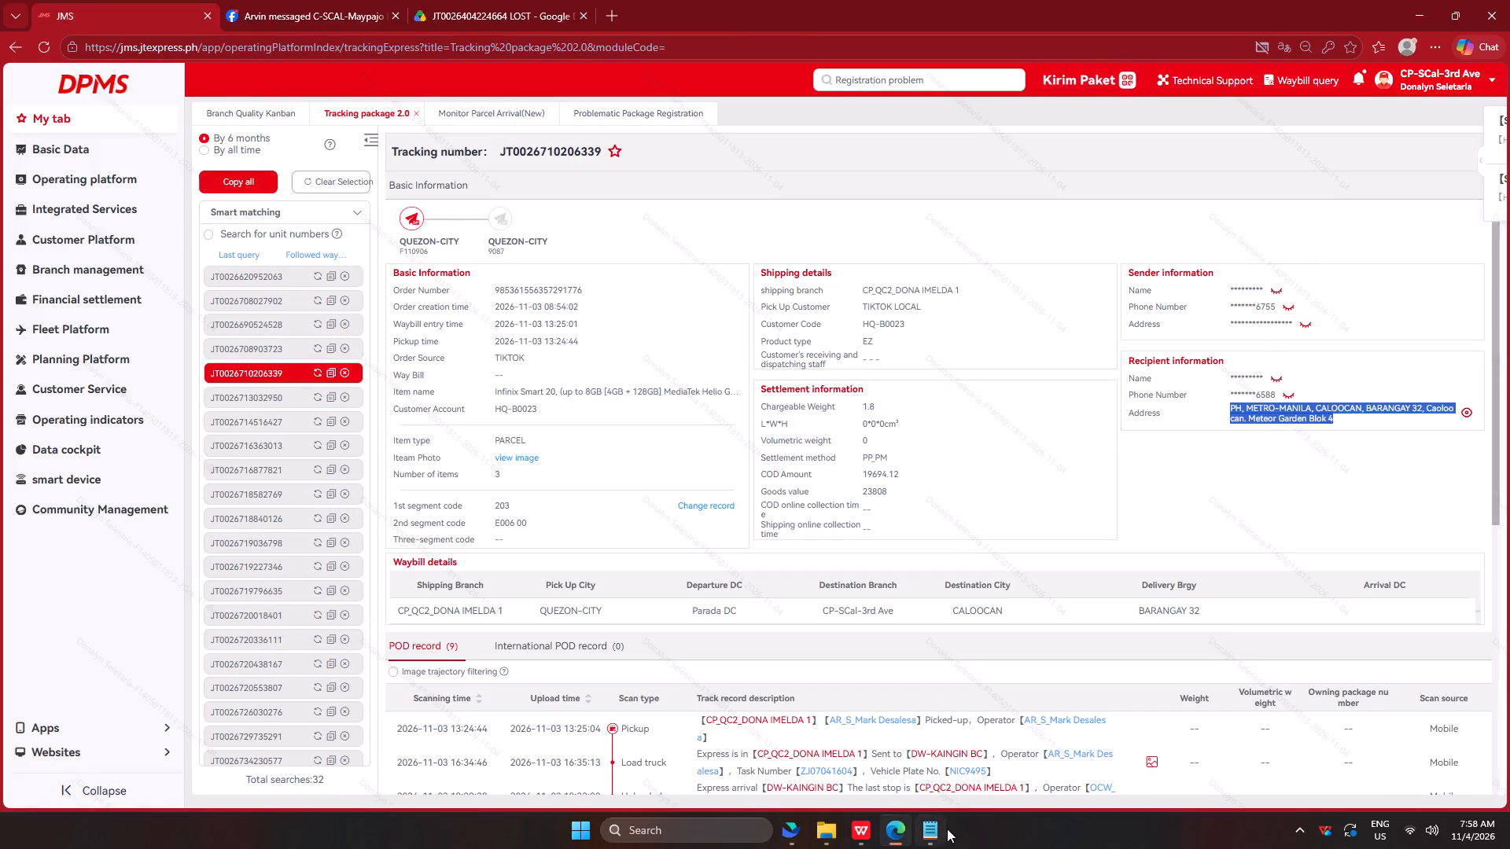
pyautogui.click(947, 829)
pyautogui.press('Return')
pyautogui.click(222, 565)
pyautogui.press('Return')
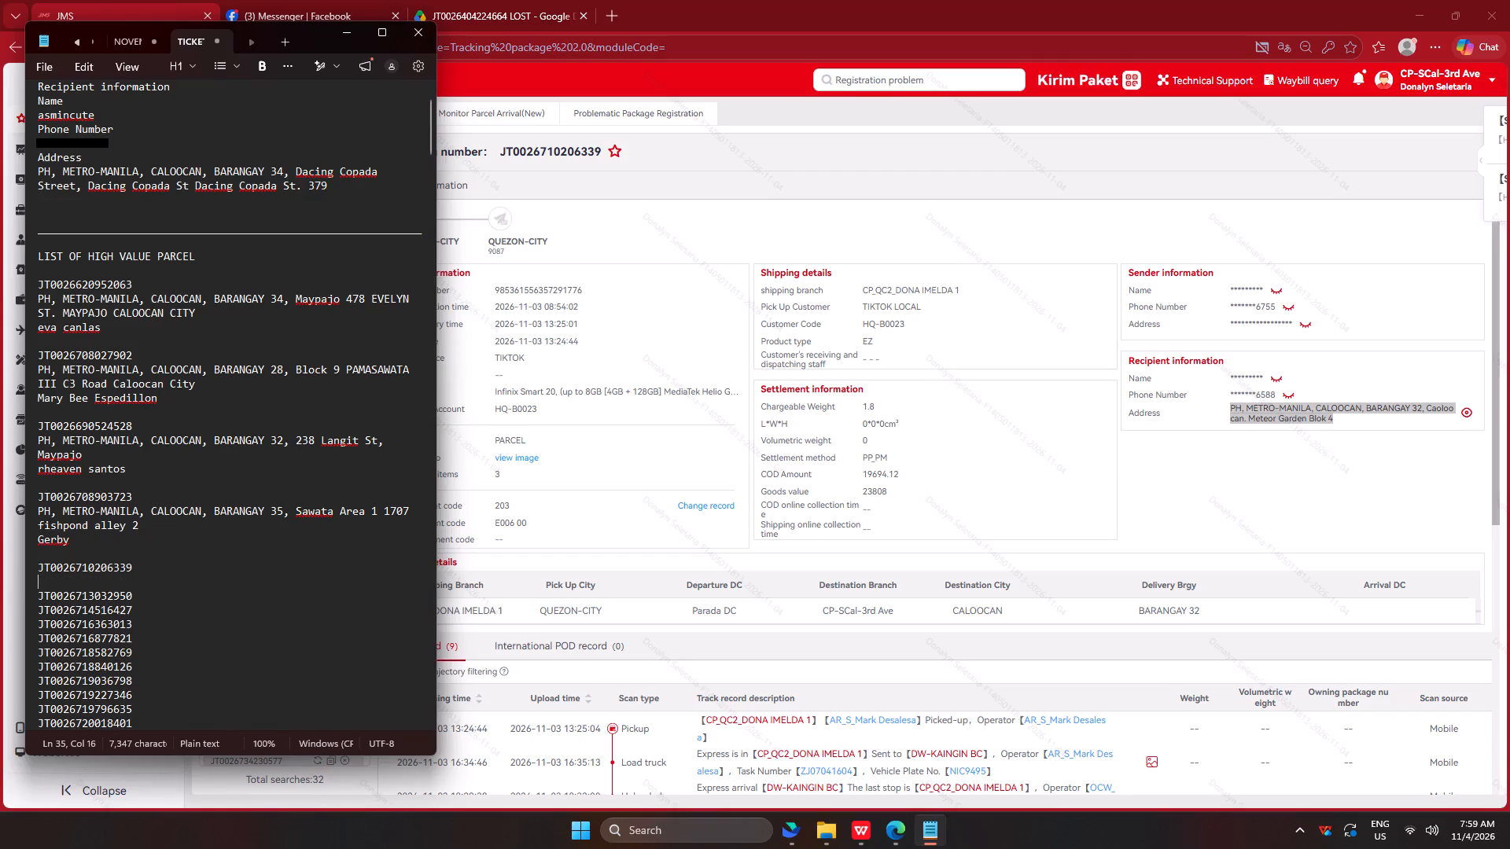
pyautogui.hotkey('ctrl', 'v')
pyautogui.click(1056, 530)
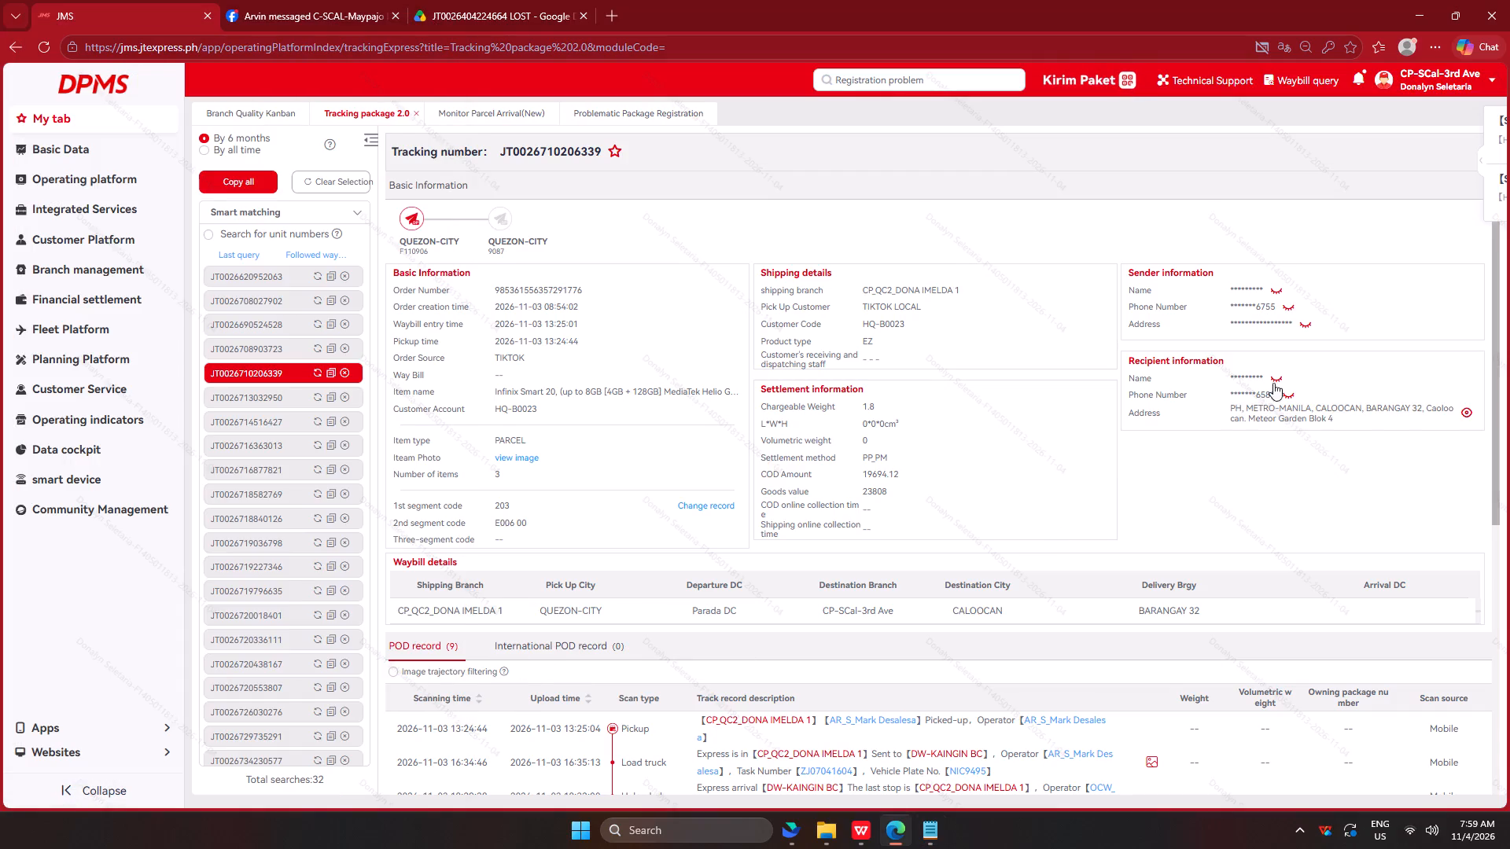
pyautogui.click(1273, 375)
pyautogui.tripleClick(1252, 376)
pyautogui.click(1289, 328)
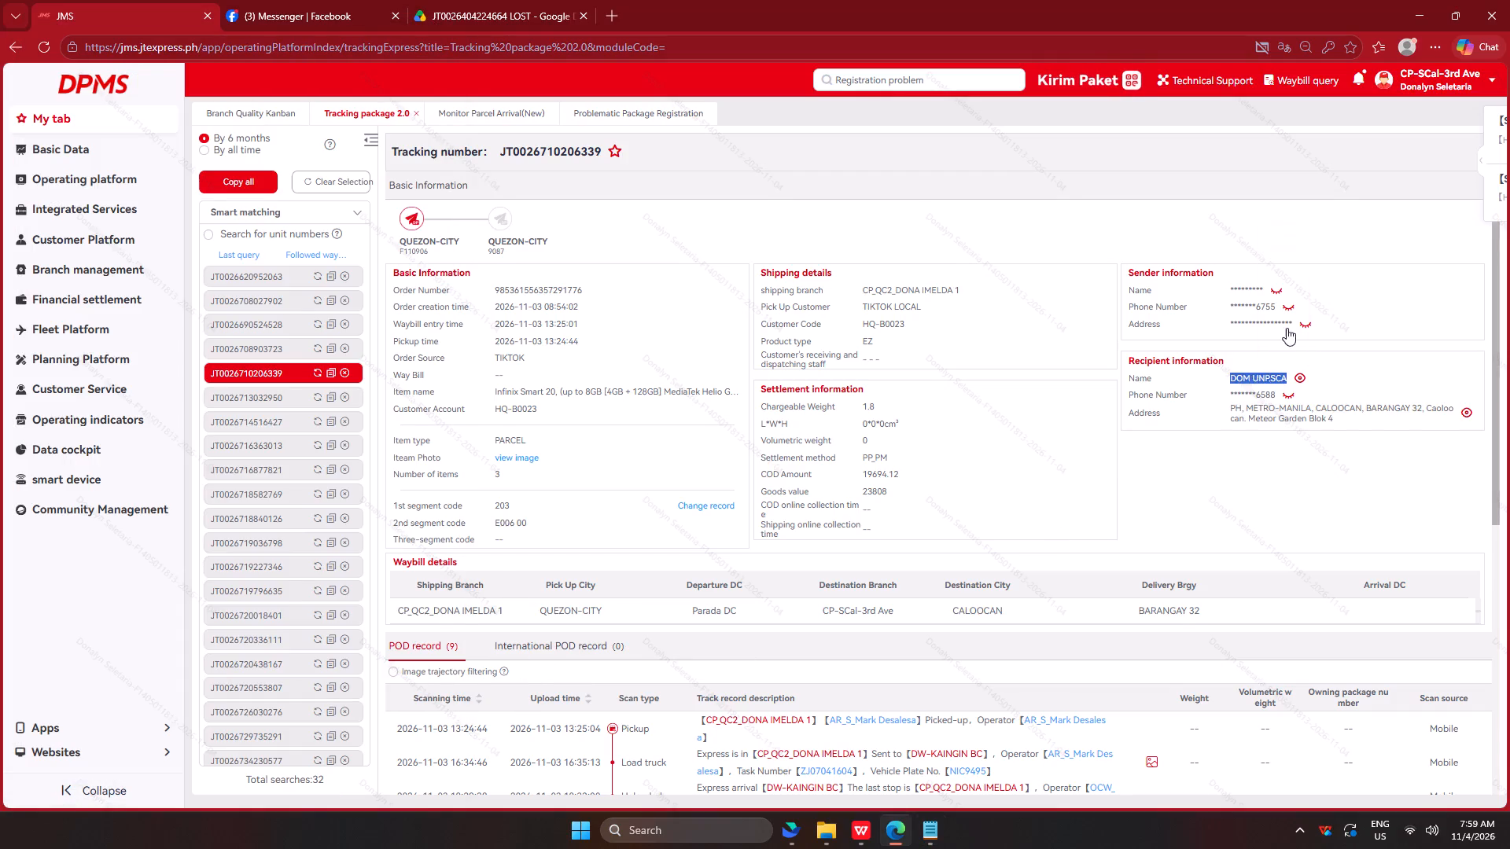
pyautogui.click(935, 828)
pyautogui.hotkey('ctrl', 'v')
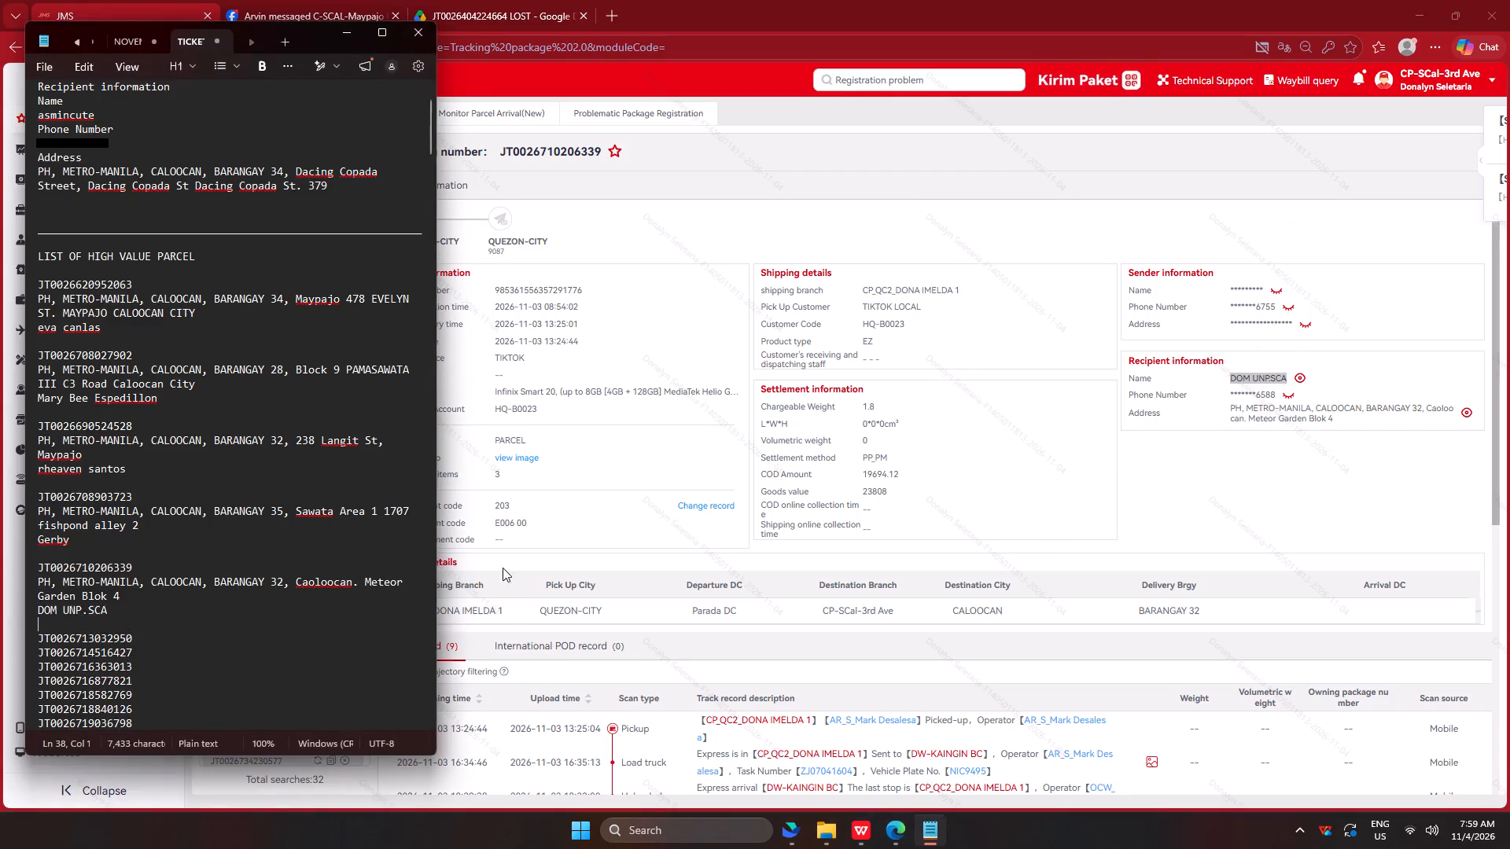
pyautogui.click(663, 516)
pyautogui.click(228, 396)
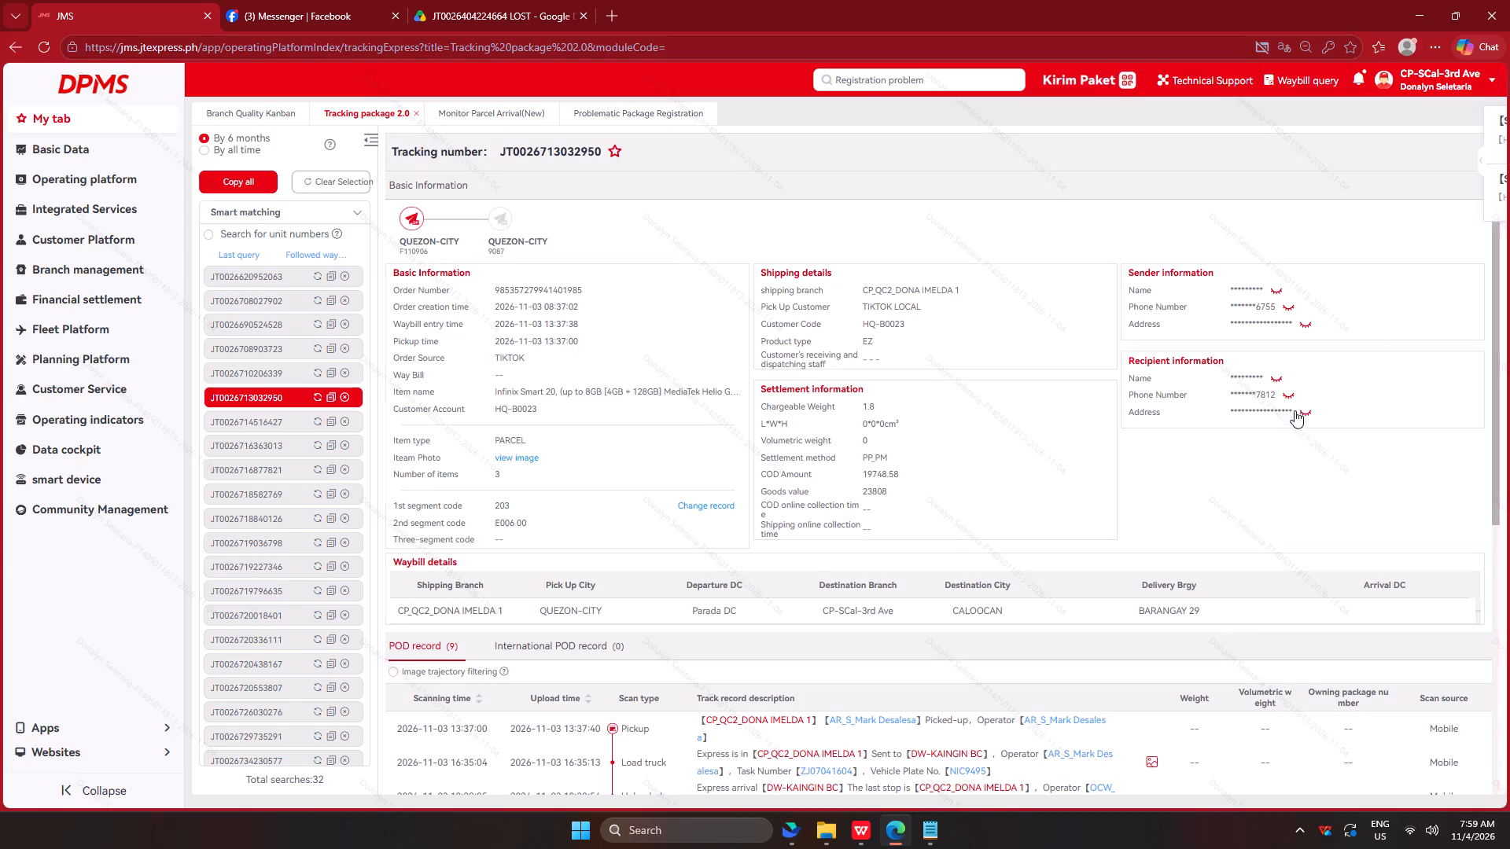
pyautogui.click(1297, 409)
pyautogui.tripleClick(1280, 410)
pyautogui.click(1310, 359)
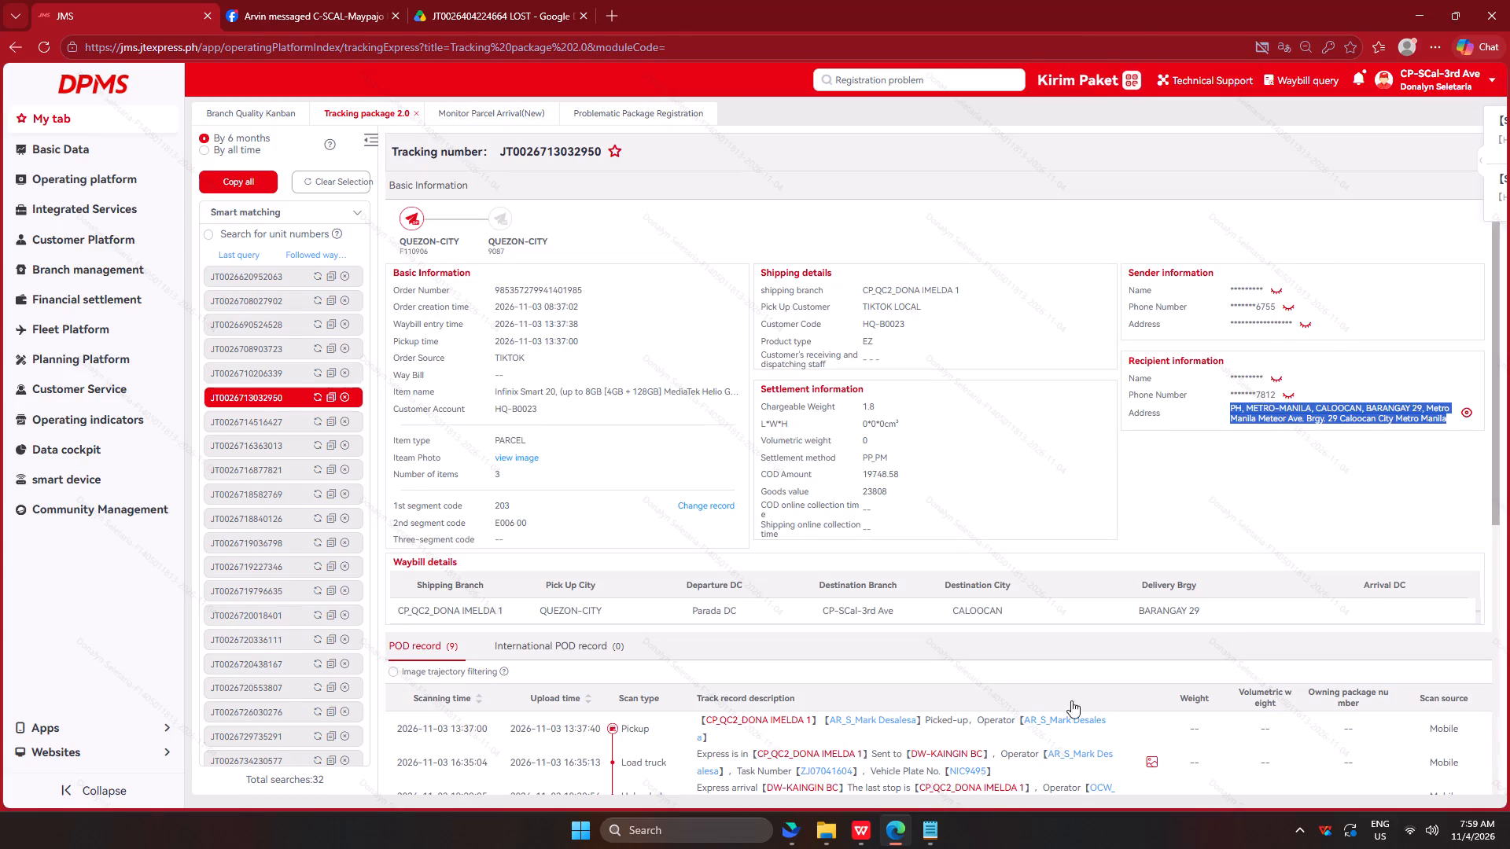
pyautogui.click(930, 821)
pyautogui.click(229, 634)
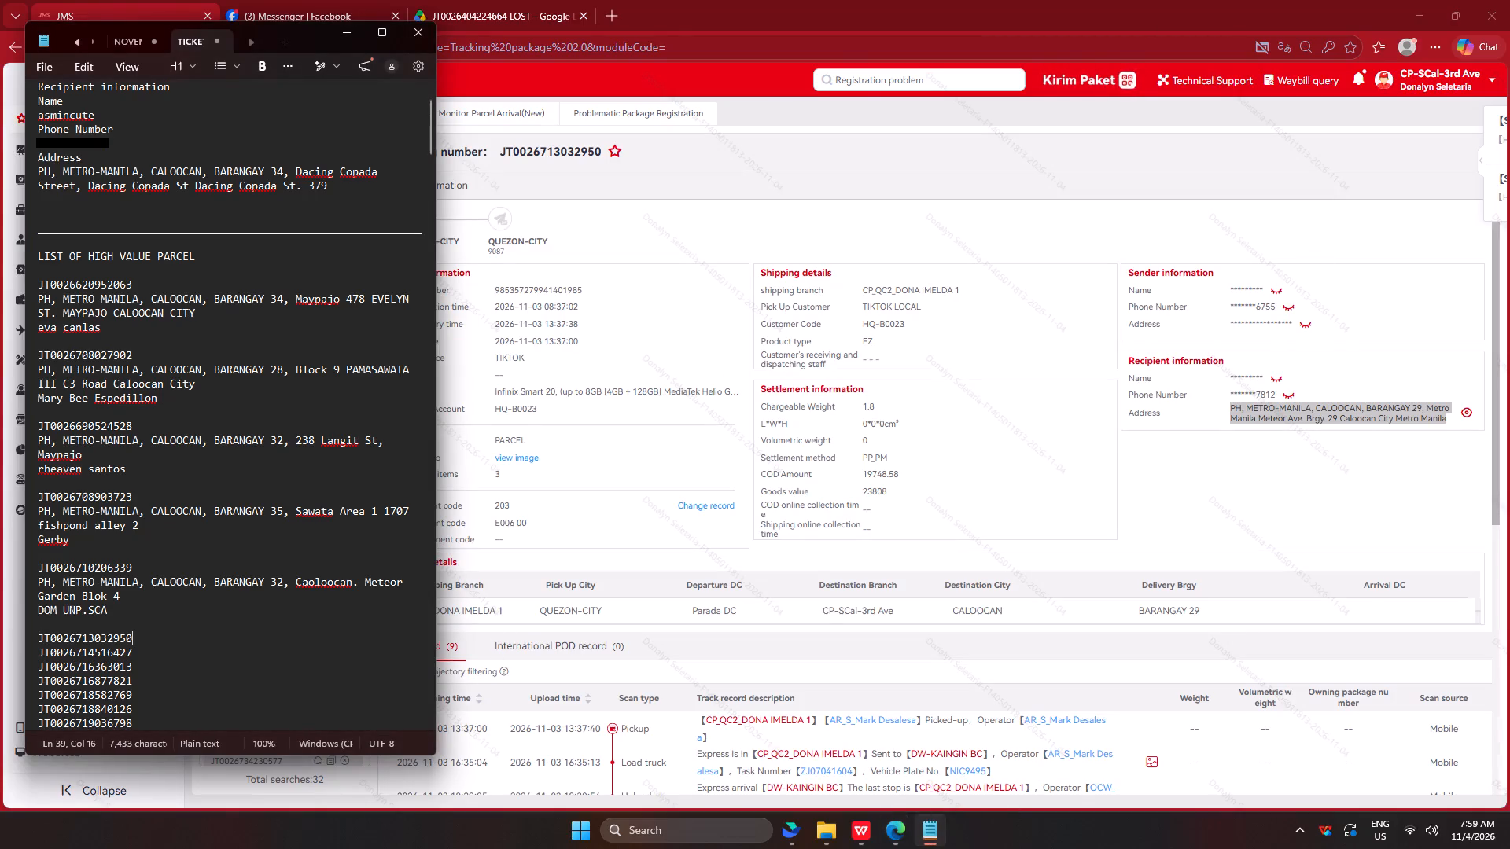
pyautogui.press('Return')
pyautogui.hotkey('ctrl', 'v')
pyautogui.click(1050, 418)
pyautogui.click(1272, 379)
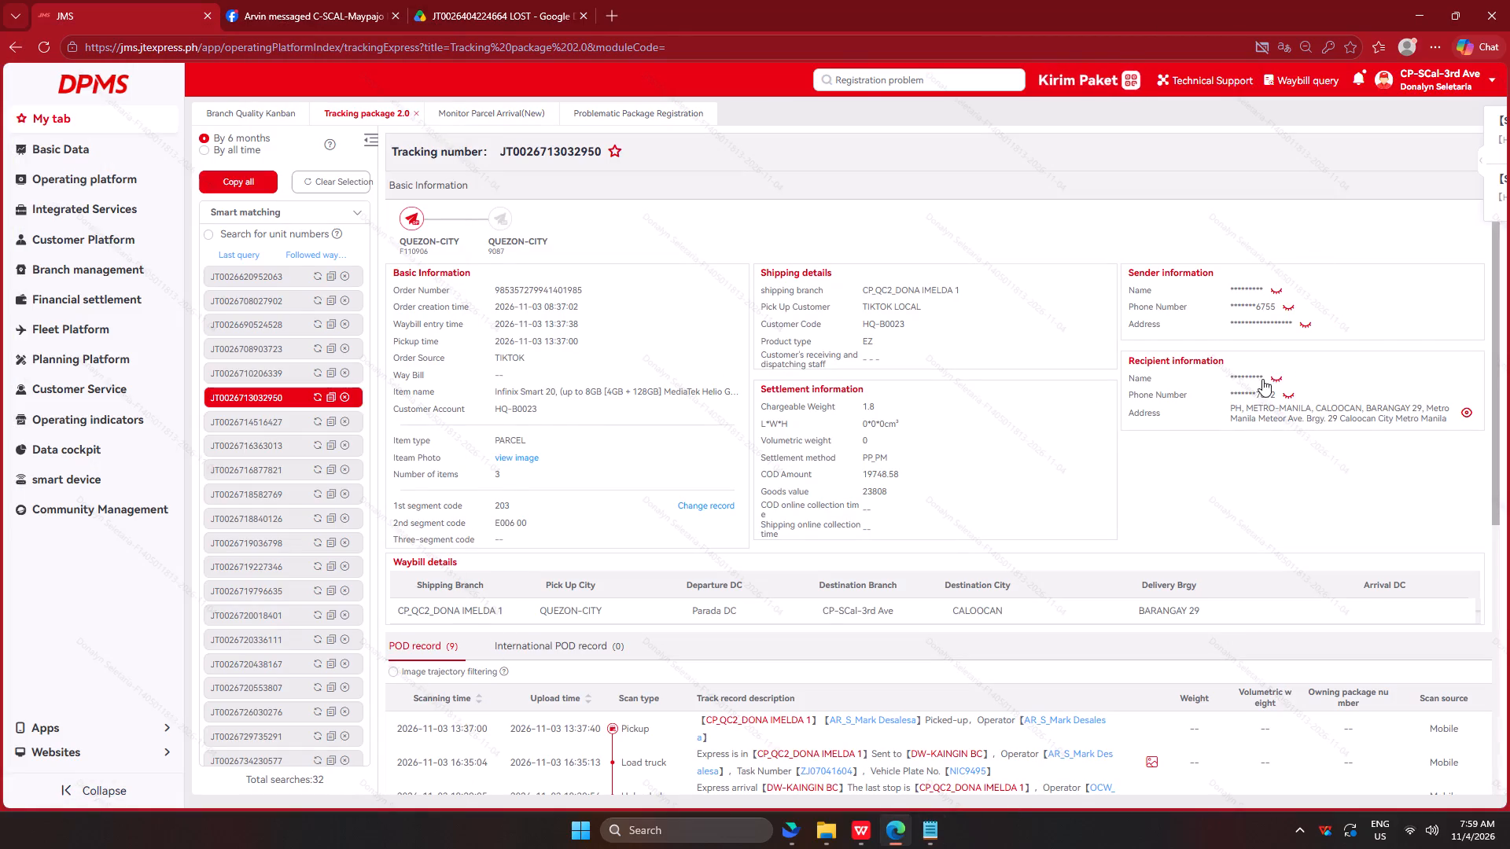
pyautogui.tripleClick(1244, 376)
pyautogui.click(1281, 322)
pyautogui.click(928, 824)
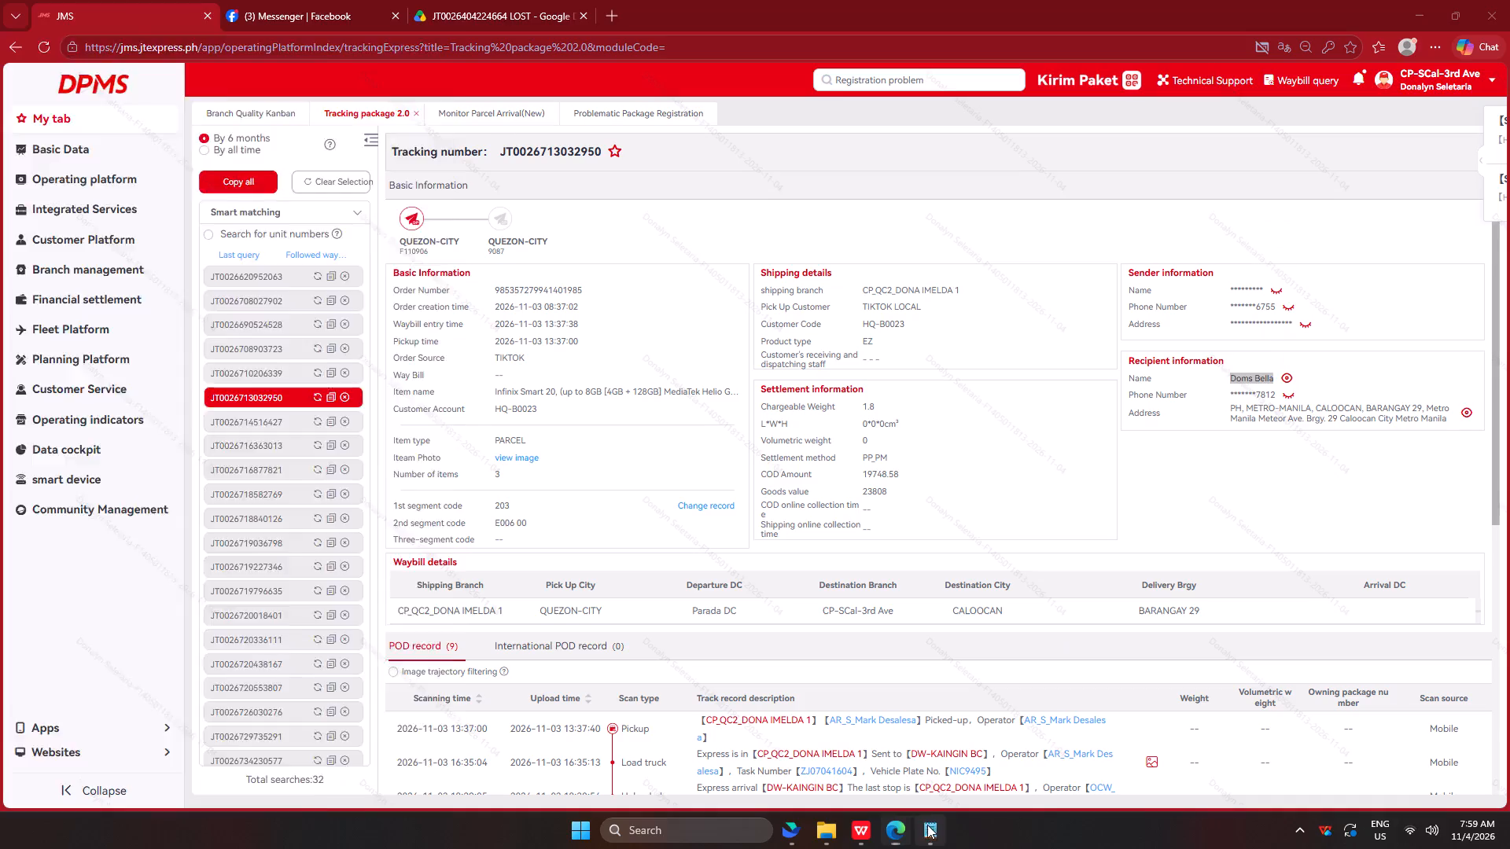
pyautogui.hotkey('ctrl', 'v')
pyautogui.click(963, 525)
pyautogui.click(211, 432)
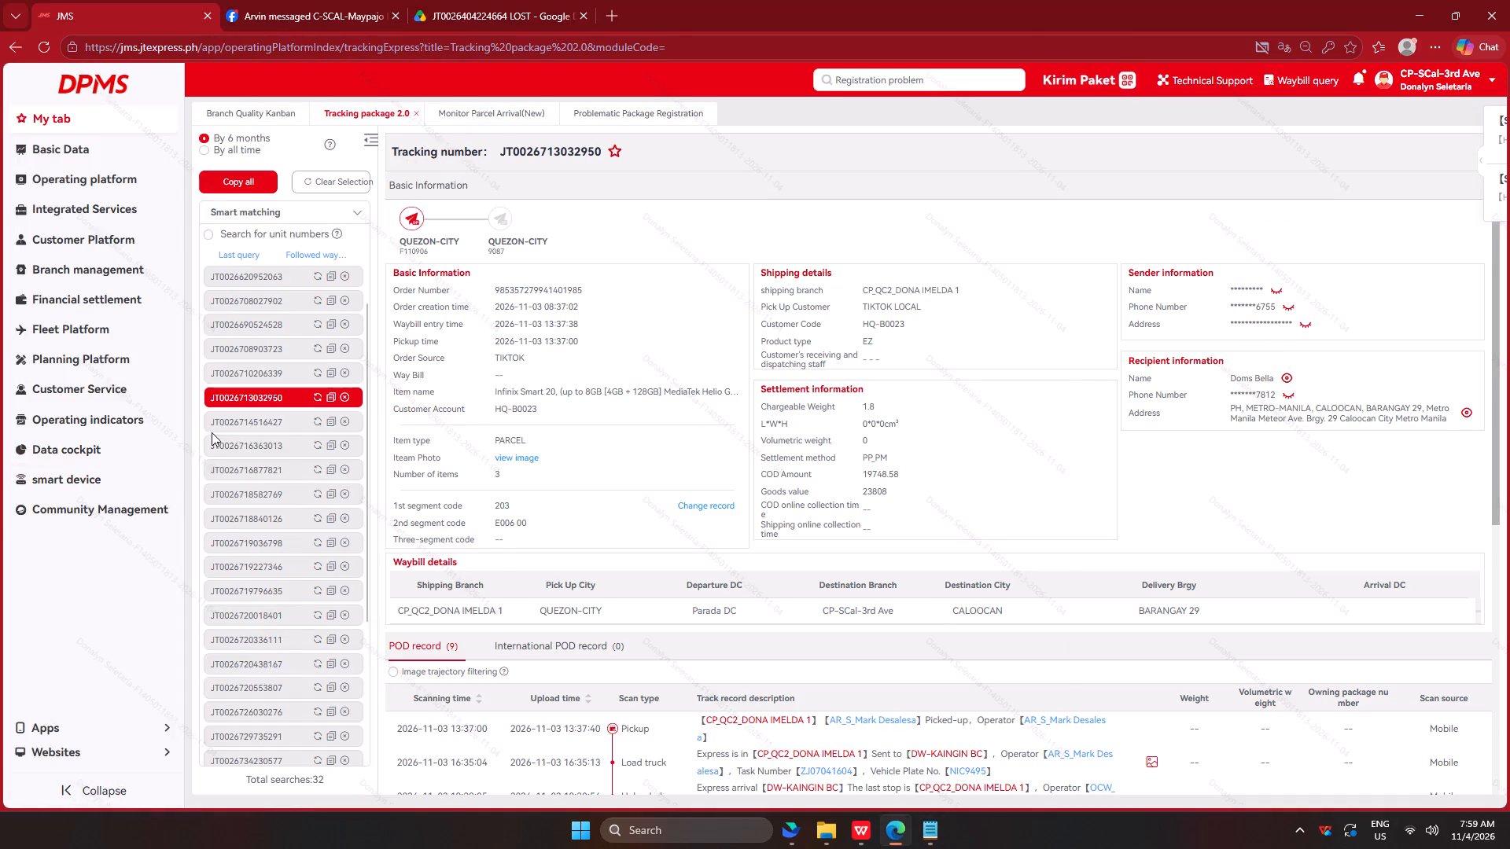
pyautogui.click(225, 420)
pyautogui.click(1302, 404)
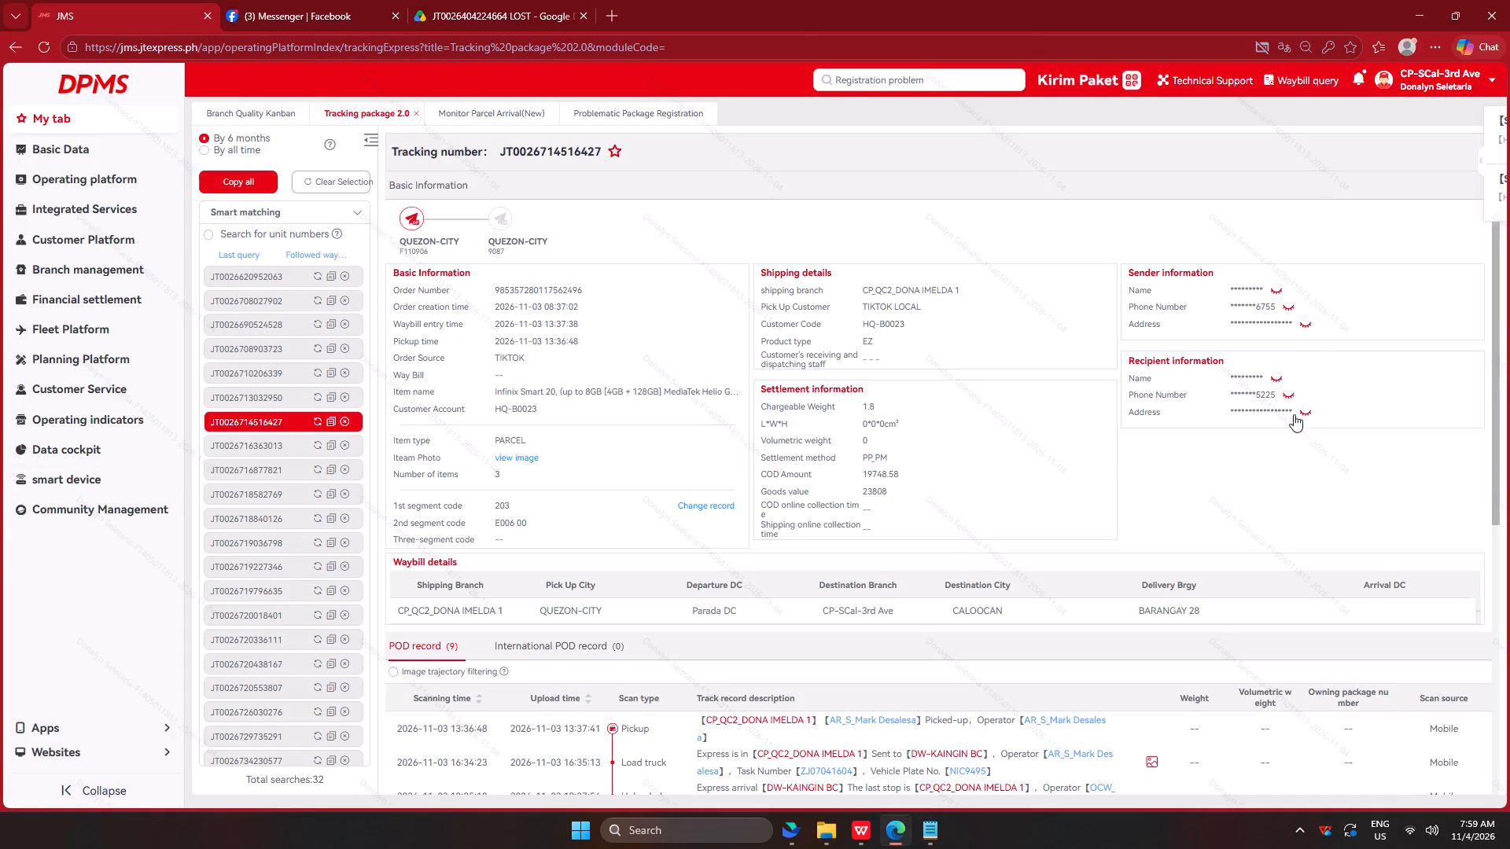
pyautogui.click(1298, 409)
pyautogui.tripleClick(1253, 414)
pyautogui.click(1286, 362)
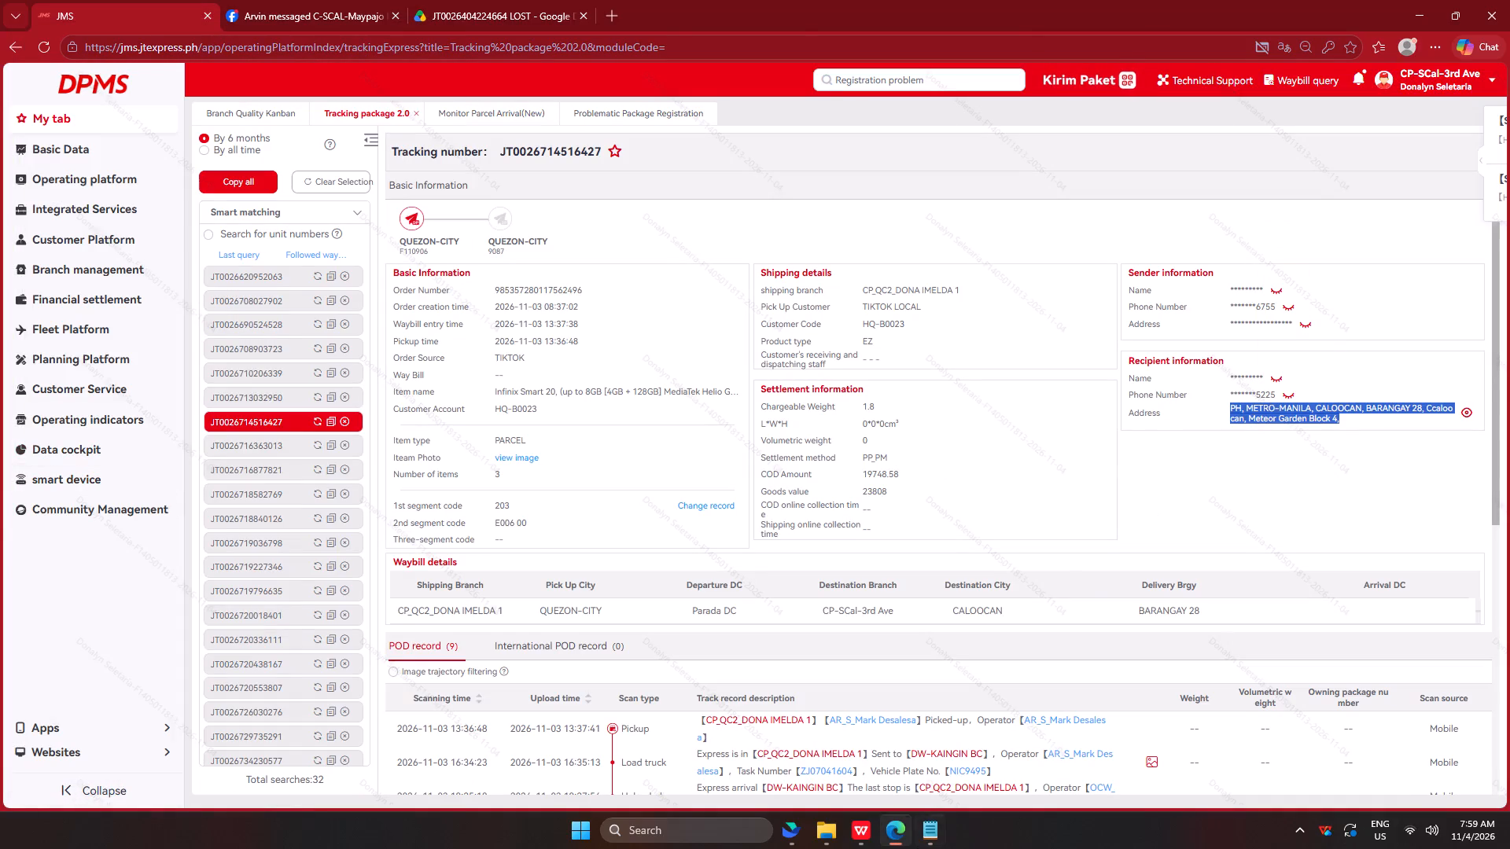
pyautogui.click(923, 830)
pyautogui.click(203, 711)
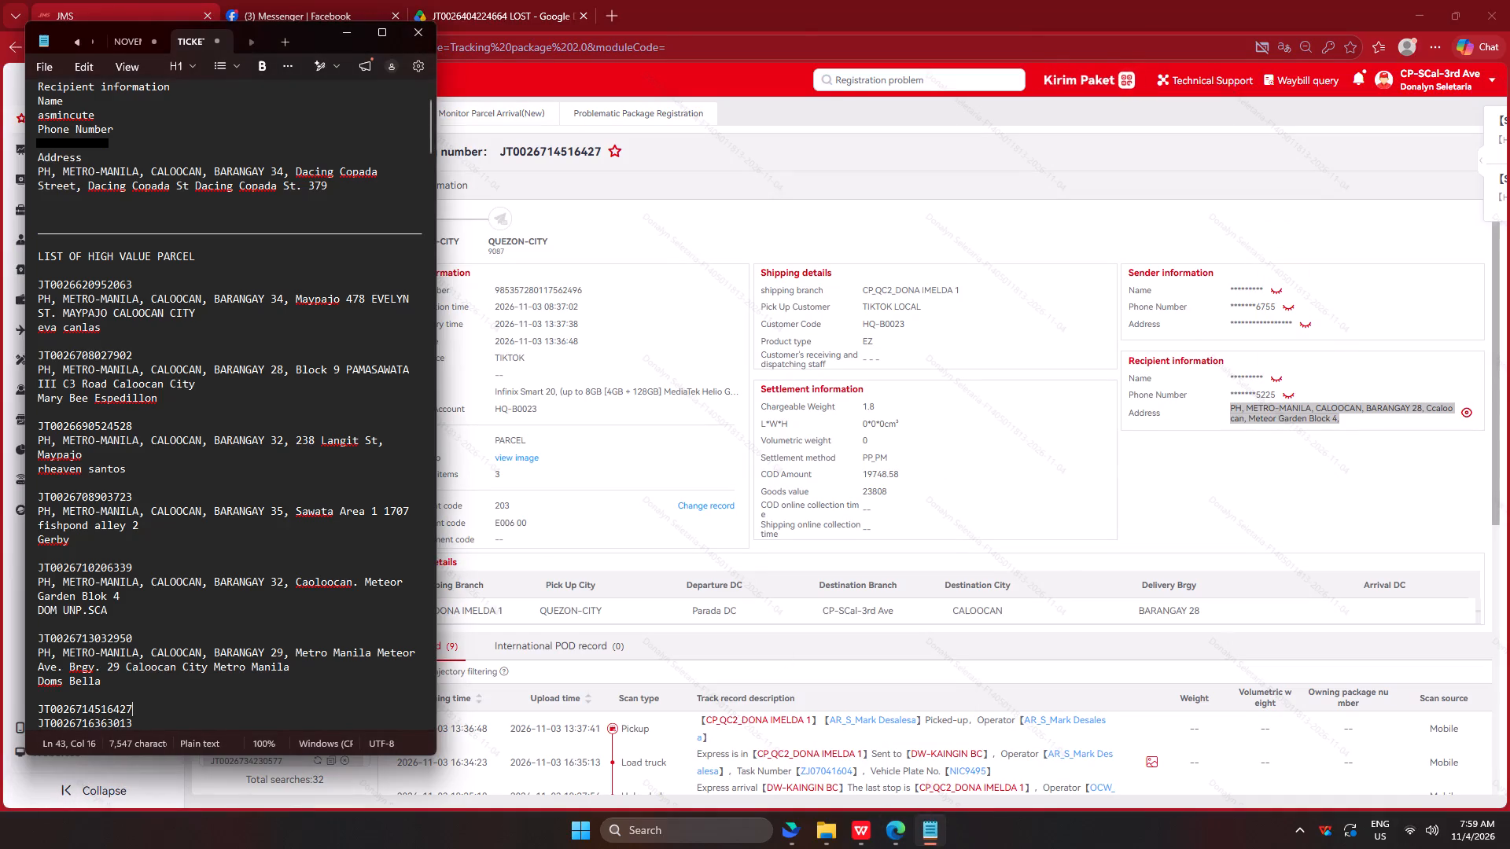
pyautogui.press('Return')
pyautogui.hotkey('ctrl', 'v')
pyautogui.click(1041, 362)
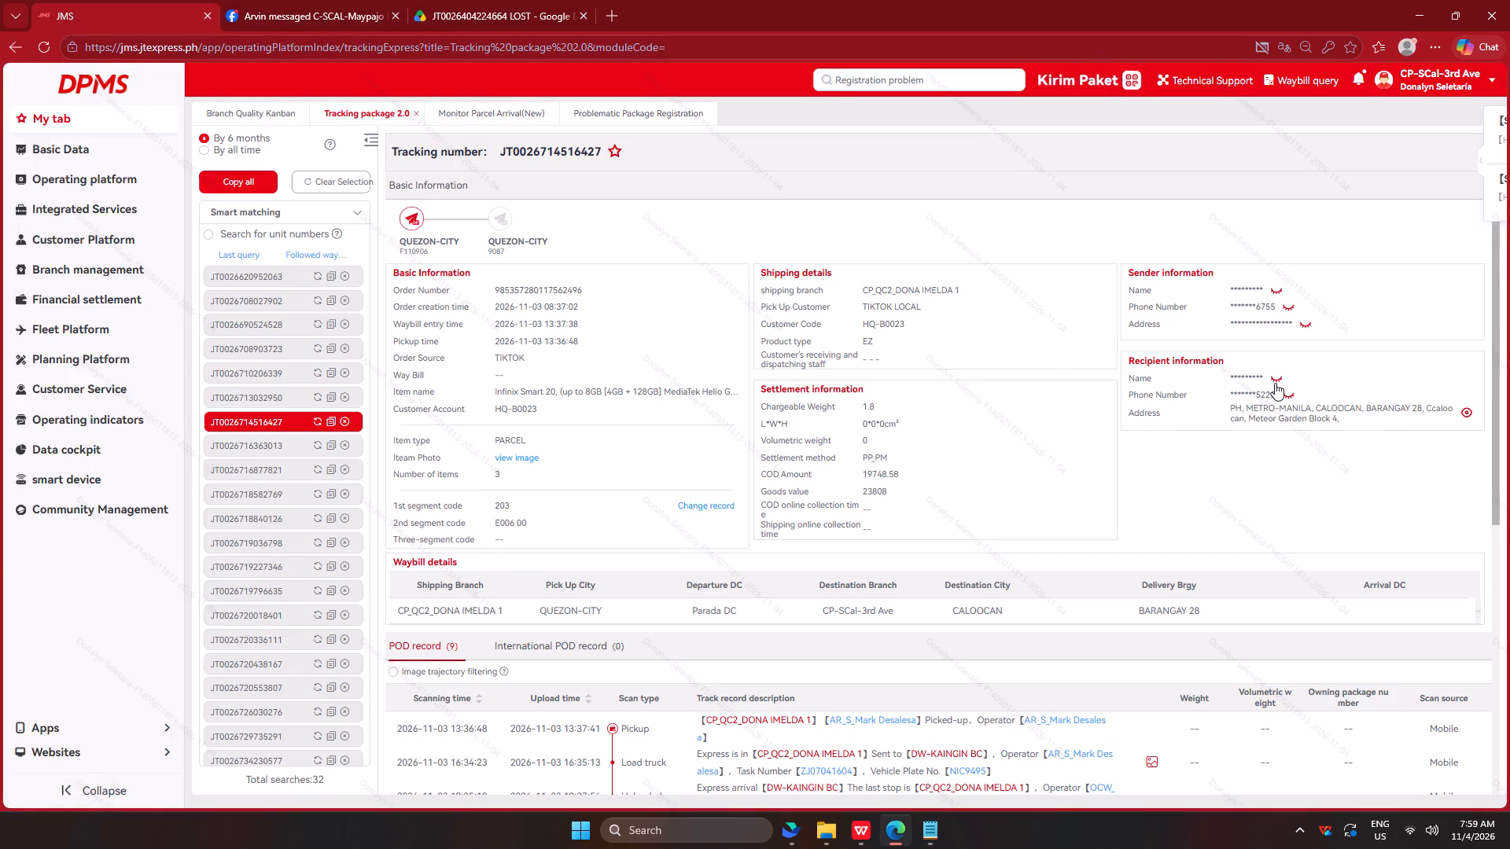
pyautogui.click(1275, 383)
pyautogui.tripleClick(1239, 373)
pyautogui.click(1268, 325)
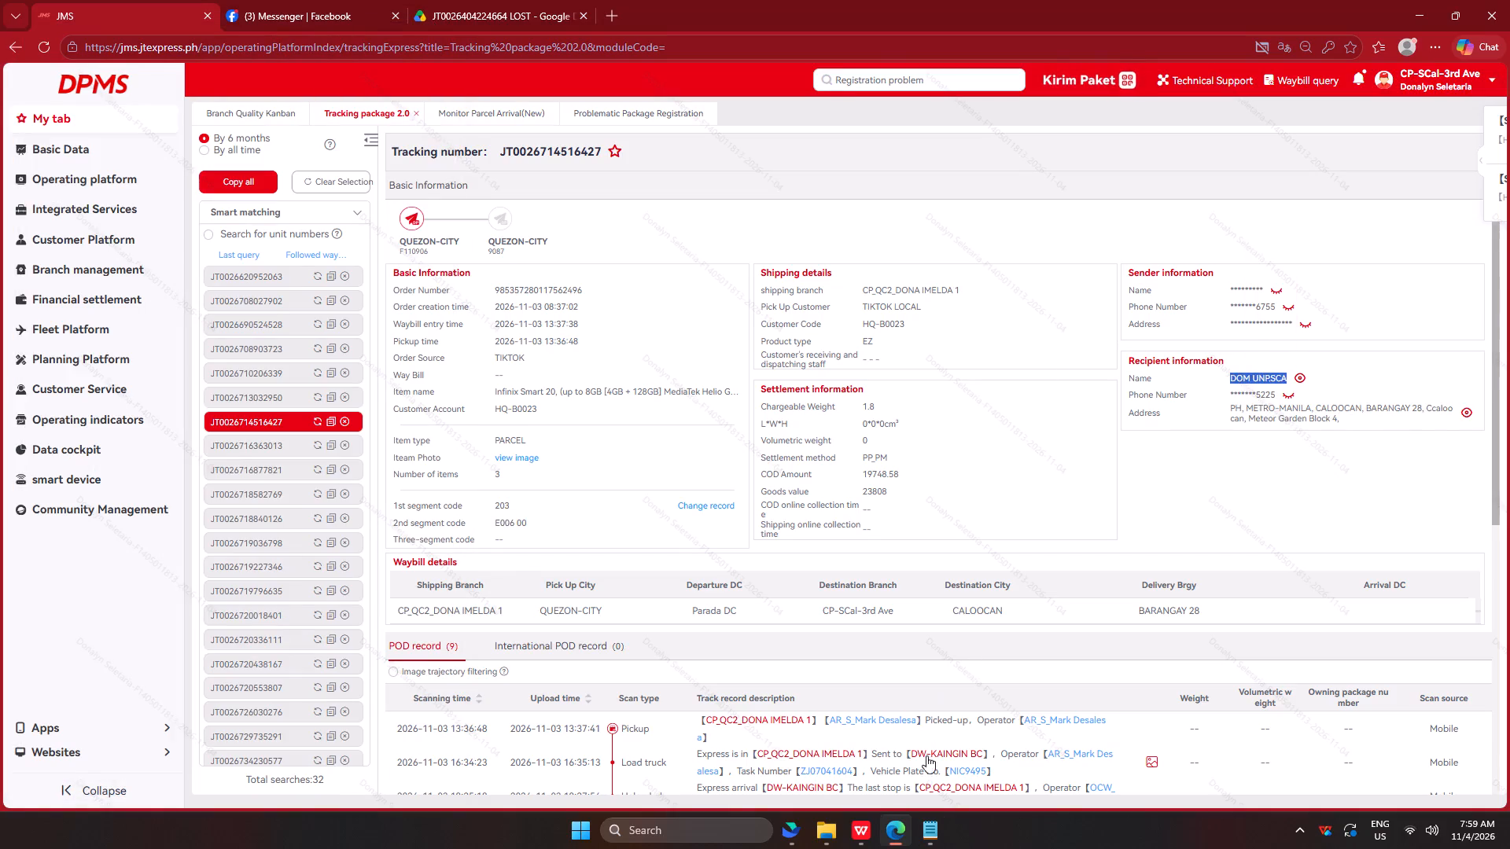
pyautogui.click(912, 837)
pyautogui.click(926, 834)
pyautogui.click(923, 829)
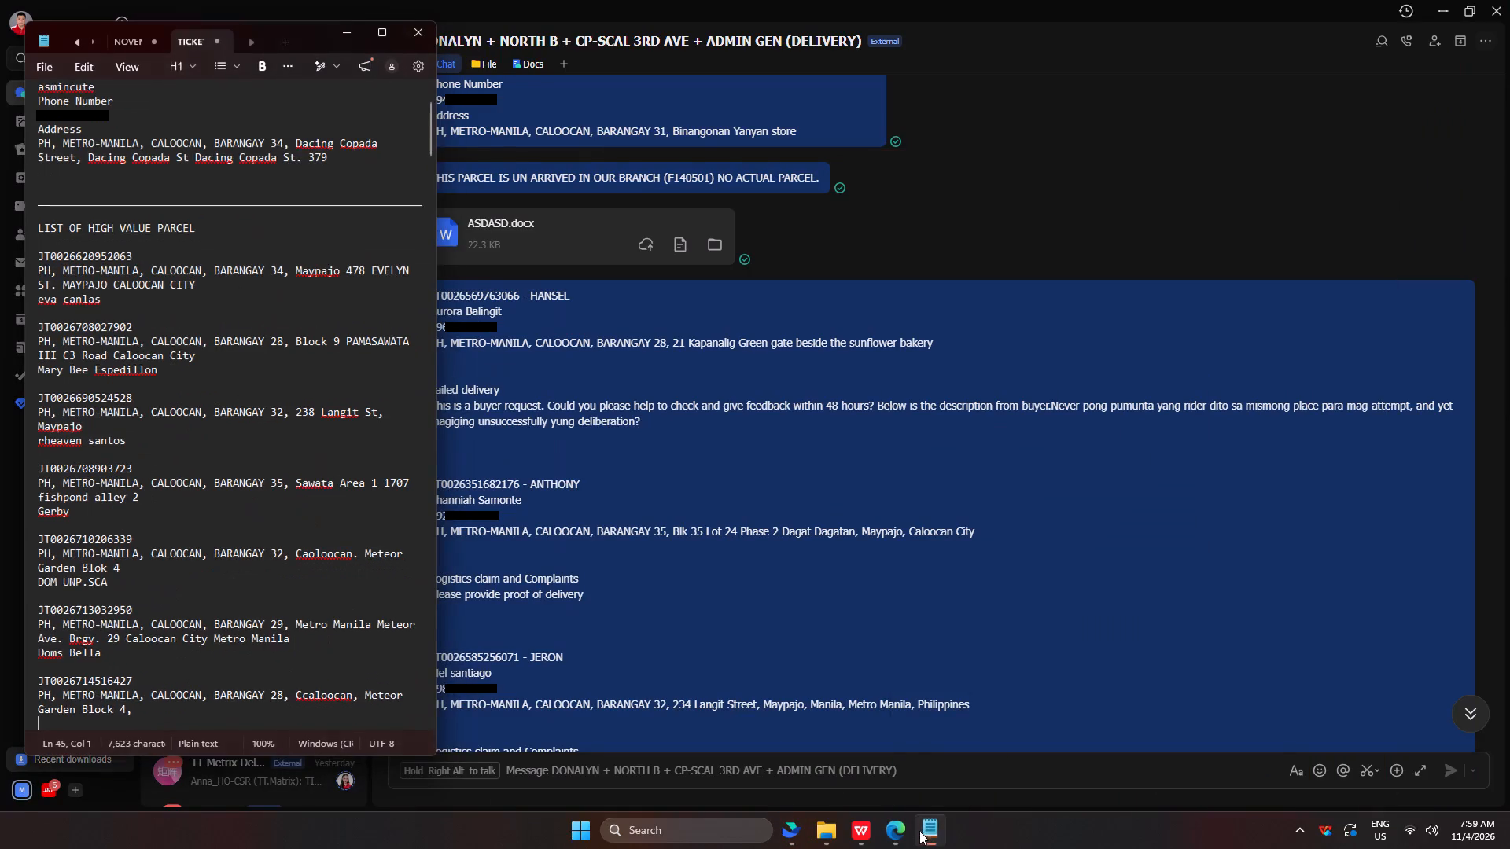
pyautogui.hotkey('ctrl', 'v')
pyautogui.click(892, 833)
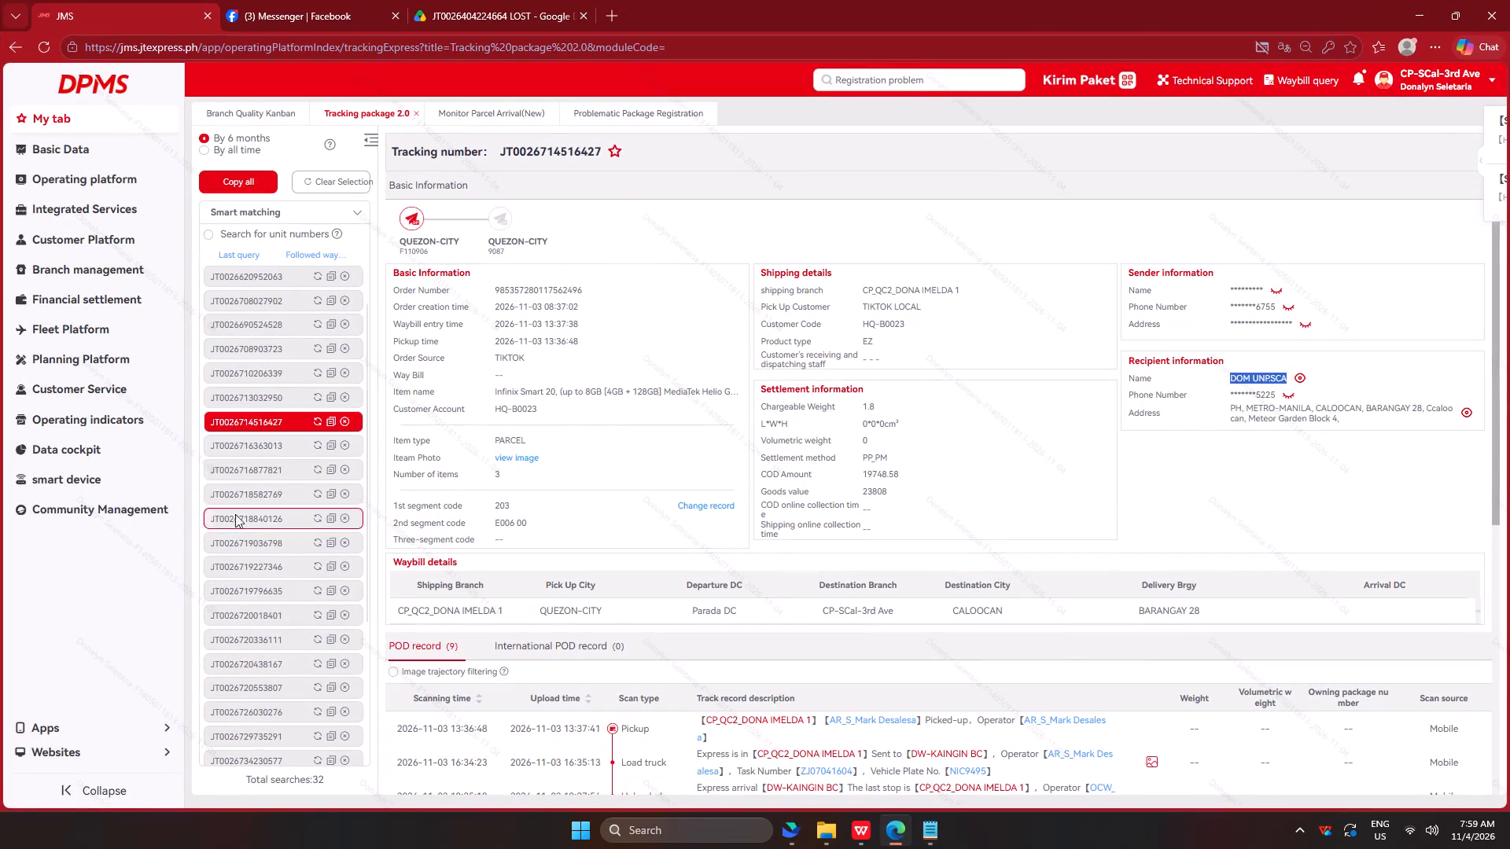
pyautogui.scroll(4, 335, 331)
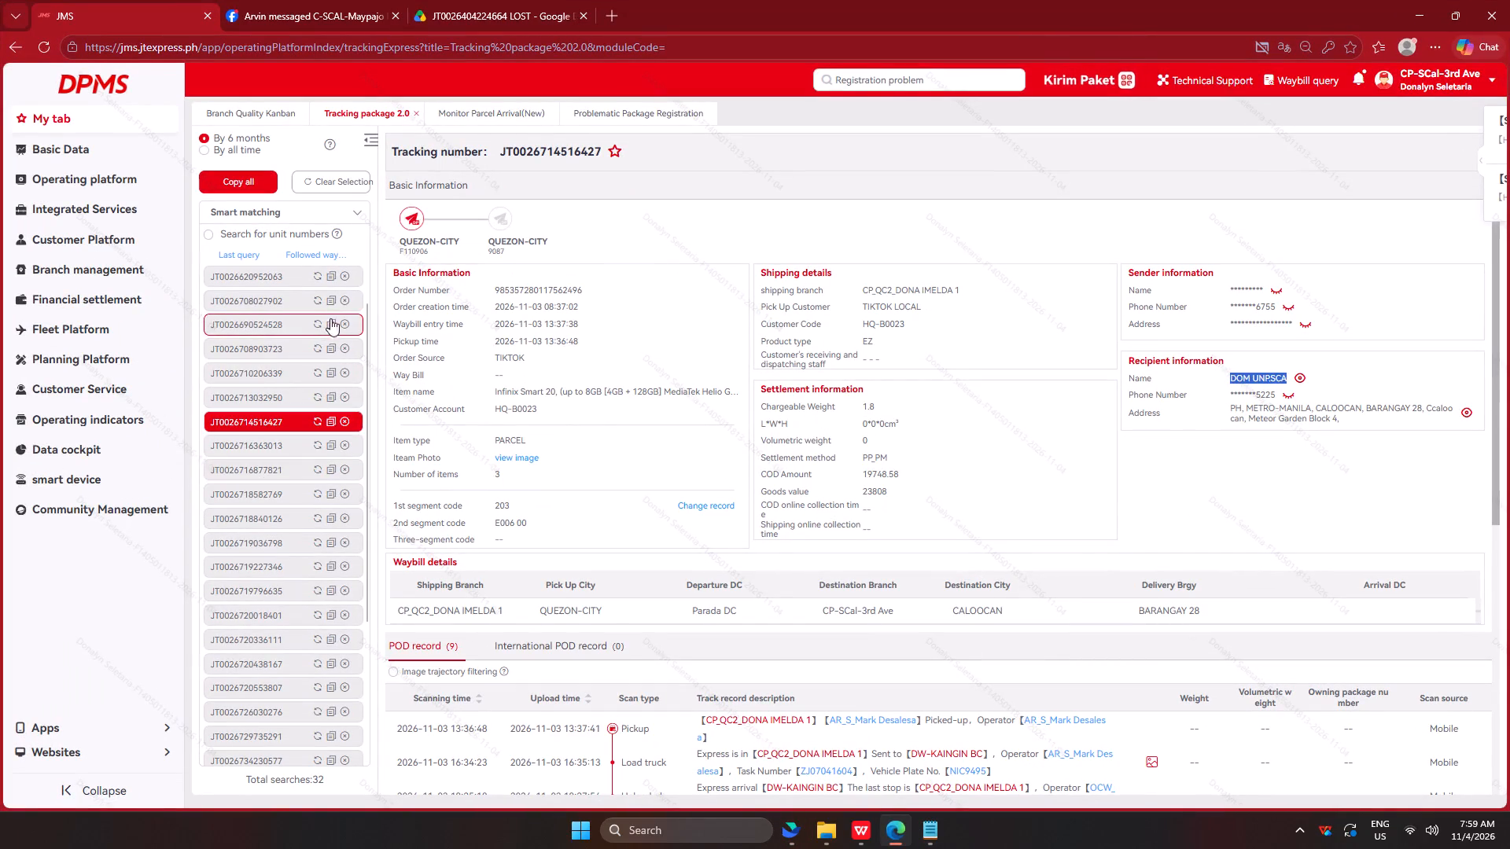
pyautogui.click(343, 274)
pyautogui.tripleClick(344, 274)
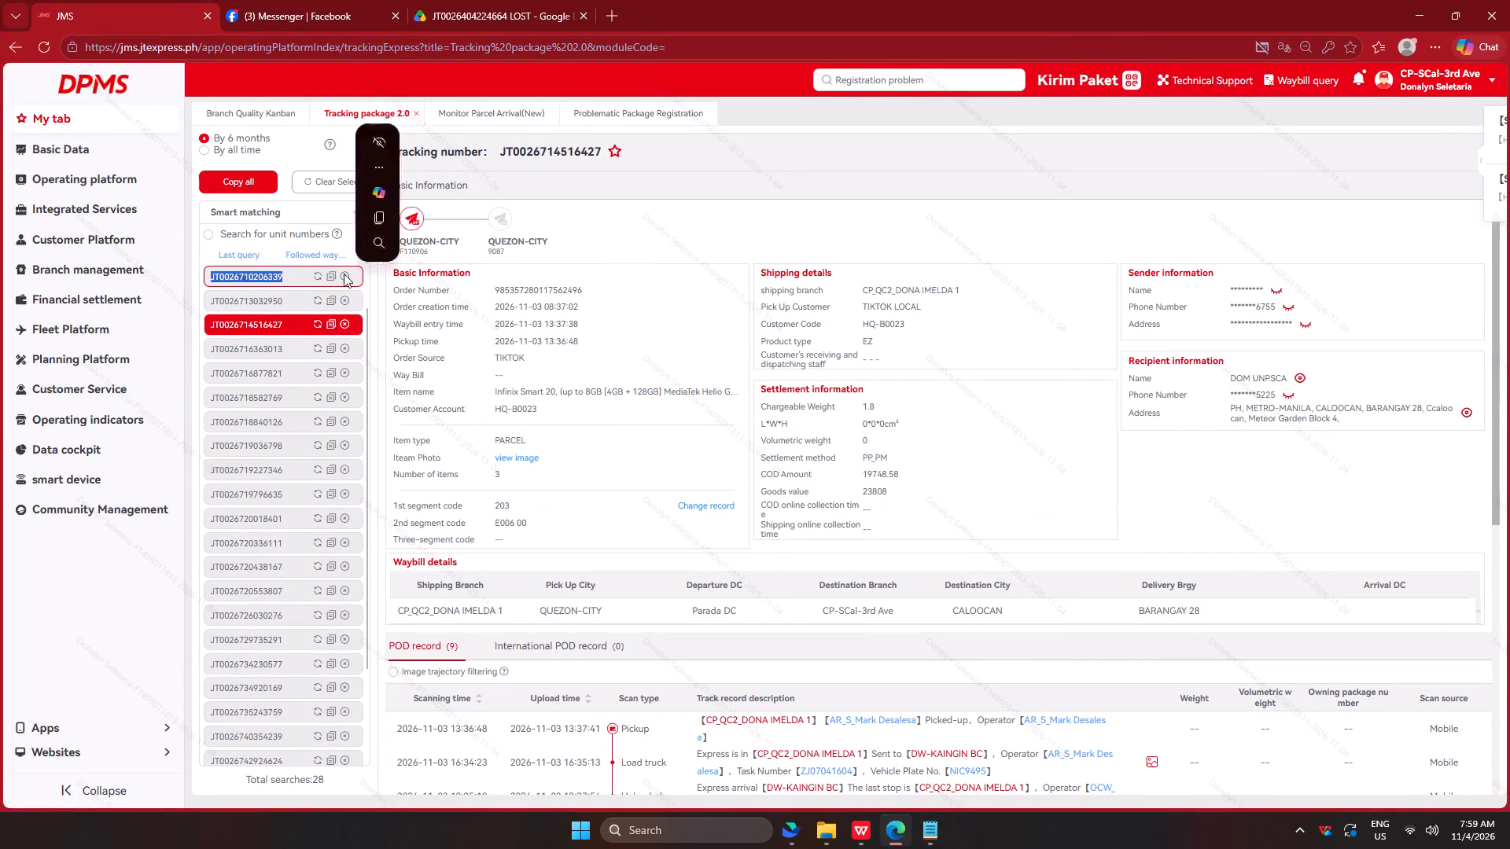
pyautogui.doubleClick(344, 274)
pyautogui.click(344, 277)
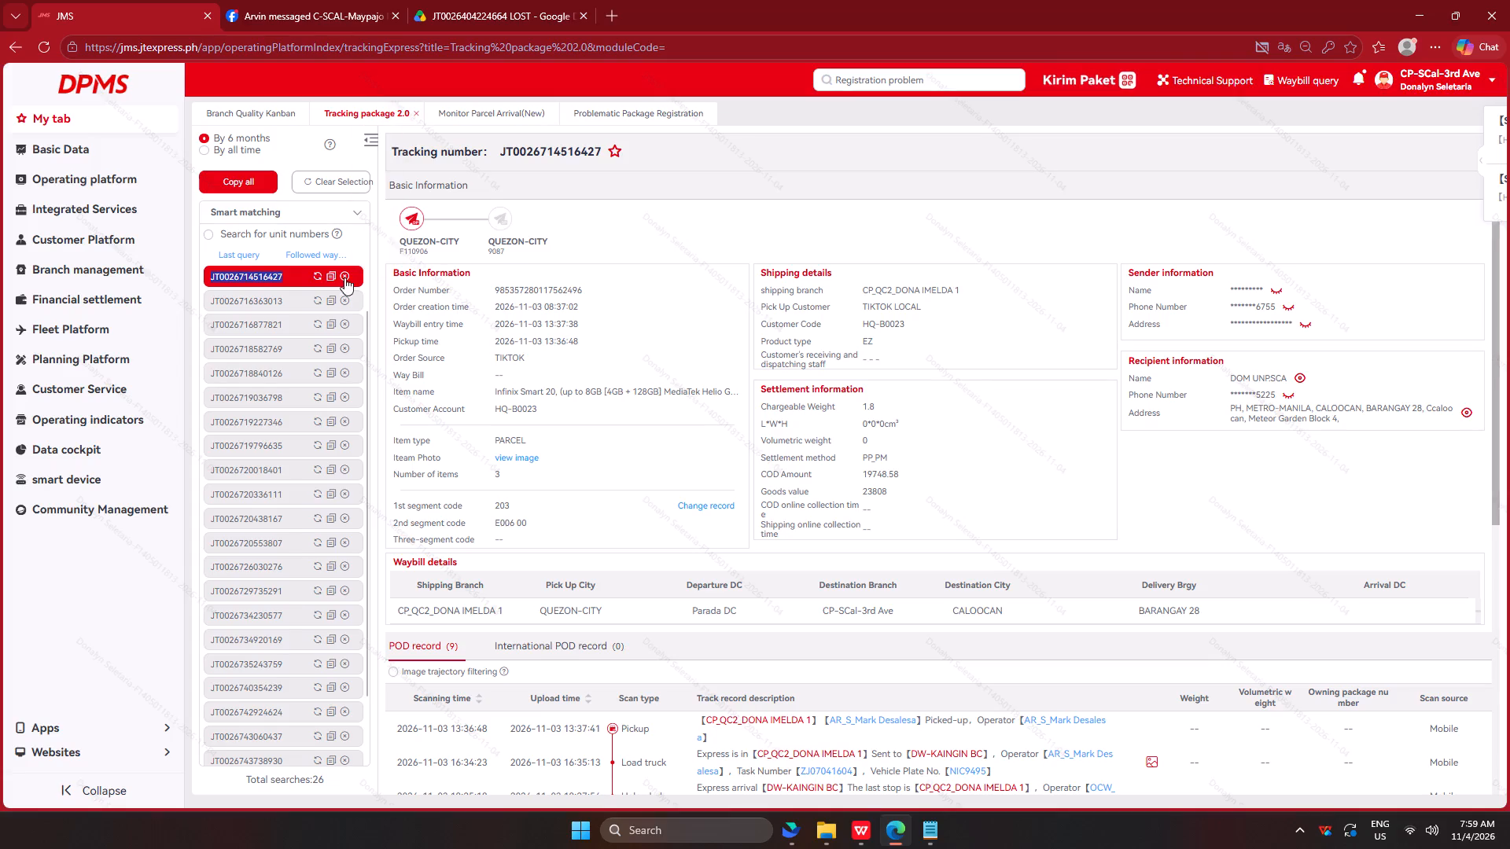
pyautogui.click(1300, 410)
pyautogui.tripleClick(1237, 416)
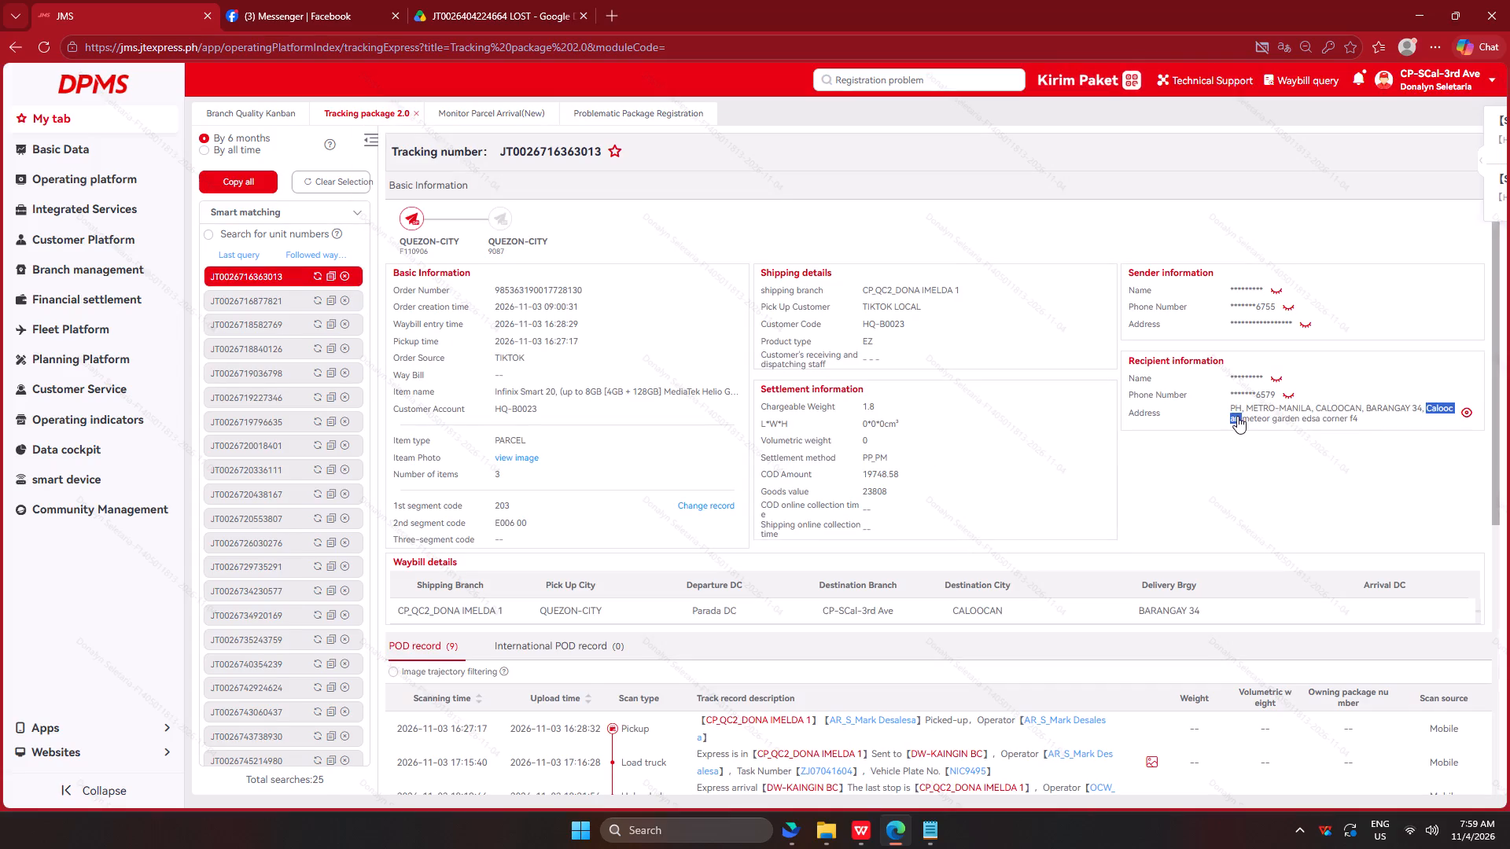
pyautogui.click(1278, 367)
pyautogui.click(926, 829)
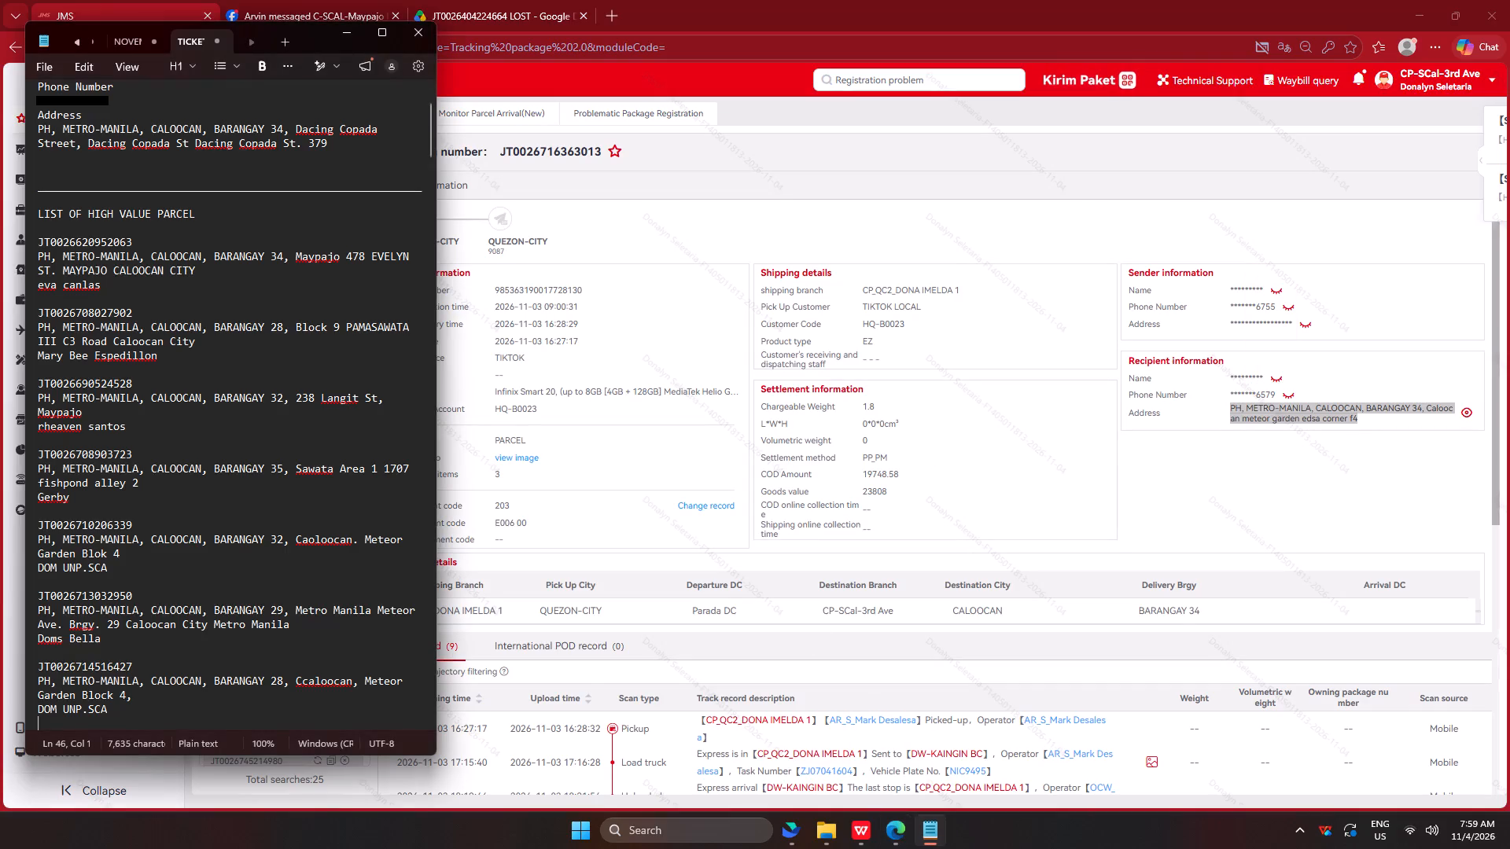
pyautogui.scroll(-6, 109, 656)
pyautogui.click(156, 493)
pyautogui.press('Up')
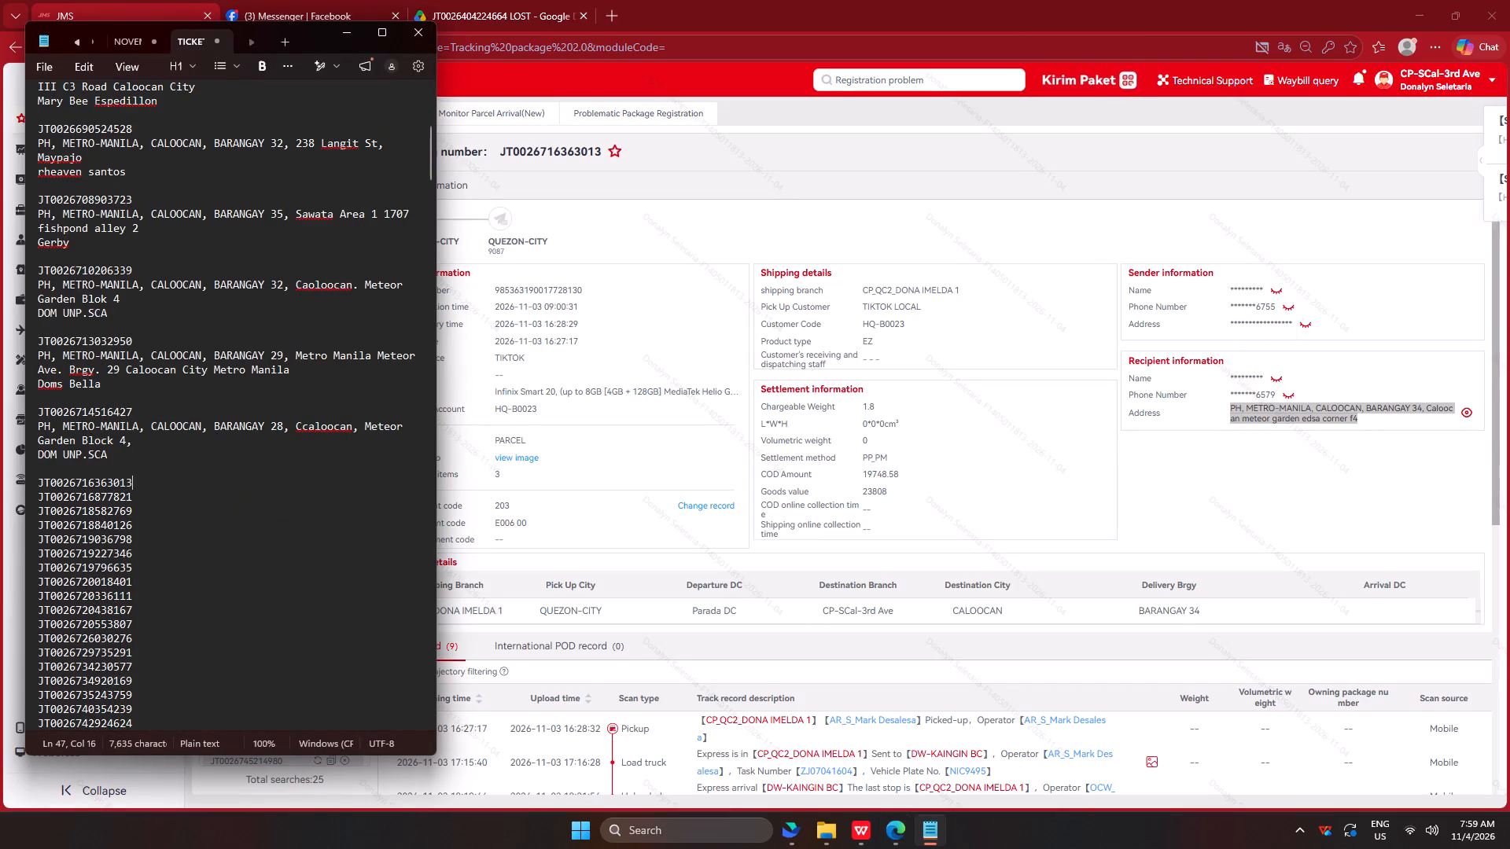
pyautogui.press('Return')
pyautogui.hotkey('ctrl', 'v')
pyautogui.click(1276, 376)
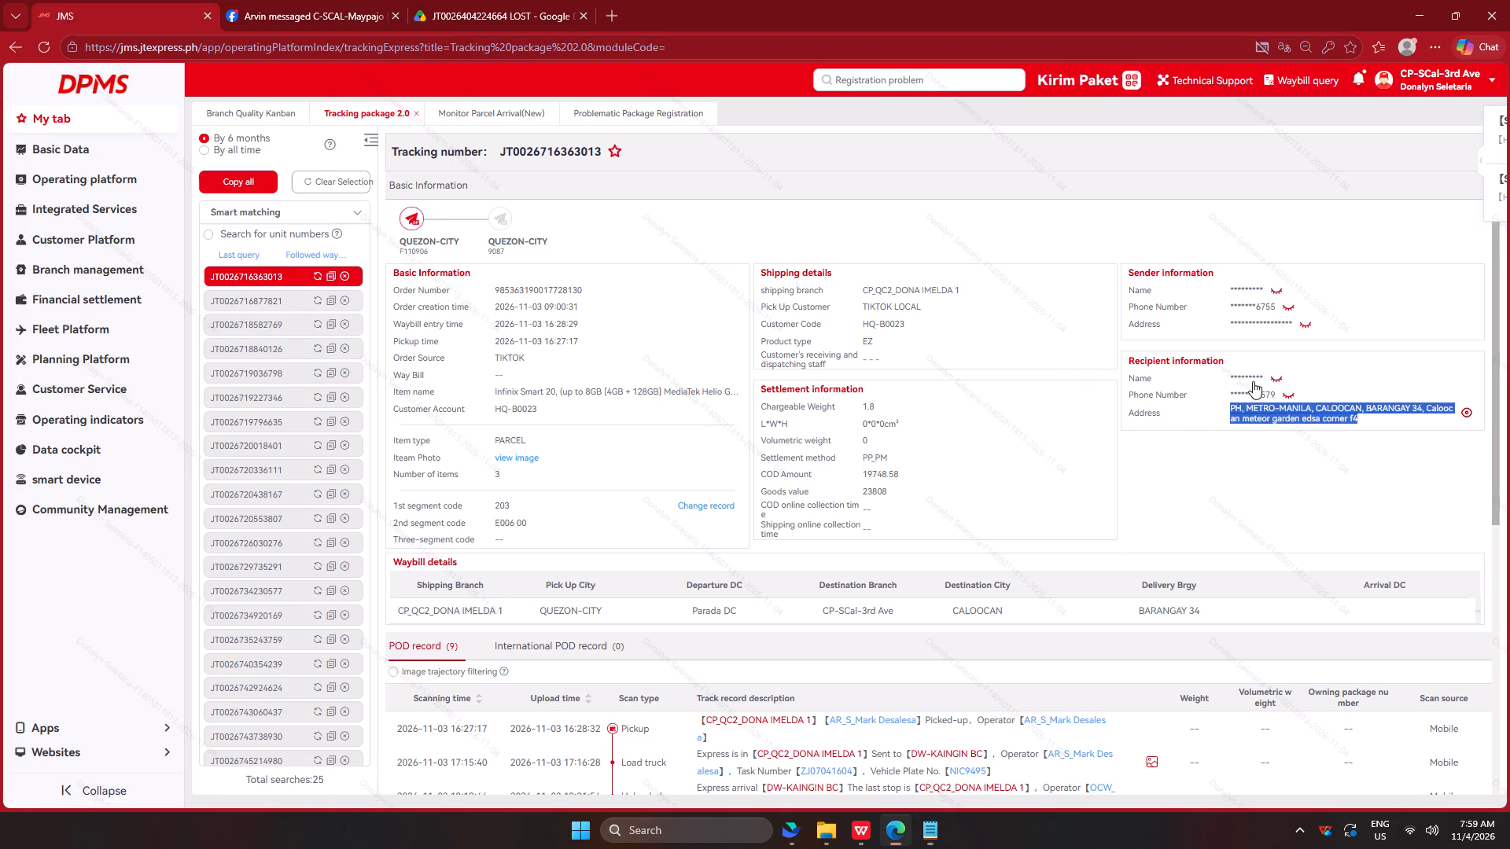
pyautogui.tripleClick(1246, 380)
pyautogui.click(1276, 325)
pyautogui.click(937, 825)
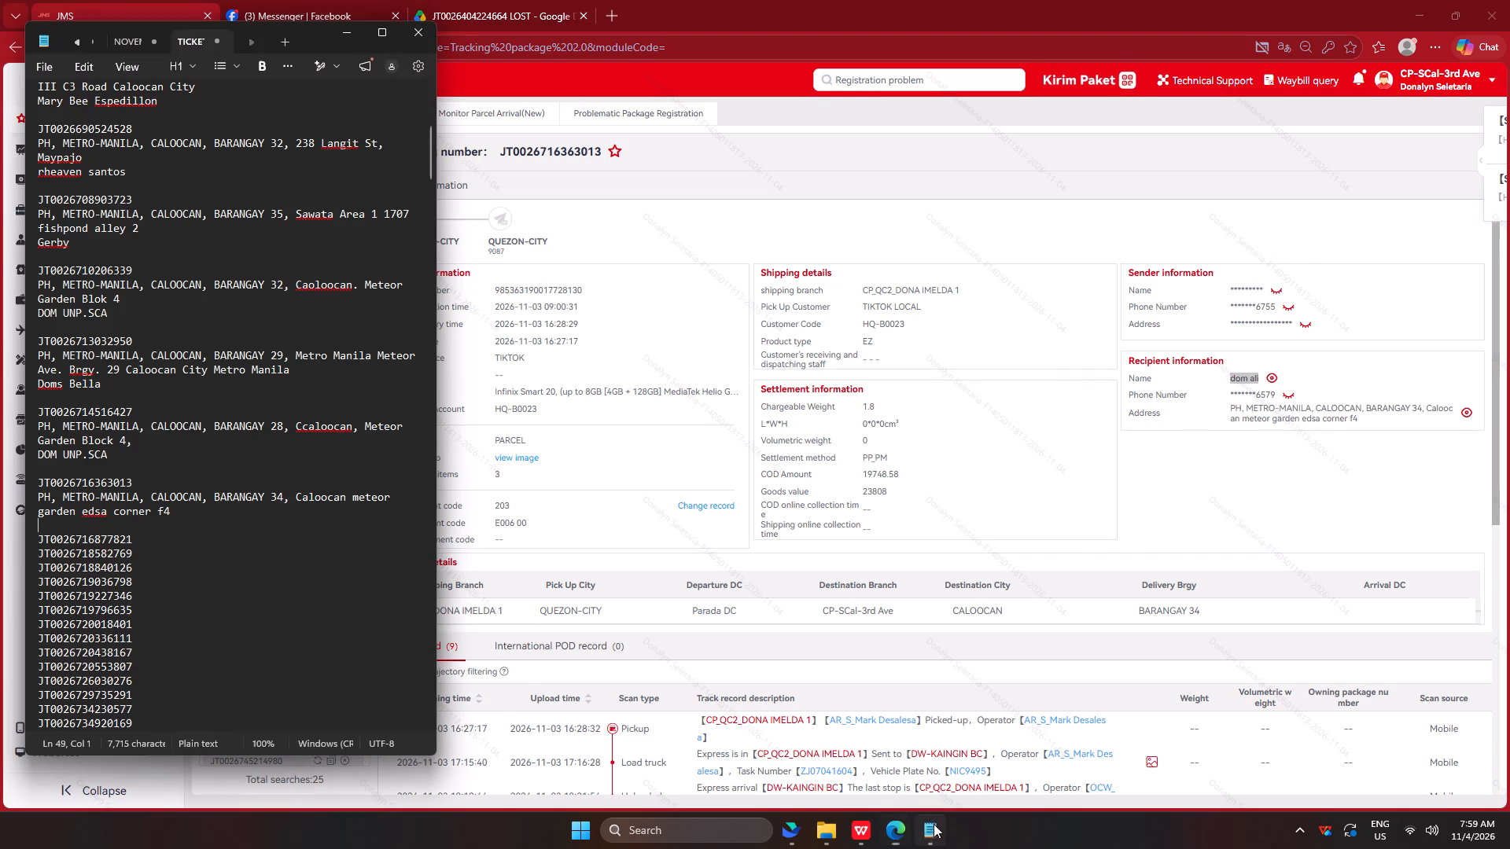
pyautogui.hotkey('ctrl', 'v')
pyautogui.click(716, 431)
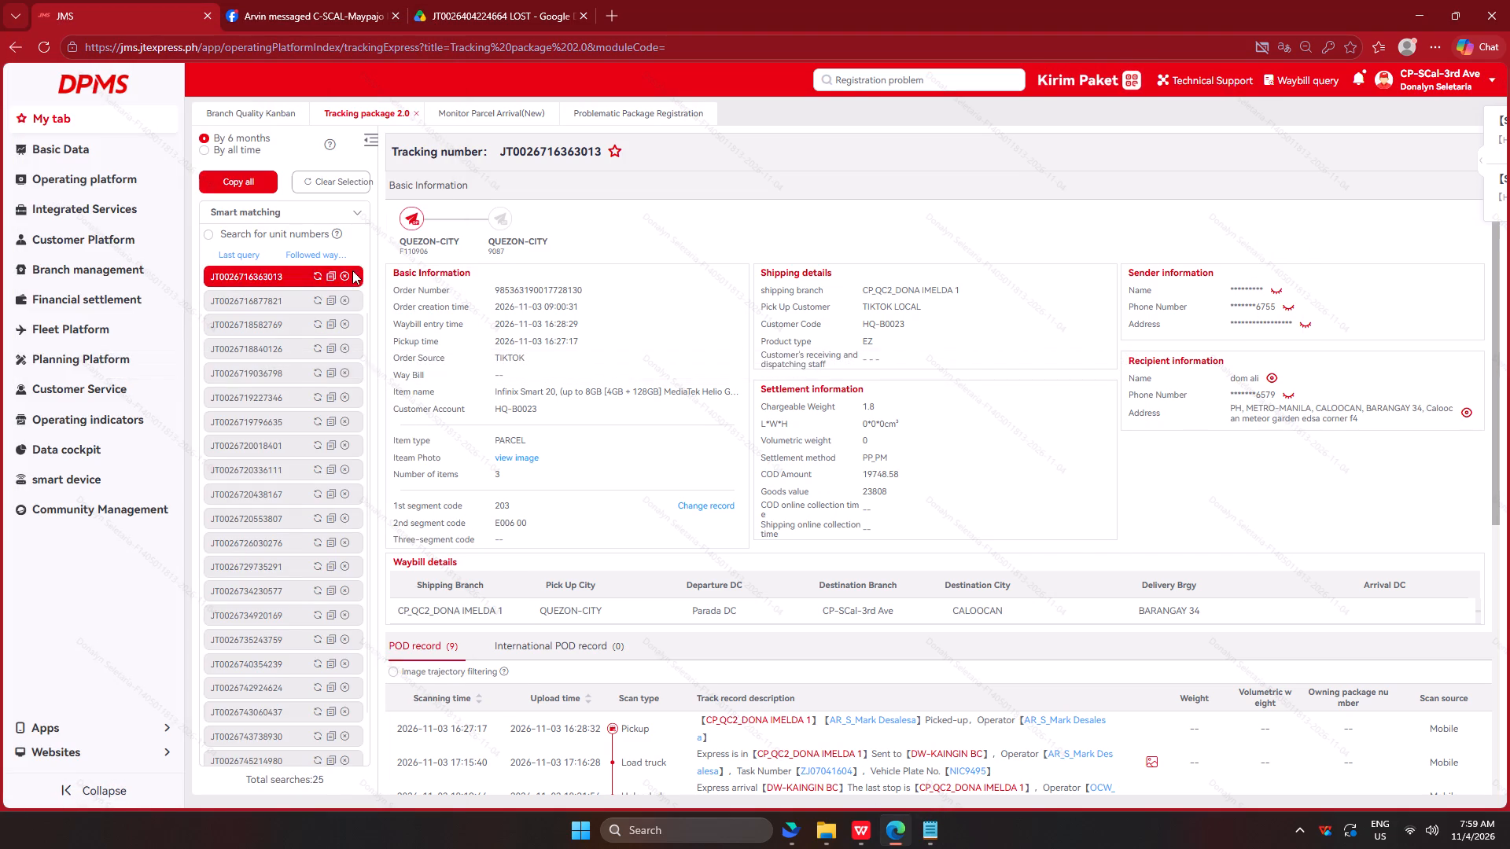
pyautogui.click(345, 275)
pyautogui.click(1302, 413)
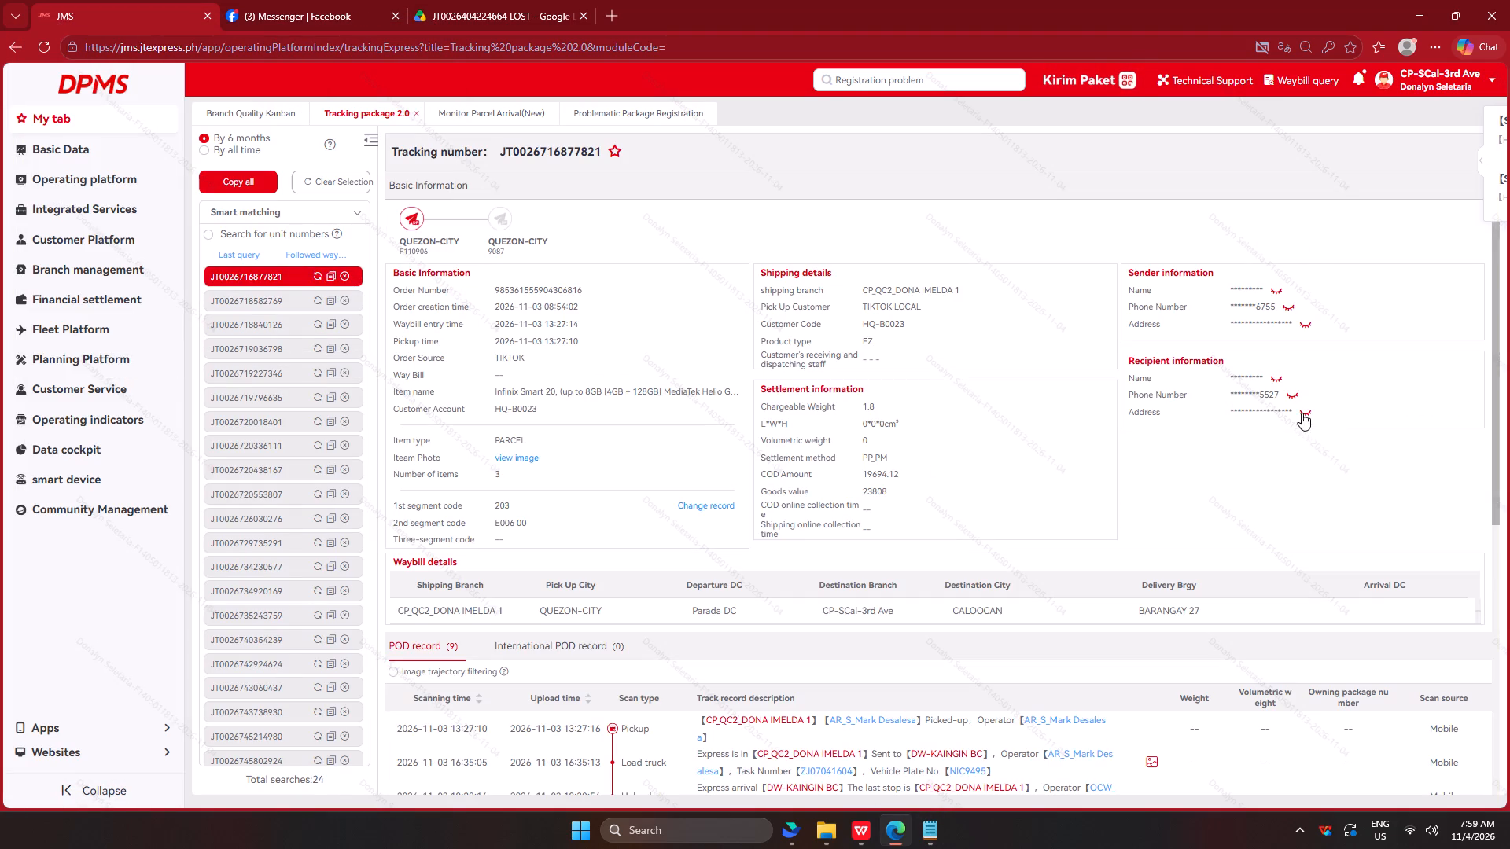
pyautogui.tripleClick(1236, 406)
pyautogui.click(1272, 352)
pyautogui.click(930, 832)
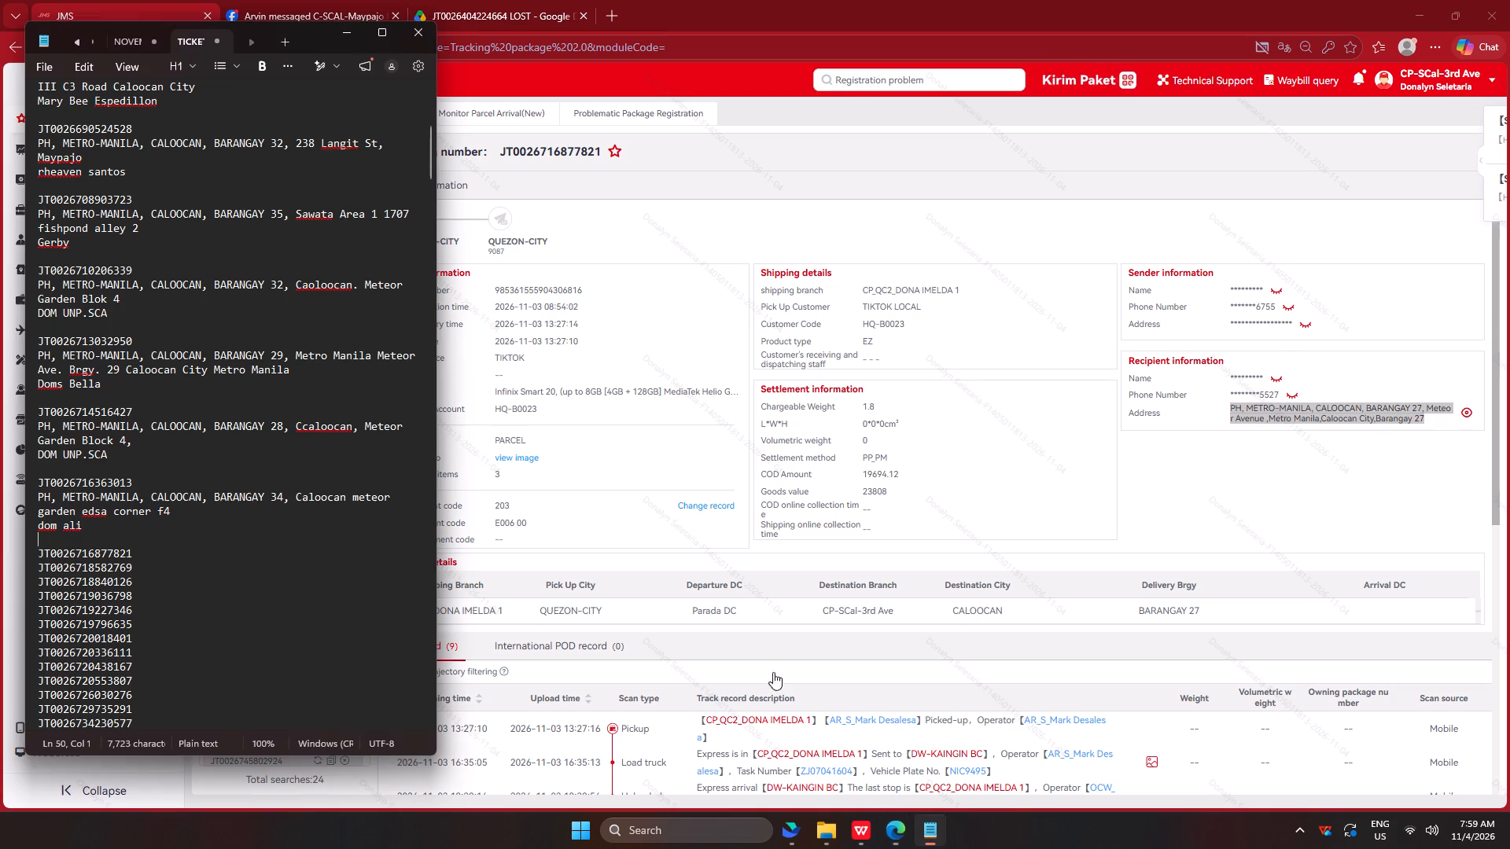
pyautogui.click(139, 557)
pyautogui.press('Return')
pyautogui.hotkey('ctrl', 'v')
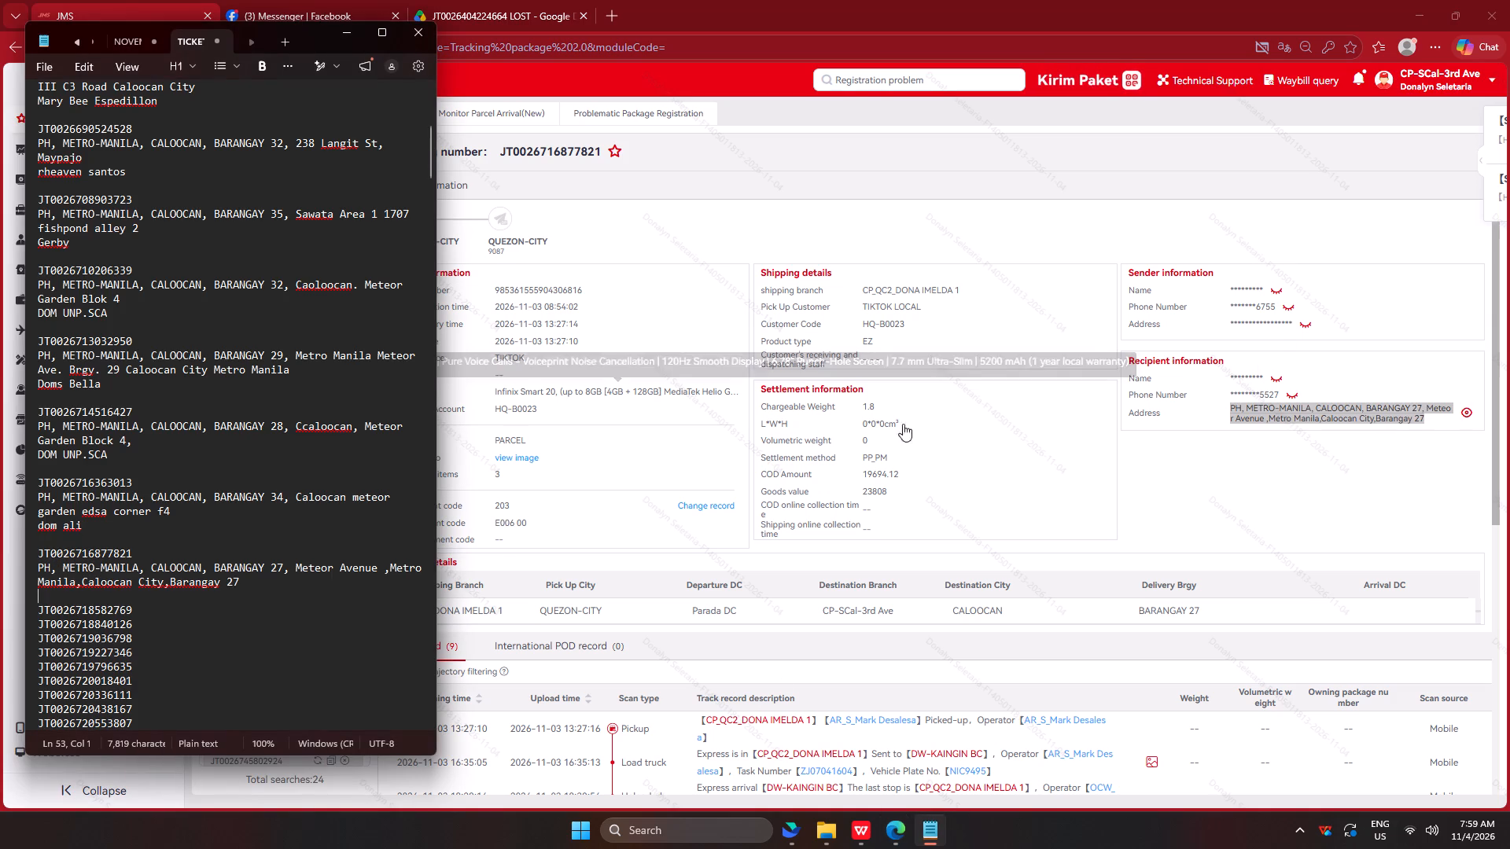
pyautogui.click(1276, 379)
pyautogui.tripleClick(1254, 380)
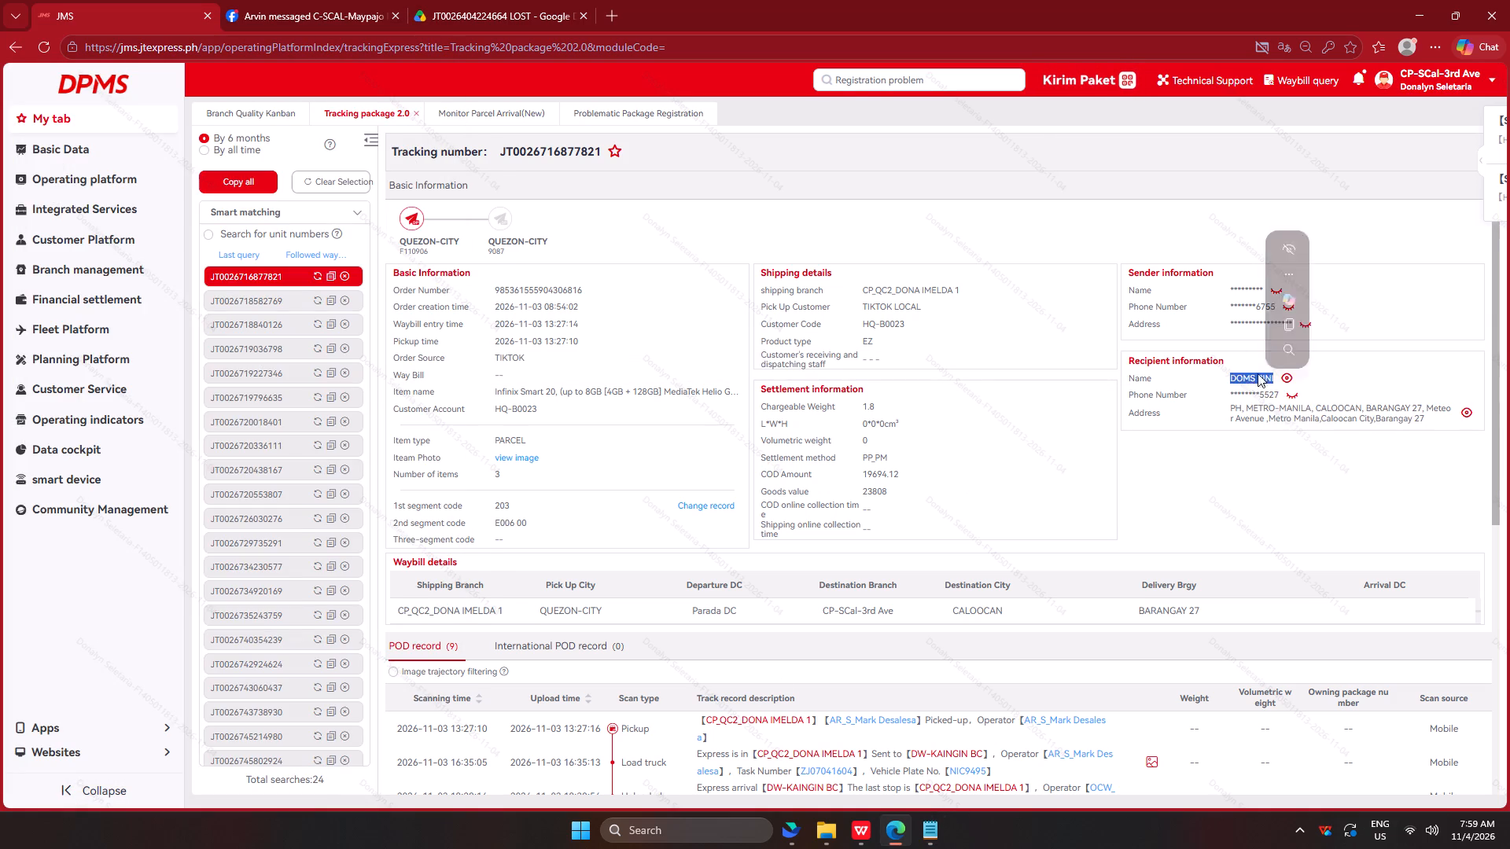
pyautogui.click(1279, 335)
pyautogui.click(916, 827)
pyautogui.hotkey('ctrl', 'v')
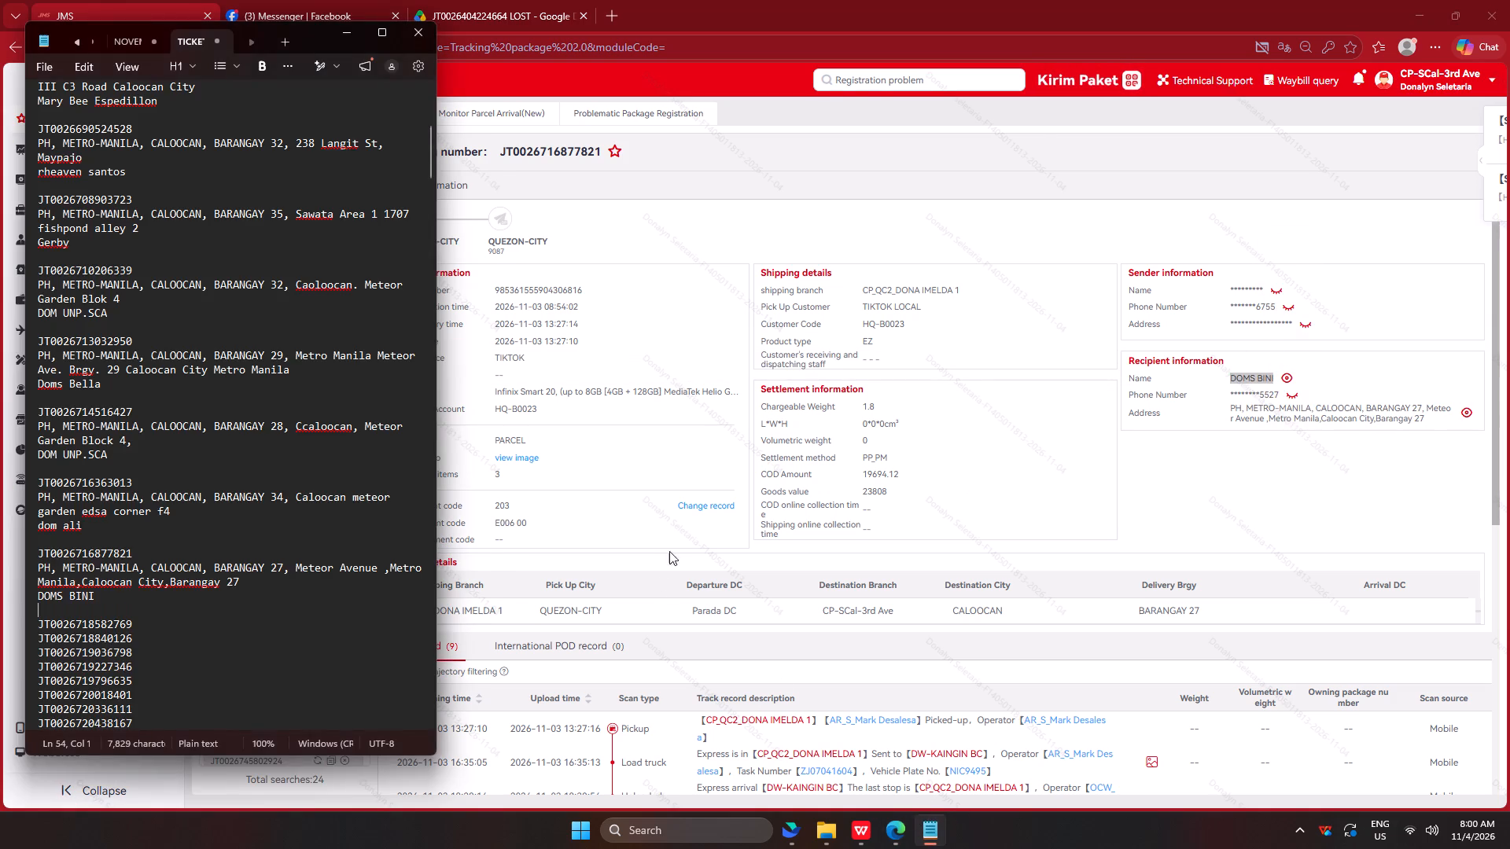
pyautogui.moveTo(669, 523); pyautogui.dragTo(665, 513)
pyautogui.click(343, 274)
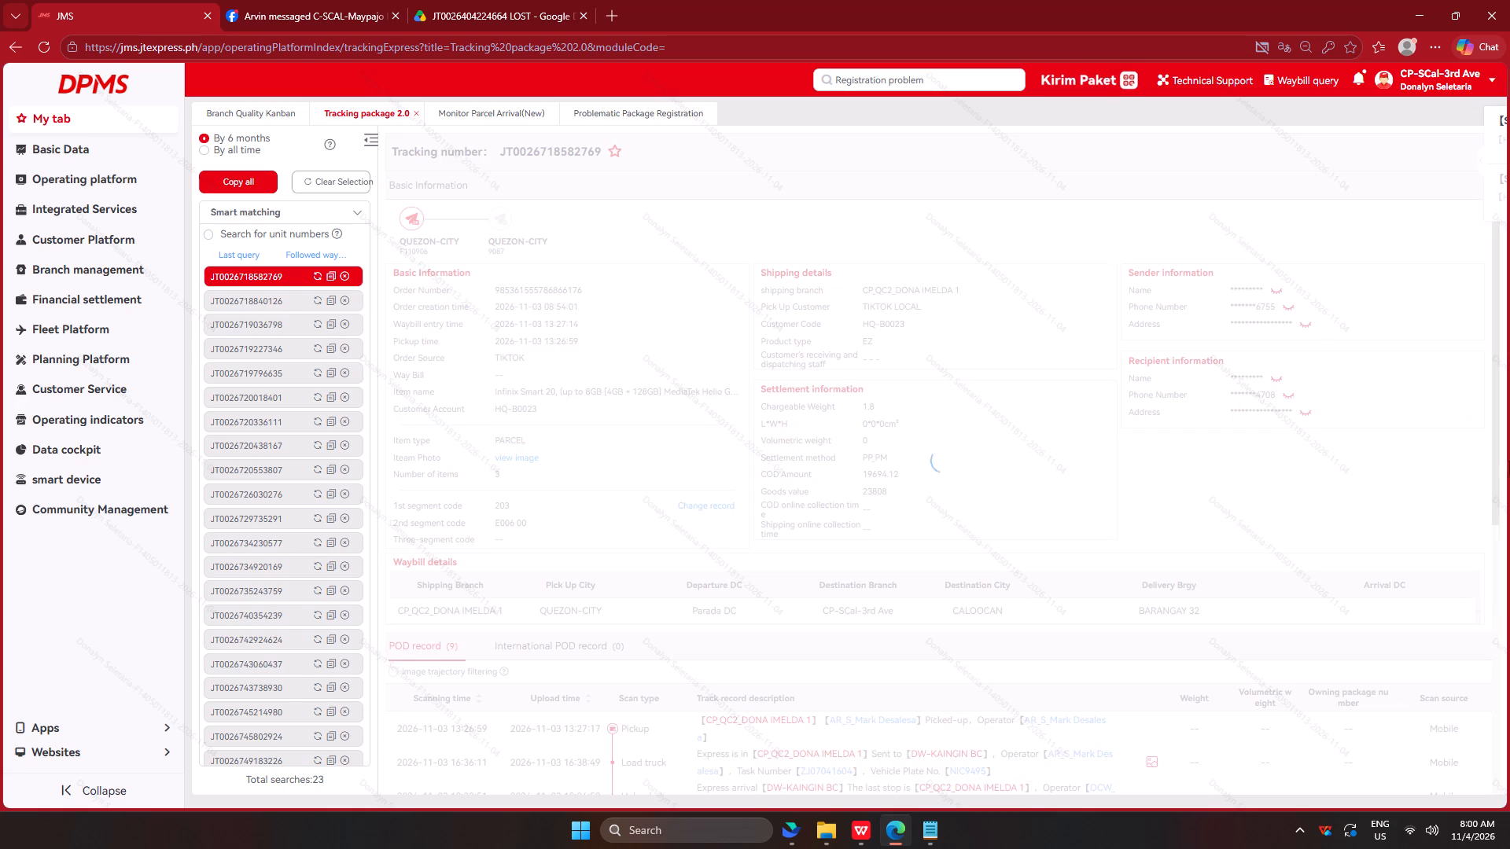
pyautogui.click(1298, 415)
pyautogui.tripleClick(1255, 412)
pyautogui.click(1292, 357)
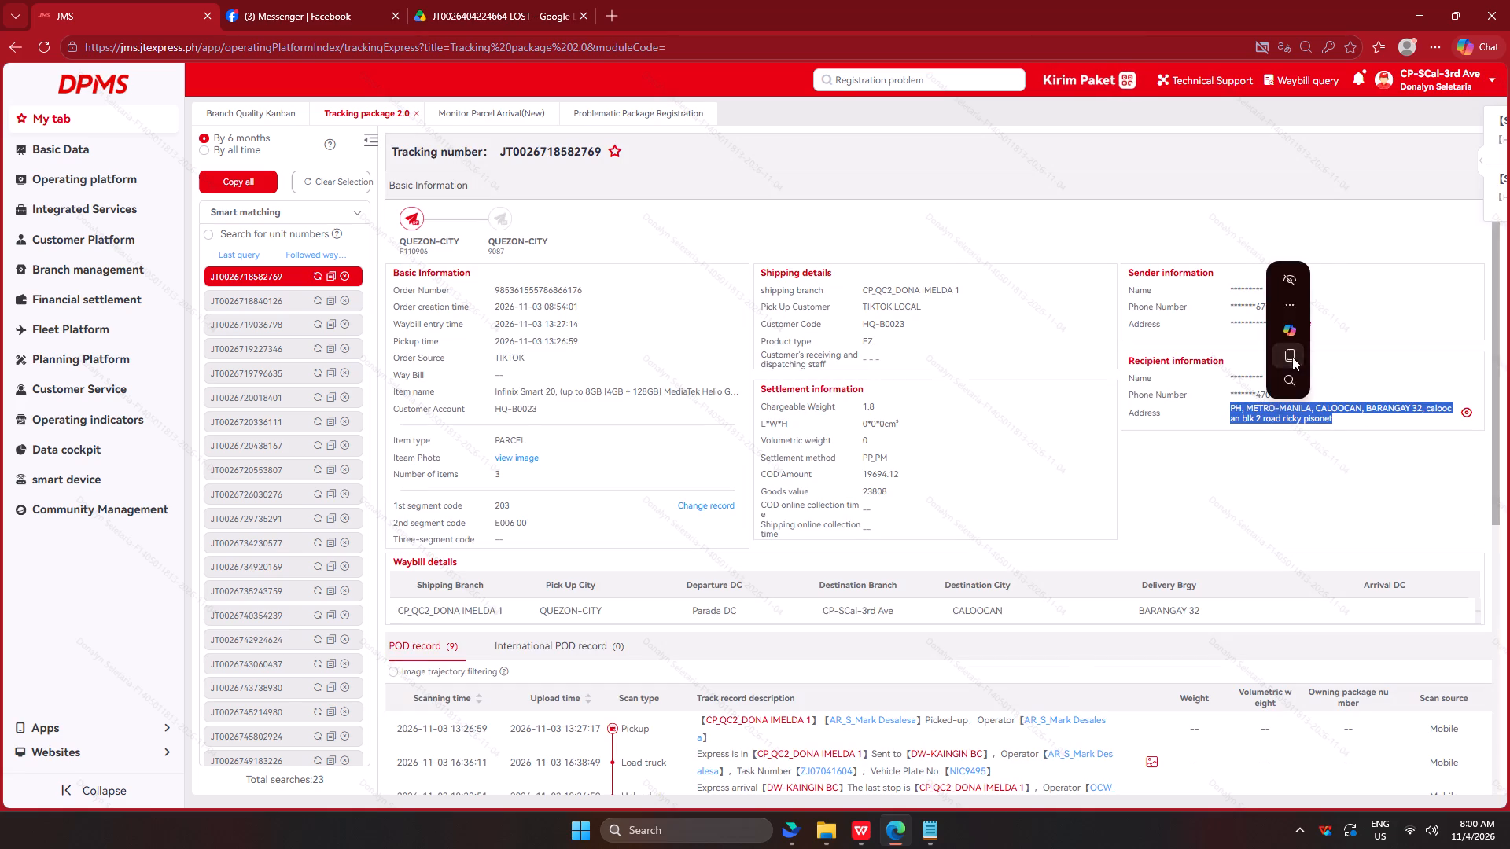
pyautogui.click(937, 821)
pyautogui.click(195, 611)
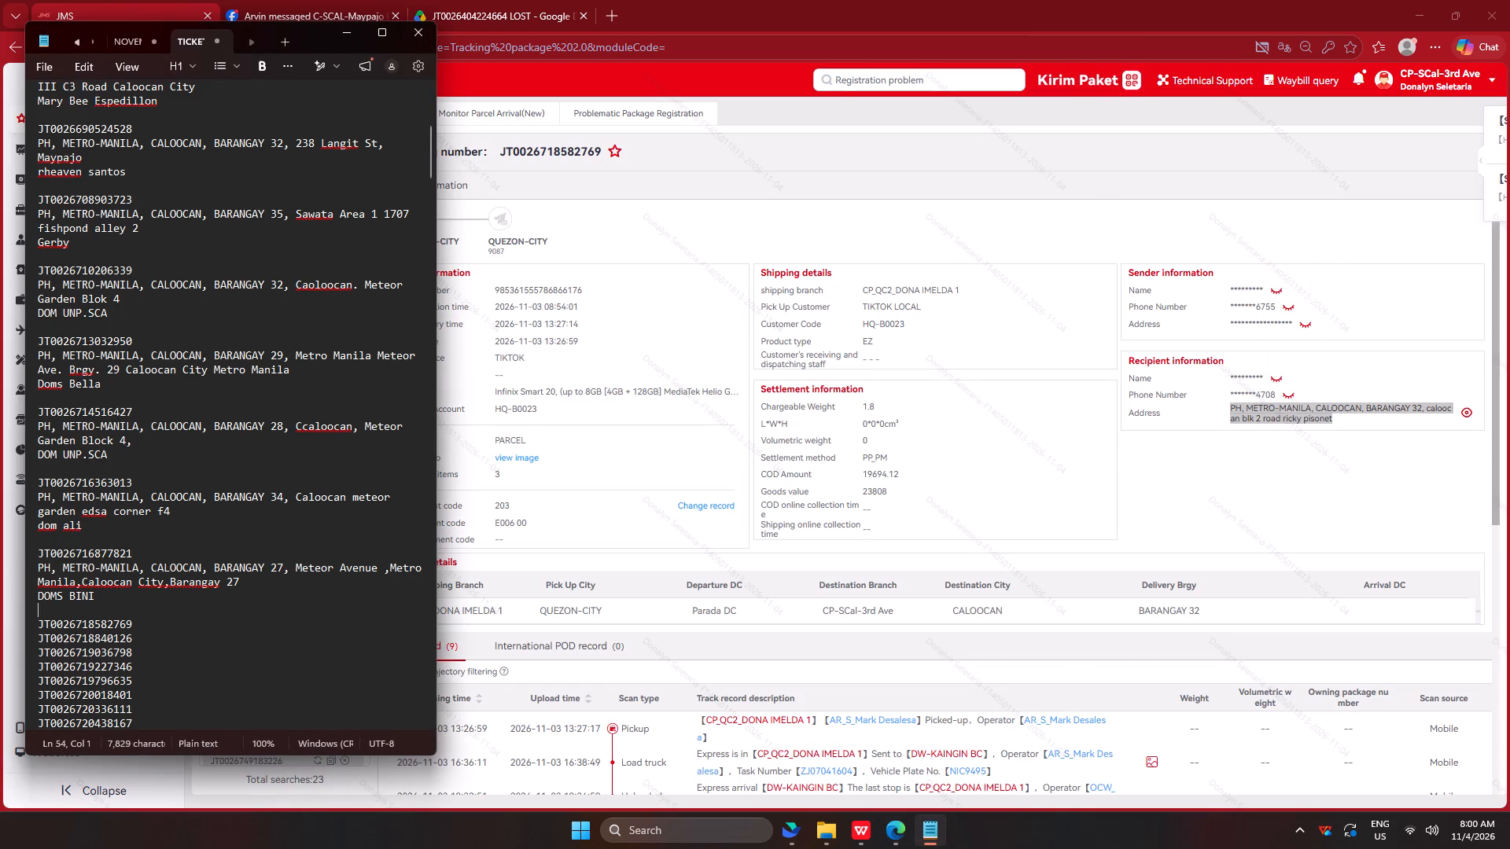
pyautogui.click(202, 623)
pyautogui.press('Return')
pyautogui.hotkey('ctrl', 'v')
pyautogui.click(1182, 497)
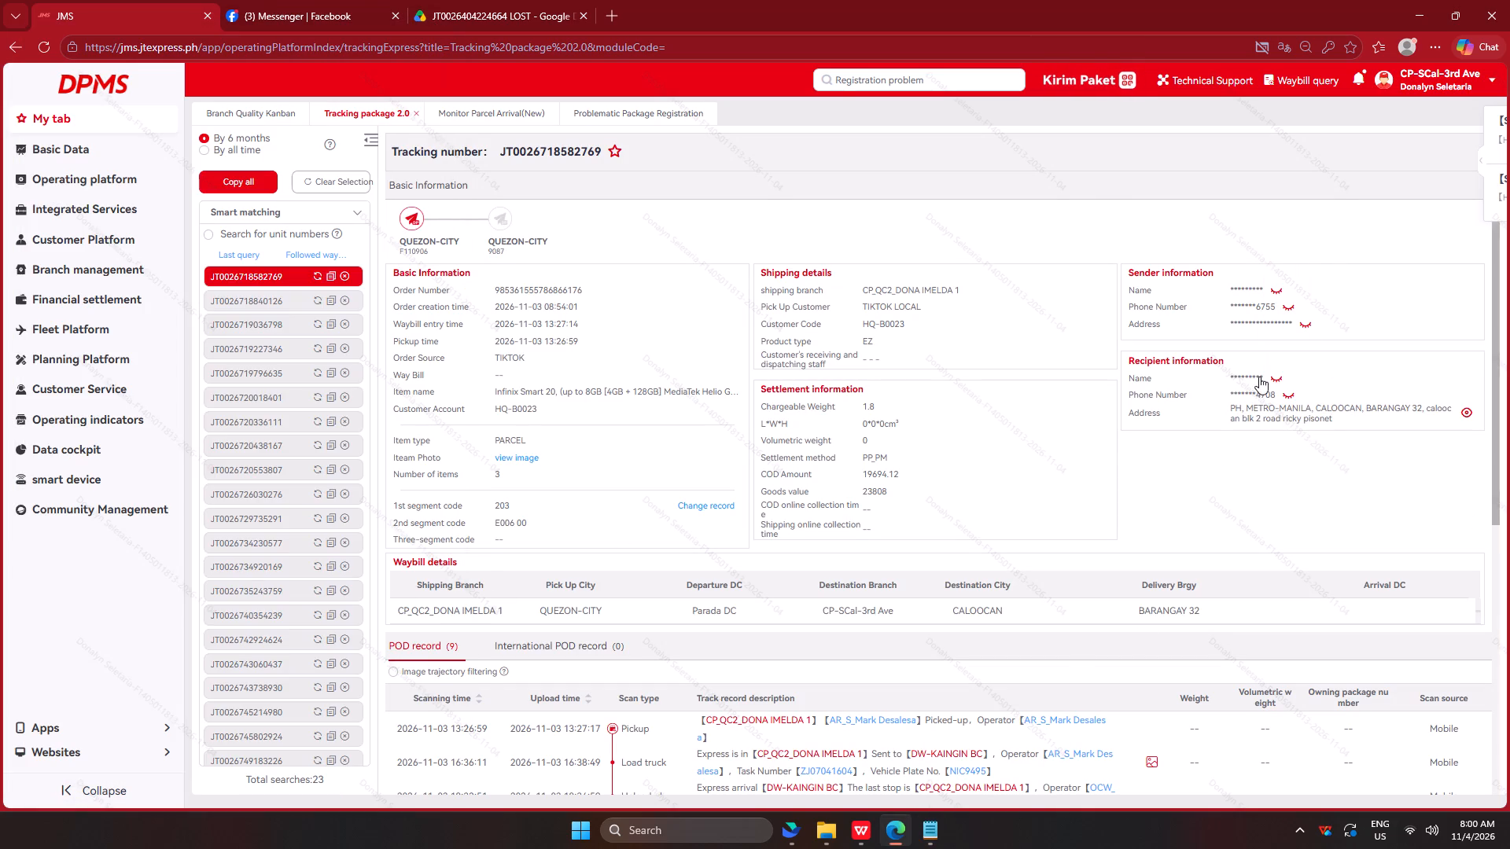
pyautogui.click(1270, 375)
pyautogui.tripleClick(1251, 378)
pyautogui.click(1291, 321)
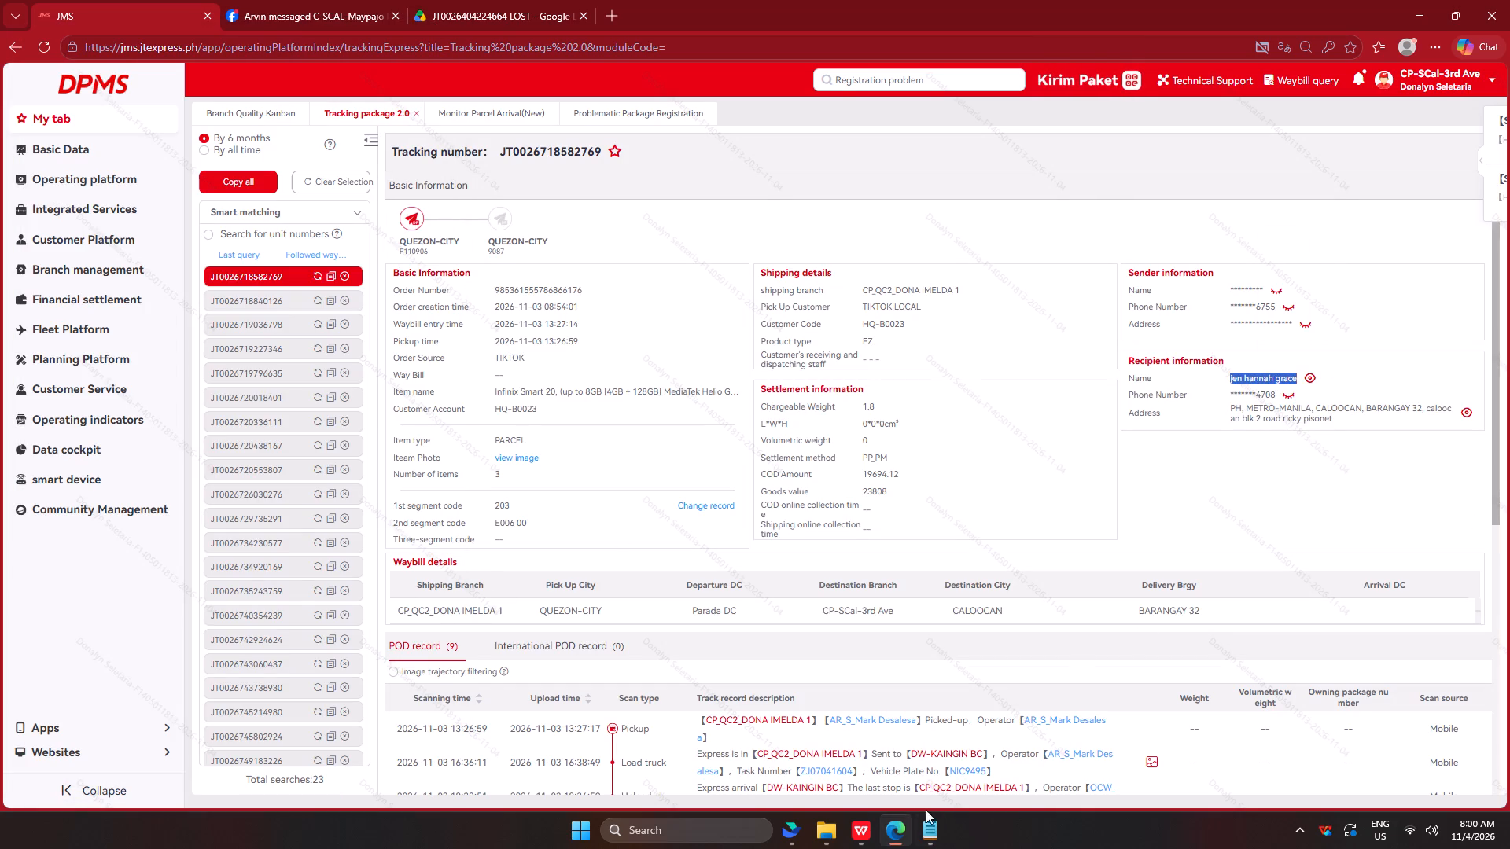
pyautogui.click(950, 828)
pyautogui.click(930, 832)
pyautogui.hotkey('ctrl', 'v')
pyautogui.click(702, 509)
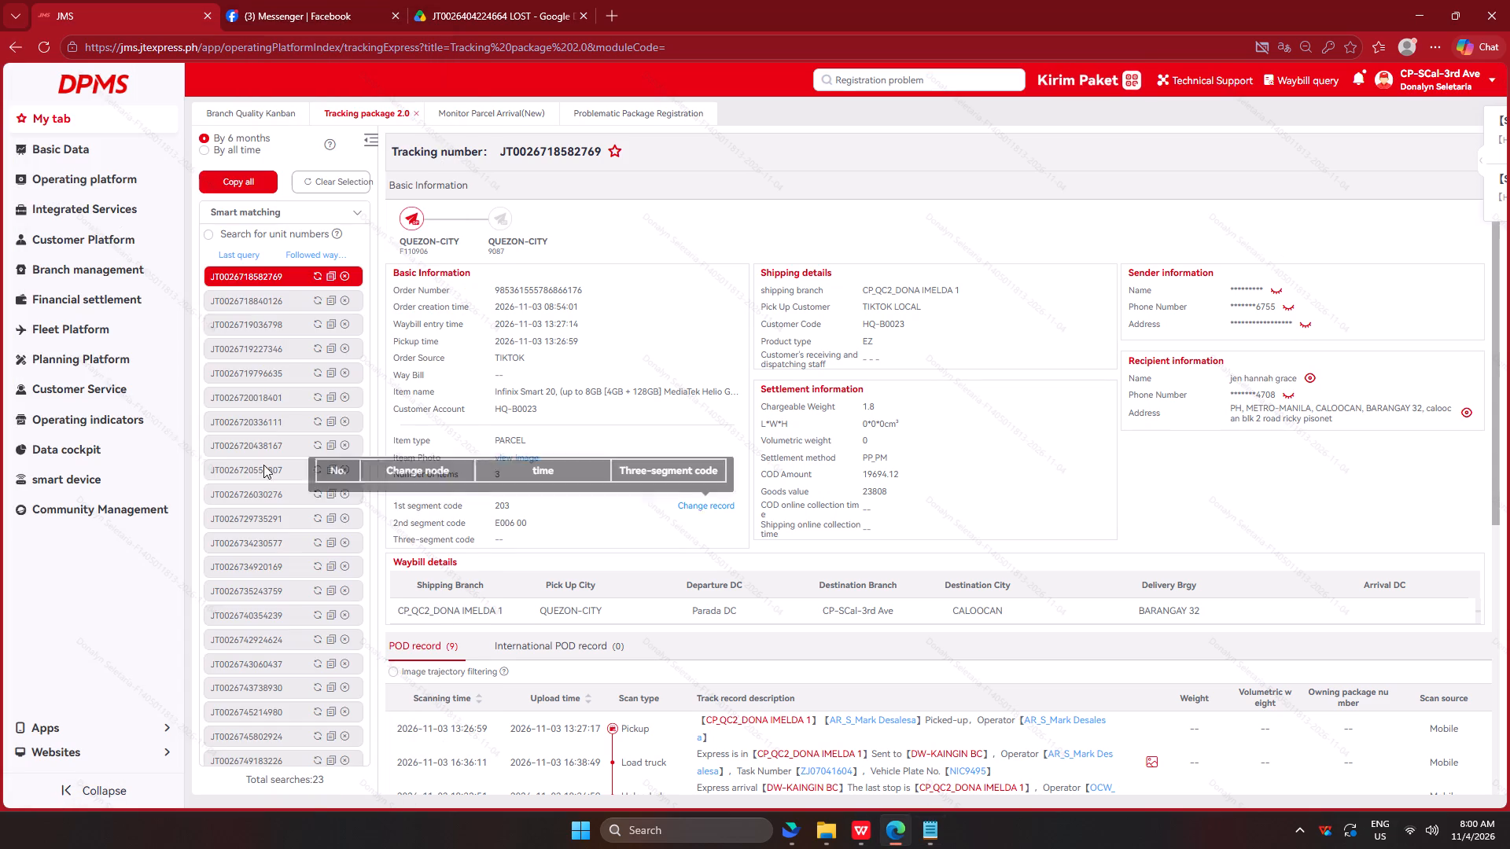
pyautogui.click(345, 277)
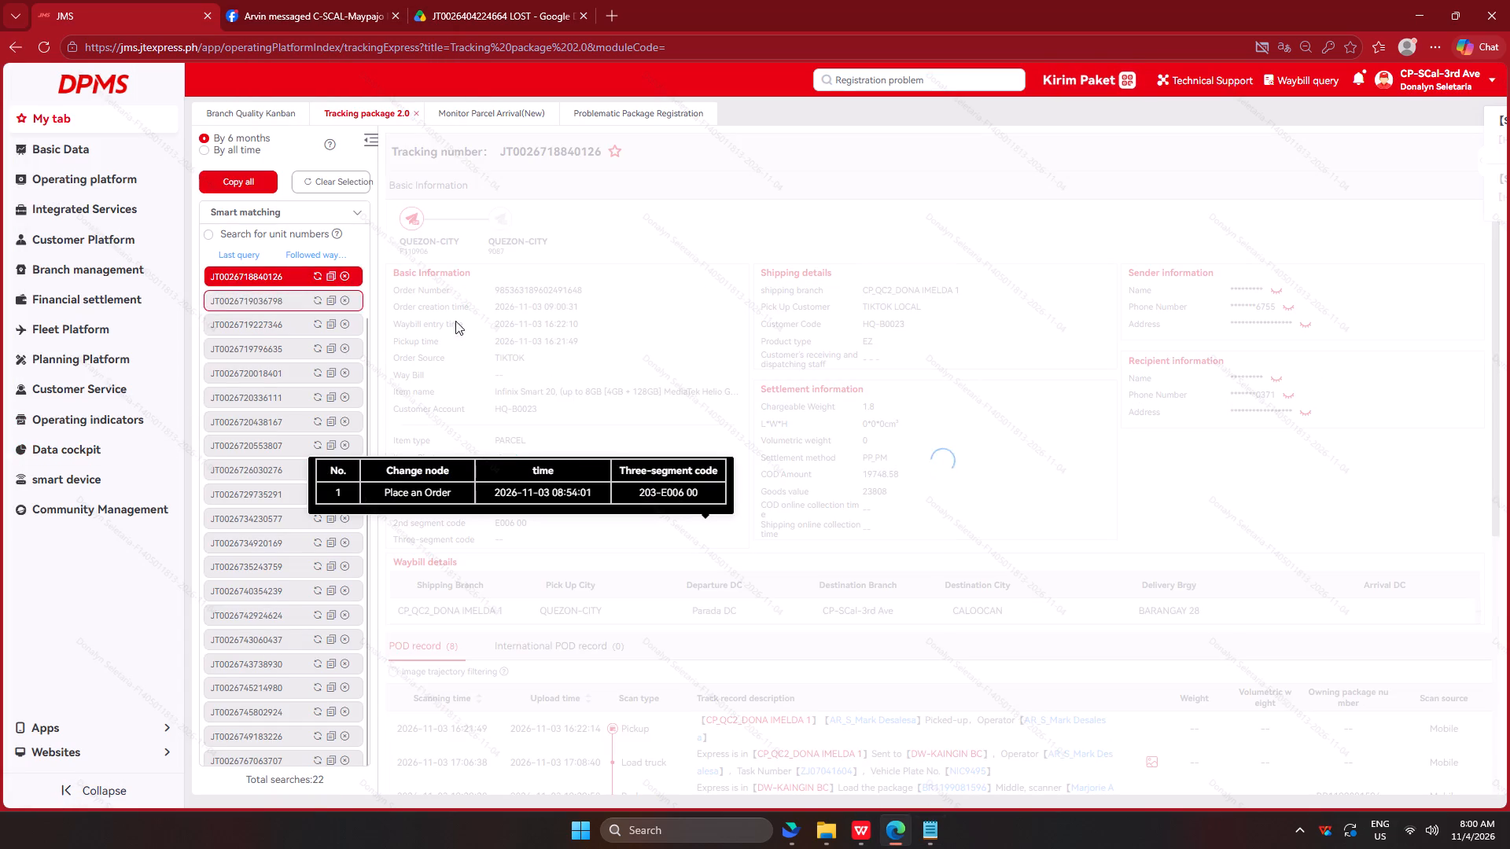
pyautogui.click(1307, 413)
pyautogui.tripleClick(1273, 407)
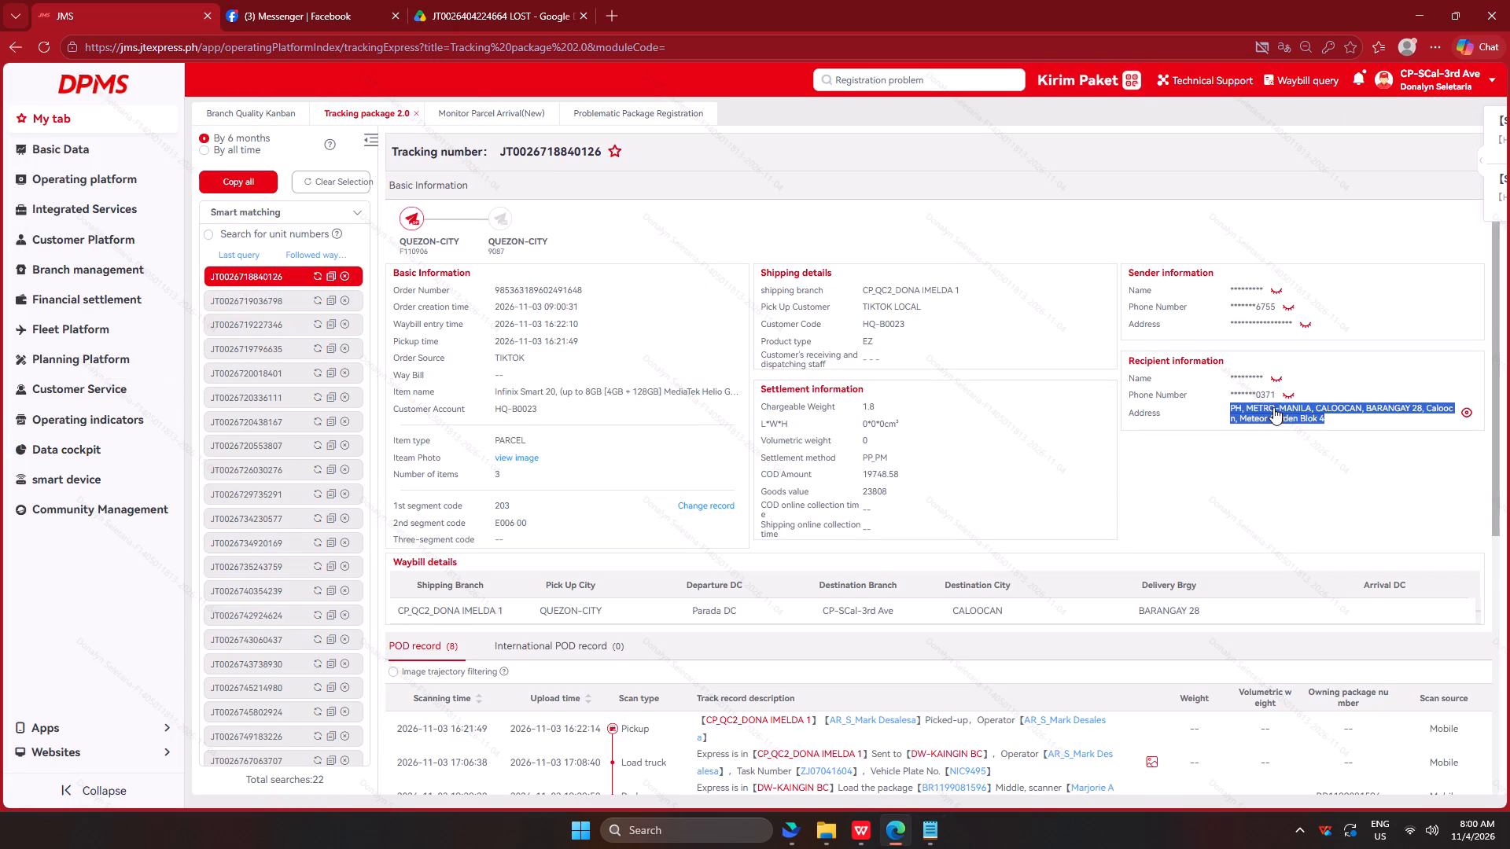
pyautogui.click(1298, 353)
pyautogui.click(936, 840)
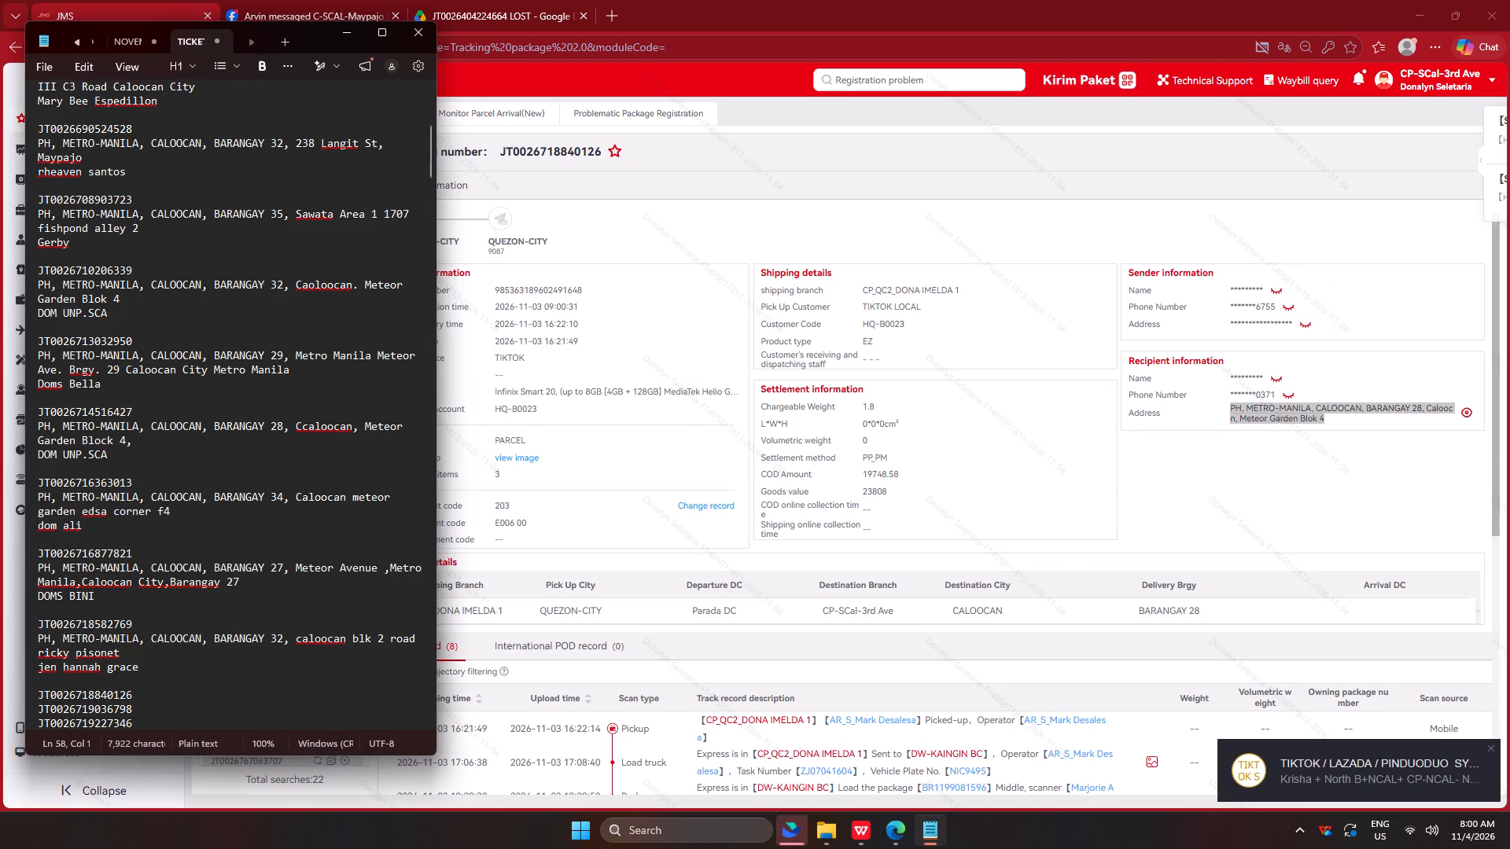
pyautogui.scroll(-5, 141, 684)
pyautogui.click(143, 479)
pyautogui.press('Return')
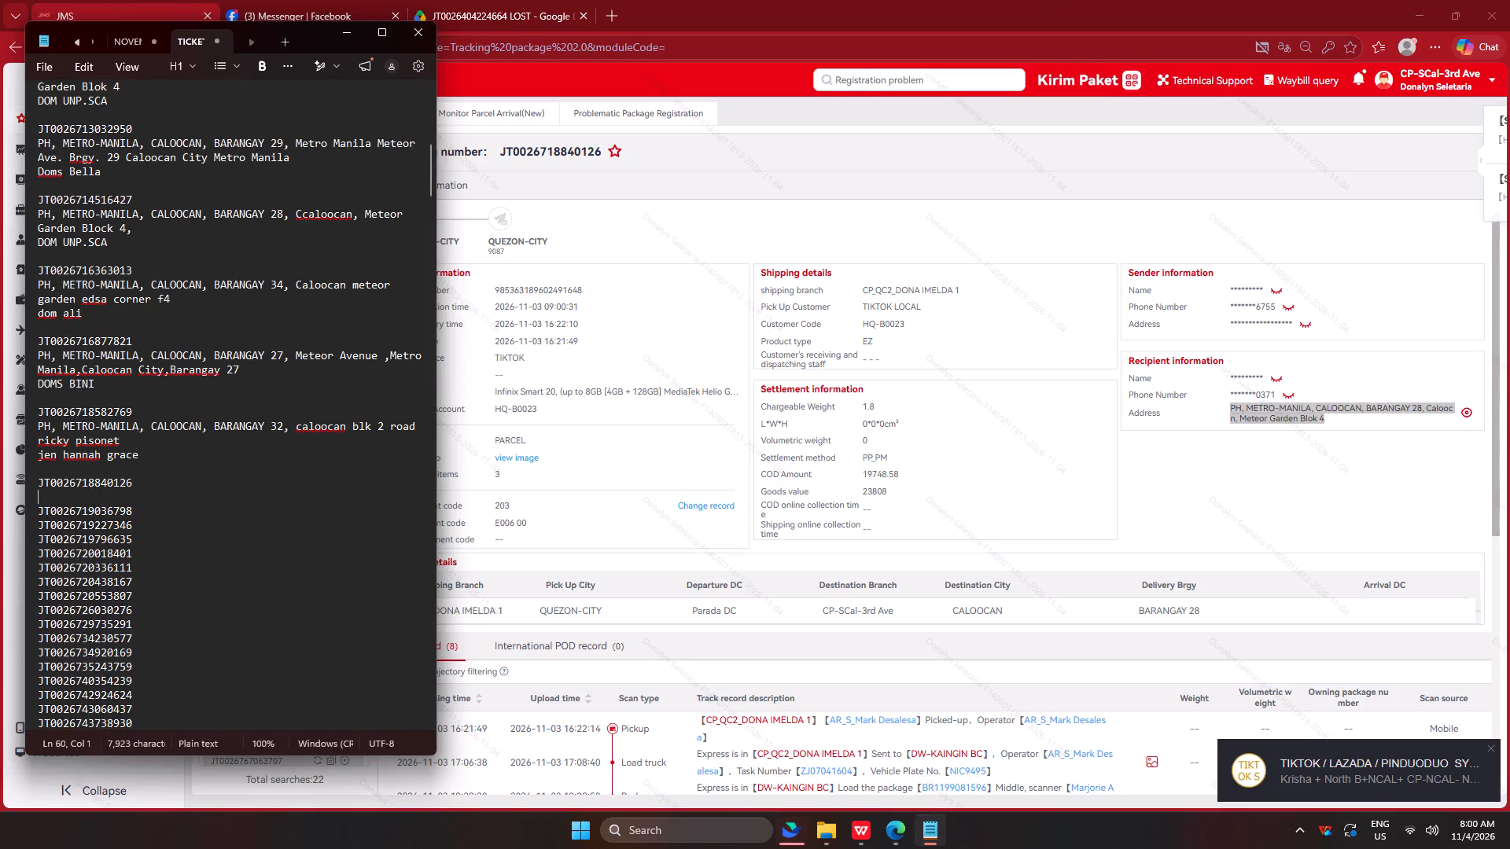
pyautogui.hotkey('ctrl', 'v')
pyautogui.click(1277, 378)
pyautogui.tripleClick(1252, 379)
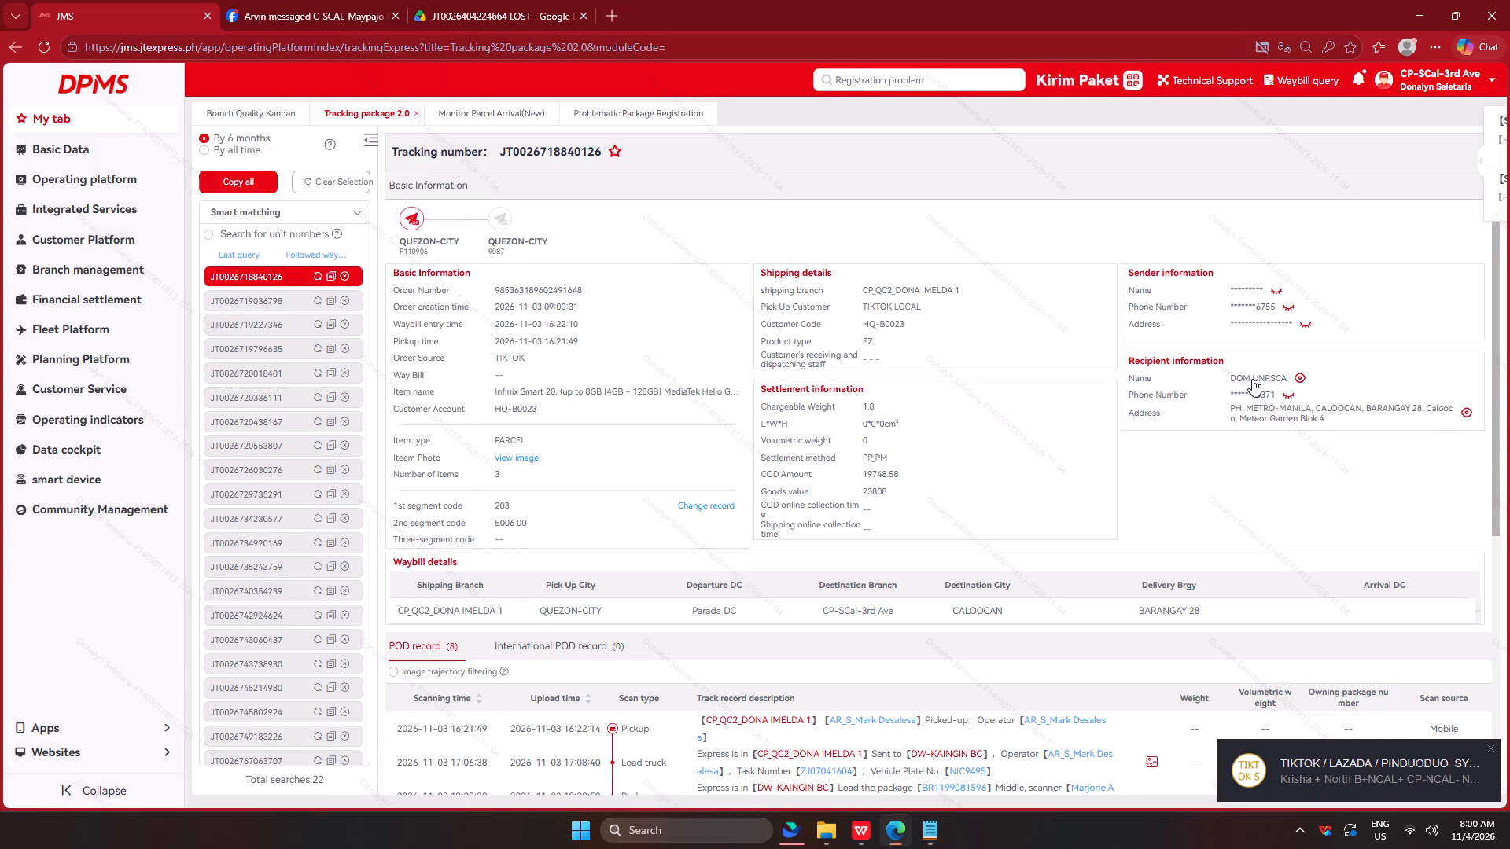
pyautogui.click(1284, 324)
pyautogui.click(934, 837)
pyautogui.hotkey('ctrl', 'v')
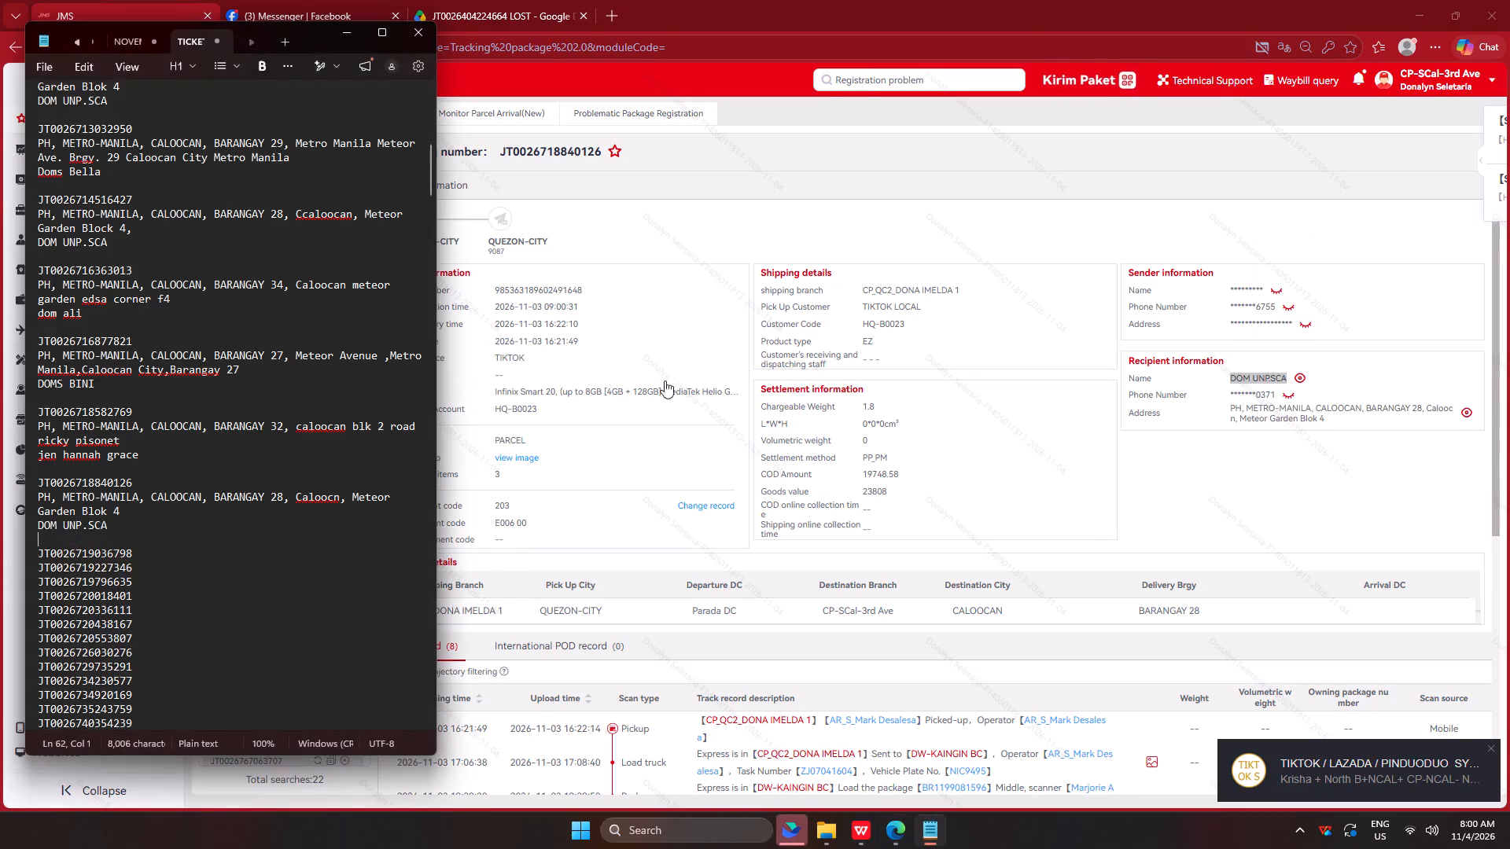
pyautogui.click(725, 417)
pyautogui.click(341, 272)
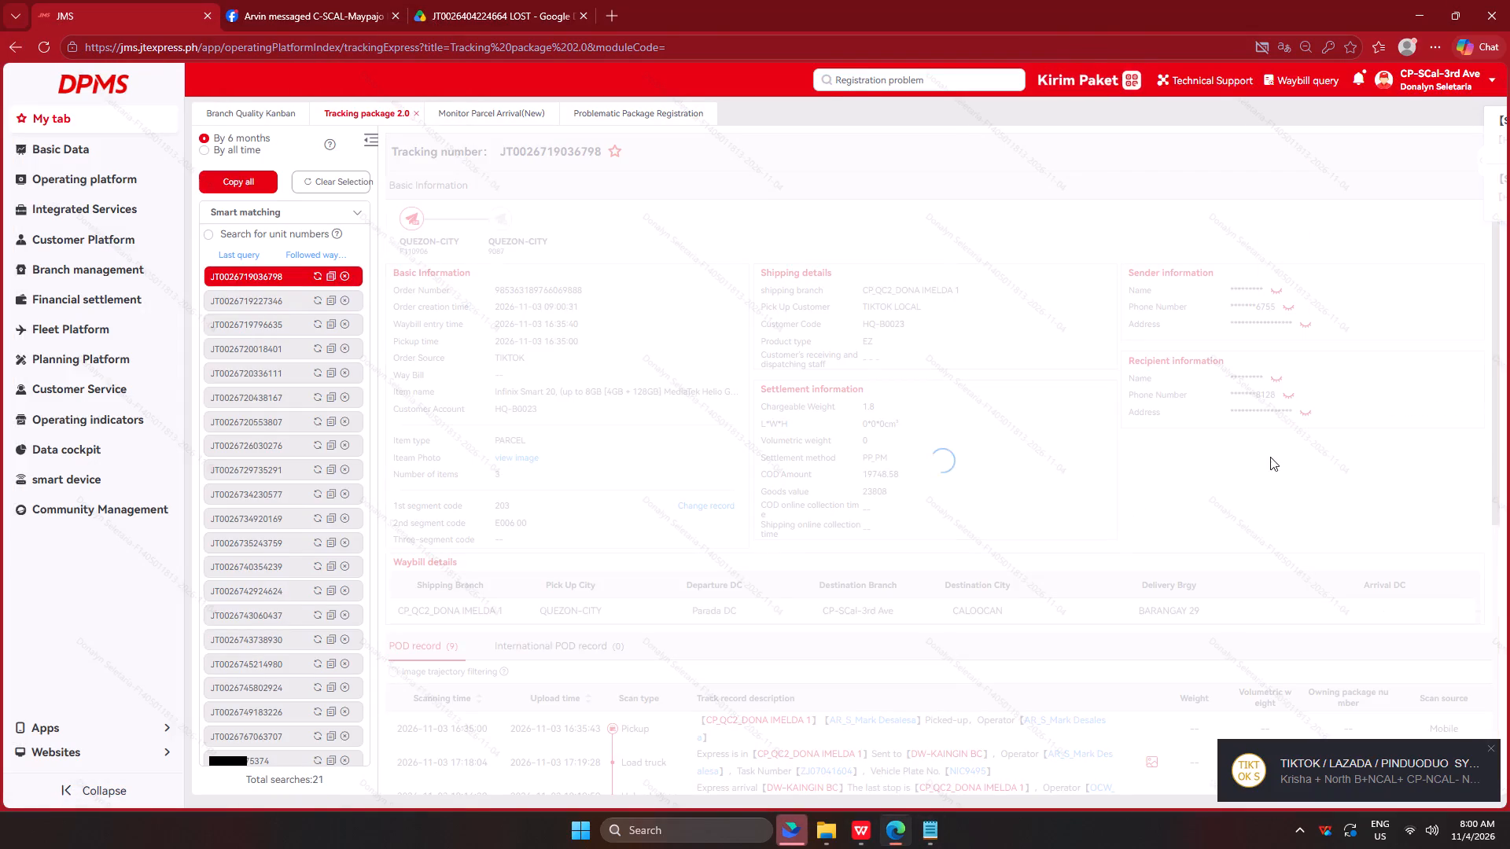
pyautogui.click(1304, 416)
pyautogui.tripleClick(1261, 412)
pyautogui.click(1291, 365)
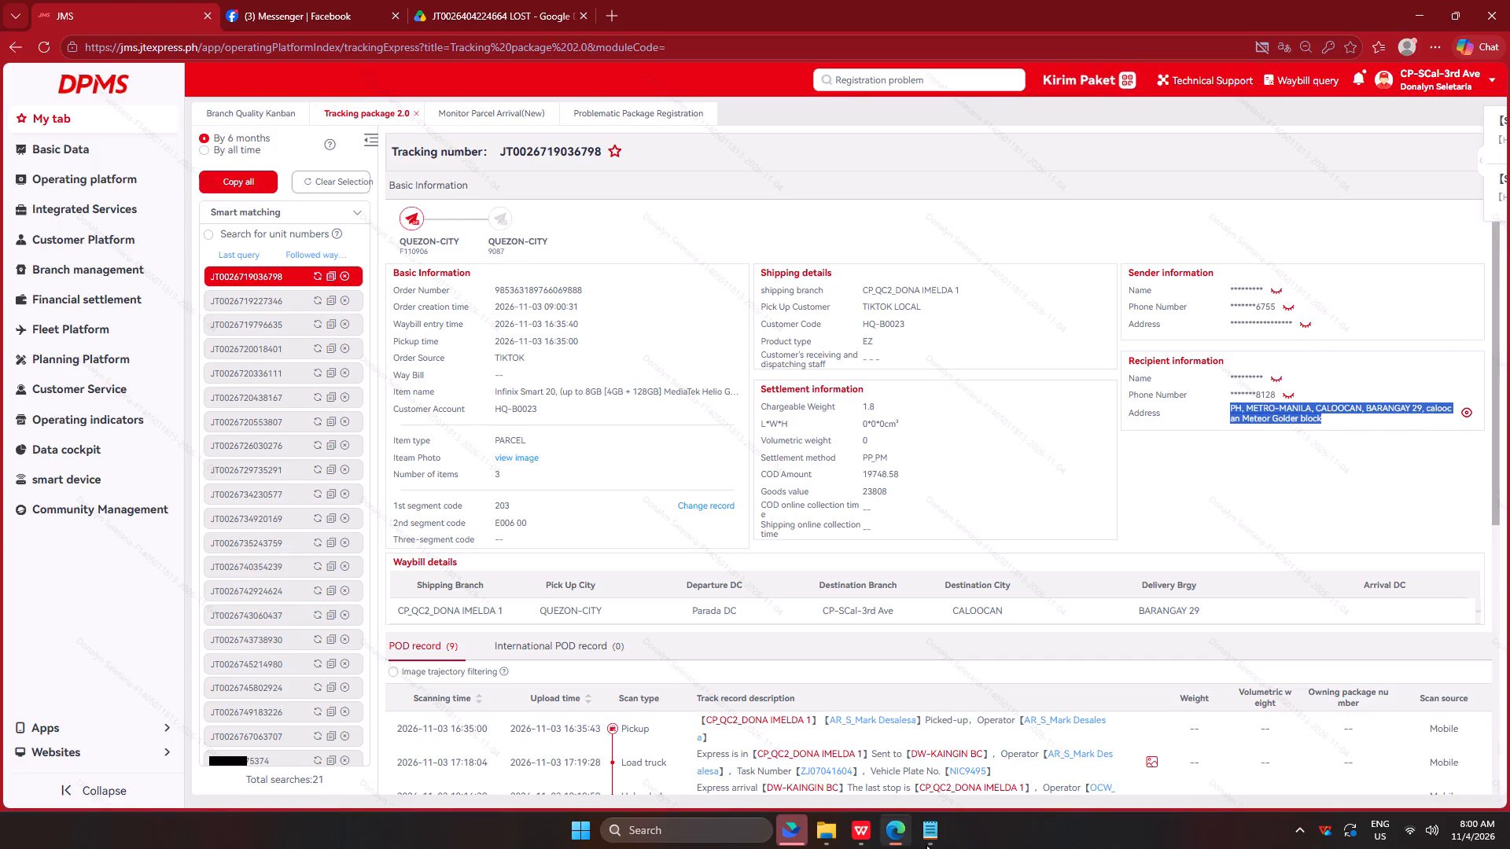
pyautogui.click(942, 844)
pyautogui.click(227, 553)
pyautogui.press('Return')
pyautogui.hotkey('ctrl', 'v')
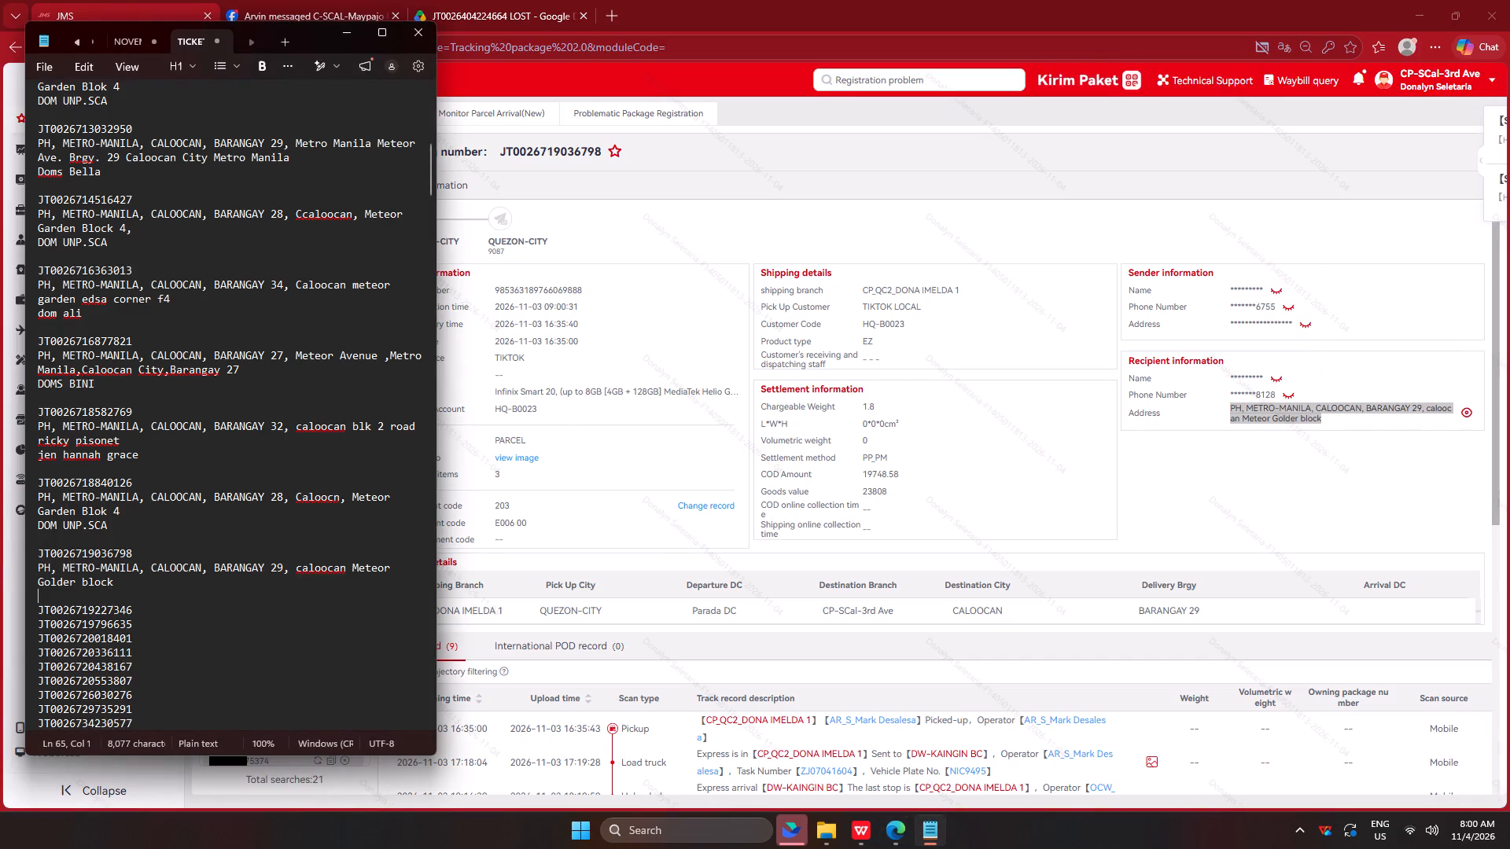
pyautogui.click(1178, 656)
pyautogui.click(1280, 373)
pyautogui.tripleClick(1251, 384)
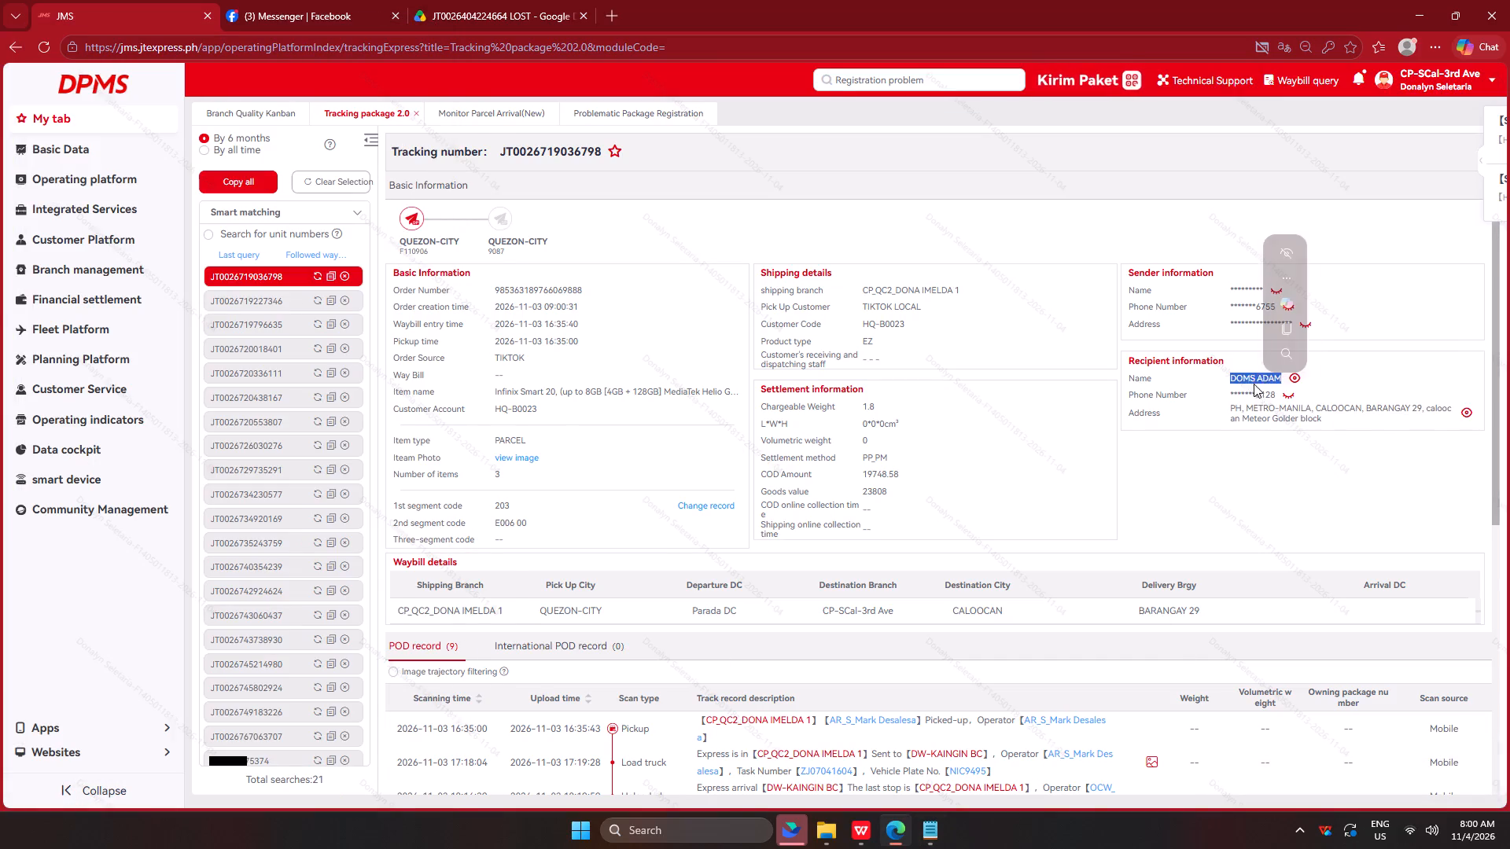
pyautogui.click(1294, 332)
pyautogui.click(927, 829)
pyautogui.hotkey('ctrl', 'v')
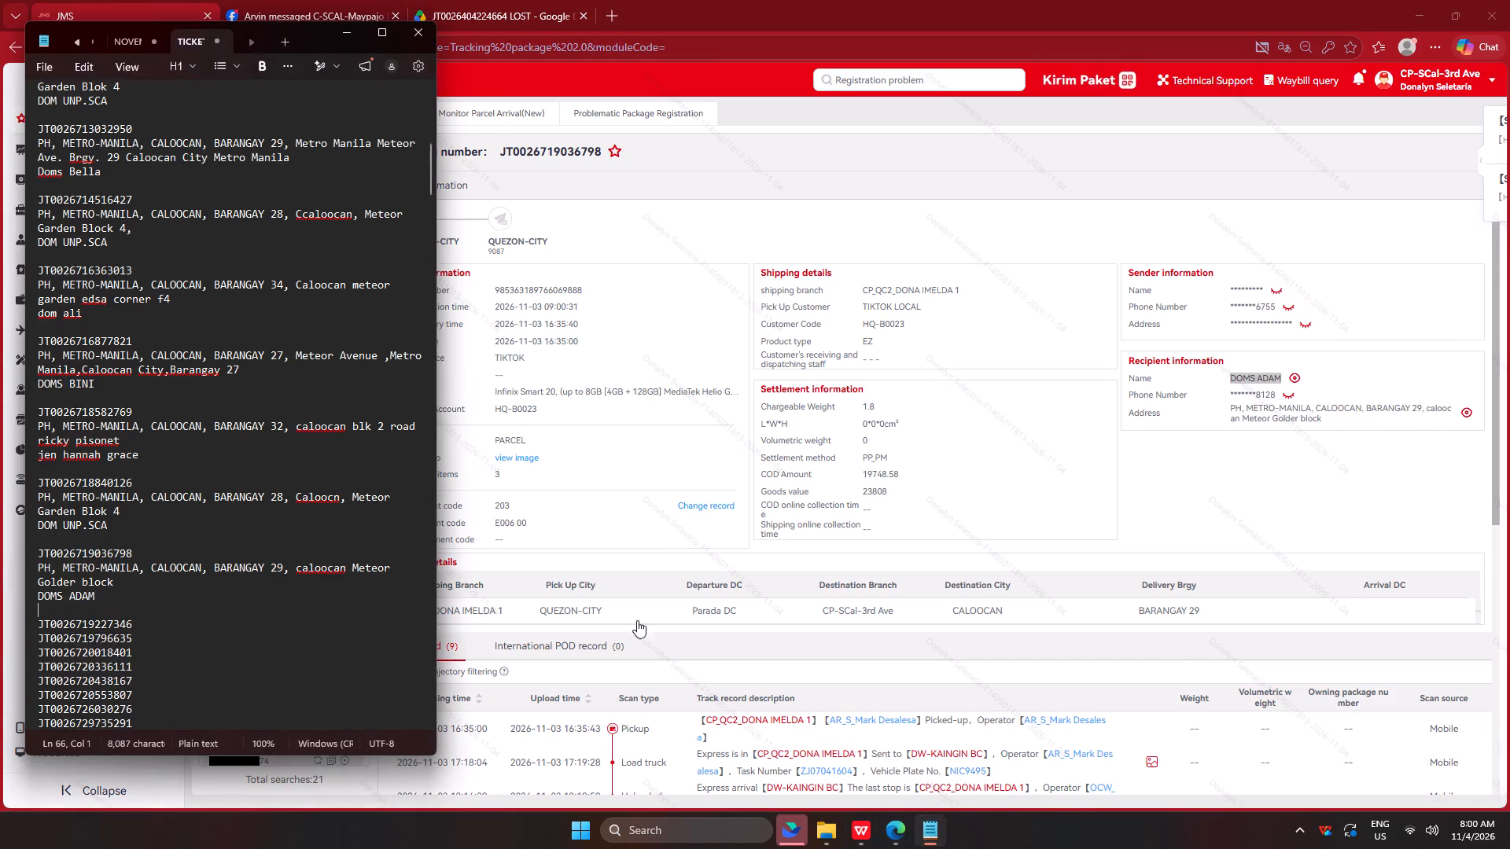
pyautogui.click(678, 527)
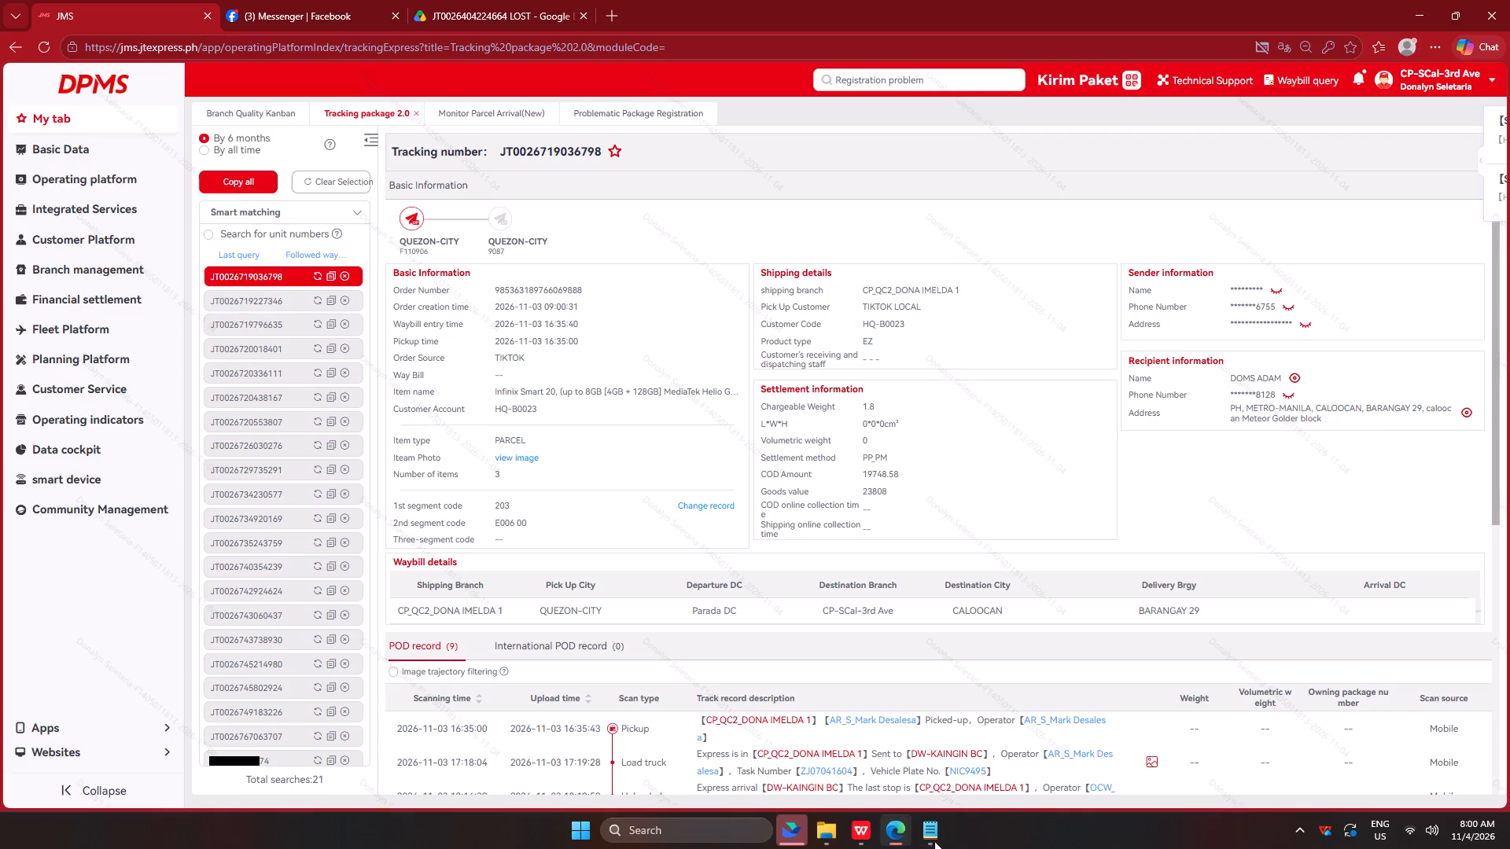
pyautogui.click(932, 837)
pyautogui.scroll(-14, 100, 498)
pyautogui.scroll(4, 0, 336)
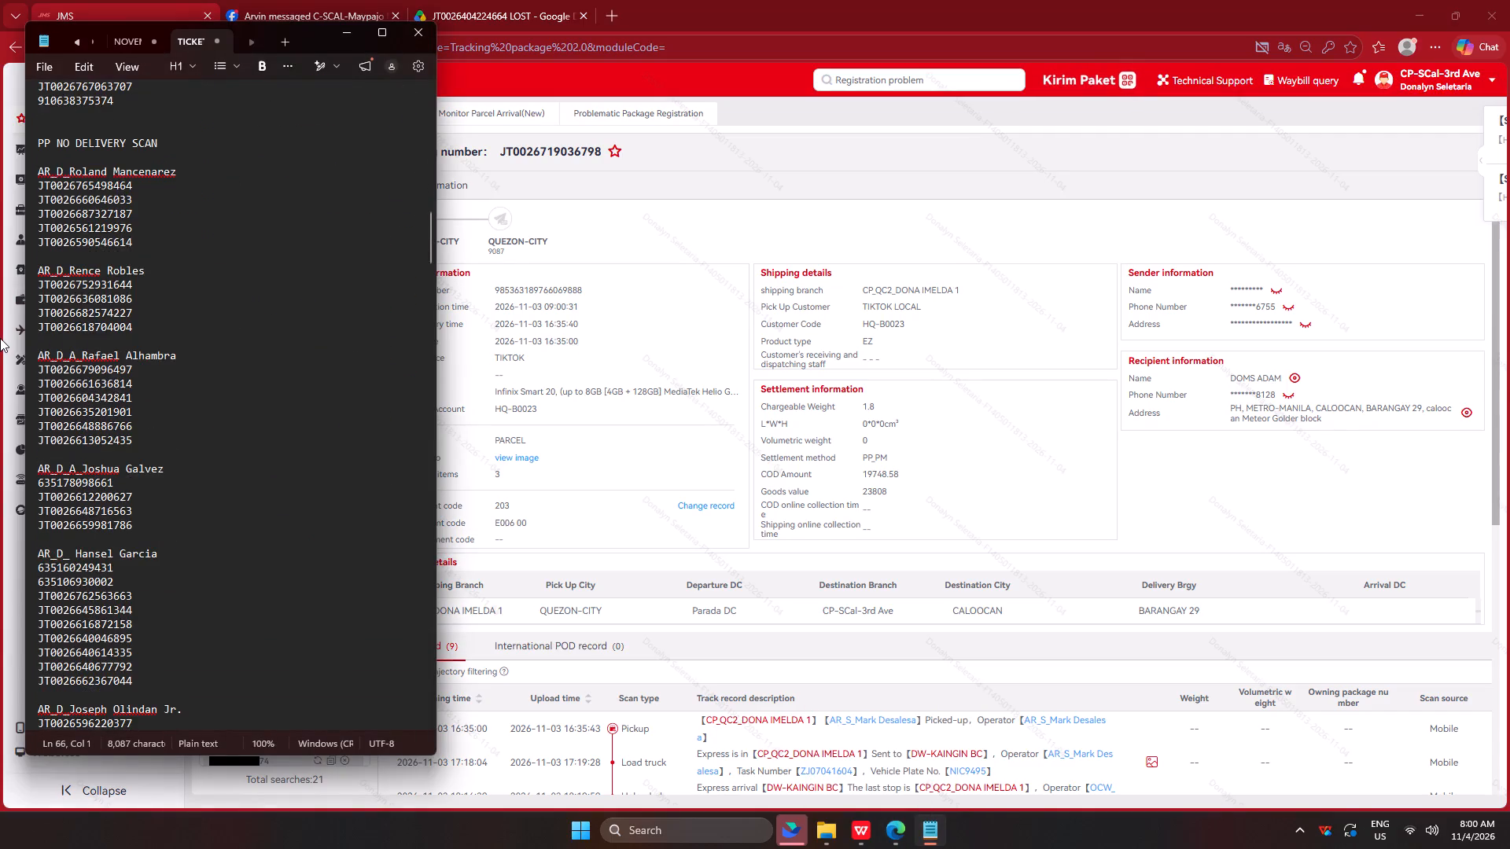
pyautogui.scroll(11, 0, 338)
pyautogui.moveTo(28, 311); pyautogui.dragTo(31, 311)
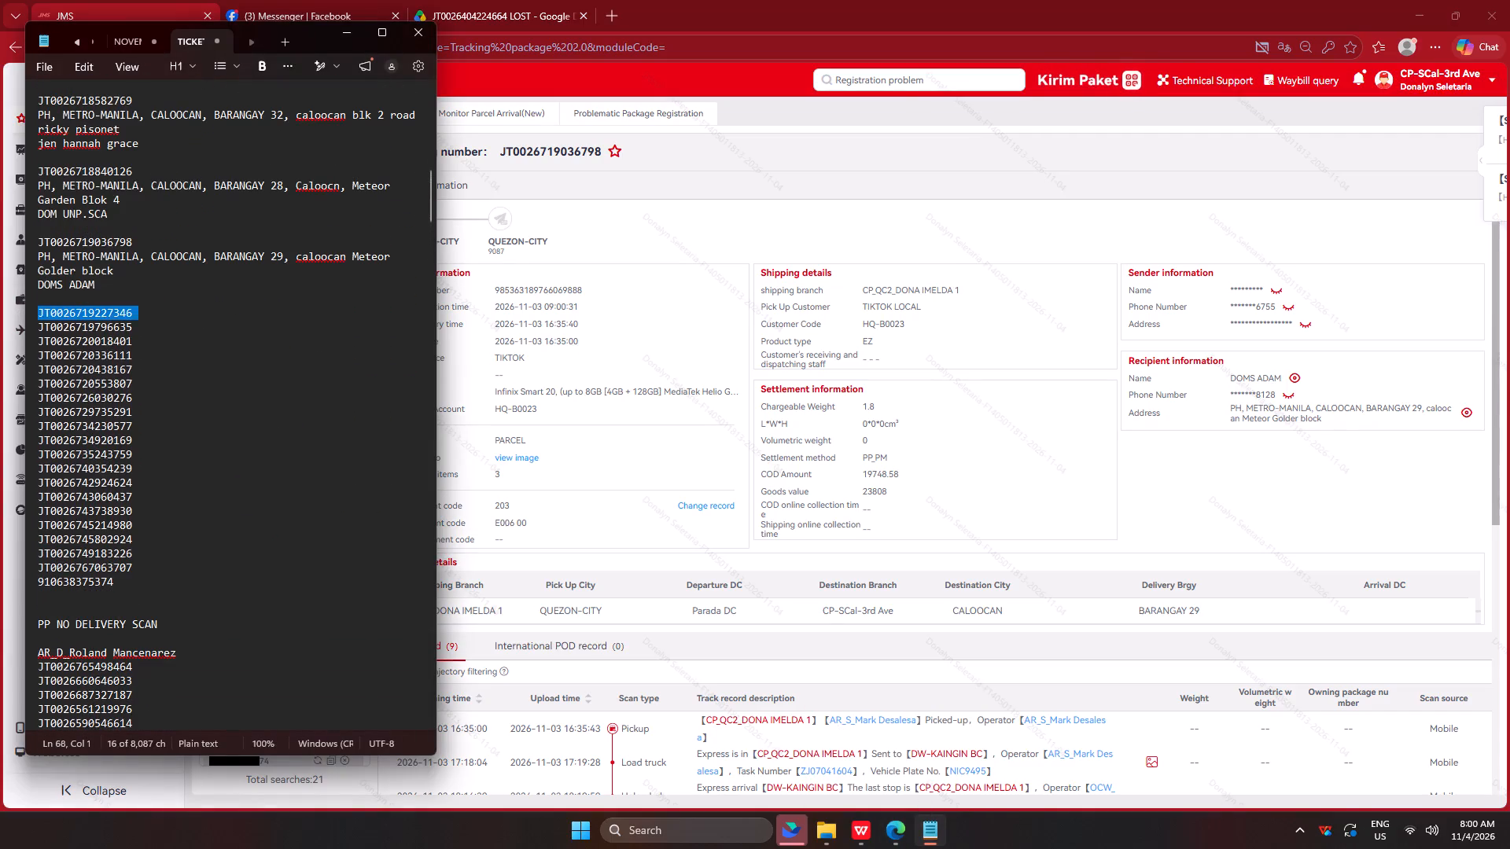
pyautogui.moveTo(31, 311); pyautogui.dragTo(46, 580)
pyautogui.hotkey('ctrl', 'c')
pyautogui.click(962, 544)
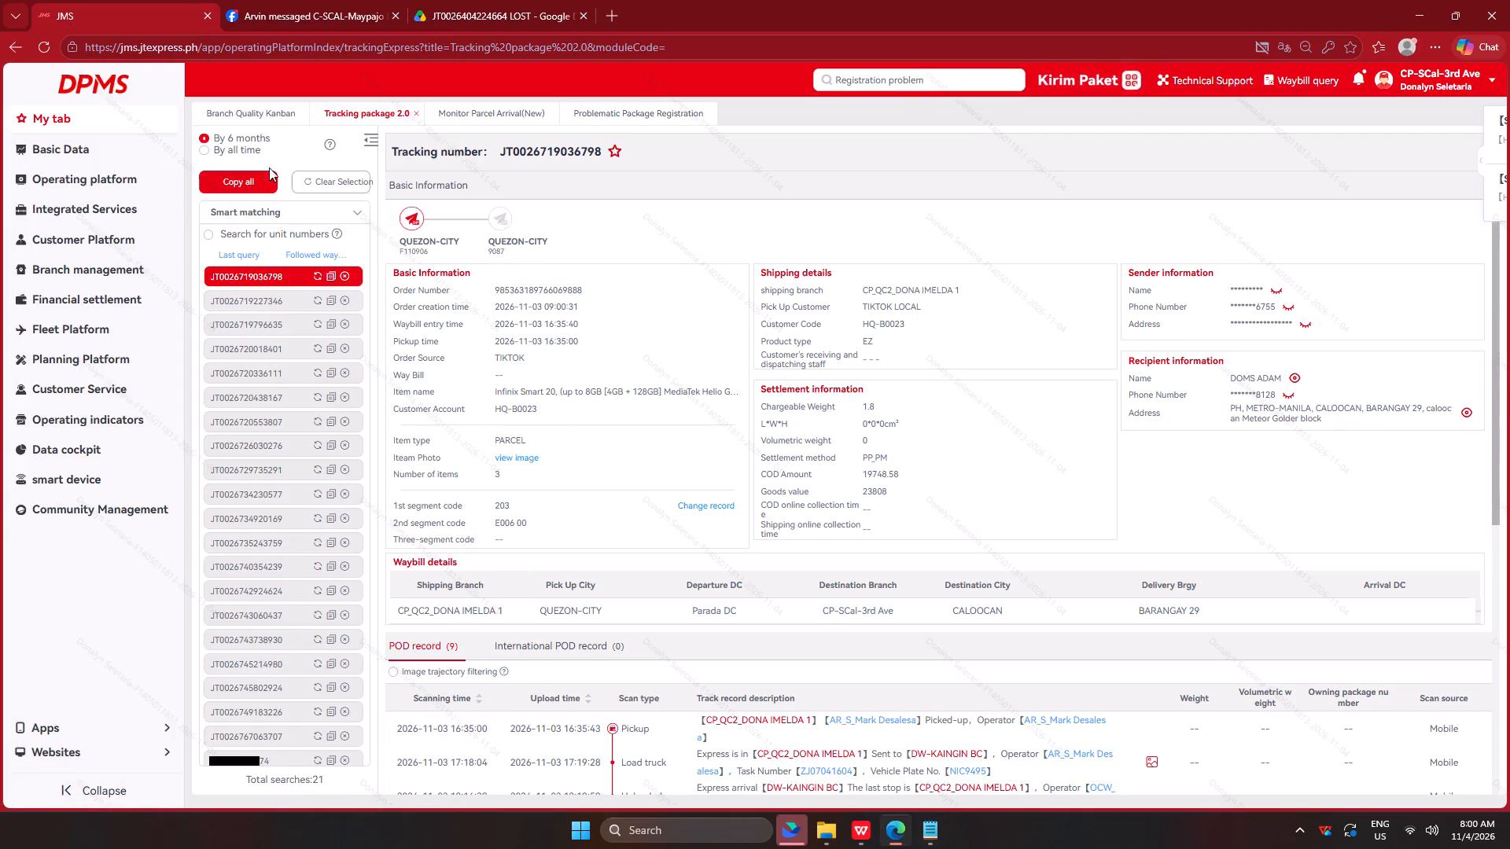
pyautogui.click(308, 175)
pyautogui.click(289, 364)
pyautogui.hotkey('ctrl', 'v')
pyautogui.scroll(-5, 1168, 221)
pyautogui.click(1302, 408)
pyautogui.tripleClick(1248, 414)
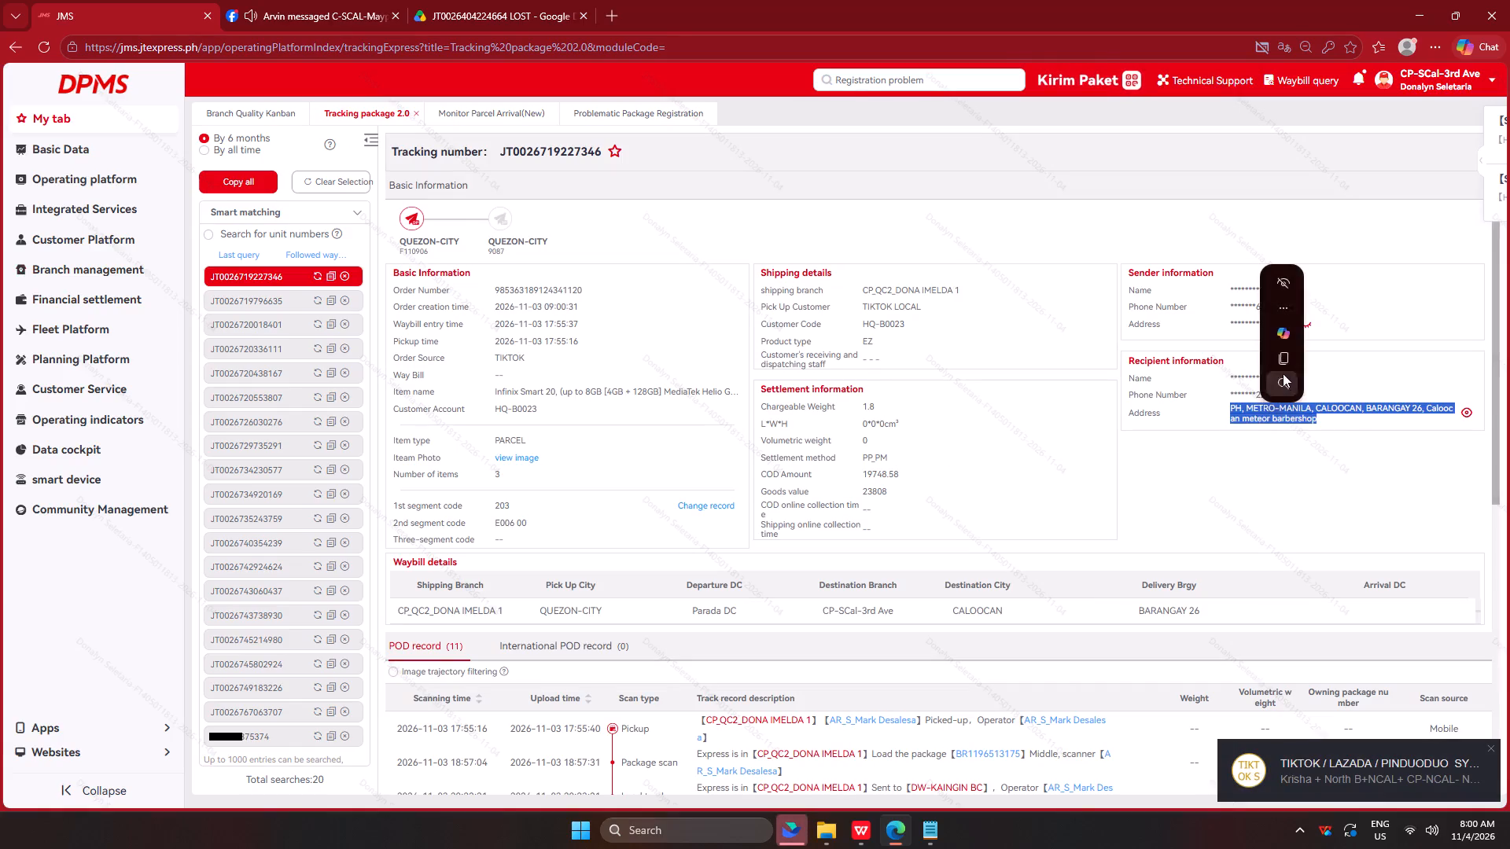
pyautogui.click(1283, 373)
pyautogui.click(387, 17)
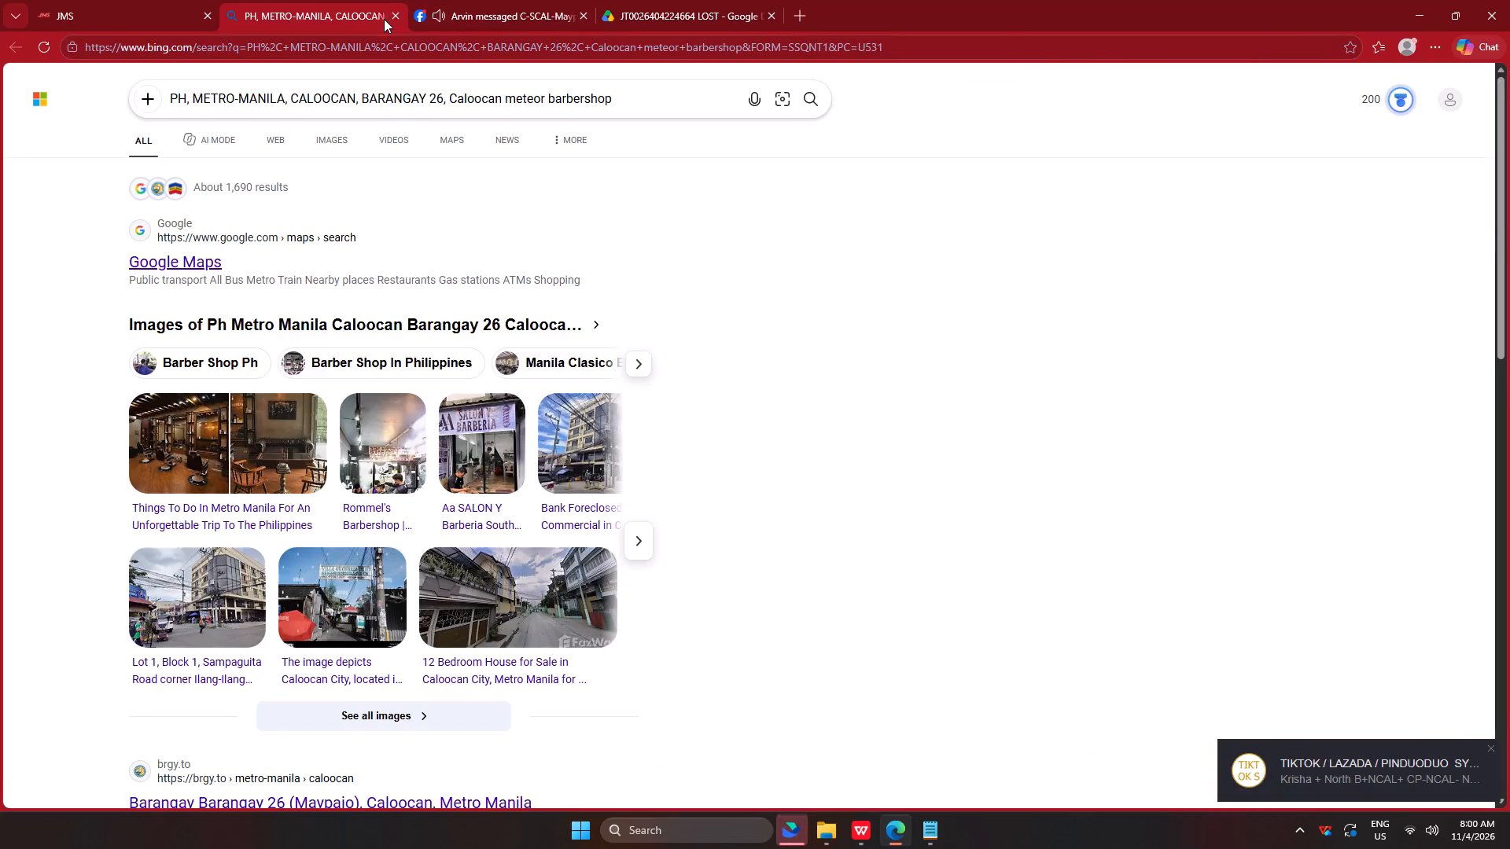
pyautogui.click(390, 15)
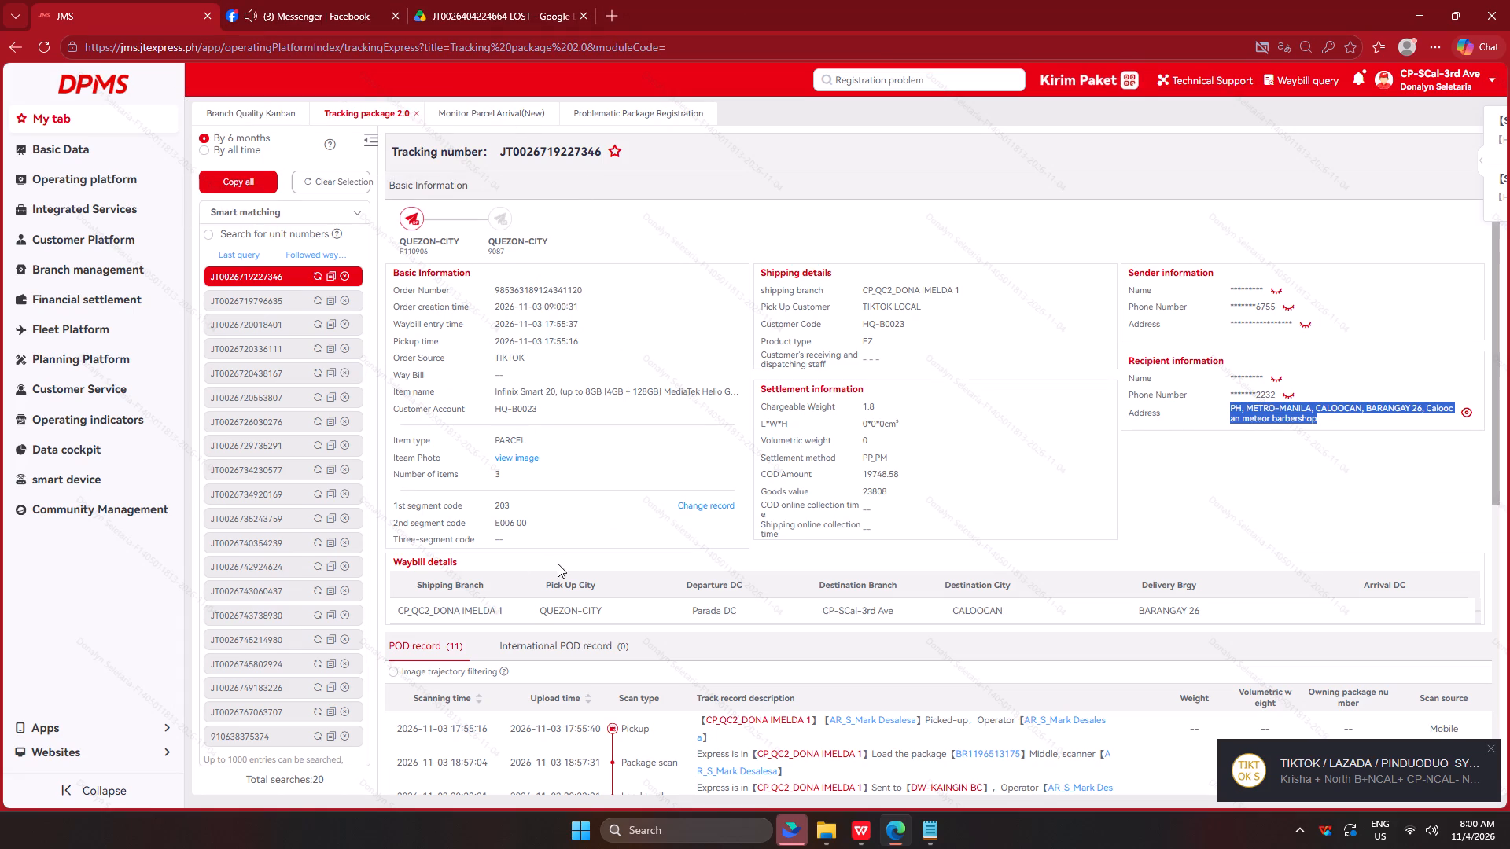
pyautogui.hotkey('ctrl', 'v')
pyautogui.click(928, 832)
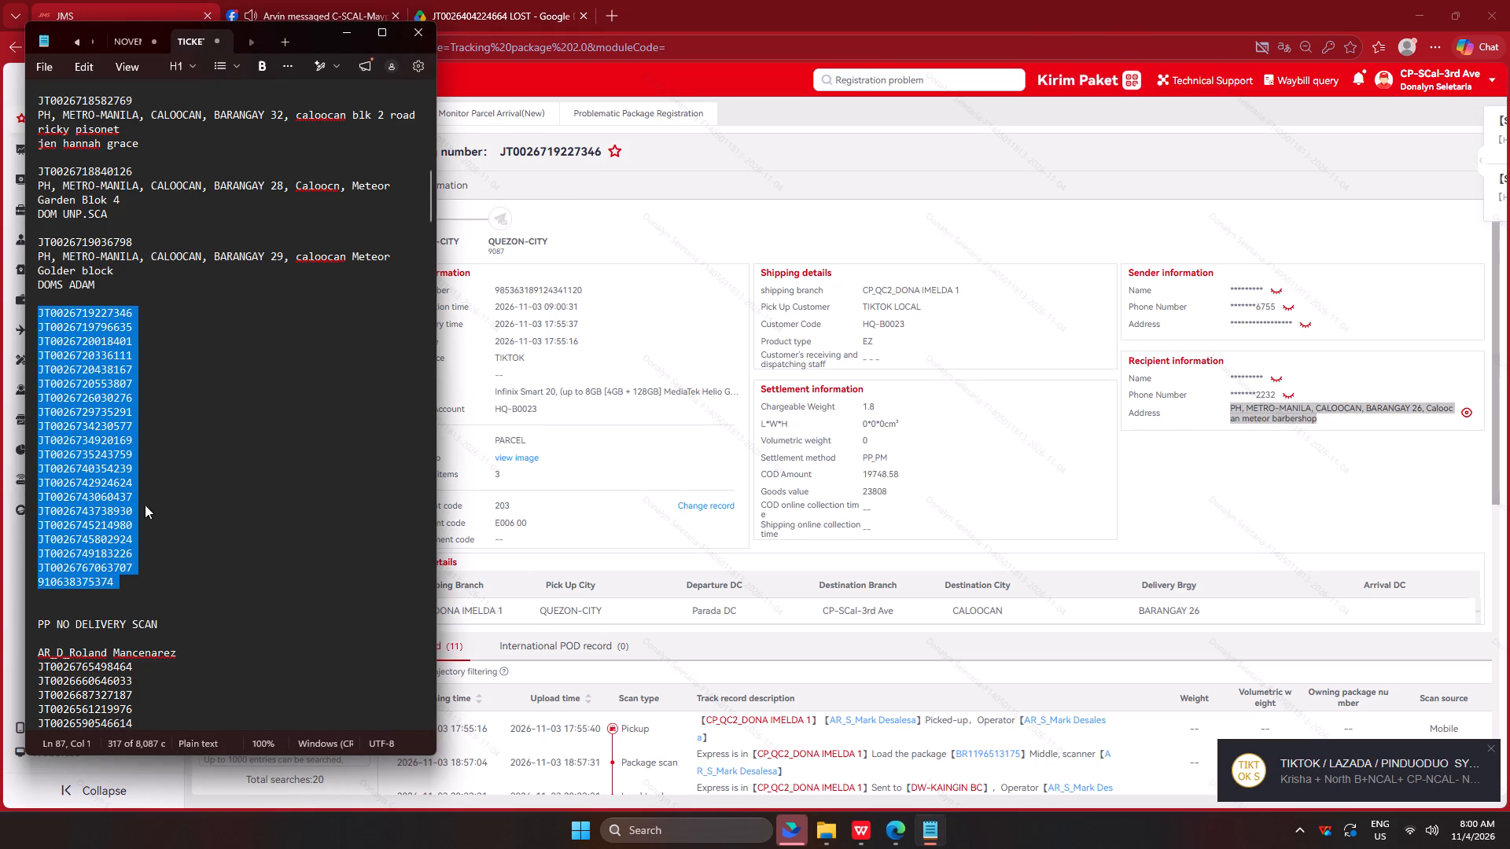
pyautogui.click(171, 314)
pyautogui.press('Return')
pyautogui.hotkey('ctrl', 'v')
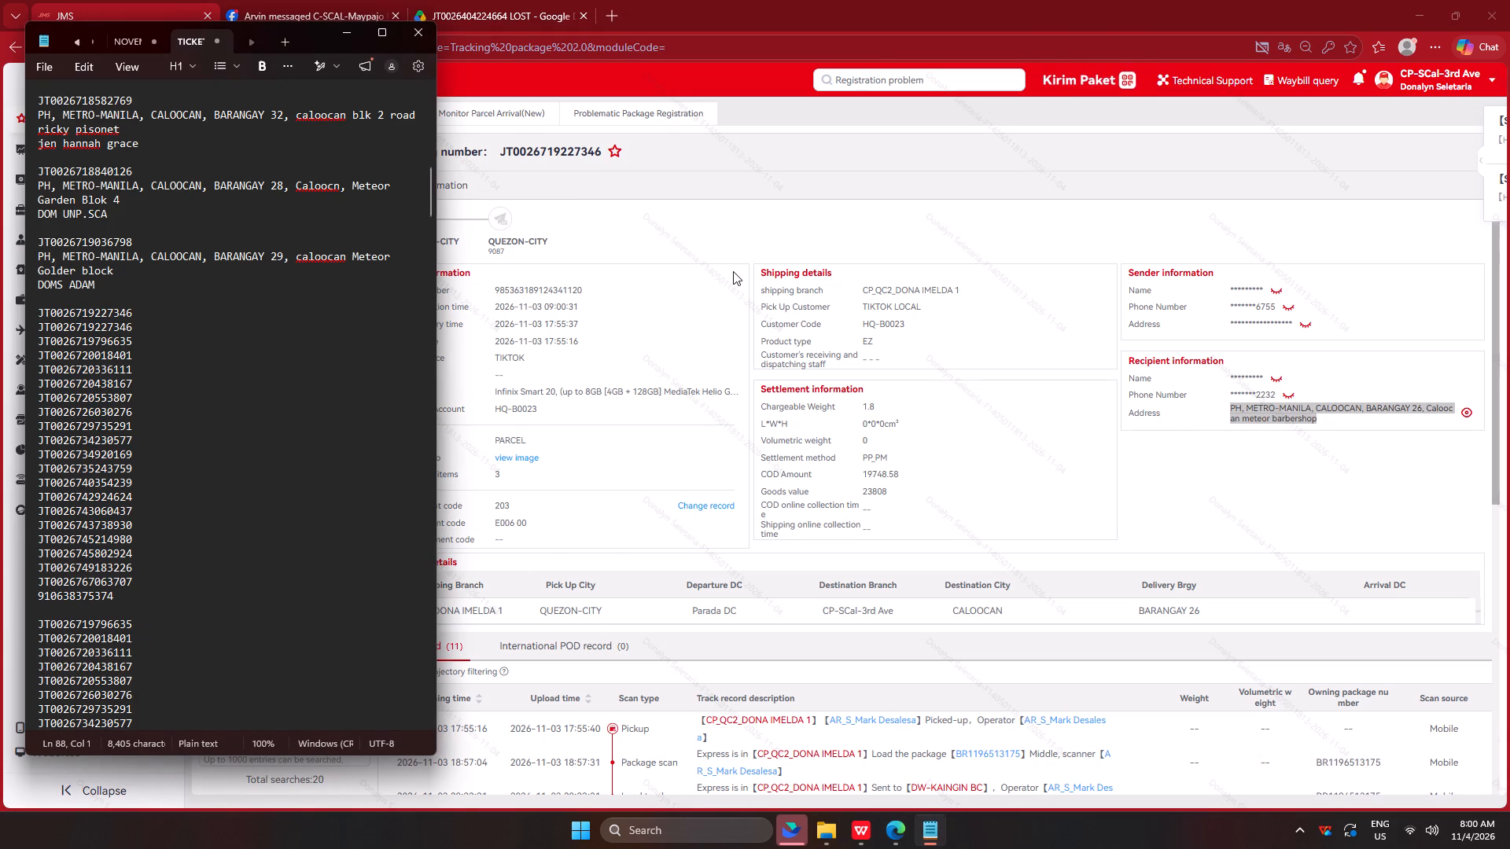
pyautogui.hotkey('ctrl', 'z')
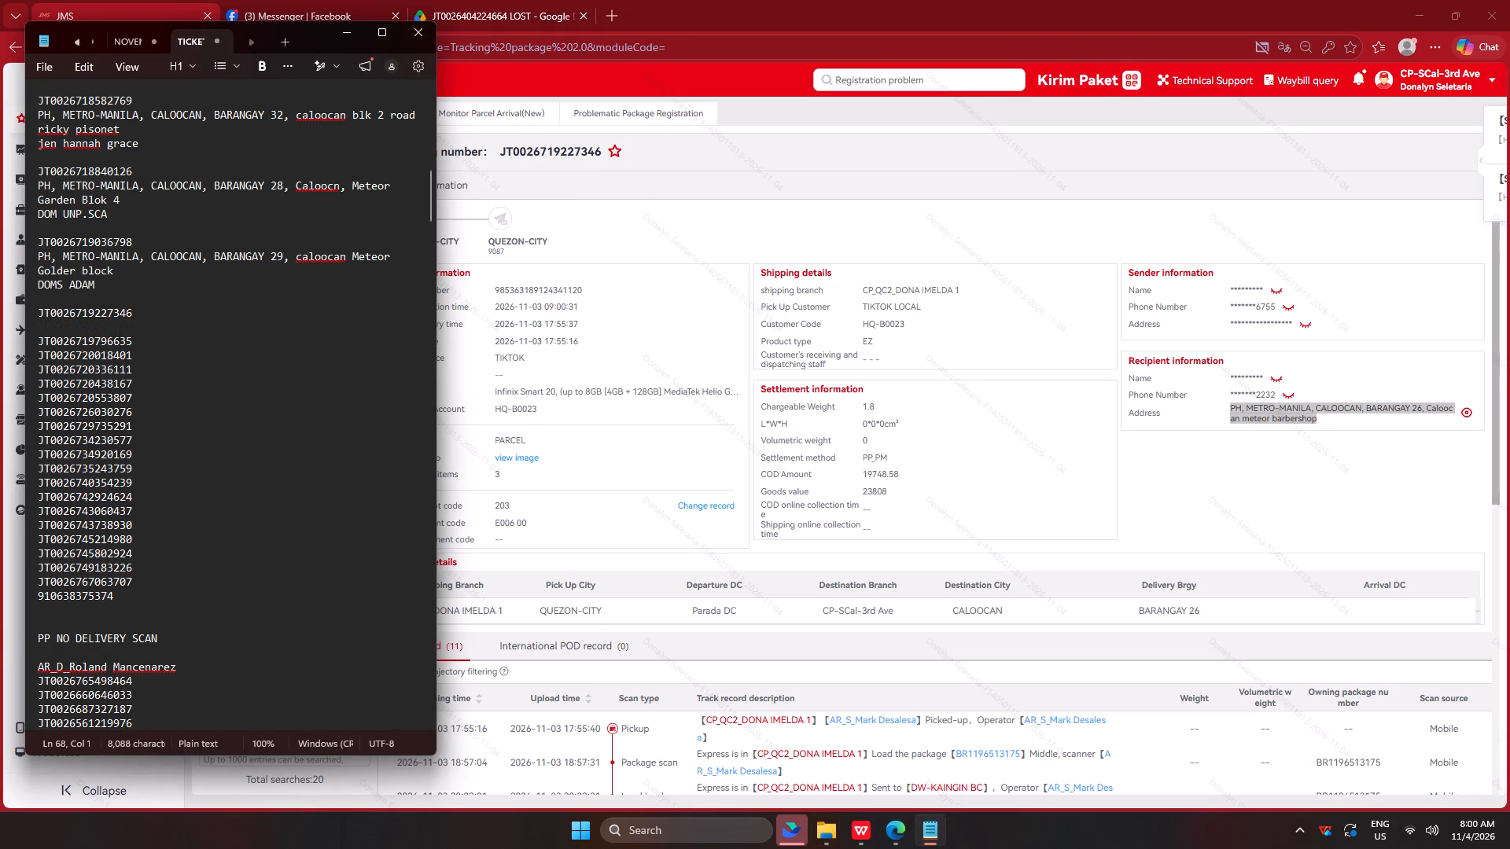
pyautogui.click(190, 316)
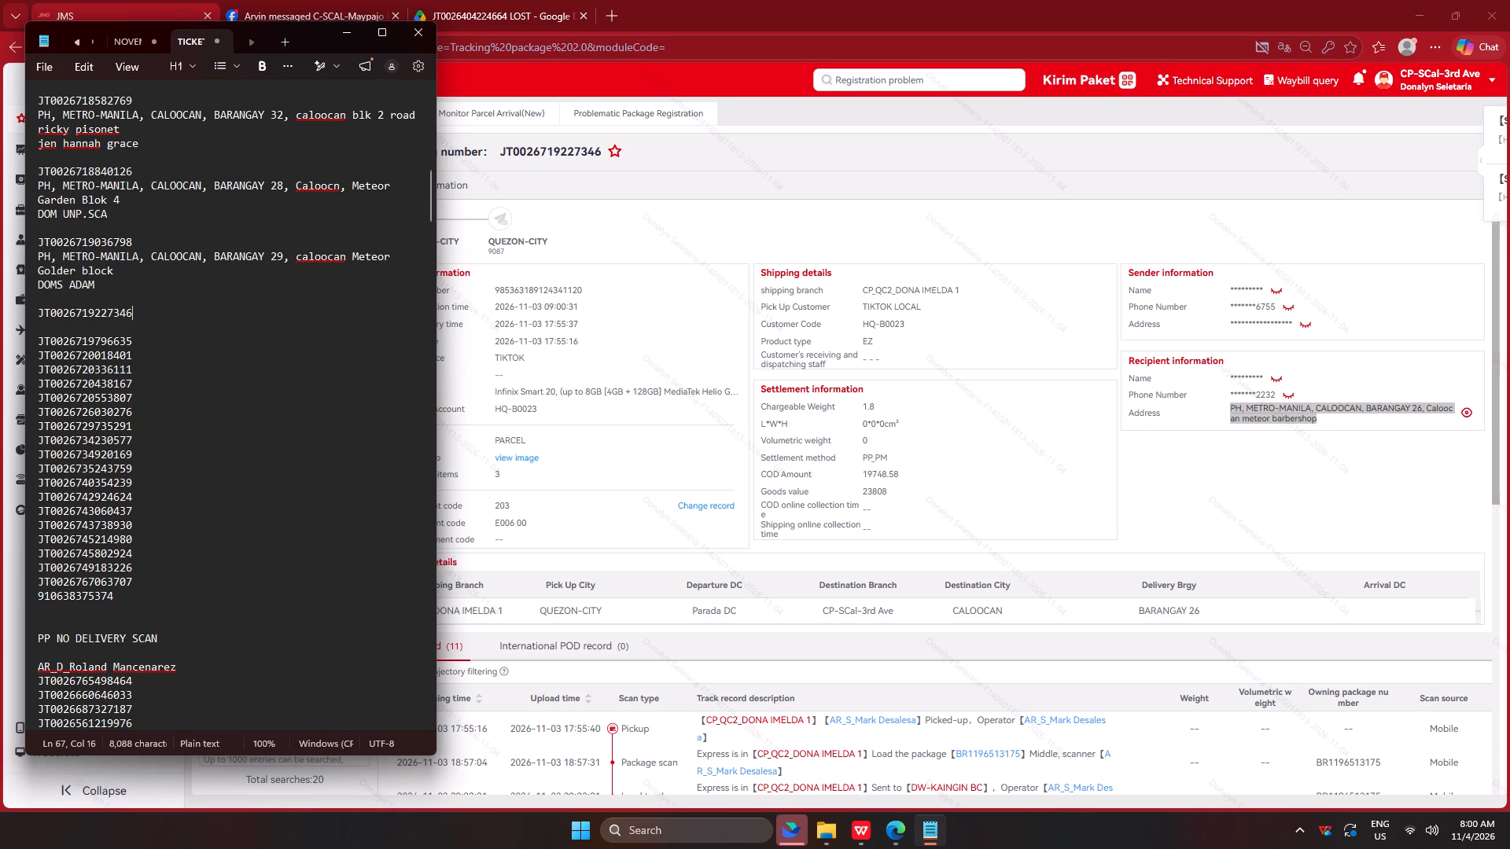
pyautogui.hotkey('ctrl', 'z')
pyautogui.press('Return')
pyautogui.hotkey('ctrl', 'v')
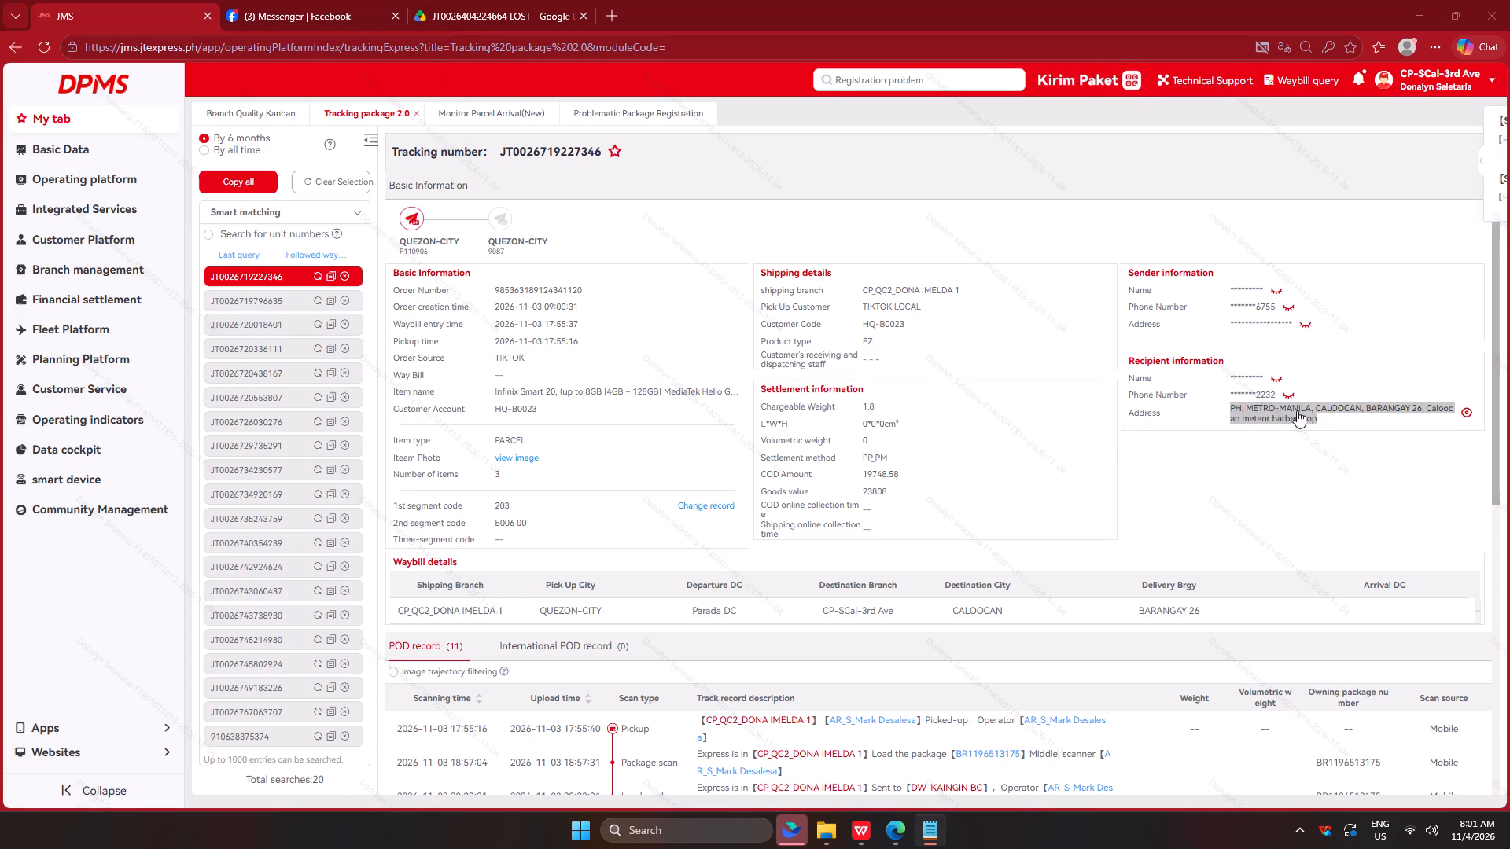
pyautogui.tripleClick(1297, 410)
pyautogui.click(1338, 350)
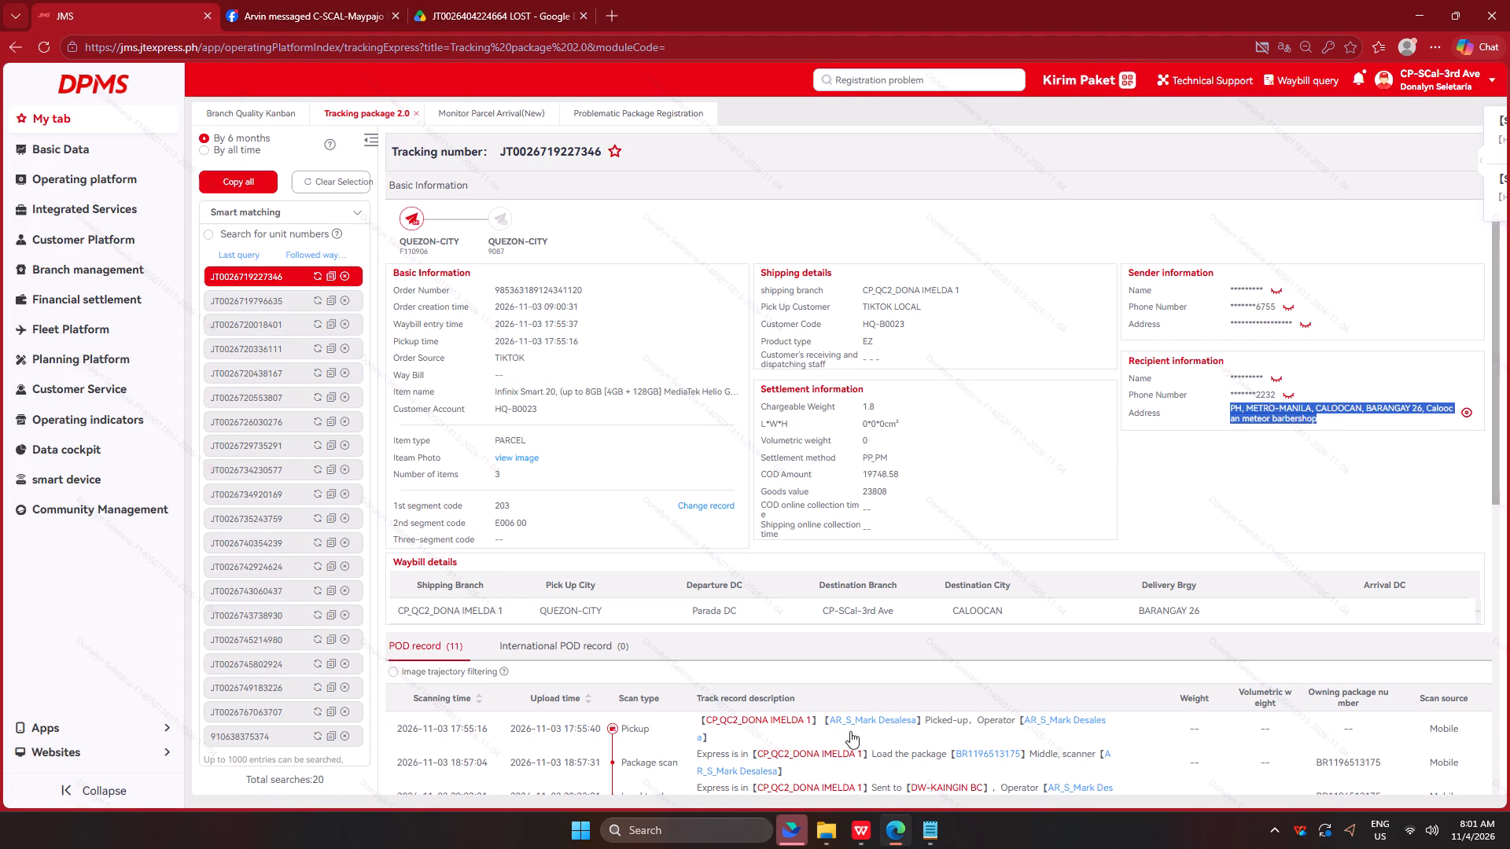
pyautogui.click(921, 834)
pyautogui.click(166, 325)
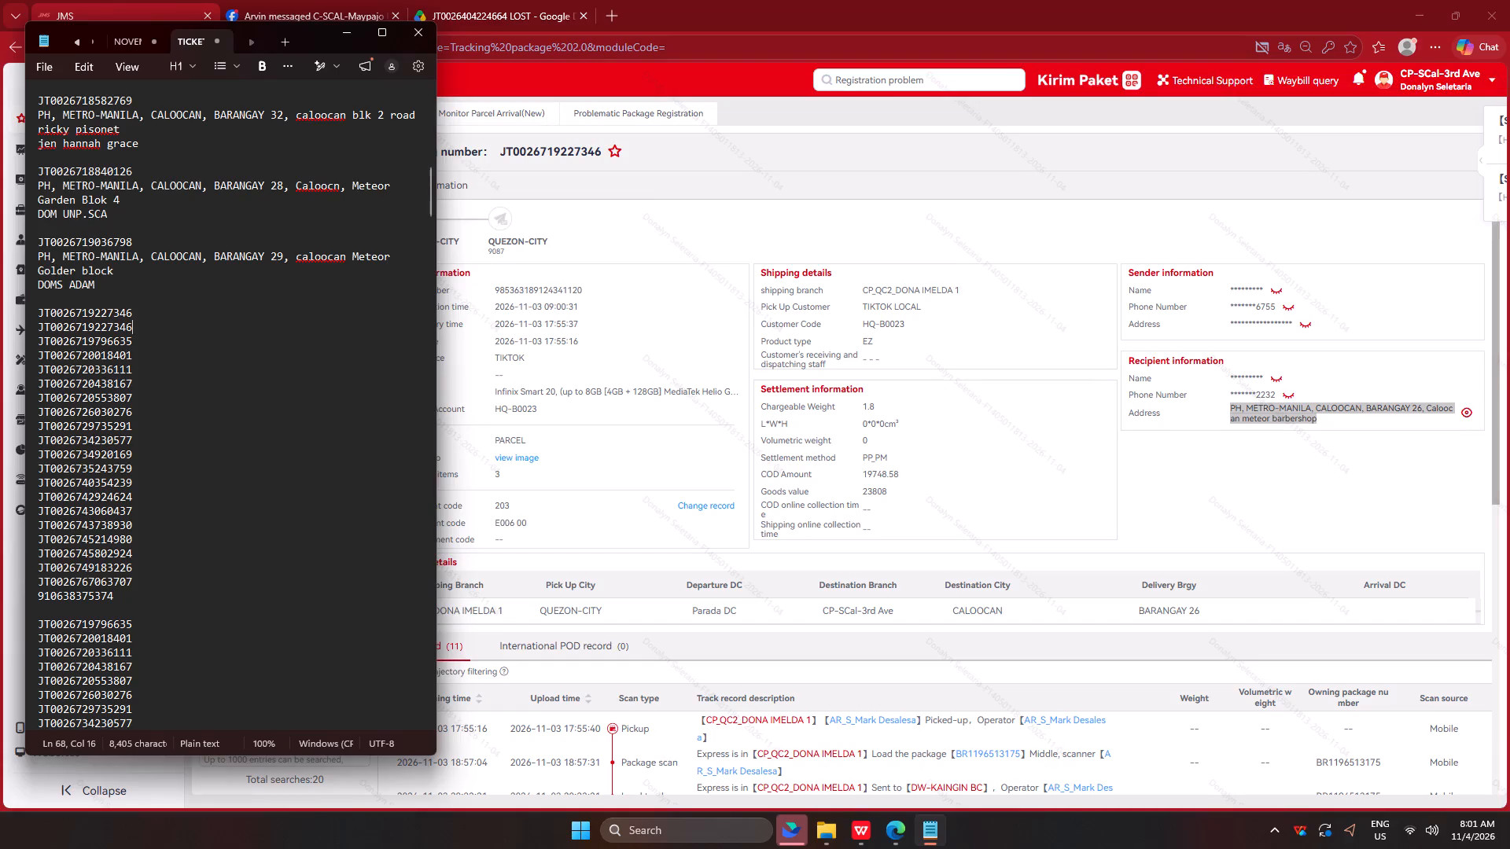
pyautogui.click(180, 310)
pyautogui.press('Return')
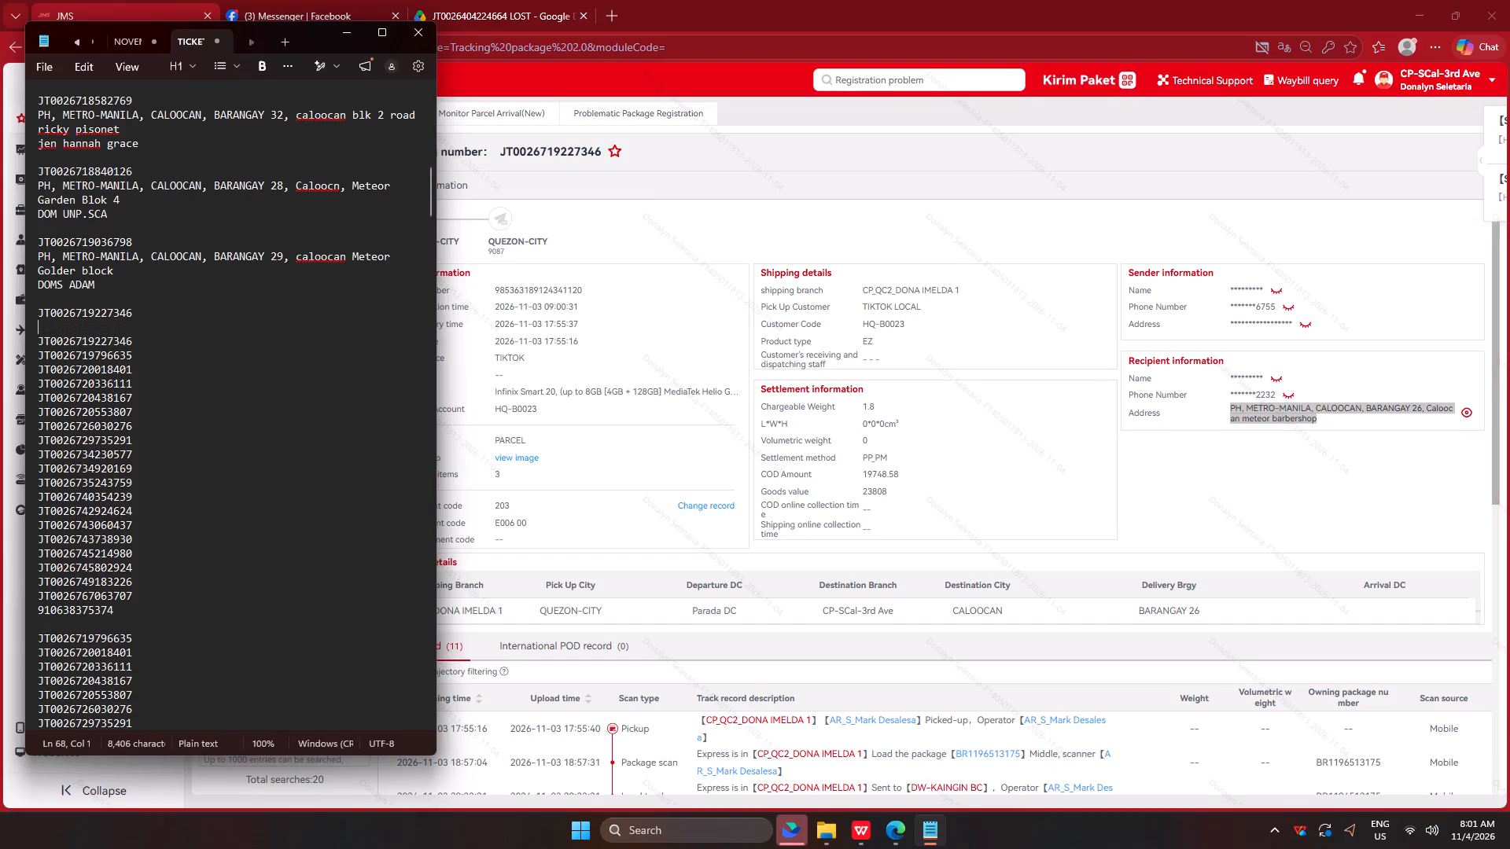
pyautogui.hotkey('ctrl', 'v')
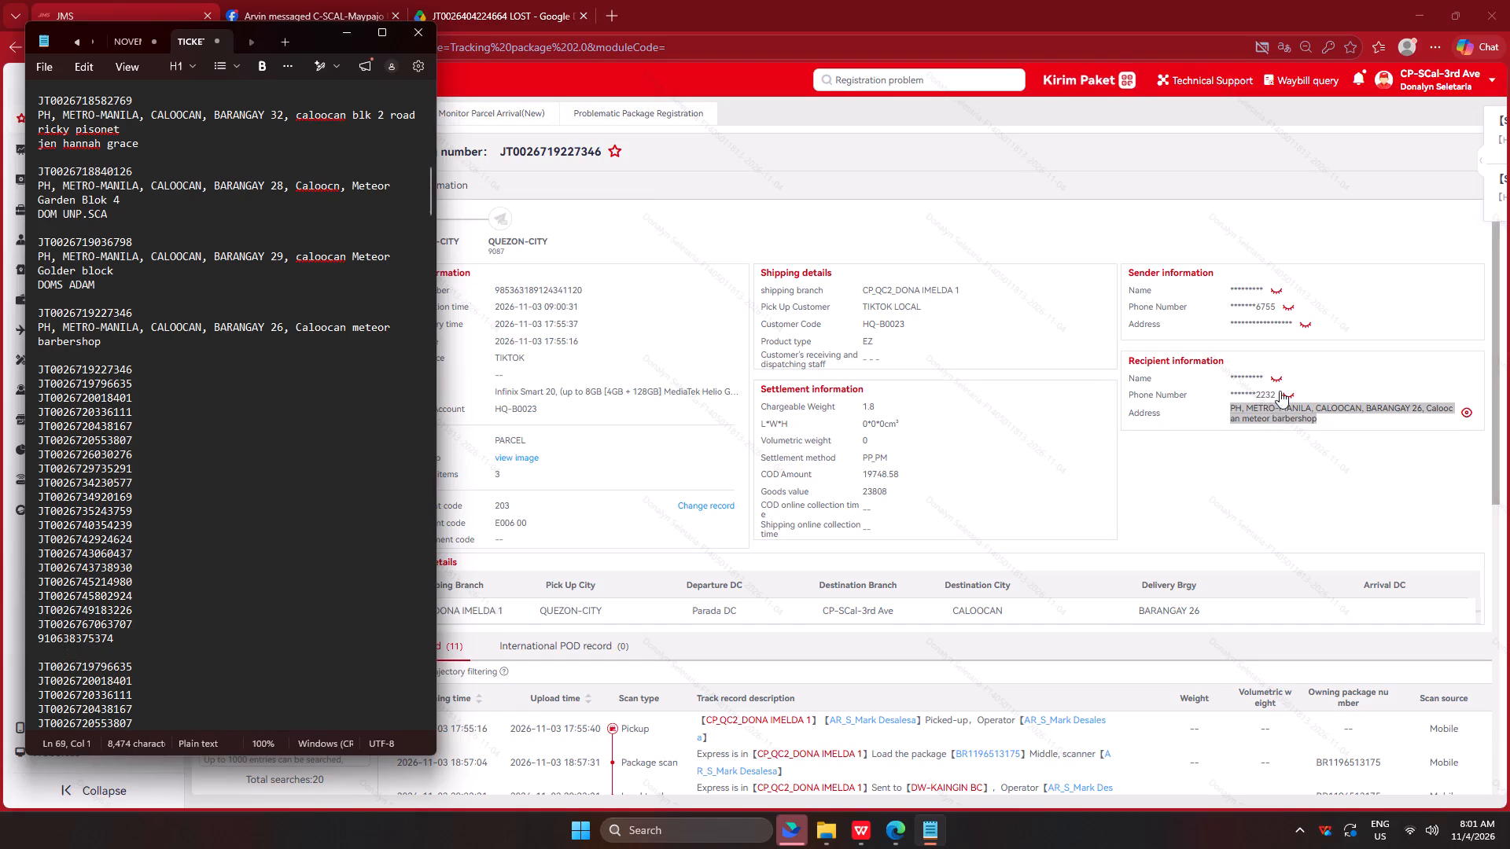
pyautogui.click(1272, 380)
pyautogui.tripleClick(1251, 378)
pyautogui.click(1283, 326)
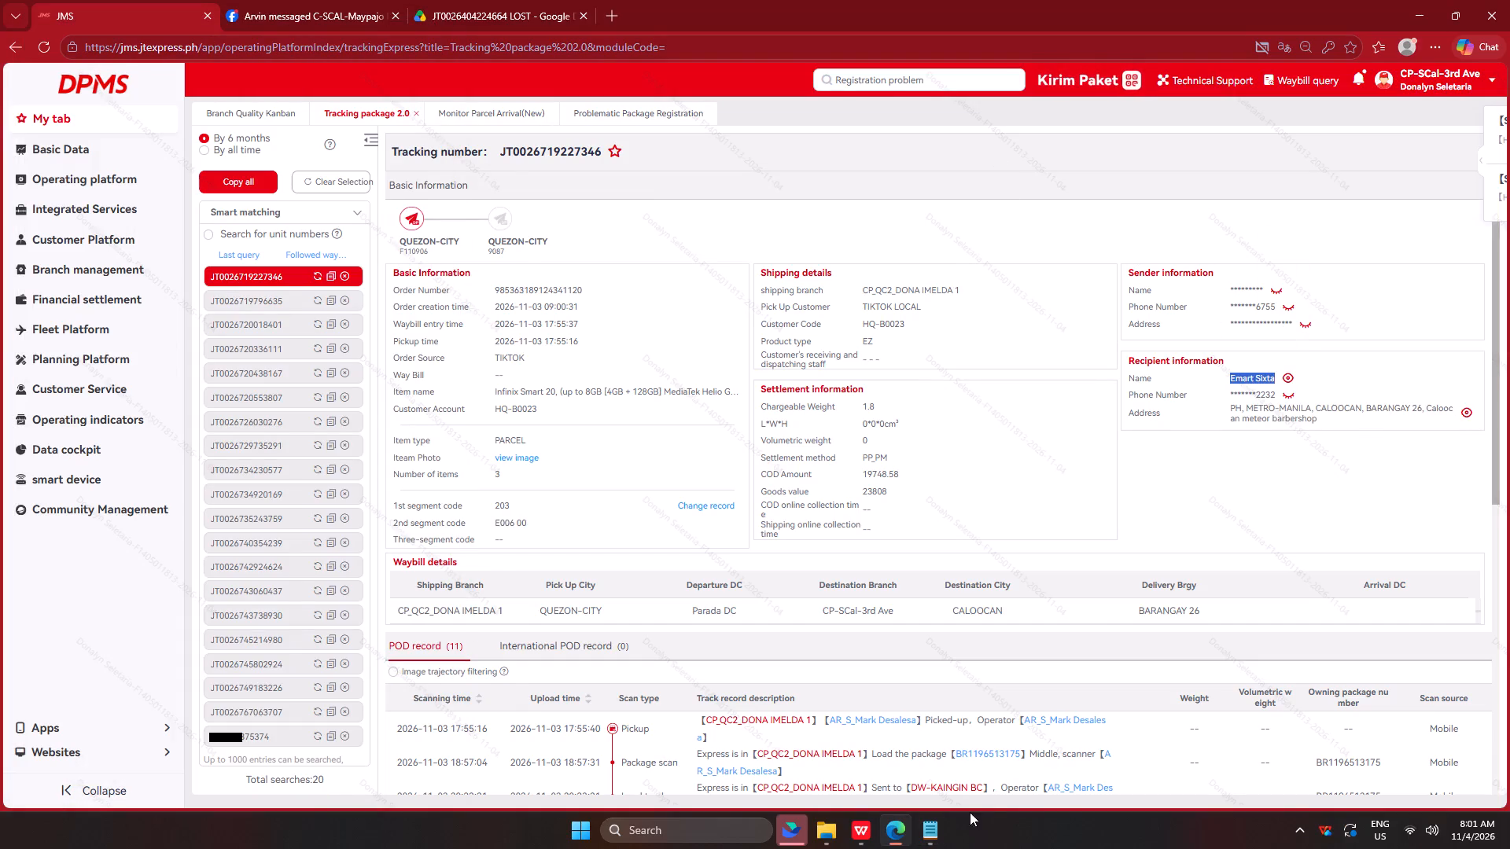
pyautogui.click(949, 824)
pyautogui.click(932, 830)
pyautogui.hotkey('ctrl', 'v')
pyautogui.click(842, 571)
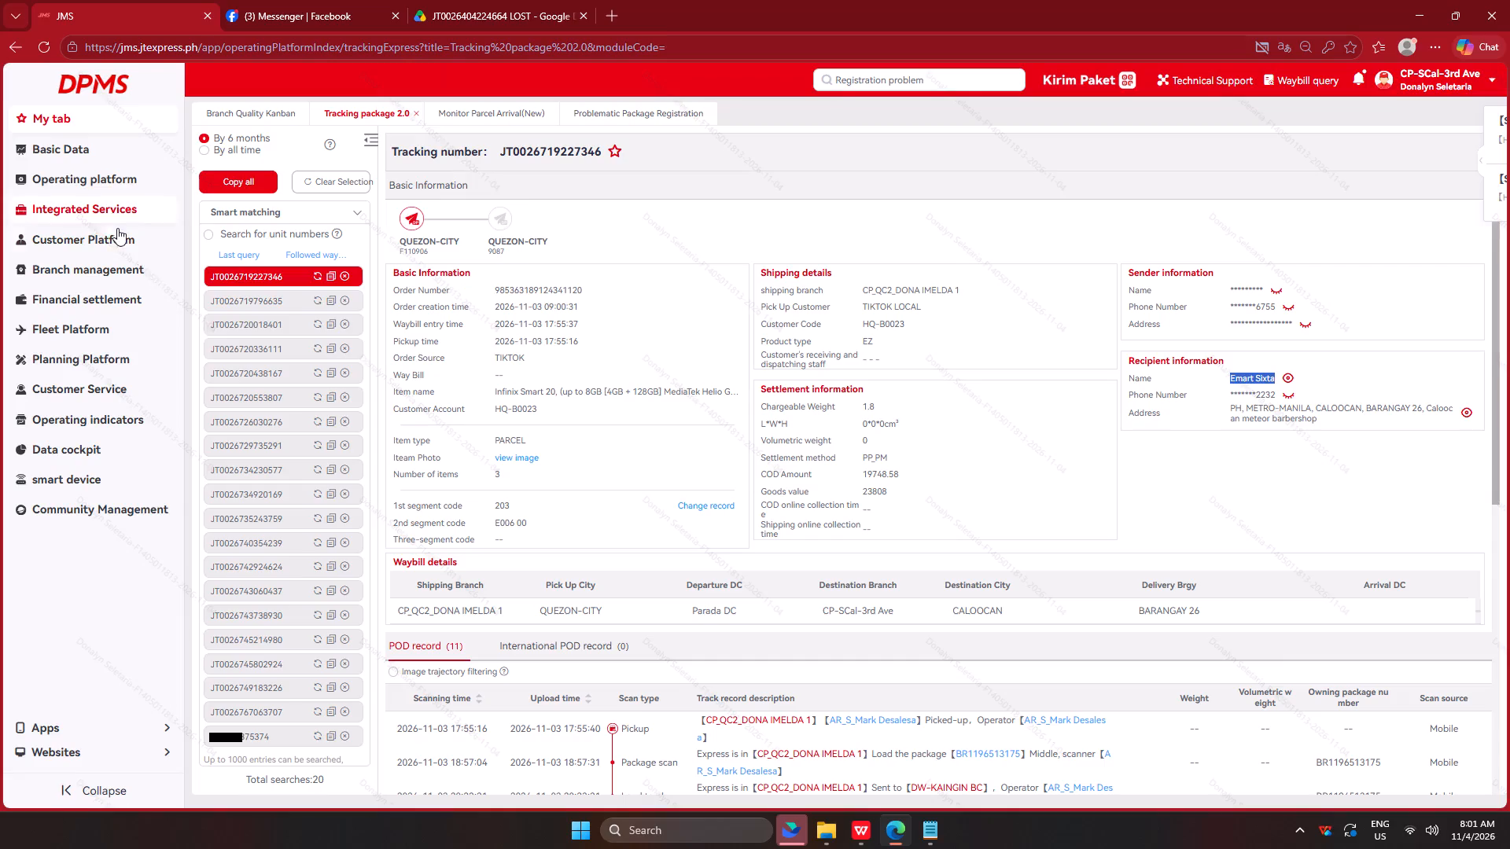
pyautogui.click(234, 305)
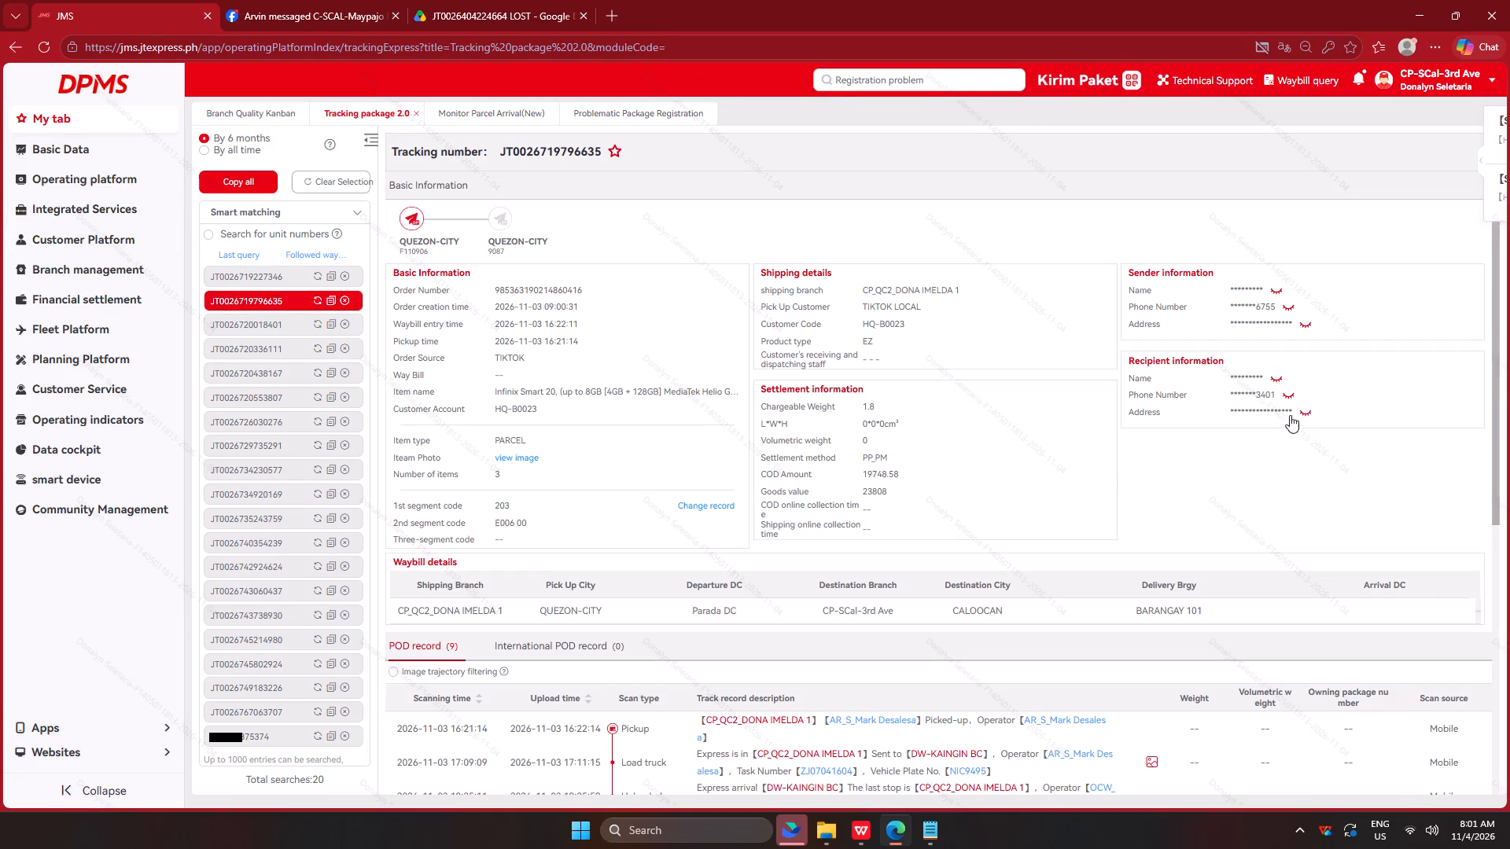
pyautogui.click(1308, 411)
pyautogui.tripleClick(1271, 411)
pyautogui.click(1302, 356)
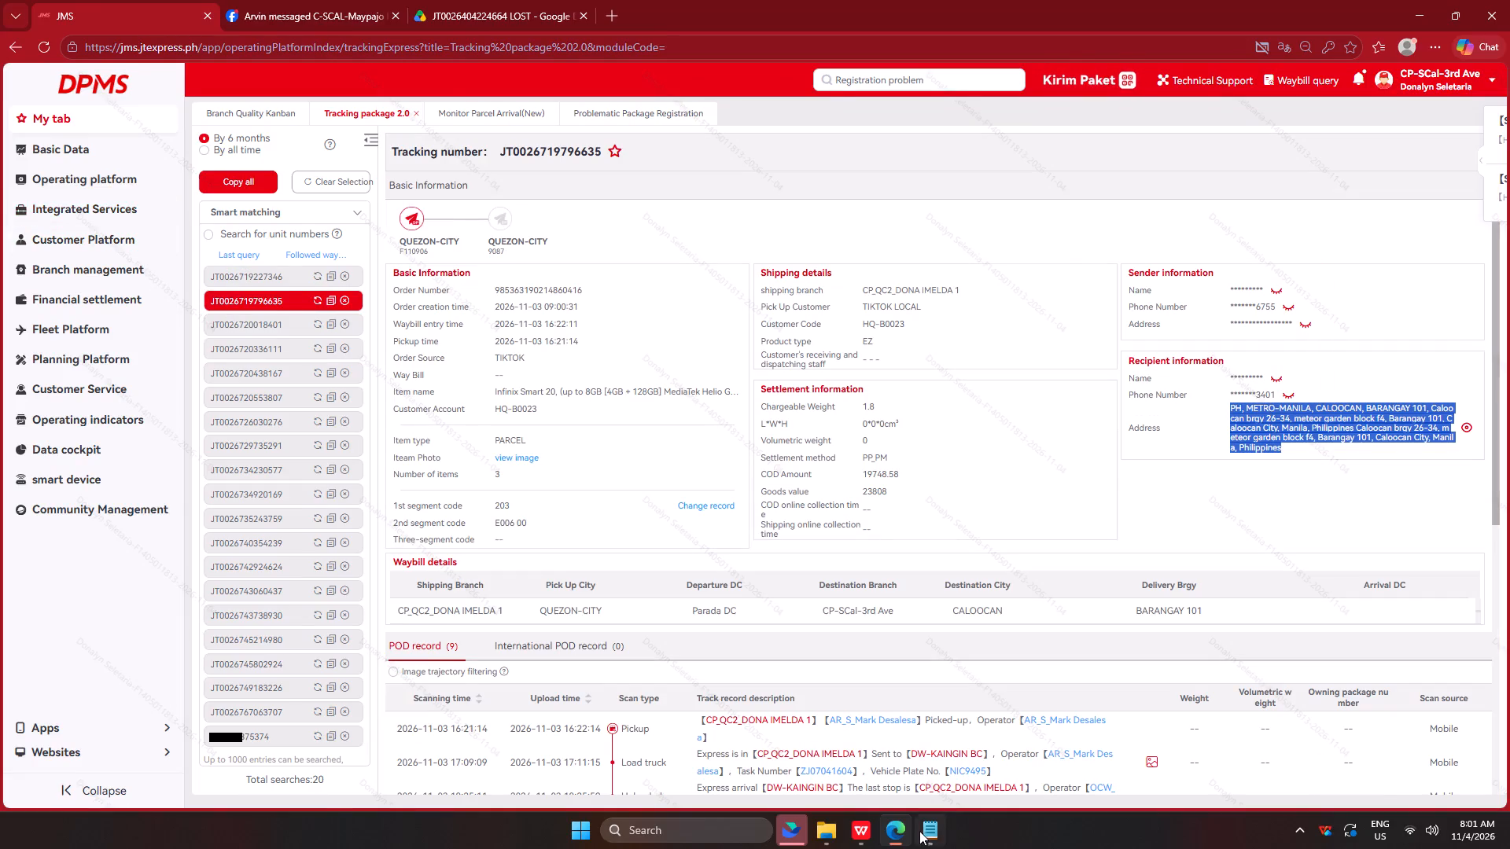
pyautogui.click(925, 831)
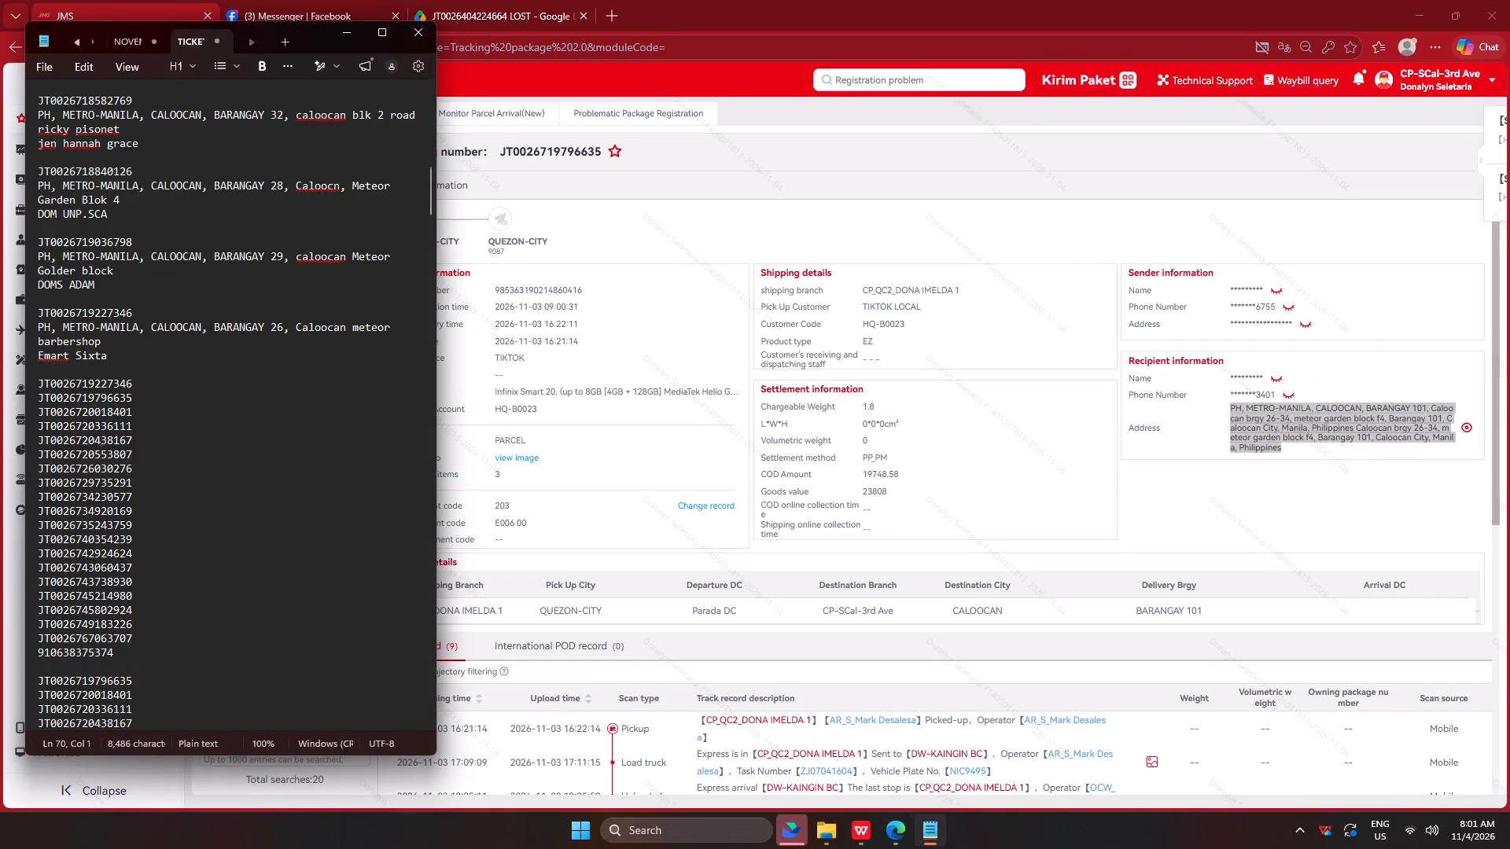
pyautogui.doubleClick(127, 383)
pyautogui.press('Delete')
pyautogui.press('Delete')
pyautogui.click(156, 389)
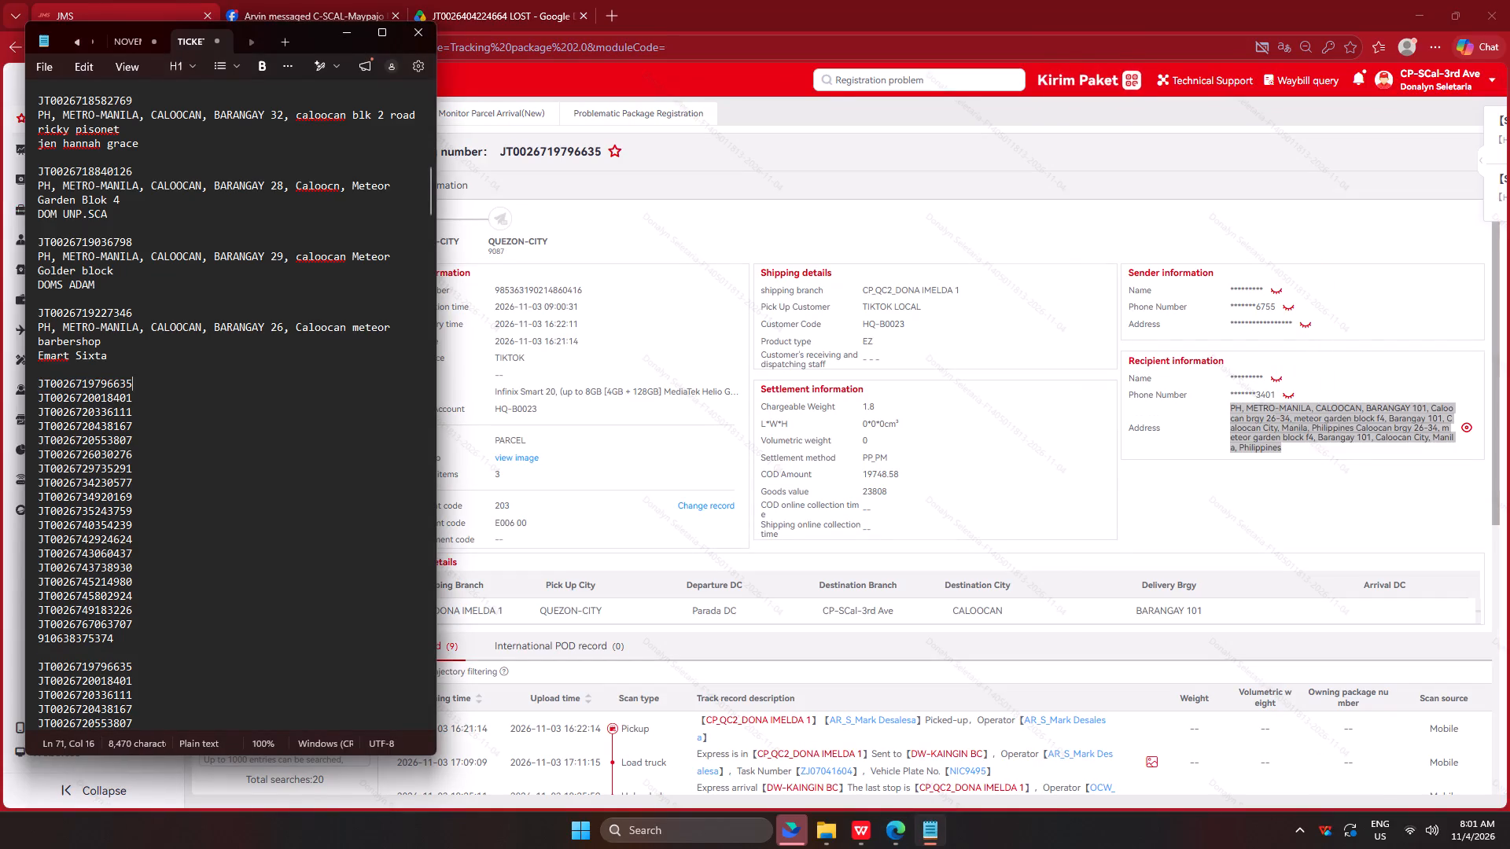
pyautogui.press('\\')
pyautogui.press('Return')
pyautogui.hotkey('ctrl', 'v')
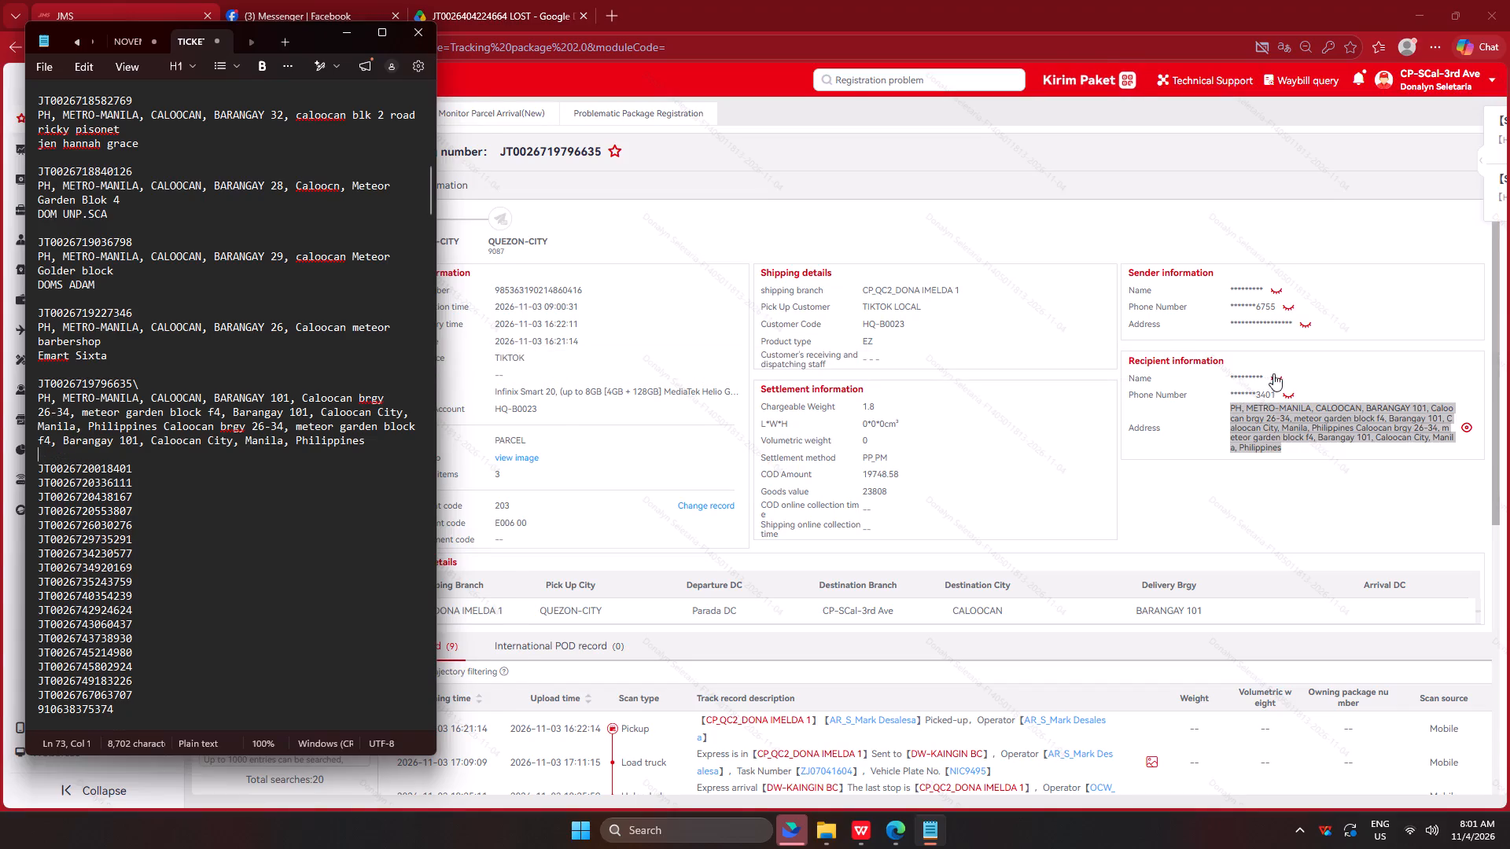
pyautogui.click(1276, 374)
pyautogui.tripleClick(1238, 379)
pyautogui.click(1276, 320)
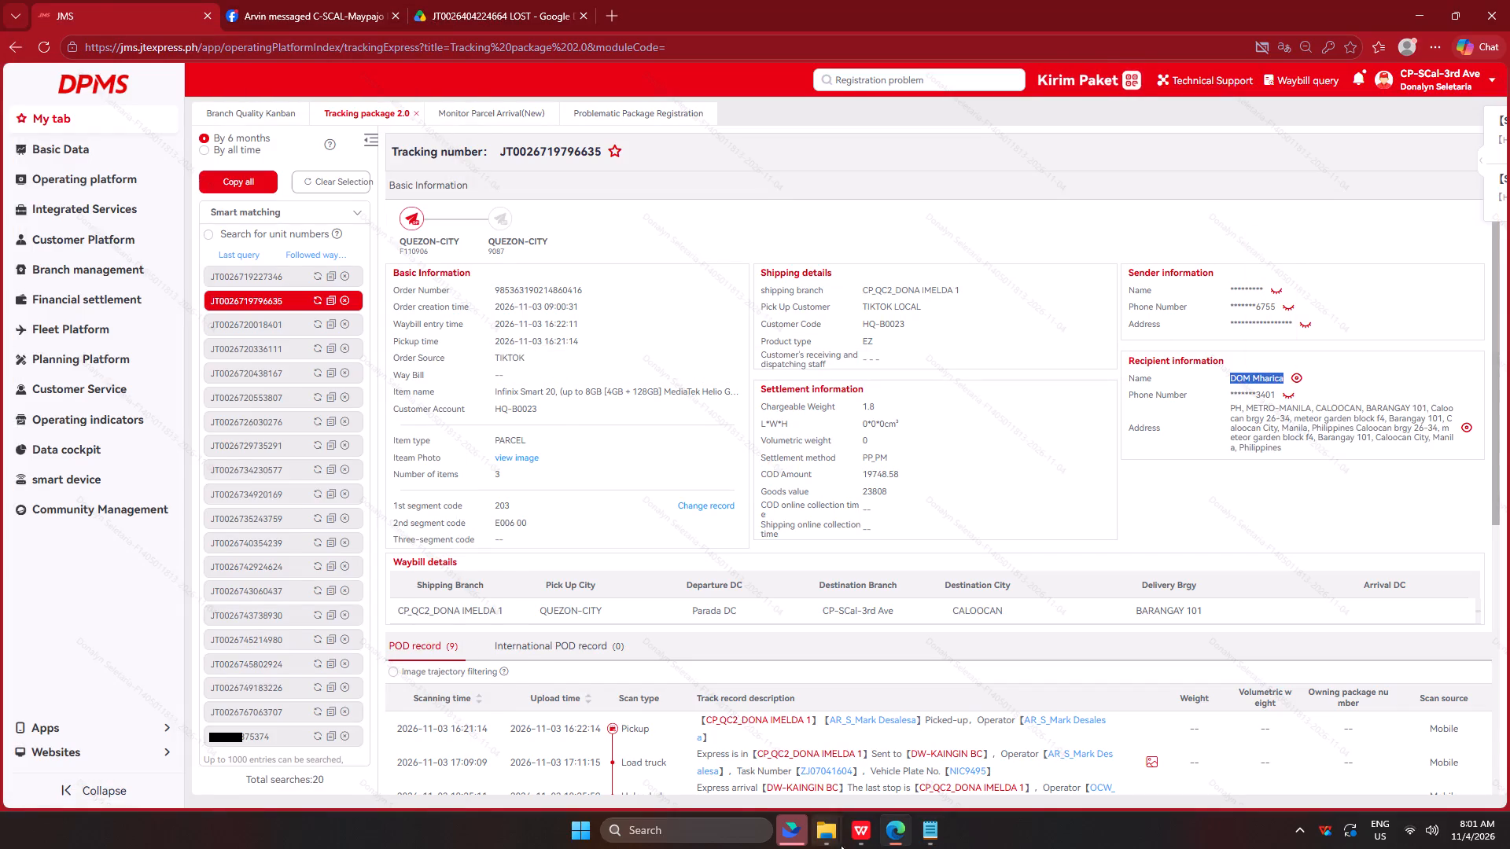
pyautogui.click(914, 836)
pyautogui.hotkey('ctrl', 'v')
pyautogui.click(621, 453)
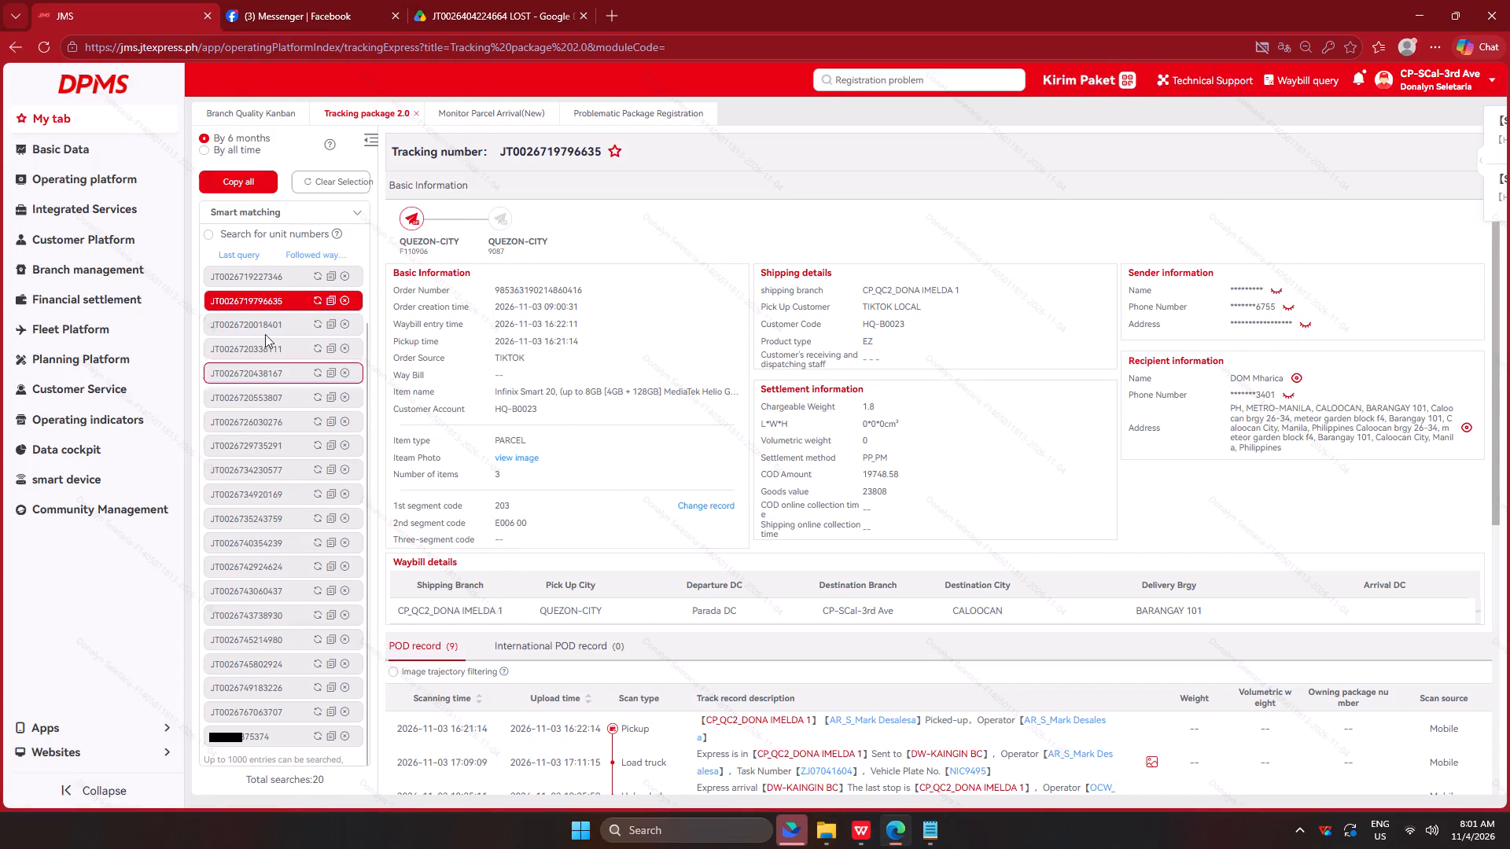
pyautogui.click(267, 330)
pyautogui.click(1298, 410)
pyautogui.tripleClick(1267, 412)
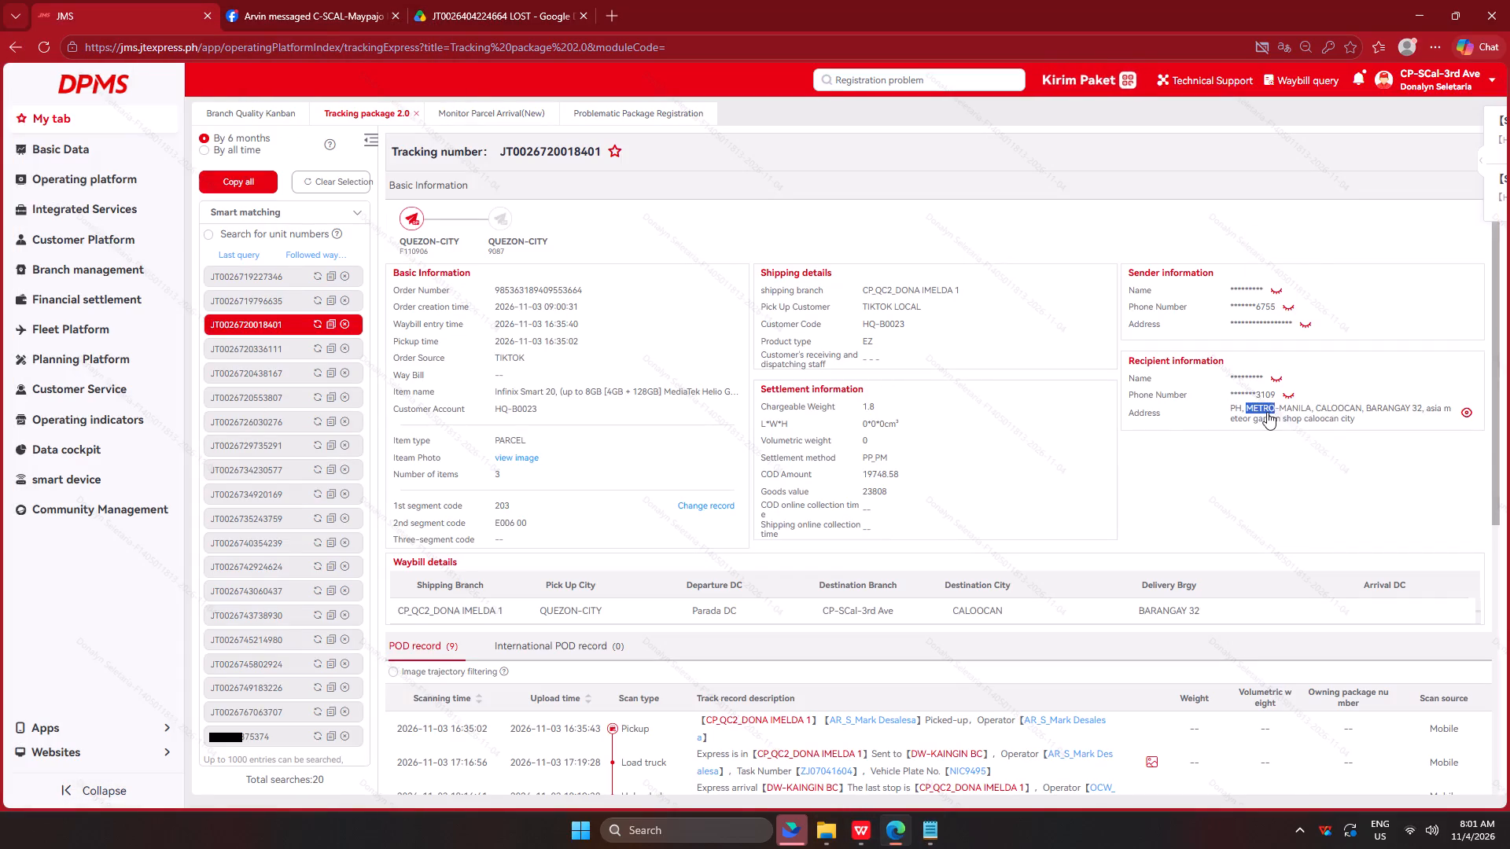
pyautogui.click(1311, 357)
pyautogui.click(930, 829)
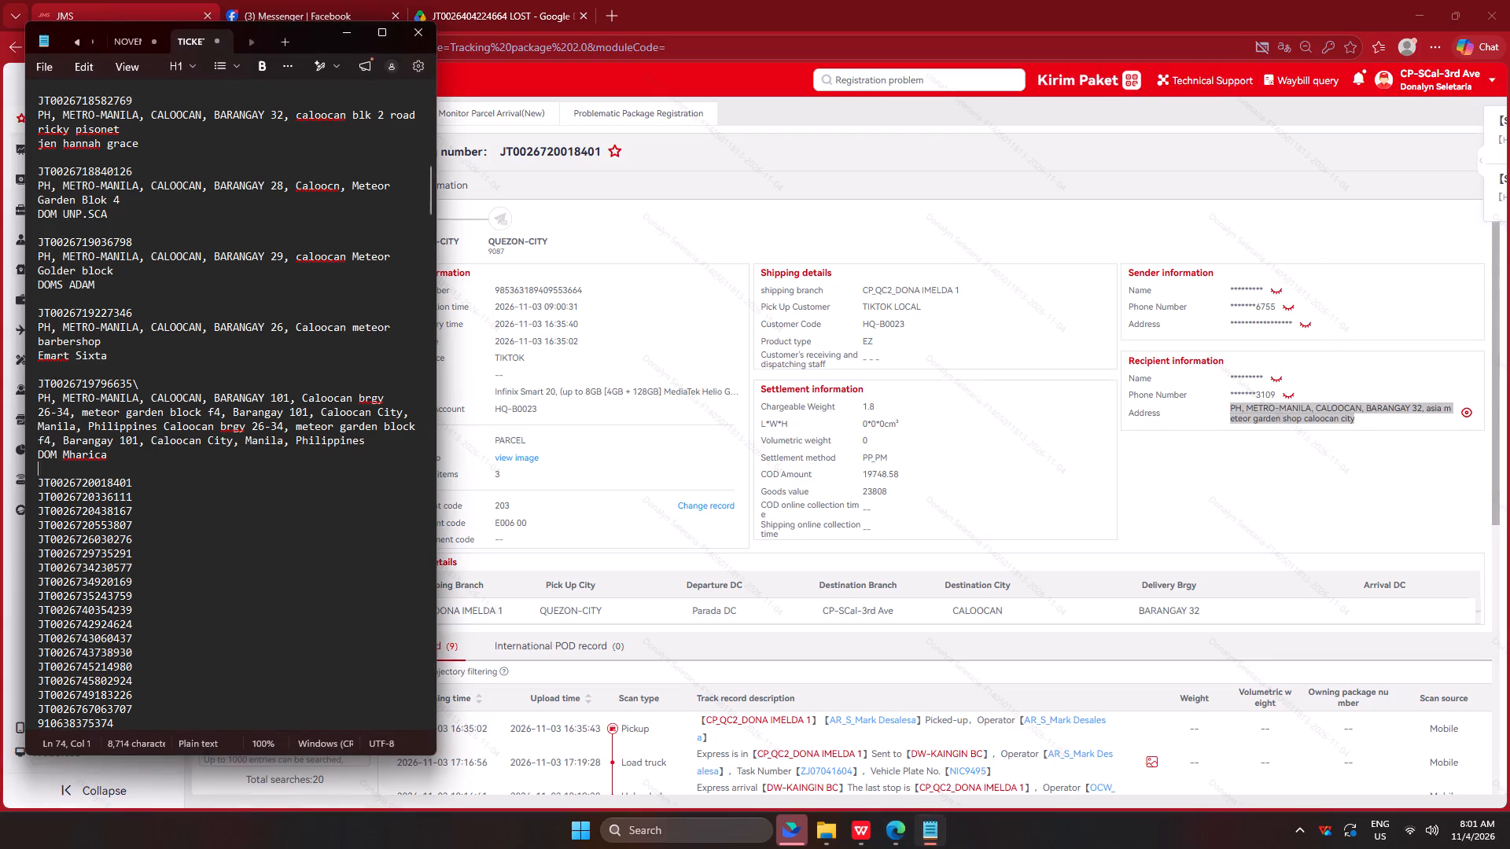
pyautogui.click(180, 483)
pyautogui.press('Return')
pyautogui.hotkey('ctrl', 'v')
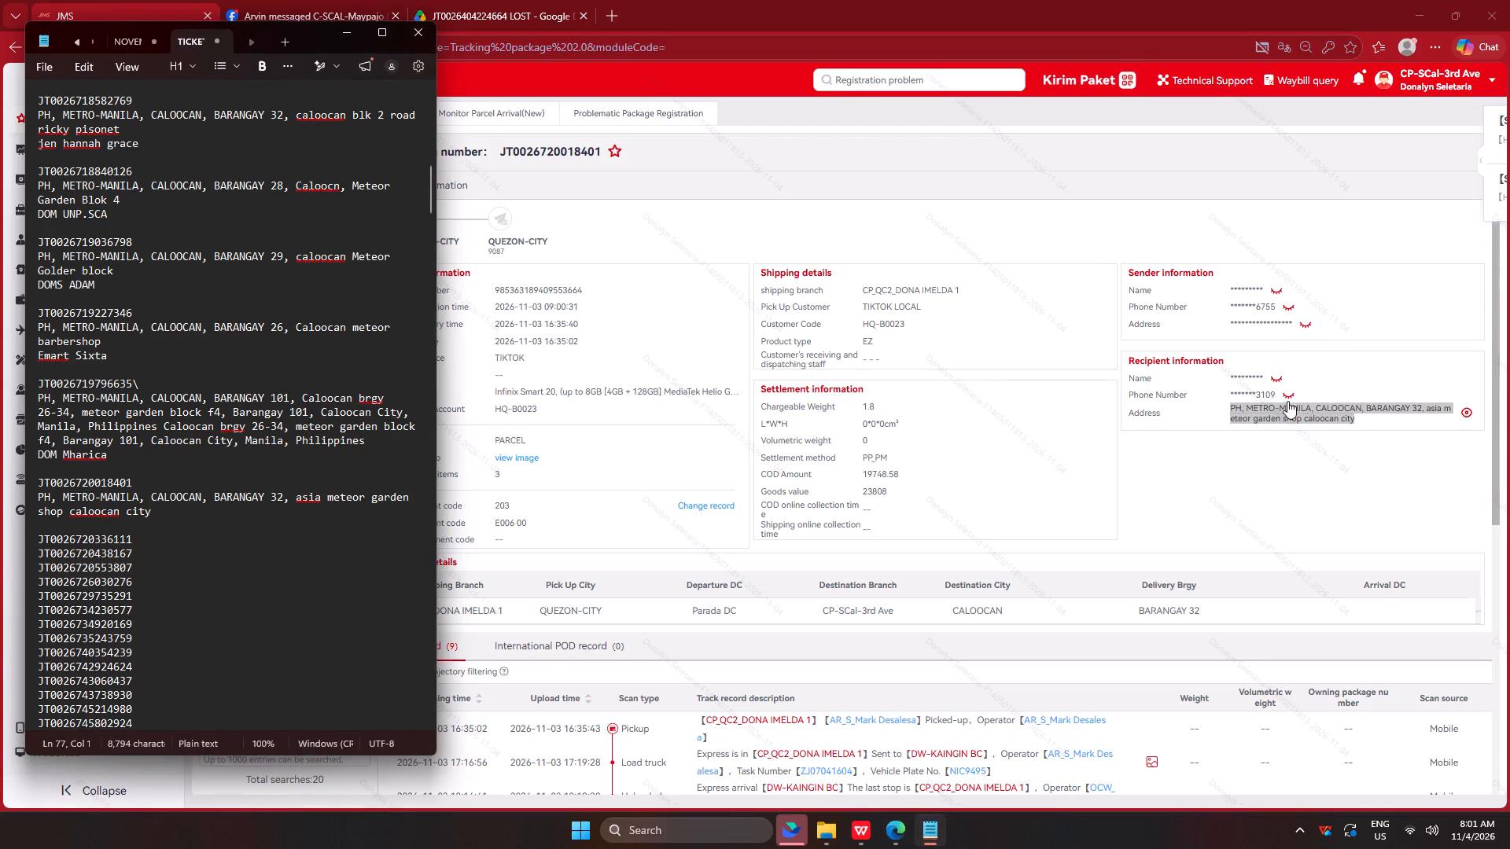
pyautogui.click(1280, 369)
pyautogui.click(1272, 377)
pyautogui.tripleClick(1246, 376)
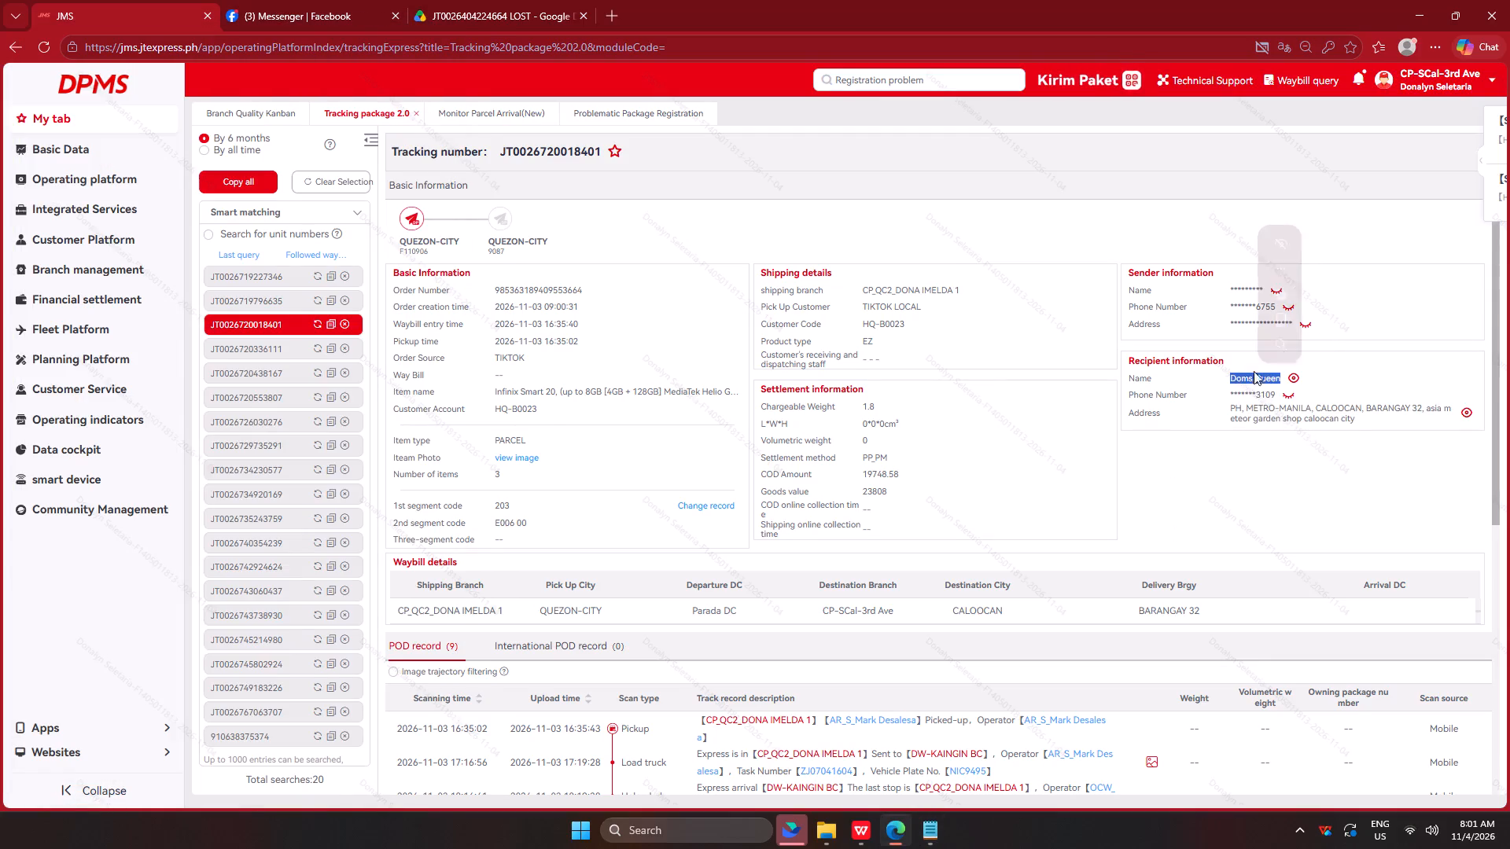
pyautogui.click(1280, 325)
pyautogui.click(926, 832)
pyautogui.hotkey('ctrl', 'v')
pyautogui.click(778, 505)
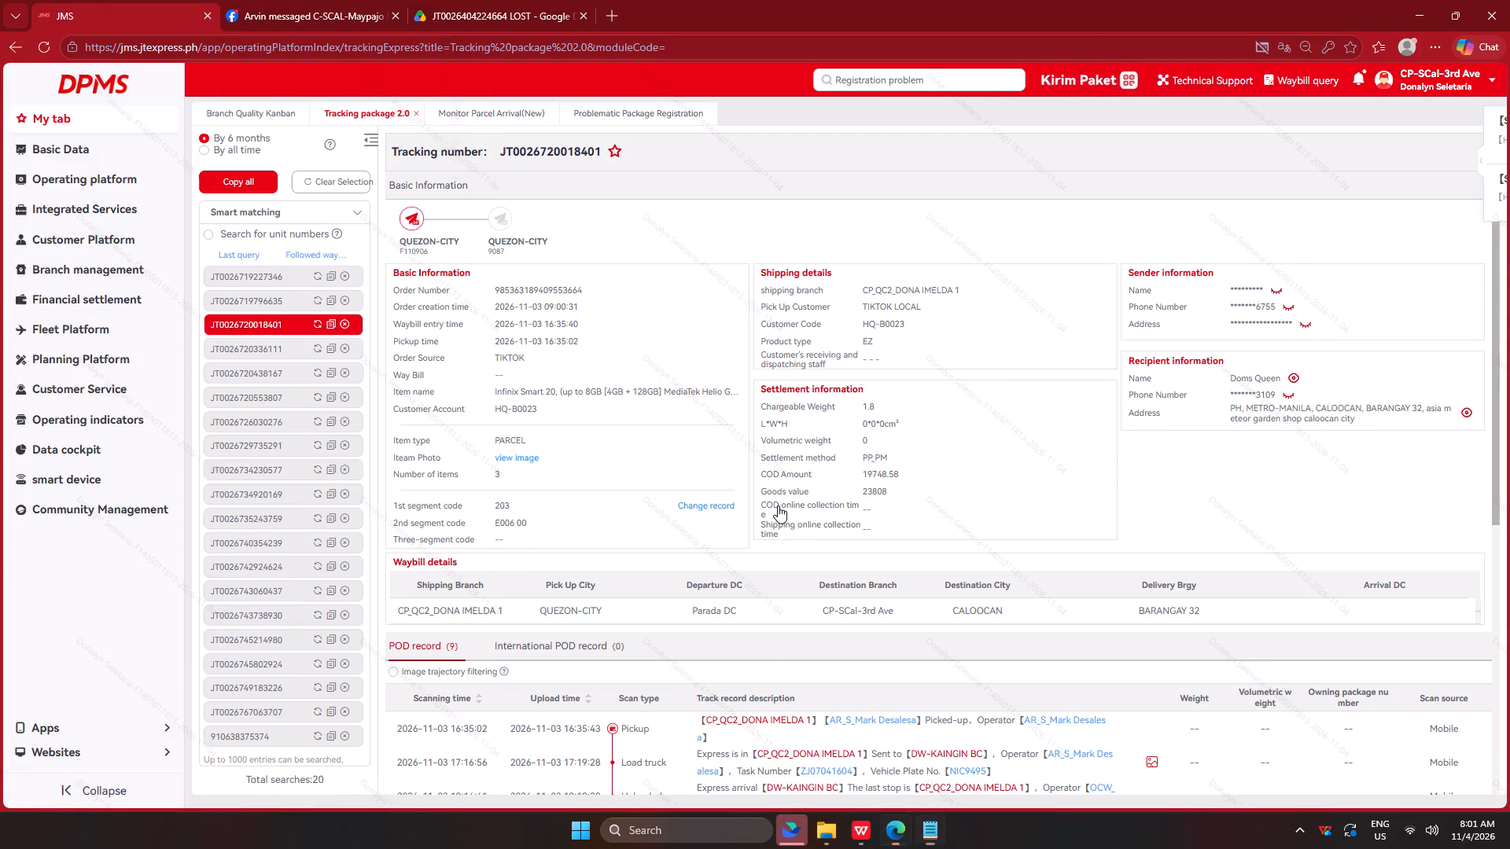
pyautogui.click(253, 336)
pyautogui.click(249, 355)
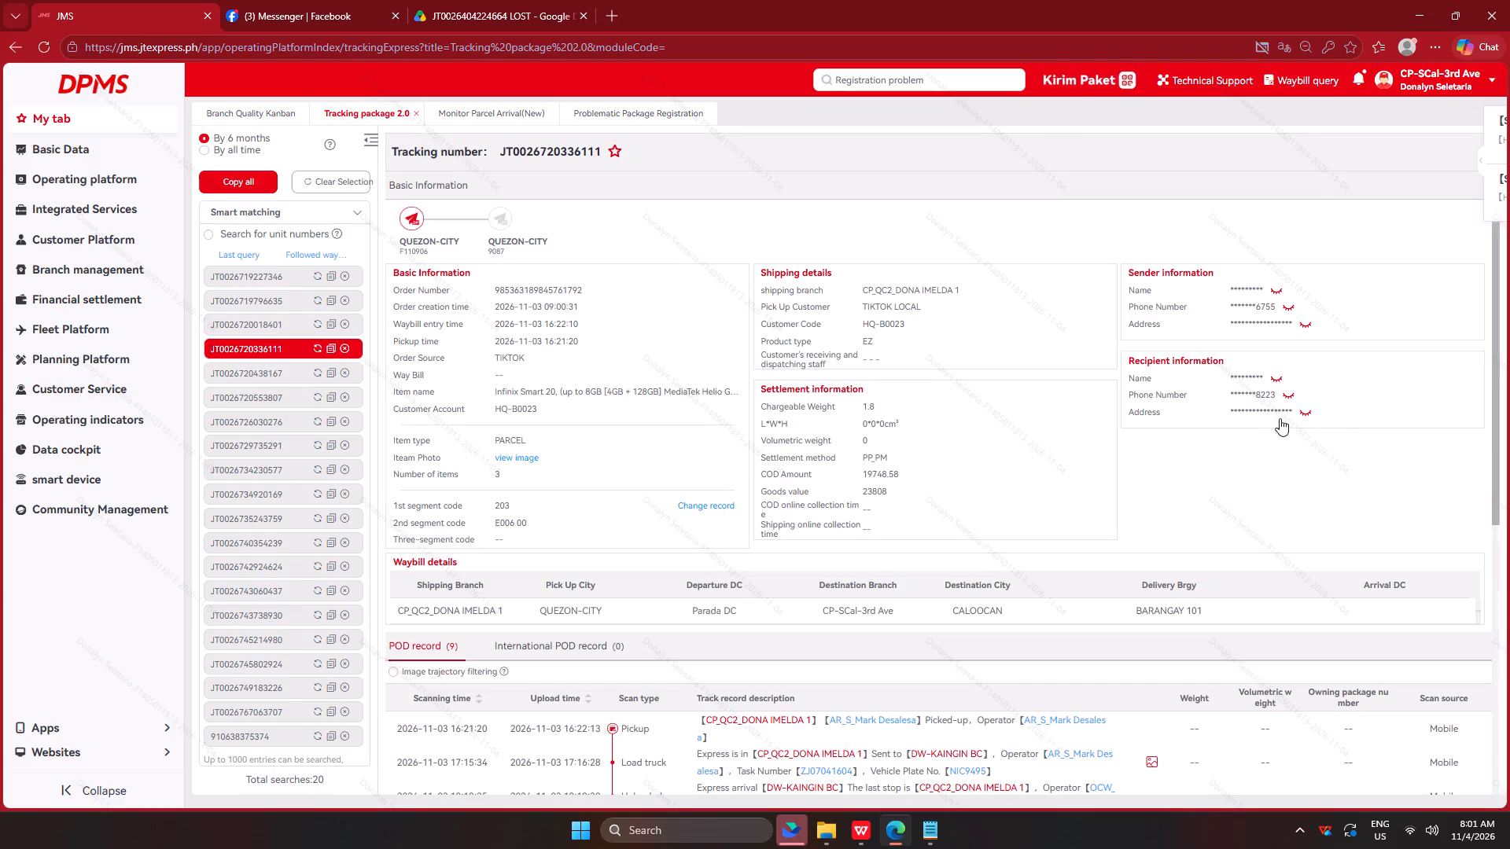
pyautogui.click(1302, 407)
pyautogui.tripleClick(1270, 410)
pyautogui.click(1313, 351)
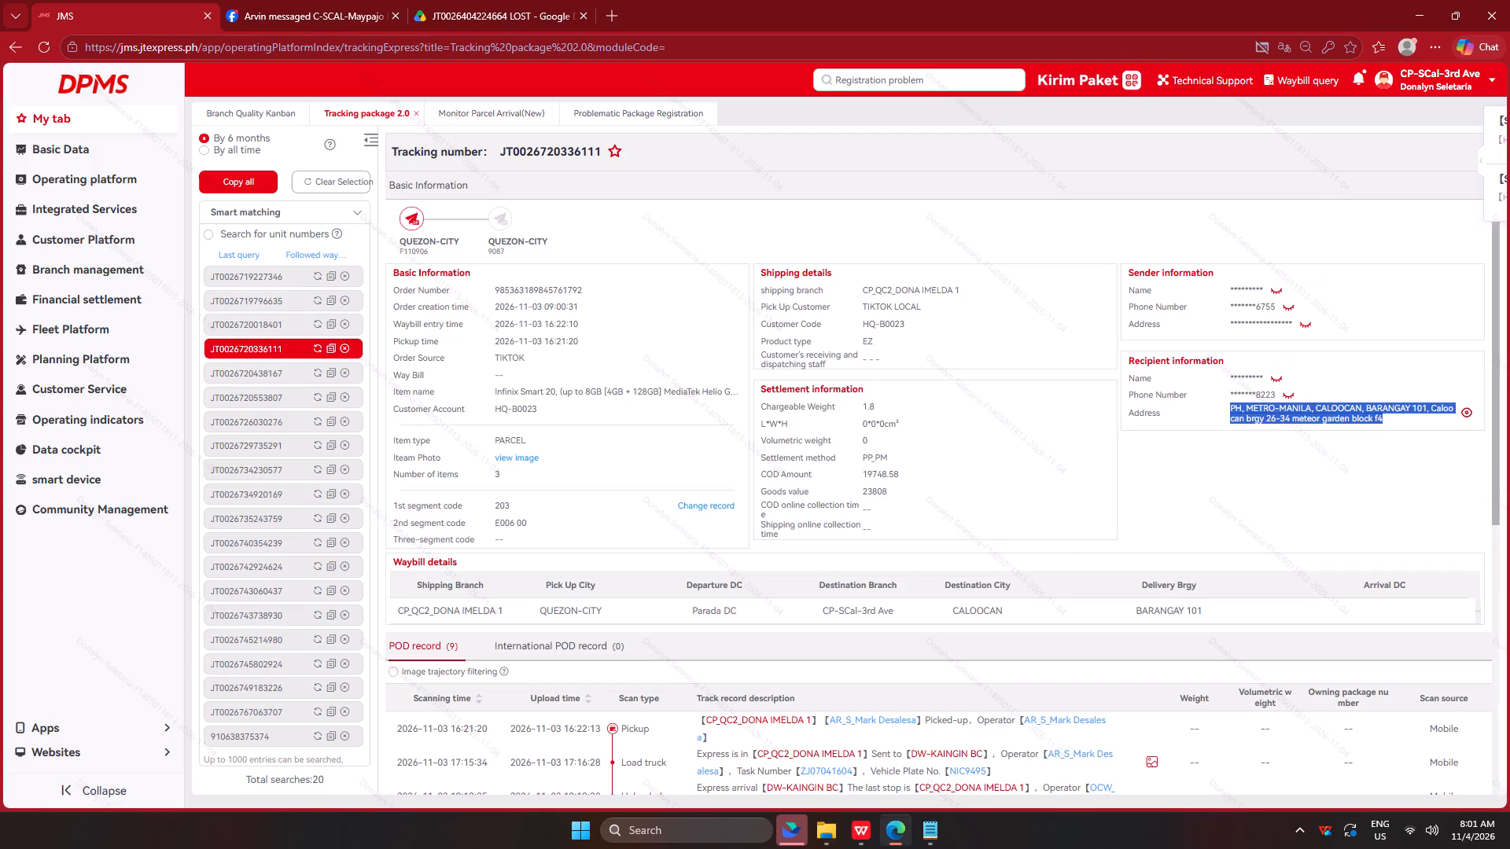
pyautogui.click(921, 836)
pyautogui.click(147, 551)
pyautogui.press('Return')
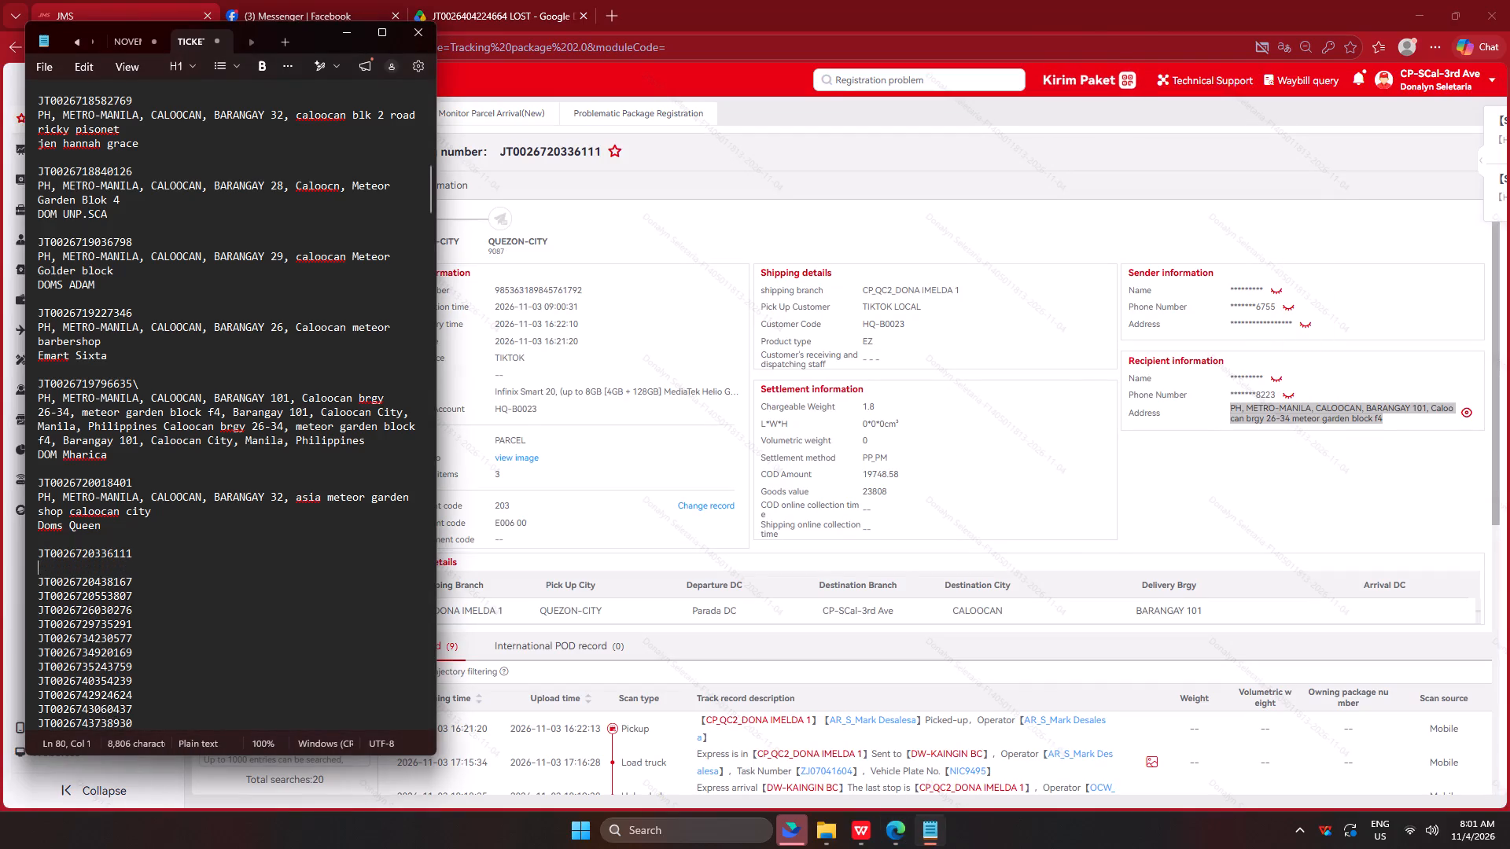
pyautogui.hotkey('ctrl', 'v')
pyautogui.click(1280, 375)
pyautogui.tripleClick(1258, 377)
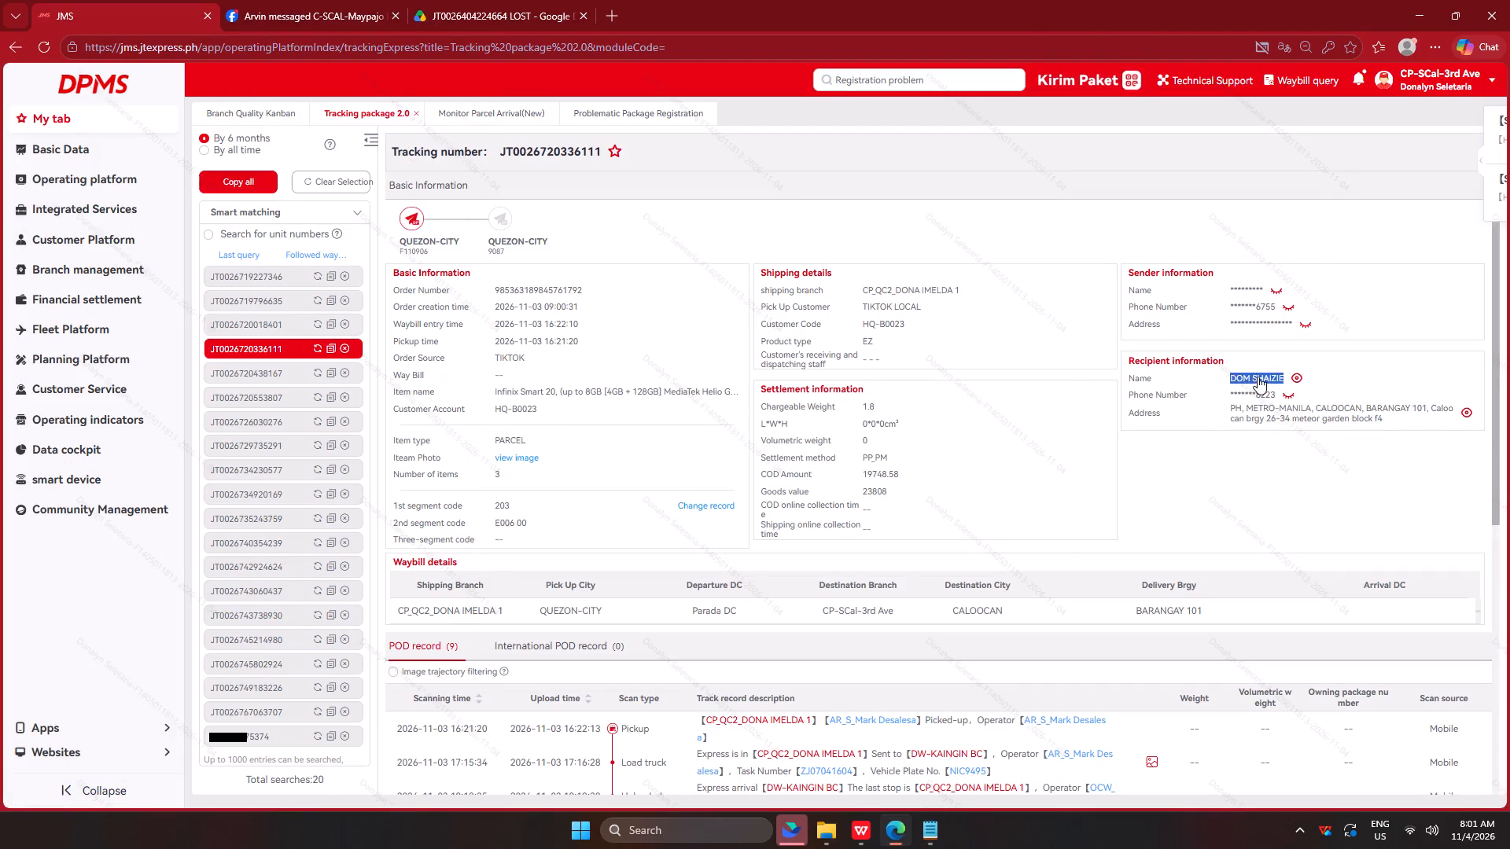
pyautogui.click(1279, 325)
pyautogui.click(937, 828)
pyautogui.hotkey('ctrl', 'v')
pyautogui.click(889, 499)
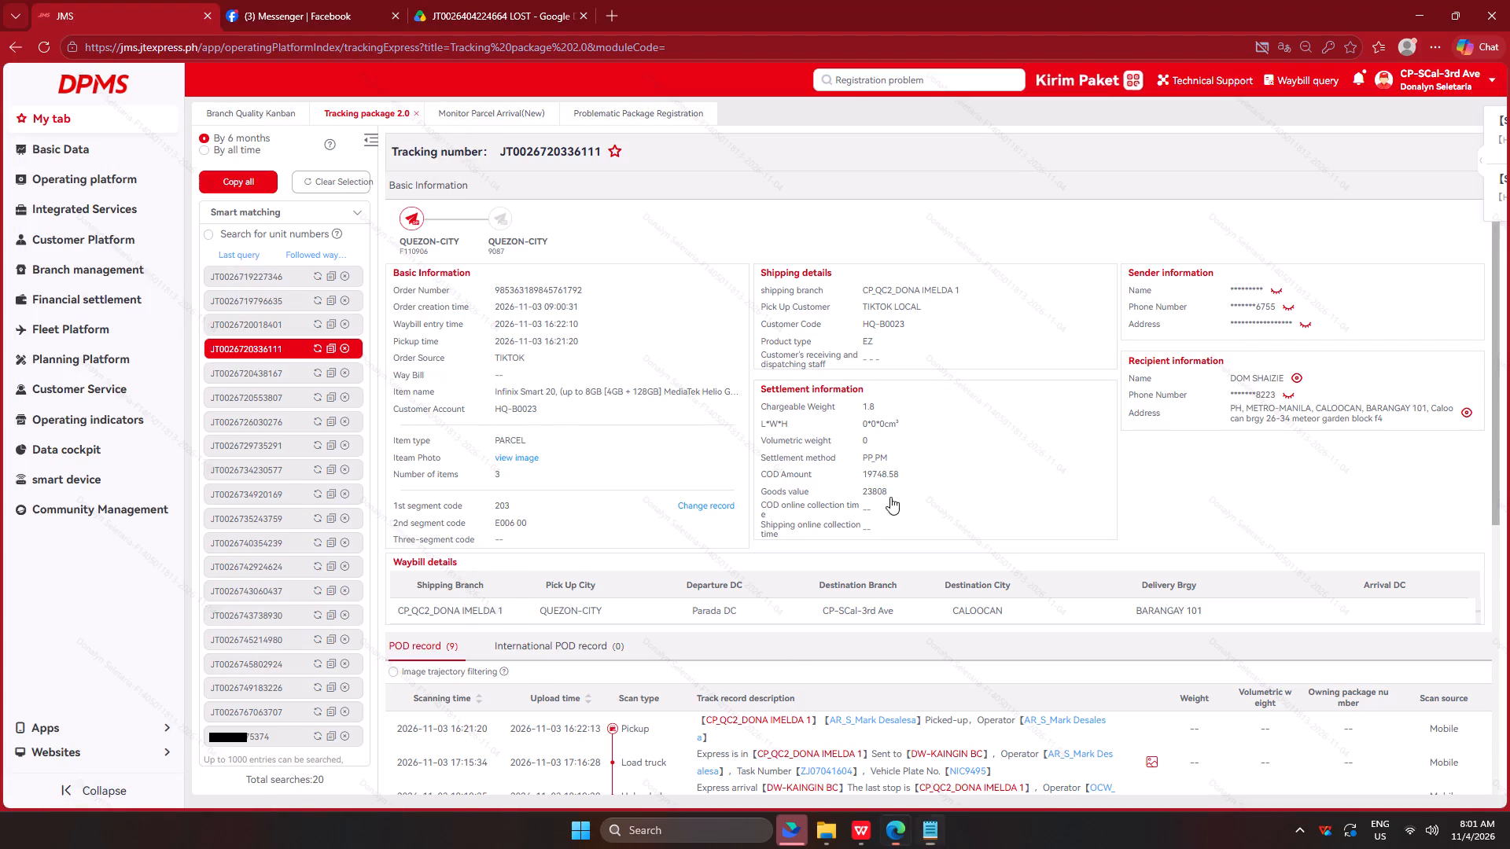
pyautogui.click(212, 369)
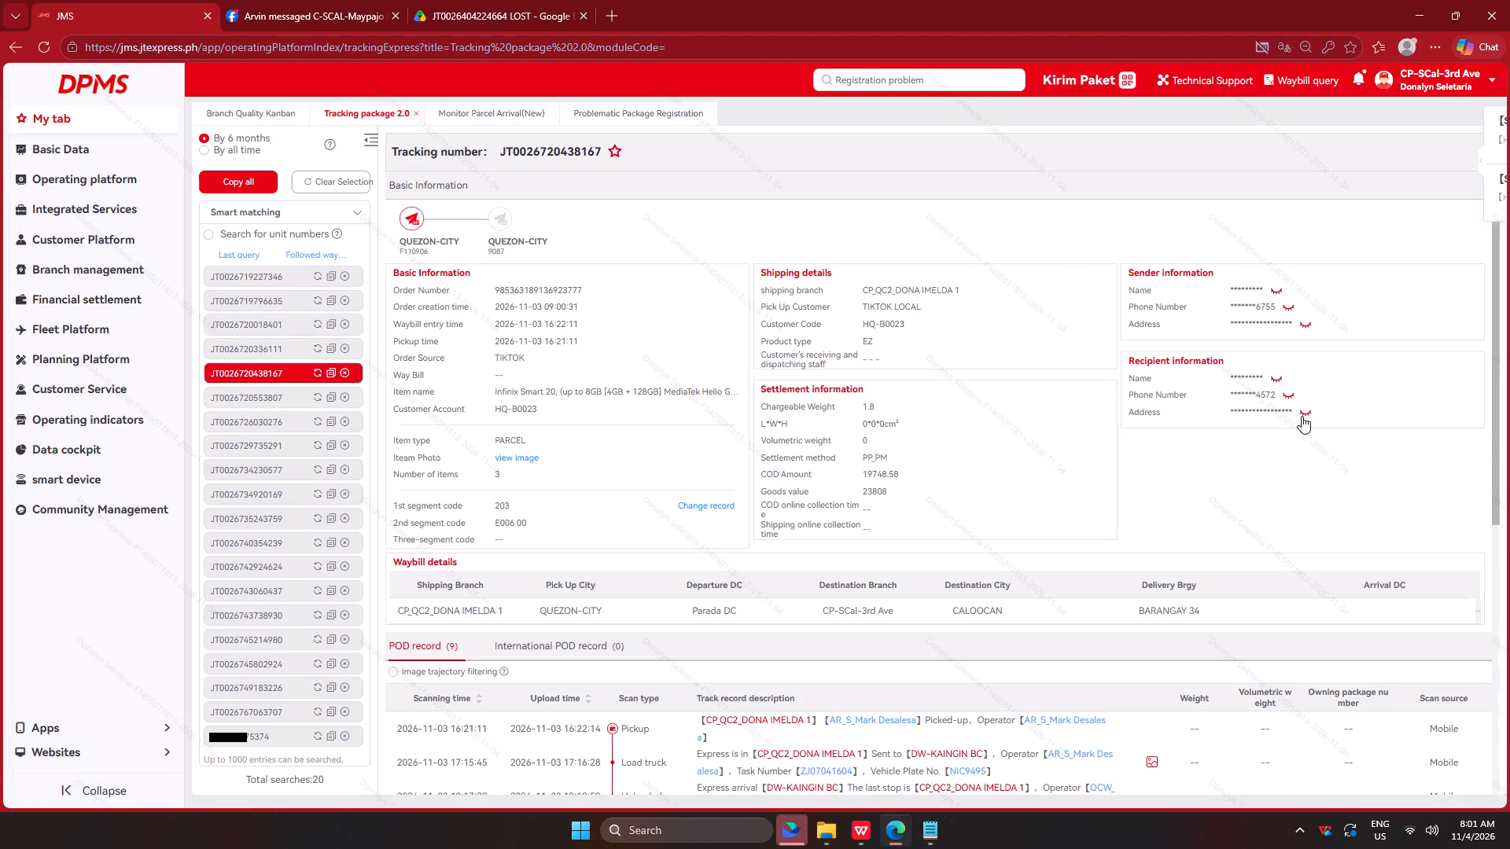
pyautogui.click(1302, 414)
pyautogui.tripleClick(1223, 411)
pyautogui.tripleClick(1240, 412)
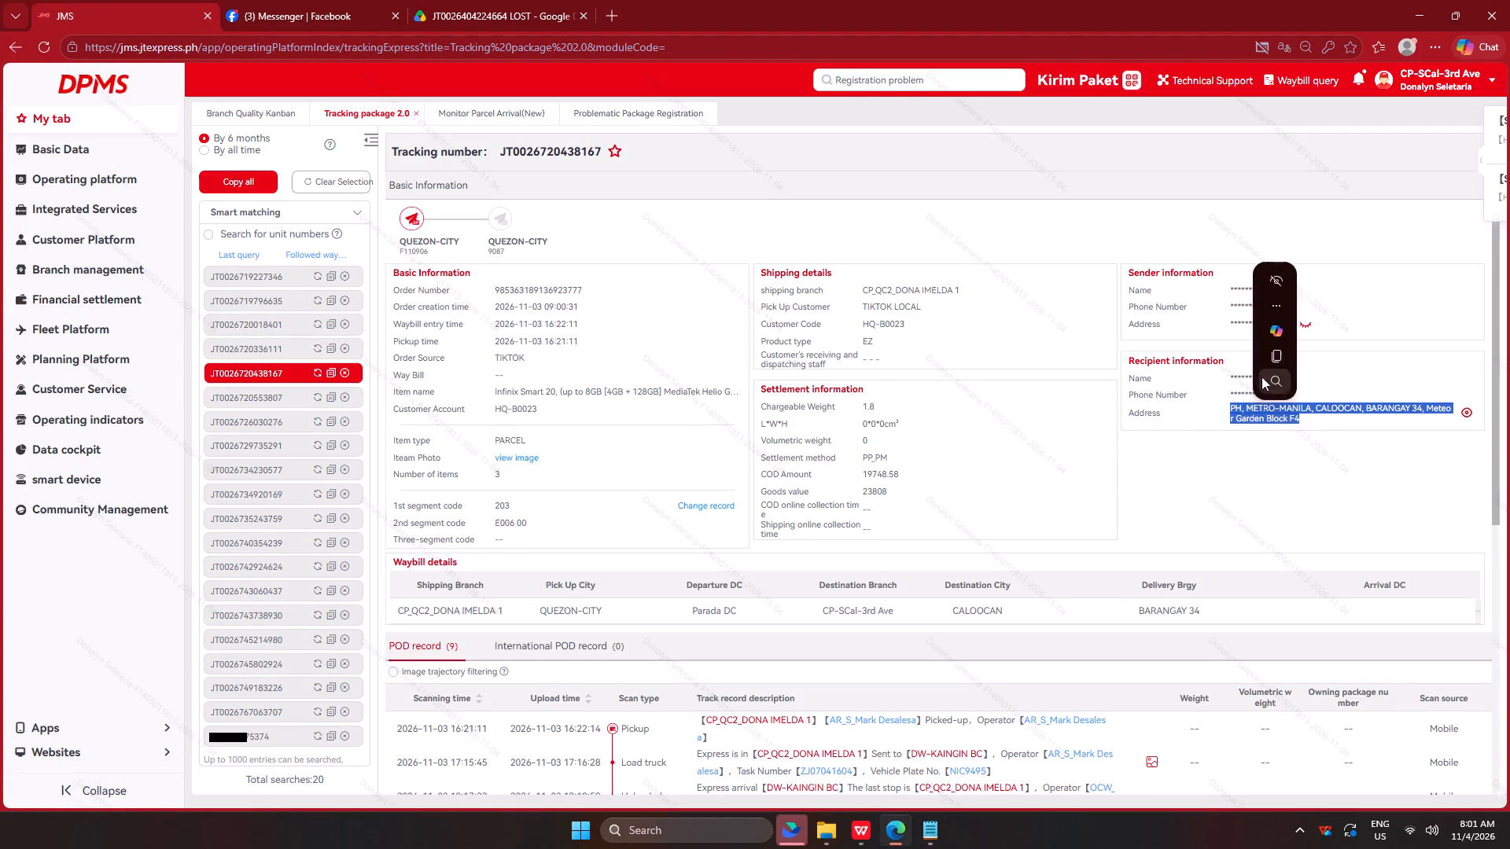
pyautogui.click(1264, 366)
pyautogui.click(923, 825)
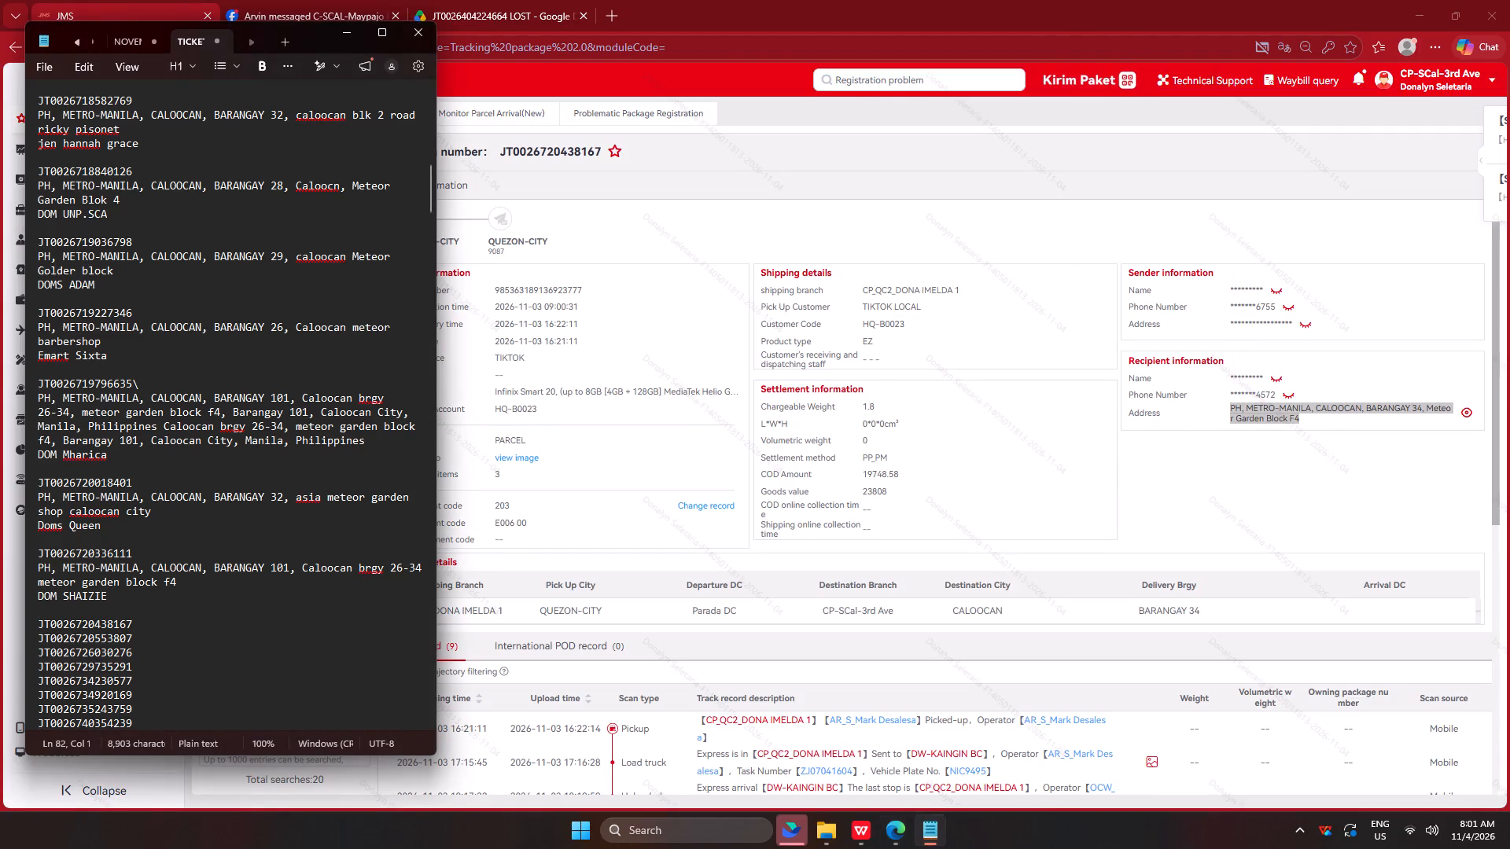
pyautogui.click(208, 620)
pyautogui.press('Return')
pyautogui.hotkey('ctrl', 'v')
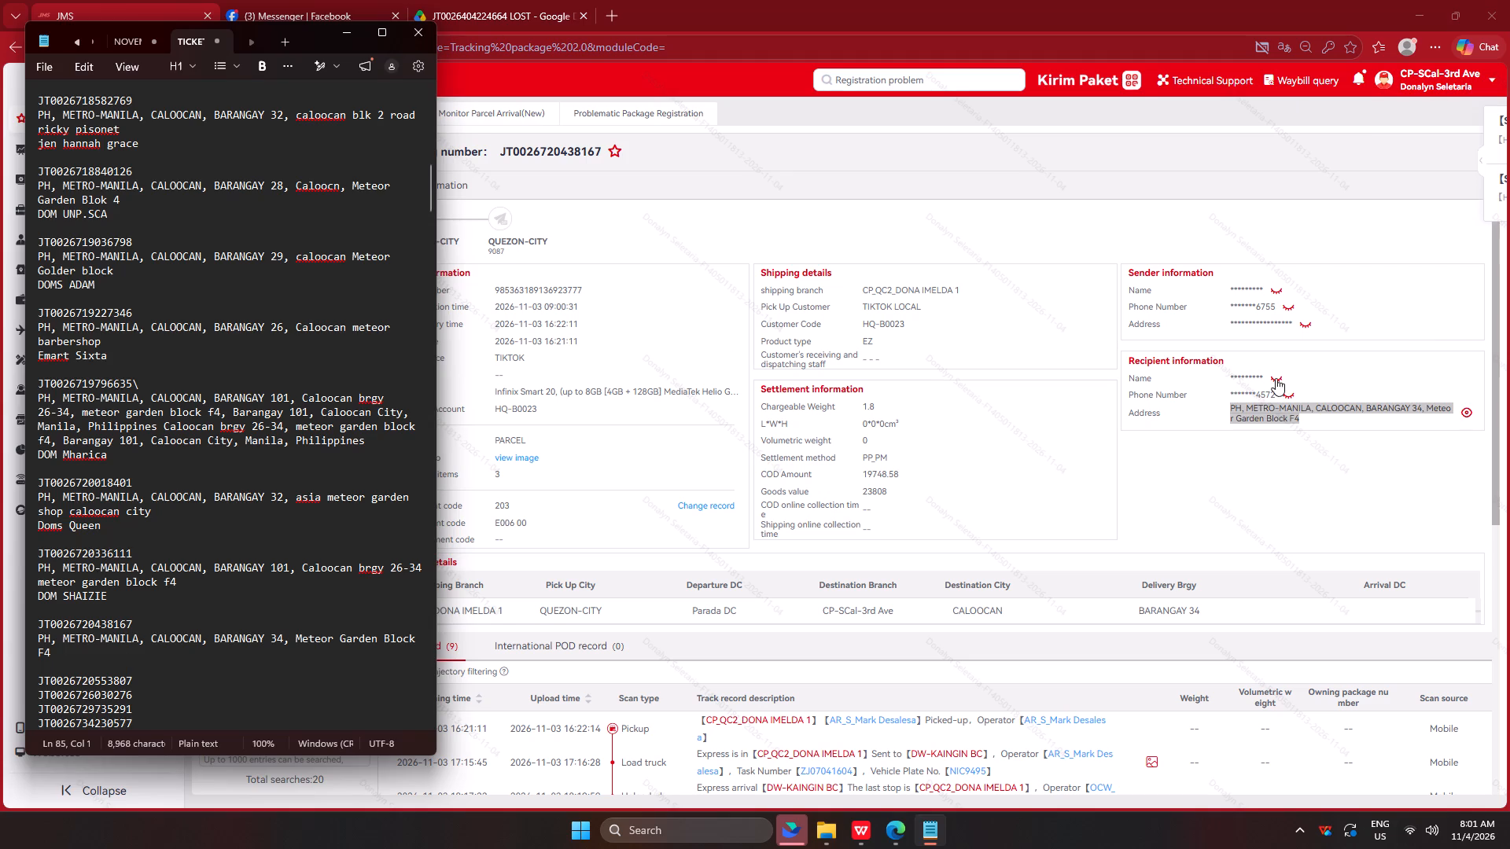
pyautogui.click(1276, 378)
pyautogui.tripleClick(1238, 375)
pyautogui.click(1288, 322)
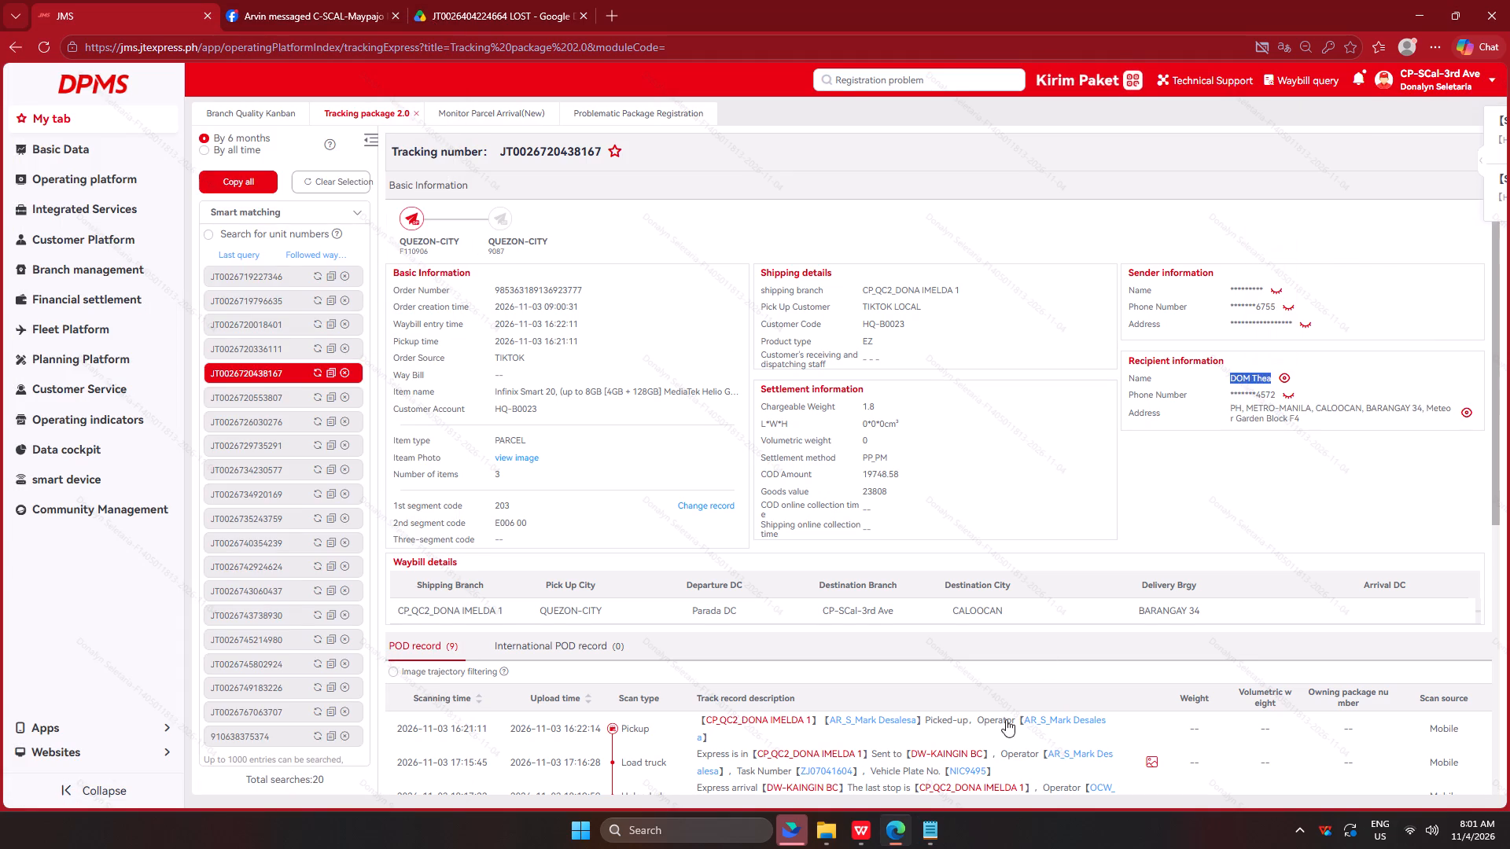
pyautogui.click(929, 841)
pyautogui.hotkey('ctrl', 'v')
pyautogui.click(855, 473)
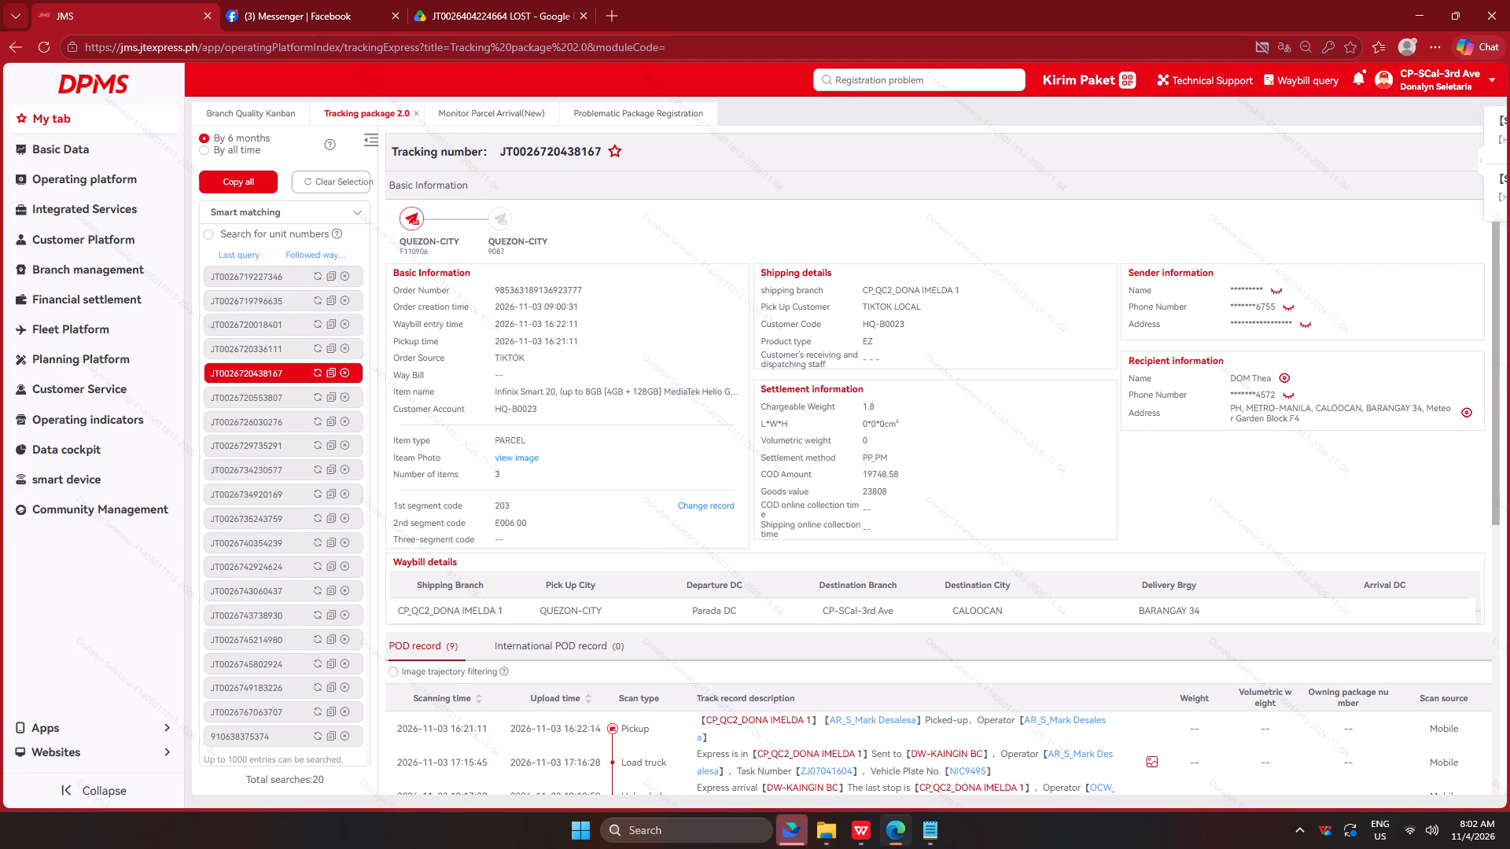
pyautogui.click(227, 399)
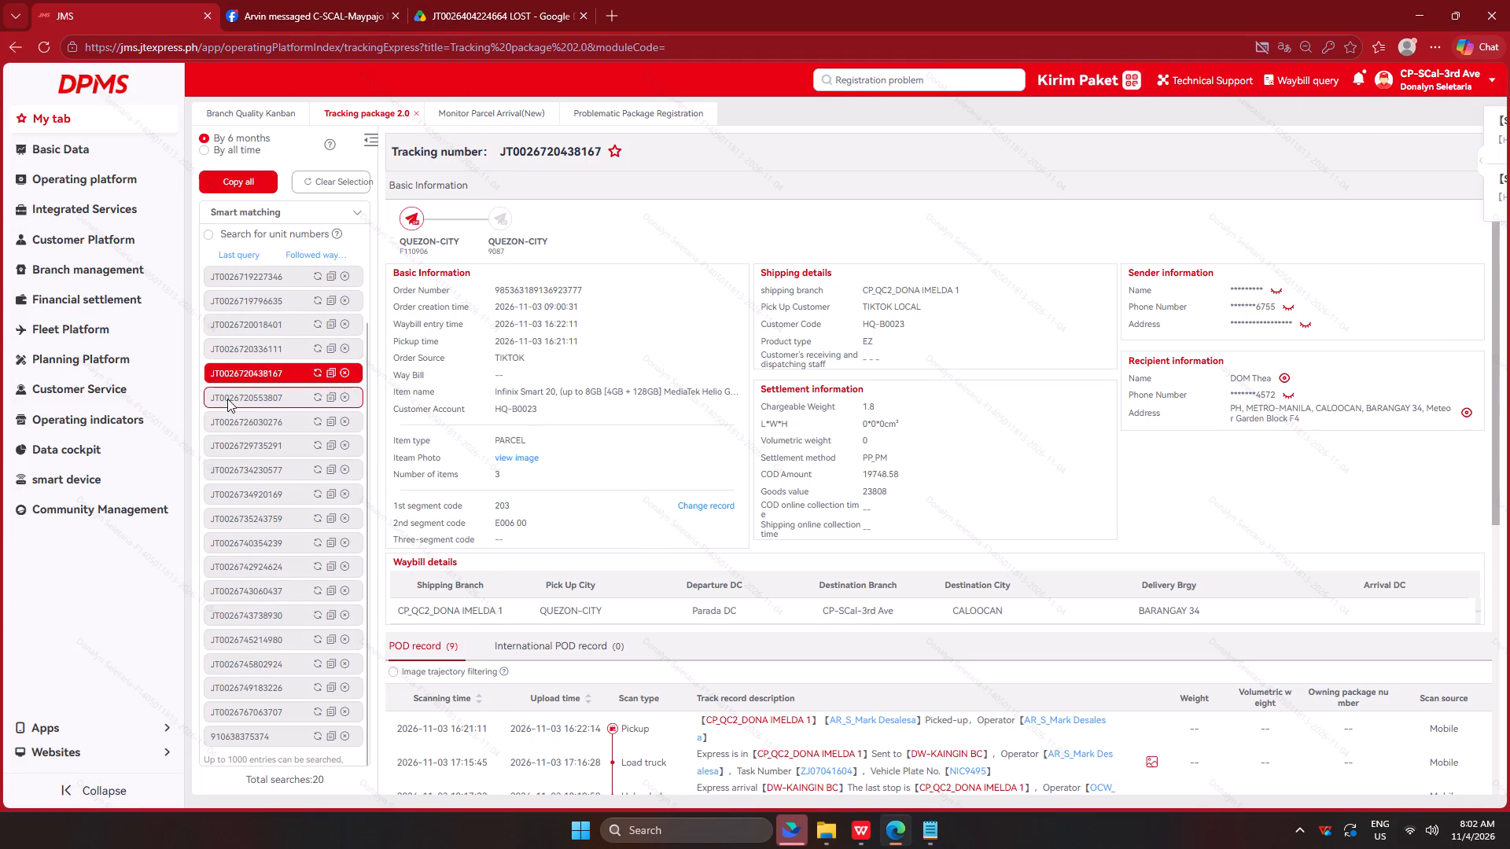
pyautogui.click(1307, 406)
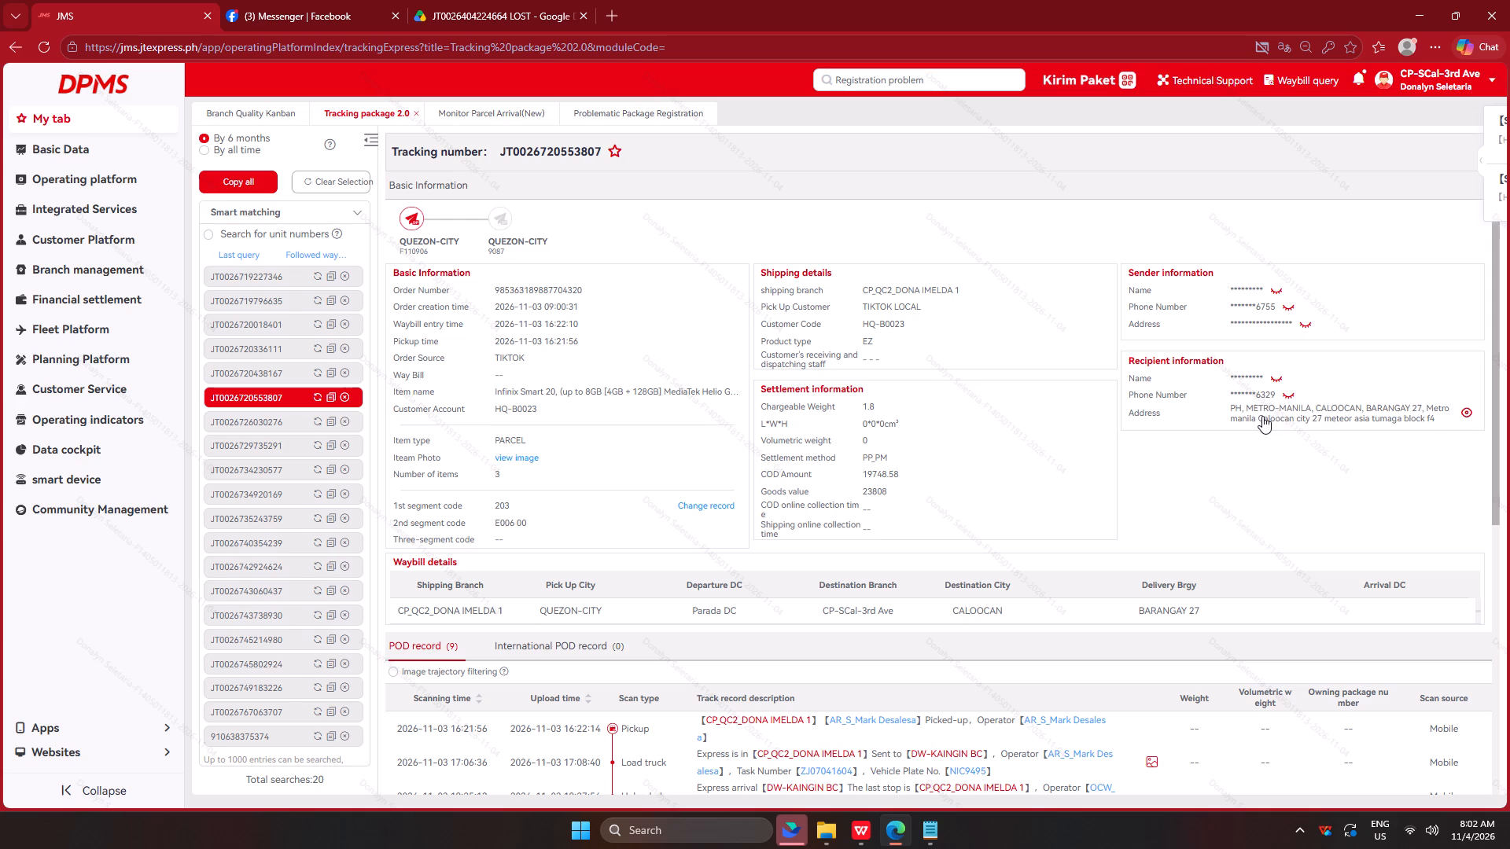
pyautogui.tripleClick(1258, 410)
pyautogui.click(1291, 330)
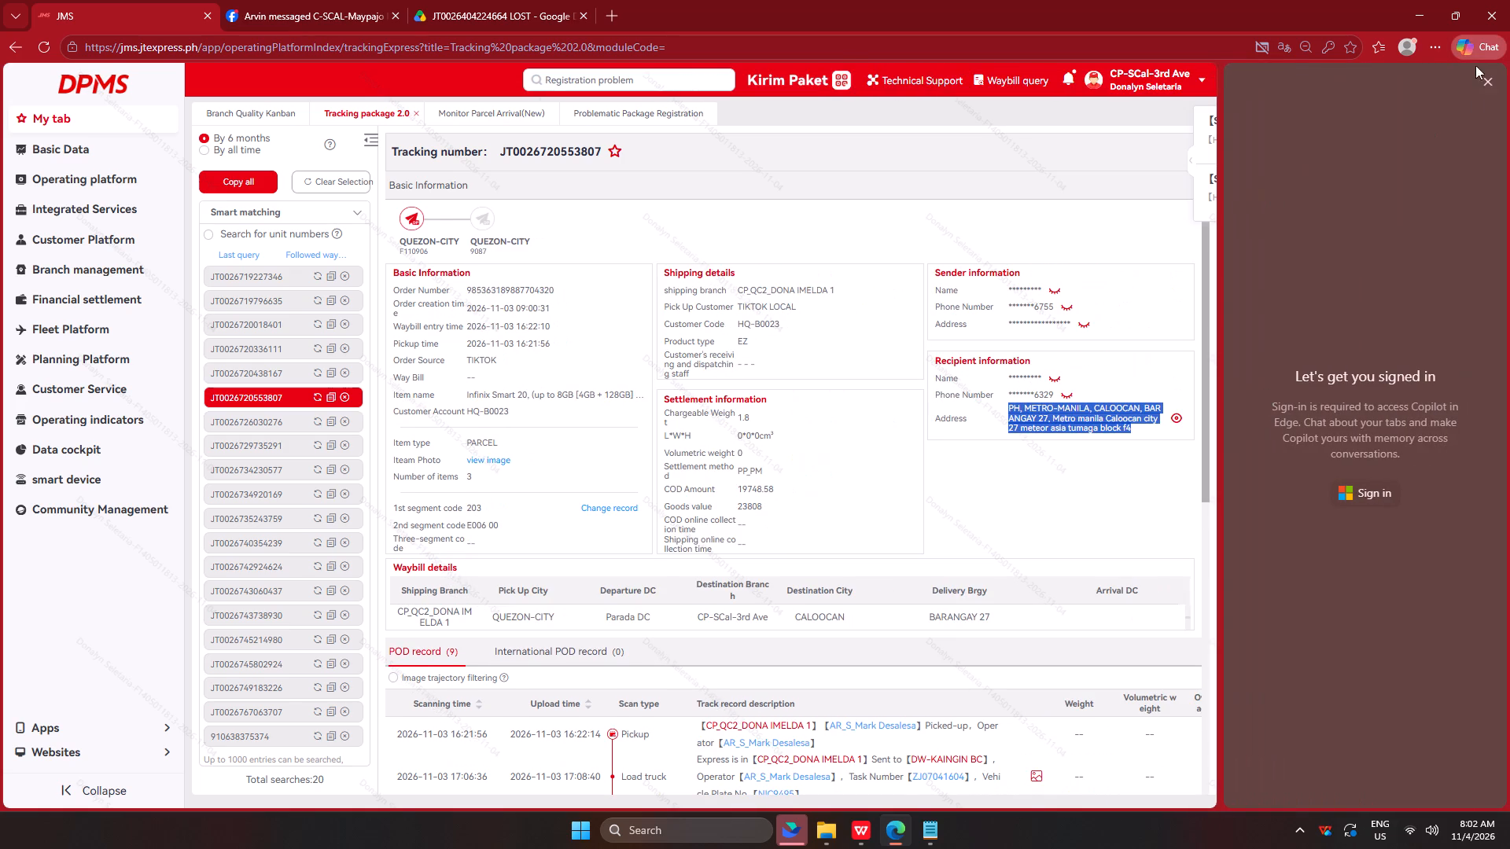
pyautogui.click(1479, 47)
pyautogui.hotkey('ctrl', 'c')
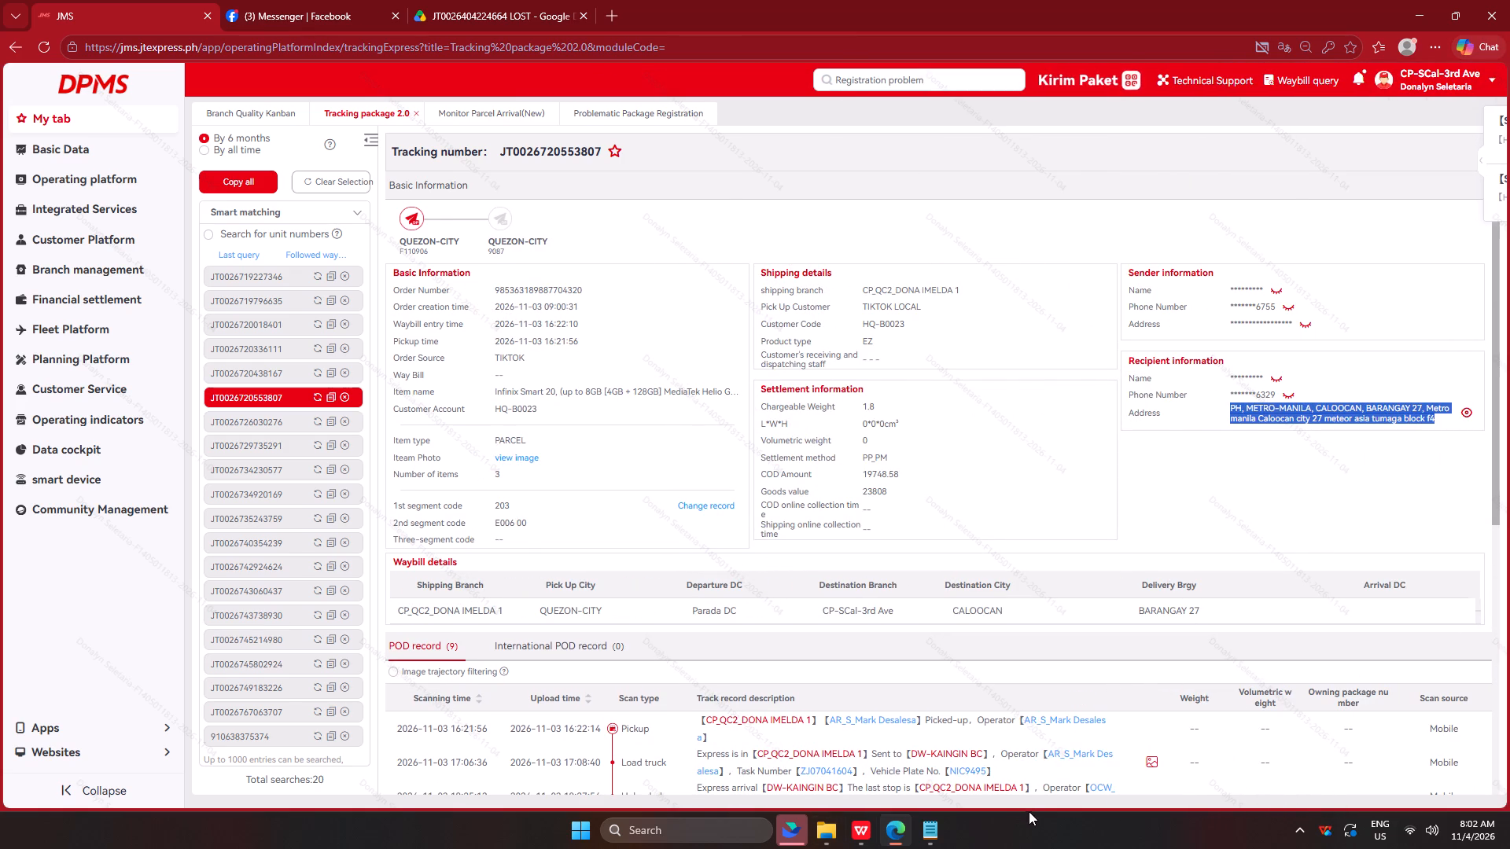
pyautogui.click(920, 835)
pyautogui.click(157, 678)
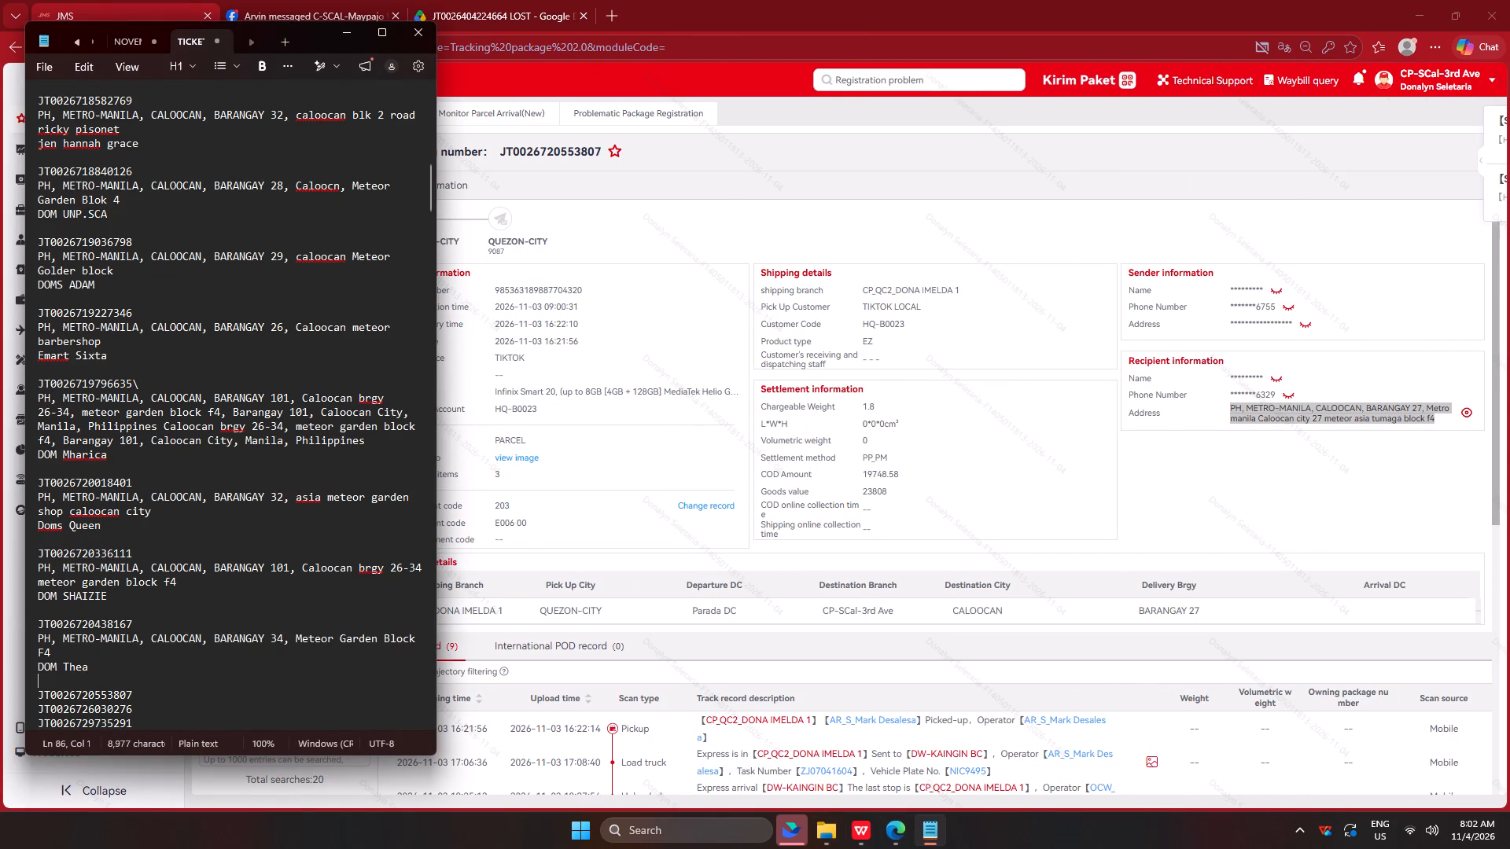
pyautogui.click(167, 688)
pyautogui.press('Return')
pyautogui.hotkey('ctrl', 'v')
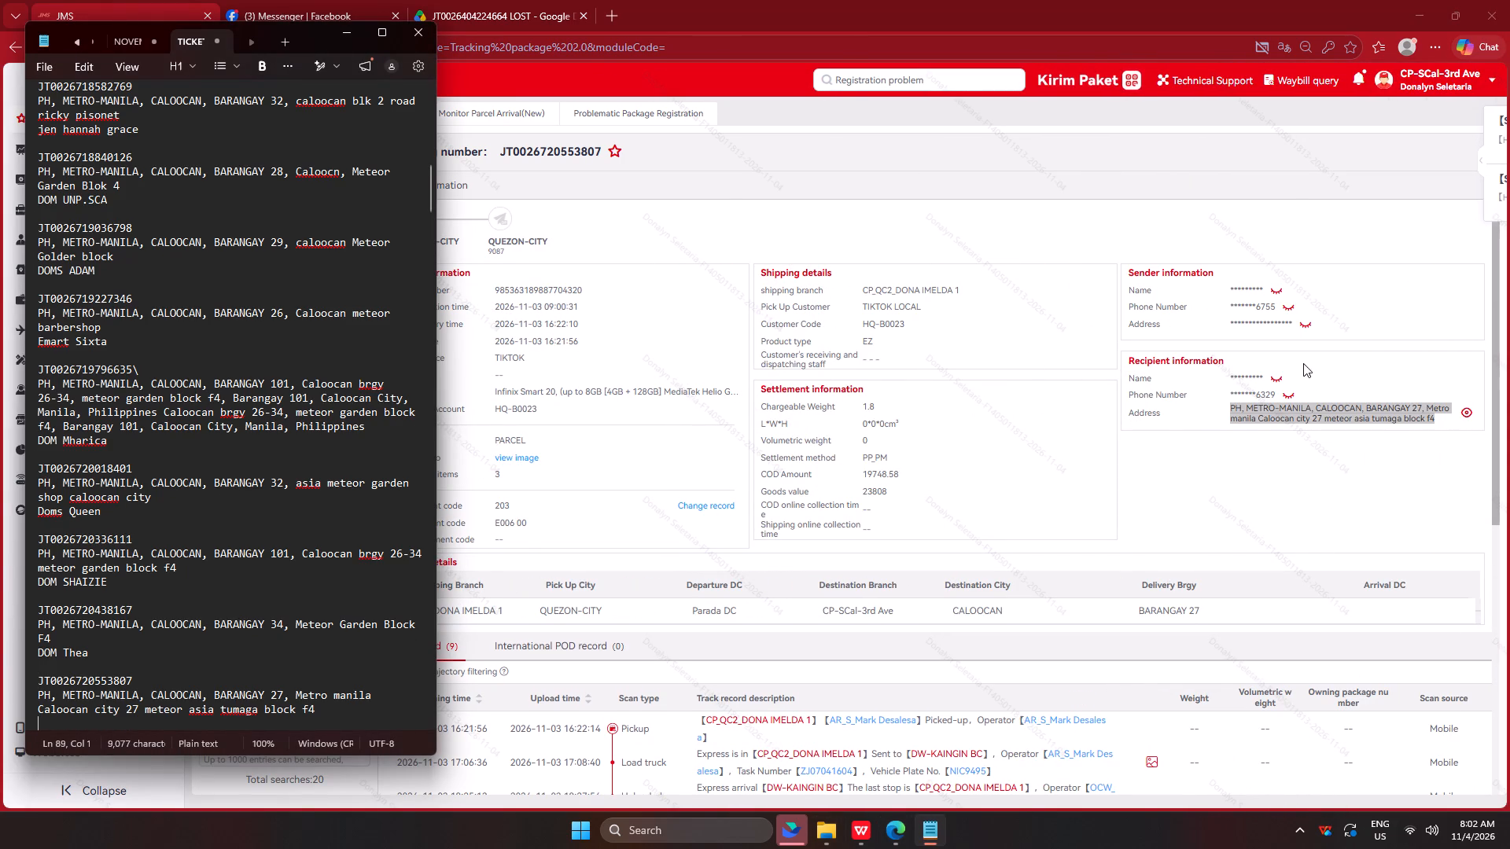
pyautogui.click(1276, 374)
pyautogui.tripleClick(1236, 376)
pyautogui.click(1262, 326)
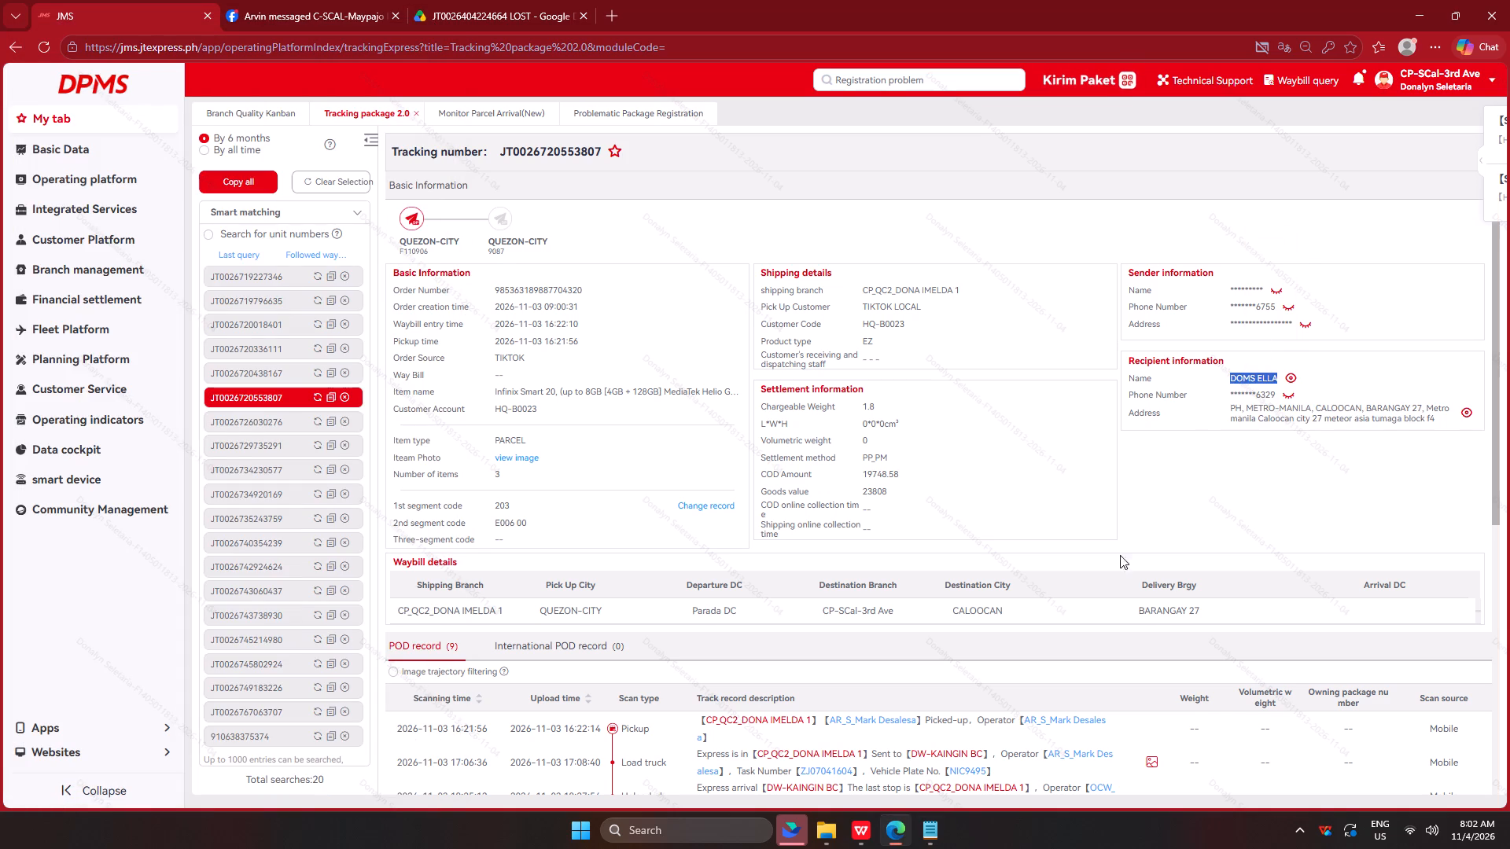
pyautogui.click(936, 835)
pyautogui.hotkey('ctrl', 'v')
pyautogui.click(740, 436)
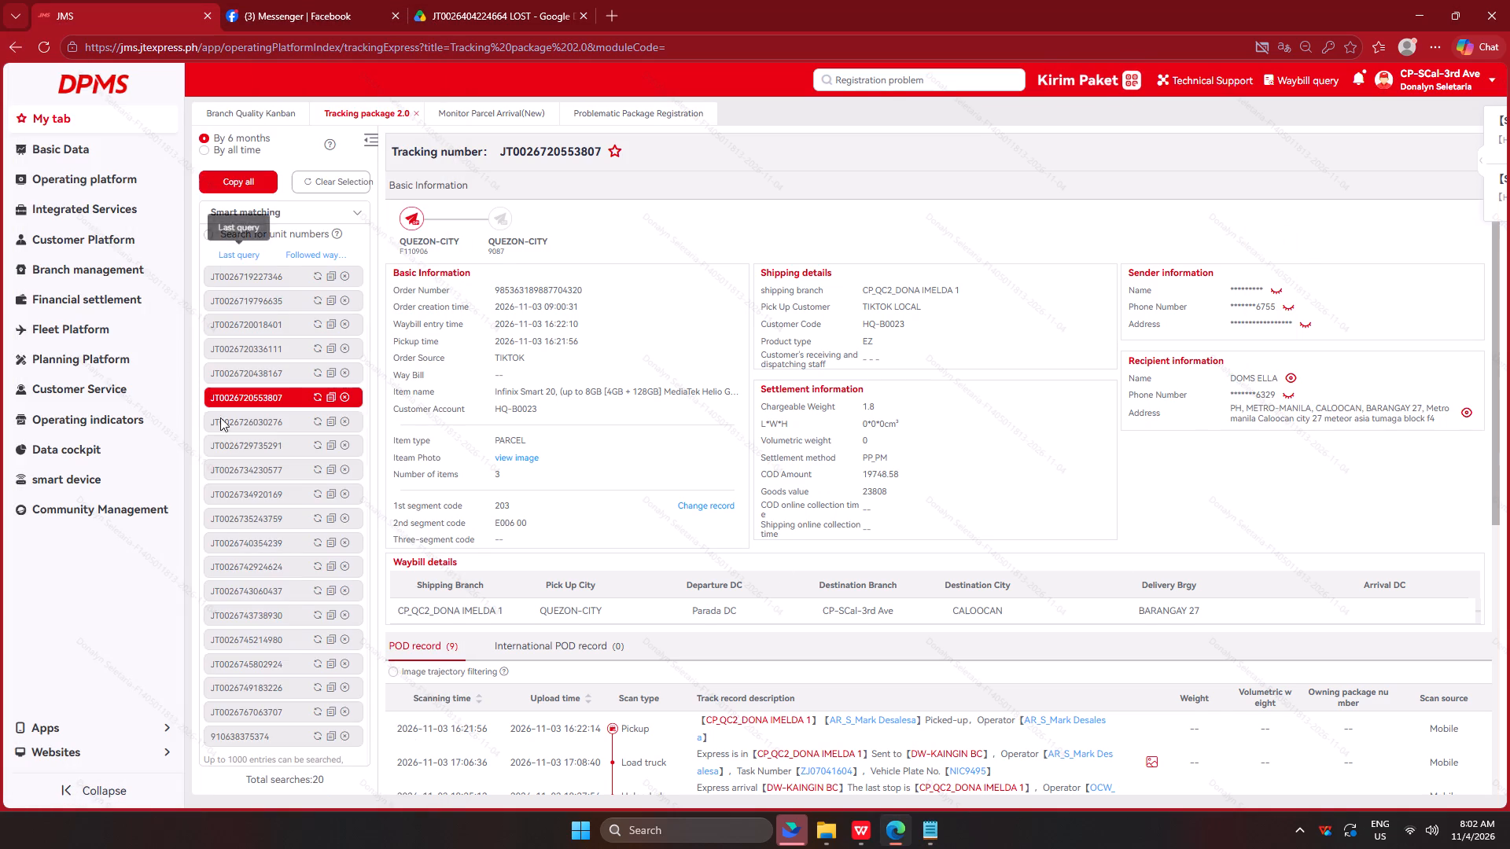
pyautogui.click(241, 422)
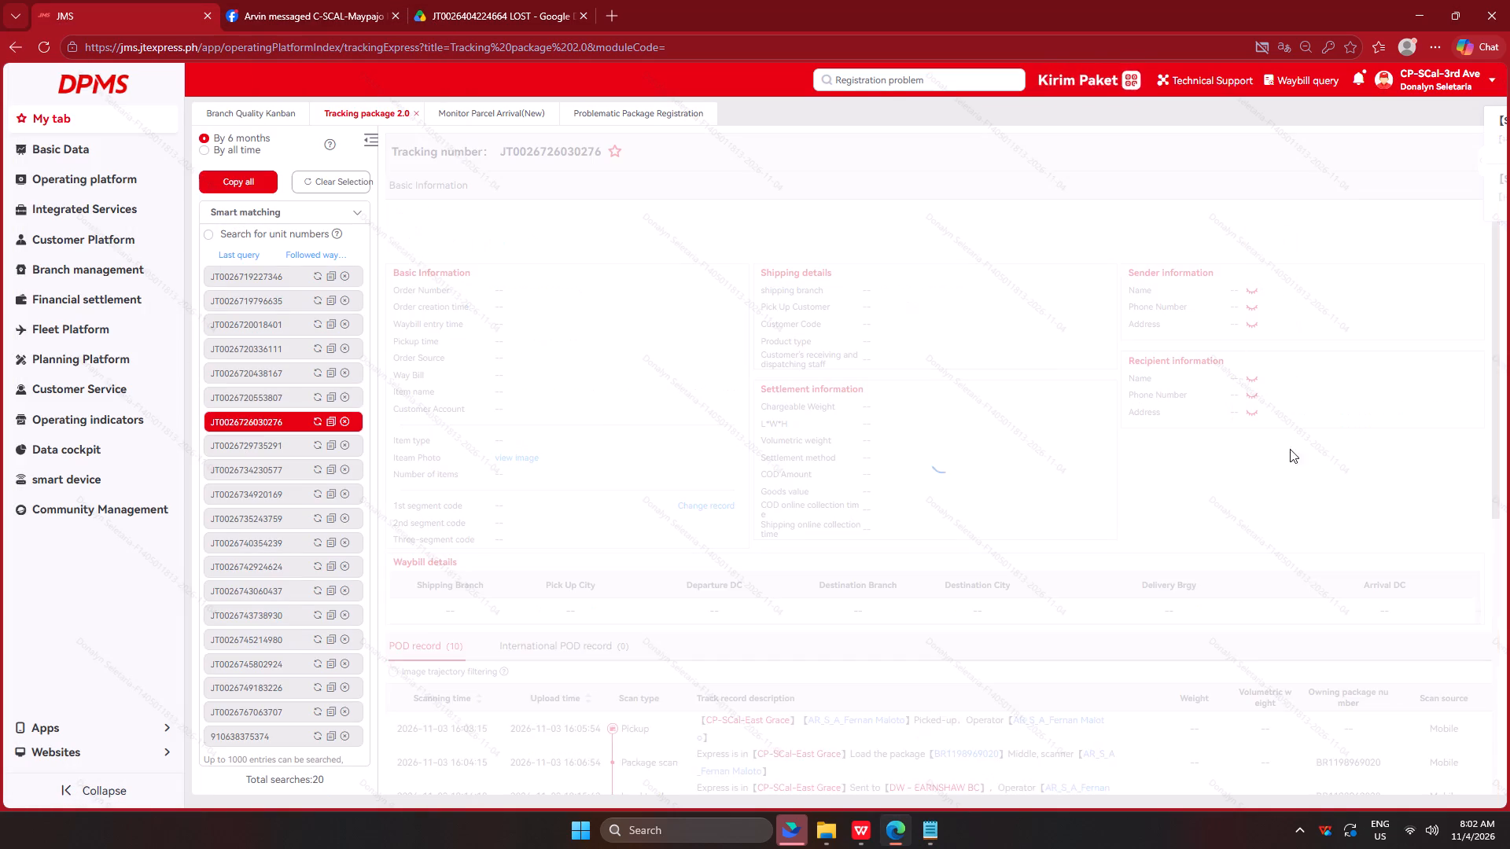
pyautogui.click(1309, 415)
pyautogui.tripleClick(1253, 418)
pyautogui.click(1287, 357)
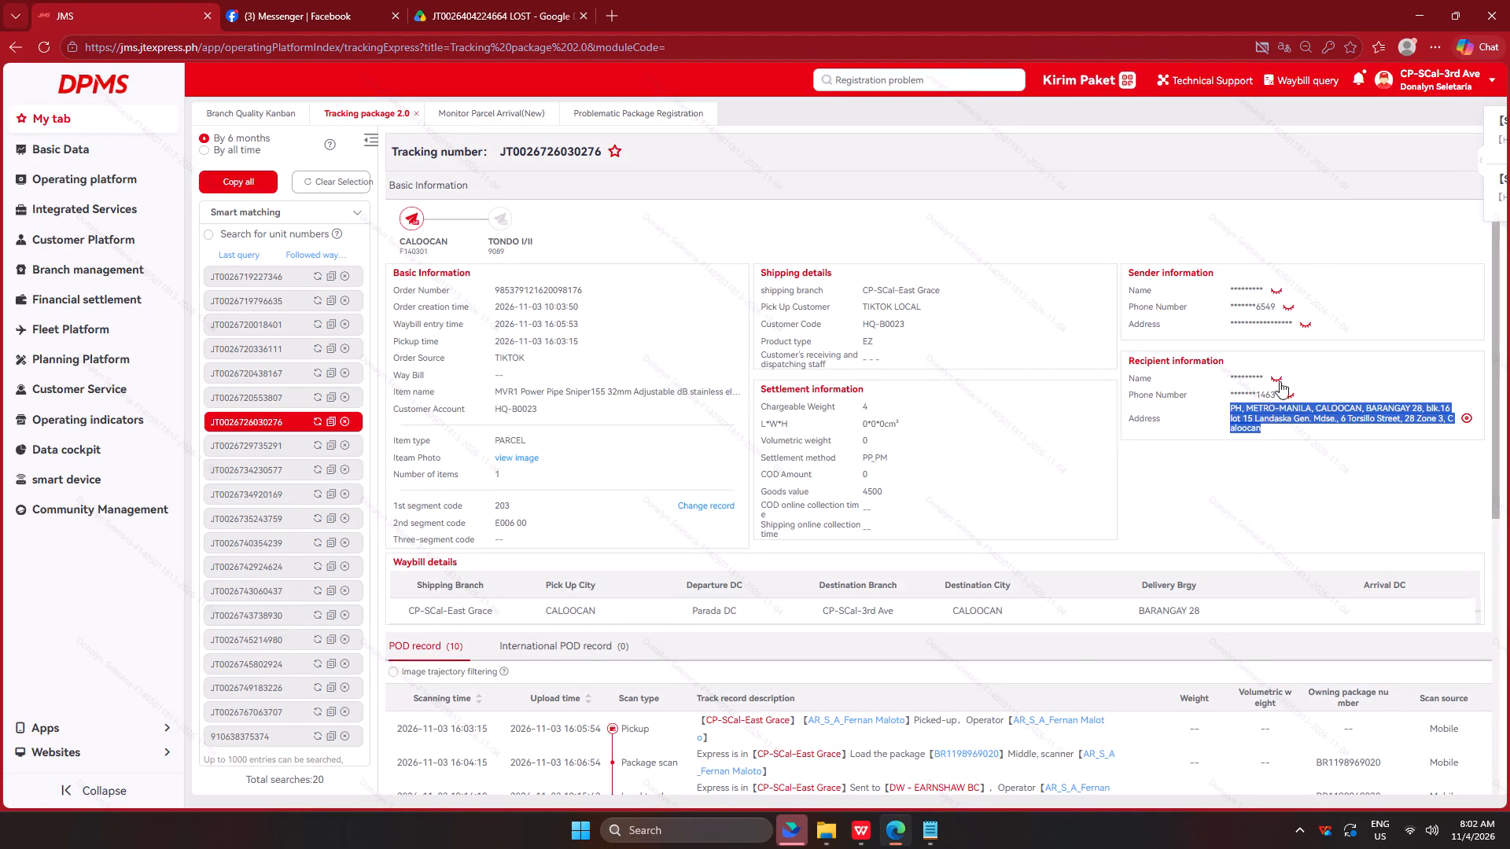
pyautogui.click(926, 820)
pyautogui.scroll(-8, 151, 638)
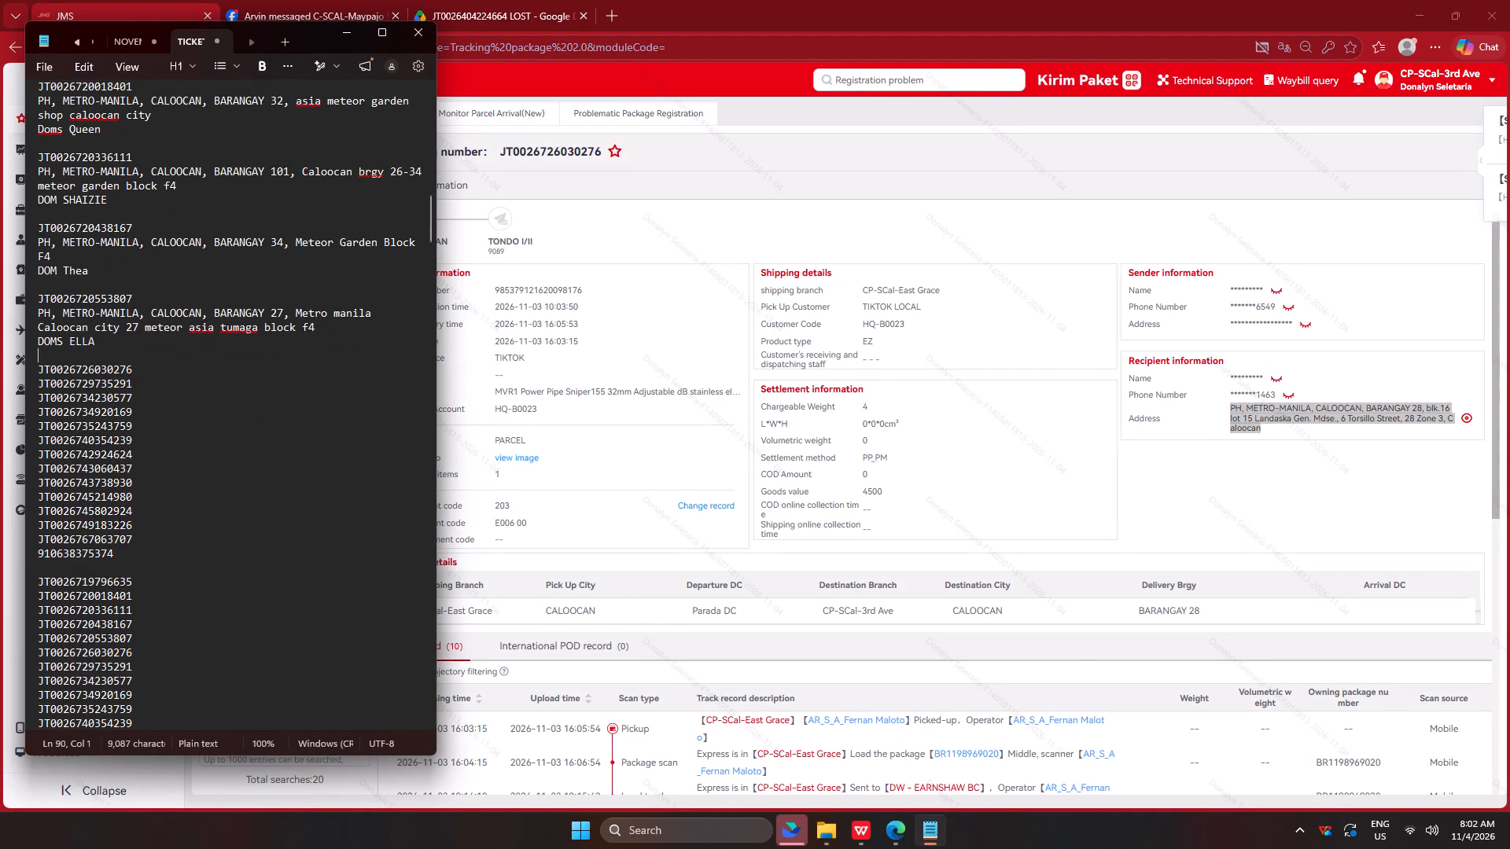
pyautogui.click(166, 372)
pyautogui.press('Return')
pyautogui.hotkey('ctrl', 'v')
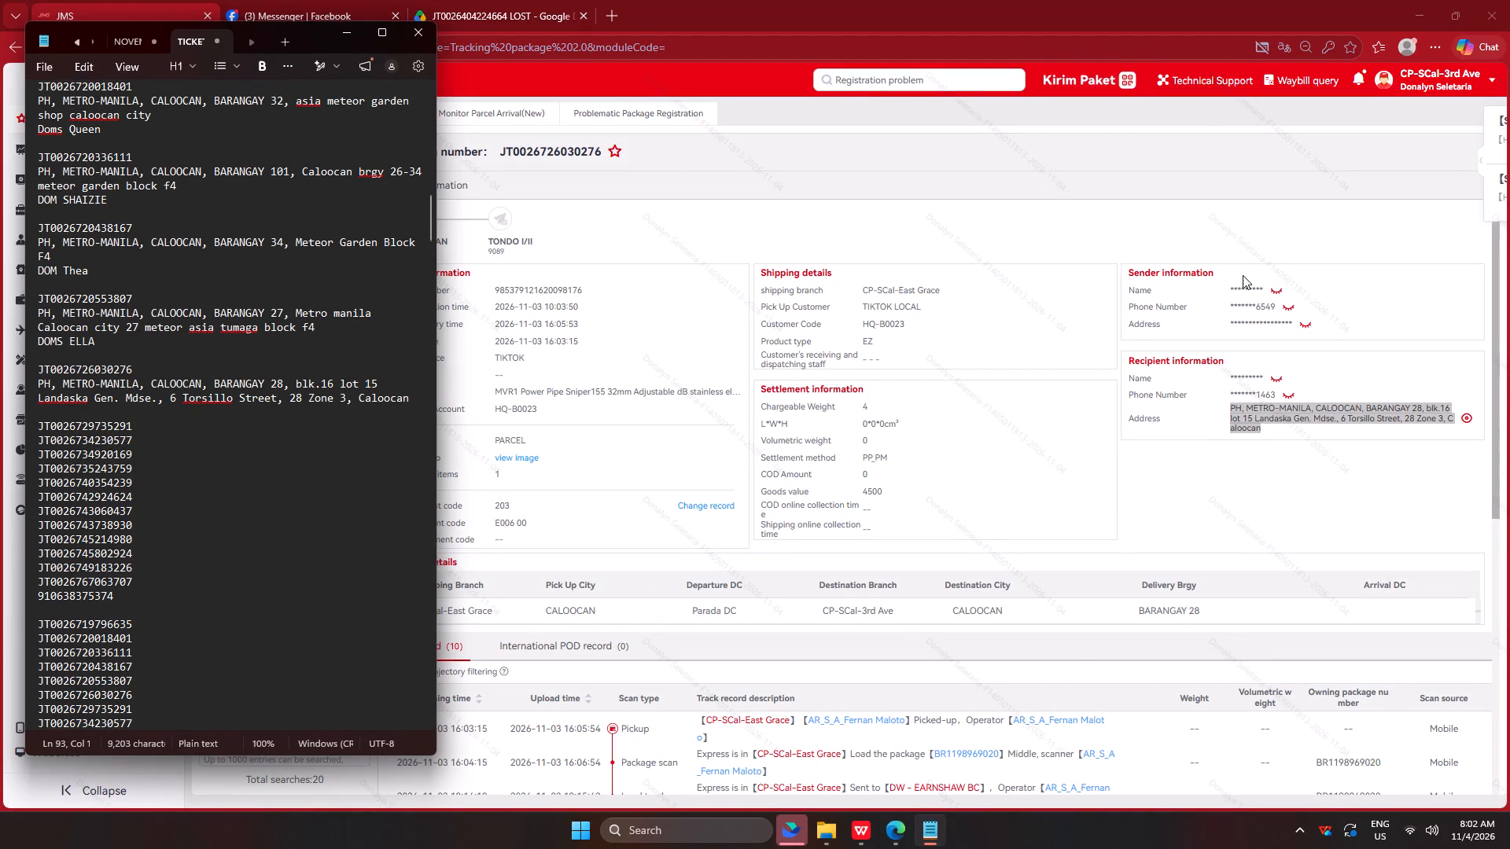
pyautogui.click(1274, 378)
pyautogui.tripleClick(1250, 377)
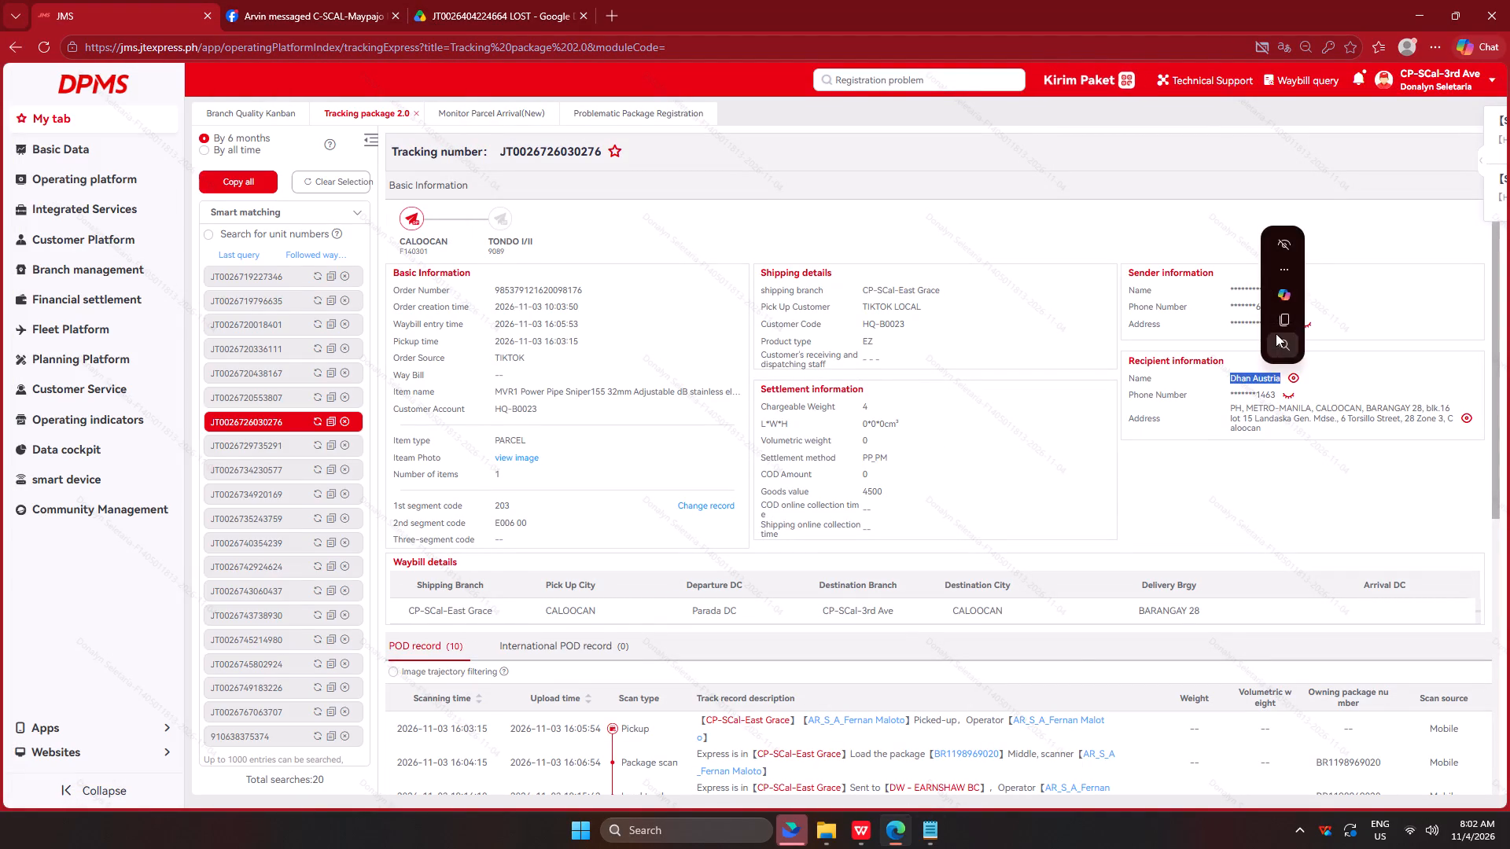
pyautogui.click(1276, 326)
pyautogui.click(921, 830)
pyautogui.hotkey('ctrl', 'v')
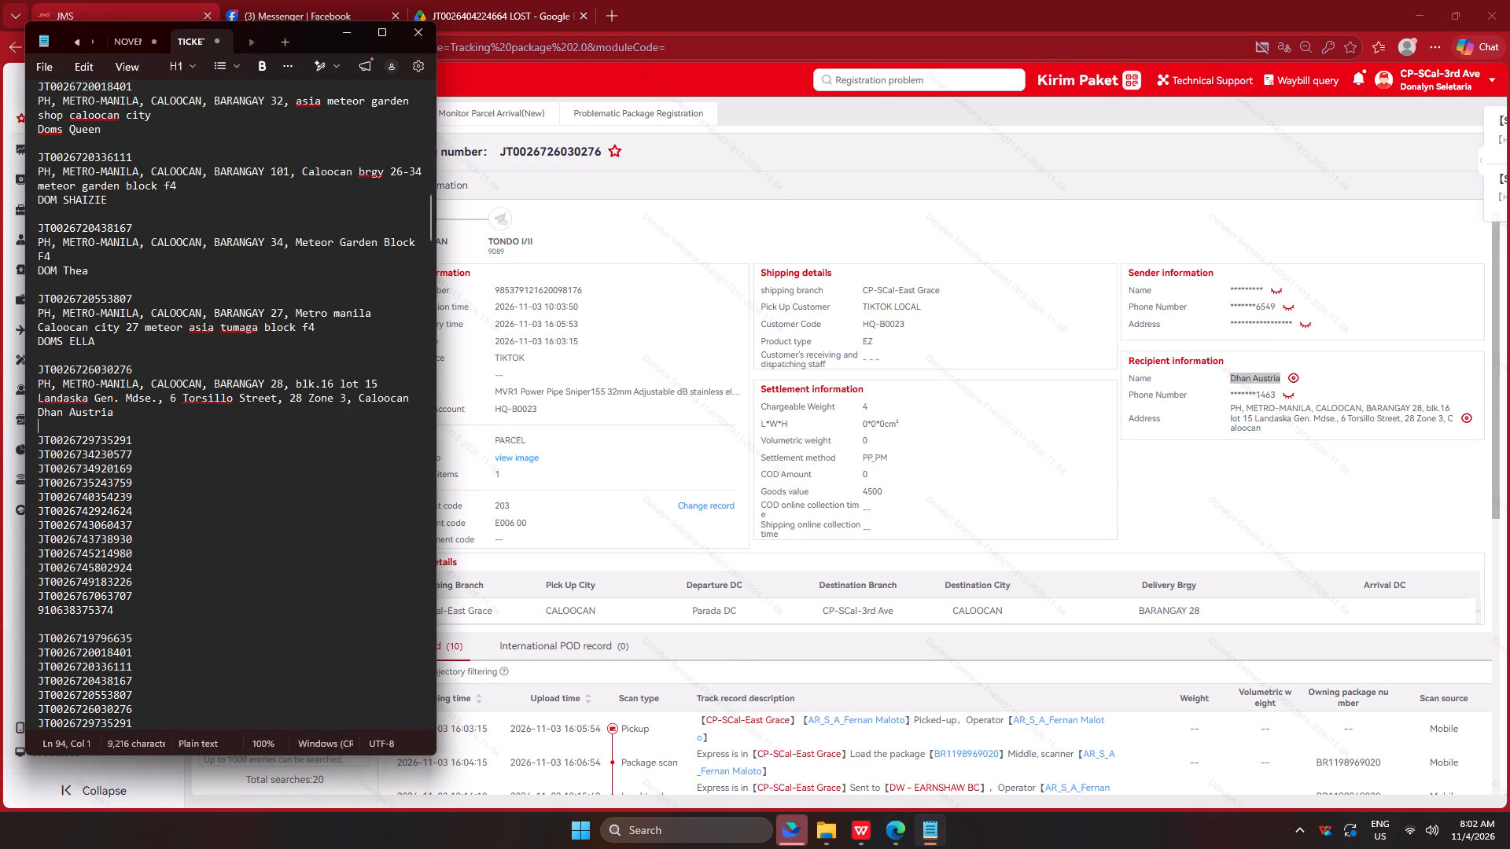
pyautogui.moveTo(36, 439); pyautogui.dragTo(130, 613)
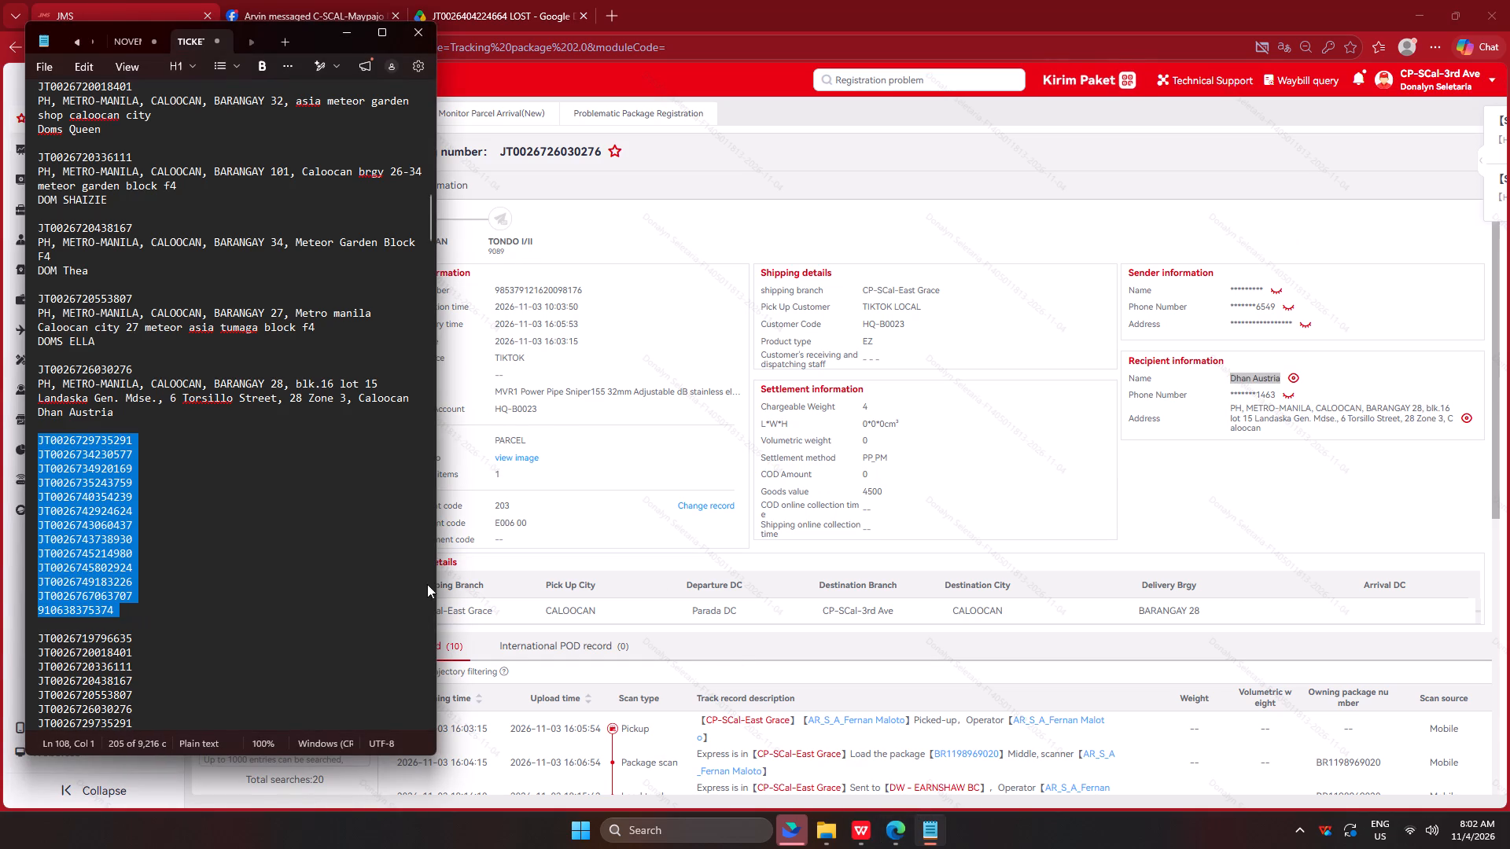
pyautogui.hotkey('ctrl', 'c')
pyautogui.moveTo(817, 587); pyautogui.dragTo(812, 575)
pyautogui.click(328, 182)
pyautogui.click(274, 389)
pyautogui.hotkey('ctrl', 'v')
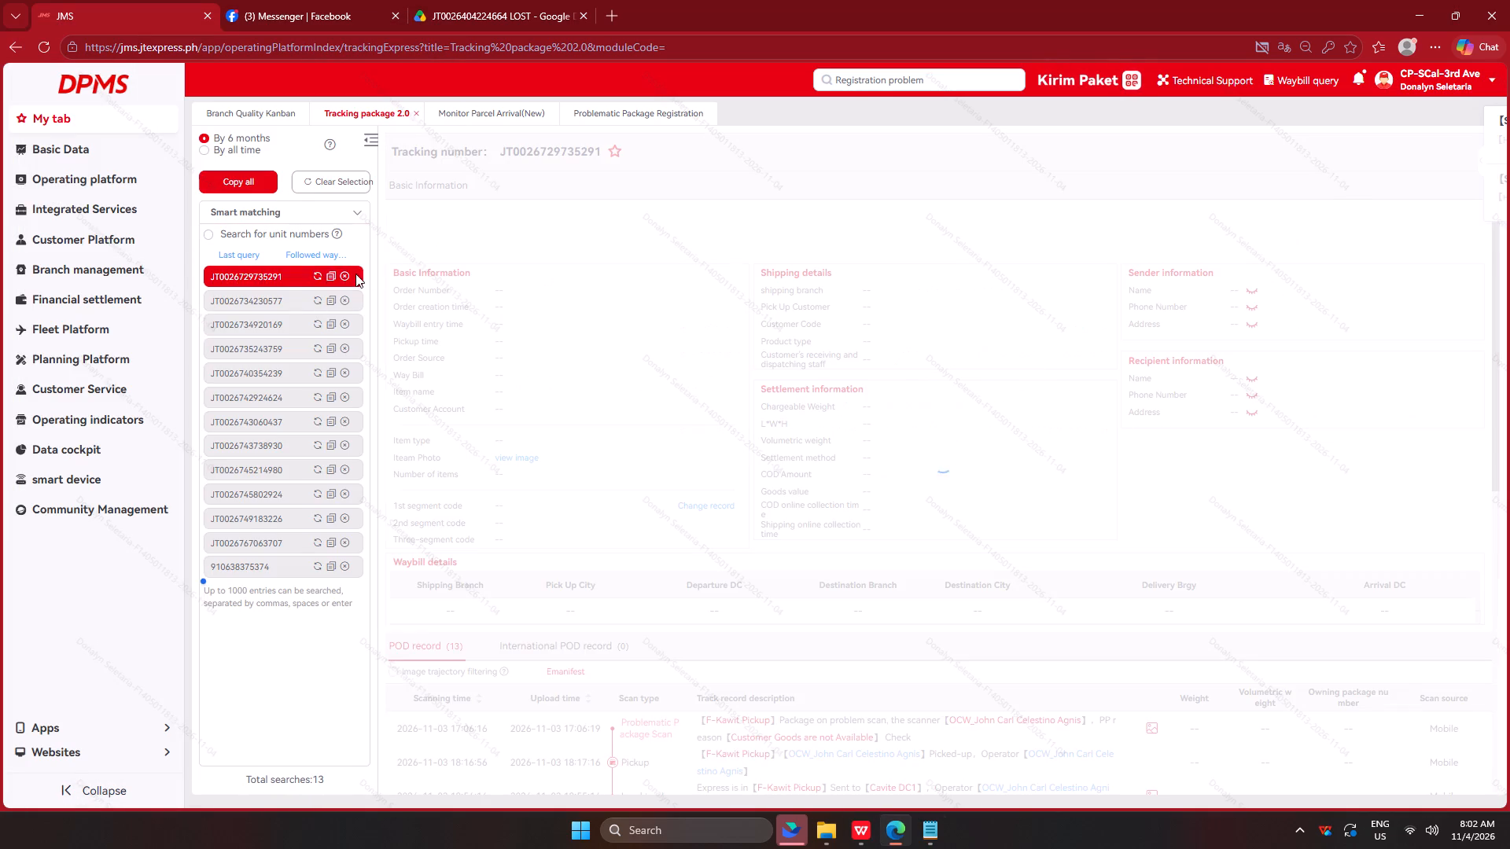
# Clear all waybills from the JMS tracking list.
pyautogui.click(341, 182)
# Check Platform Tck follow-up for incident tickets awaiting a reply, and close that page.
pyautogui.click(42, 119)
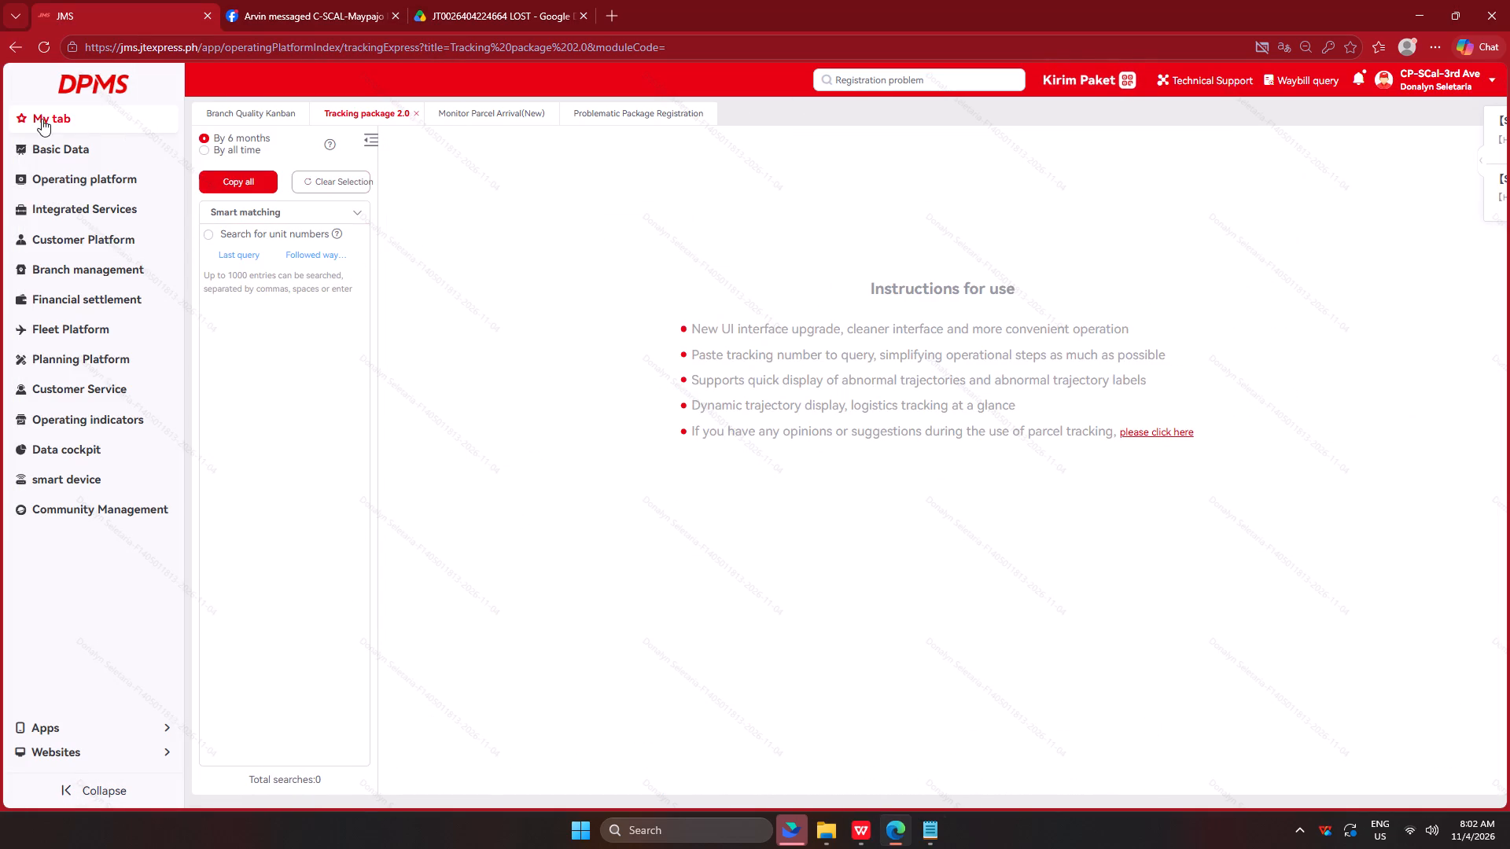
pyautogui.click(210, 541)
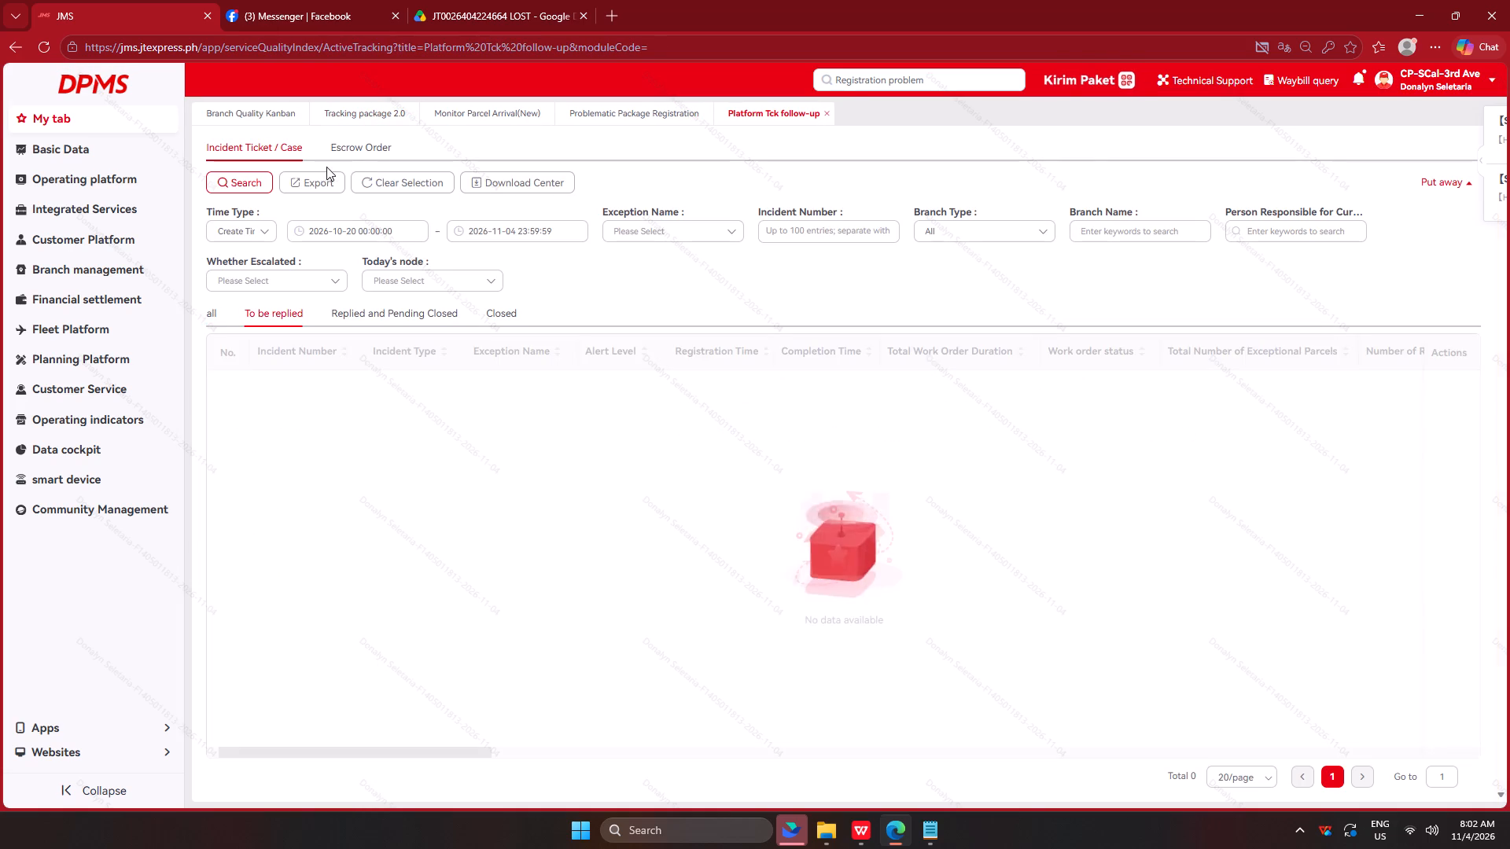
pyautogui.doubleClick(238, 187)
pyautogui.click(232, 186)
pyautogui.click(232, 186)
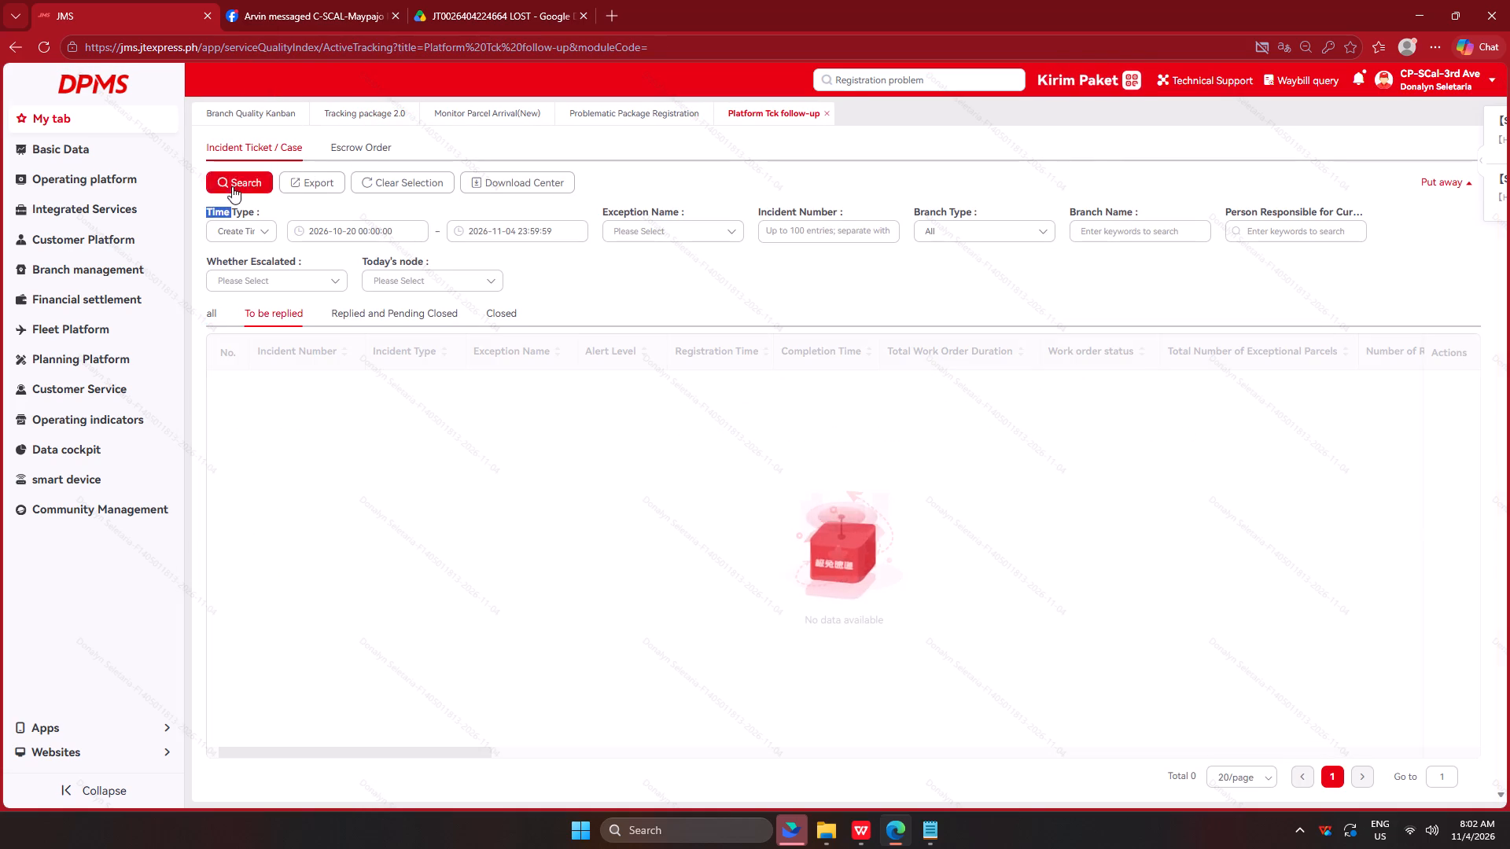
pyautogui.click(232, 186)
pyautogui.click(823, 115)
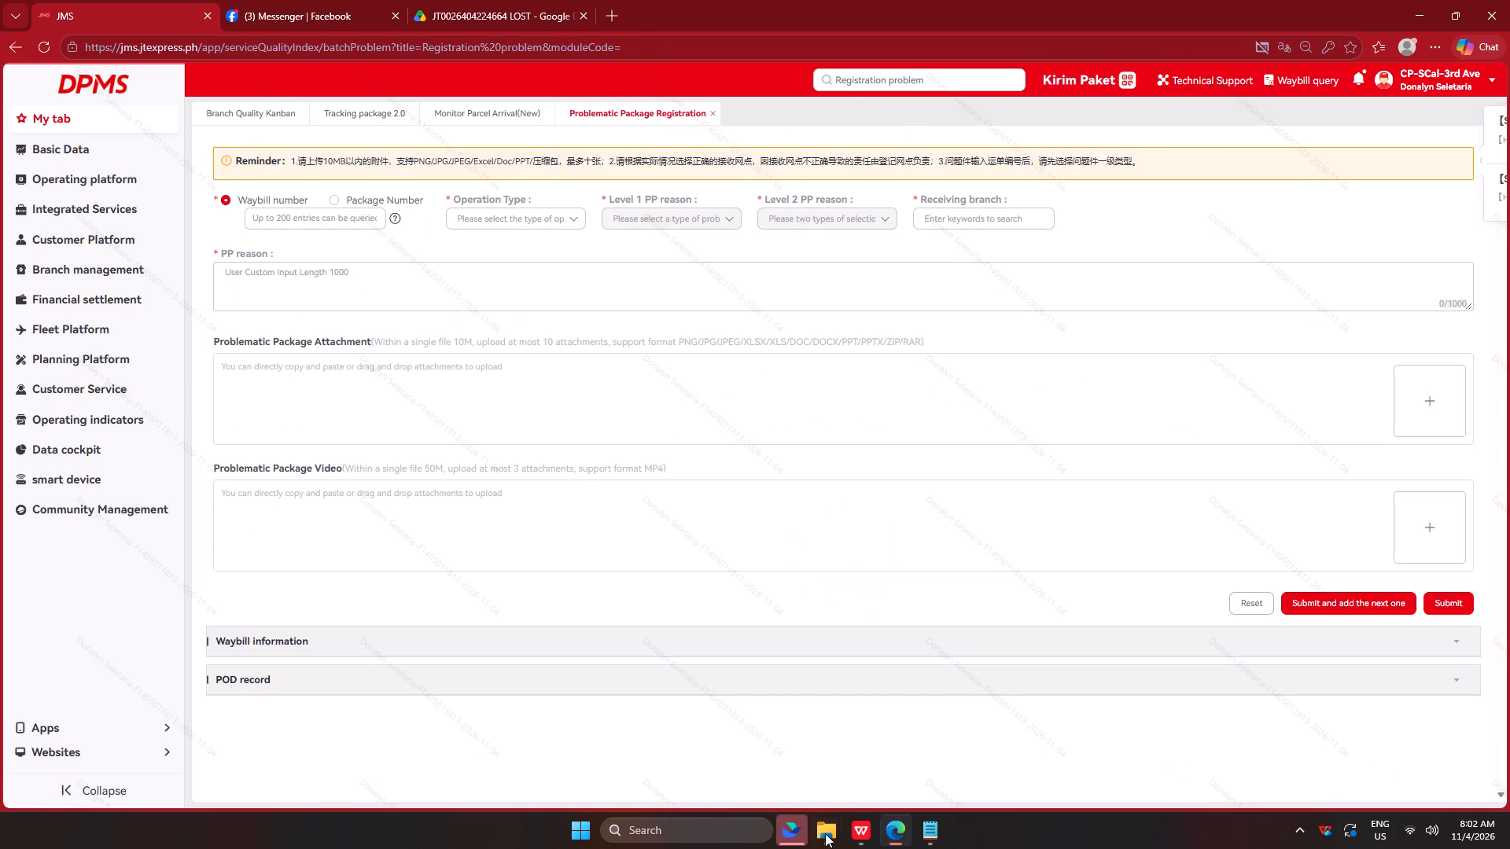
pyautogui.click(930, 823)
pyautogui.hotkey('ctrl', 'c')
pyautogui.moveTo(830, 567); pyautogui.dragTo(814, 544)
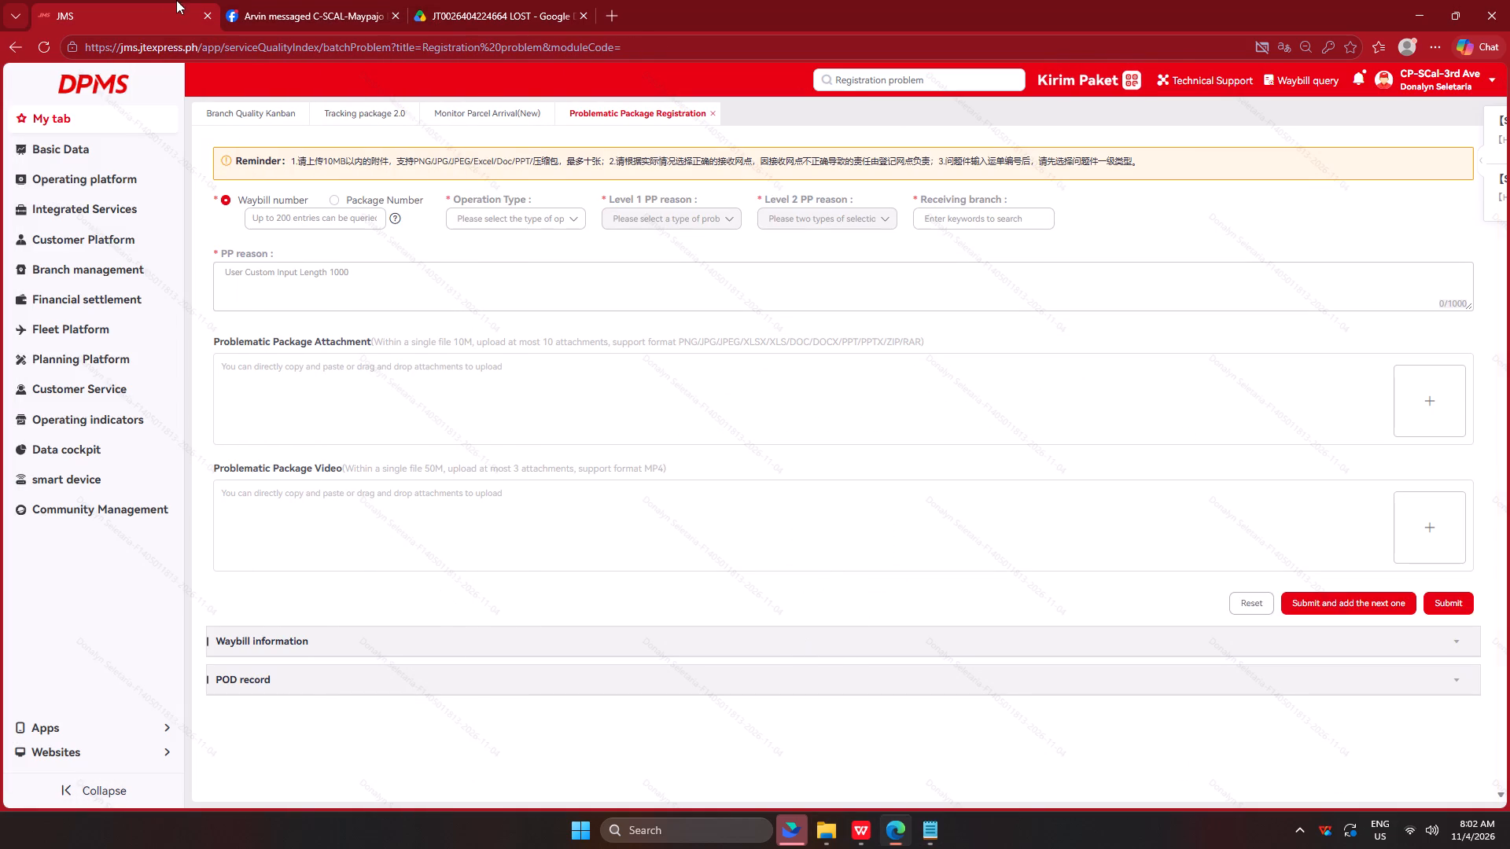
pyautogui.click(370, 101)
pyautogui.click(355, 112)
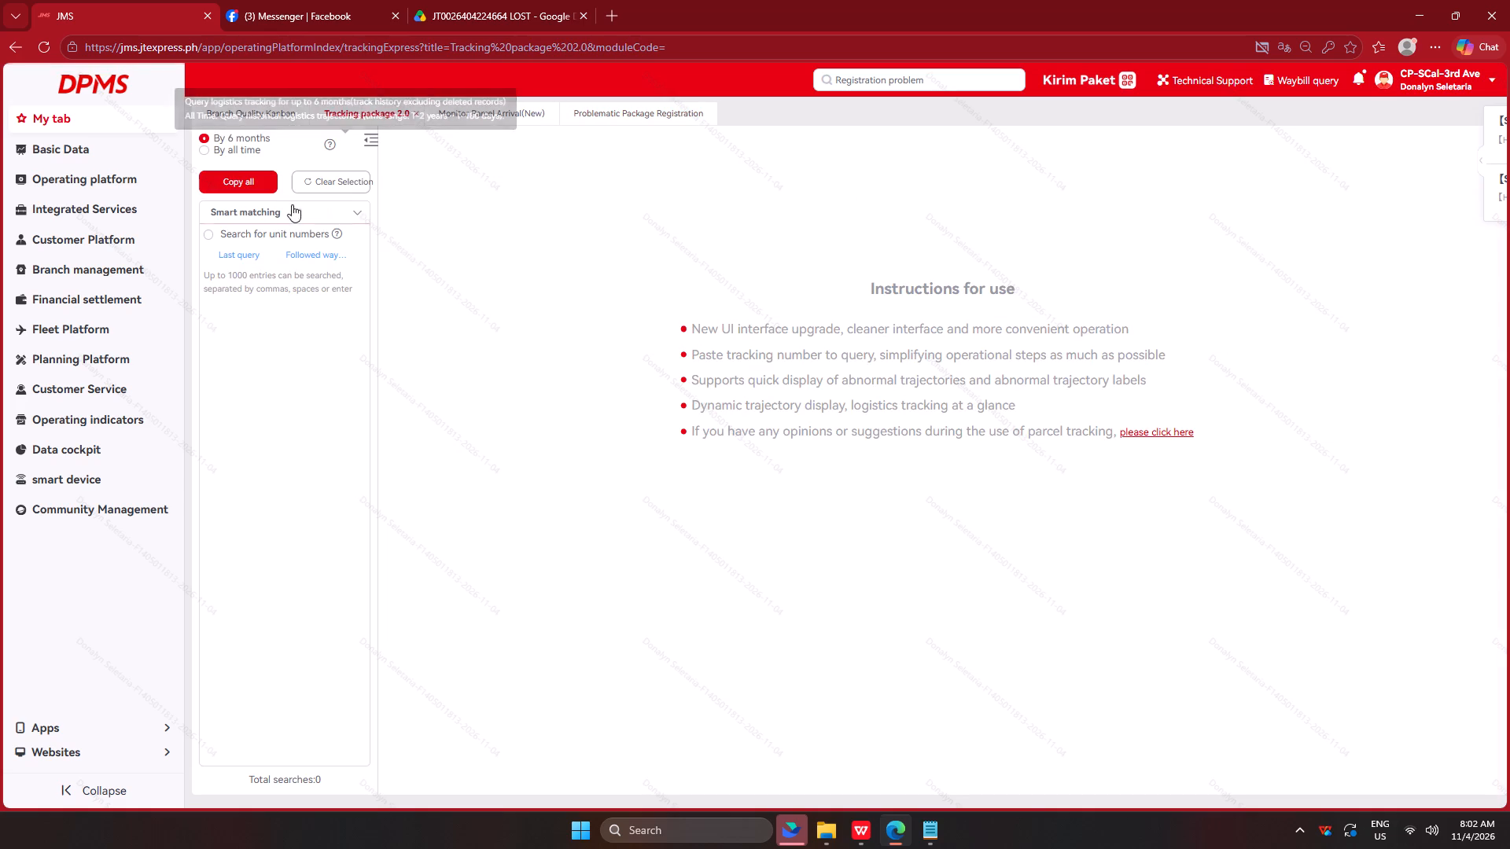
pyautogui.click(270, 342)
pyautogui.hotkey('ctrl', 'v')
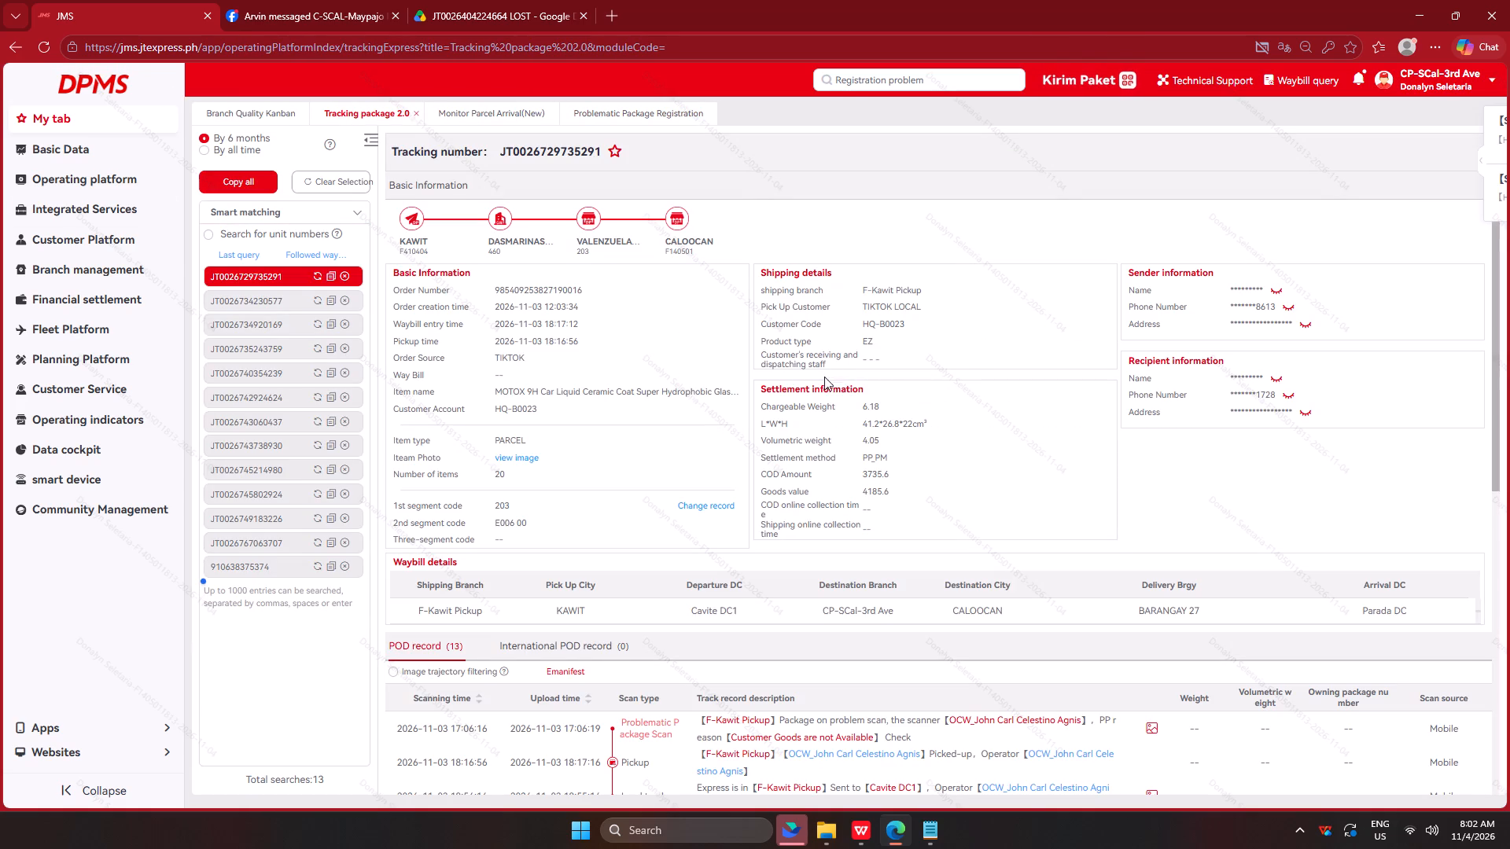
pyautogui.scroll(-3, 990, 341)
pyautogui.scroll(5, 1248, 517)
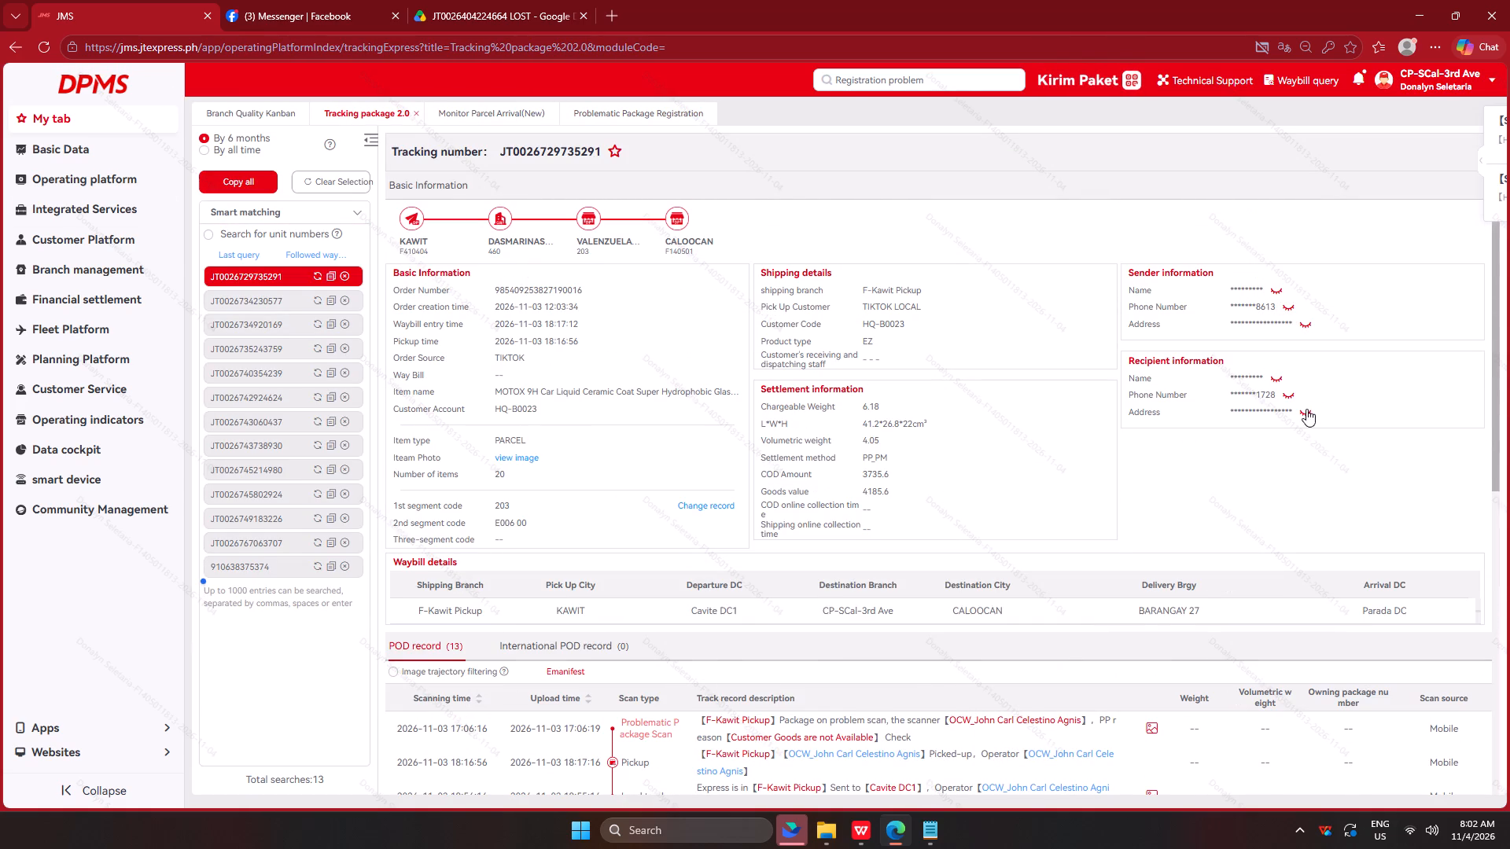
pyautogui.click(1306, 409)
pyautogui.tripleClick(1269, 411)
pyautogui.click(1299, 360)
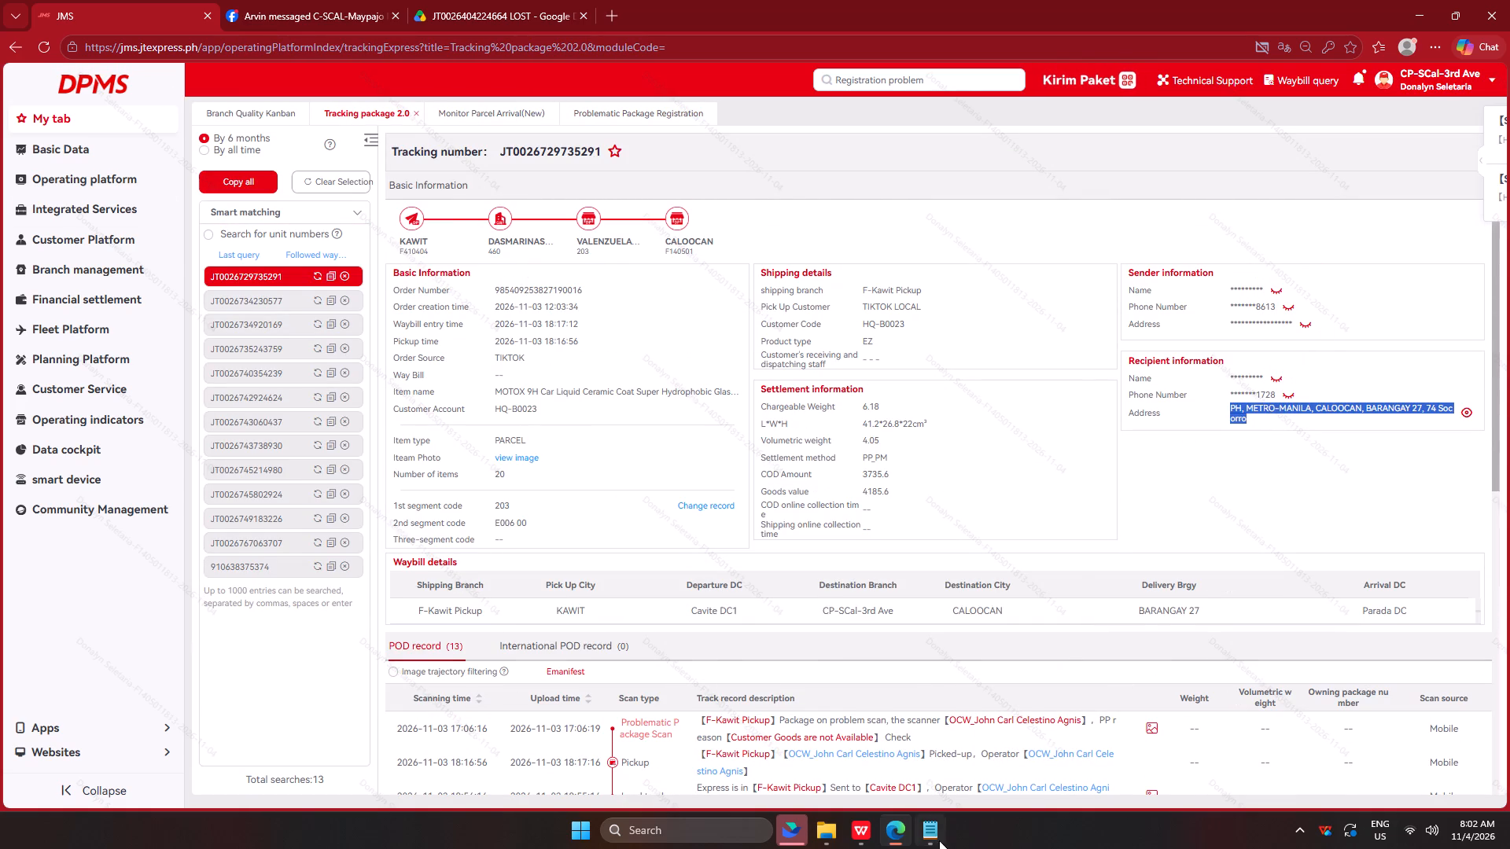
pyautogui.click(926, 829)
pyautogui.click(163, 445)
pyautogui.press('Return')
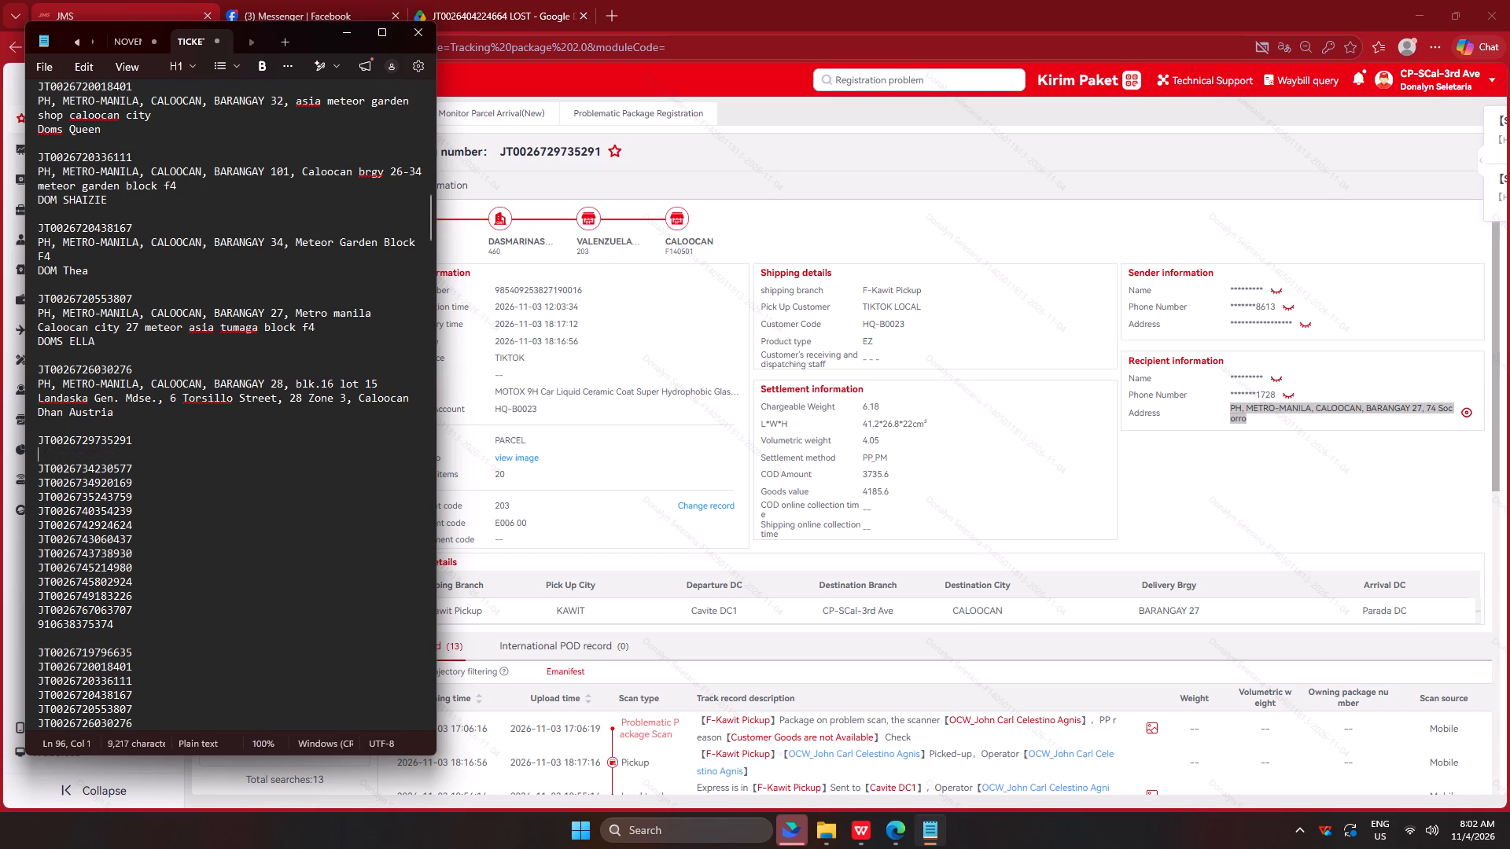
pyautogui.hotkey('ctrl', 'v')
pyautogui.click(1271, 376)
pyautogui.tripleClick(1237, 380)
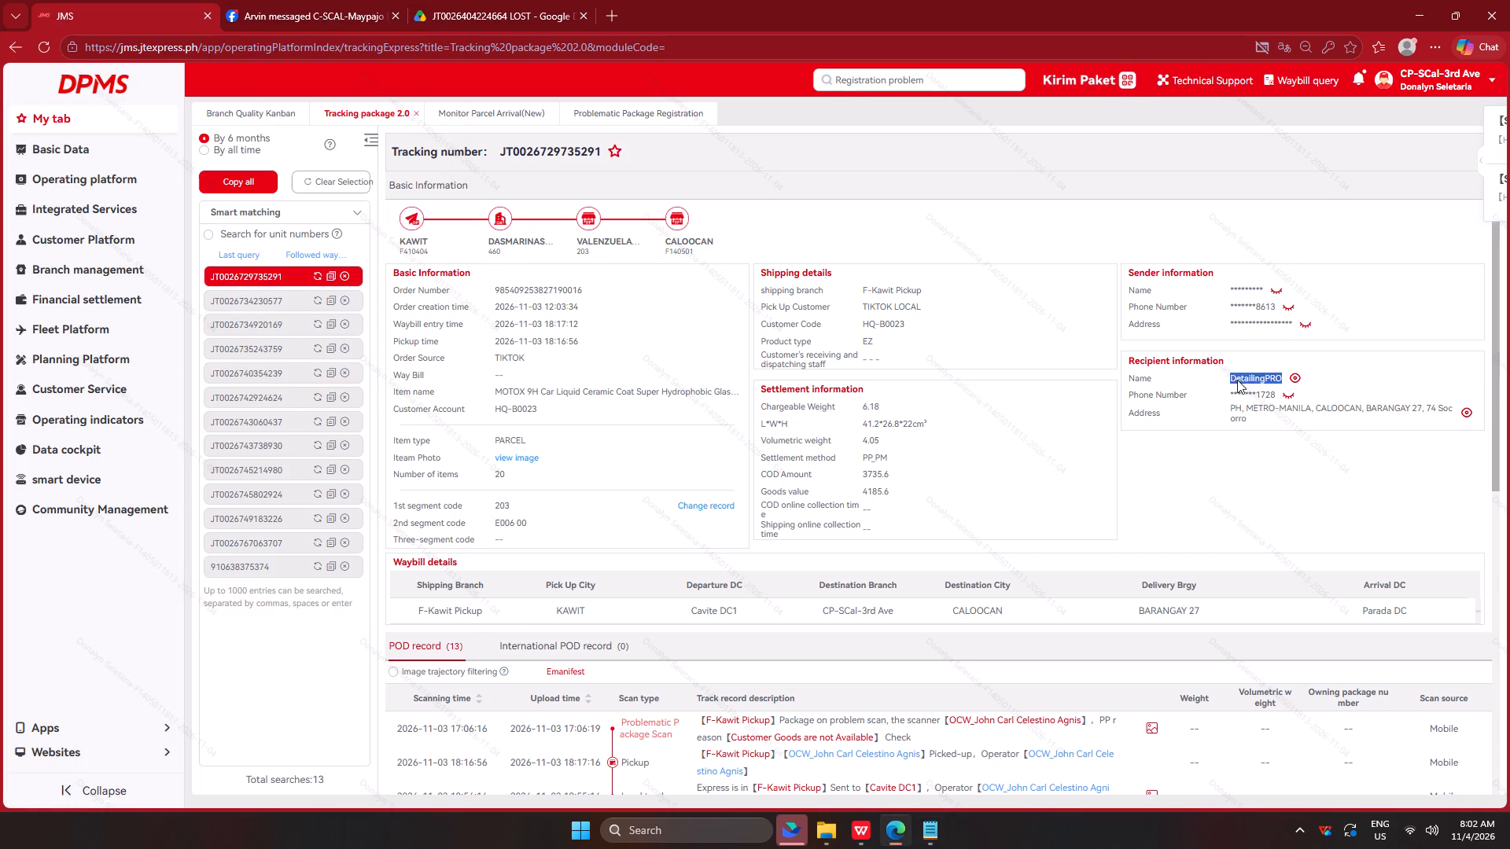
pyautogui.click(1263, 322)
pyautogui.click(920, 829)
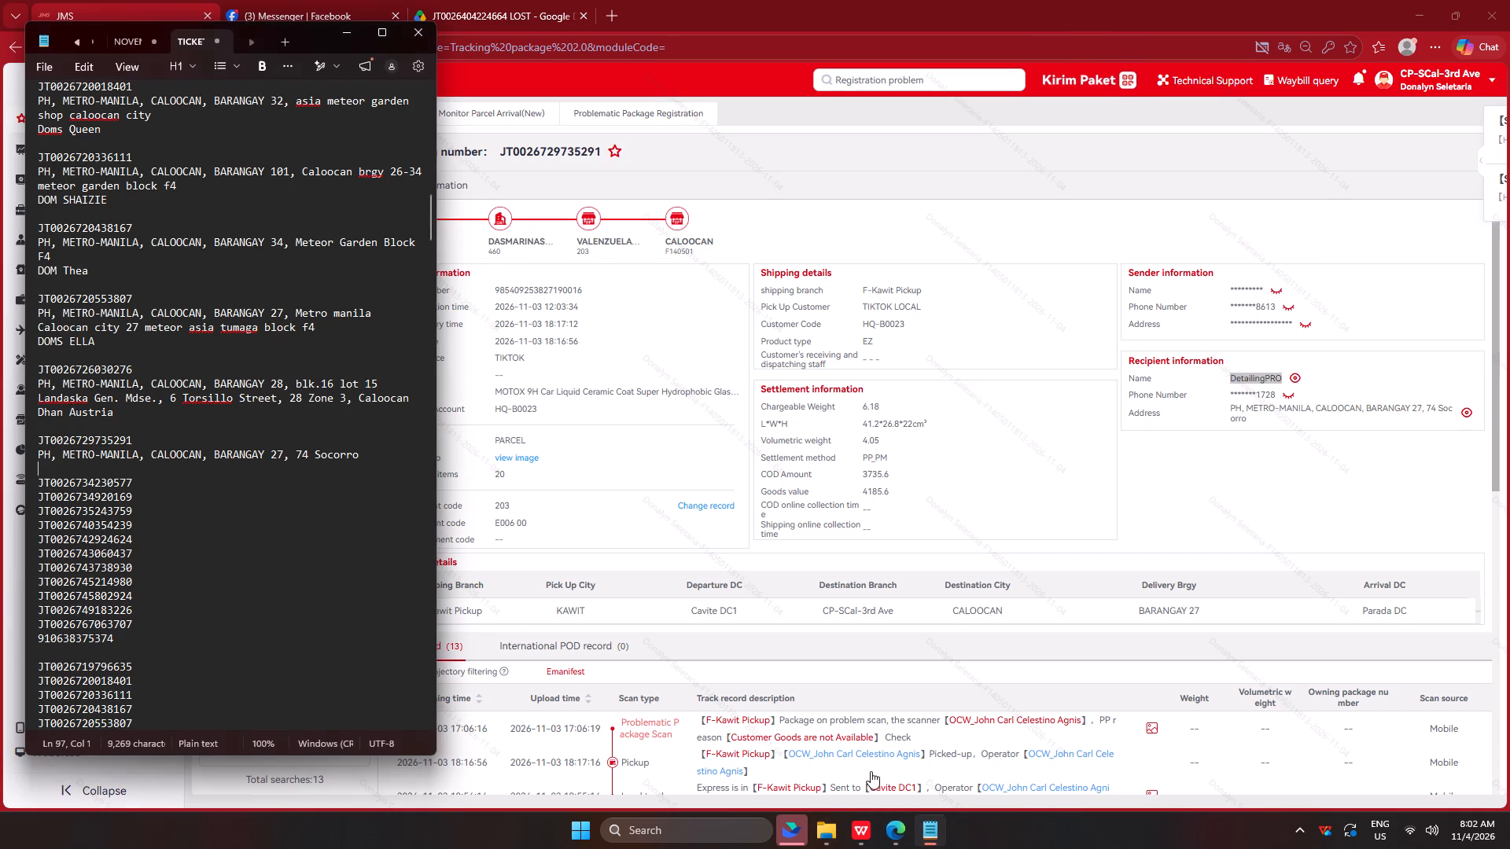
pyautogui.hotkey('ctrl', 'v')
pyautogui.click(767, 453)
pyautogui.click(303, 303)
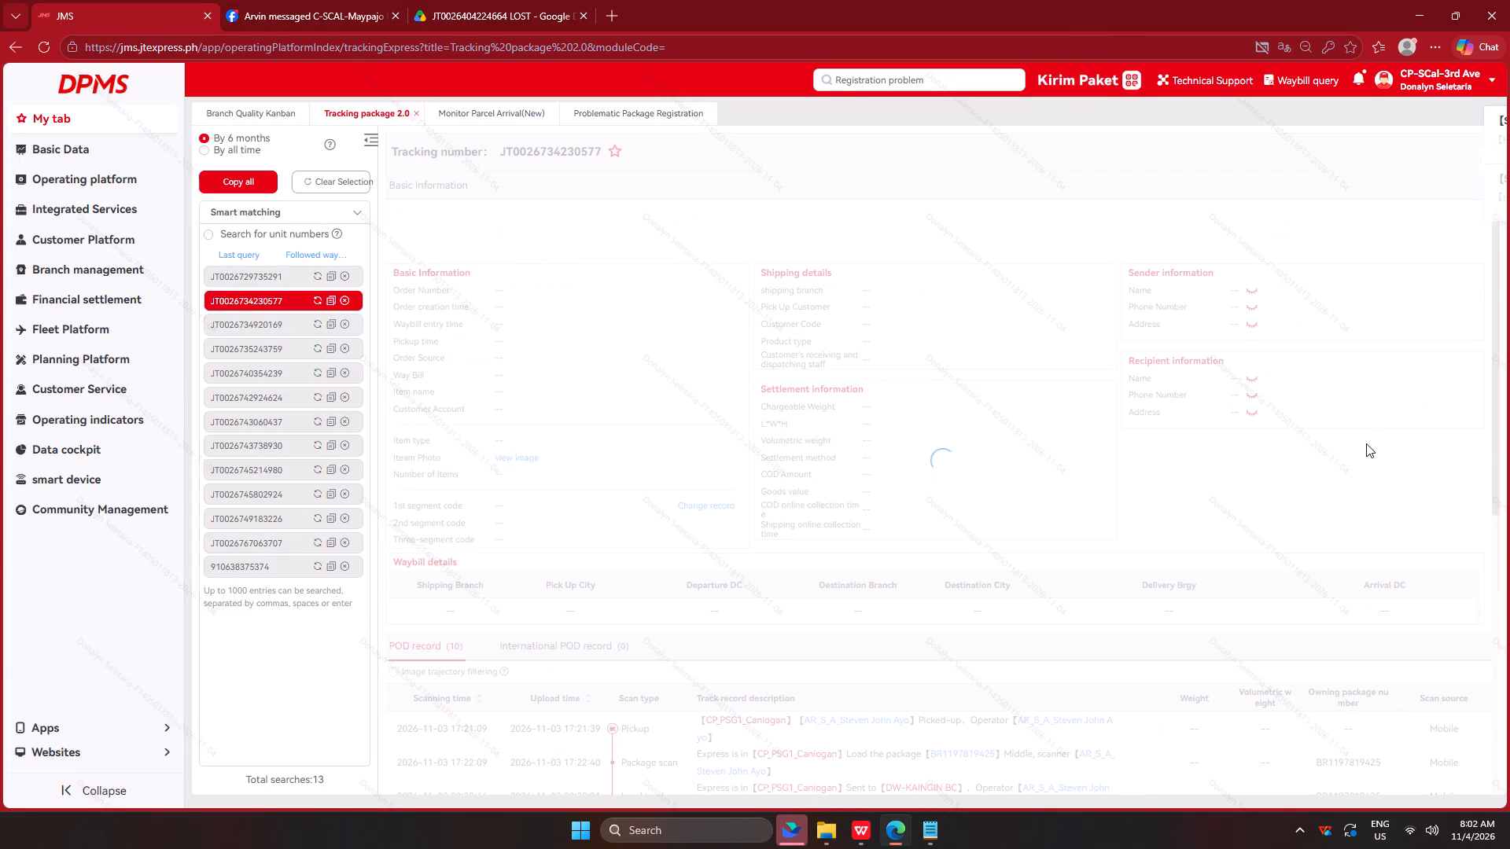
pyautogui.click(1305, 414)
pyautogui.tripleClick(1247, 410)
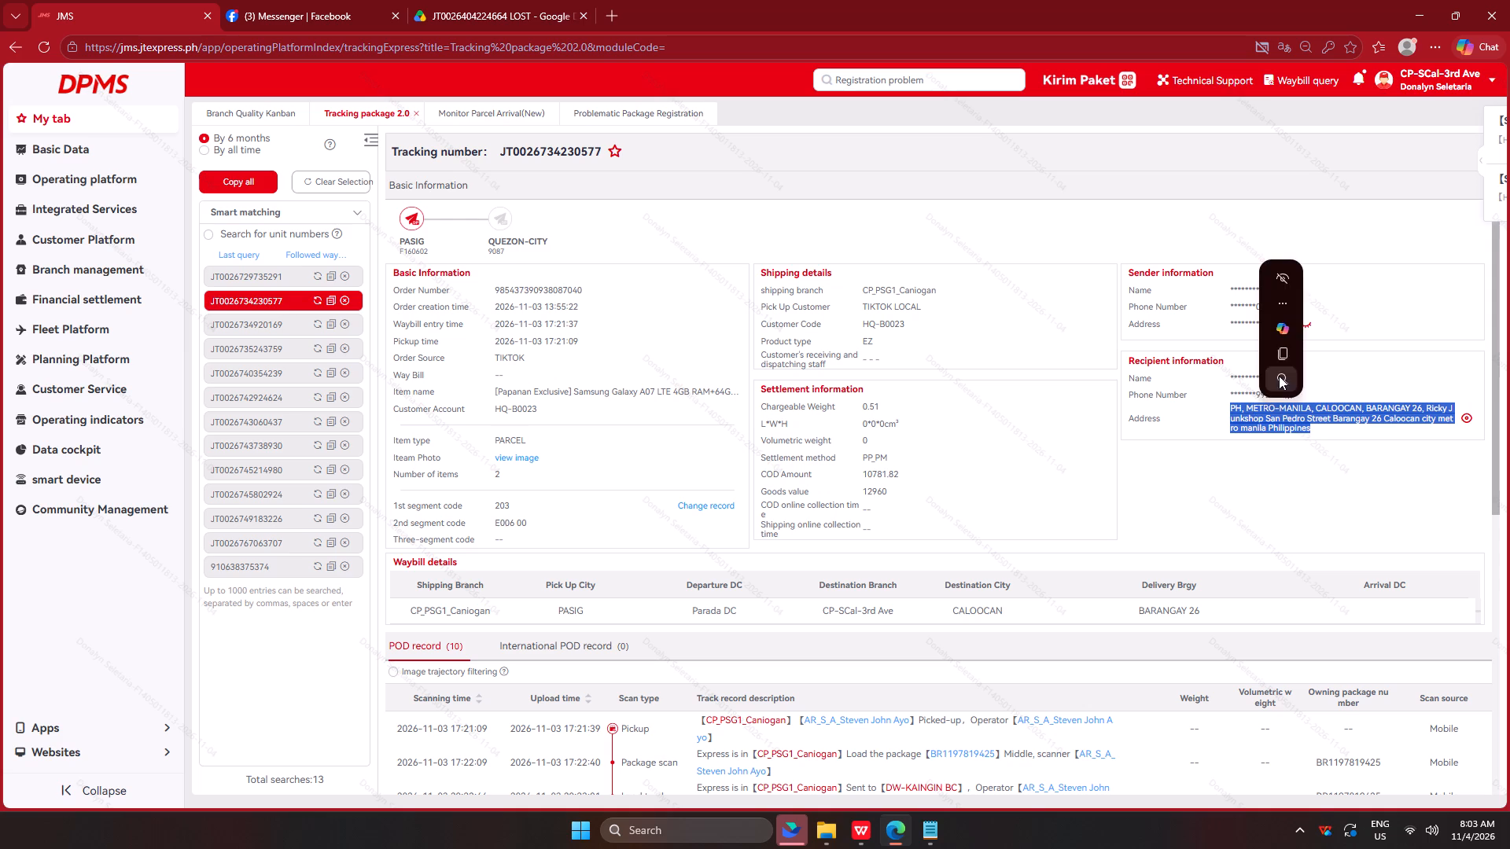
pyautogui.click(1283, 358)
pyautogui.click(941, 834)
pyautogui.click(178, 491)
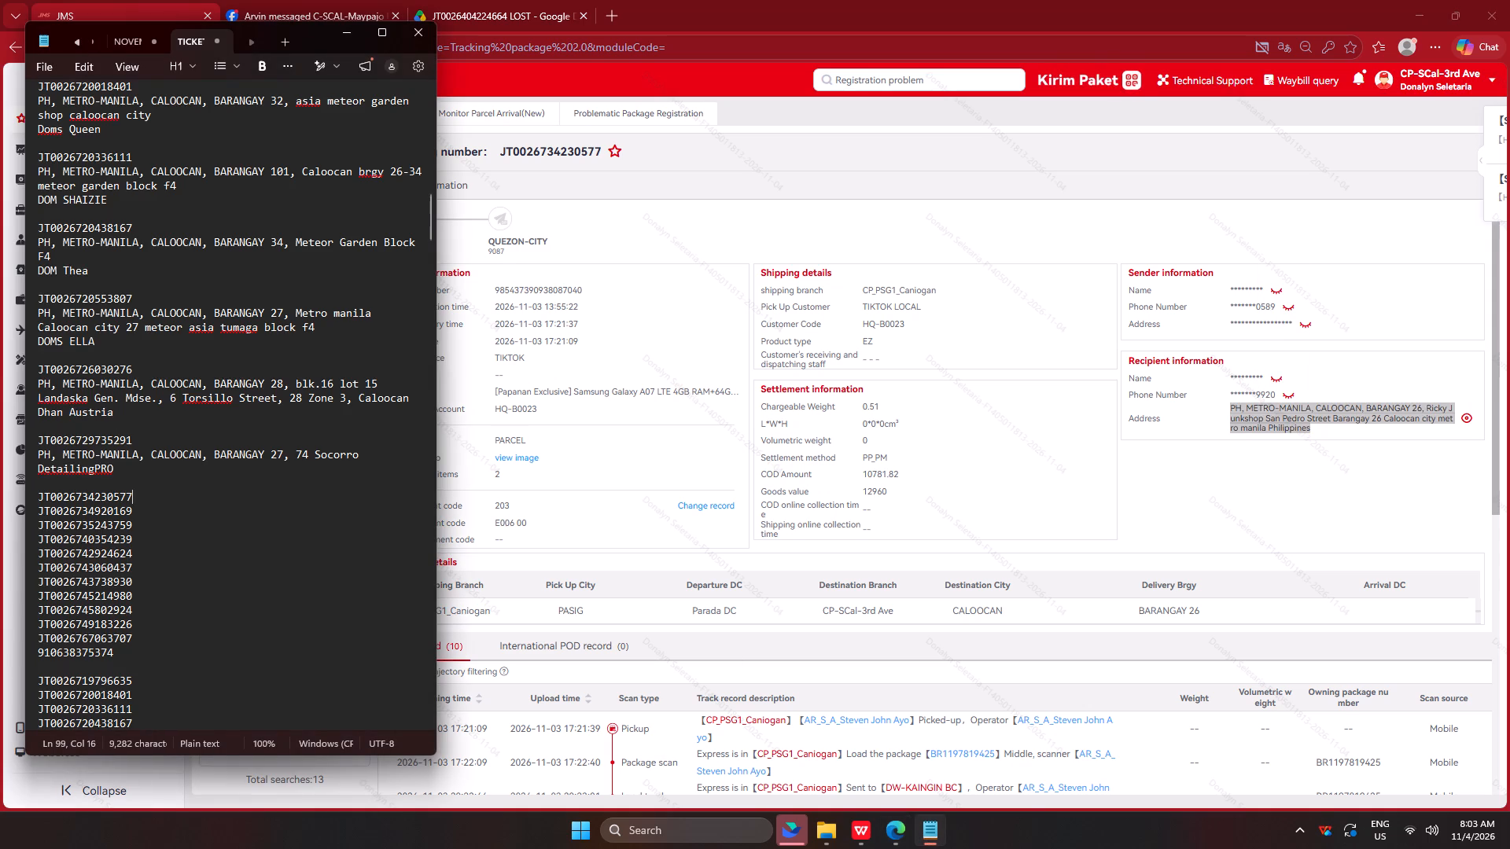
pyautogui.press('Return')
pyautogui.hotkey('ctrl', 'v')
pyautogui.click(1141, 302)
pyautogui.click(1279, 373)
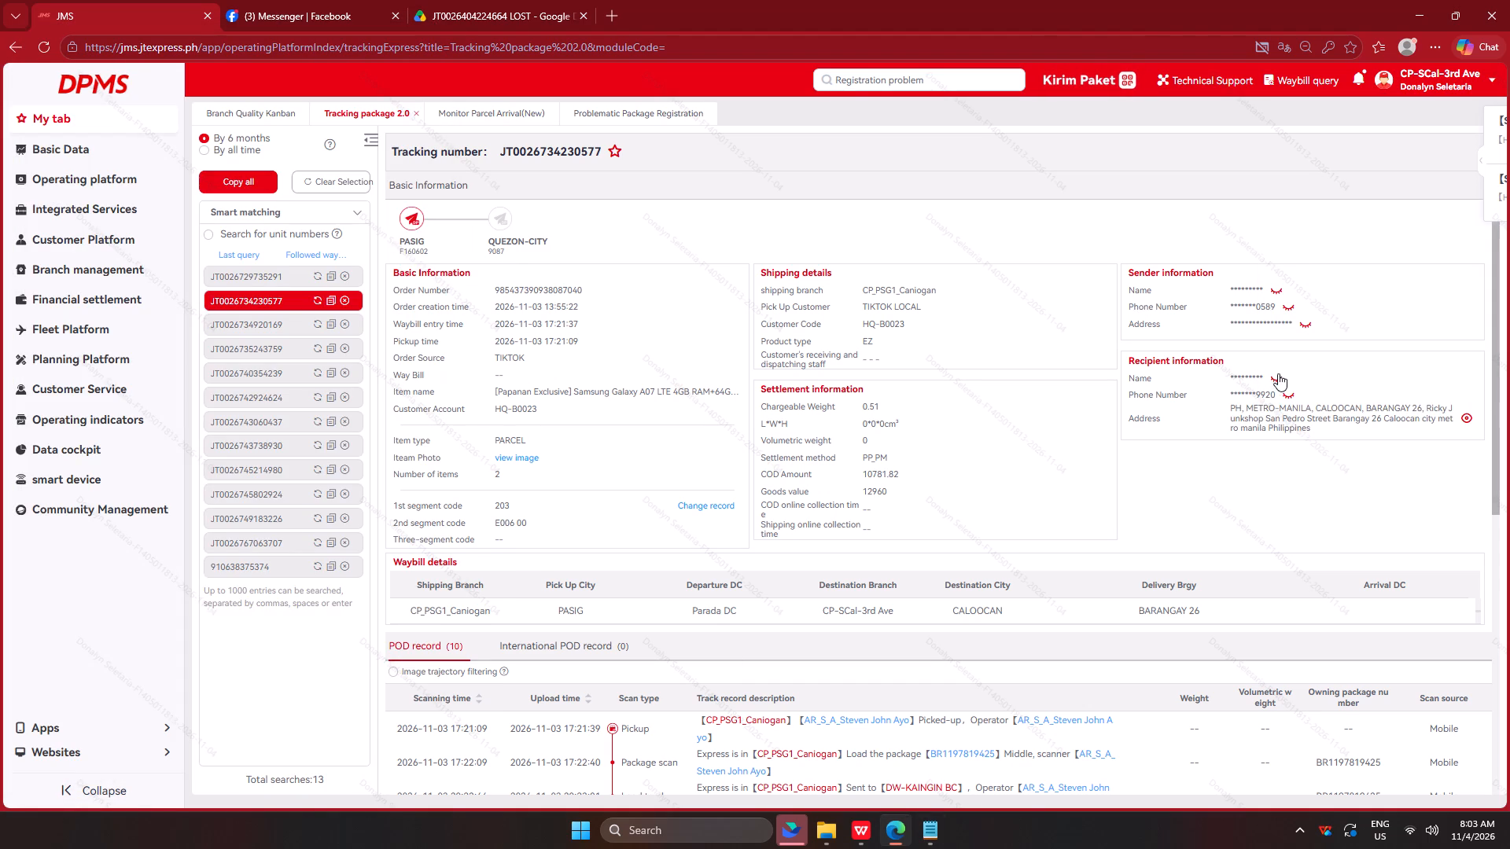
pyautogui.tripleClick(1252, 375)
pyautogui.click(1283, 324)
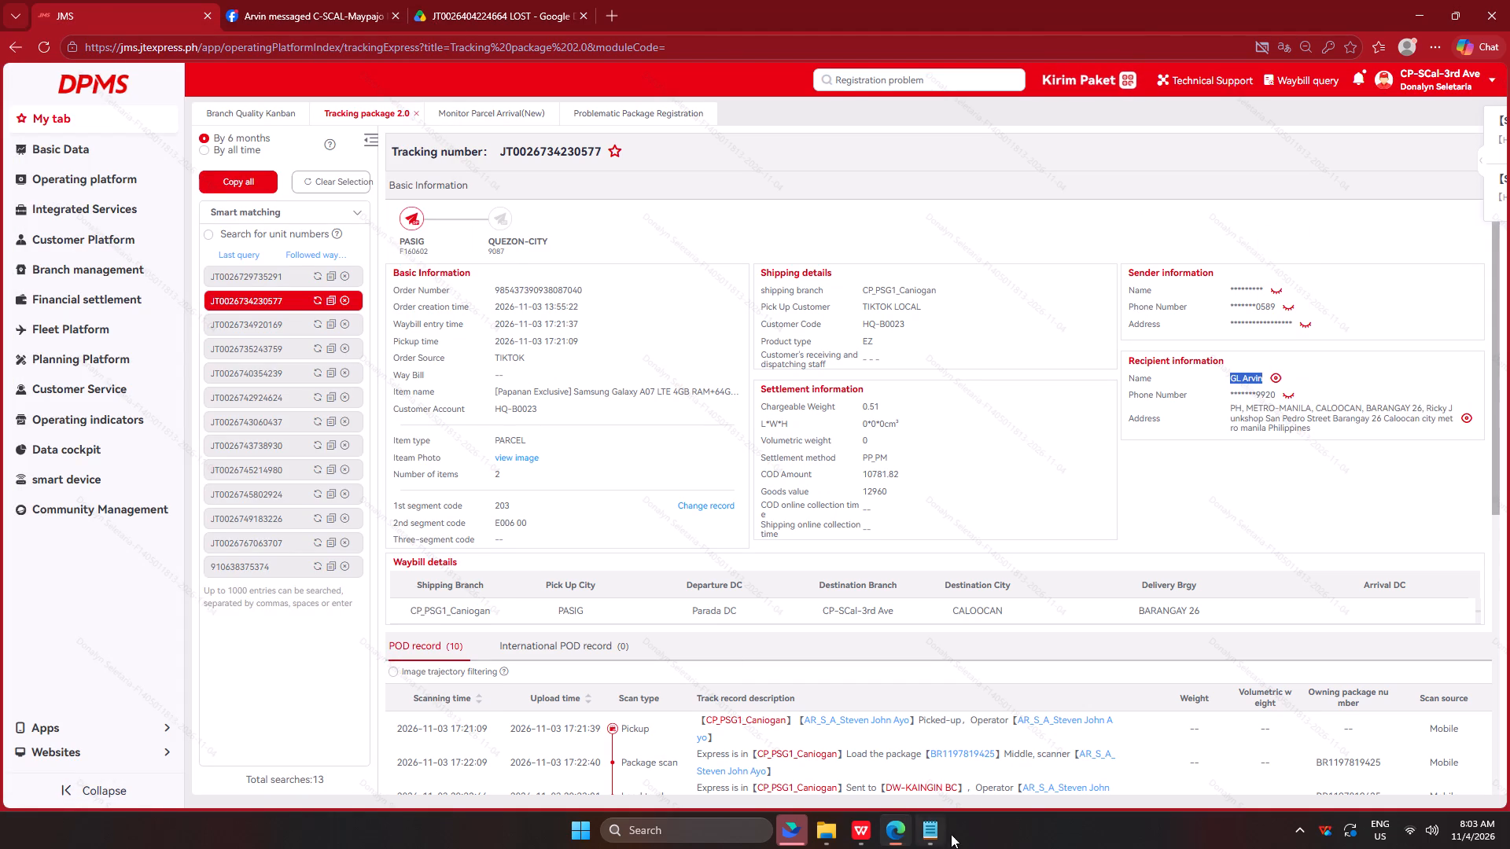
pyautogui.click(921, 833)
pyautogui.hotkey('ctrl', 'v')
pyautogui.moveTo(771, 519); pyautogui.dragTo(762, 512)
pyautogui.click(234, 326)
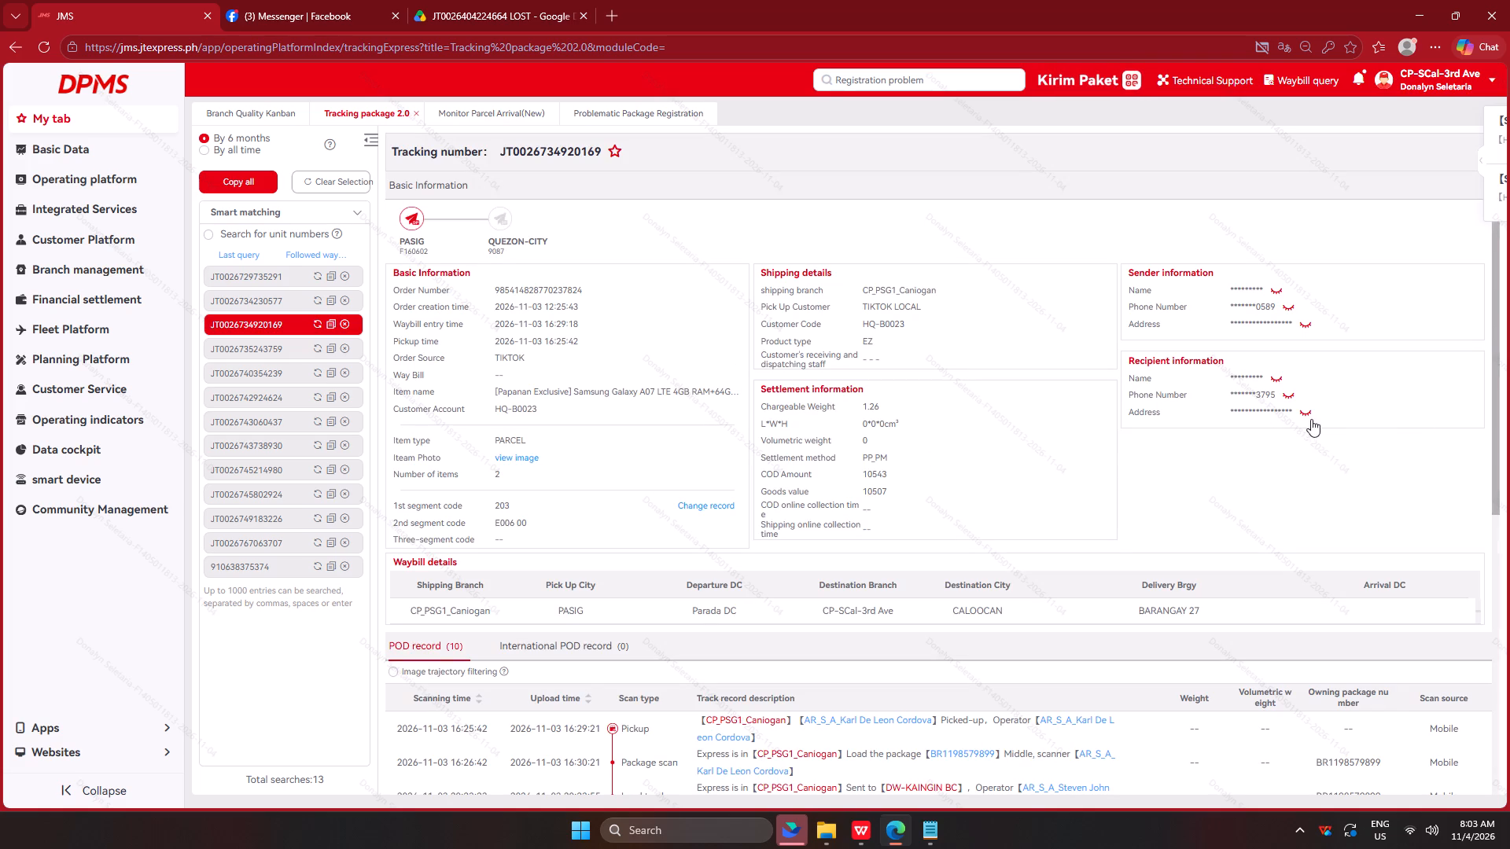
pyautogui.click(1302, 411)
pyautogui.click(1305, 412)
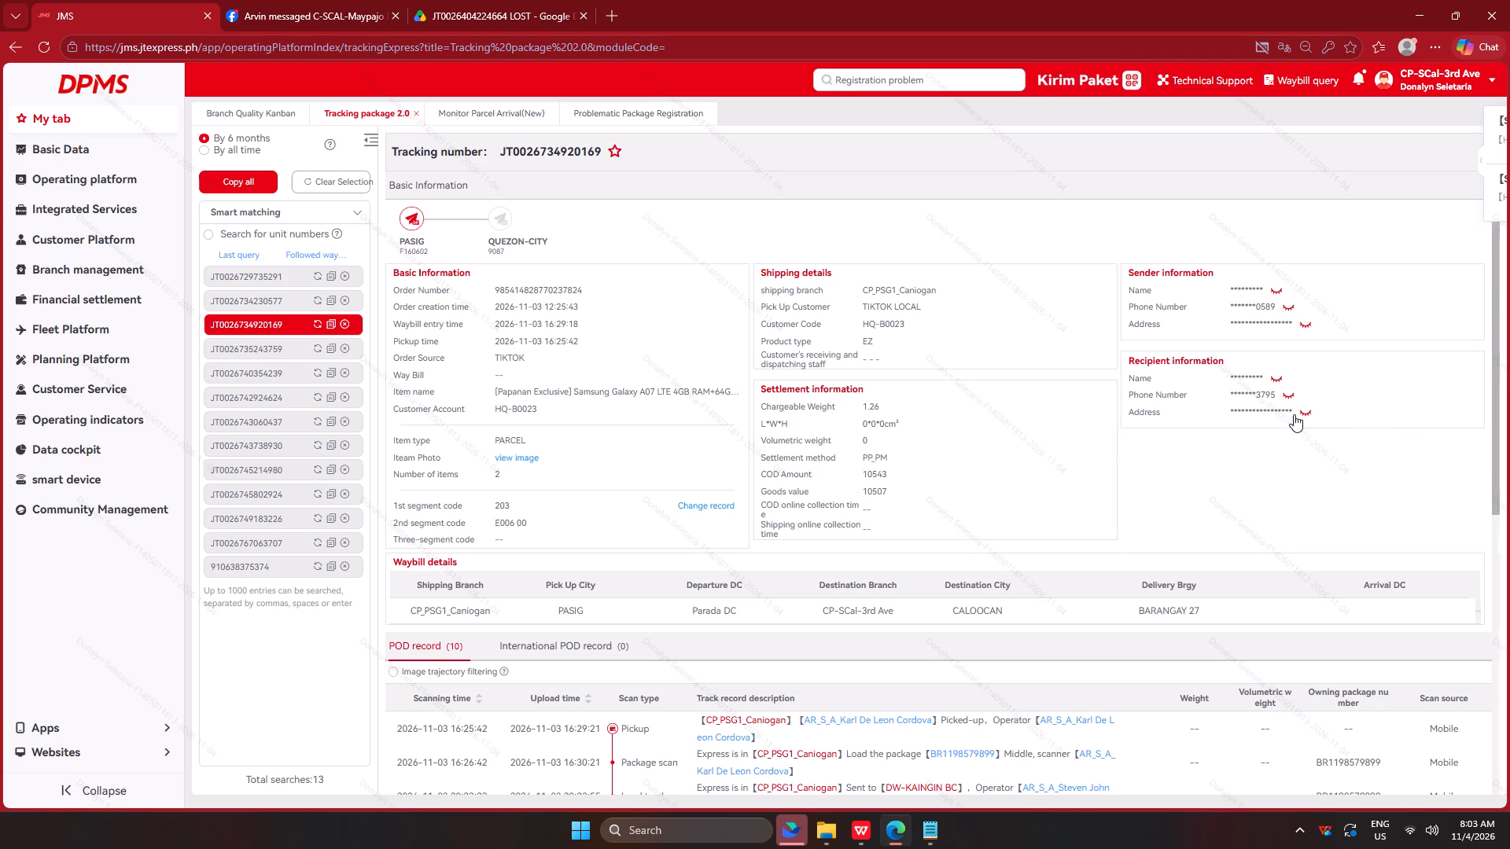
pyautogui.tripleClick(1280, 416)
pyautogui.click(1303, 362)
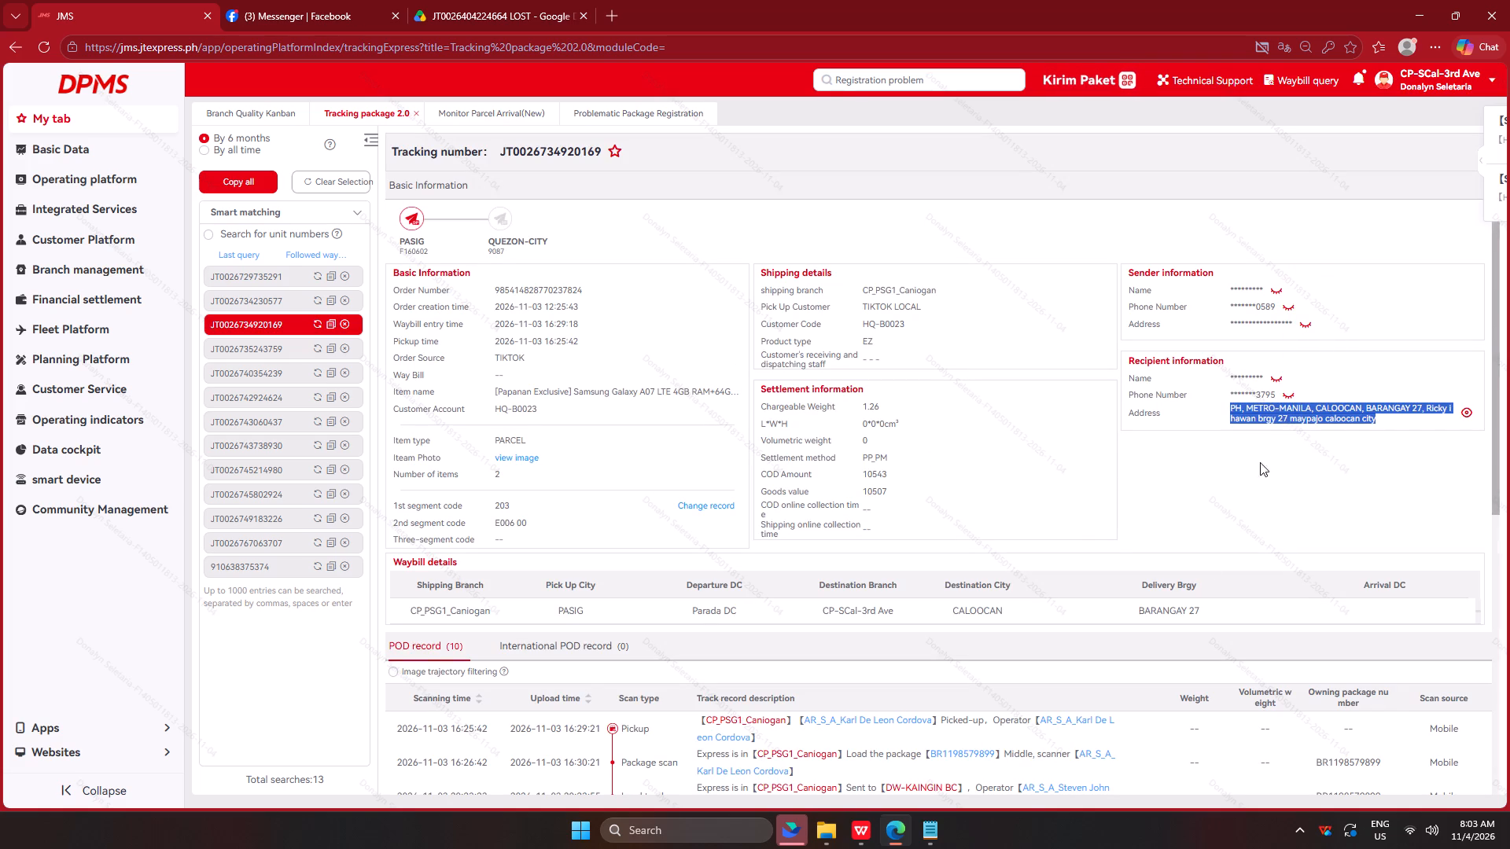
pyautogui.click(931, 839)
pyautogui.click(179, 573)
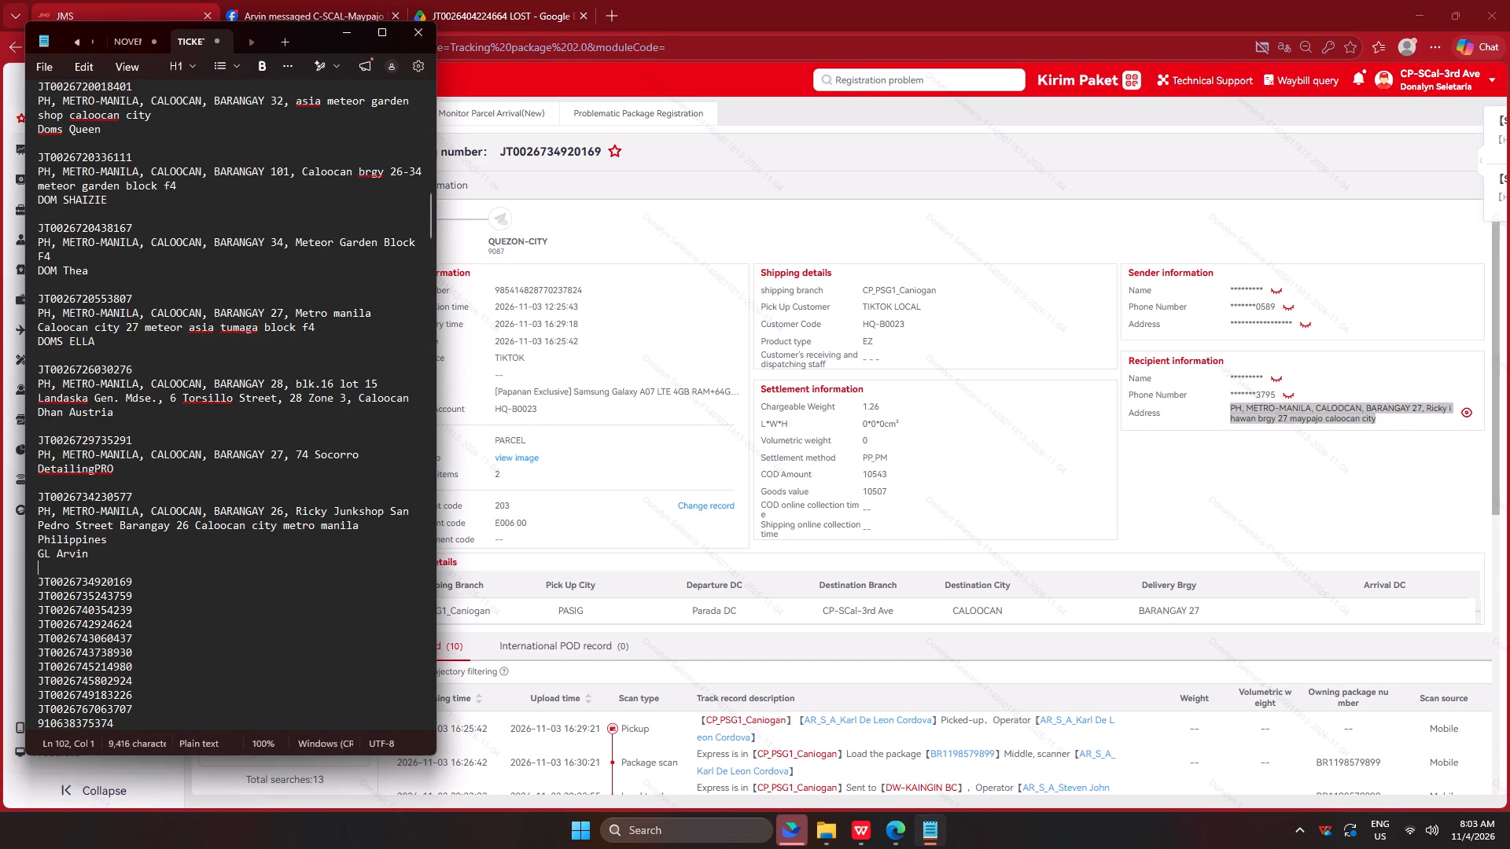
pyautogui.press('Down')
pyautogui.press('Down')
pyautogui.press('Left')
pyautogui.press('Return')
pyautogui.hotkey('ctrl', 'v')
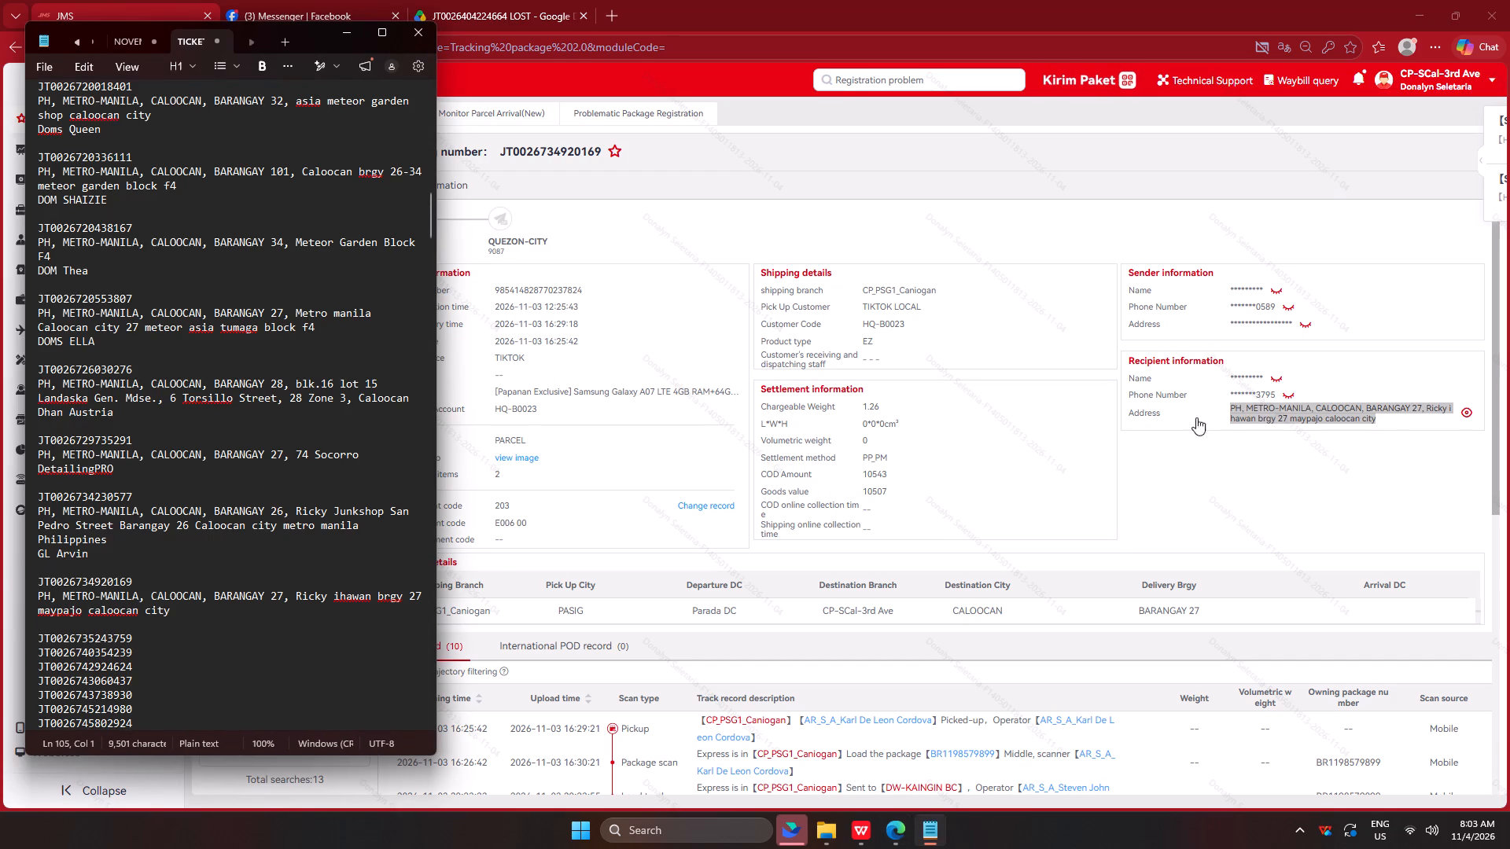
pyautogui.click(1276, 373)
pyautogui.click(1264, 376)
pyautogui.click(1269, 377)
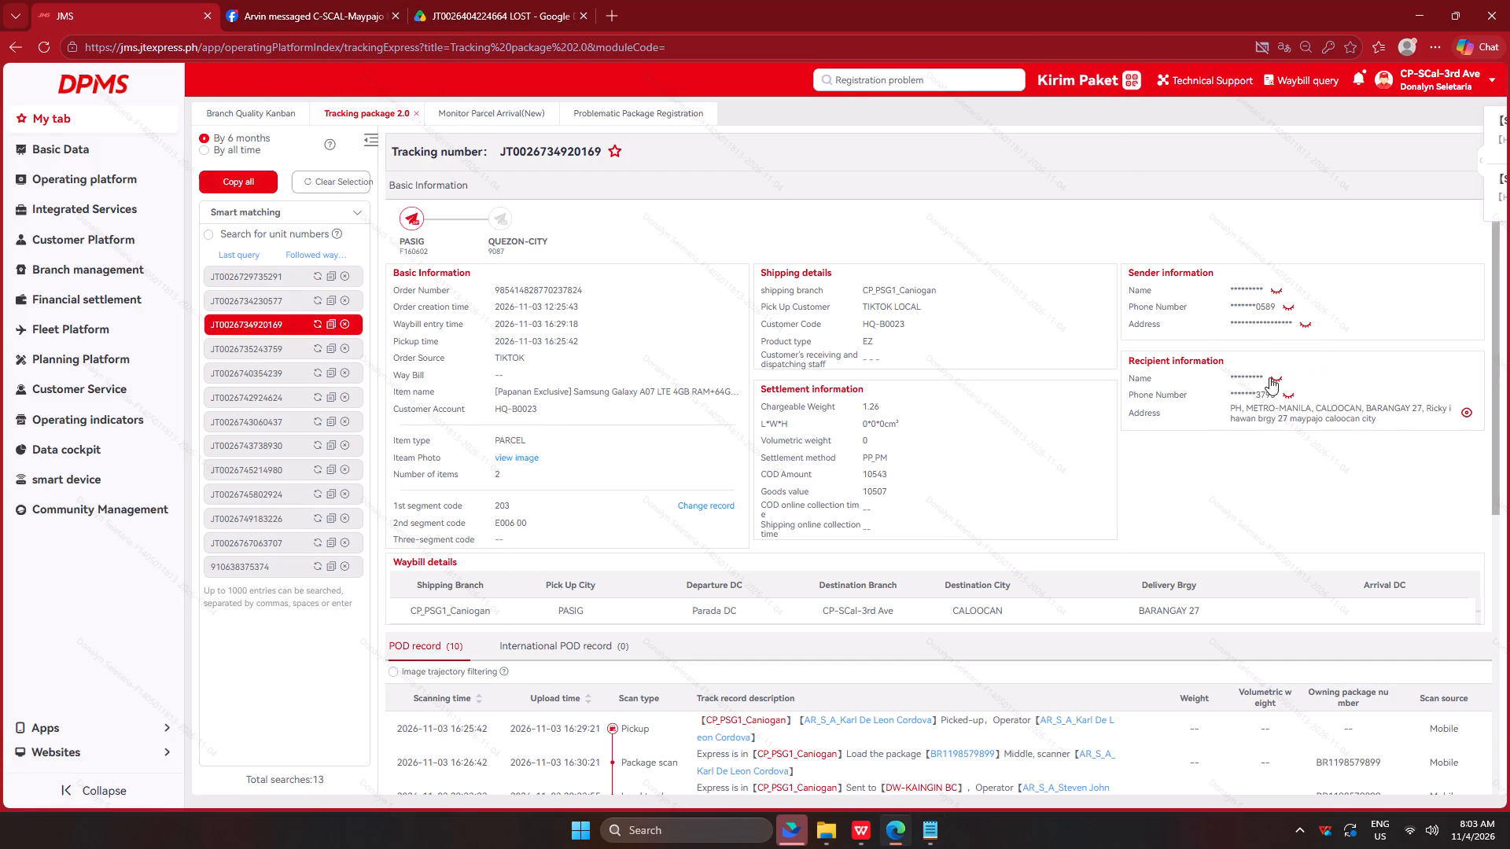
pyautogui.tripleClick(1257, 378)
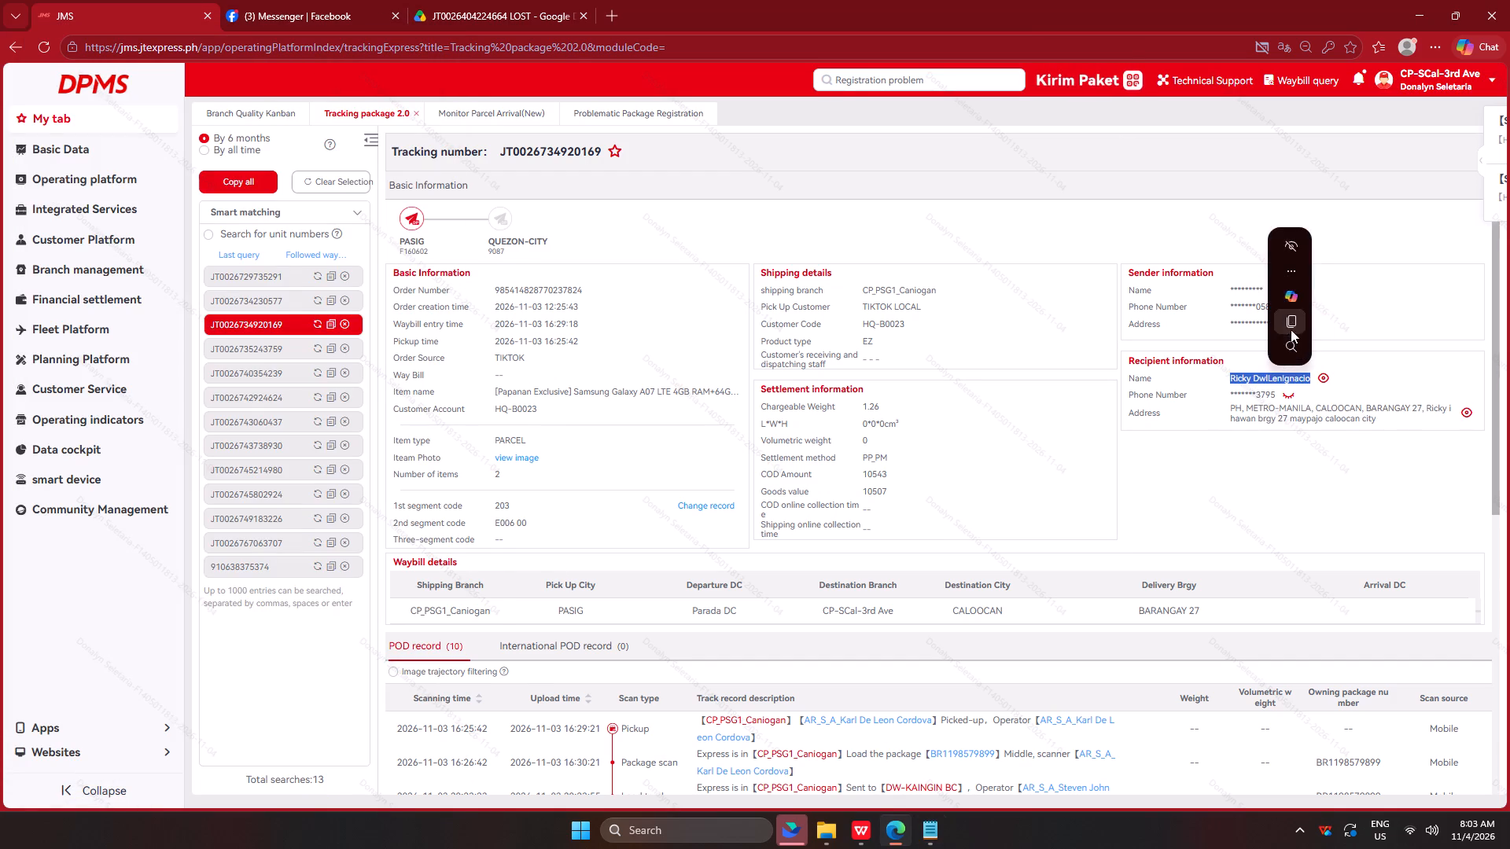
pyautogui.click(1291, 329)
pyautogui.click(928, 834)
pyautogui.hotkey('ctrl', 'v')
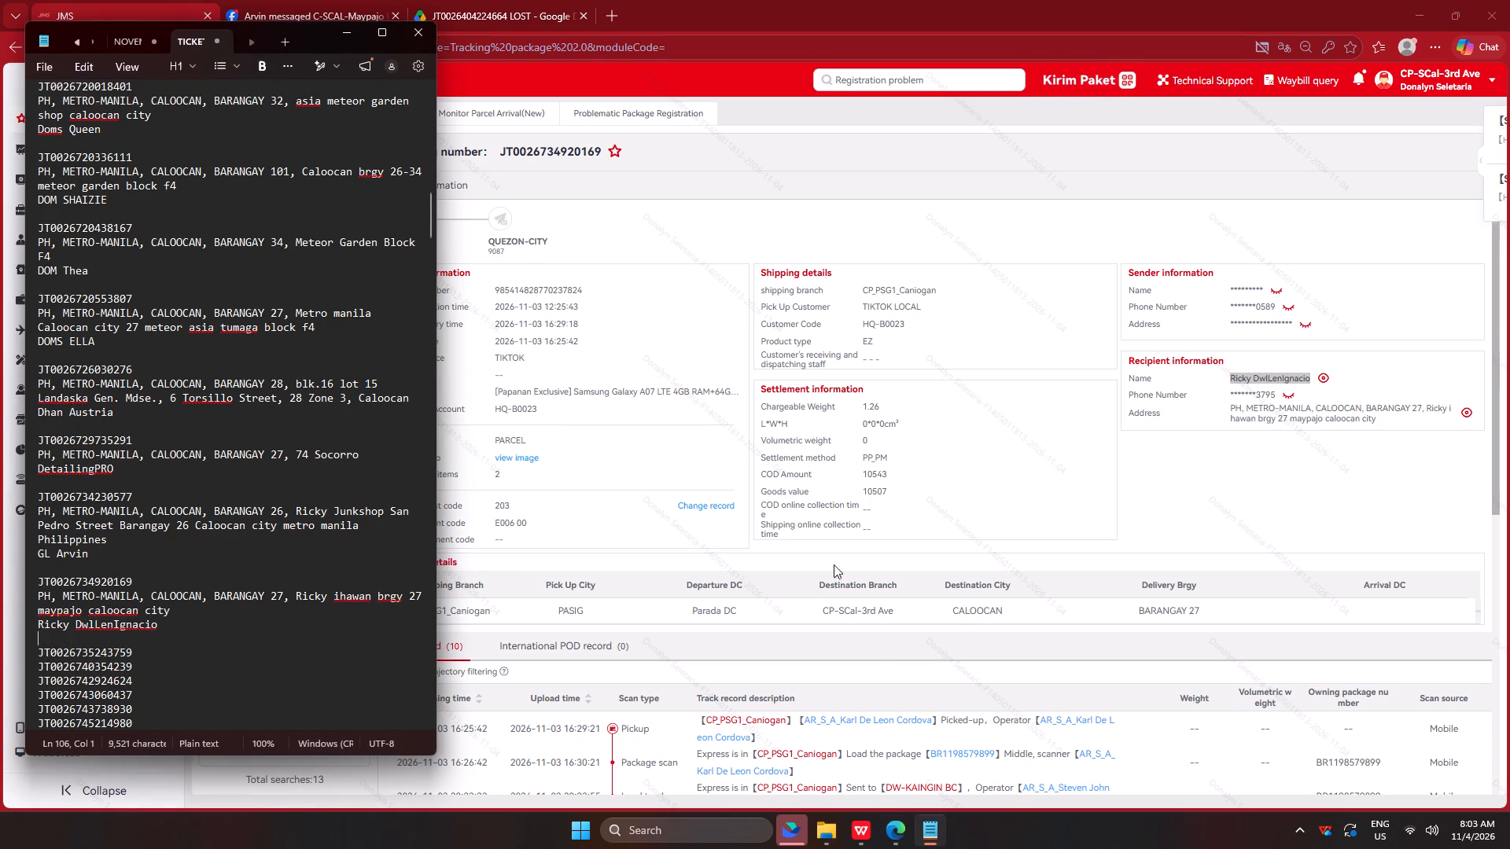
pyautogui.click(871, 482)
pyautogui.click(222, 350)
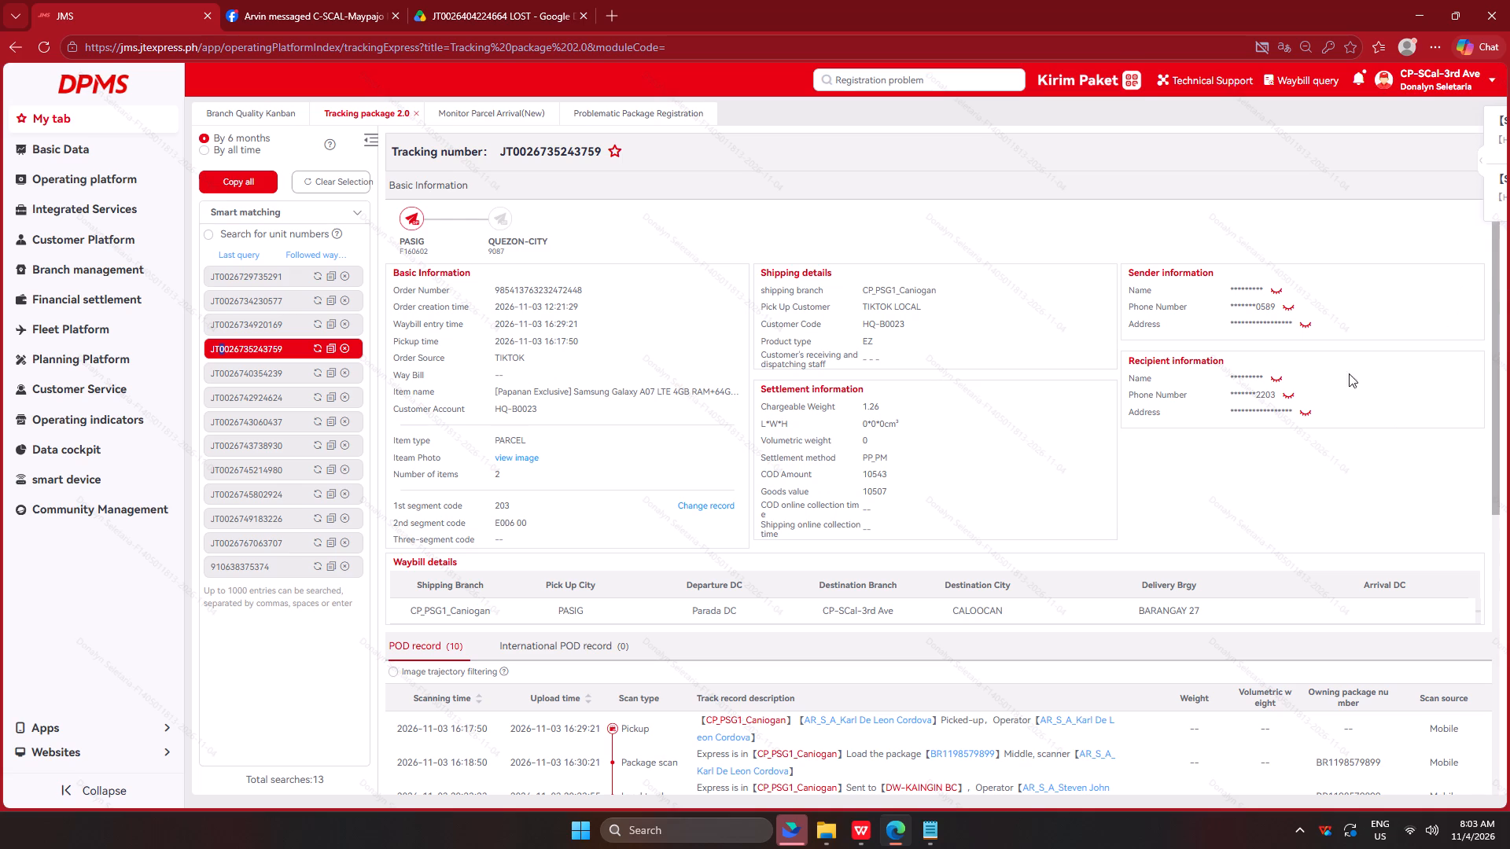
pyautogui.click(1300, 416)
pyautogui.click(1302, 411)
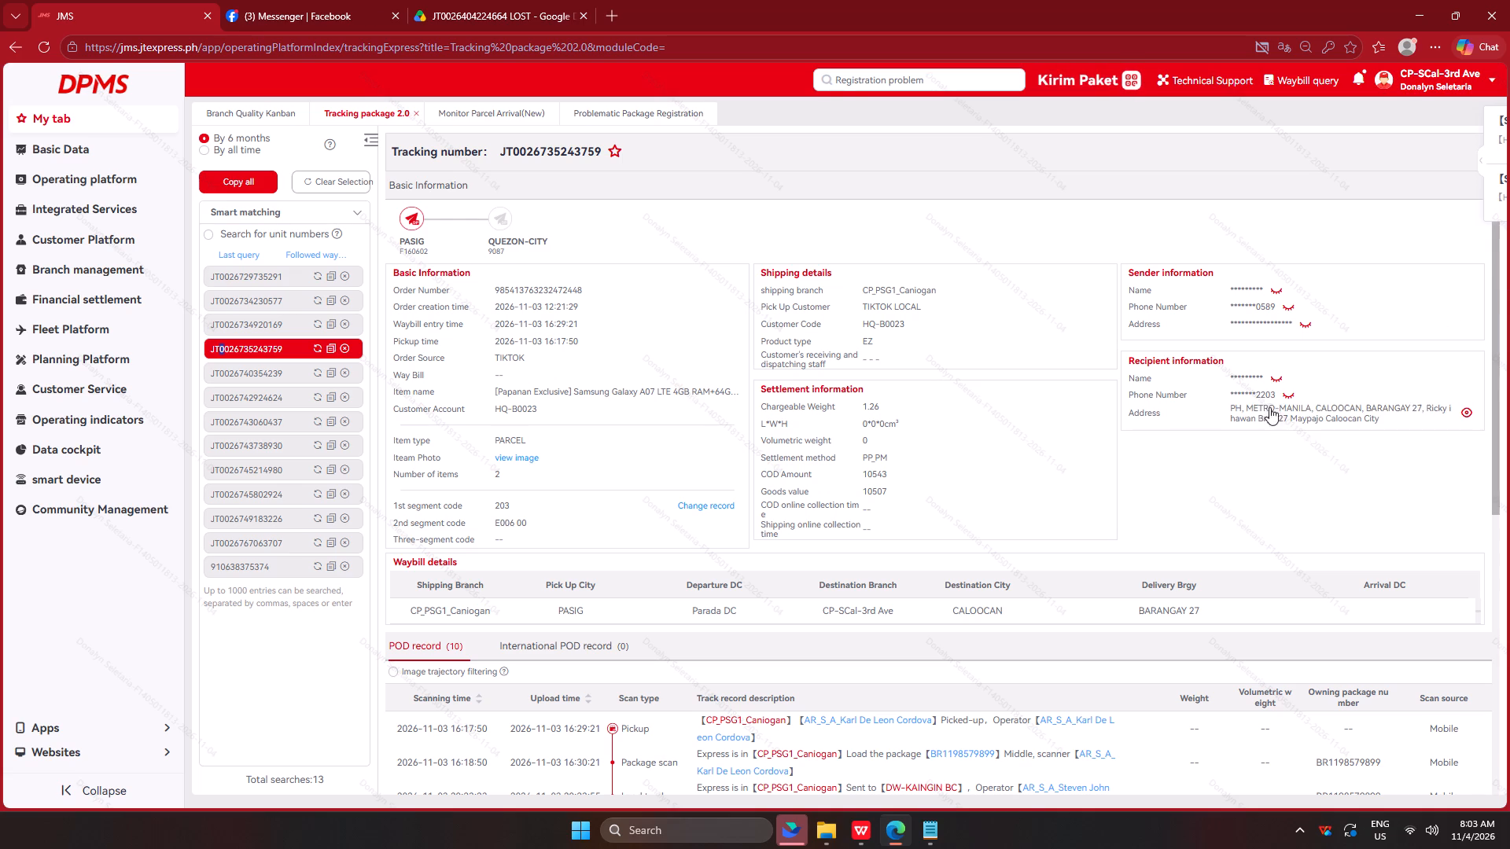
pyautogui.tripleClick(1260, 410)
pyautogui.click(1298, 353)
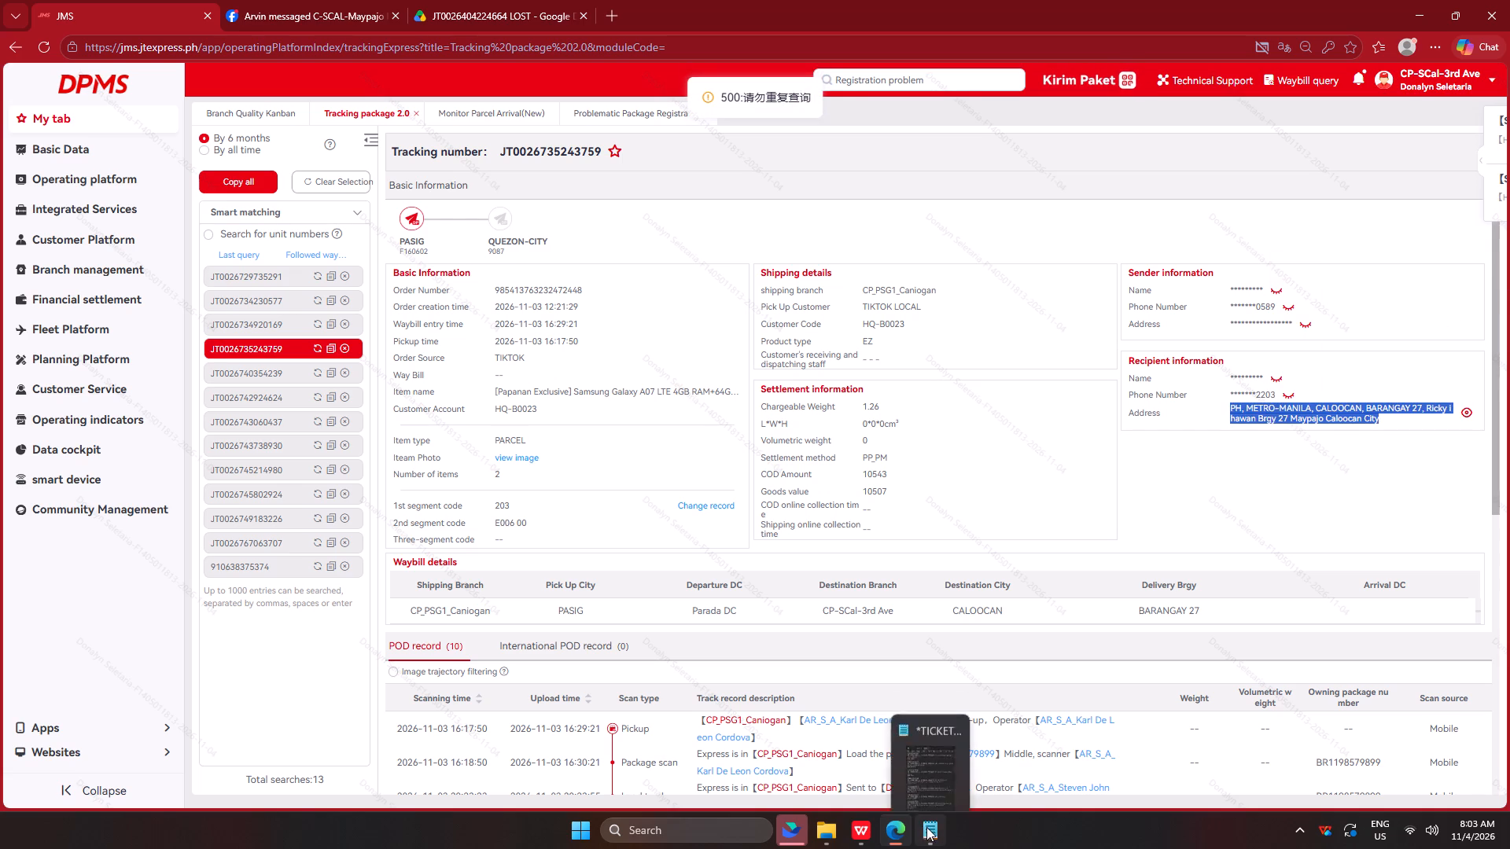
pyautogui.click(926, 827)
pyautogui.click(133, 647)
pyautogui.press('Return')
pyautogui.hotkey('ctrl', 'v')
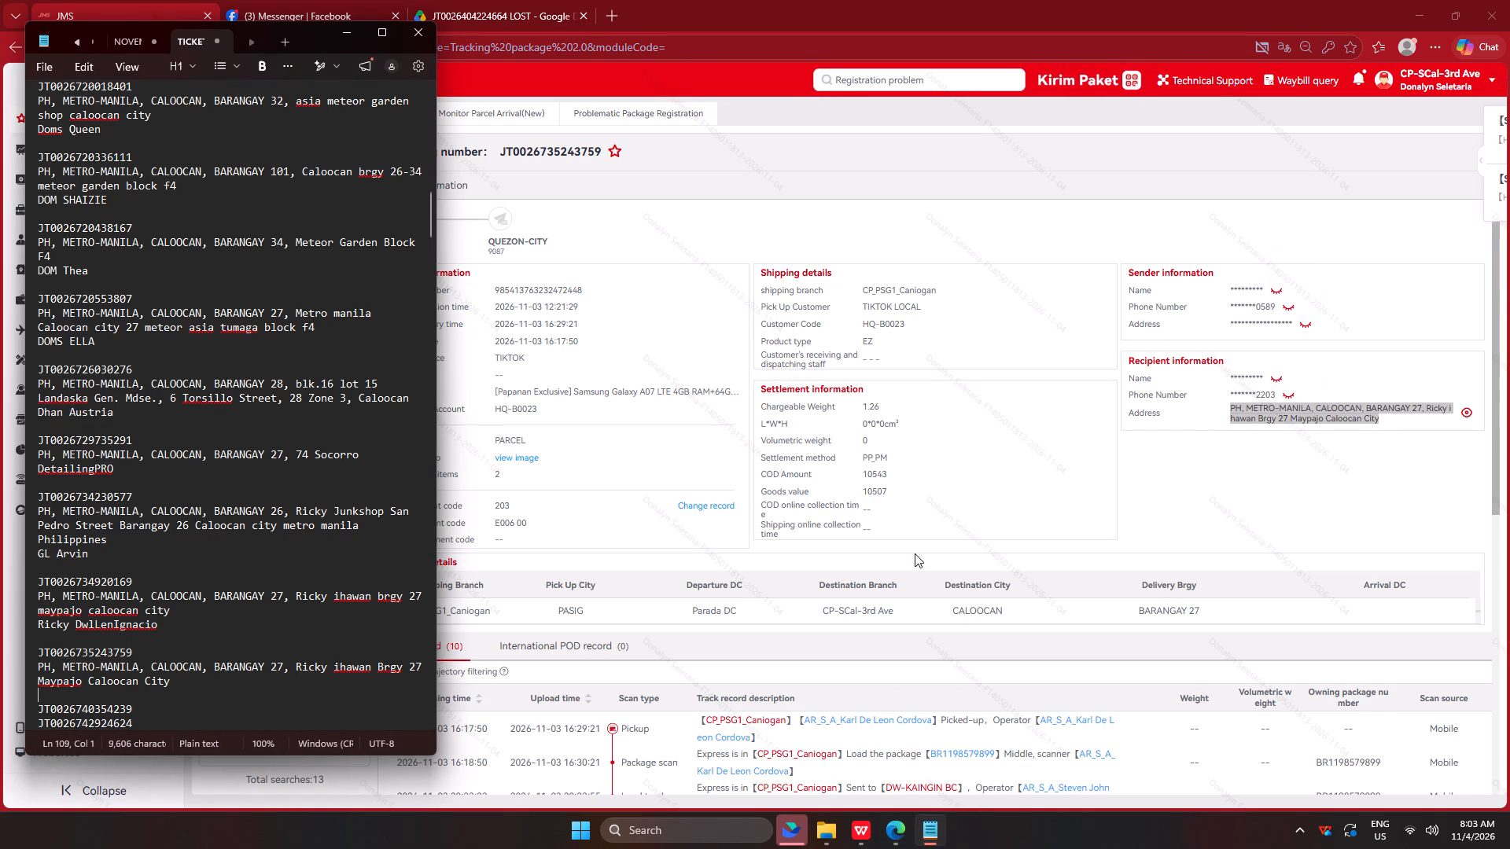
pyautogui.click(1282, 374)
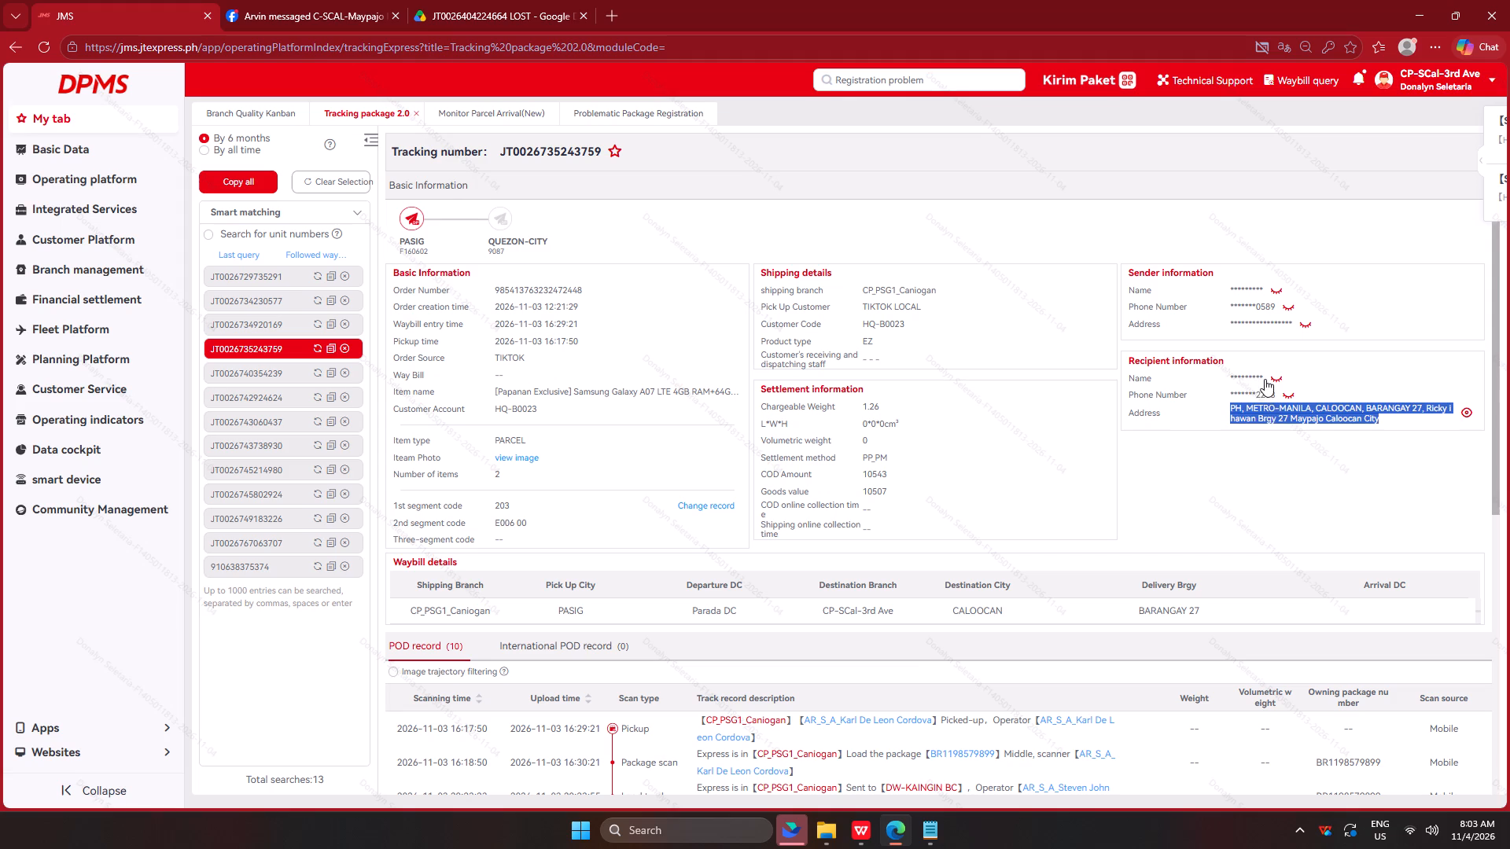
pyautogui.click(1268, 379)
pyautogui.tripleClick(1256, 379)
pyautogui.click(1281, 327)
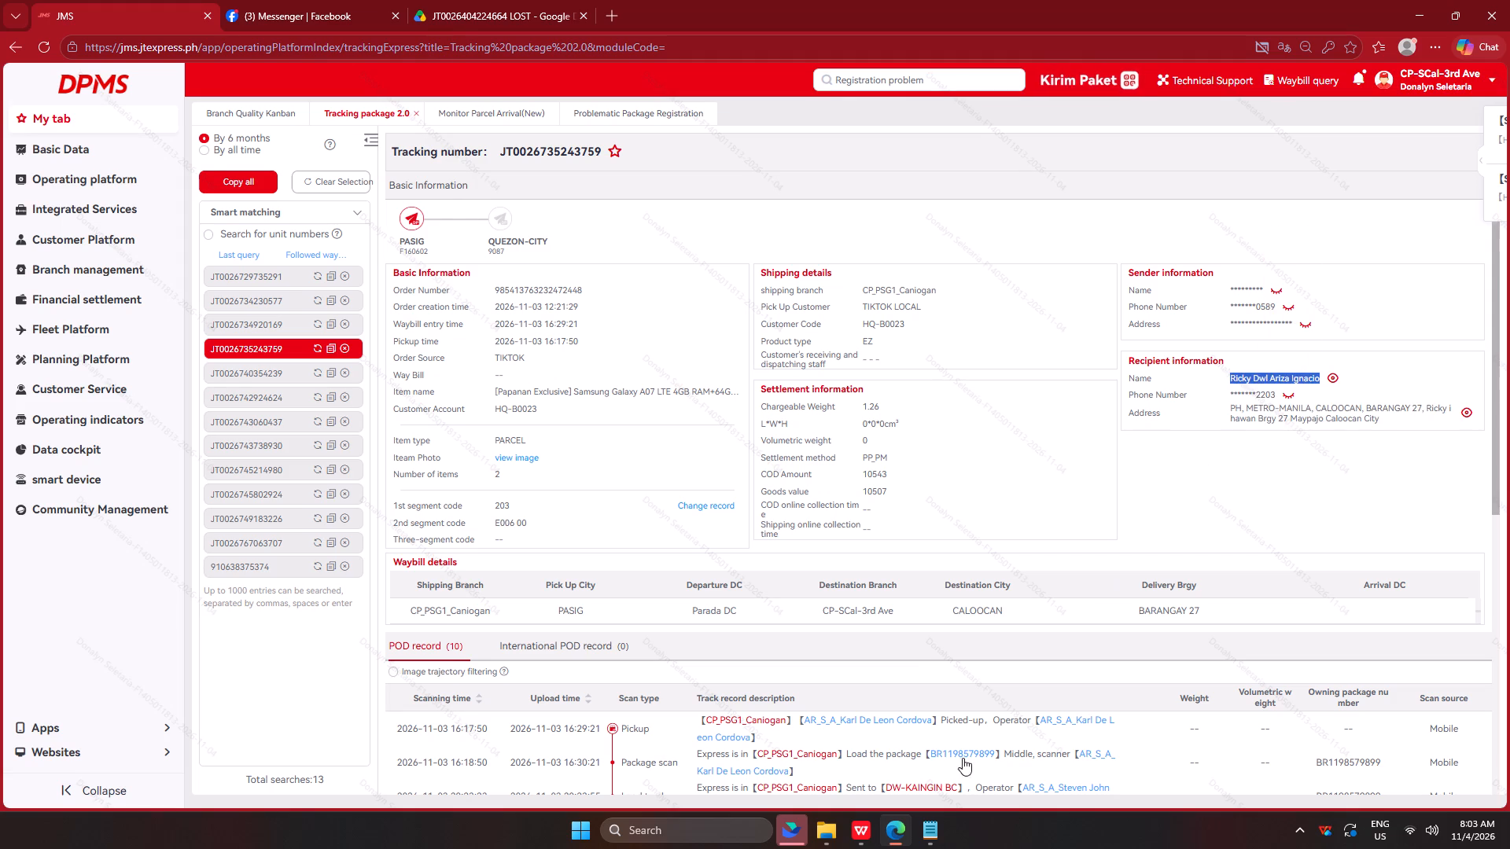
pyautogui.click(915, 836)
pyautogui.hotkey('ctrl', 'v')
pyautogui.click(713, 377)
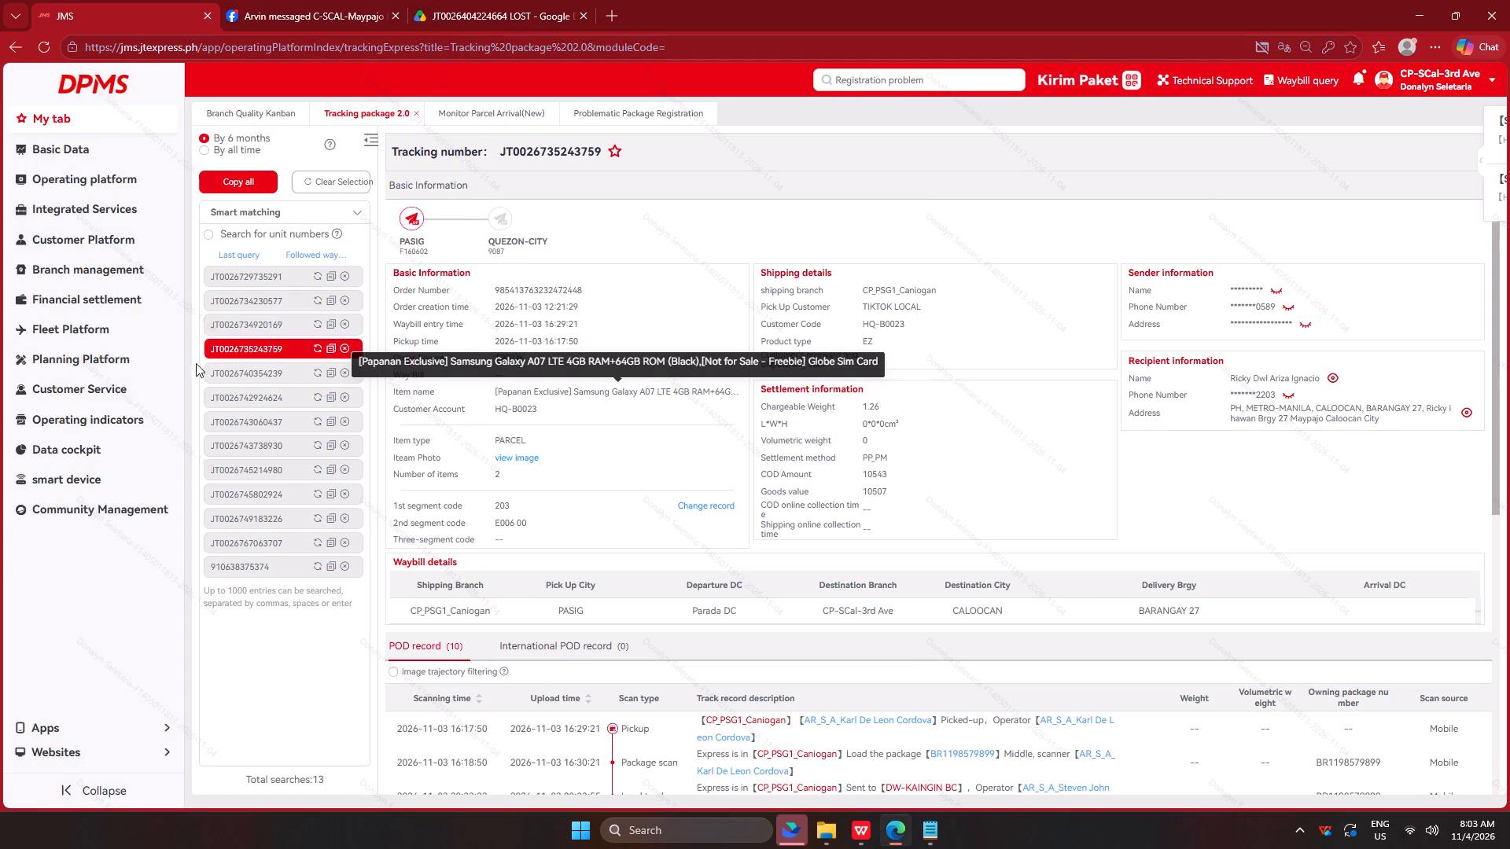
pyautogui.click(208, 373)
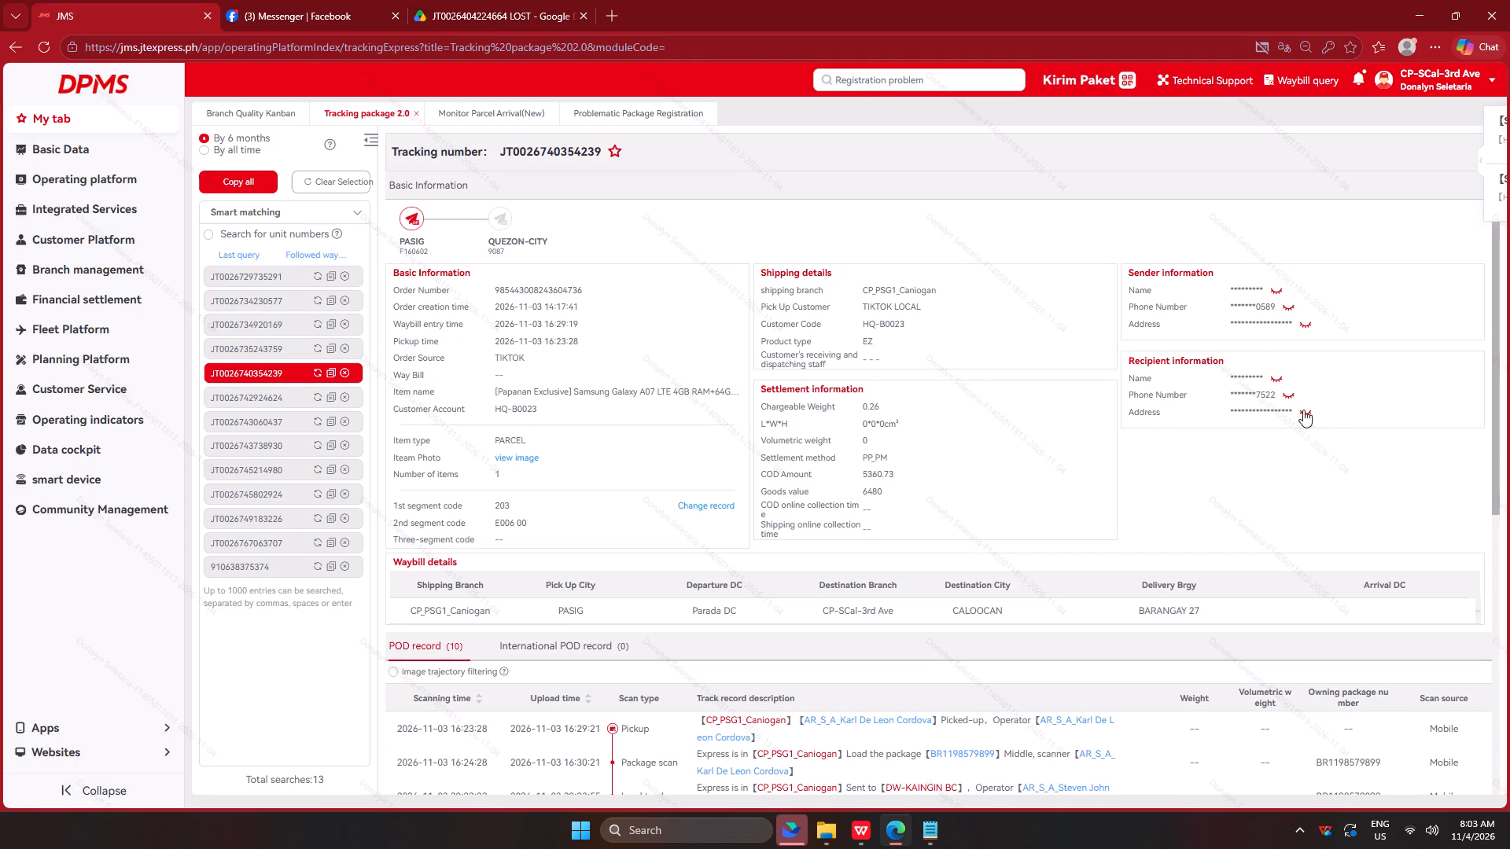
pyautogui.click(1303, 410)
pyautogui.tripleClick(1266, 406)
pyautogui.click(1297, 351)
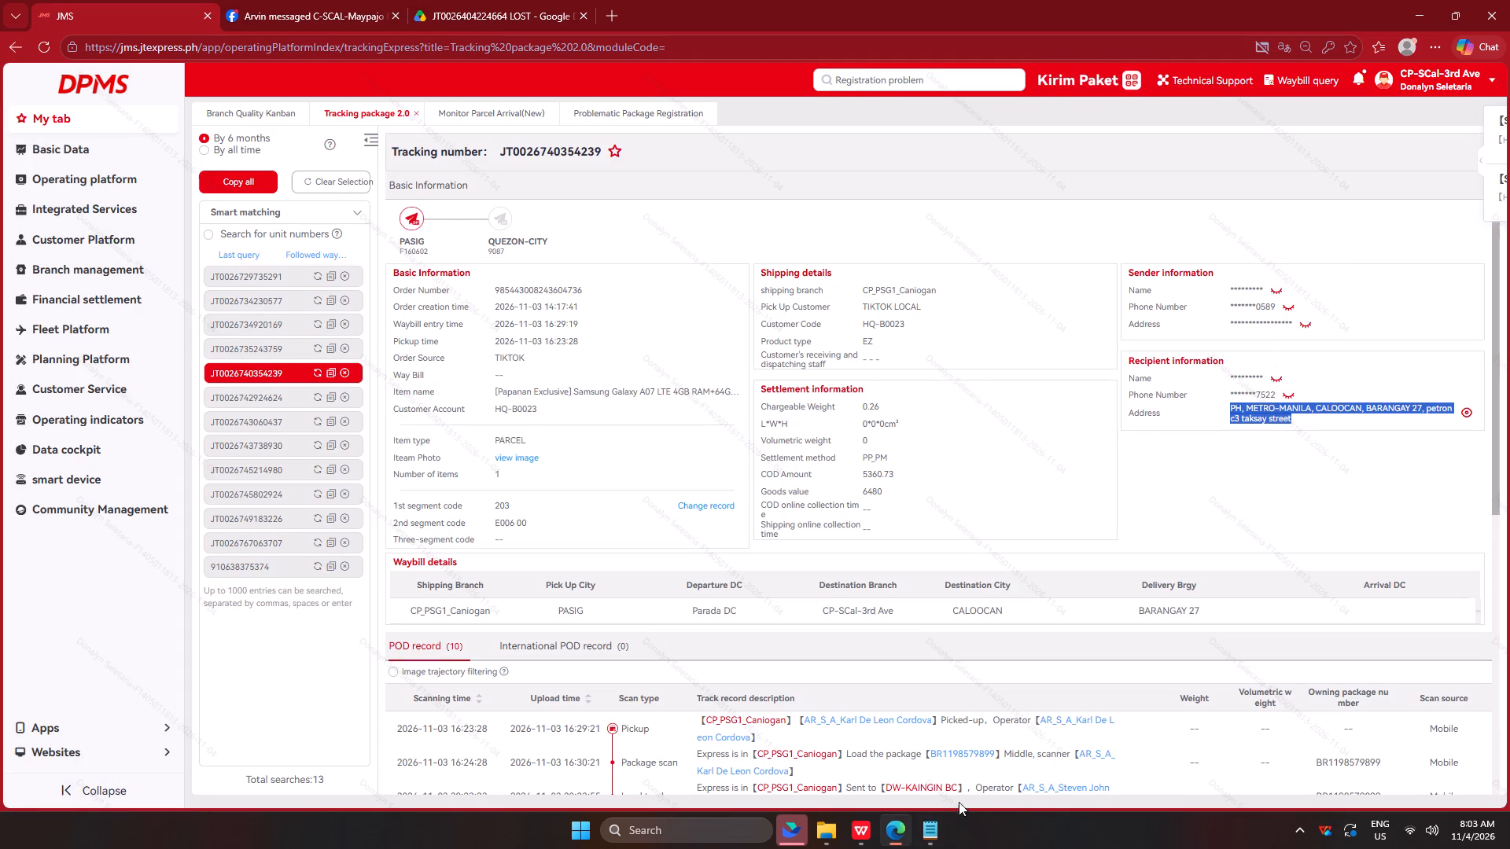
pyautogui.click(927, 828)
pyautogui.scroll(-6, 45, 606)
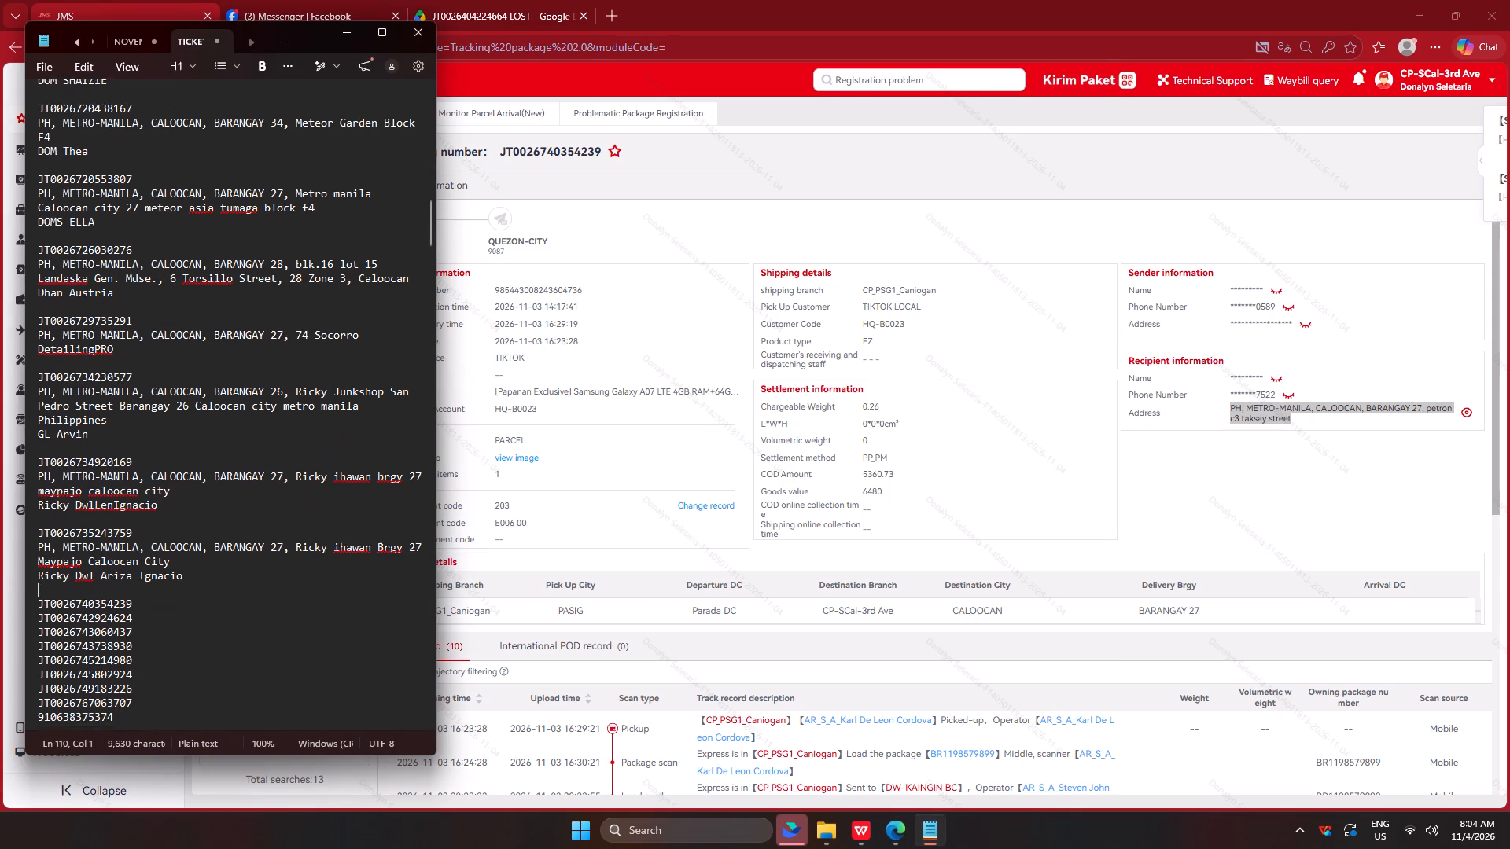
pyautogui.click(165, 571)
pyautogui.press('Return')
pyautogui.hotkey('ctrl', 'v')
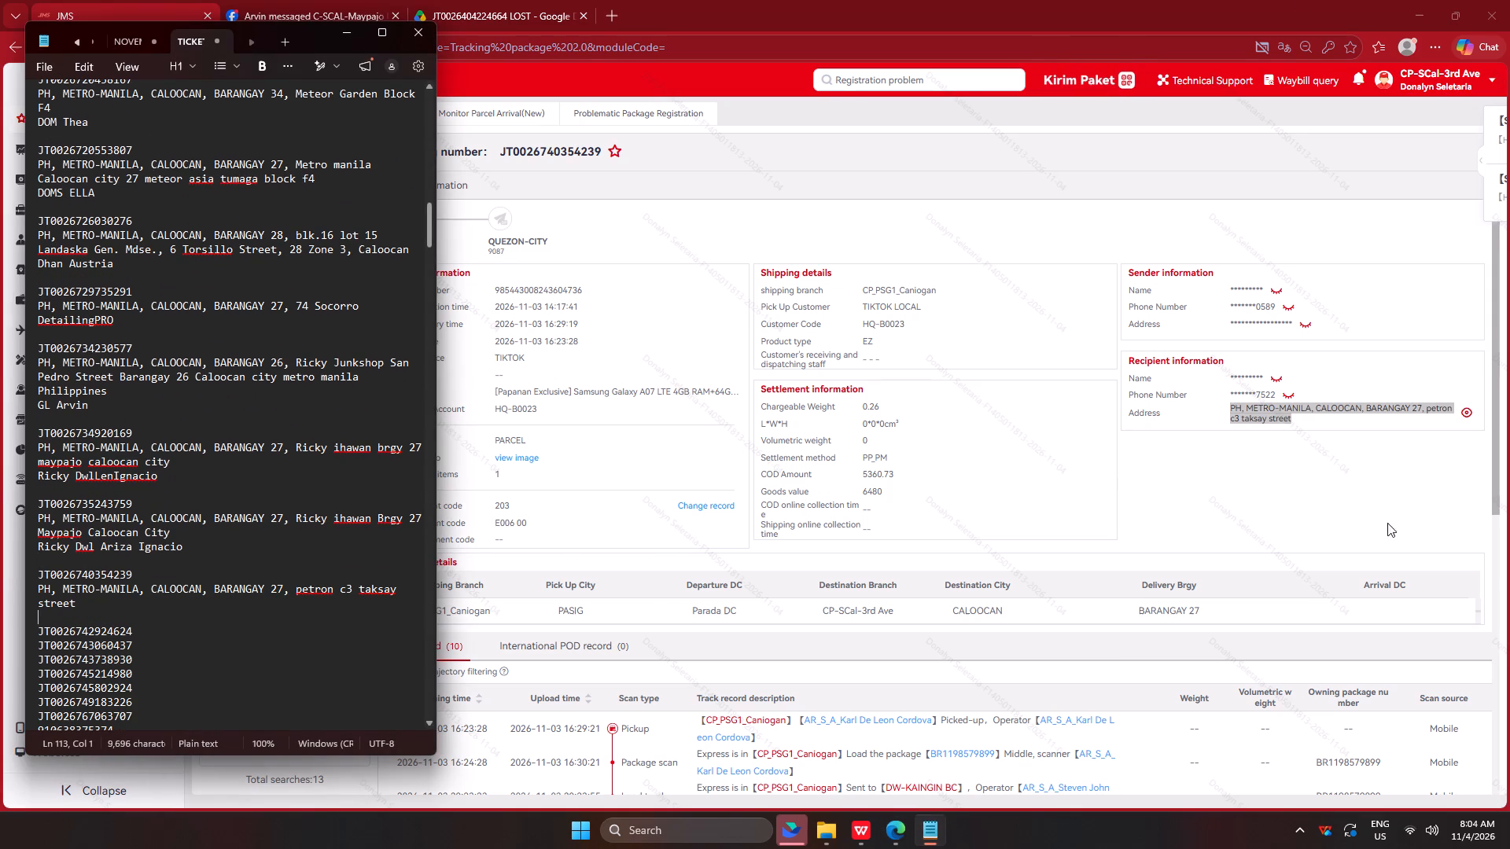
pyautogui.click(1273, 373)
pyautogui.tripleClick(1244, 374)
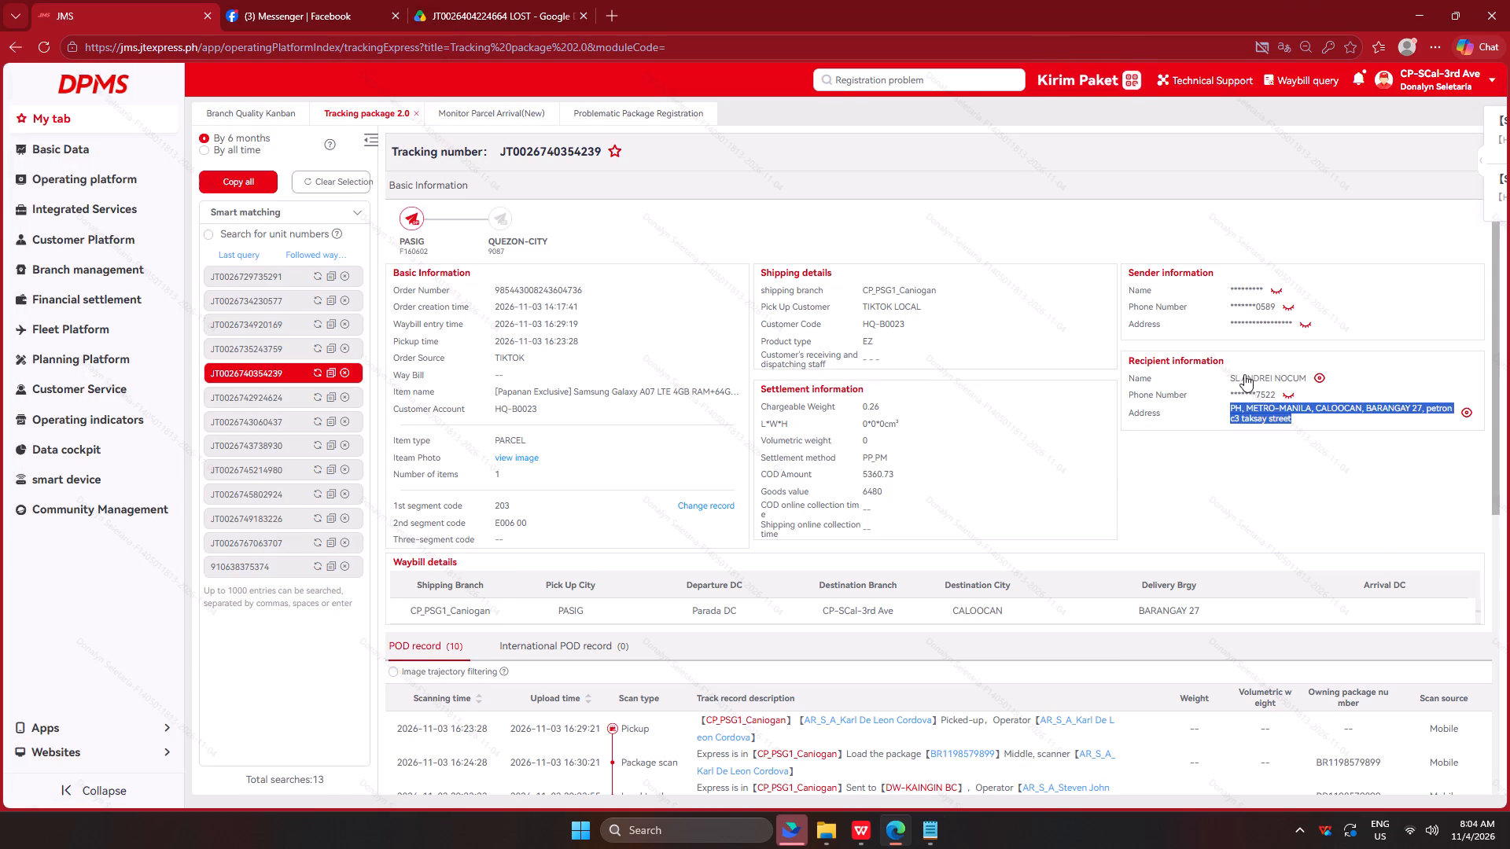
pyautogui.click(1280, 325)
pyautogui.click(923, 832)
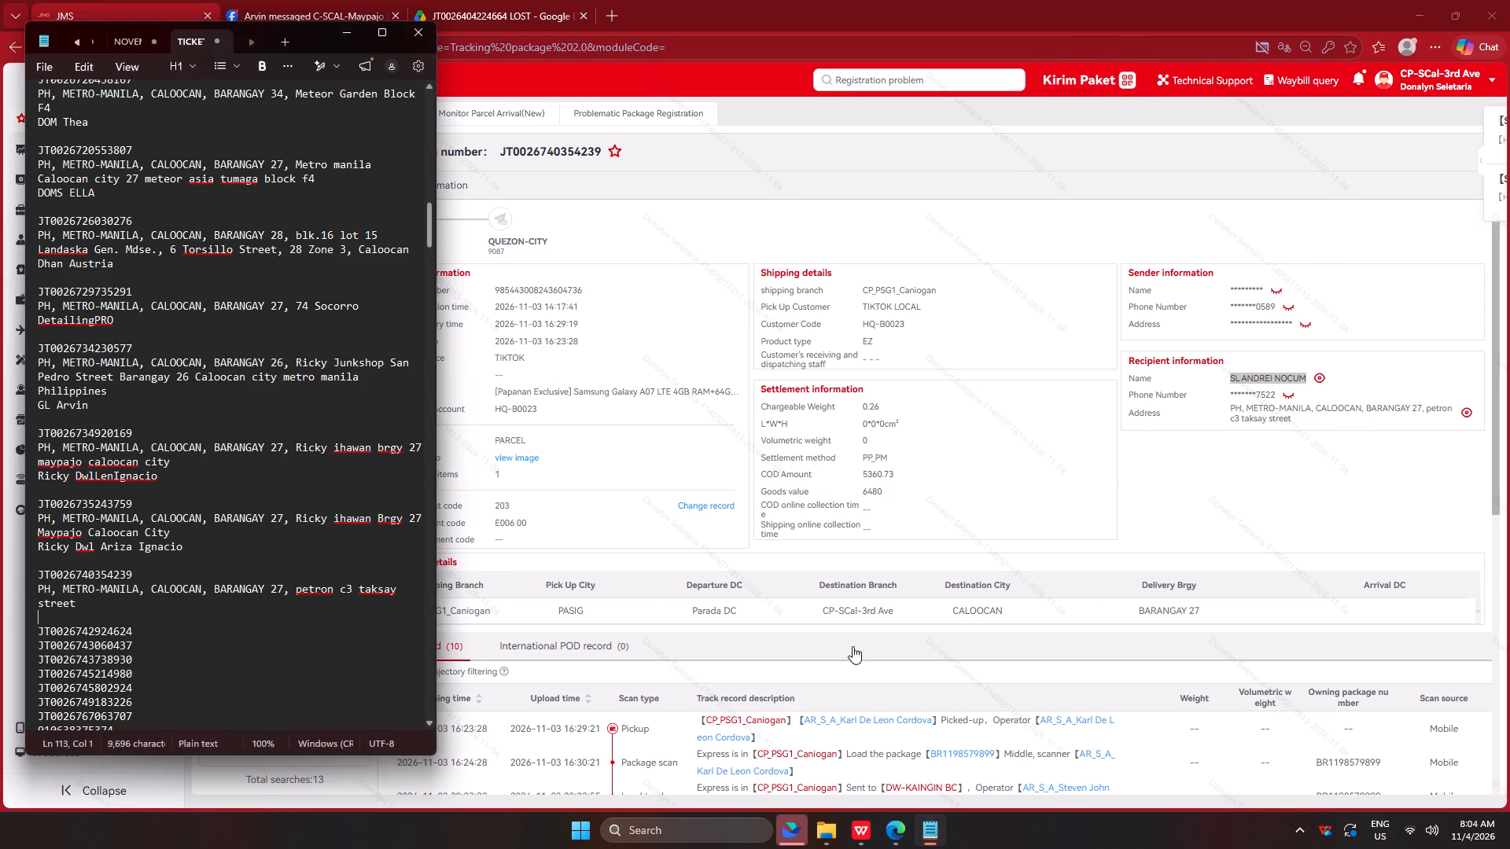
pyautogui.hotkey('ctrl', 'v')
pyautogui.hotkey('ctrl', 'c')
pyautogui.click(726, 499)
pyautogui.click(227, 400)
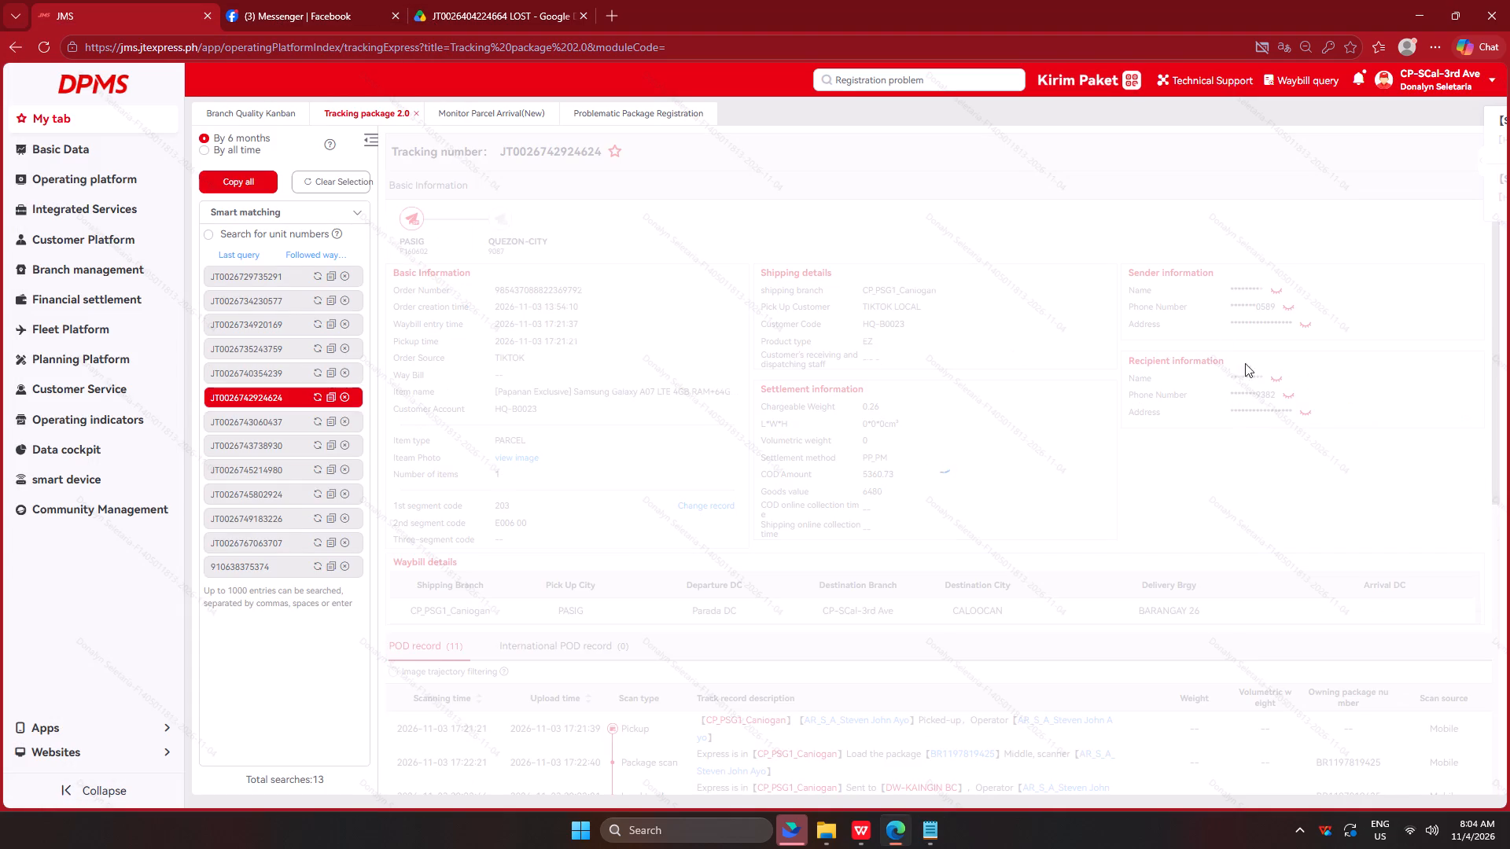
pyautogui.click(1306, 410)
pyautogui.tripleClick(1262, 410)
pyautogui.click(1293, 356)
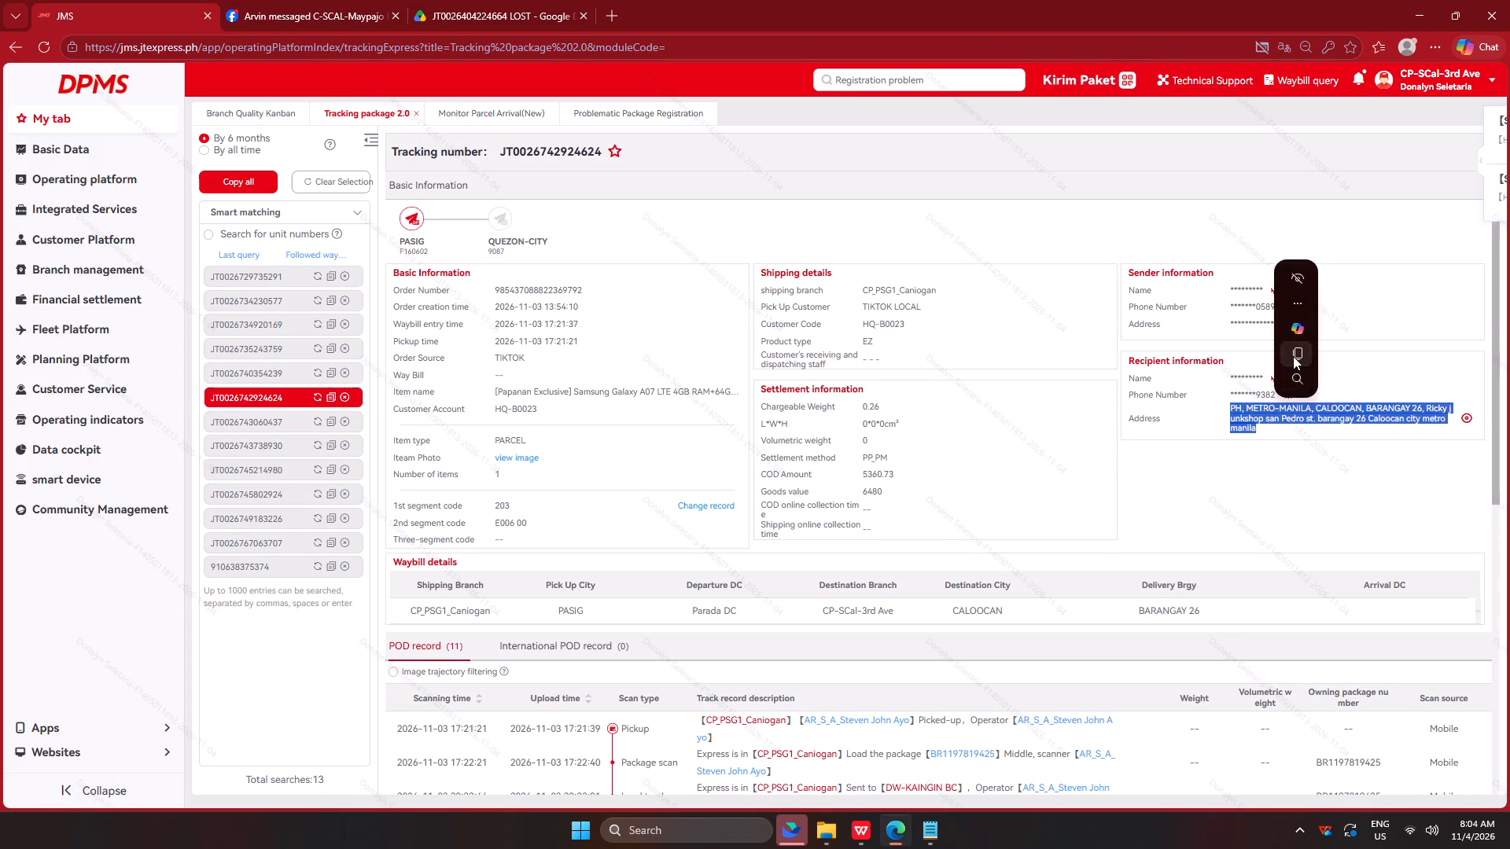
pyautogui.click(922, 836)
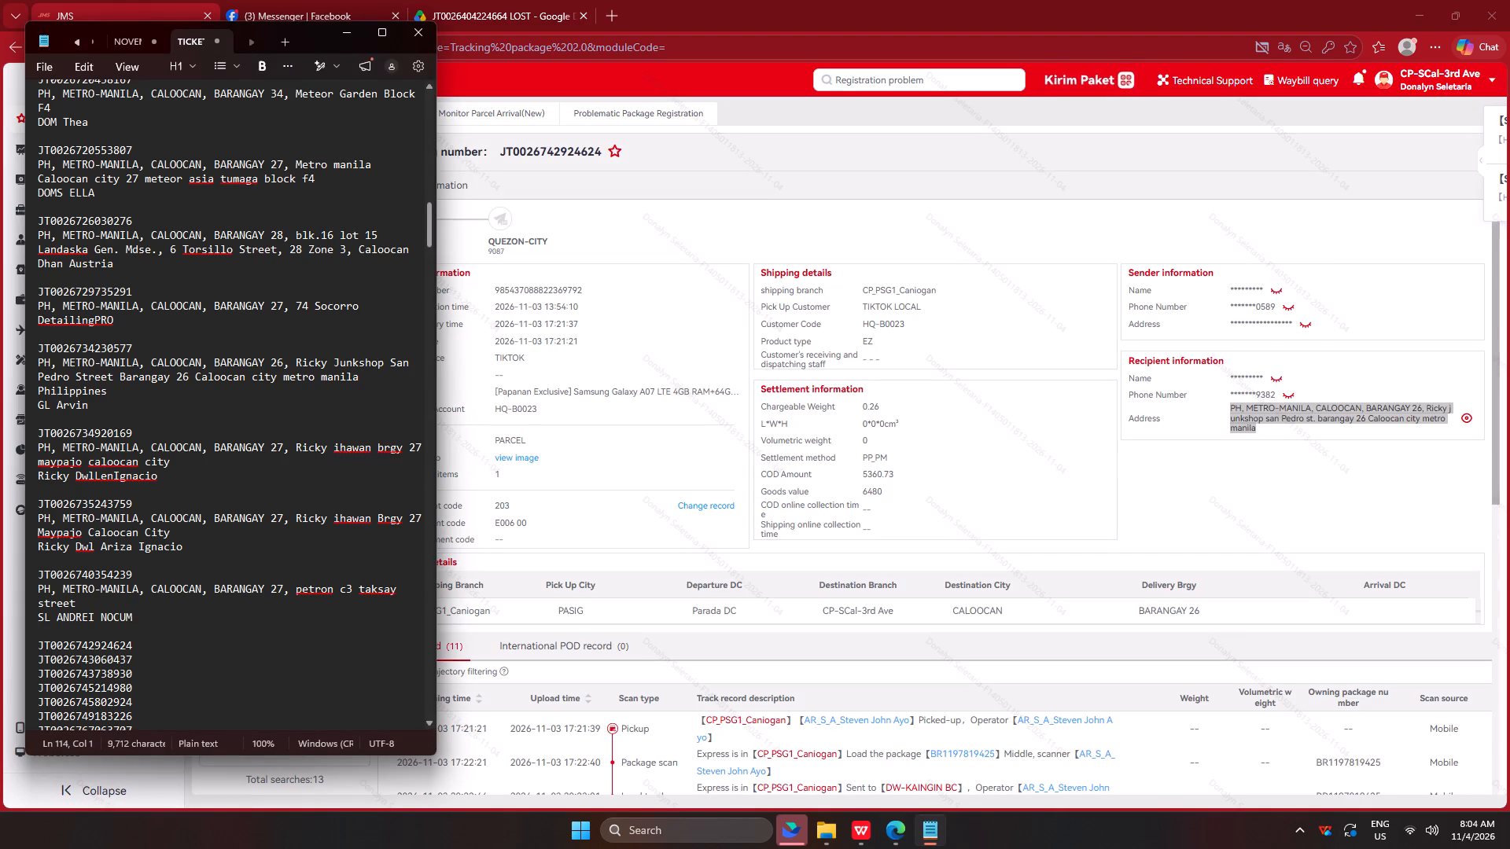
pyautogui.click(186, 641)
pyautogui.press('Return')
pyautogui.hotkey('ctrl', 'v')
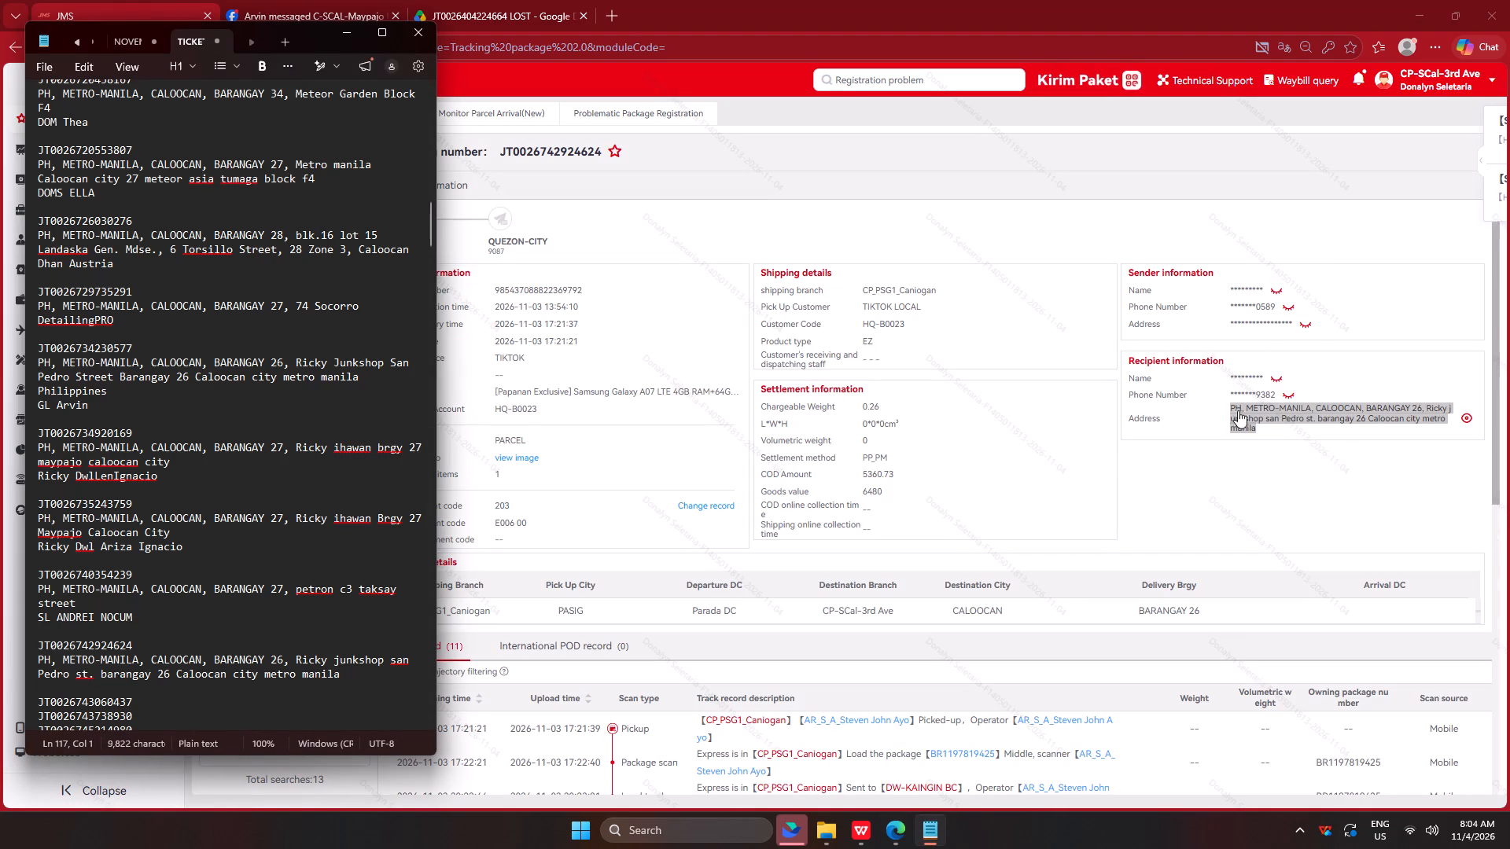
pyautogui.click(1277, 375)
pyautogui.tripleClick(1254, 379)
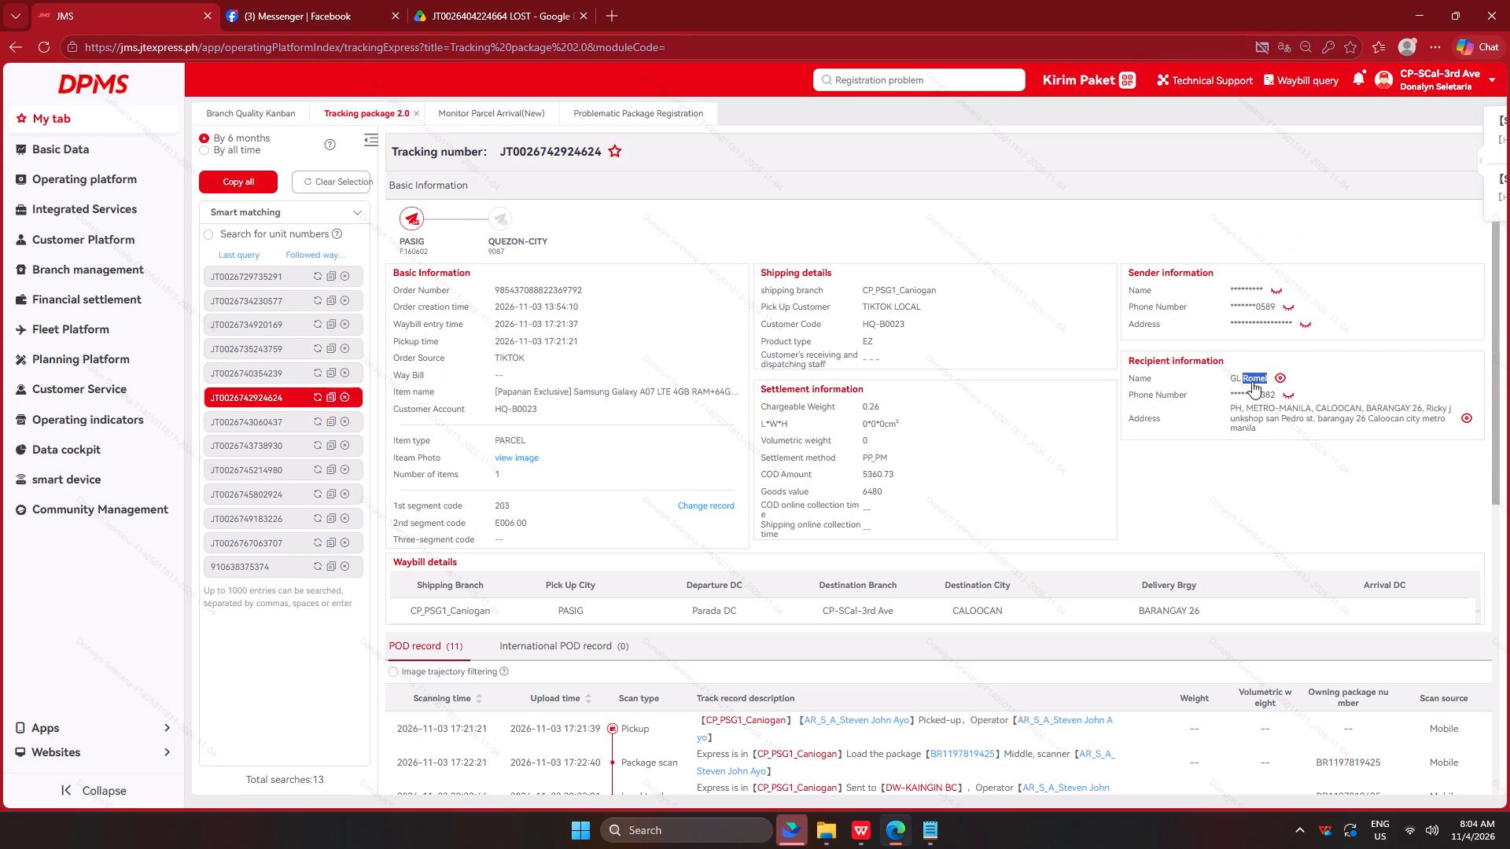
pyautogui.doubleClick(1252, 381)
pyautogui.click(1254, 373)
pyautogui.doubleClick(1247, 375)
pyautogui.tripleClick(1250, 376)
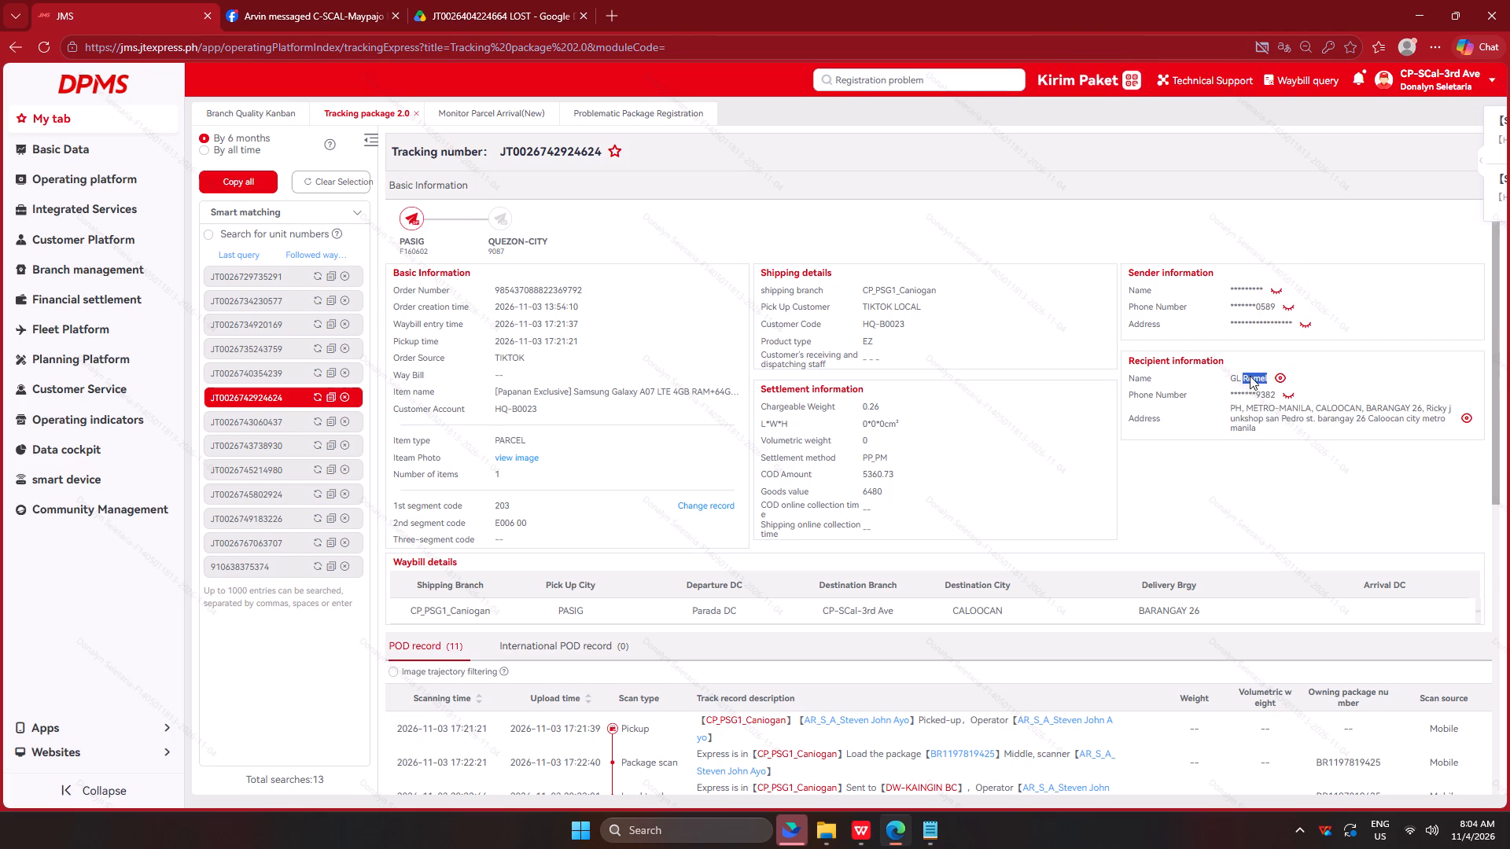
pyautogui.click(1289, 318)
pyautogui.click(934, 825)
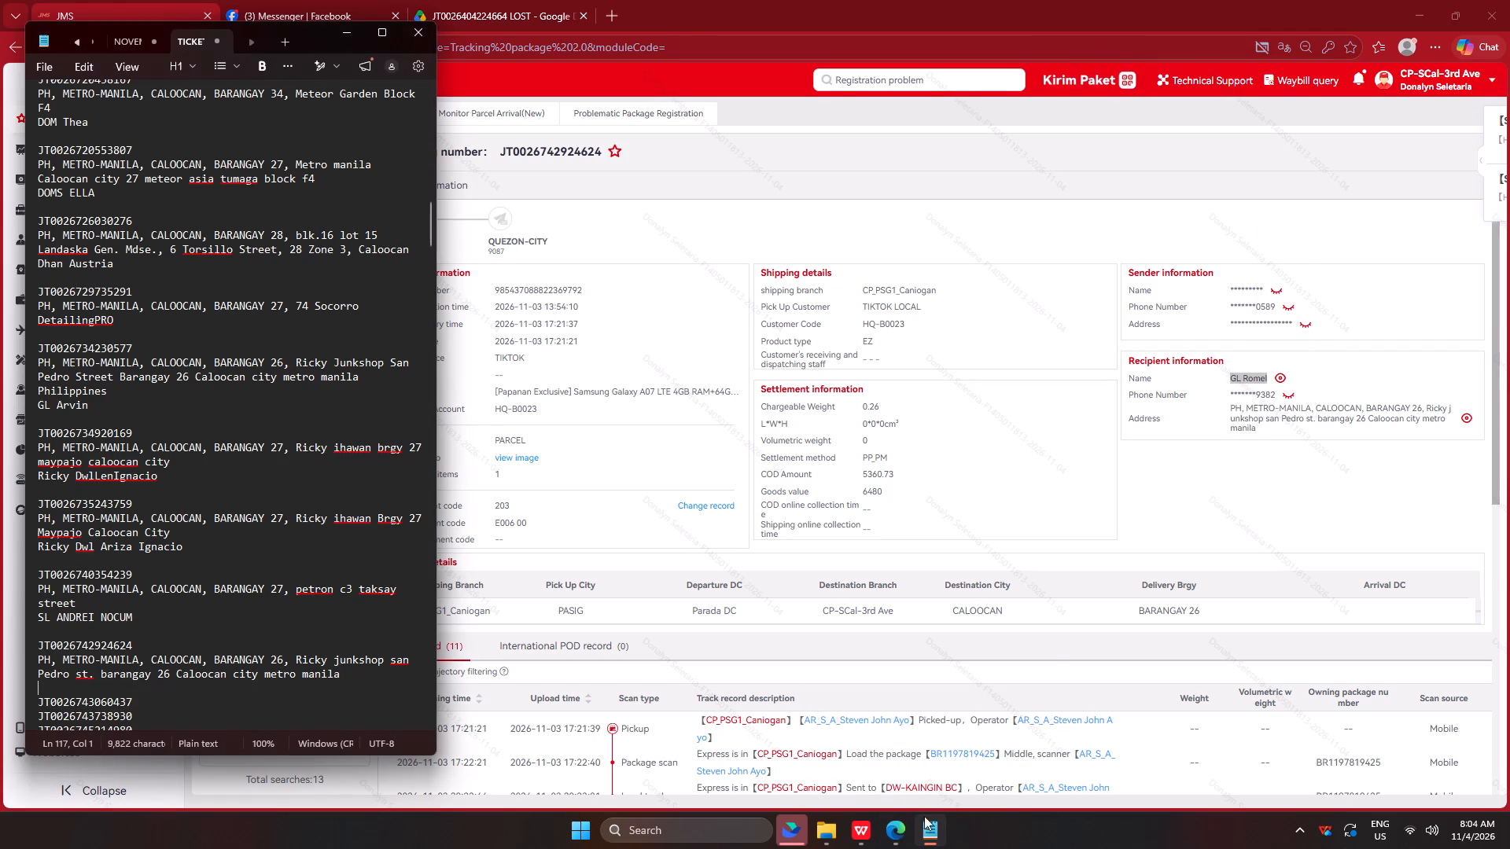
pyautogui.hotkey('ctrl', 'v')
pyautogui.click(845, 491)
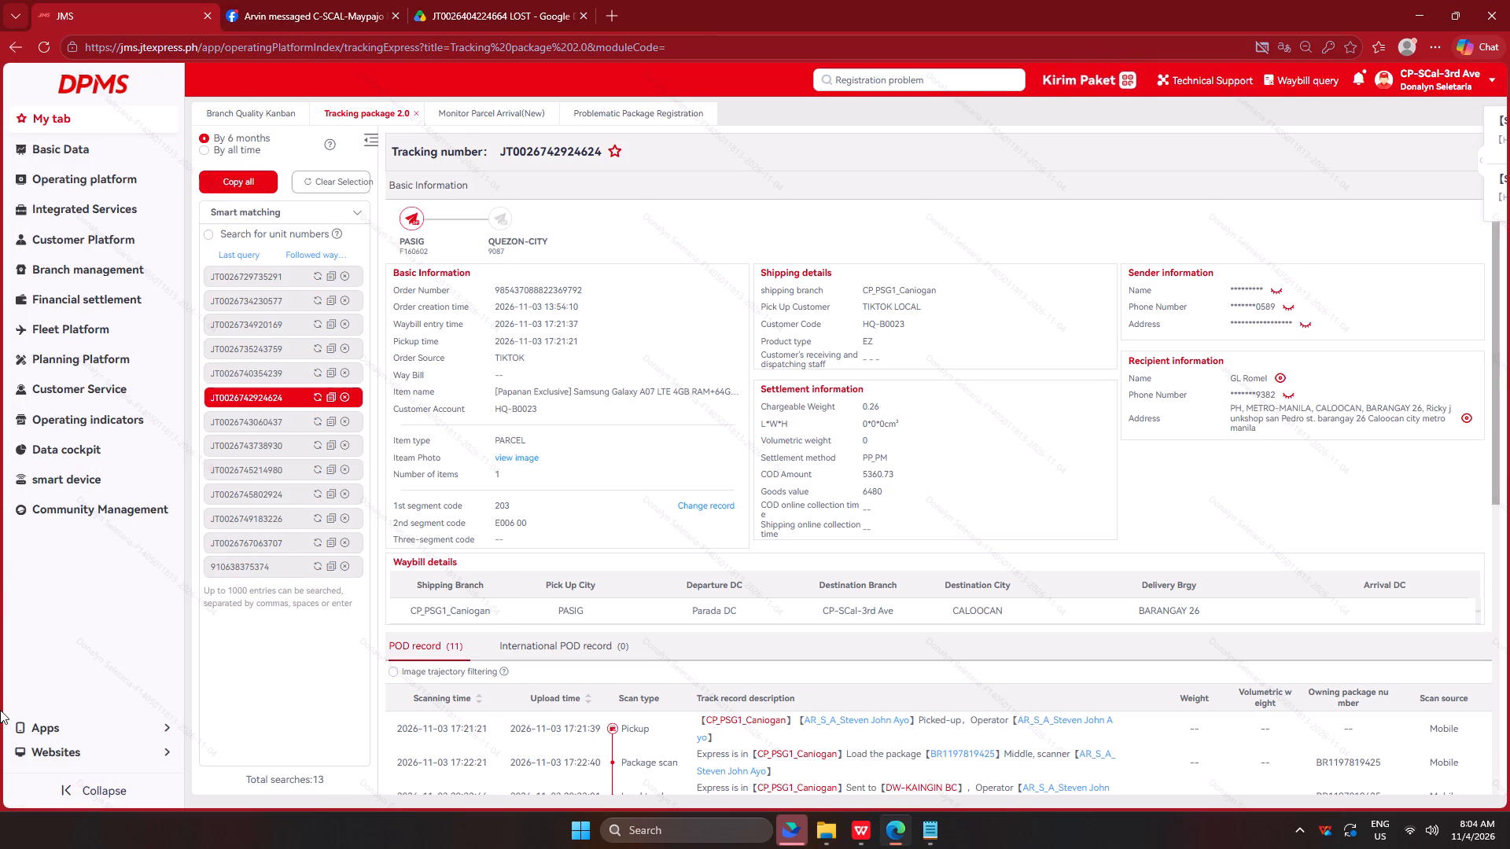
pyautogui.click(248, 419)
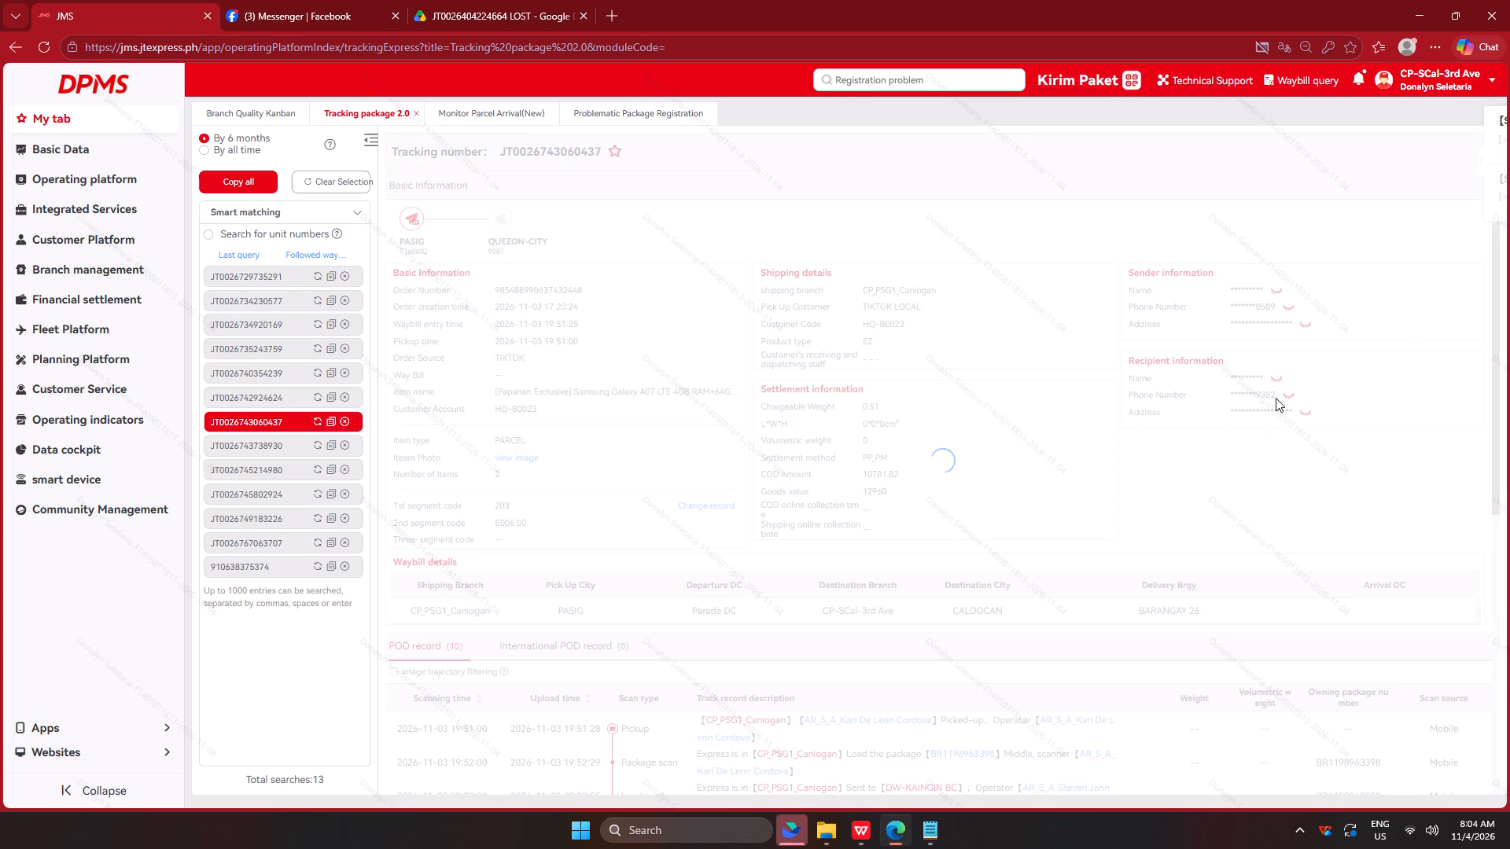
pyautogui.click(1300, 410)
pyautogui.tripleClick(1273, 406)
pyautogui.click(1305, 351)
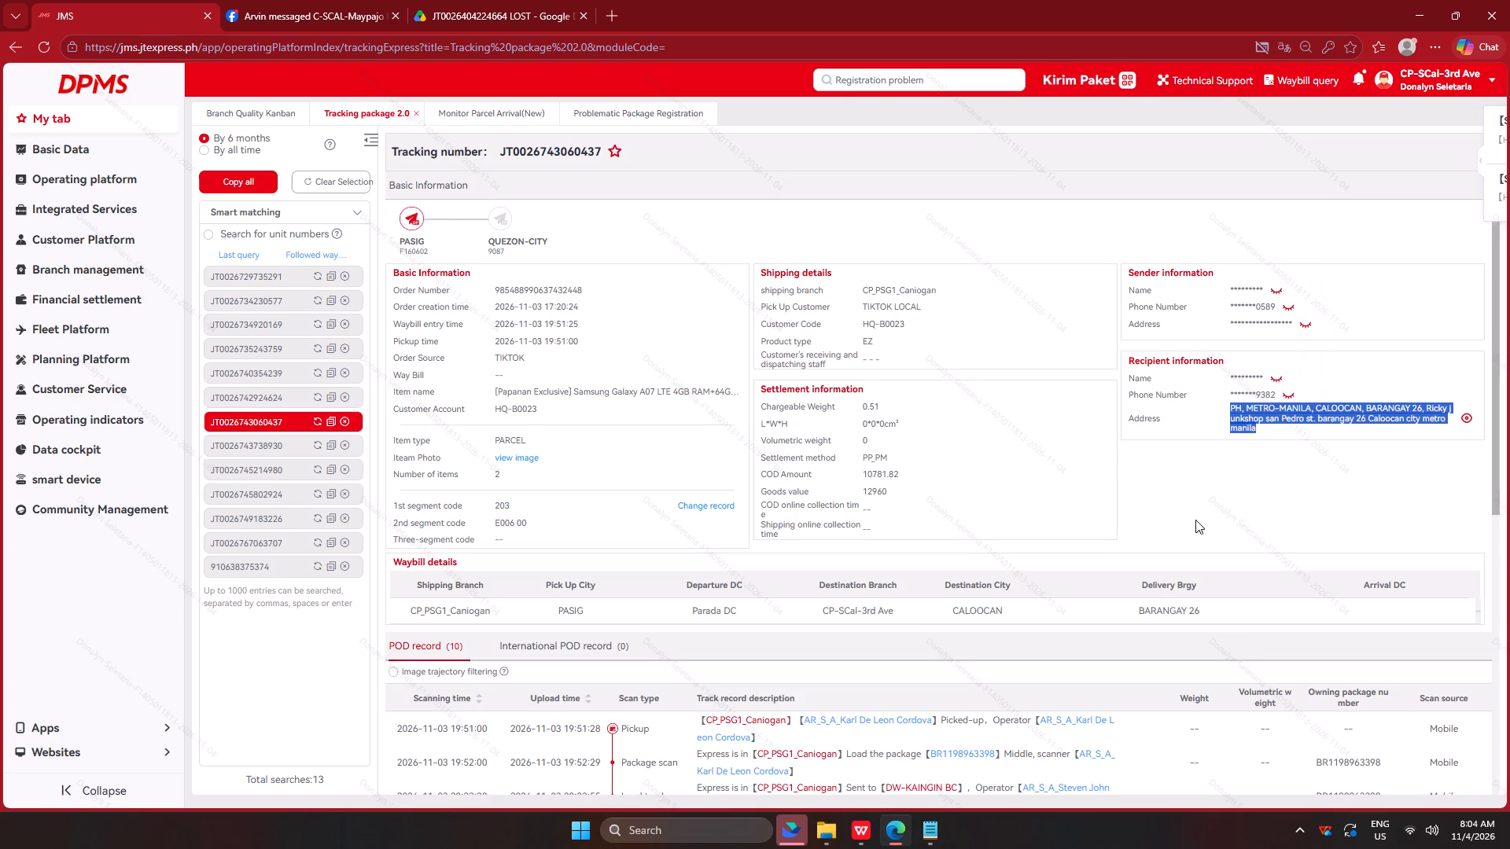
pyautogui.click(926, 831)
pyautogui.scroll(-5, 236, 498)
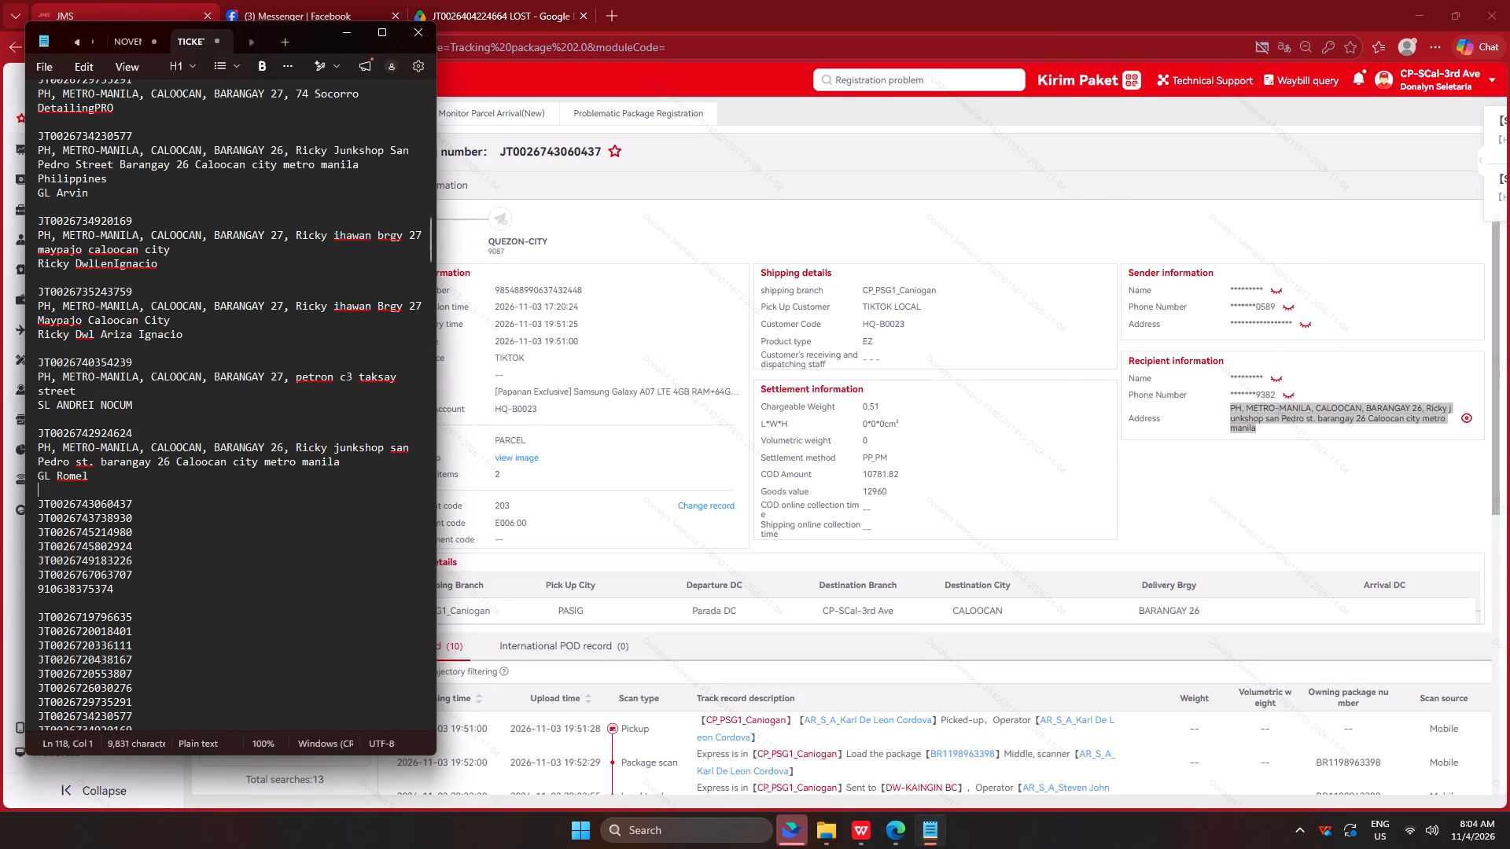
pyautogui.click(161, 499)
pyautogui.press('Return')
pyautogui.hotkey('ctrl', 'v')
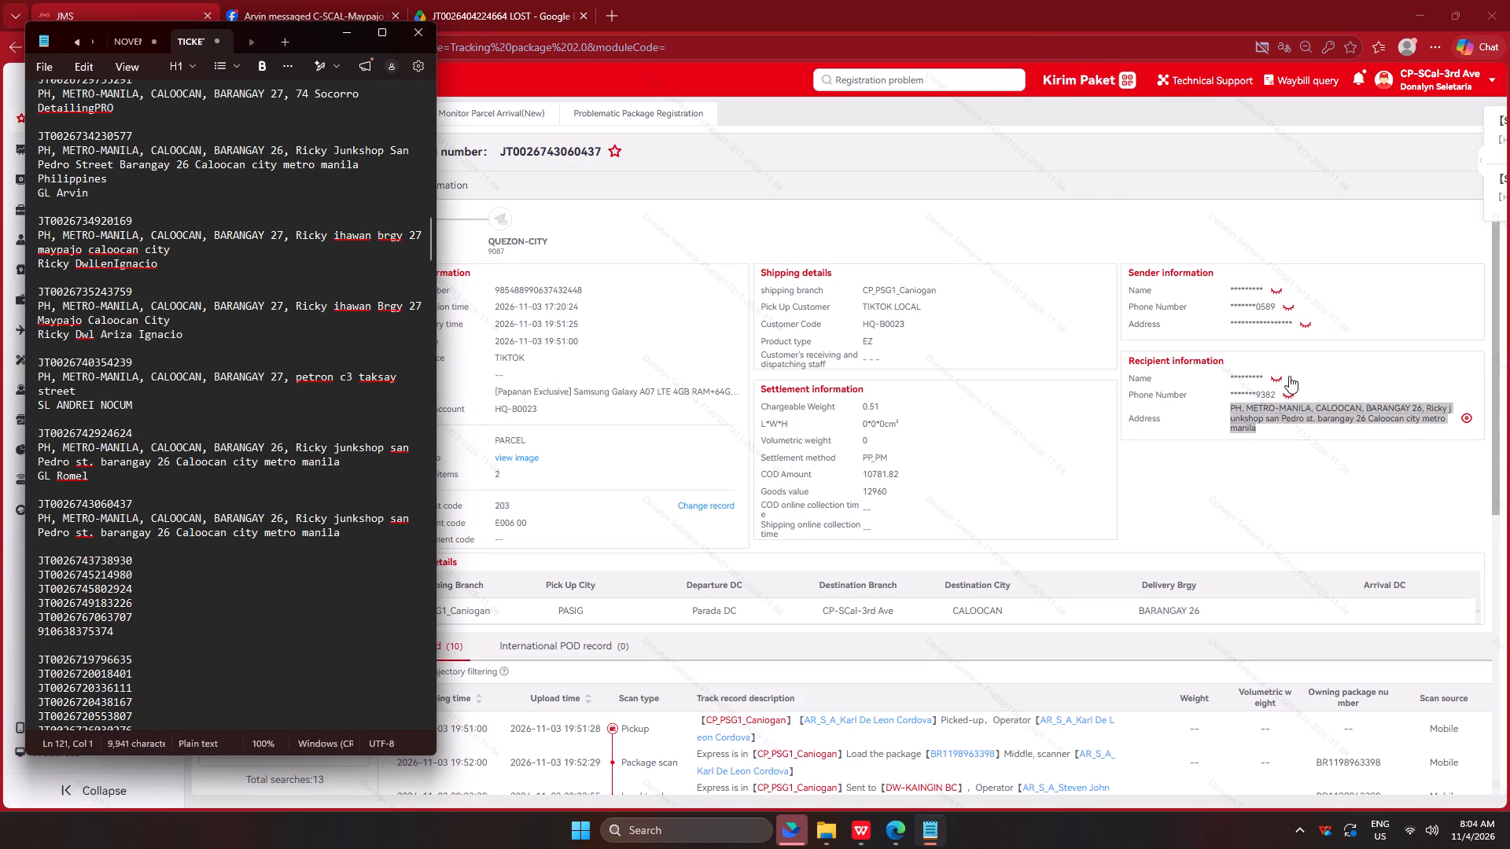
pyautogui.click(1276, 378)
pyautogui.tripleClick(1250, 374)
pyautogui.click(1281, 322)
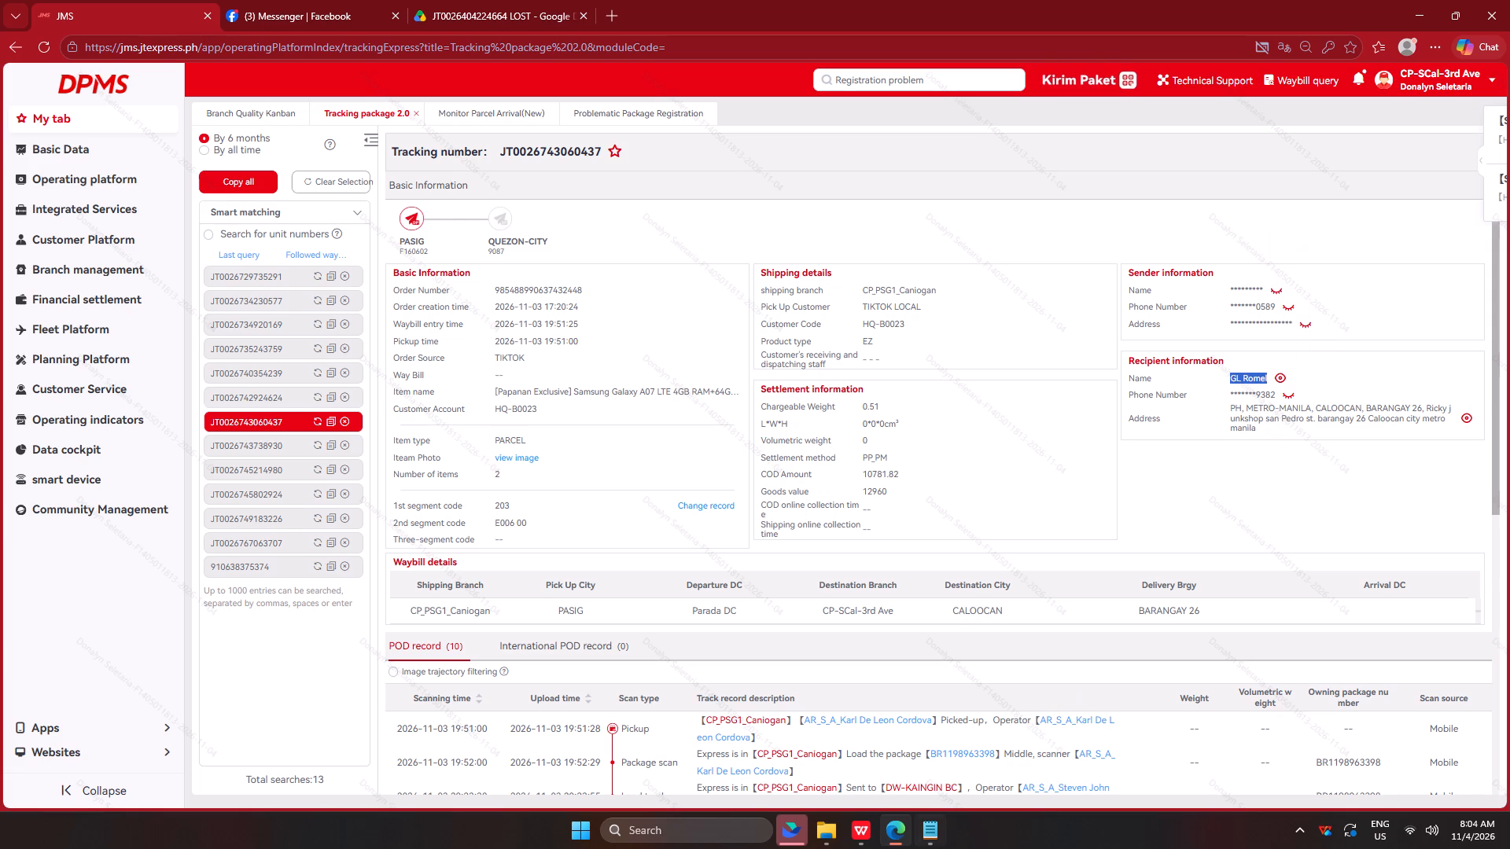
pyautogui.click(929, 826)
pyautogui.hotkey('ctrl', 'v')
pyautogui.click(800, 533)
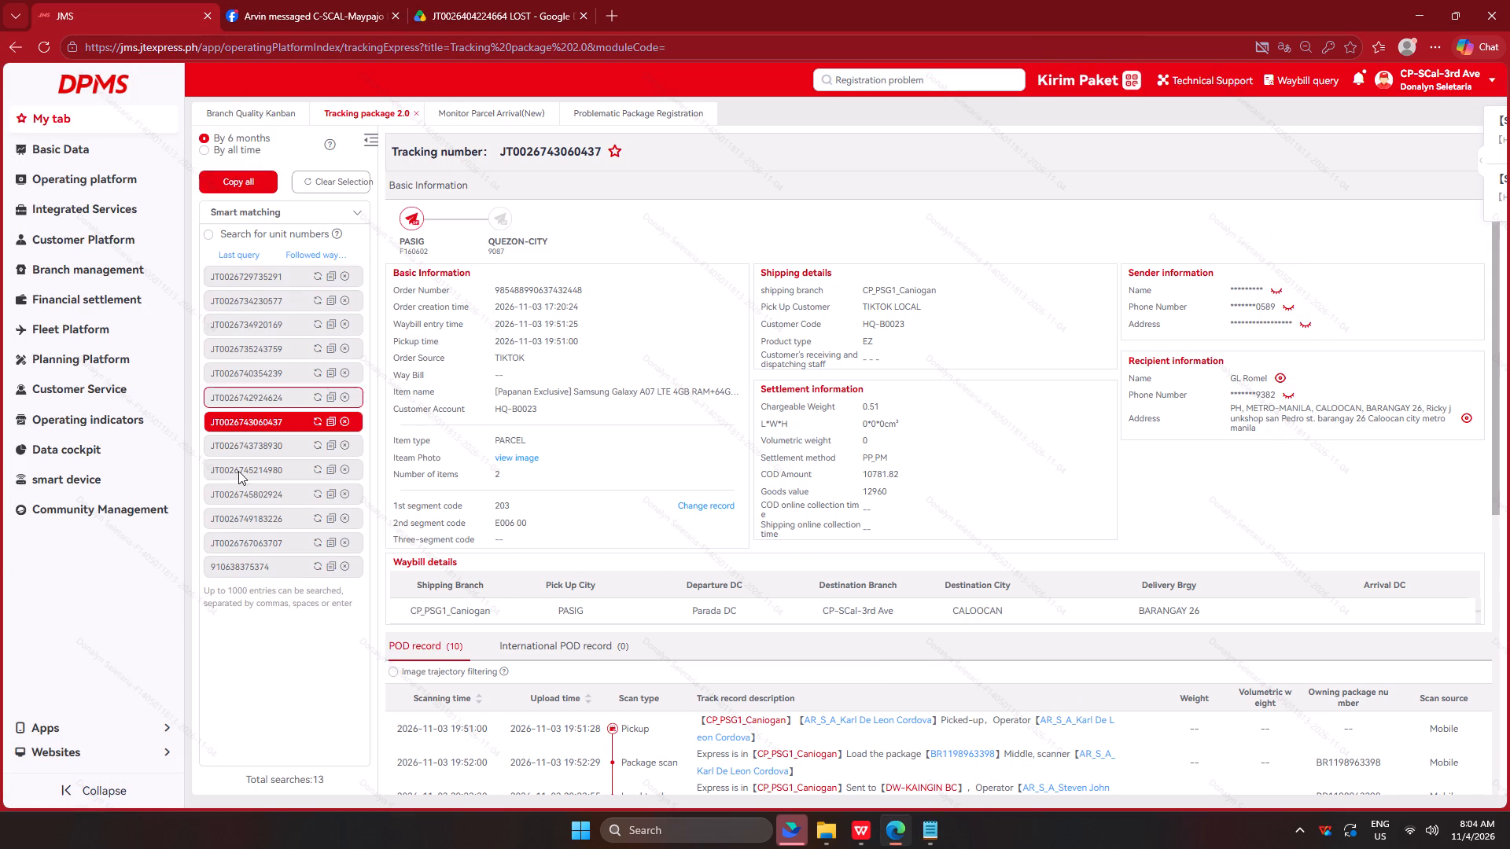
pyautogui.click(237, 451)
pyautogui.click(1302, 412)
pyautogui.tripleClick(1253, 413)
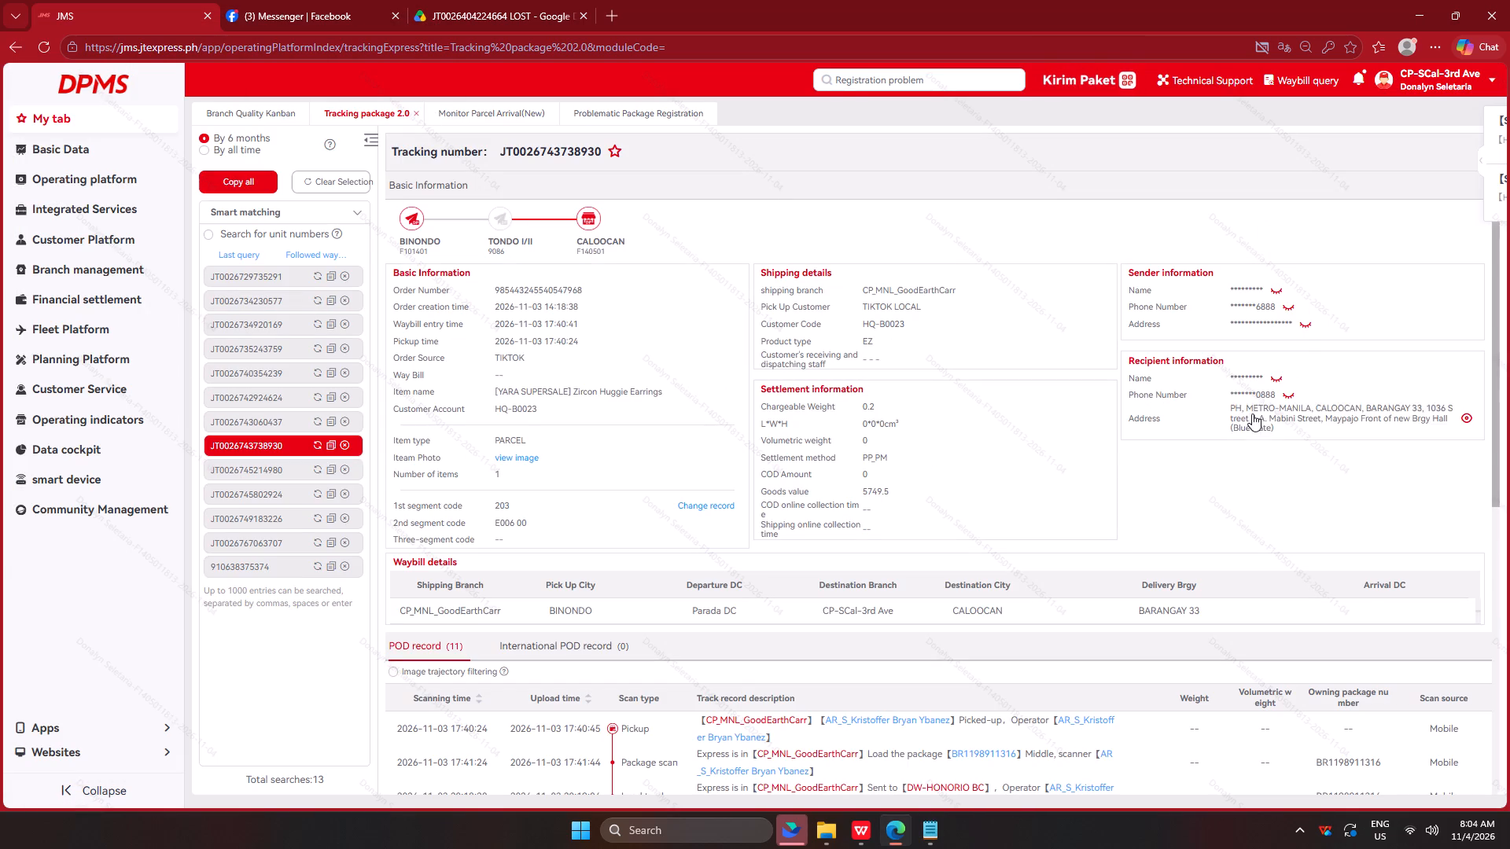
pyautogui.click(1275, 365)
pyautogui.click(926, 822)
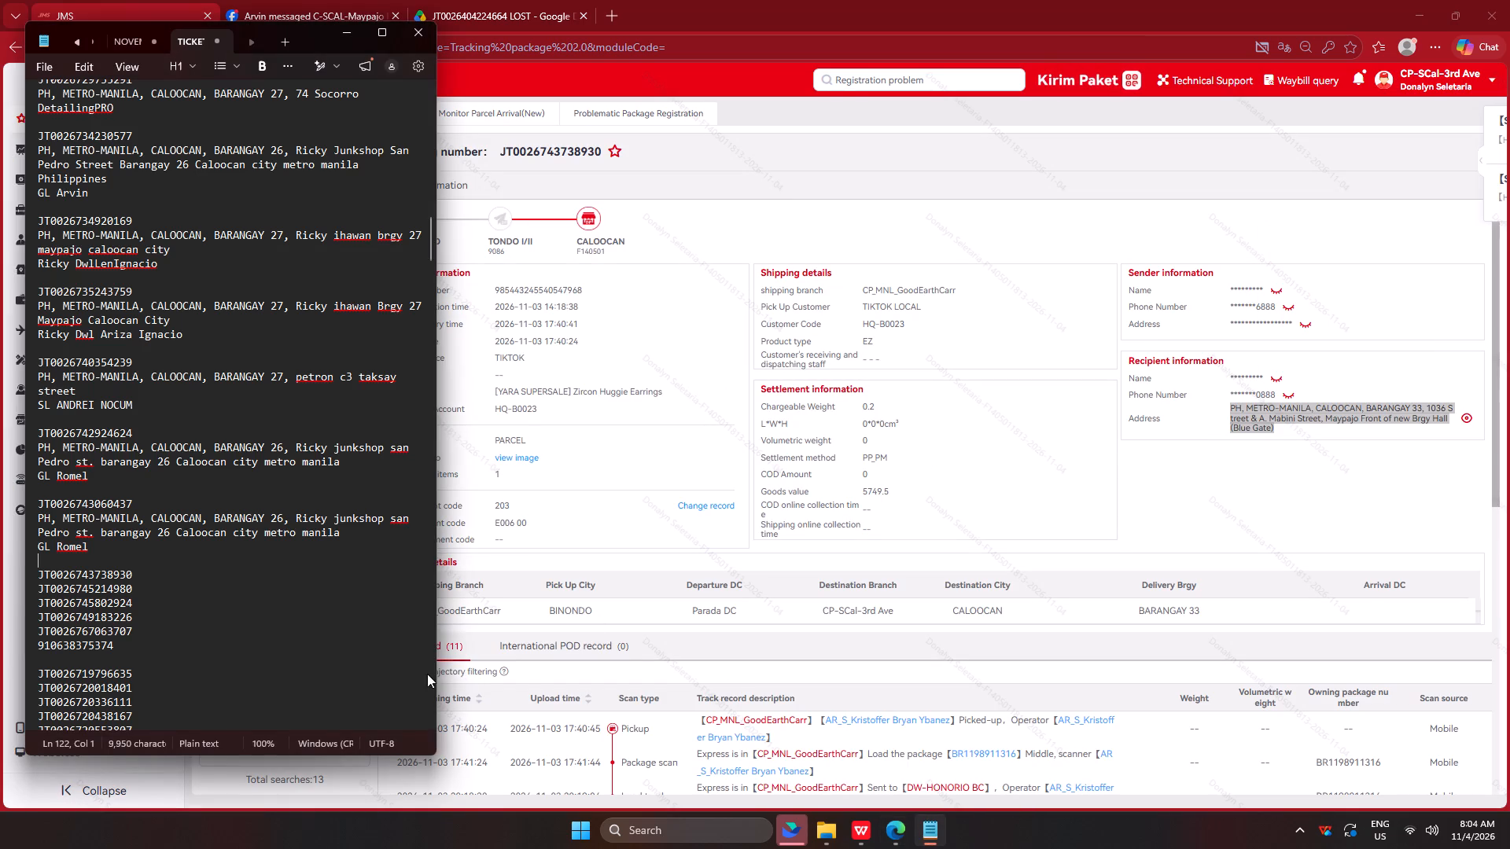
pyautogui.click(175, 586)
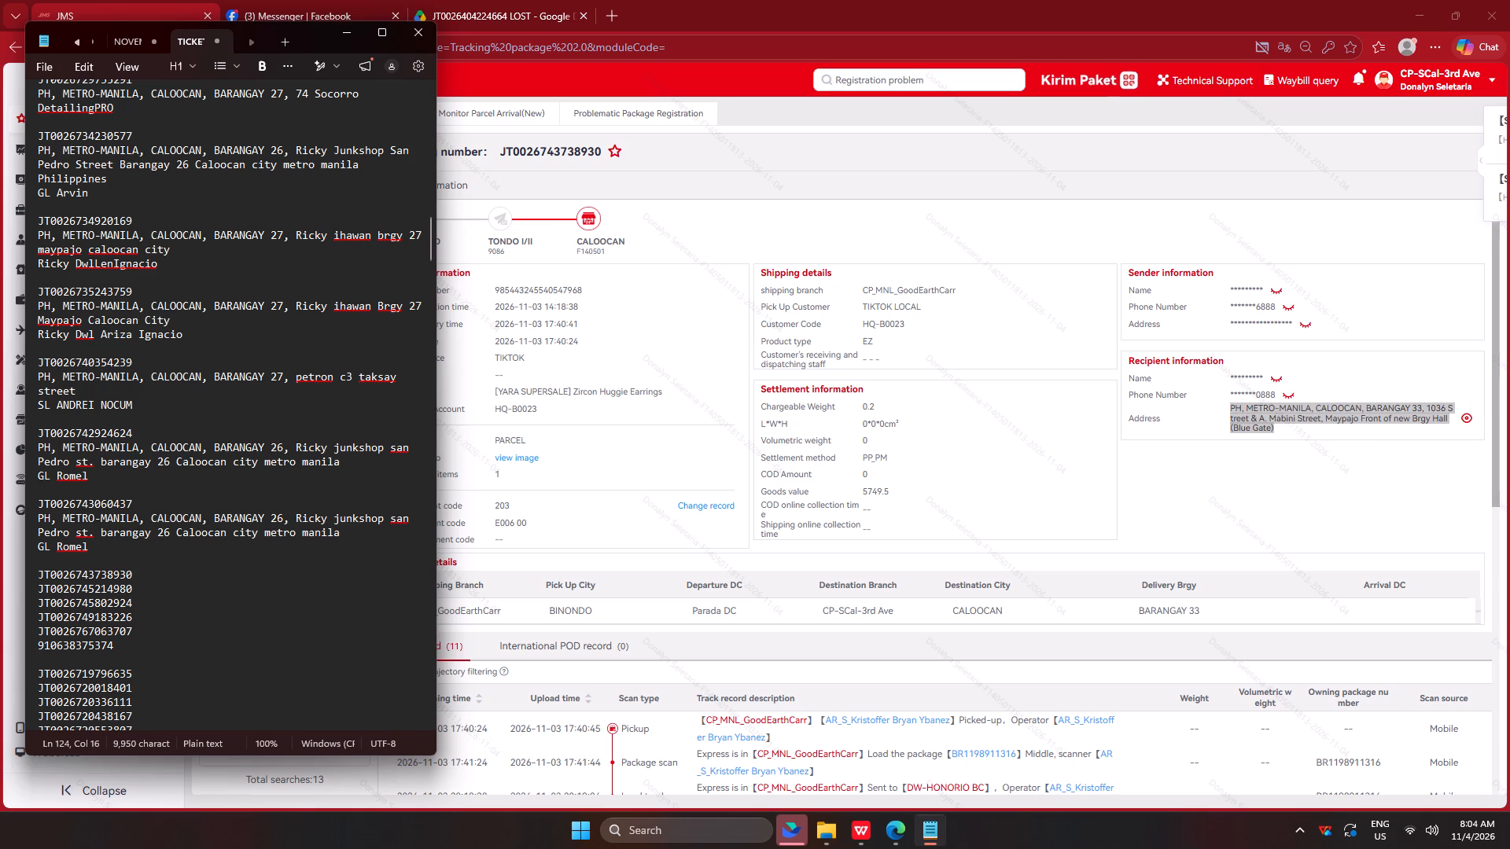
pyautogui.press('Up')
pyautogui.press('Return')
pyautogui.hotkey('ctrl', 'v')
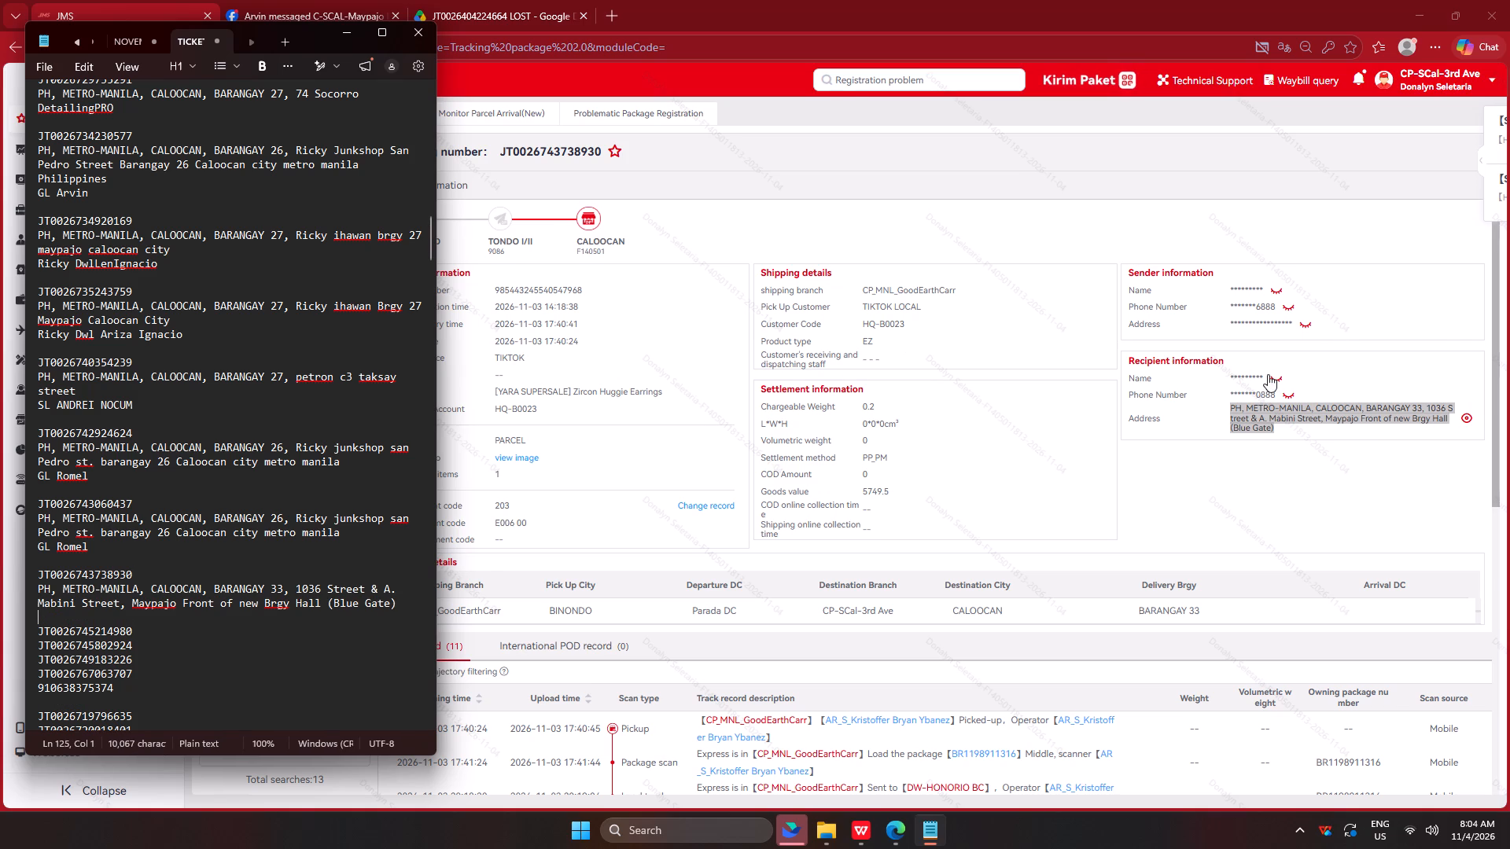
pyautogui.click(1274, 377)
pyautogui.tripleClick(1242, 377)
pyautogui.click(1283, 325)
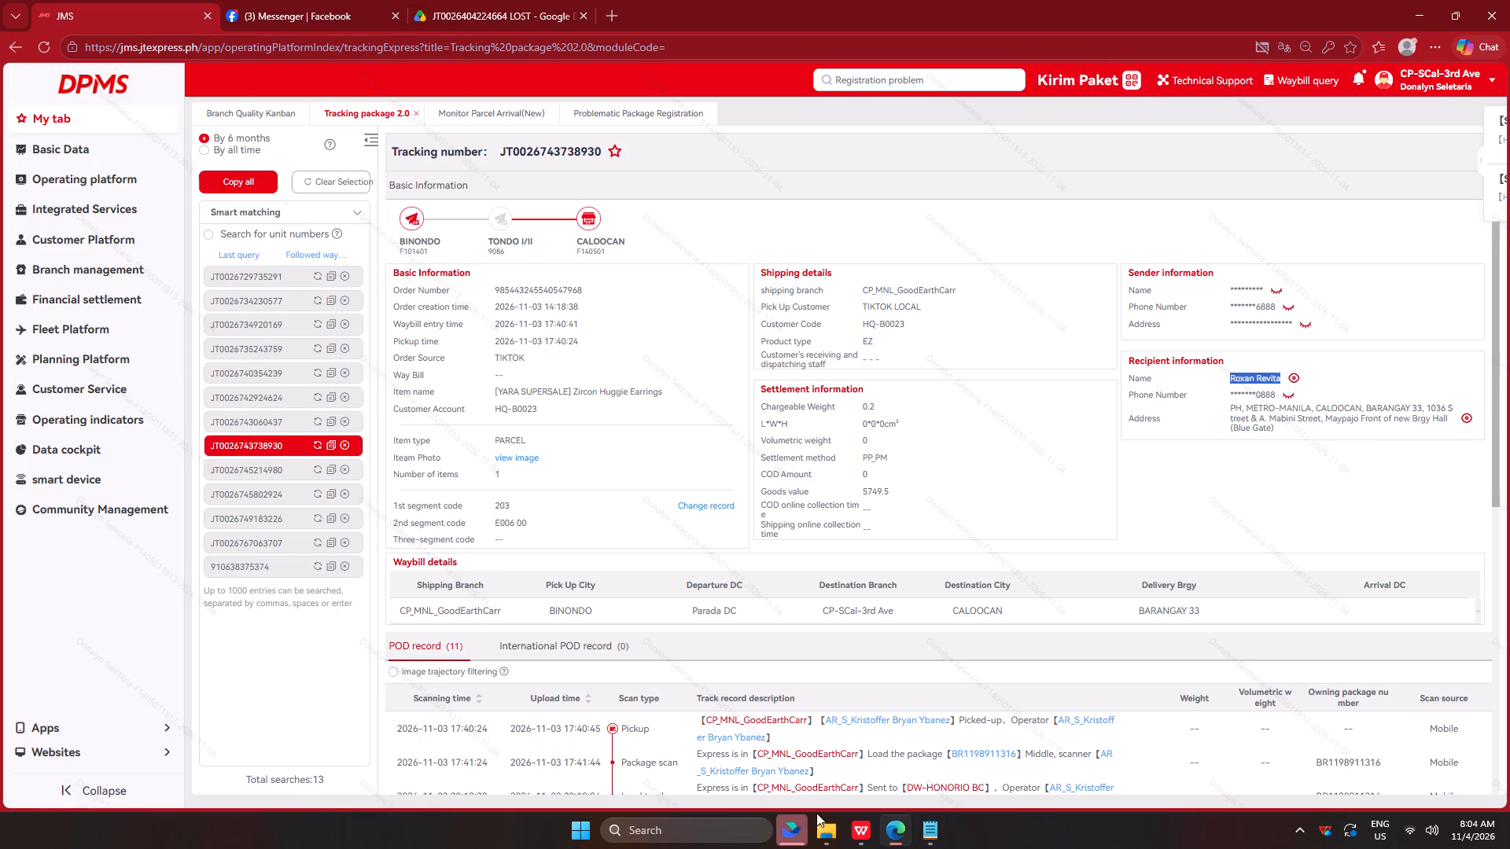
pyautogui.click(923, 832)
pyautogui.hotkey('ctrl', 'v')
pyautogui.scroll(-3, 42, 641)
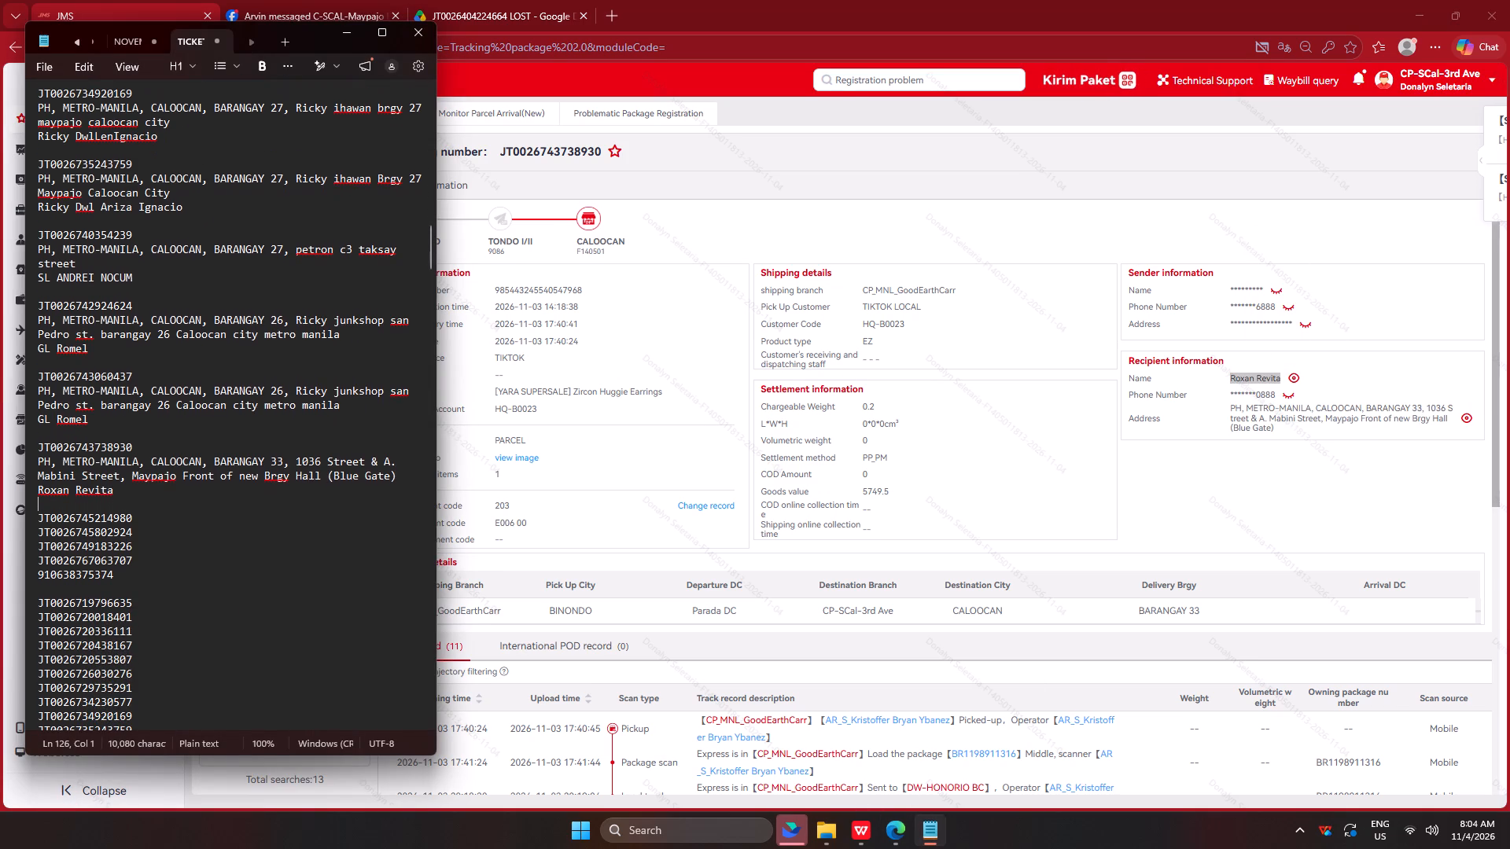
pyautogui.moveTo(34, 516); pyautogui.dragTo(112, 572)
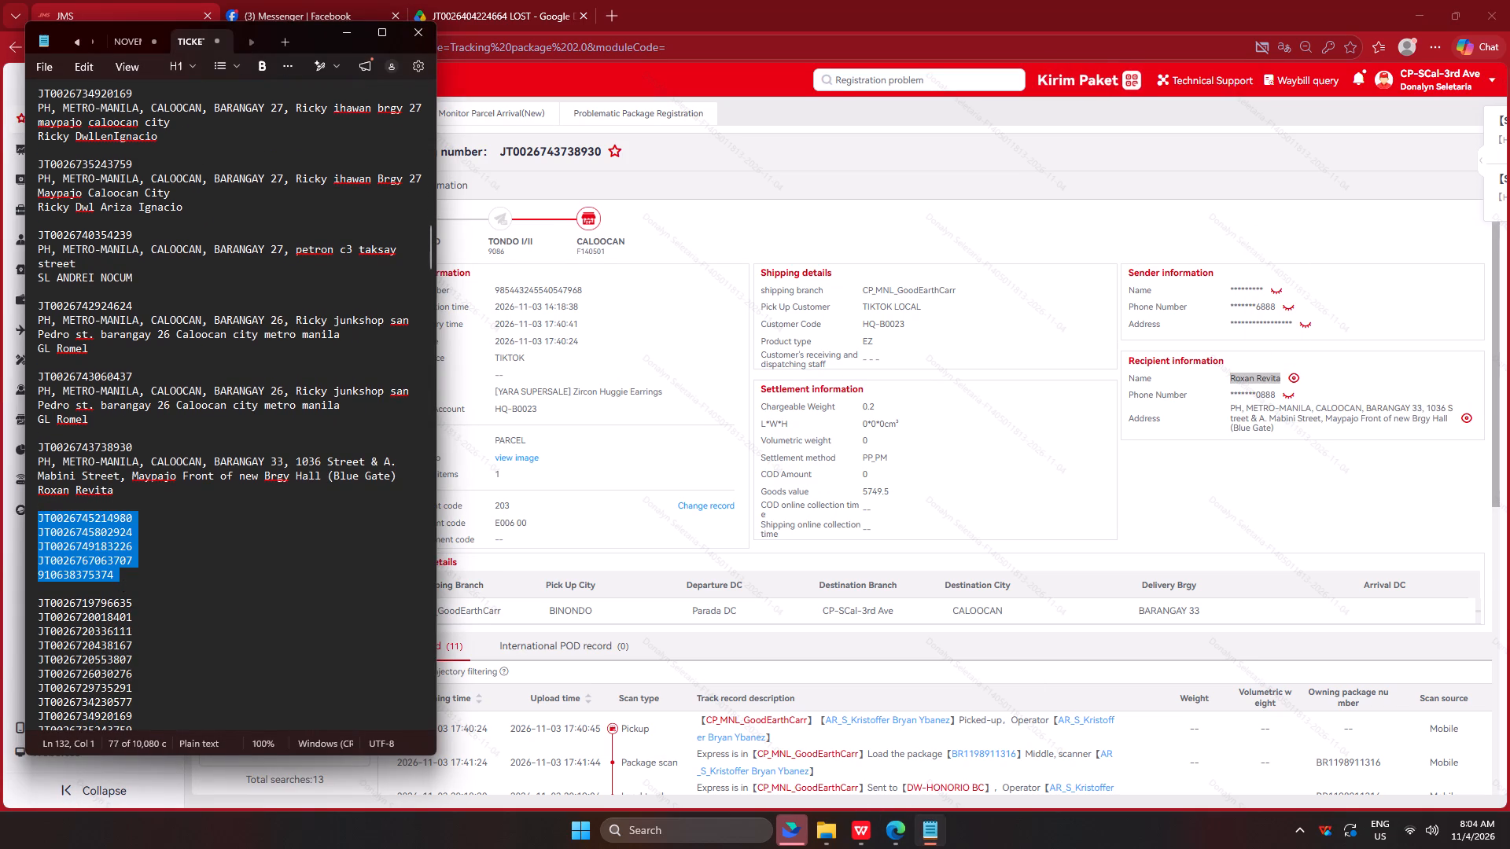
pyautogui.hotkey('ctrl', 'c')
pyautogui.moveTo(806, 621); pyautogui.dragTo(794, 610)
pyautogui.click(329, 183)
pyautogui.click(307, 346)
pyautogui.hotkey('ctrl', 'v')
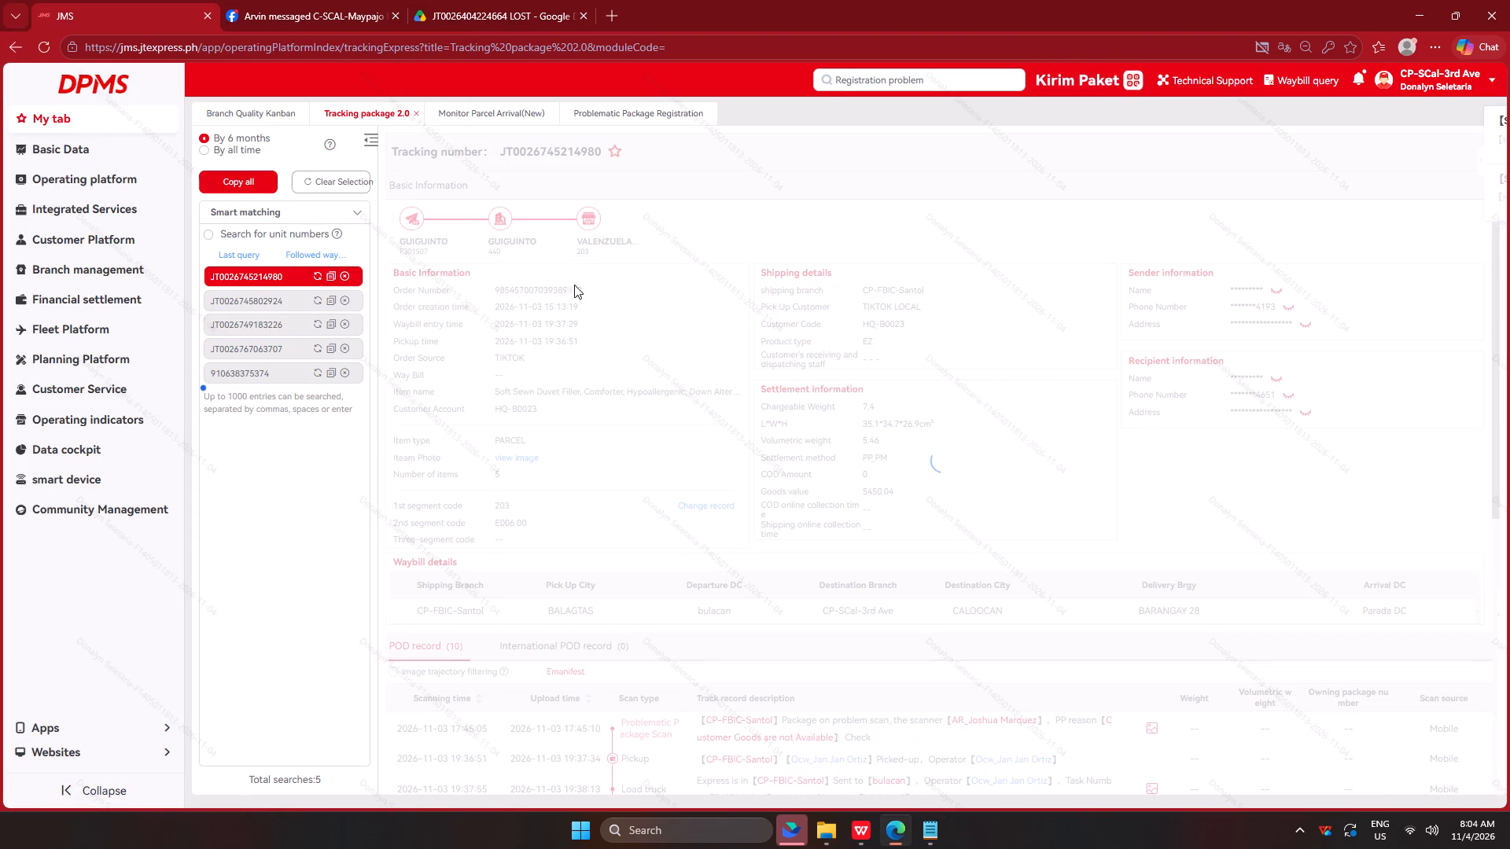
pyautogui.click(1302, 406)
pyautogui.tripleClick(1247, 415)
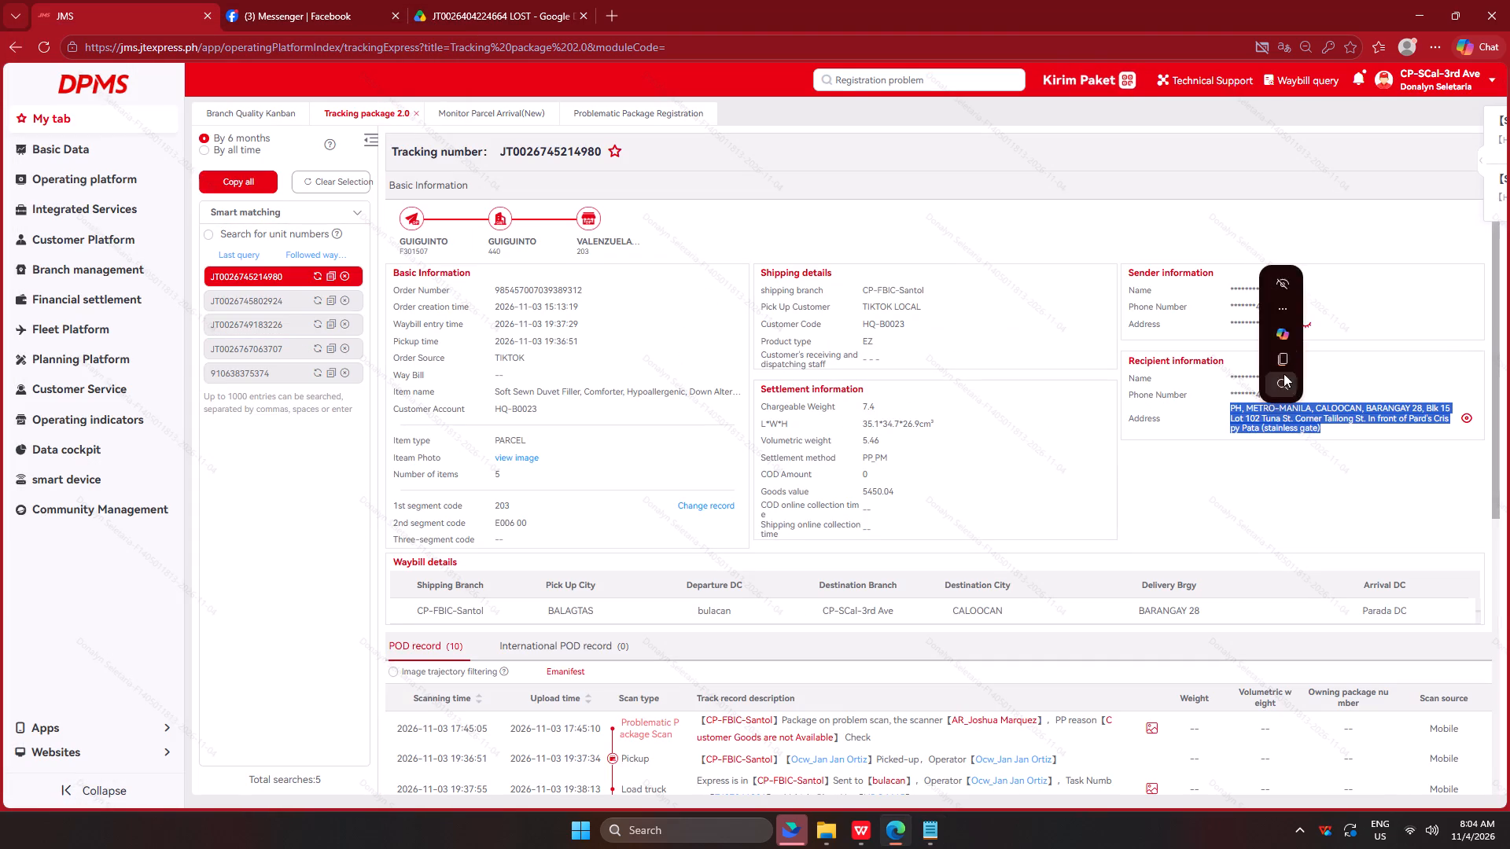
pyautogui.click(1285, 363)
pyautogui.click(927, 830)
pyautogui.hotkey('ctrl', 'v')
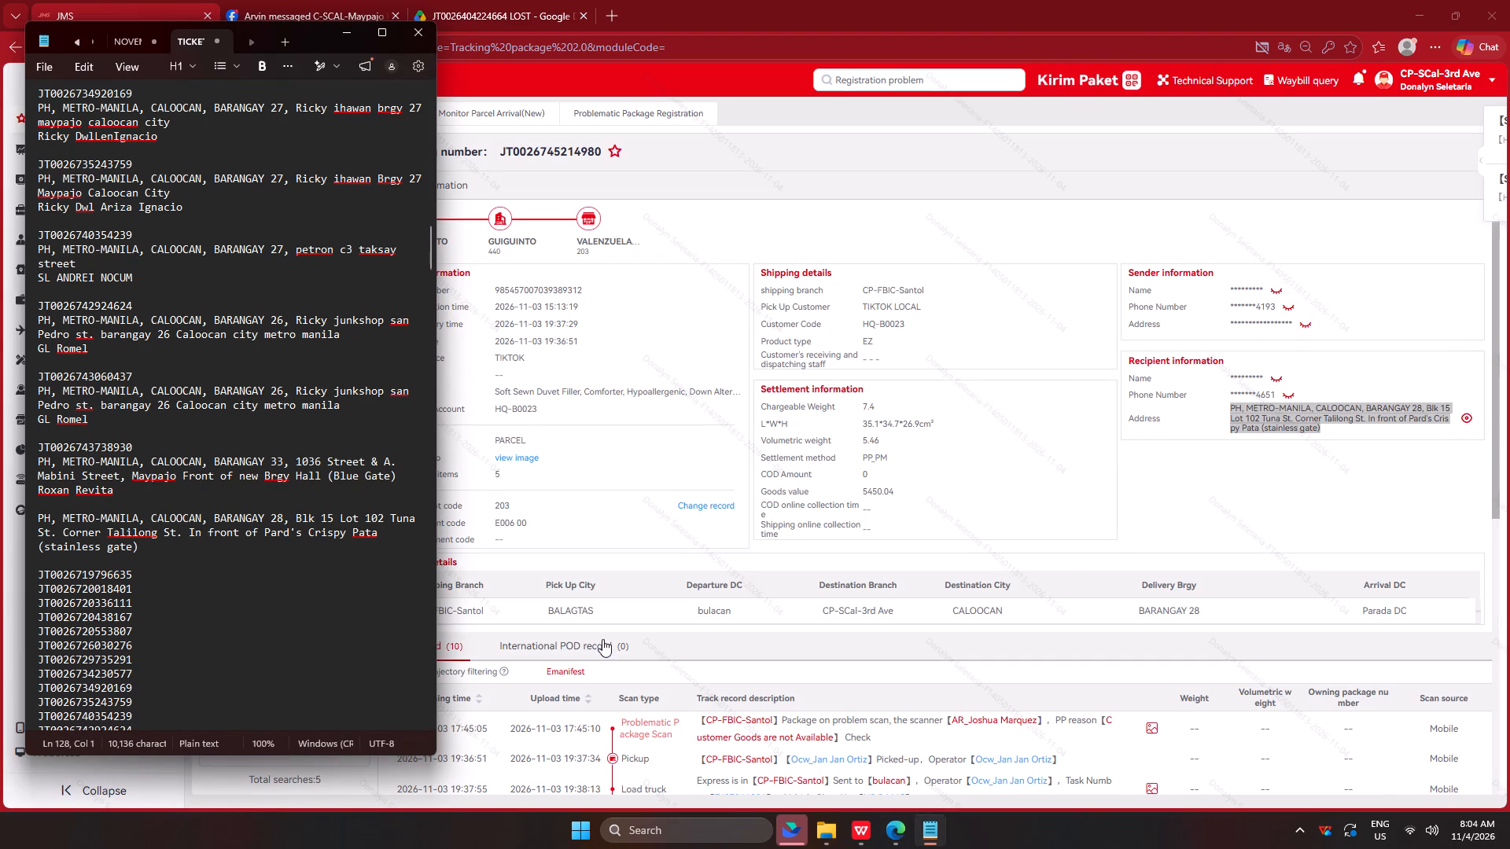
pyautogui.hotkey('ctrl', 'z')
pyautogui.click(163, 524)
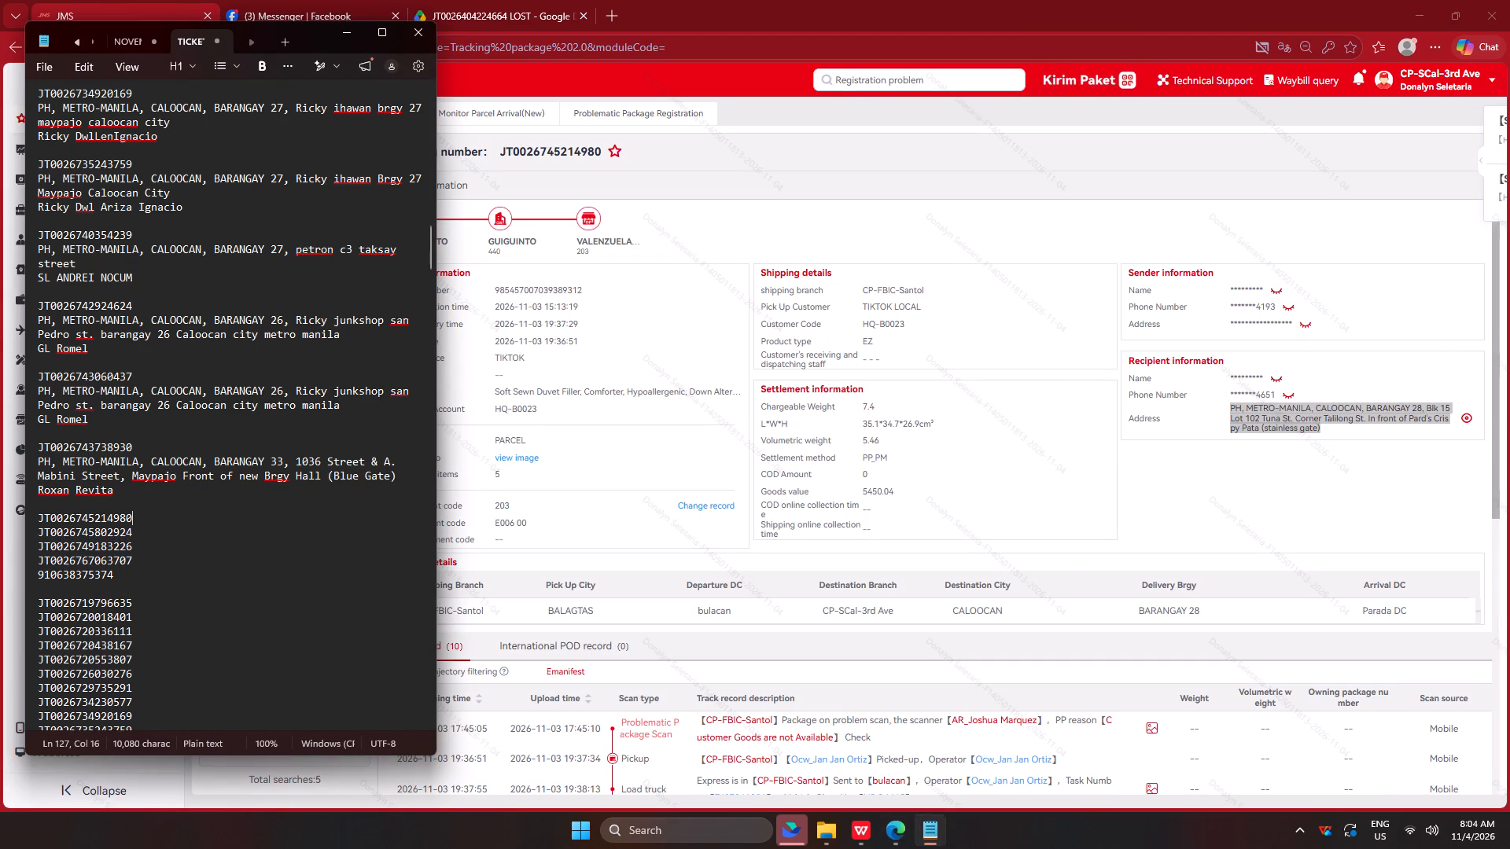
pyautogui.press('Return')
pyautogui.hotkey('ctrl', 'v')
pyautogui.click(1272, 379)
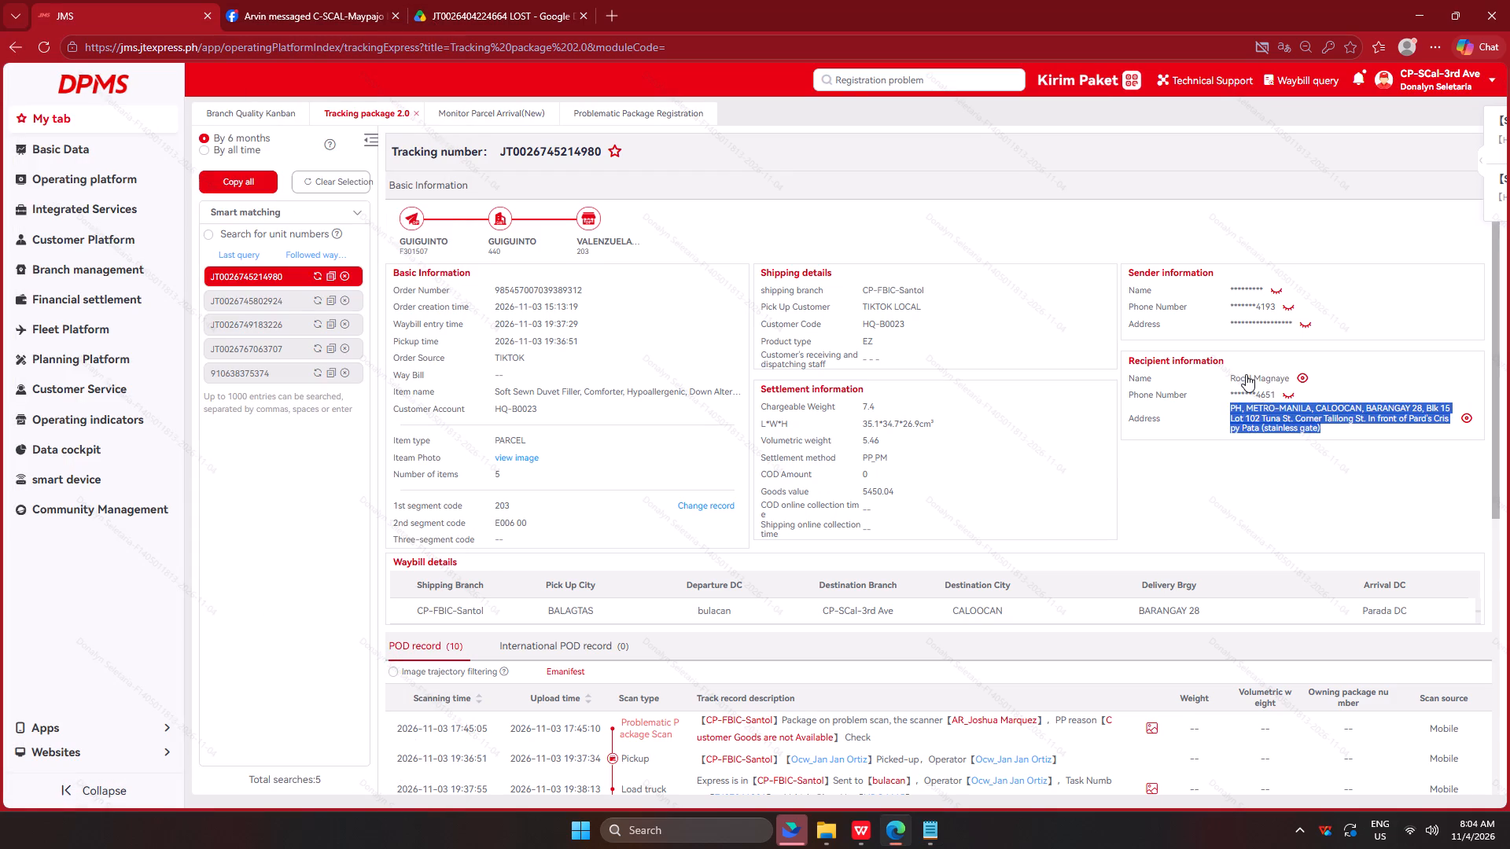
pyautogui.tripleClick(1246, 374)
pyautogui.click(1280, 328)
pyautogui.click(933, 830)
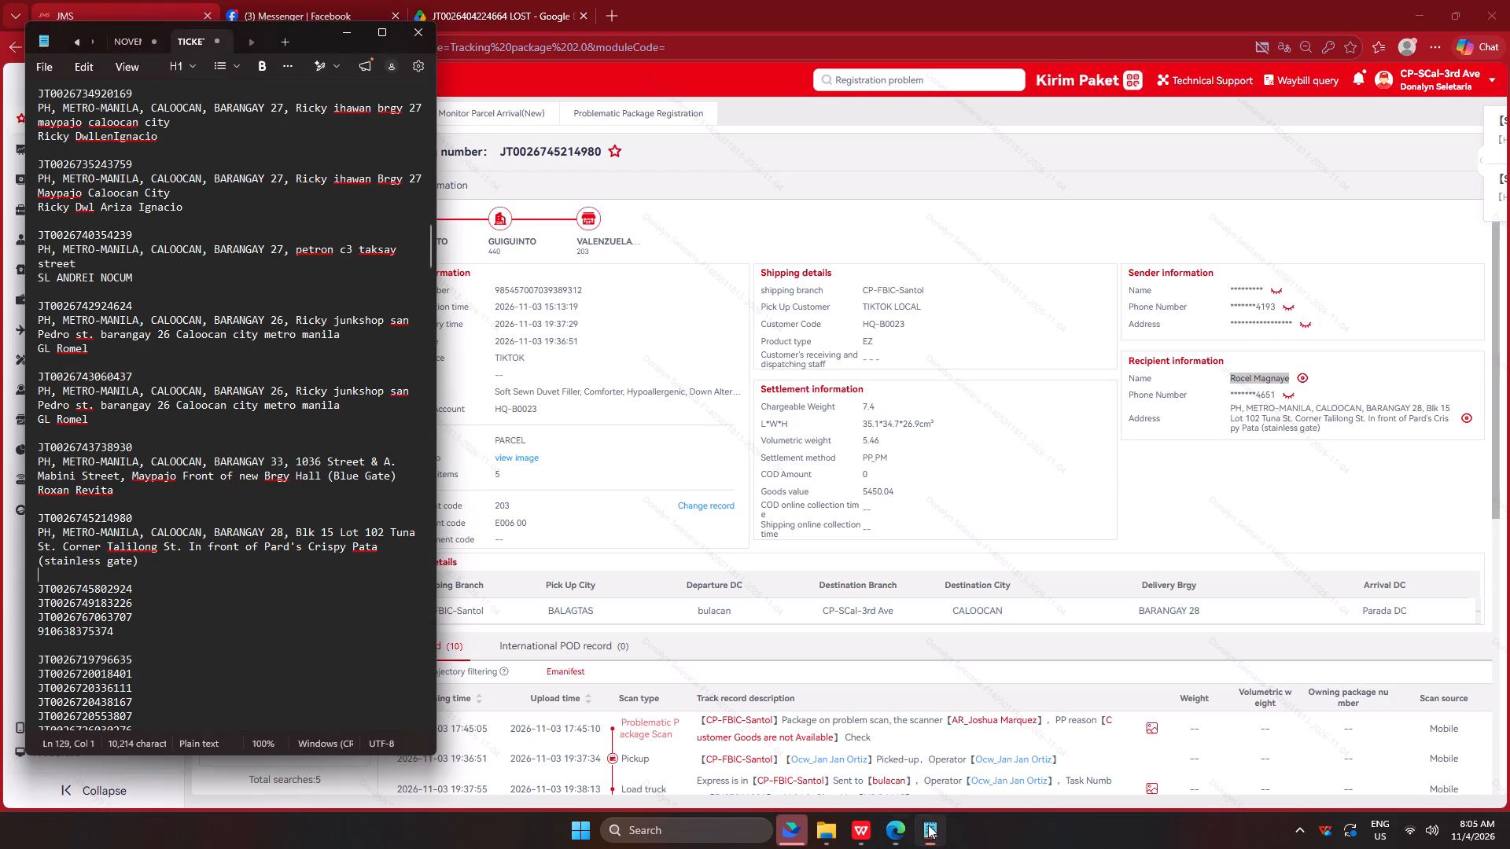
pyautogui.hotkey('ctrl', 'v')
pyautogui.click(696, 556)
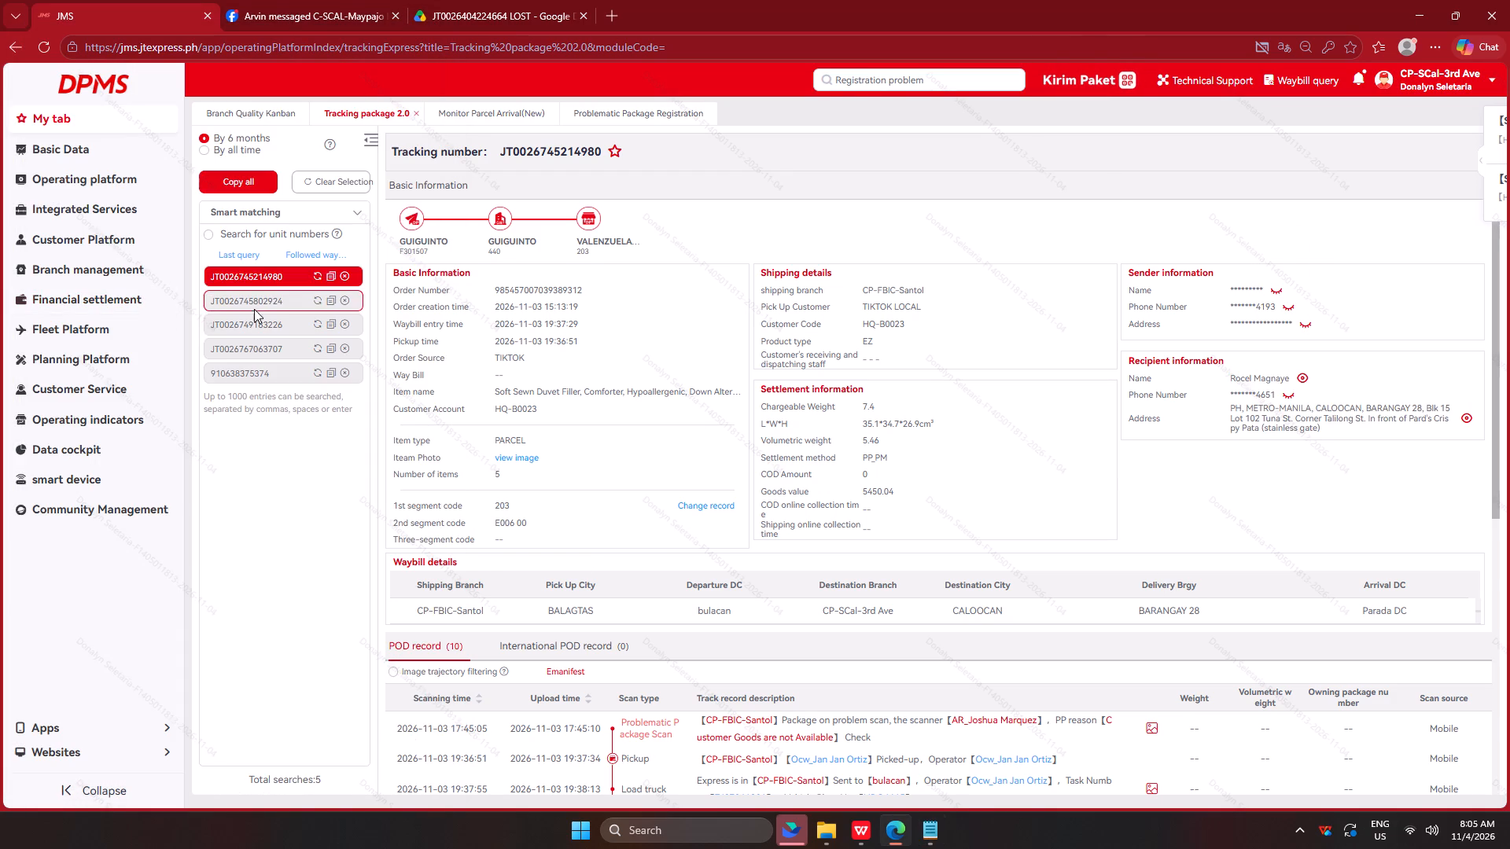
pyautogui.click(249, 305)
pyautogui.click(1308, 415)
pyautogui.tripleClick(1236, 407)
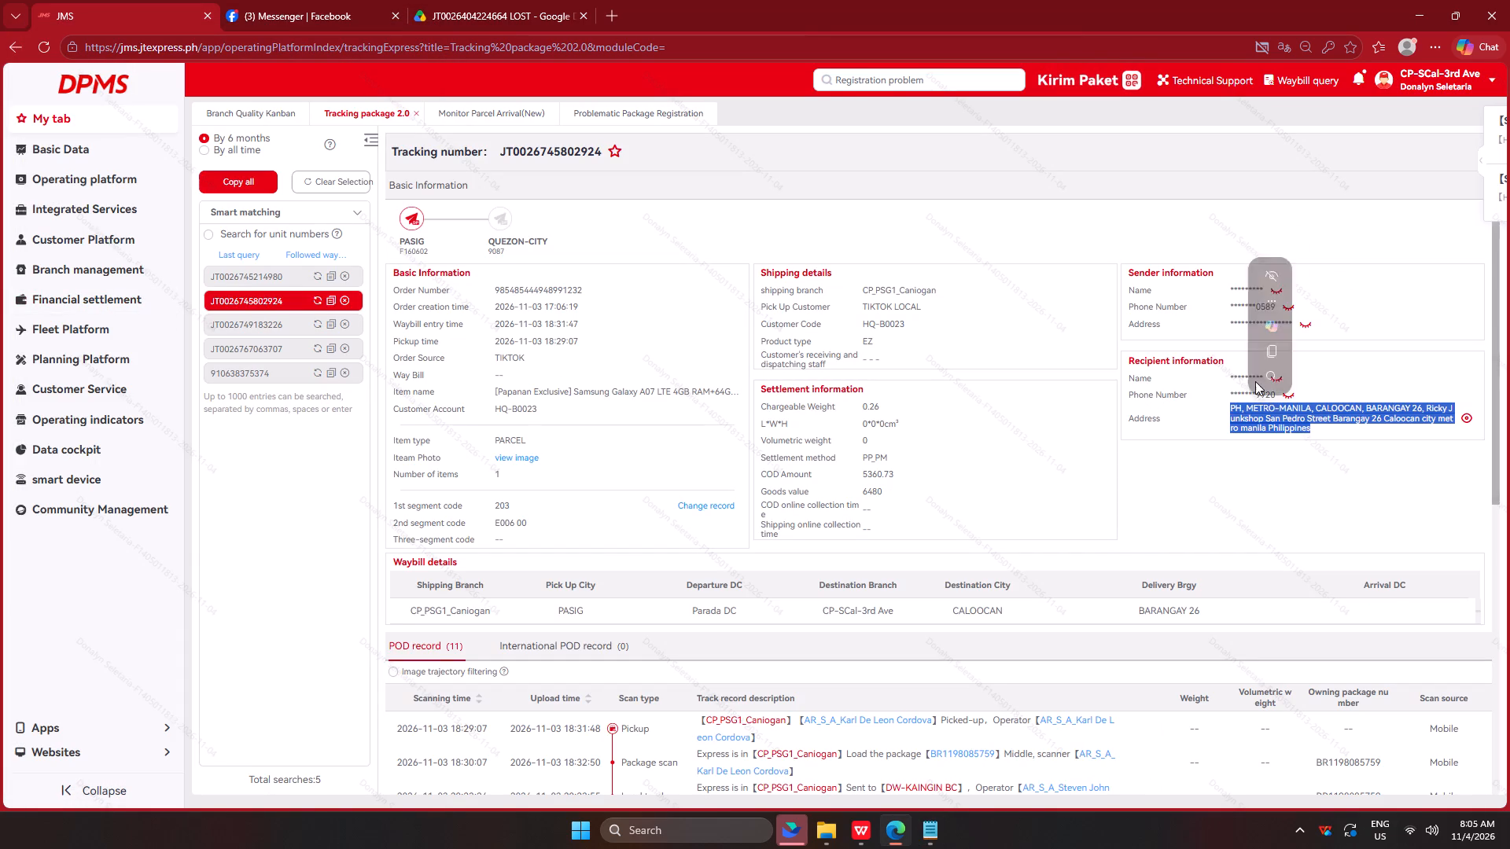
pyautogui.click(1265, 344)
pyautogui.click(925, 818)
pyautogui.hotkey('ctrl', 'v')
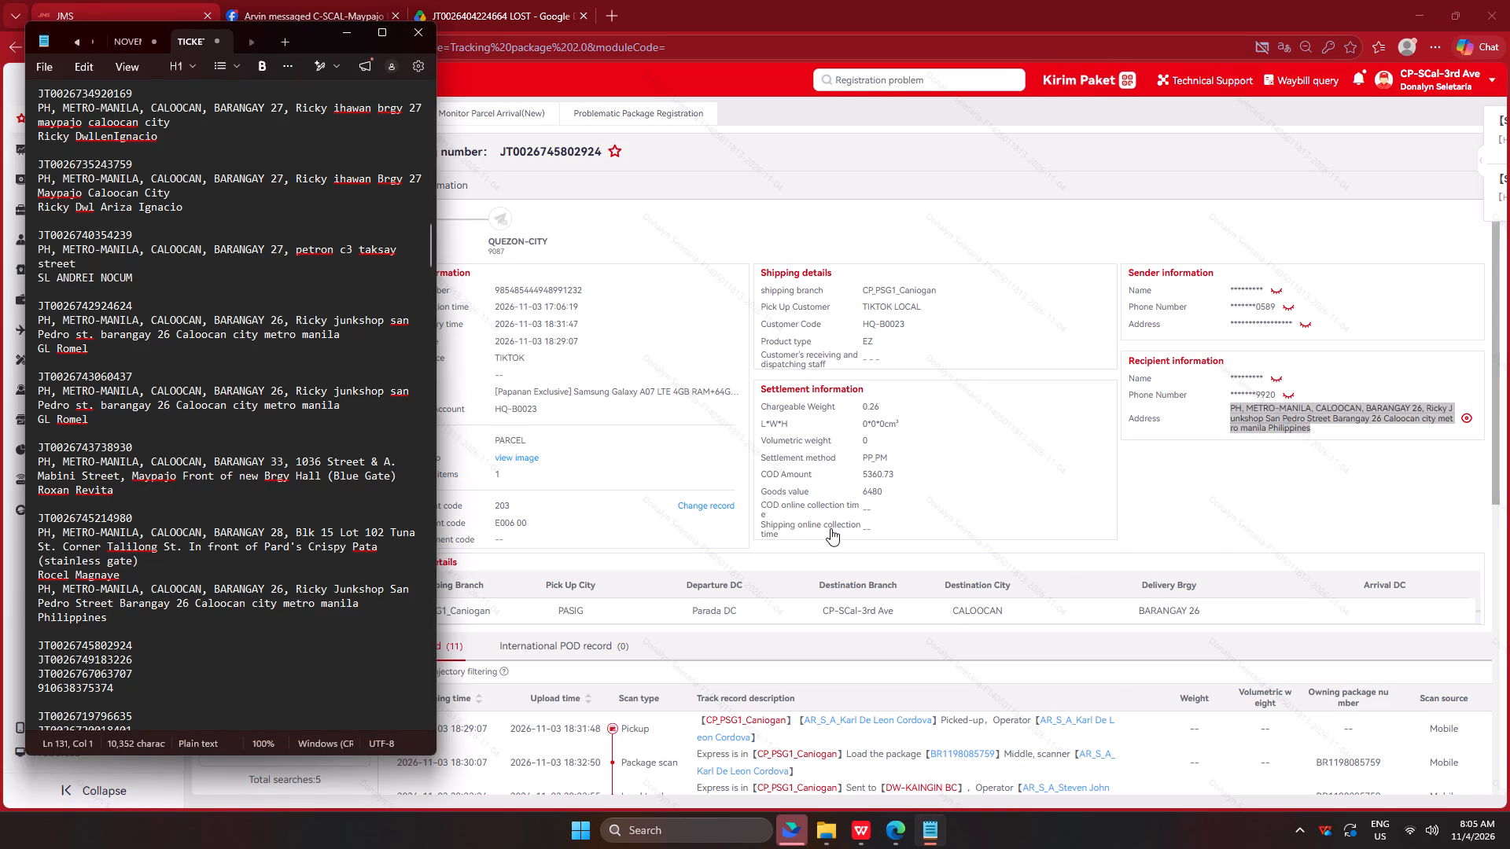
pyautogui.hotkey('ctrl', 'z')
pyautogui.click(181, 597)
pyautogui.press('Return')
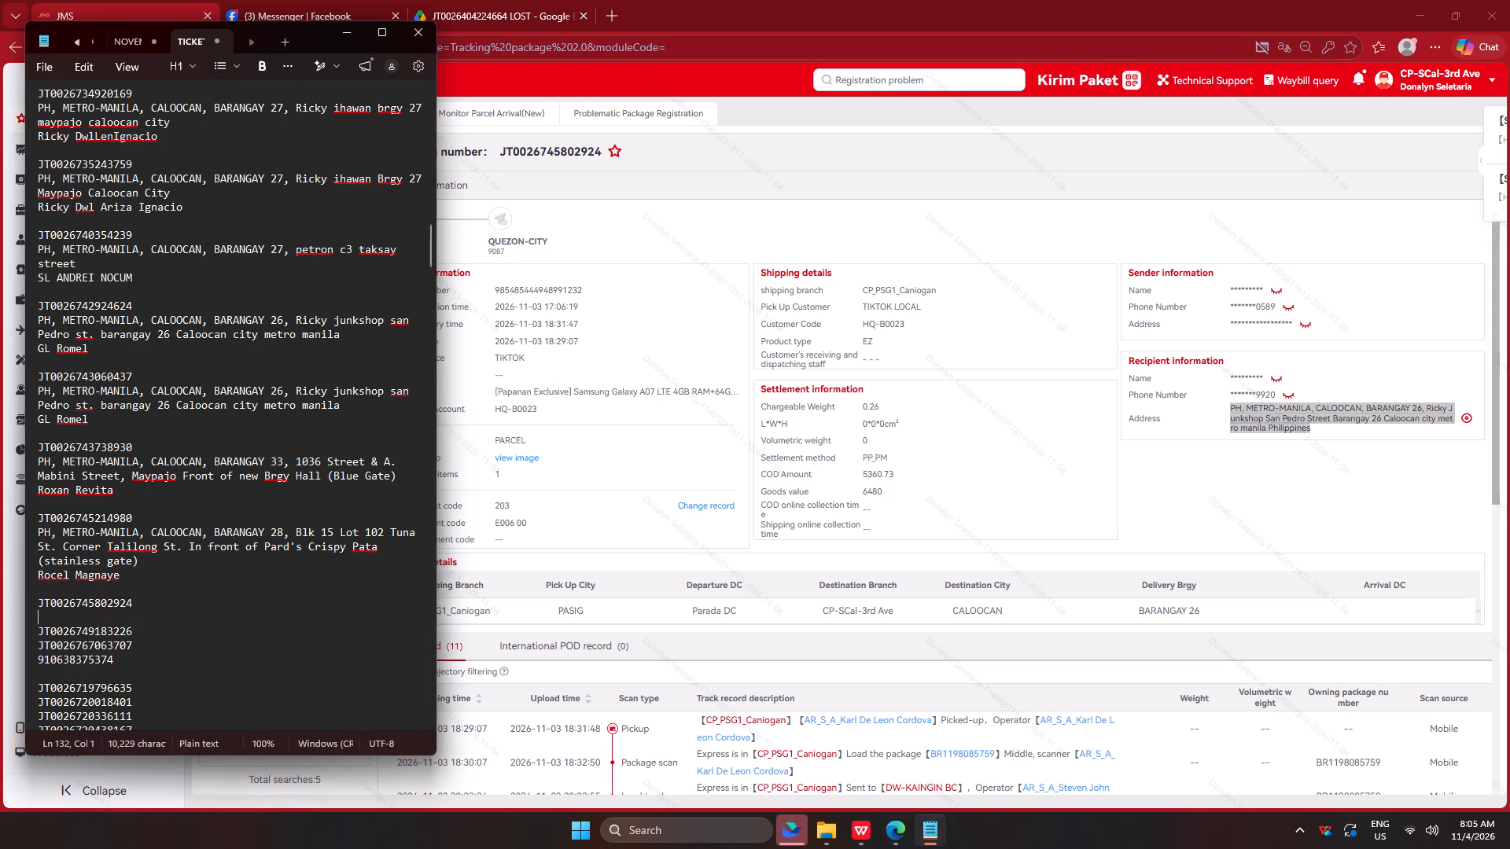
pyautogui.hotkey('ctrl', 'v')
pyautogui.click(1271, 377)
pyautogui.tripleClick(1243, 378)
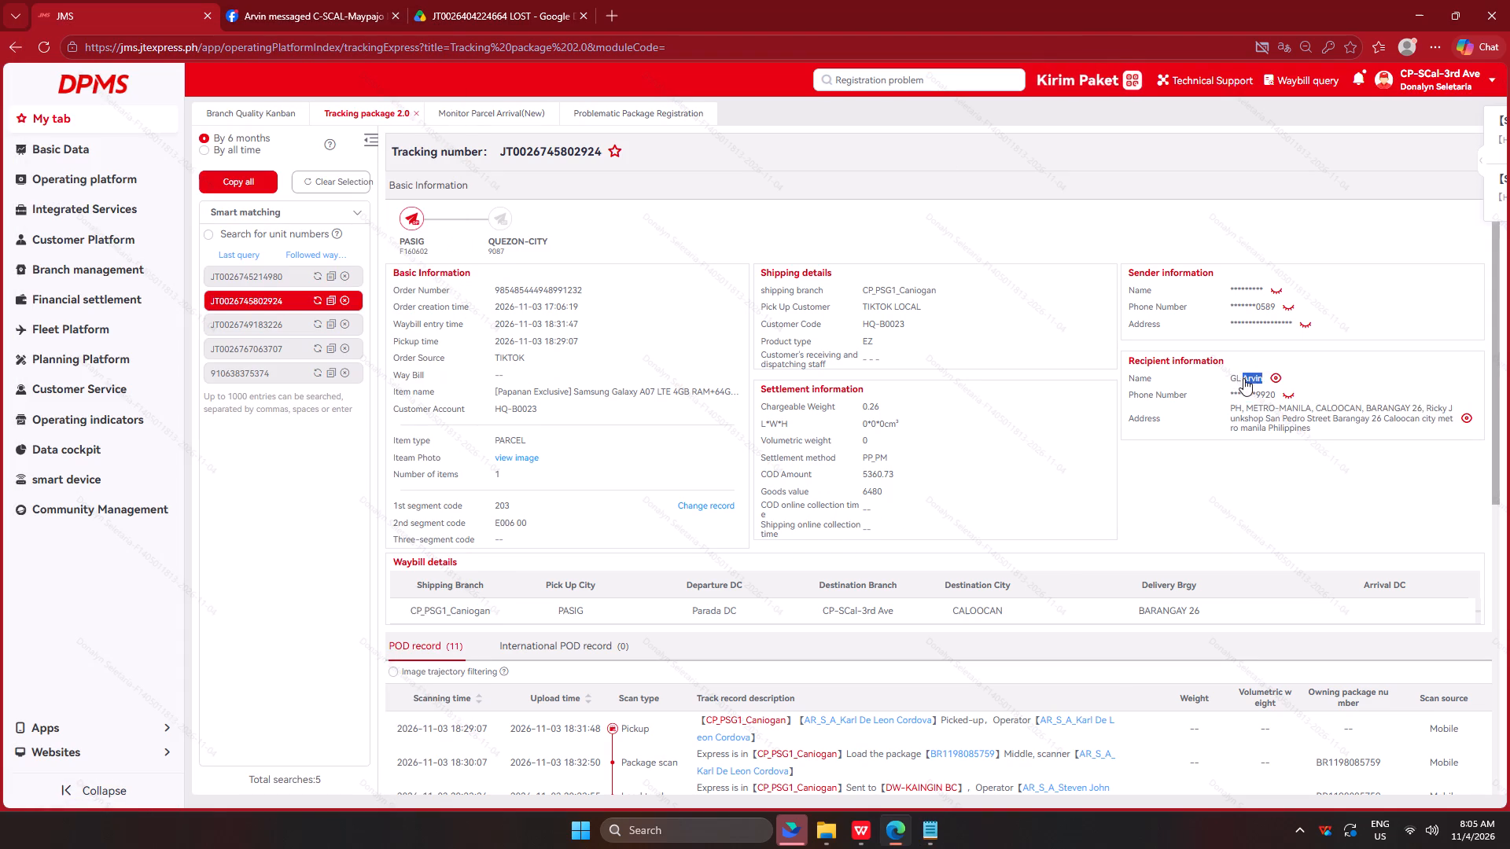
pyautogui.click(1267, 326)
pyautogui.click(921, 832)
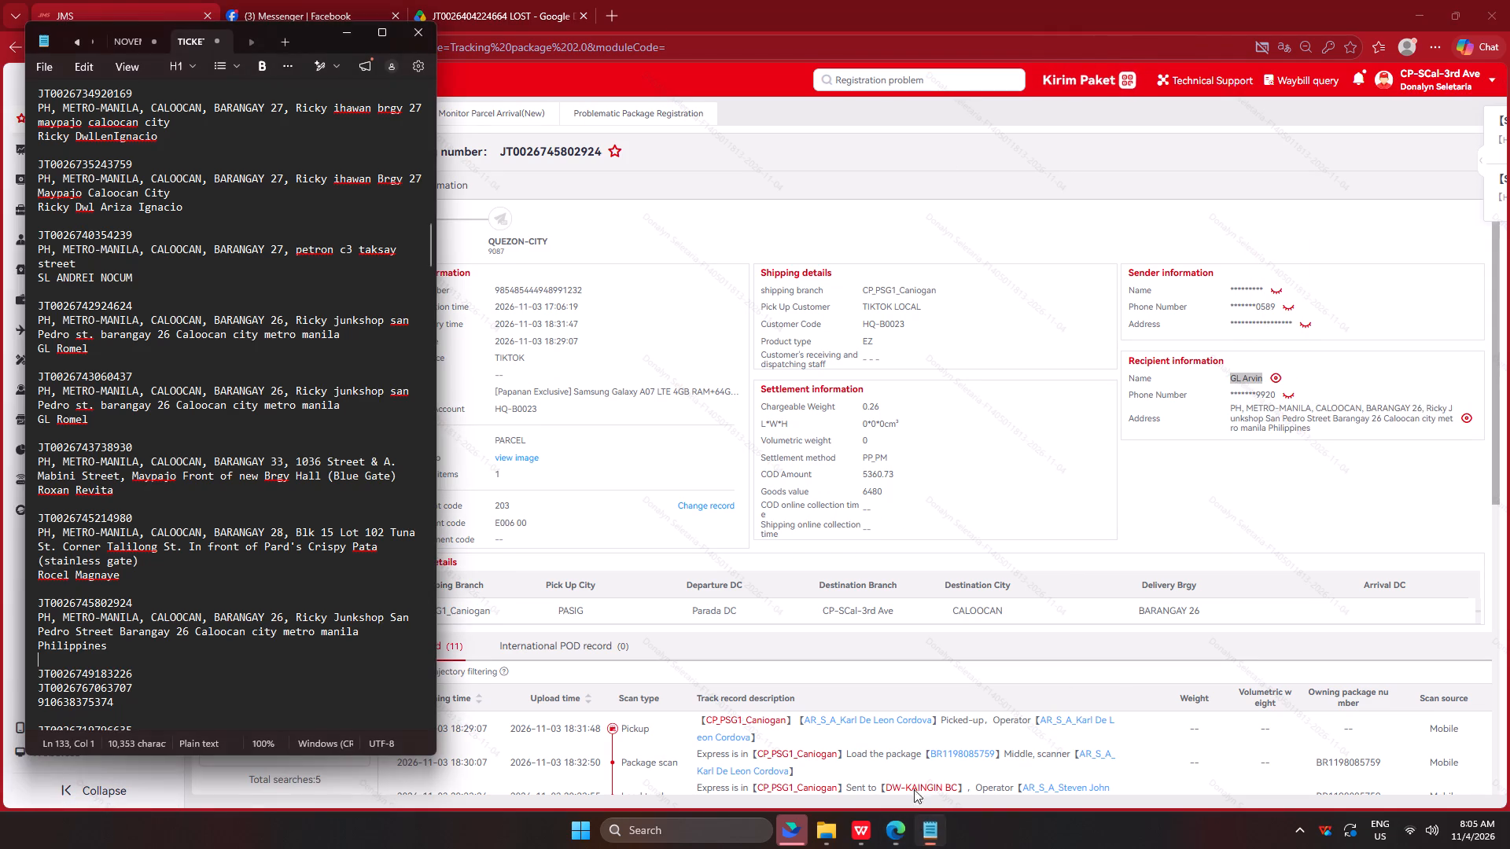
pyautogui.hotkey('ctrl', 'v')
pyautogui.click(636, 396)
pyautogui.click(231, 323)
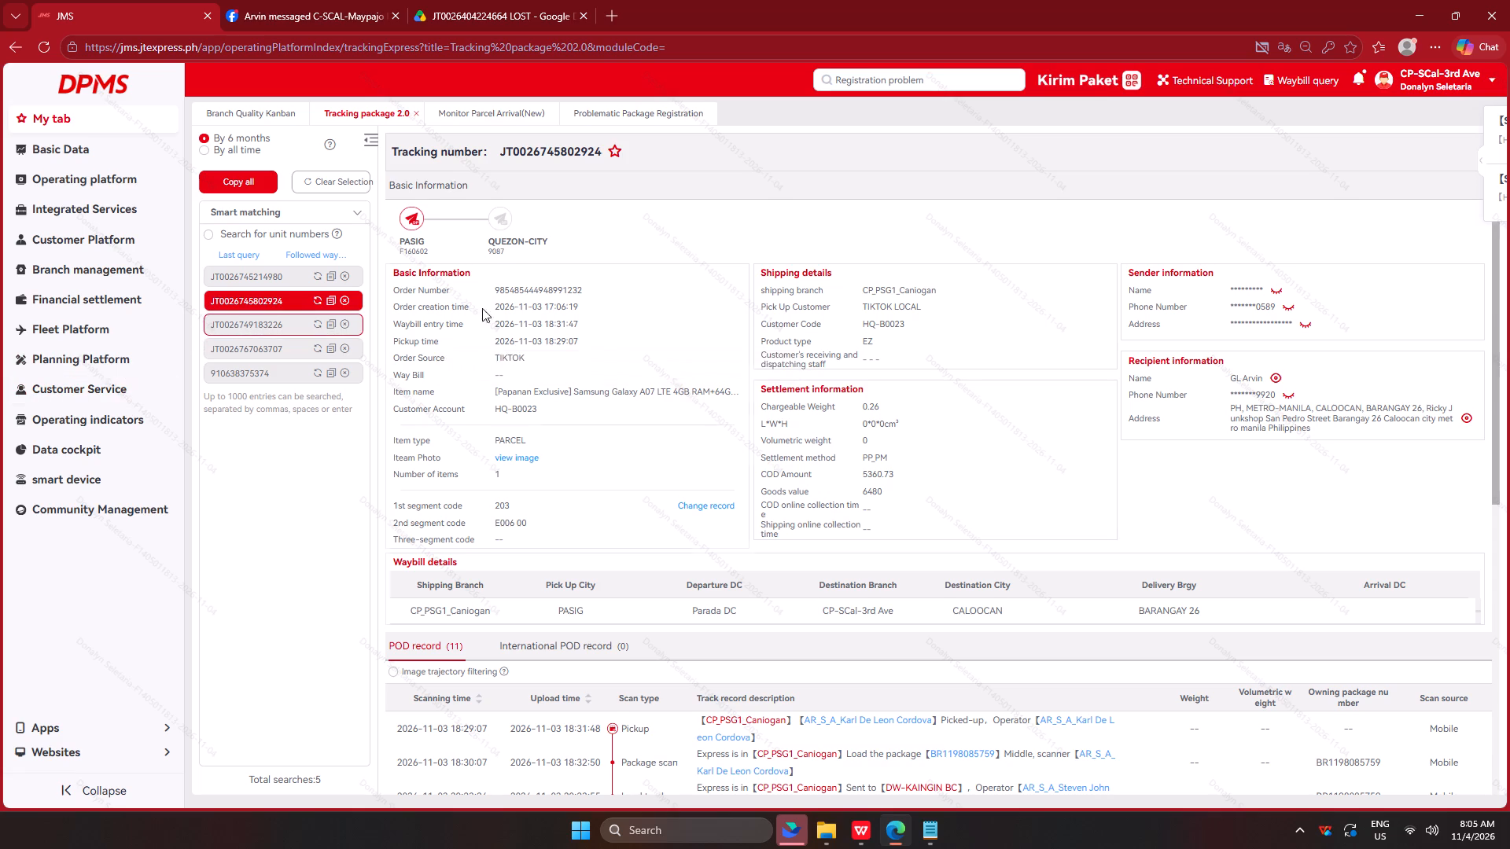
pyautogui.click(1307, 410)
pyautogui.tripleClick(1252, 413)
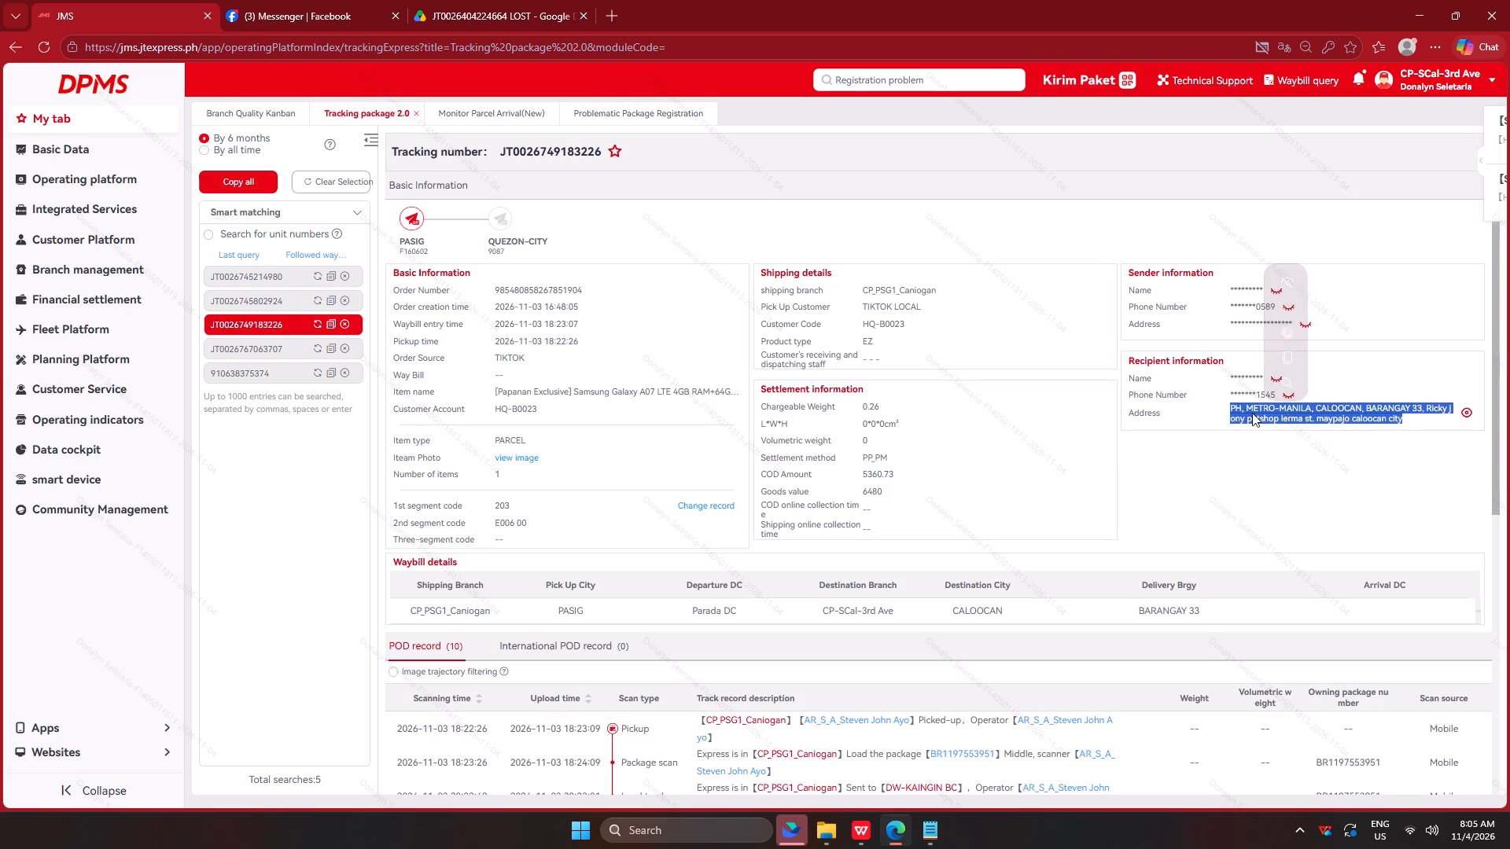
pyautogui.click(1286, 355)
pyautogui.click(931, 827)
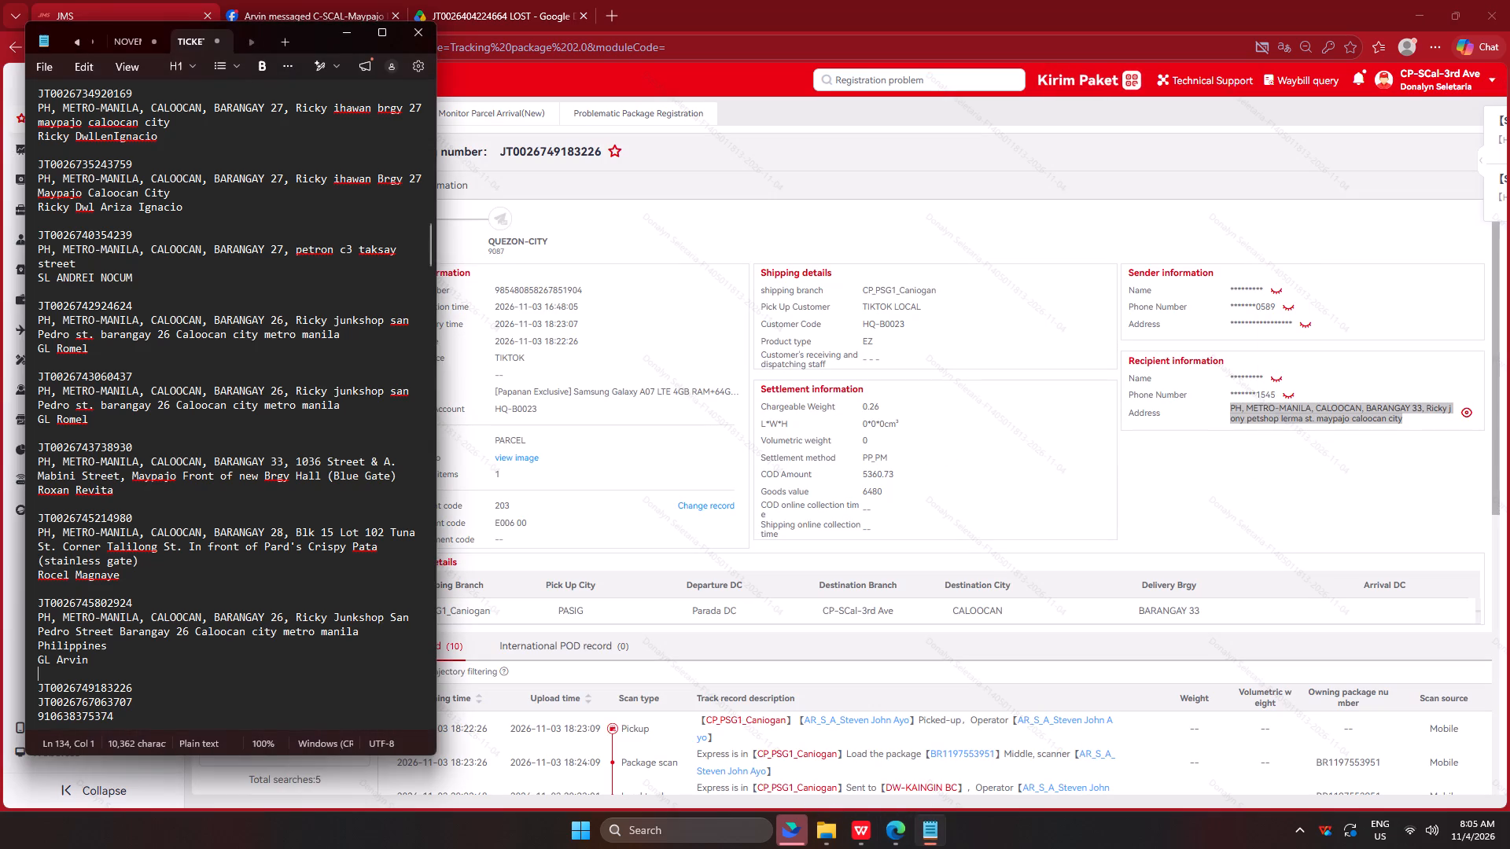
pyautogui.click(147, 682)
pyautogui.press('Return')
pyautogui.hotkey('ctrl', 'v')
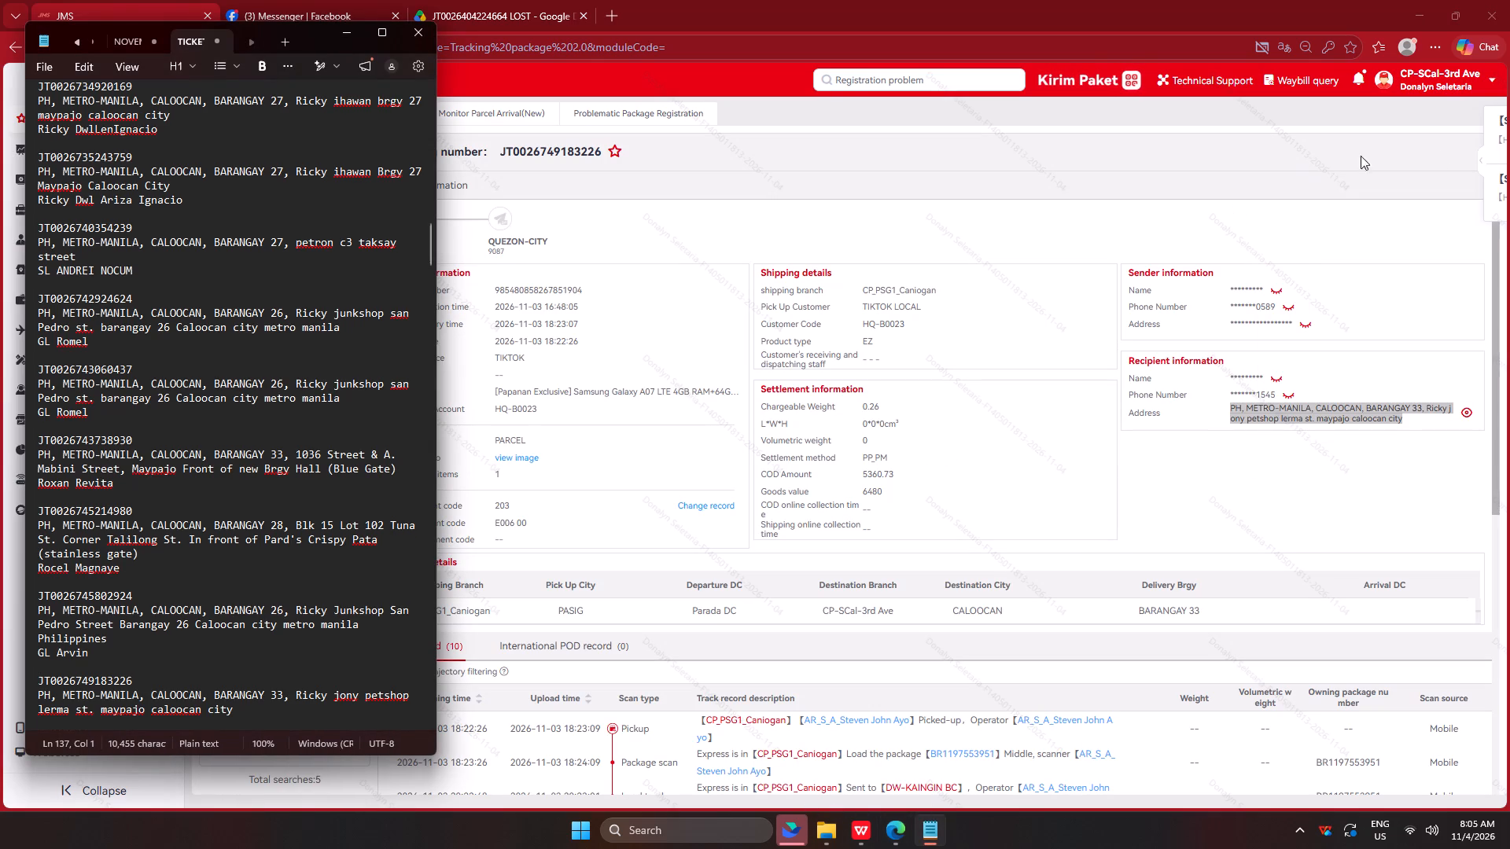
pyautogui.click(1272, 380)
pyautogui.tripleClick(1243, 381)
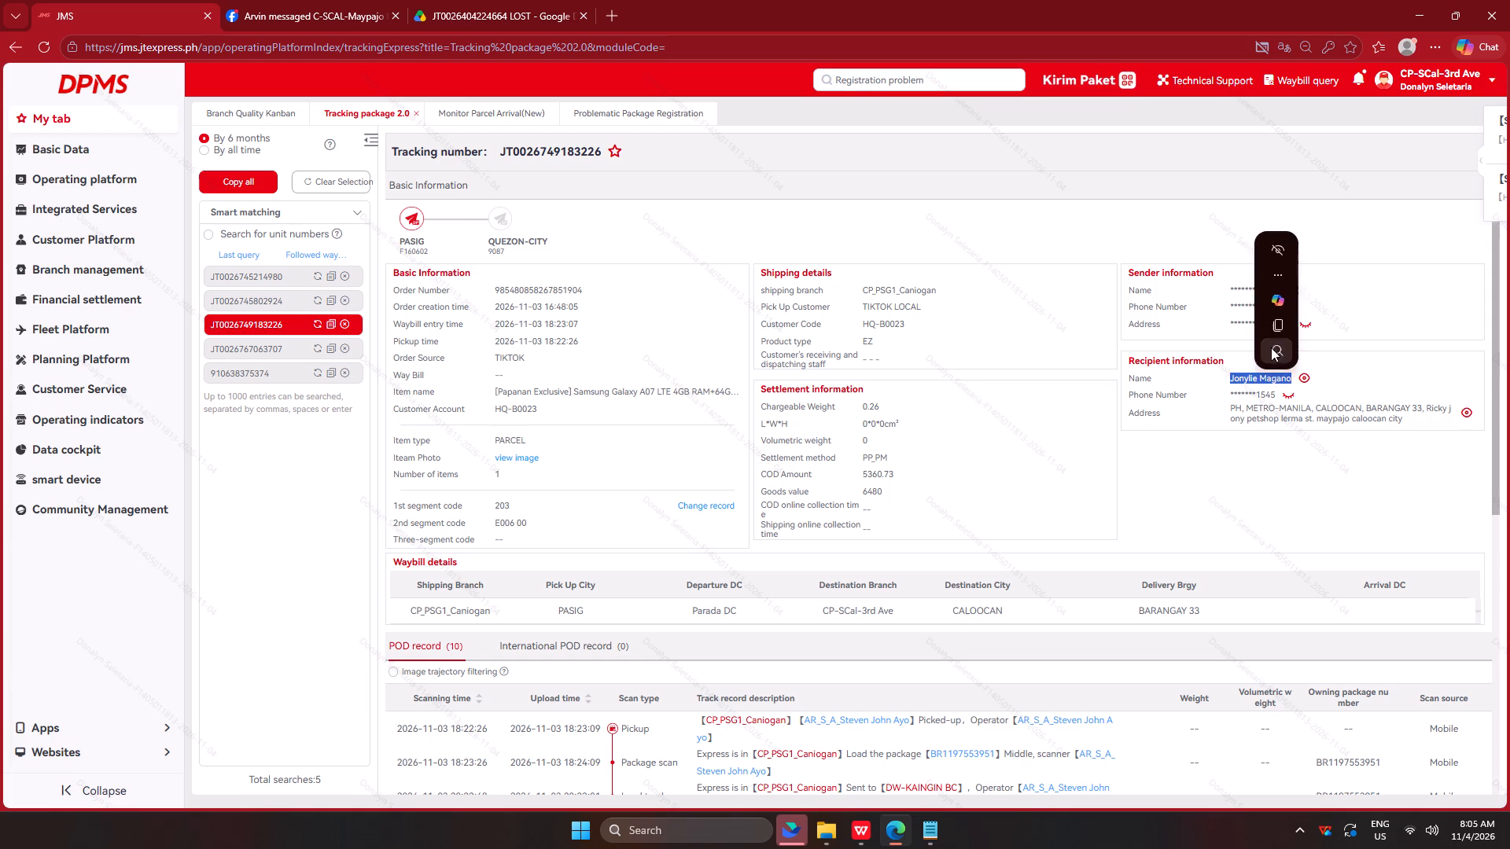
pyautogui.click(1273, 337)
pyautogui.click(920, 833)
pyautogui.hotkey('ctrl', 'v')
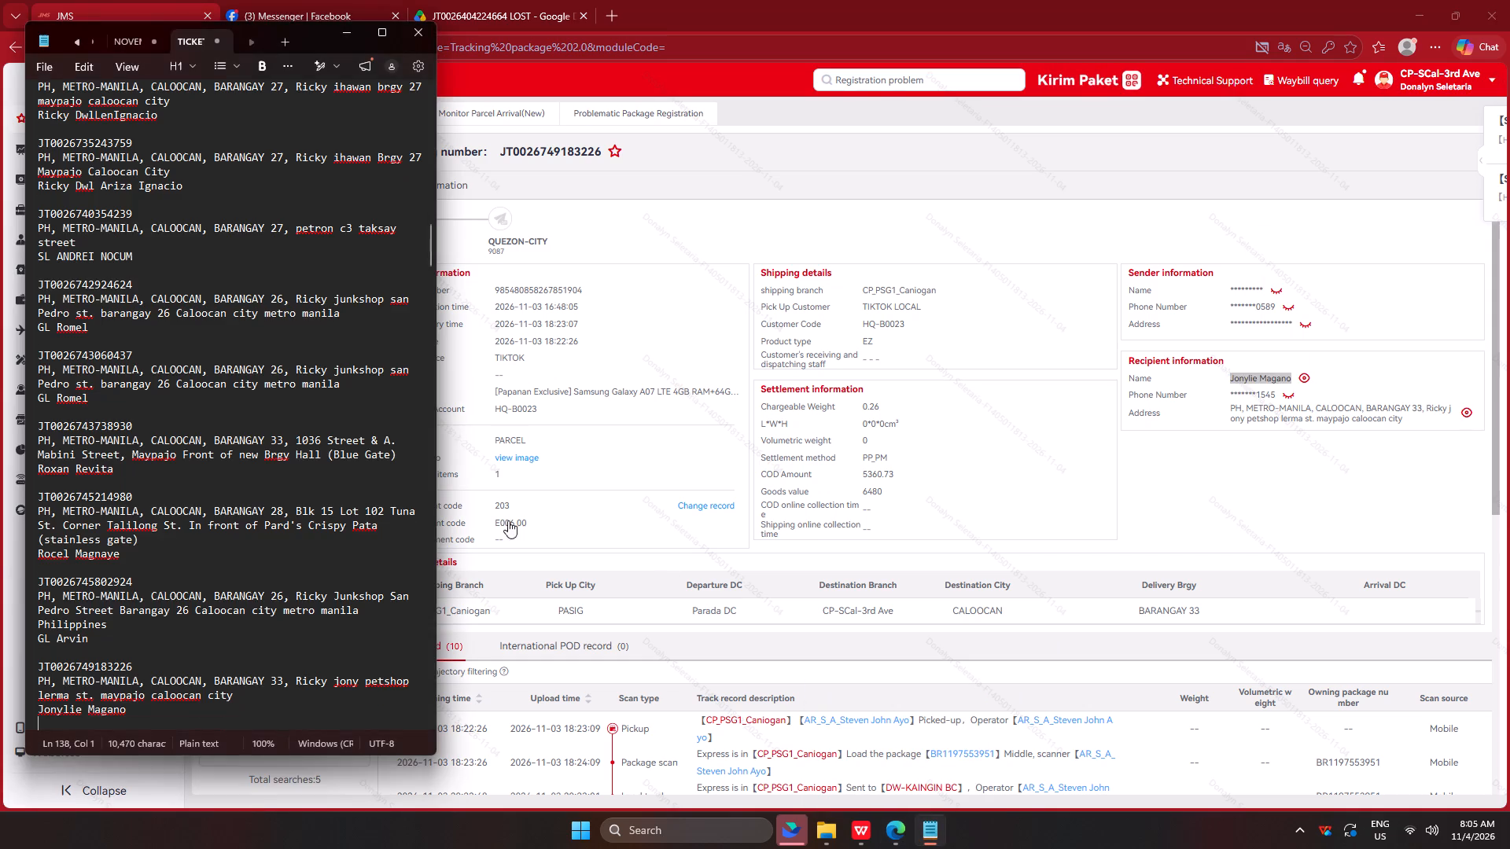
pyautogui.click(698, 385)
pyautogui.click(221, 351)
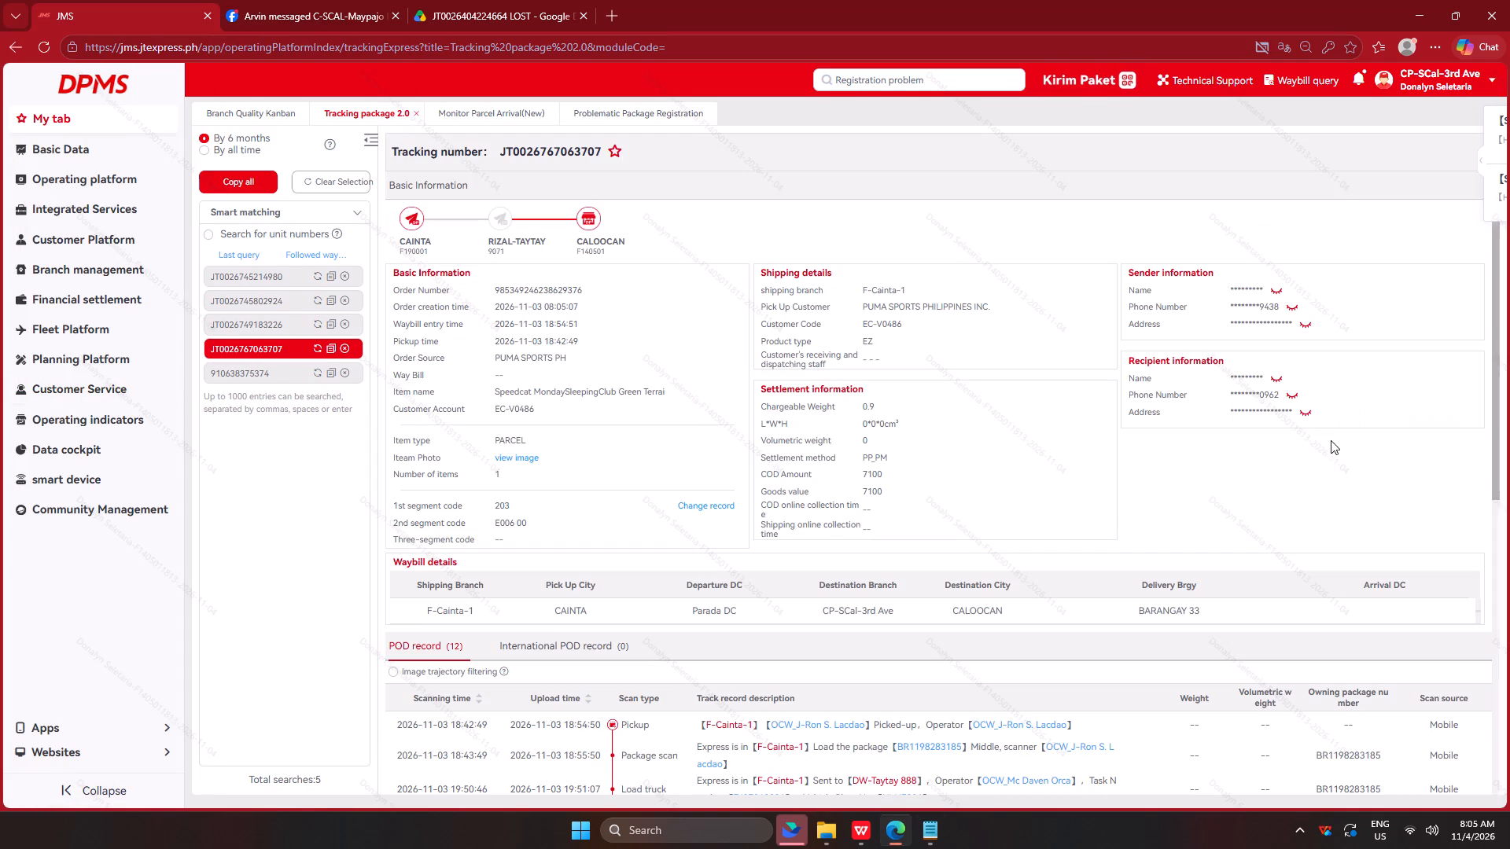
pyautogui.click(1306, 411)
pyautogui.tripleClick(1264, 406)
pyautogui.click(1310, 353)
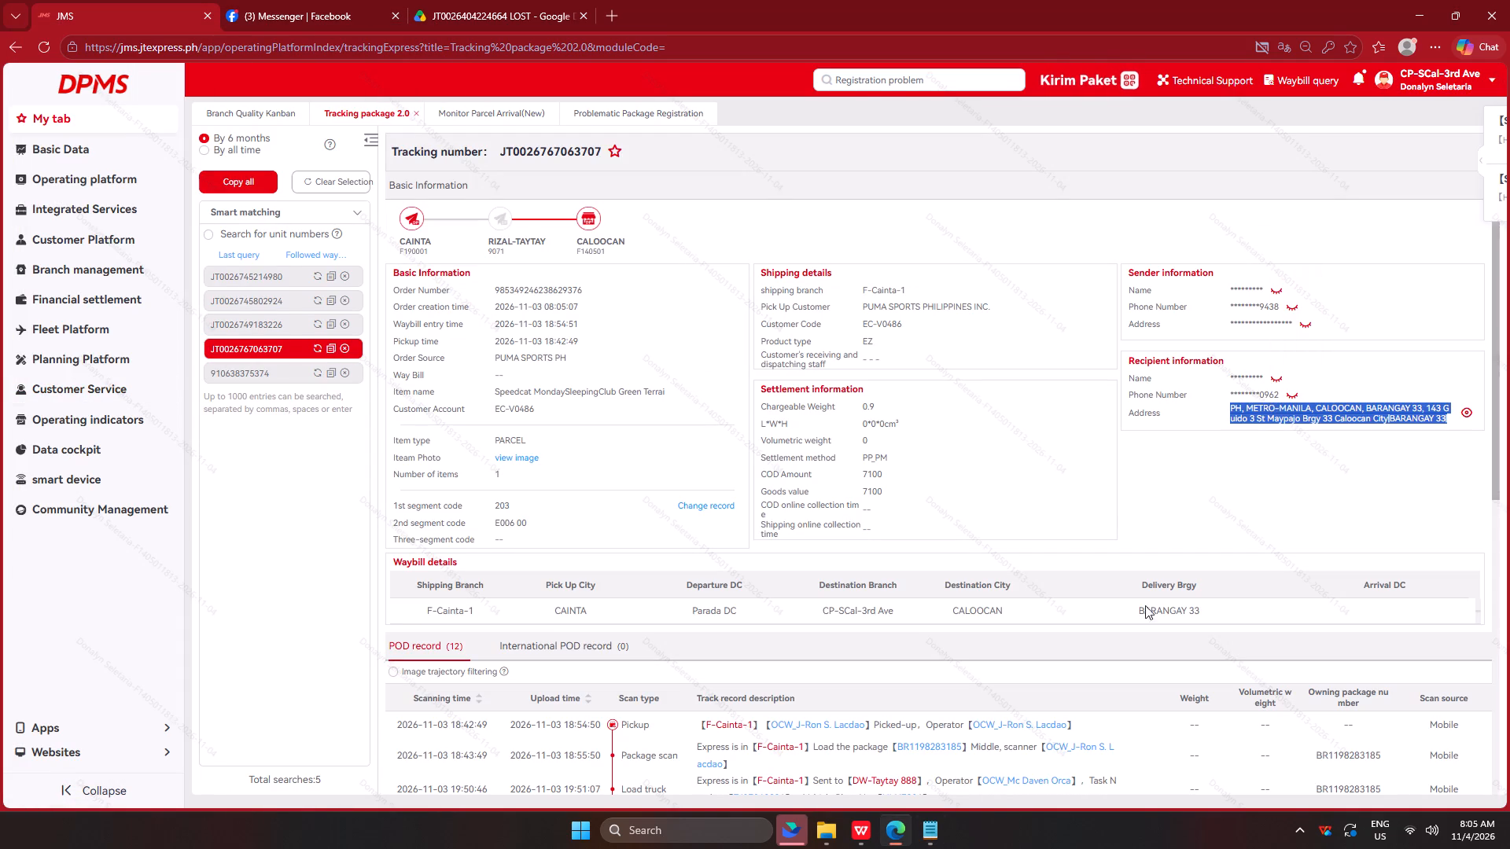
pyautogui.click(923, 840)
pyautogui.scroll(-6, 467, 450)
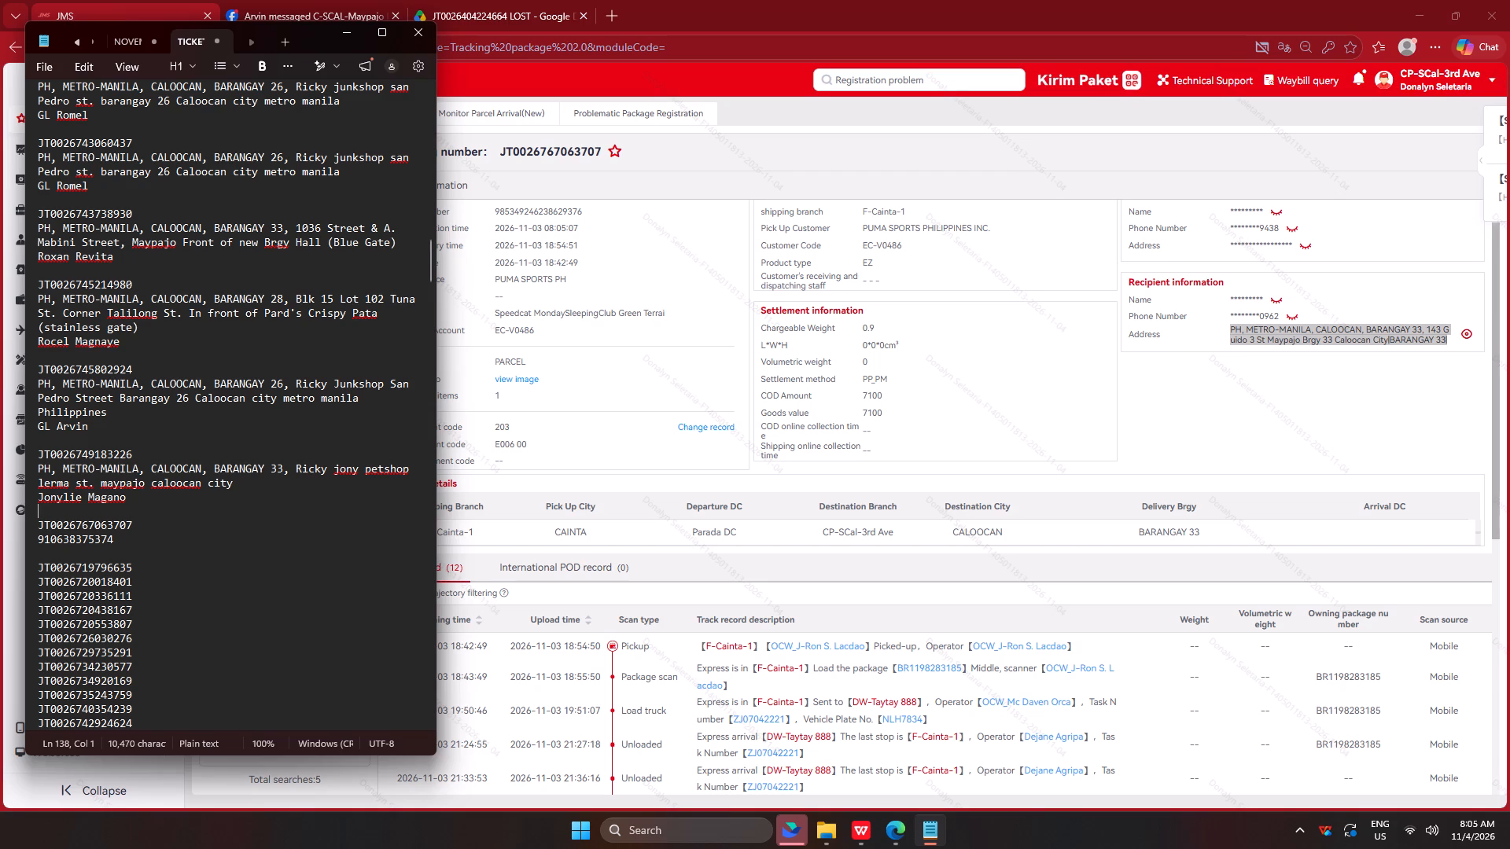
pyautogui.click(151, 540)
pyautogui.click(233, 500)
pyautogui.click(241, 518)
pyautogui.press('Return')
pyautogui.hotkey('ctrl', 'v')
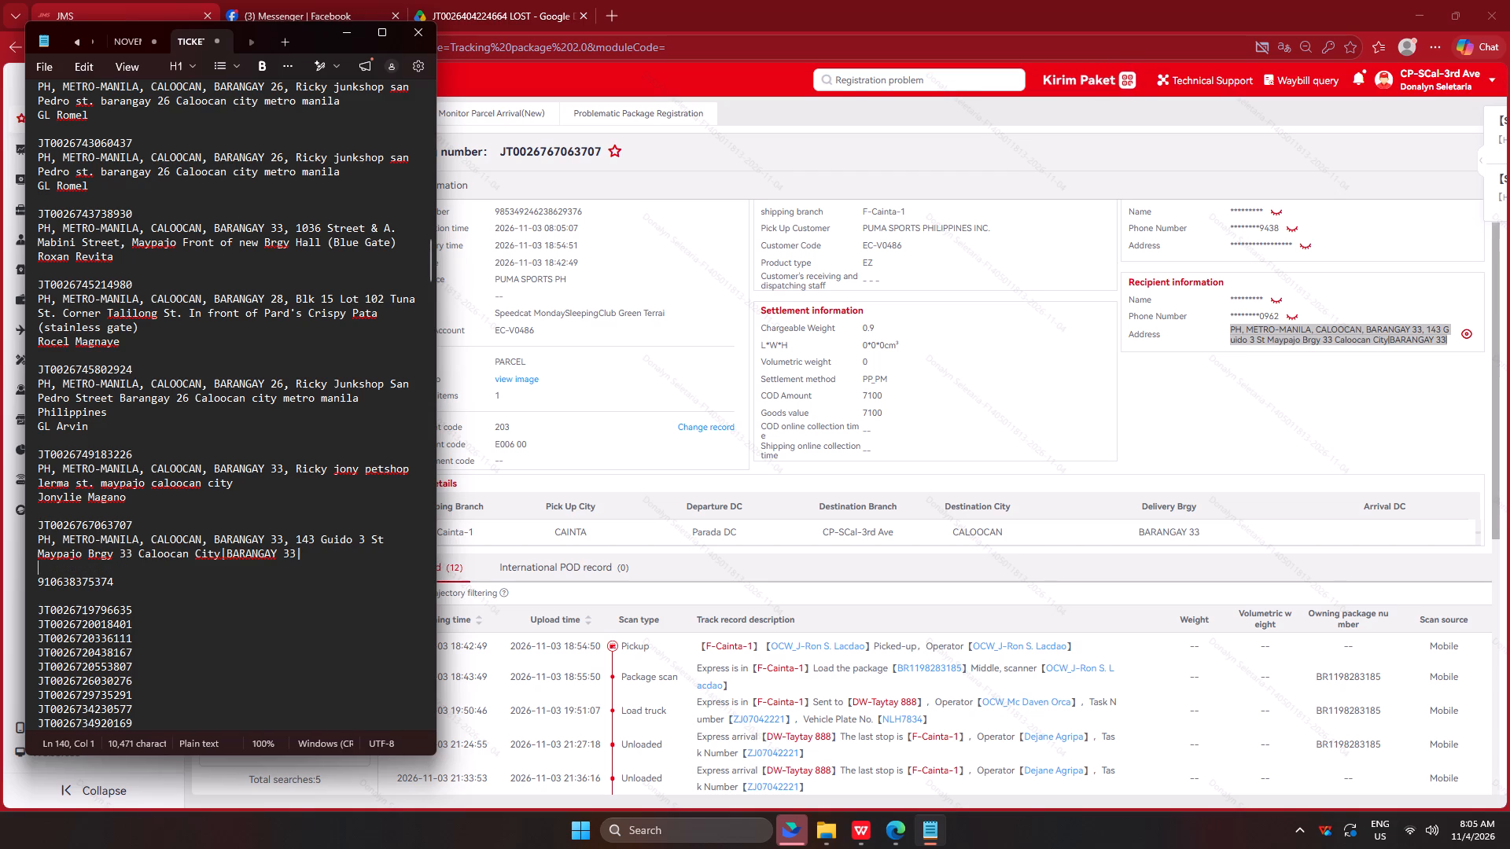
pyautogui.click(1276, 294)
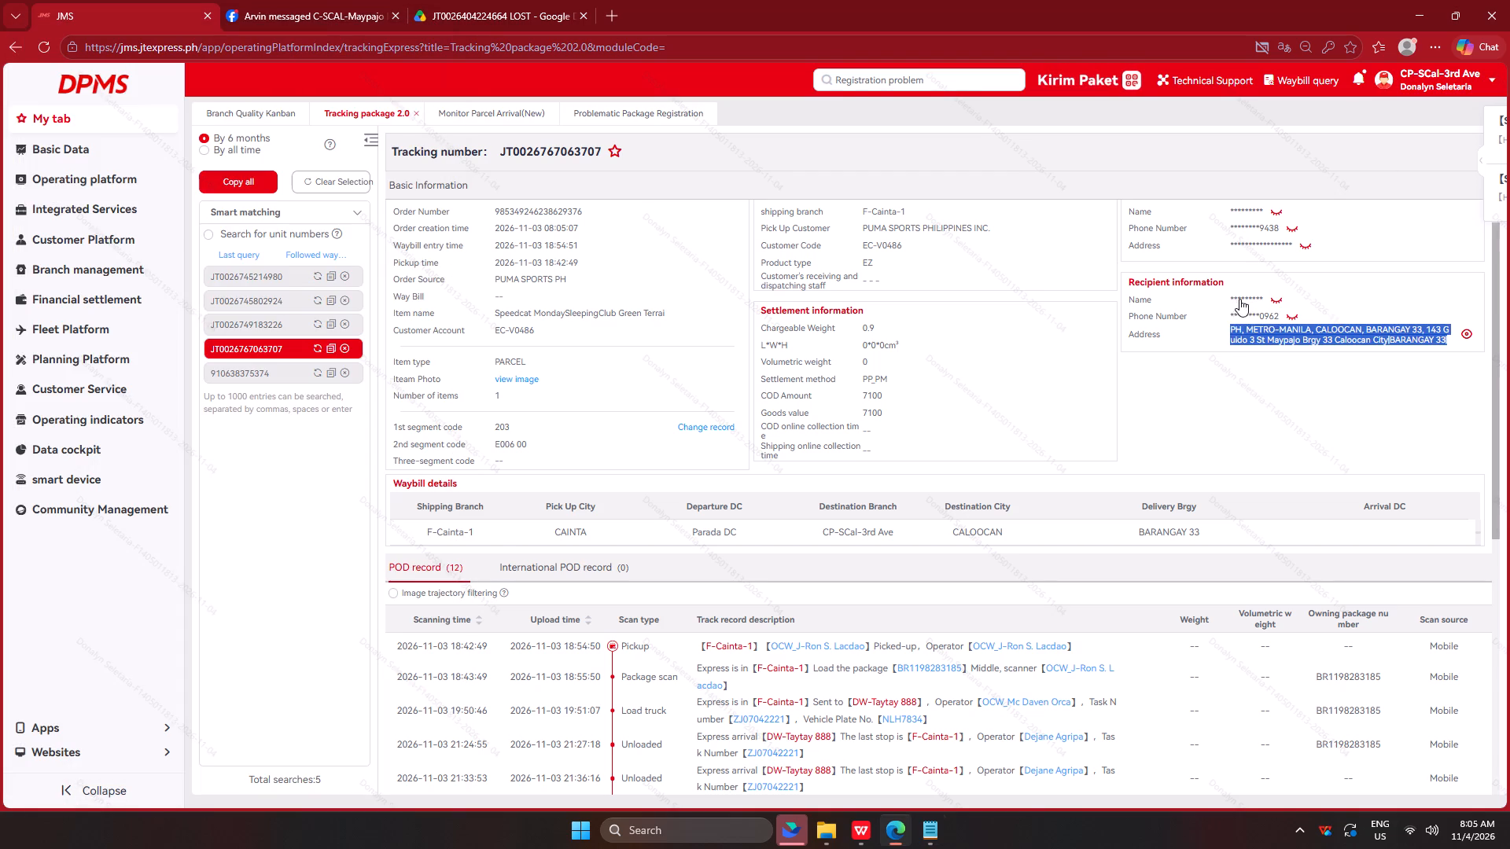
pyautogui.tripleClick(1251, 298)
pyautogui.click(1281, 238)
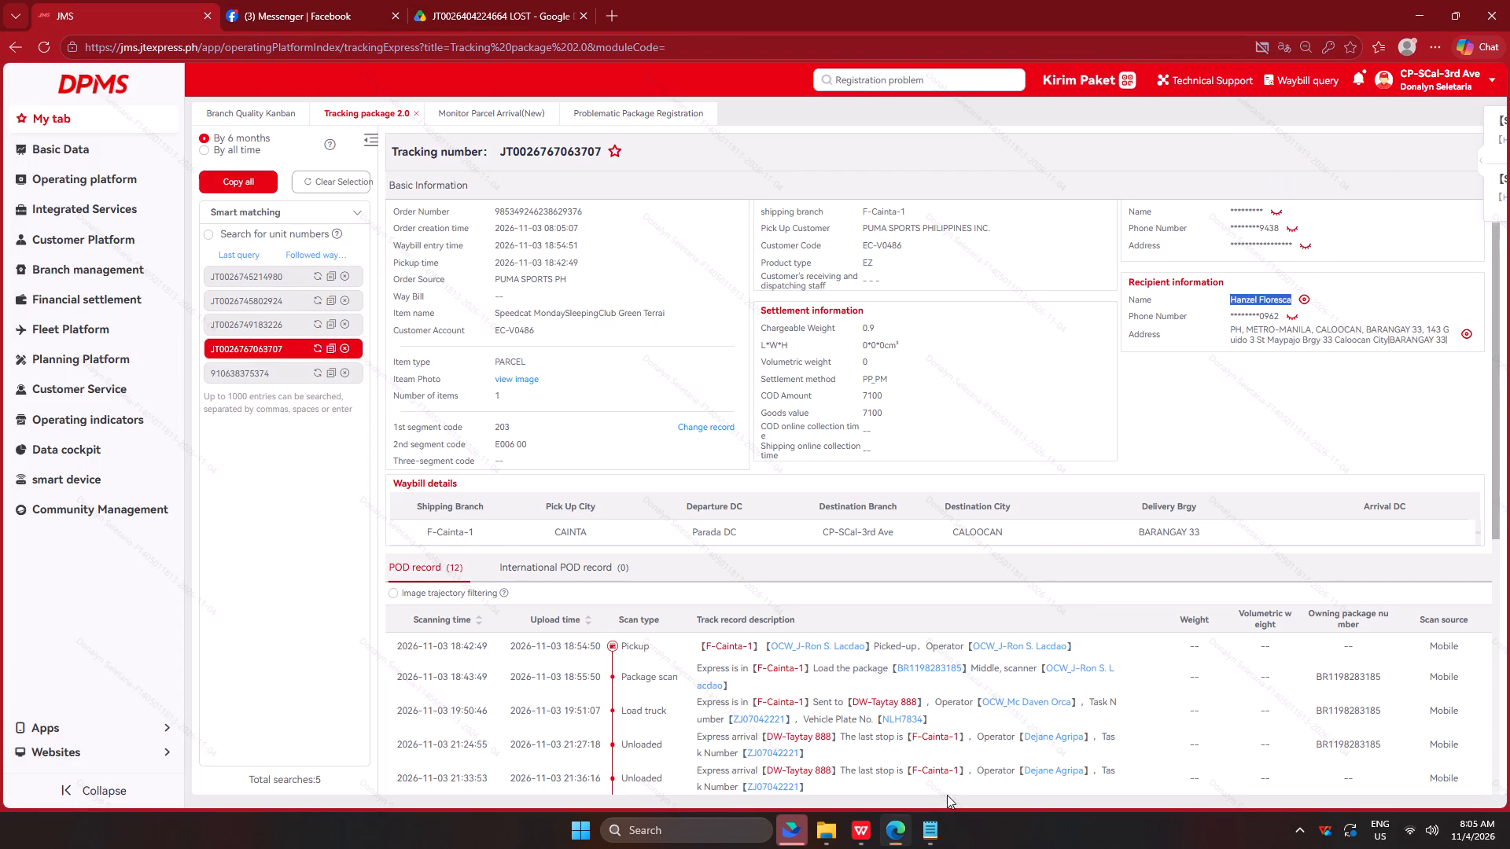
pyautogui.click(926, 839)
pyautogui.hotkey('ctrl', 'v')
pyautogui.click(893, 515)
pyautogui.click(227, 385)
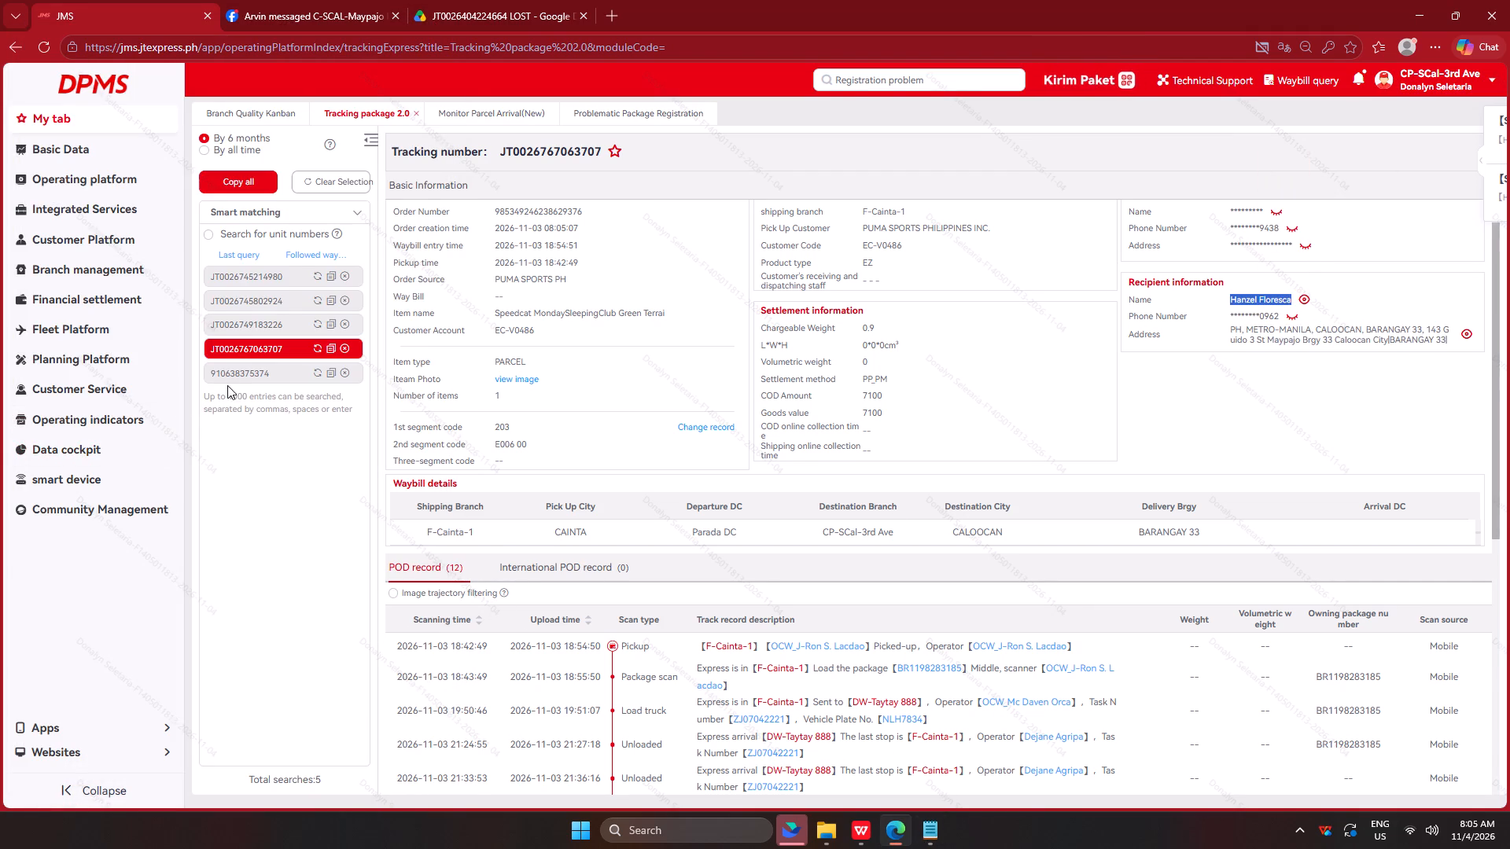
pyautogui.click(232, 375)
pyautogui.click(1298, 329)
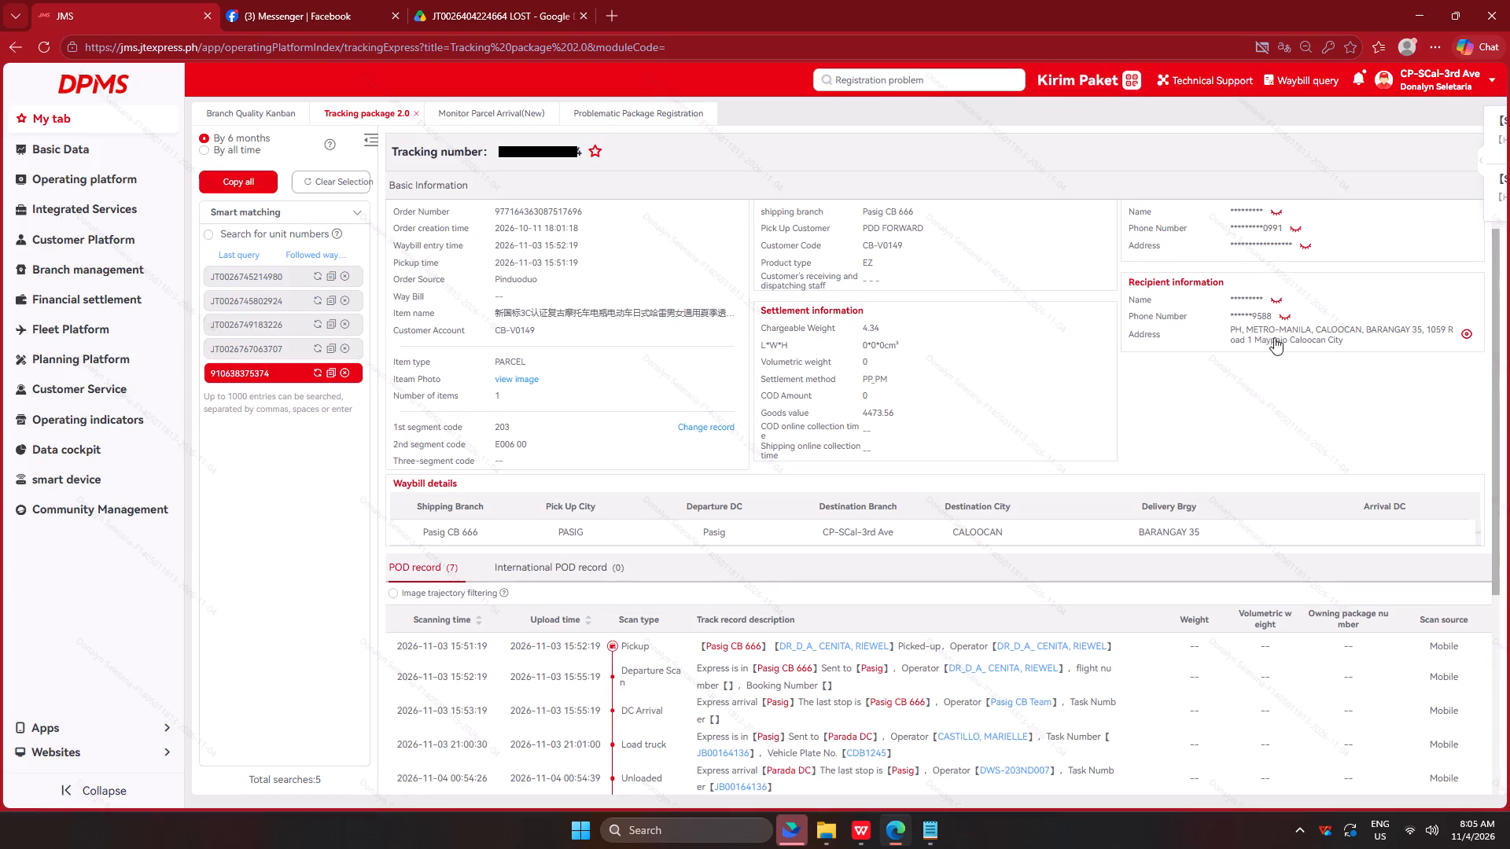
pyautogui.tripleClick(1270, 332)
pyautogui.click(1300, 280)
pyautogui.click(923, 831)
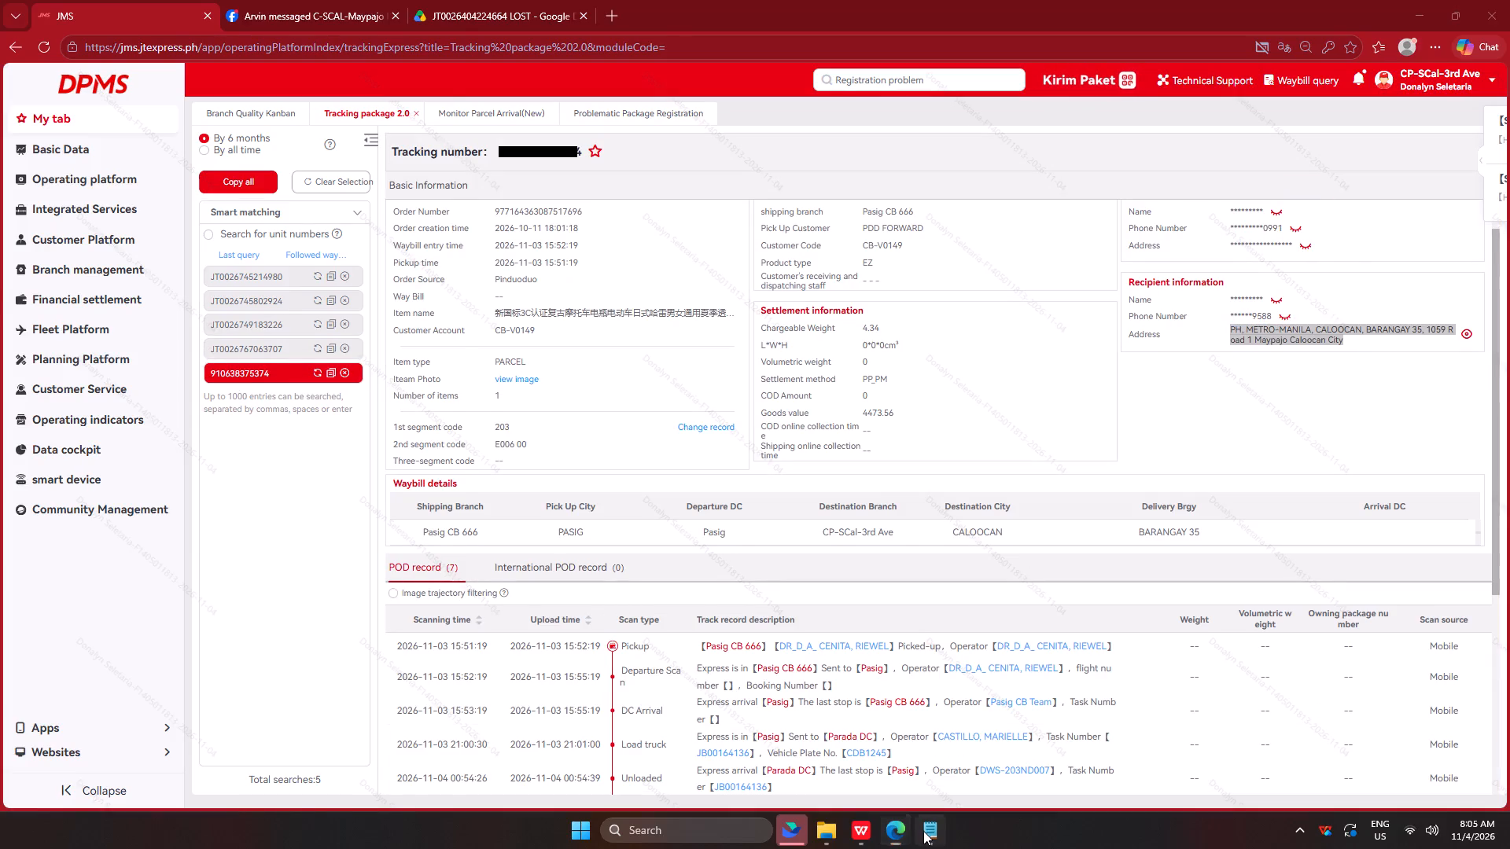
pyautogui.click(153, 589)
pyautogui.hotkey('ctrl', 'v')
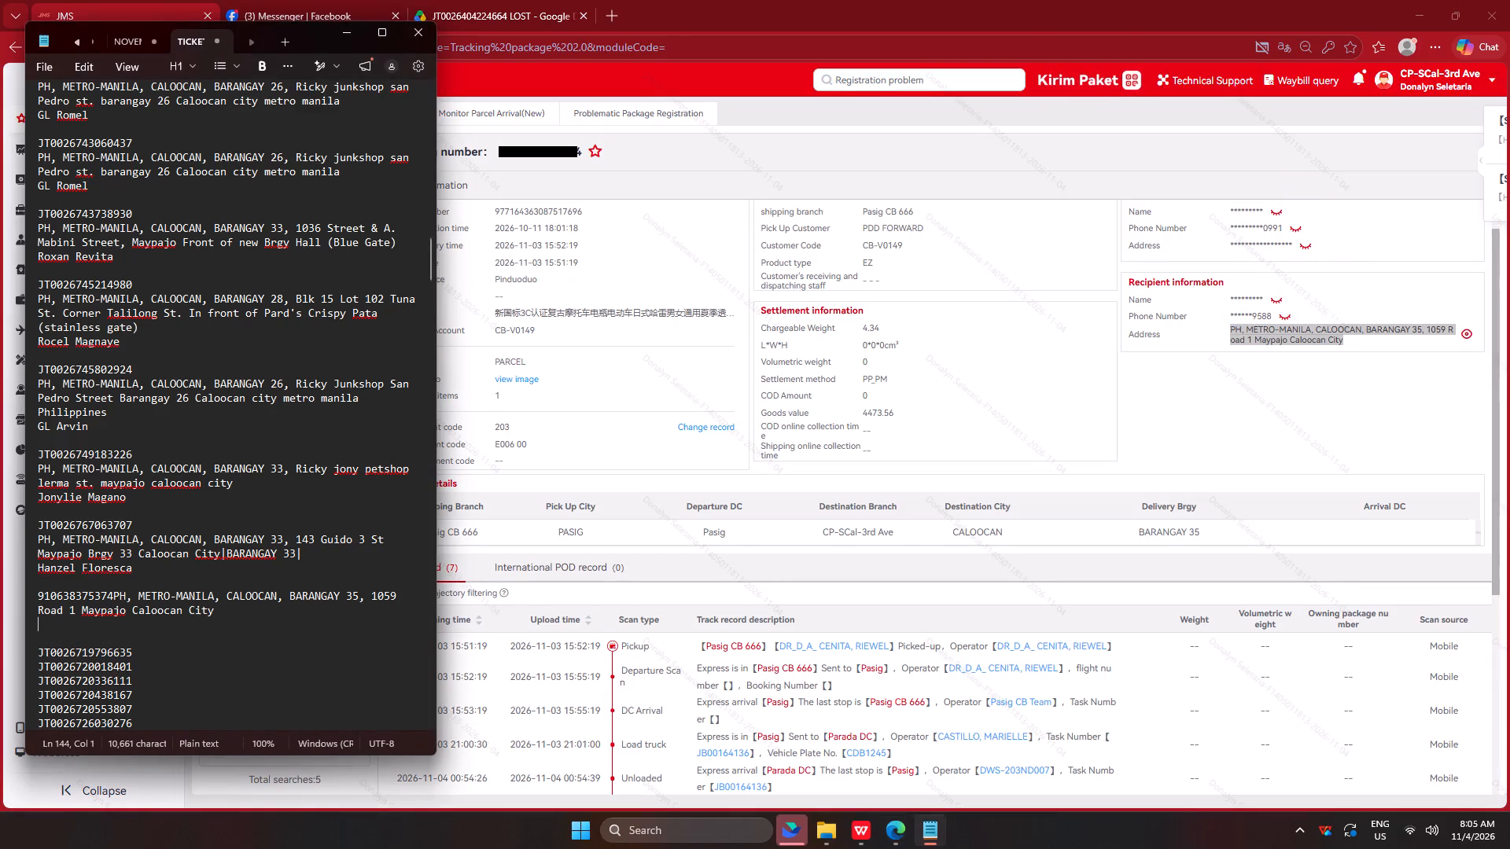
pyautogui.click(118, 593)
pyautogui.press('Left')
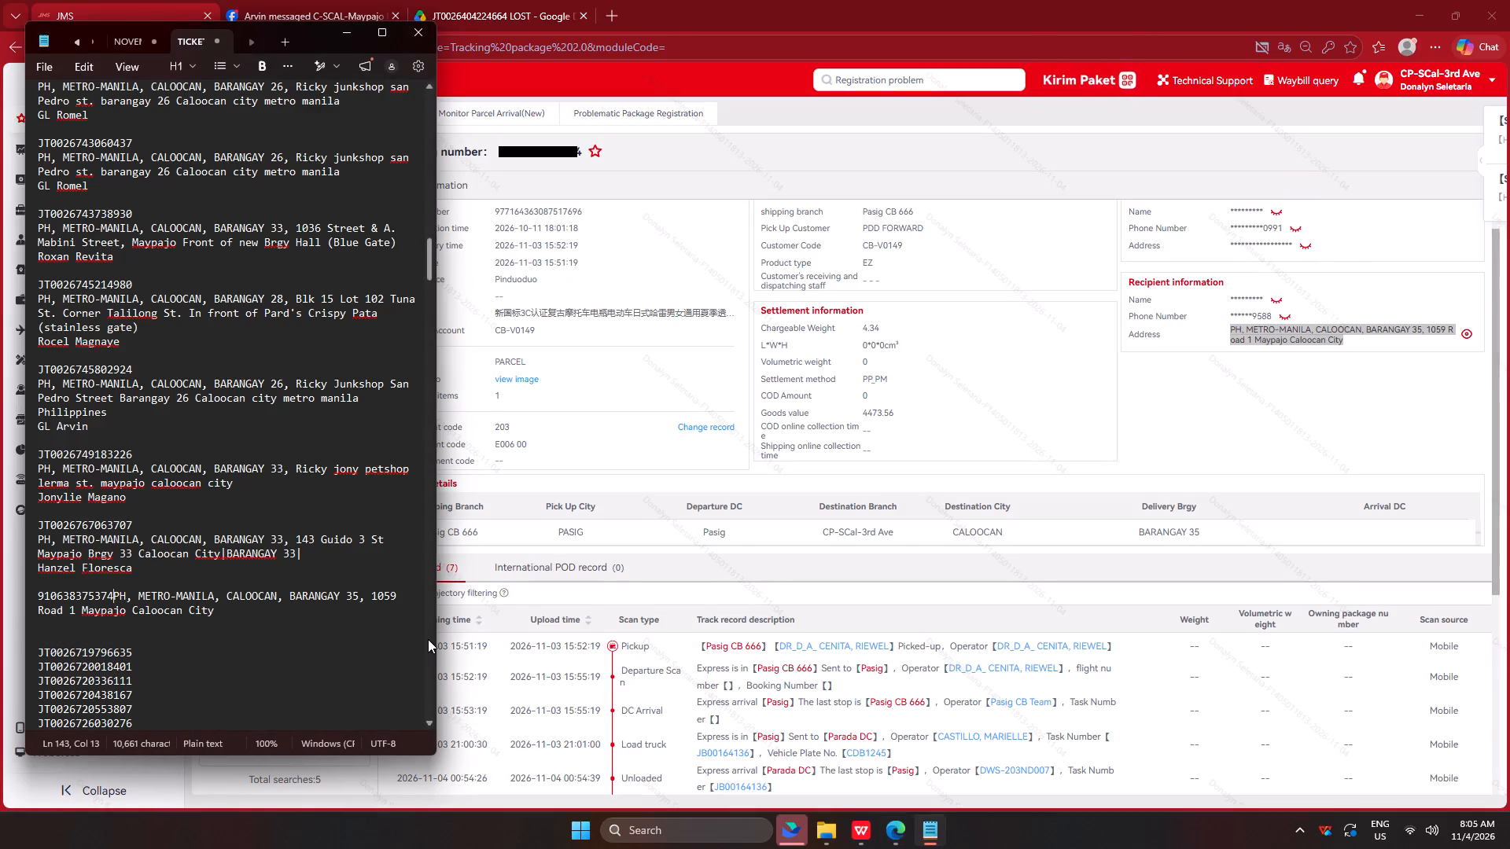
pyautogui.press('Return')
pyautogui.click(1280, 299)
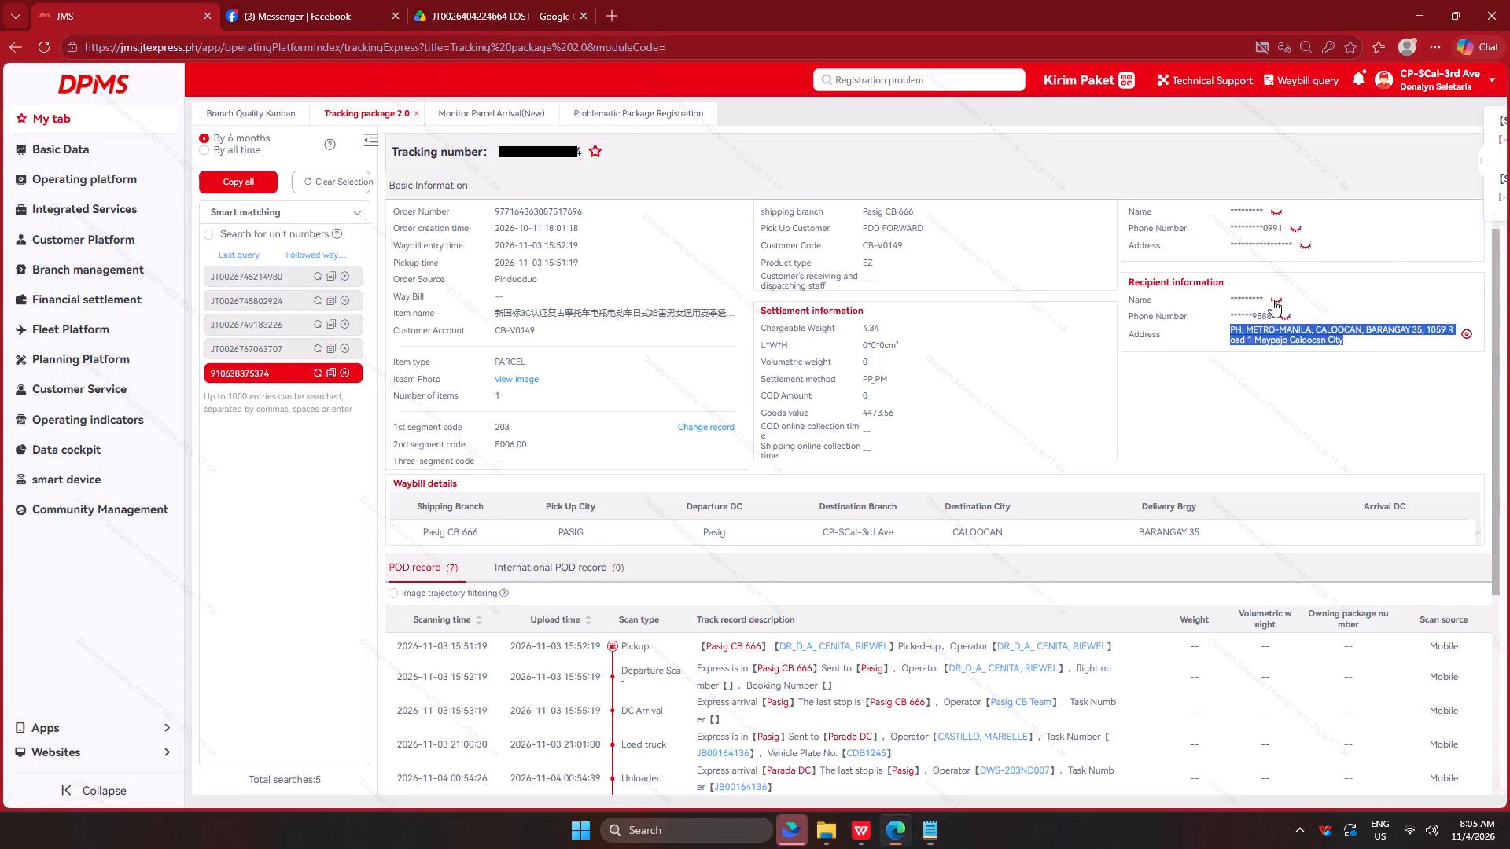
pyautogui.tripleClick(1256, 299)
pyautogui.click(1291, 249)
pyautogui.click(940, 831)
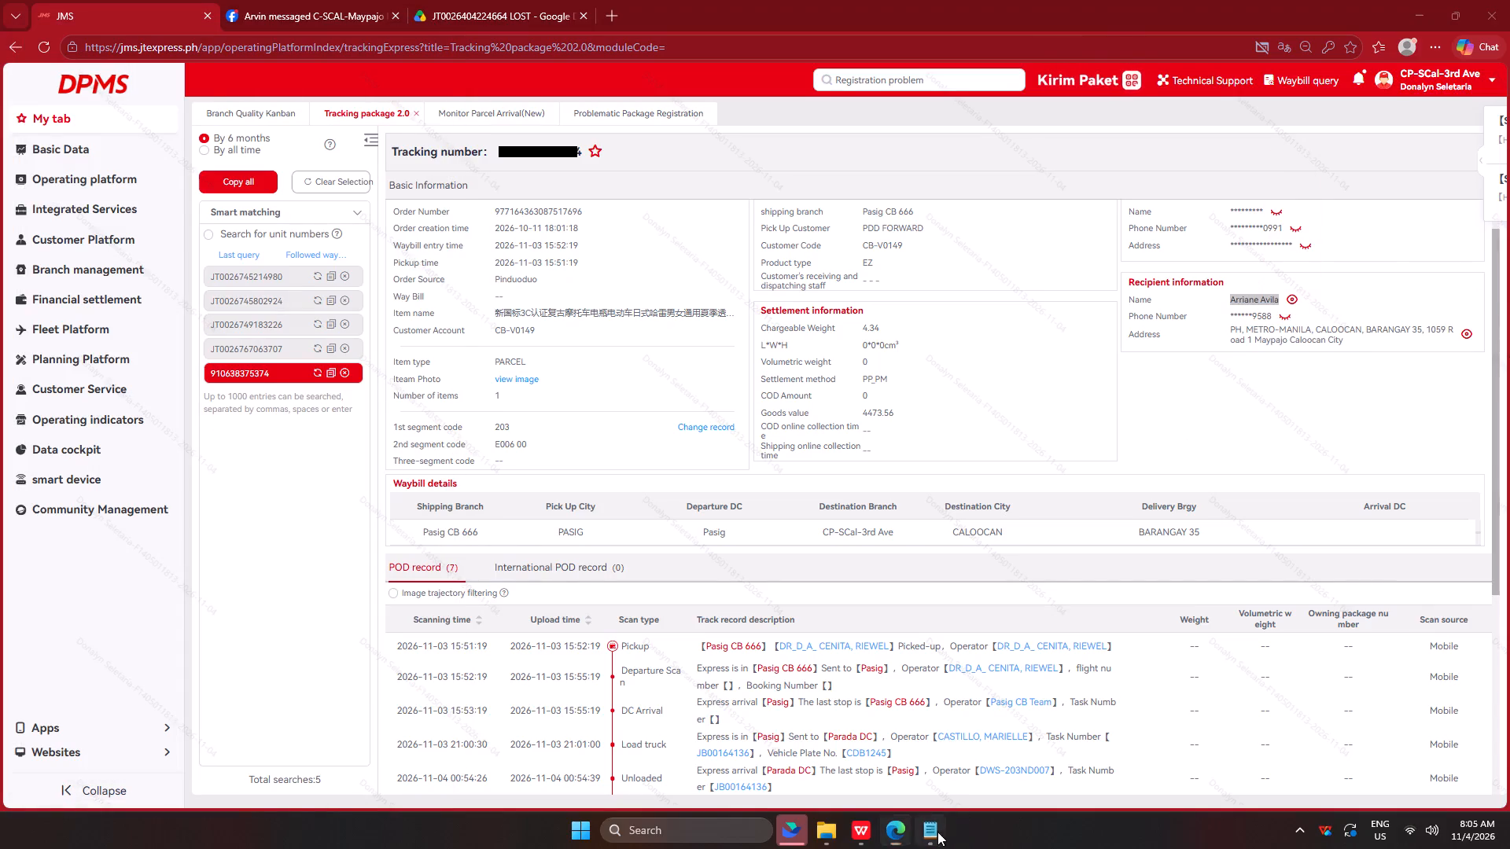
pyautogui.click(259, 655)
pyautogui.press('Up')
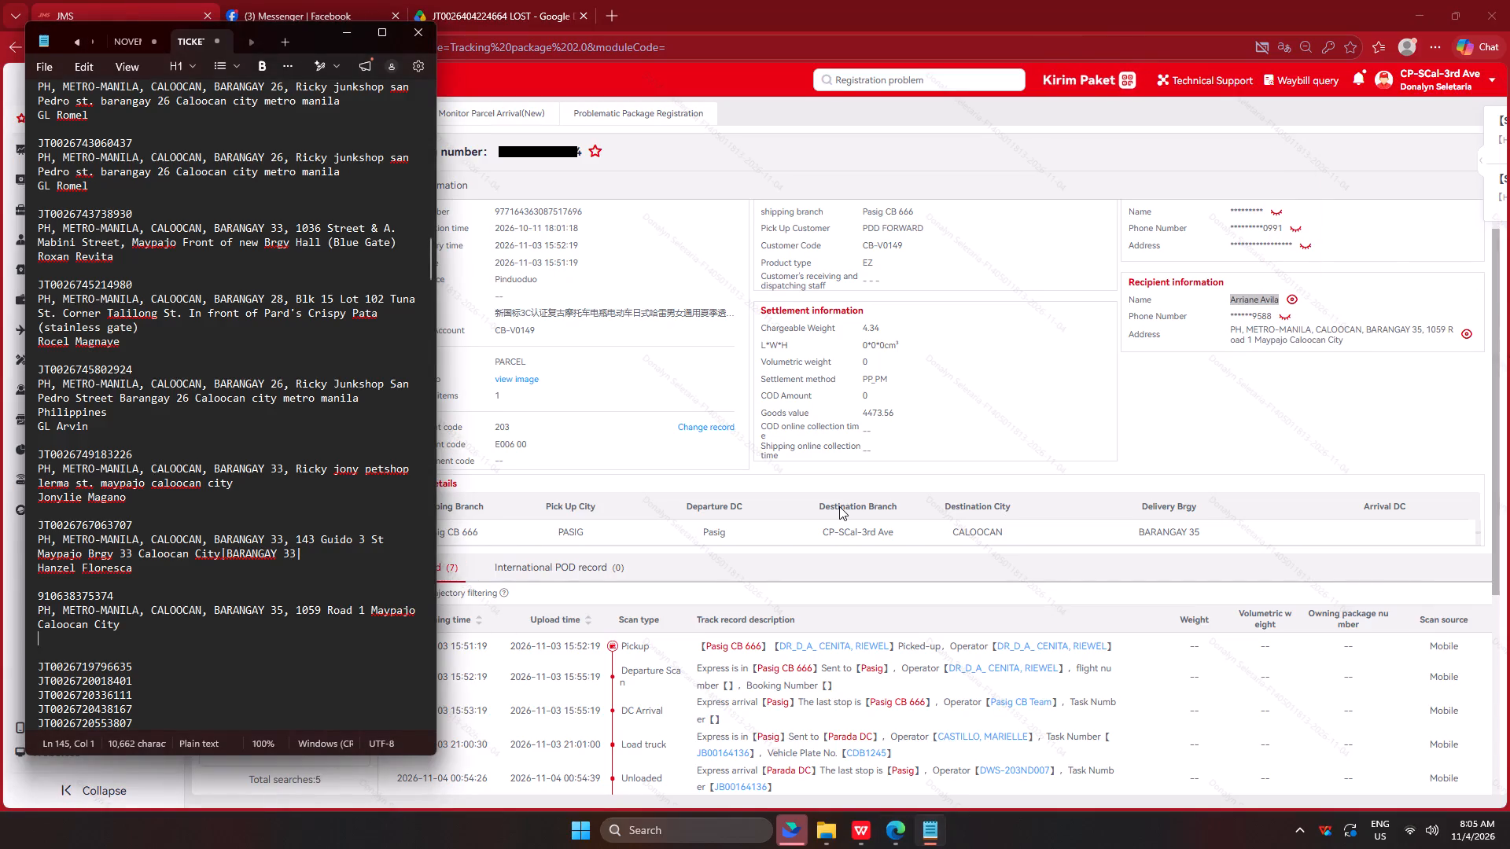
pyautogui.hotkey('ctrl', 'v')
pyautogui.press('Return')
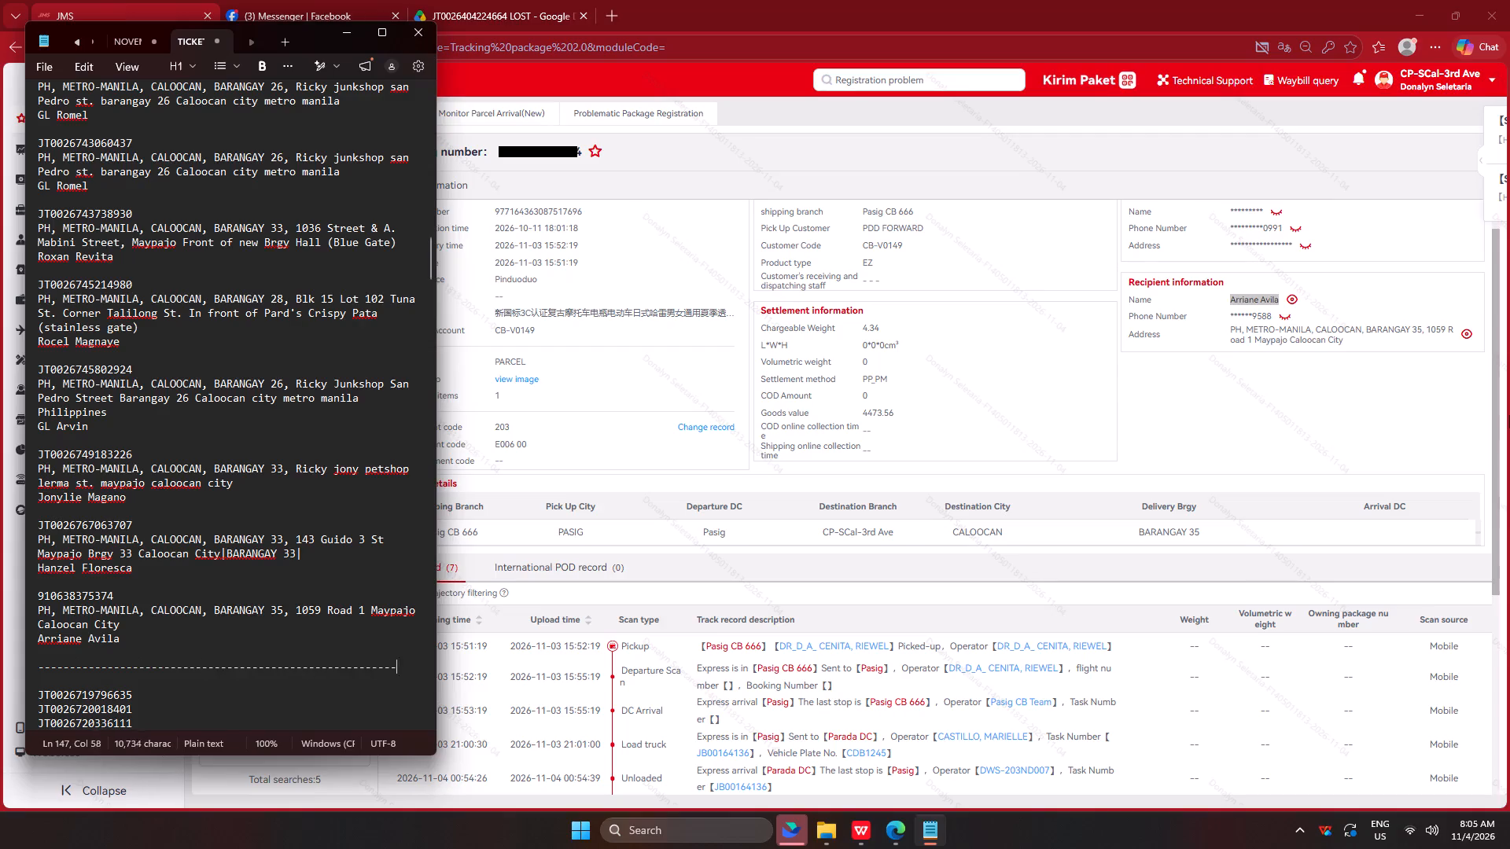
pyautogui.press('BackSpace')
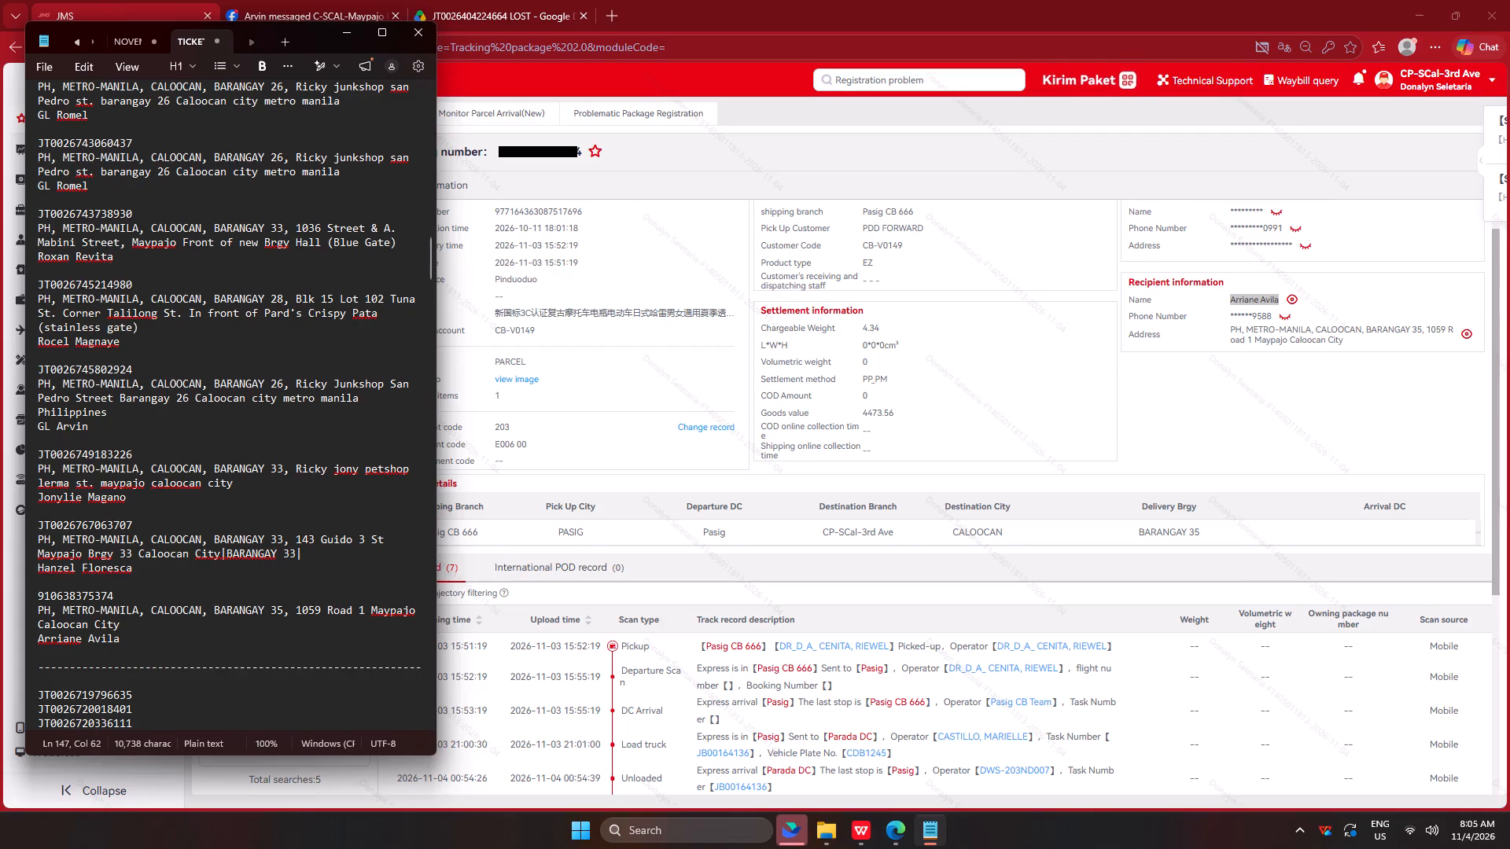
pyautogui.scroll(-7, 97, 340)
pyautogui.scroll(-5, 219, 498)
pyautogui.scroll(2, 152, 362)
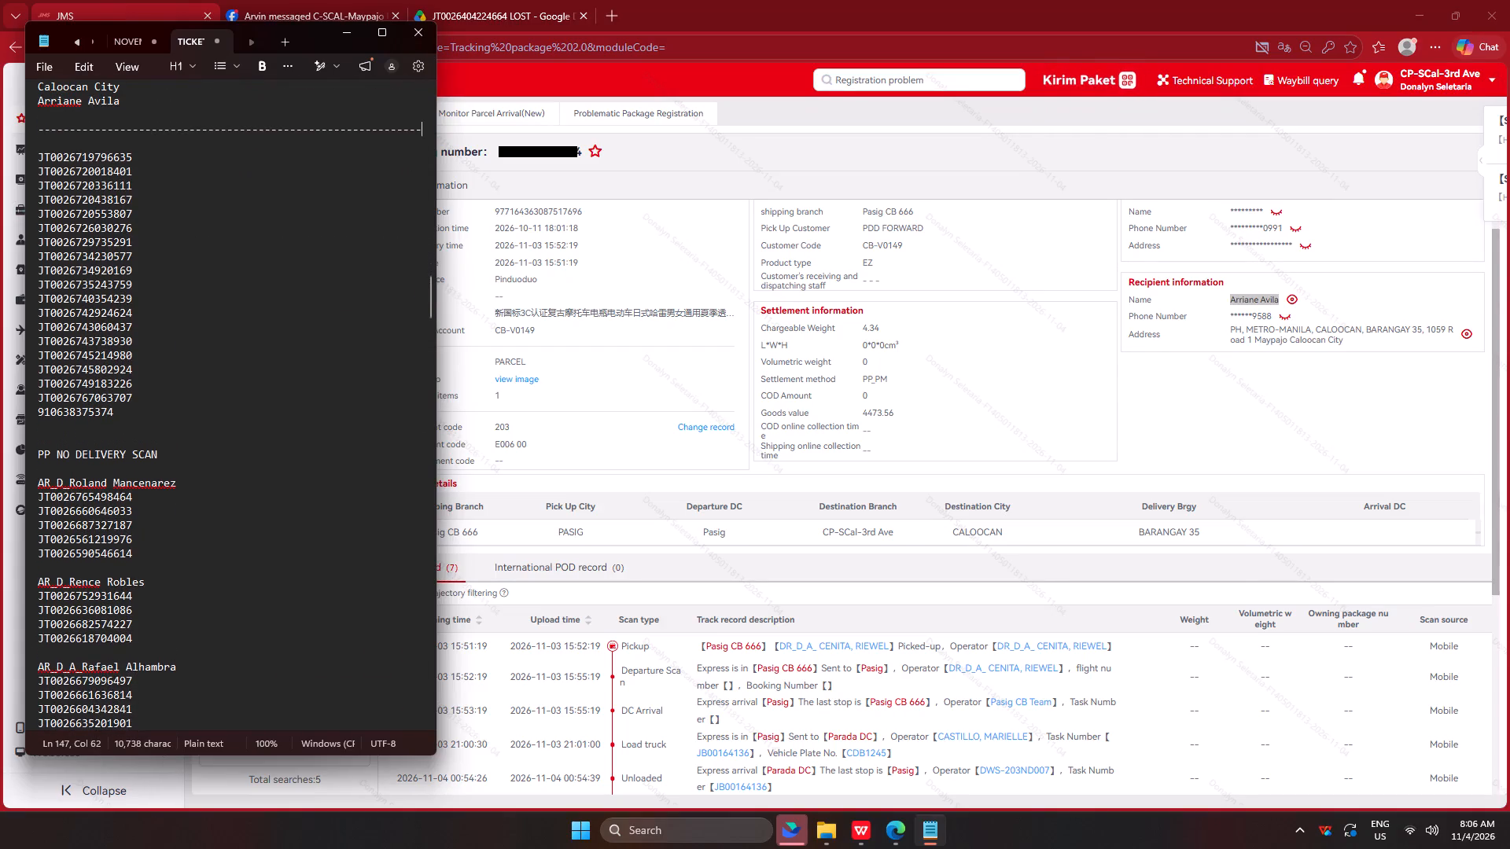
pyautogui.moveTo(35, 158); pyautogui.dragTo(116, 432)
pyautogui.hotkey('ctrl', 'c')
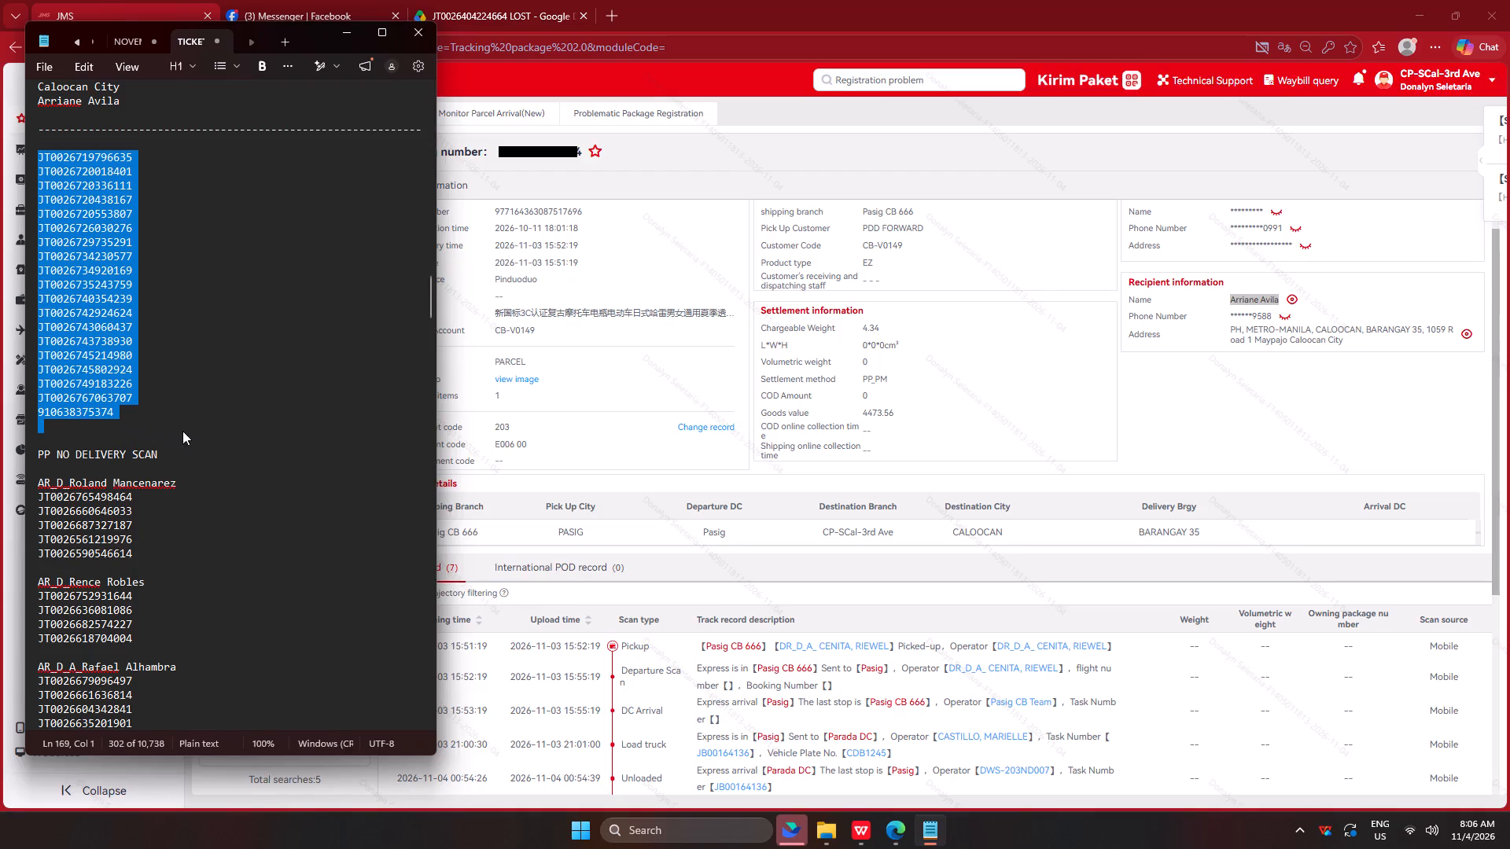
# Review the LIST OF HIGH VALUE PARCEL entries in Notepad from heading to dashed line, checking that each waybill has an address and name.
pyautogui.scroll(5, 243, 388)
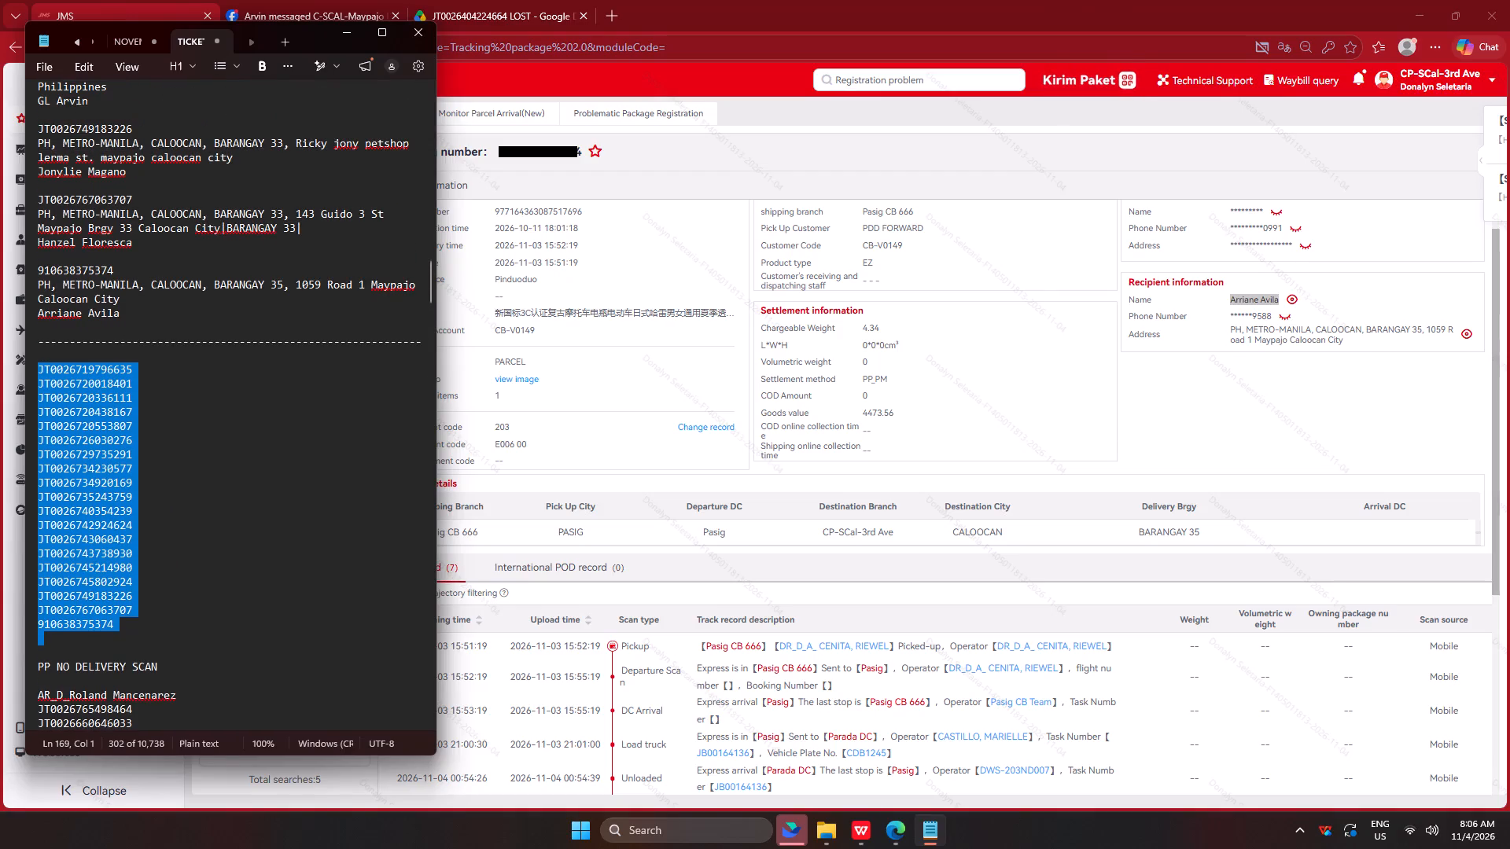
pyautogui.scroll(4, 203, 322)
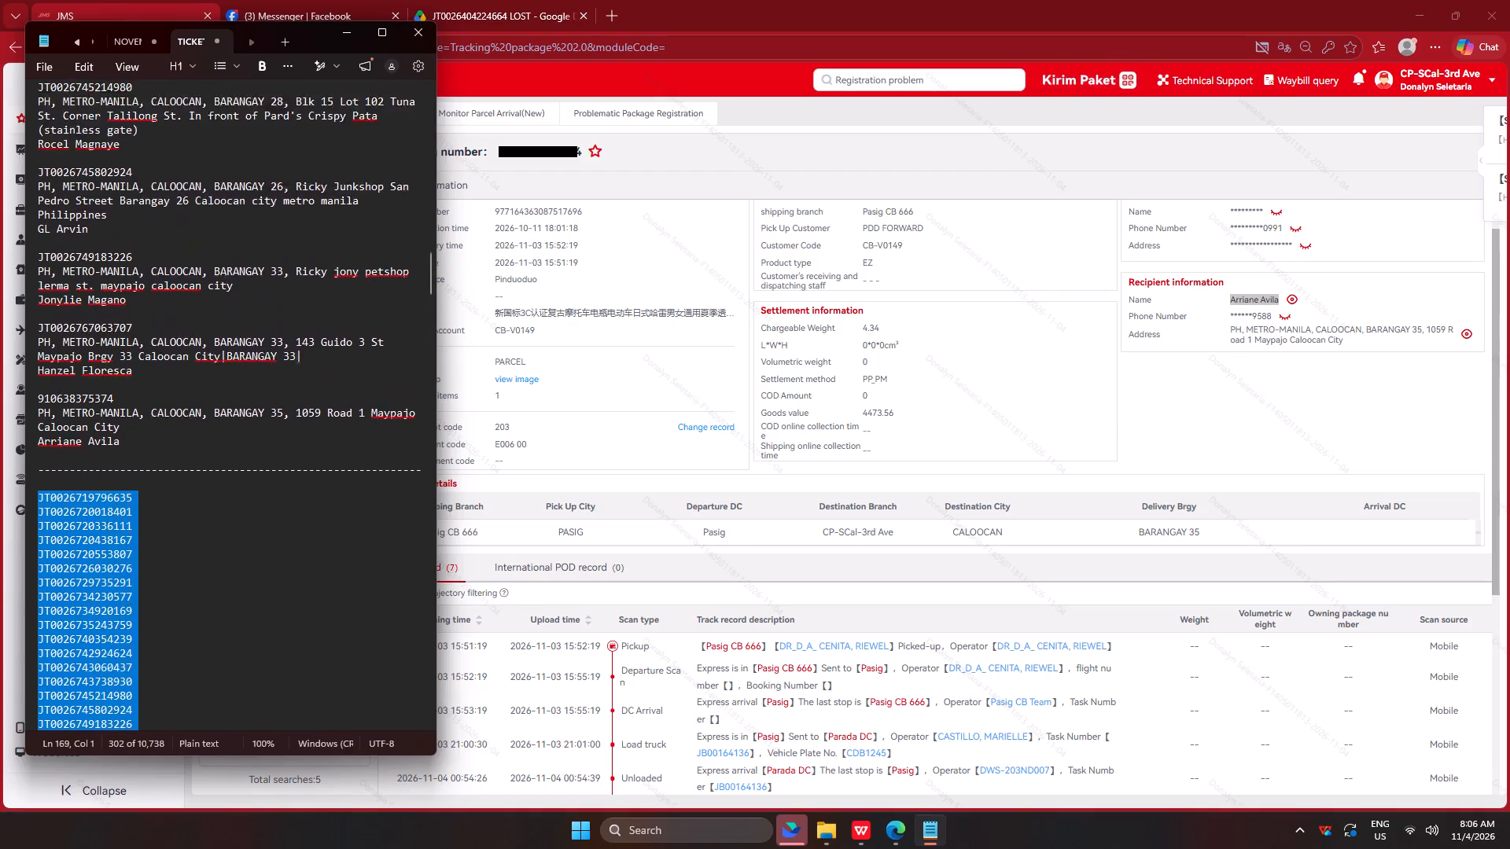
pyautogui.scroll(8, 204, 318)
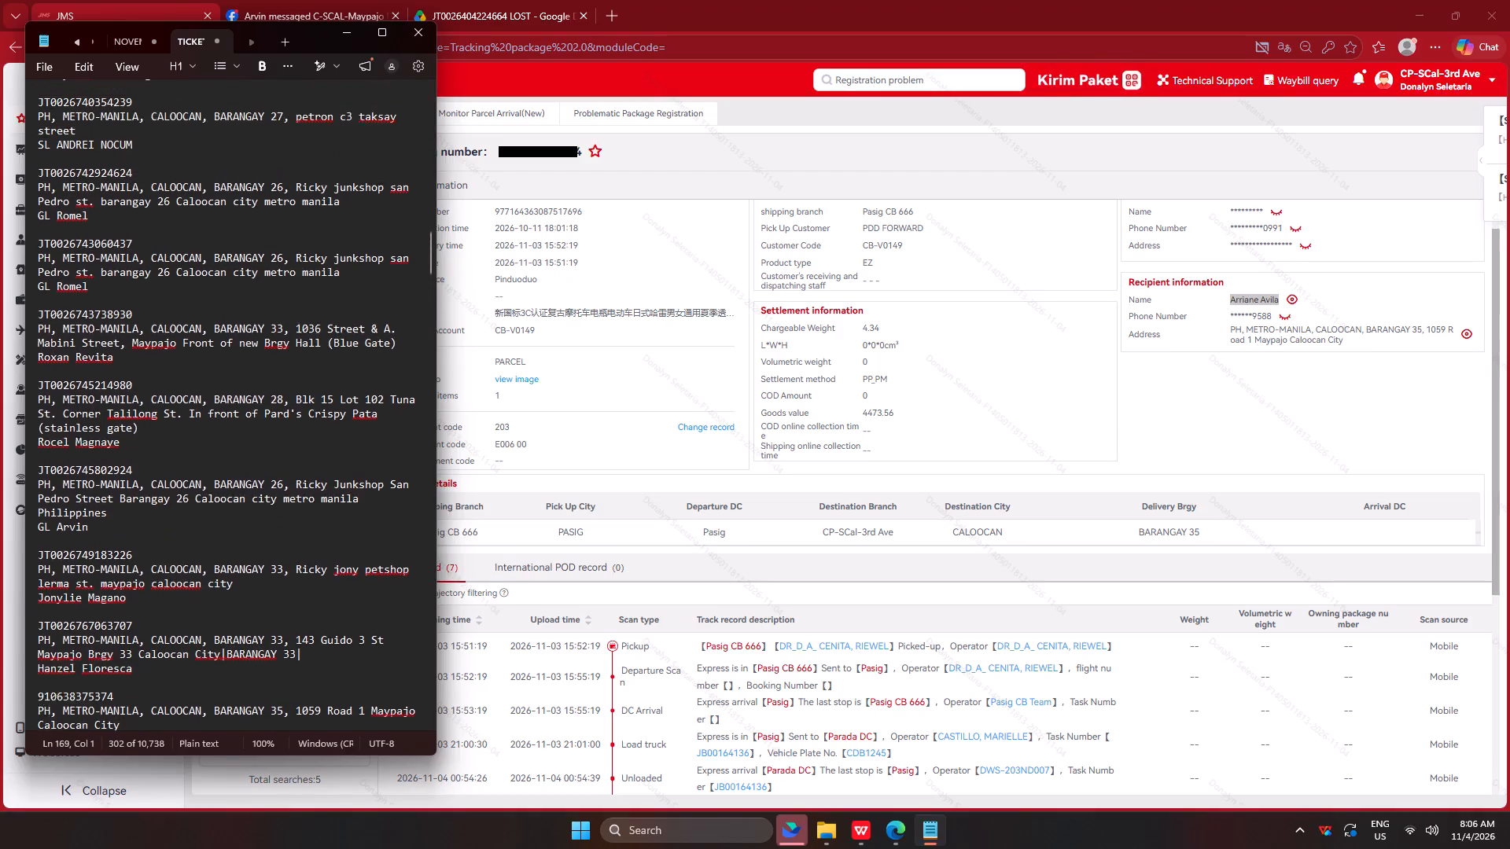
pyautogui.scroll(2, 204, 318)
pyautogui.scroll(-8, 212, 444)
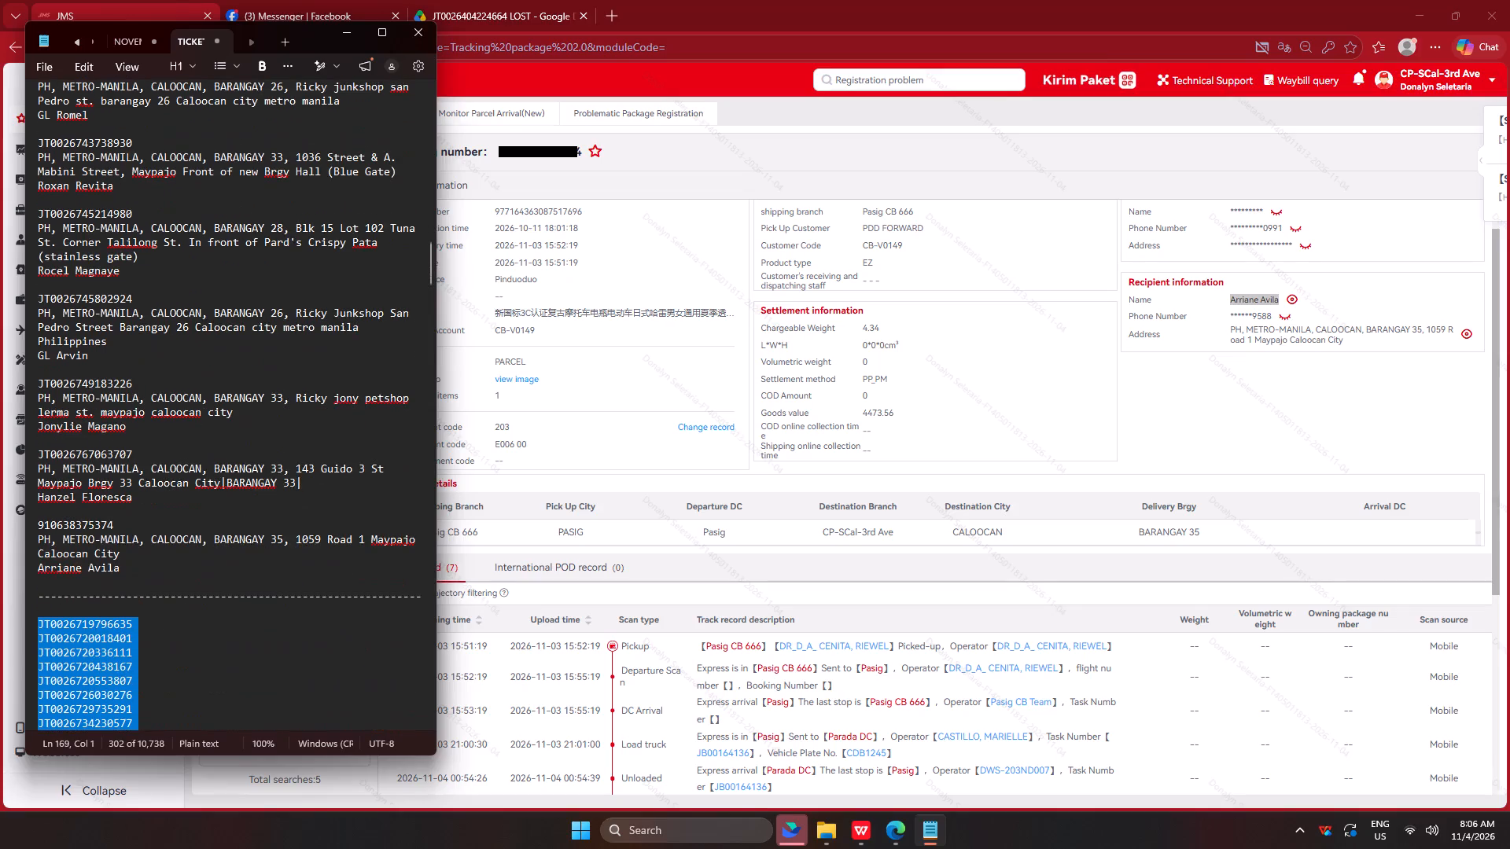
pyautogui.scroll(13, 205, 487)
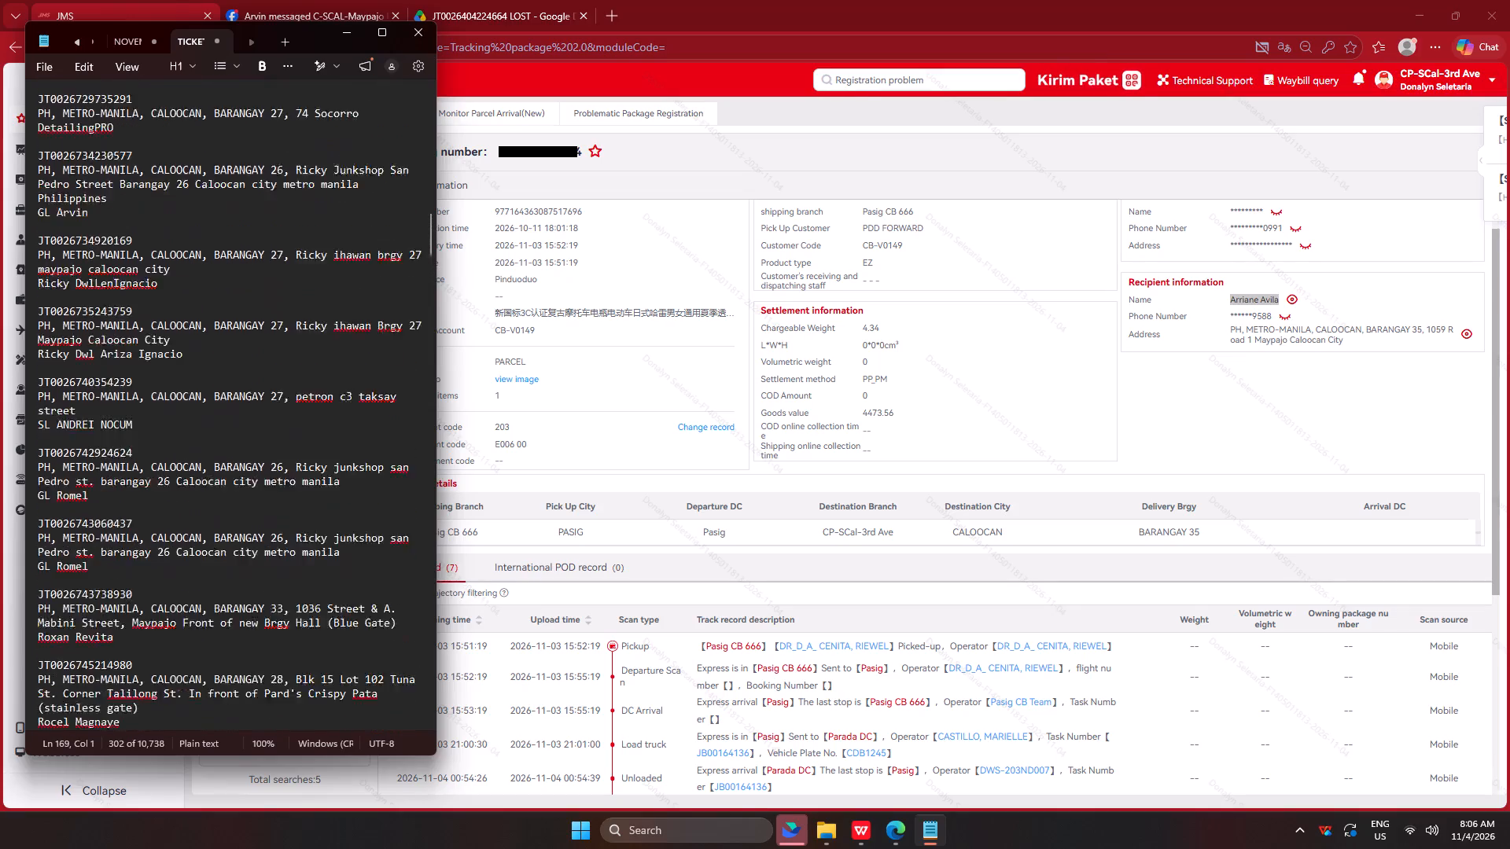
pyautogui.scroll(18, 207, 455)
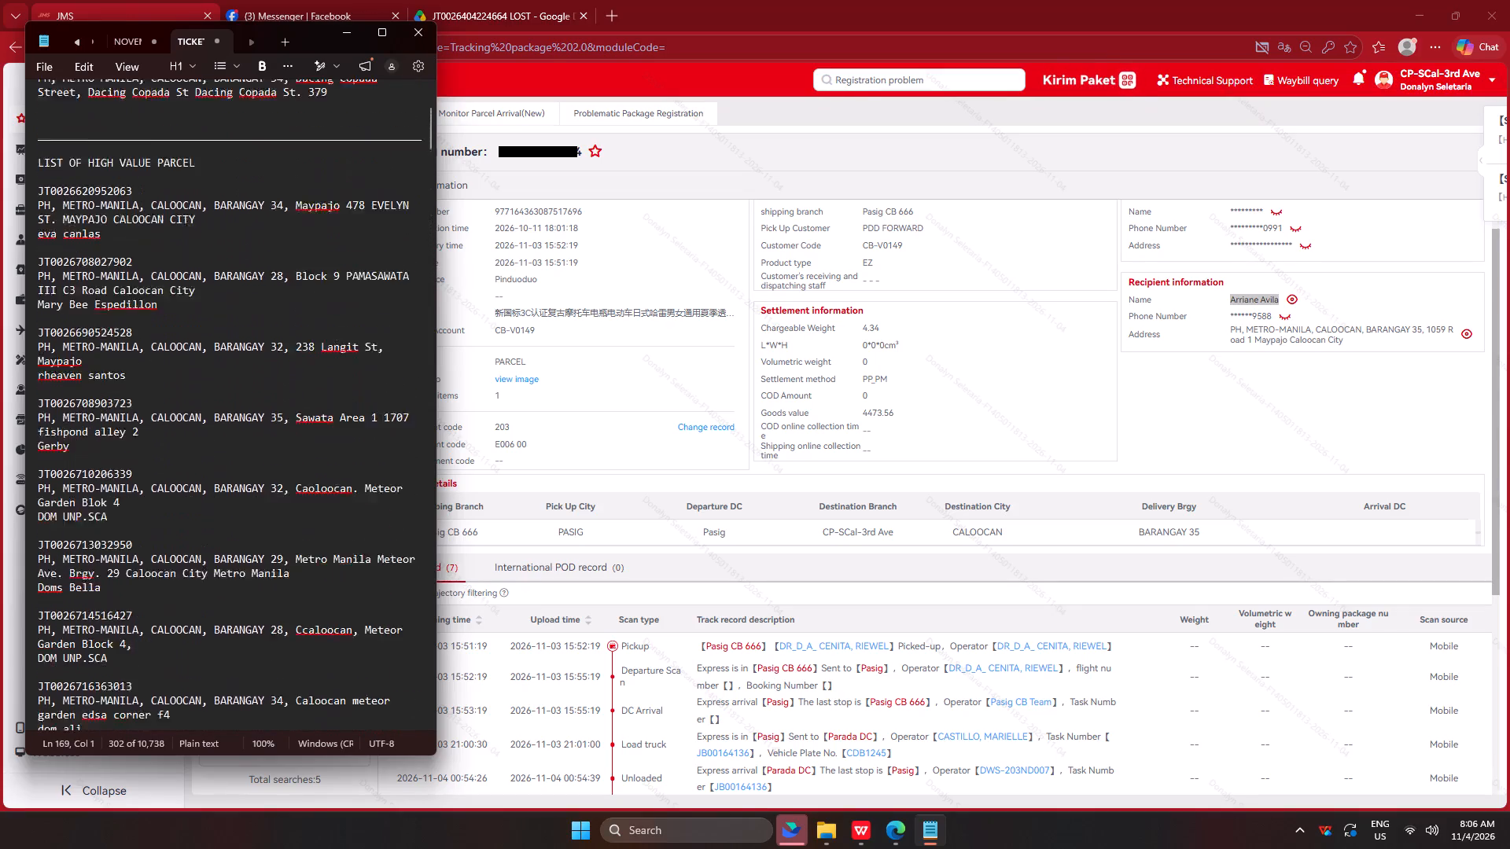
pyautogui.scroll(-2, 174, 419)
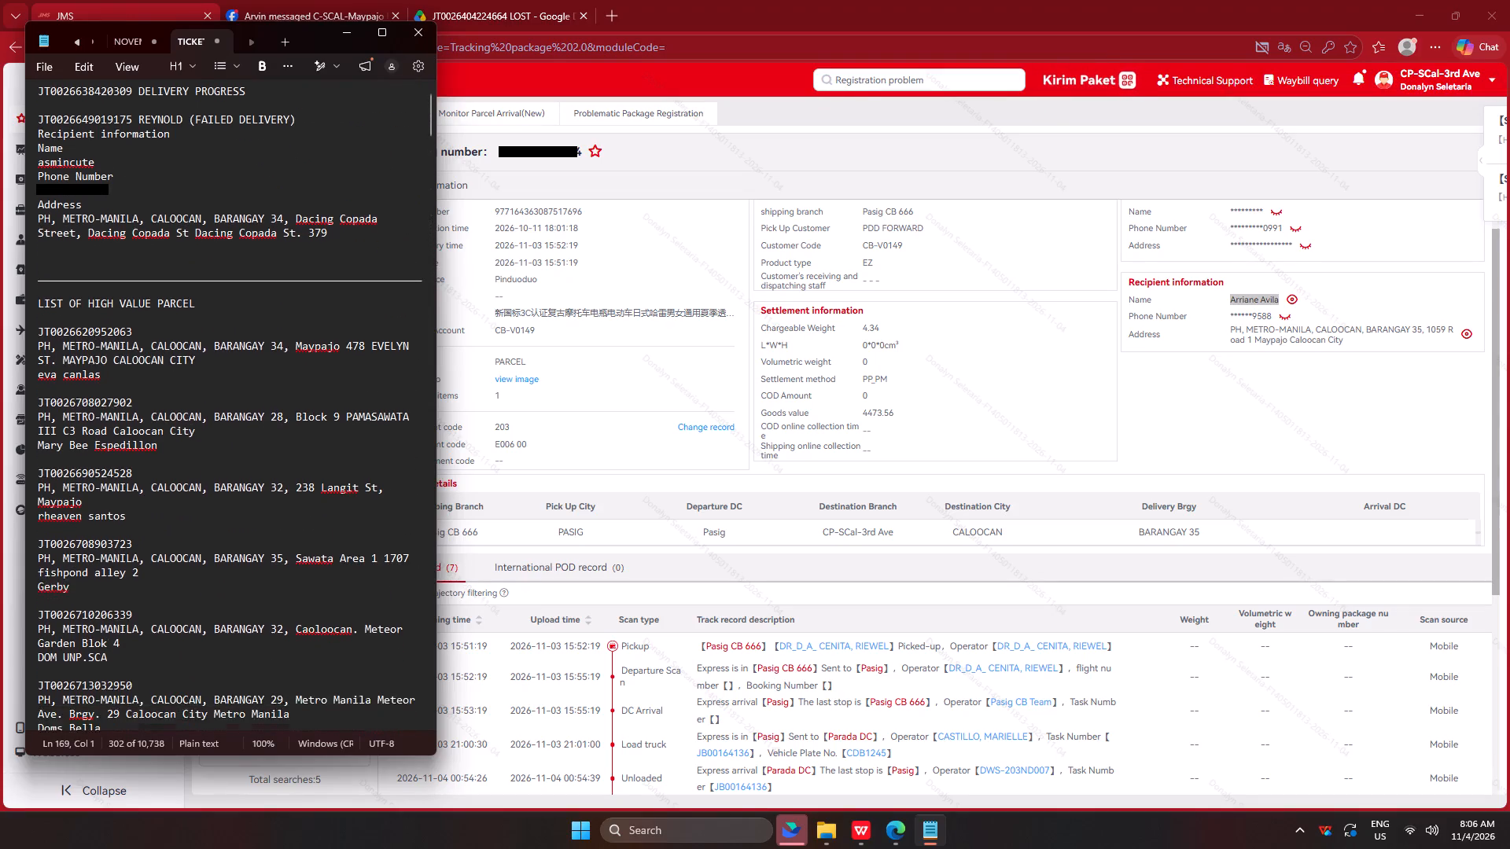
pyautogui.scroll(-6, 174, 419)
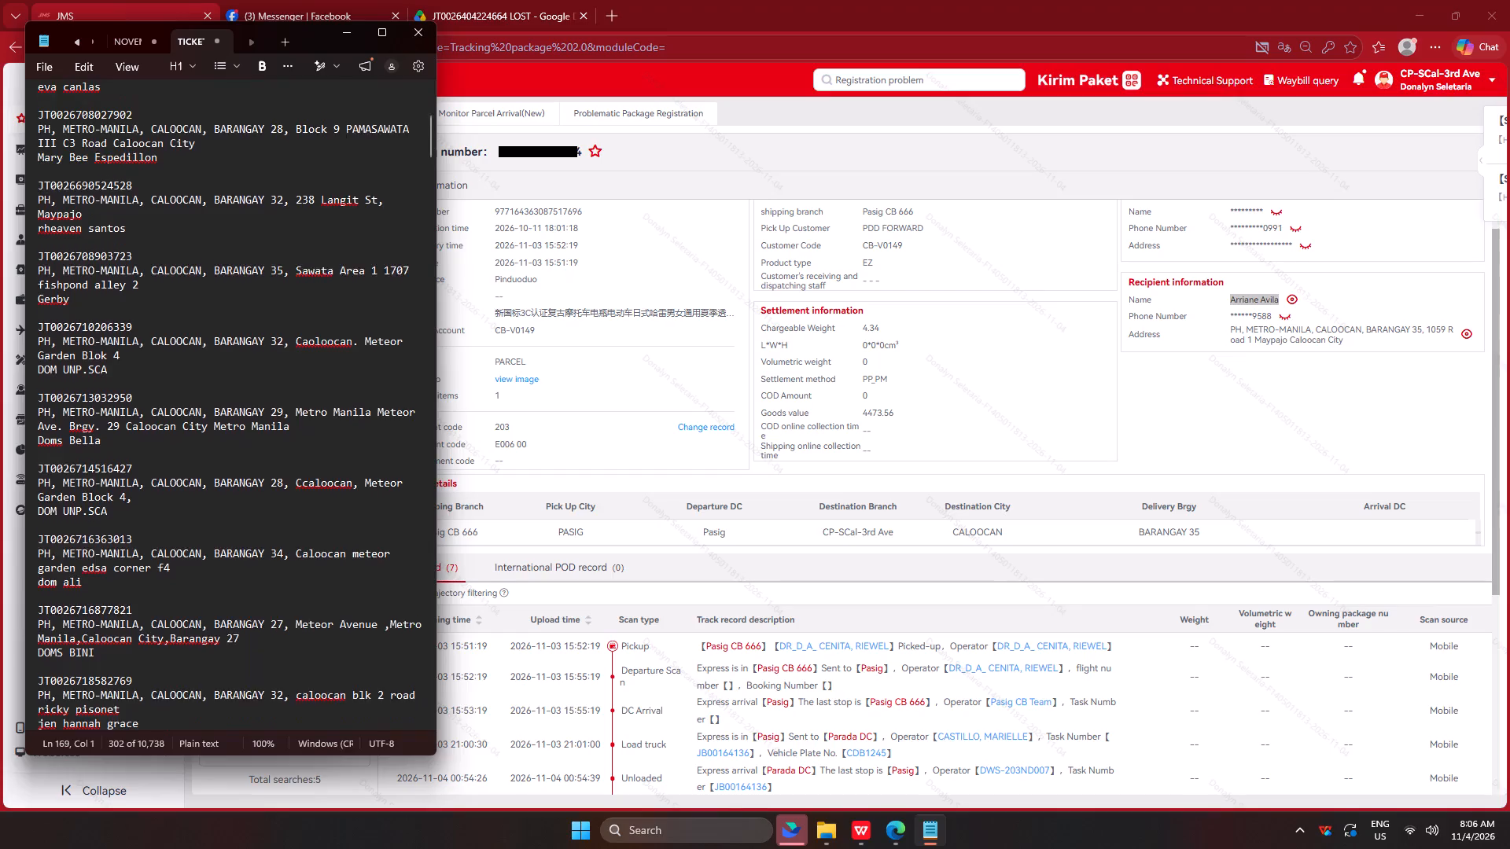
pyautogui.scroll(-7, 171, 427)
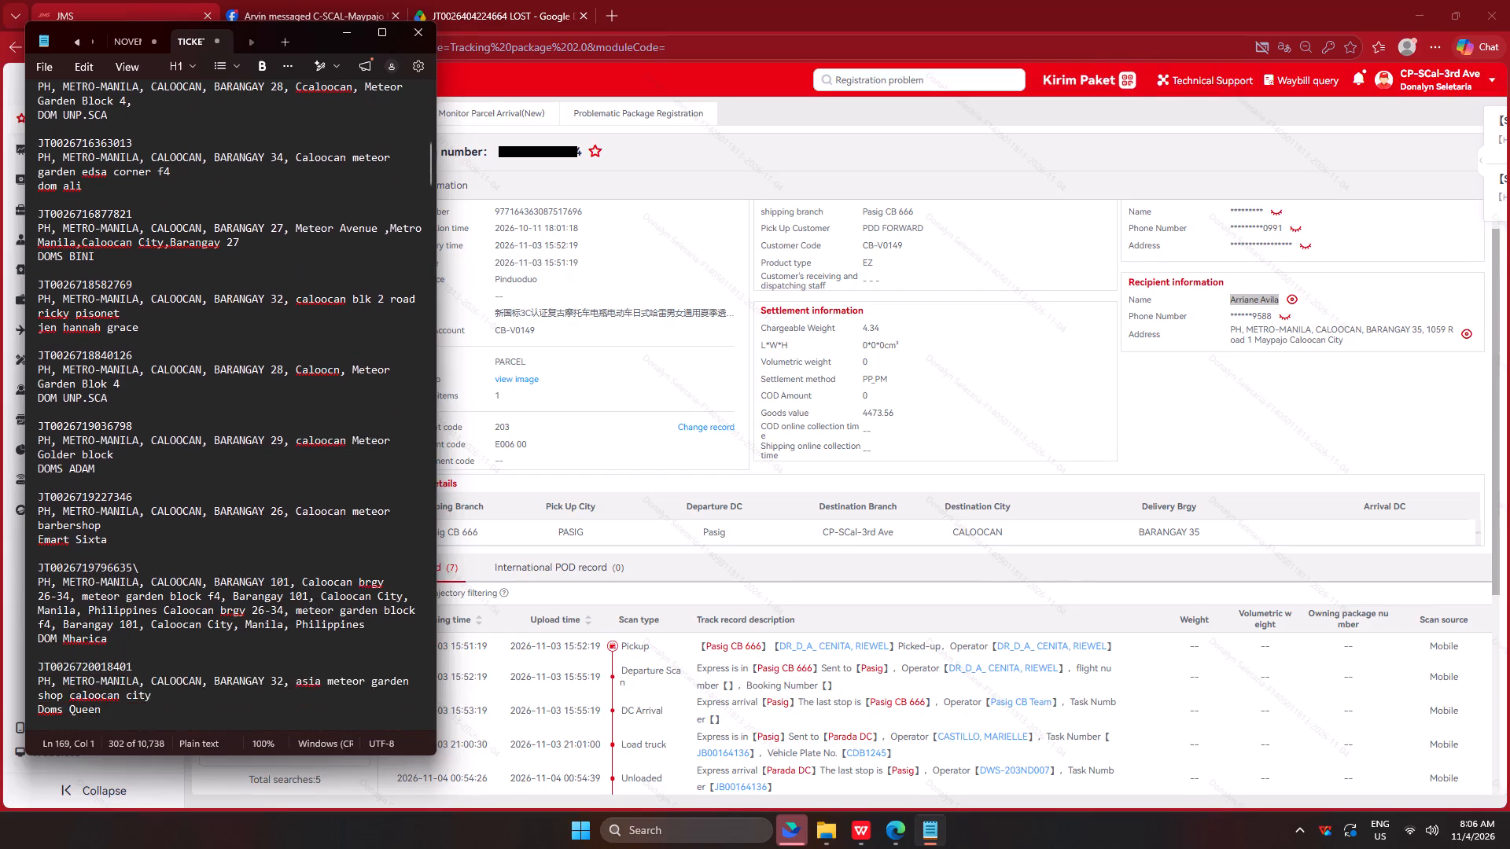
pyautogui.scroll(-5, 171, 436)
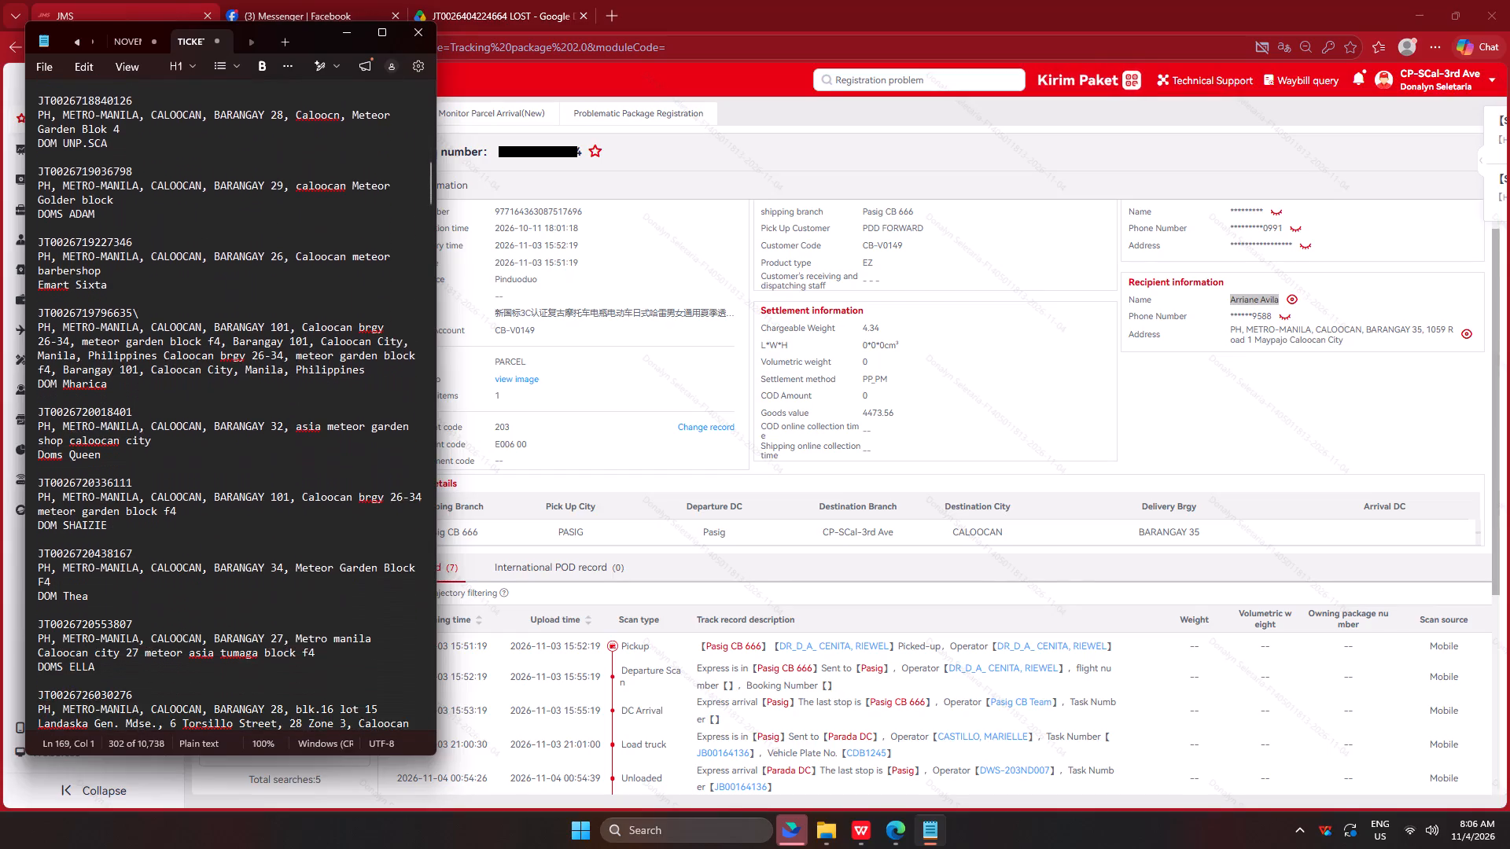
pyautogui.scroll(-5, 171, 436)
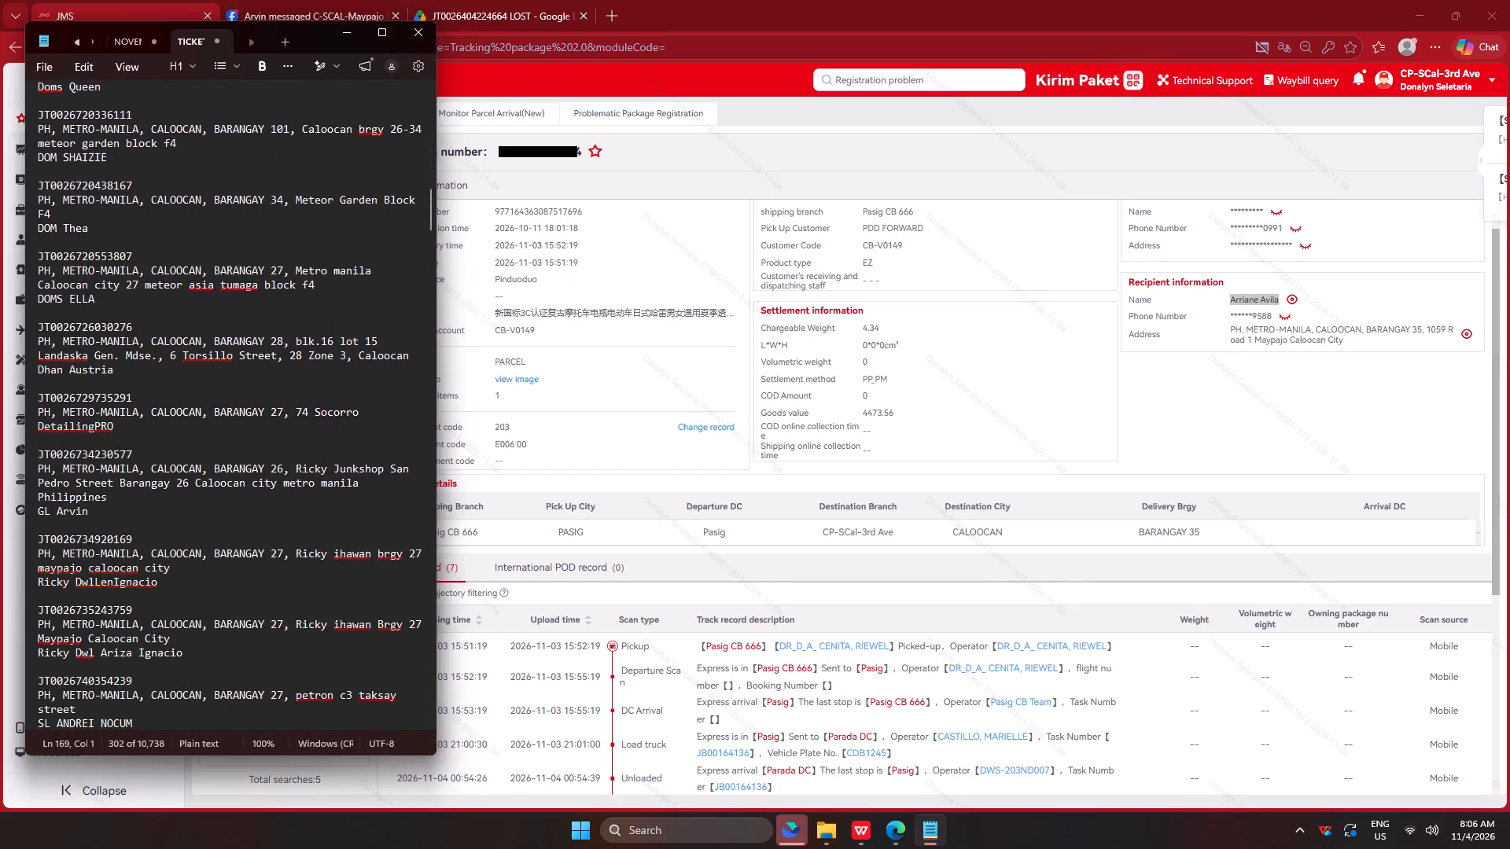
pyautogui.scroll(-4, 171, 436)
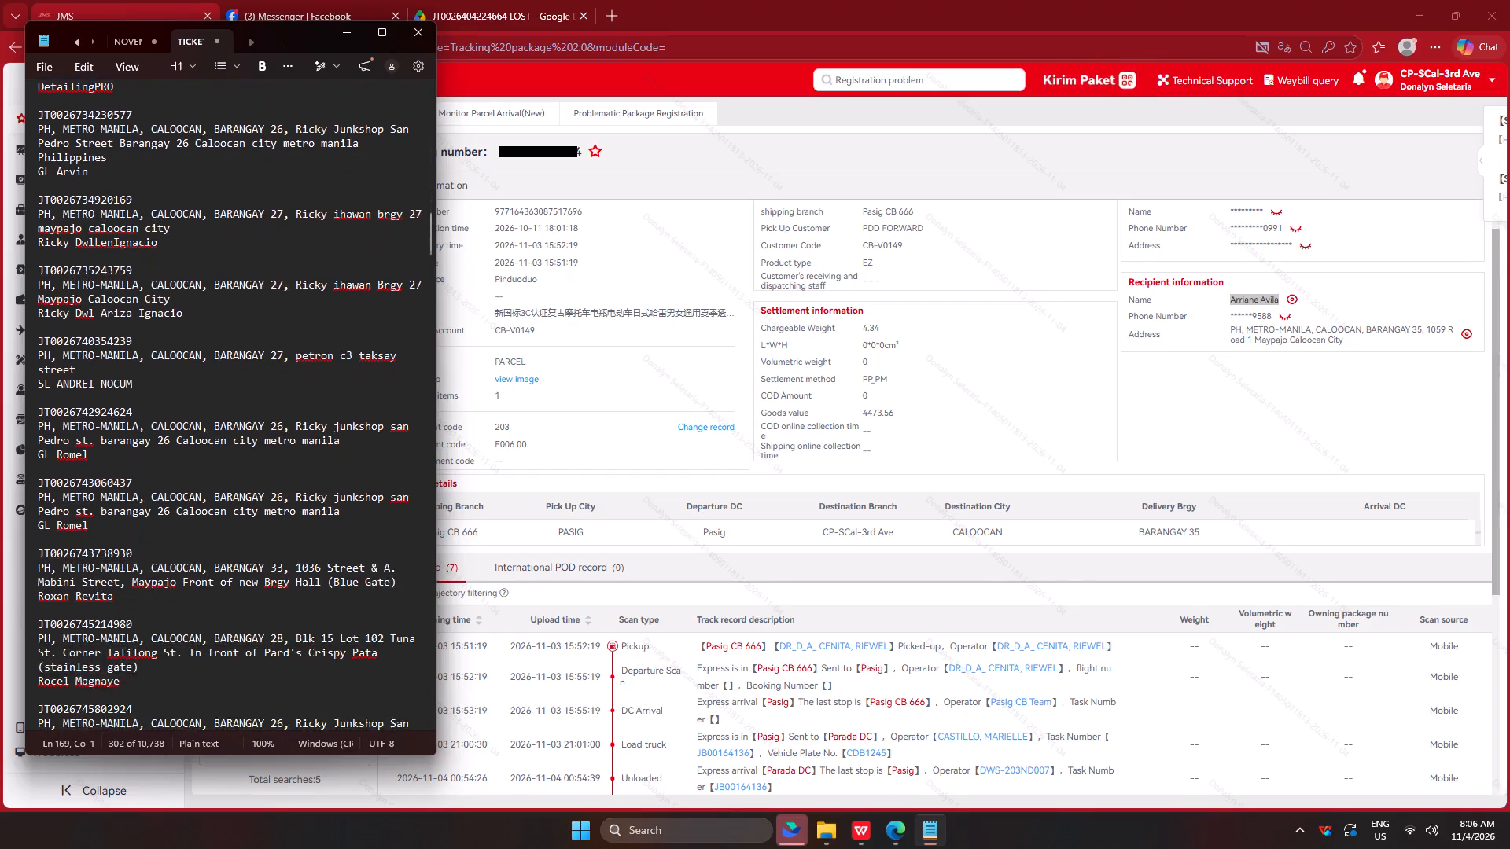
pyautogui.scroll(-4, 171, 436)
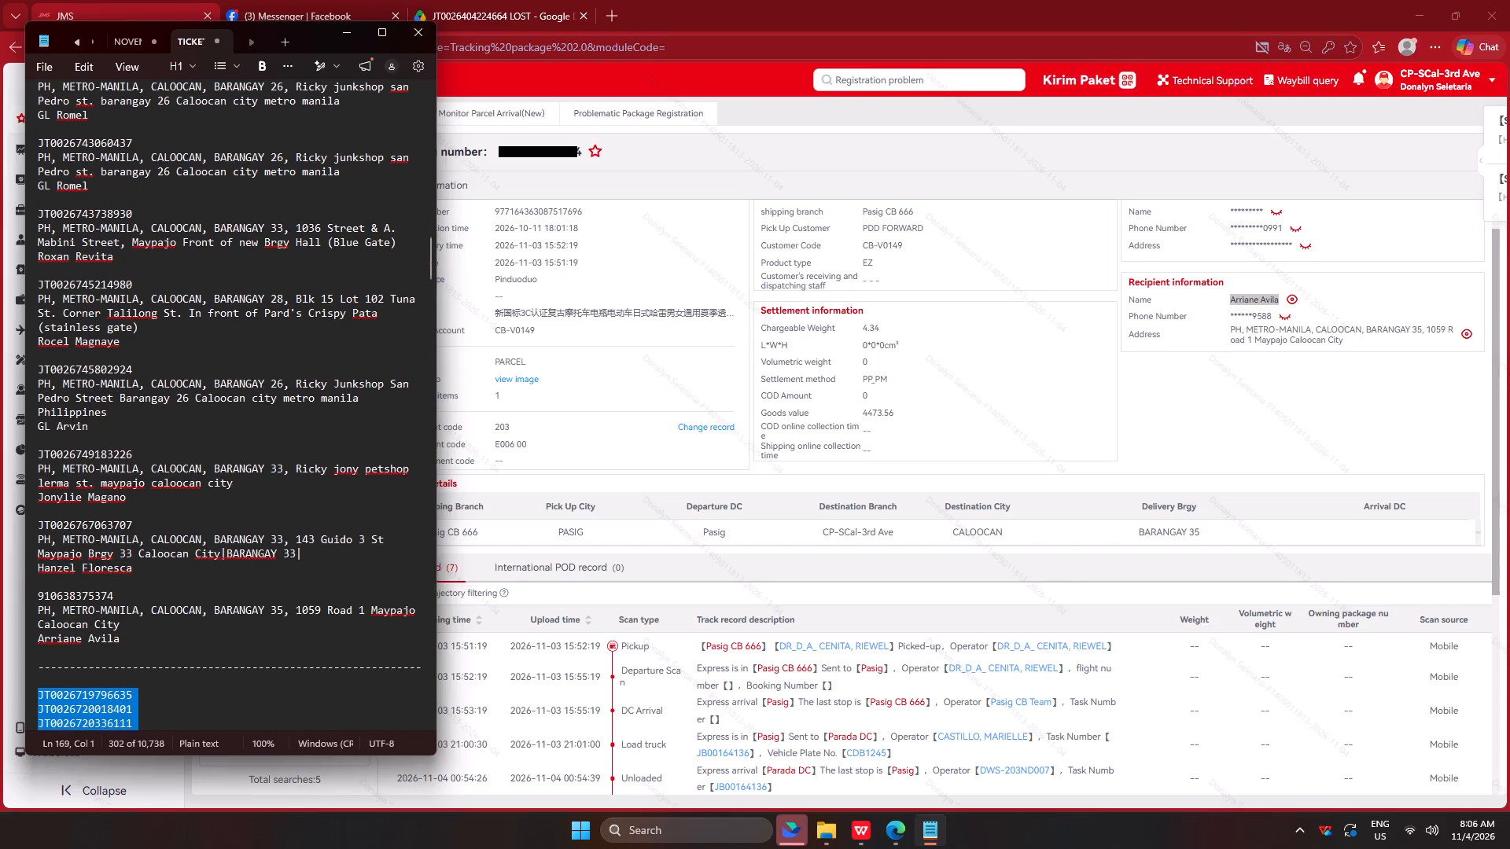
pyautogui.scroll(-6, 171, 437)
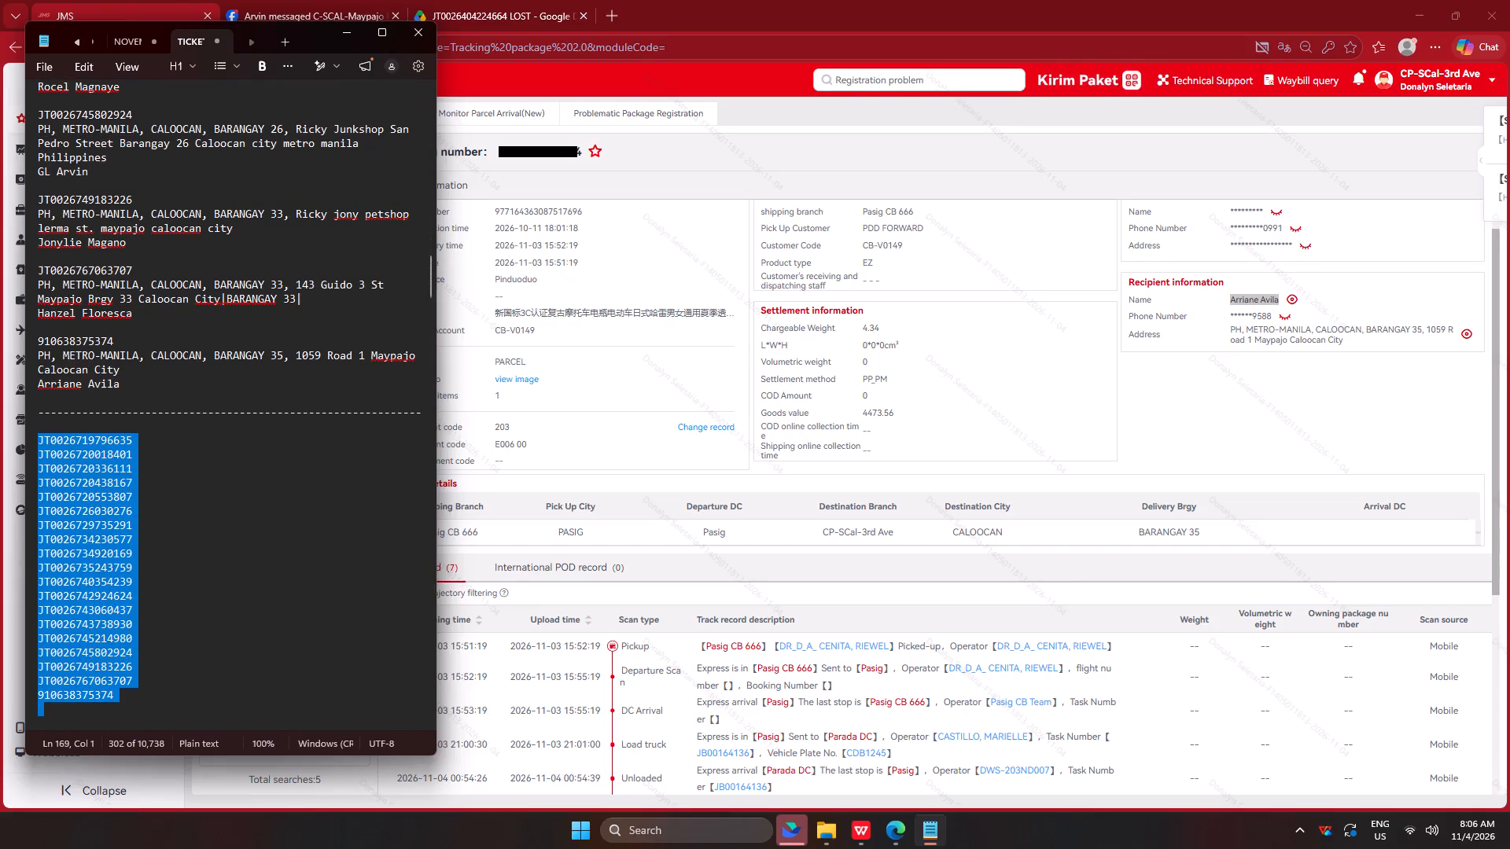
pyautogui.scroll(5, 152, 521)
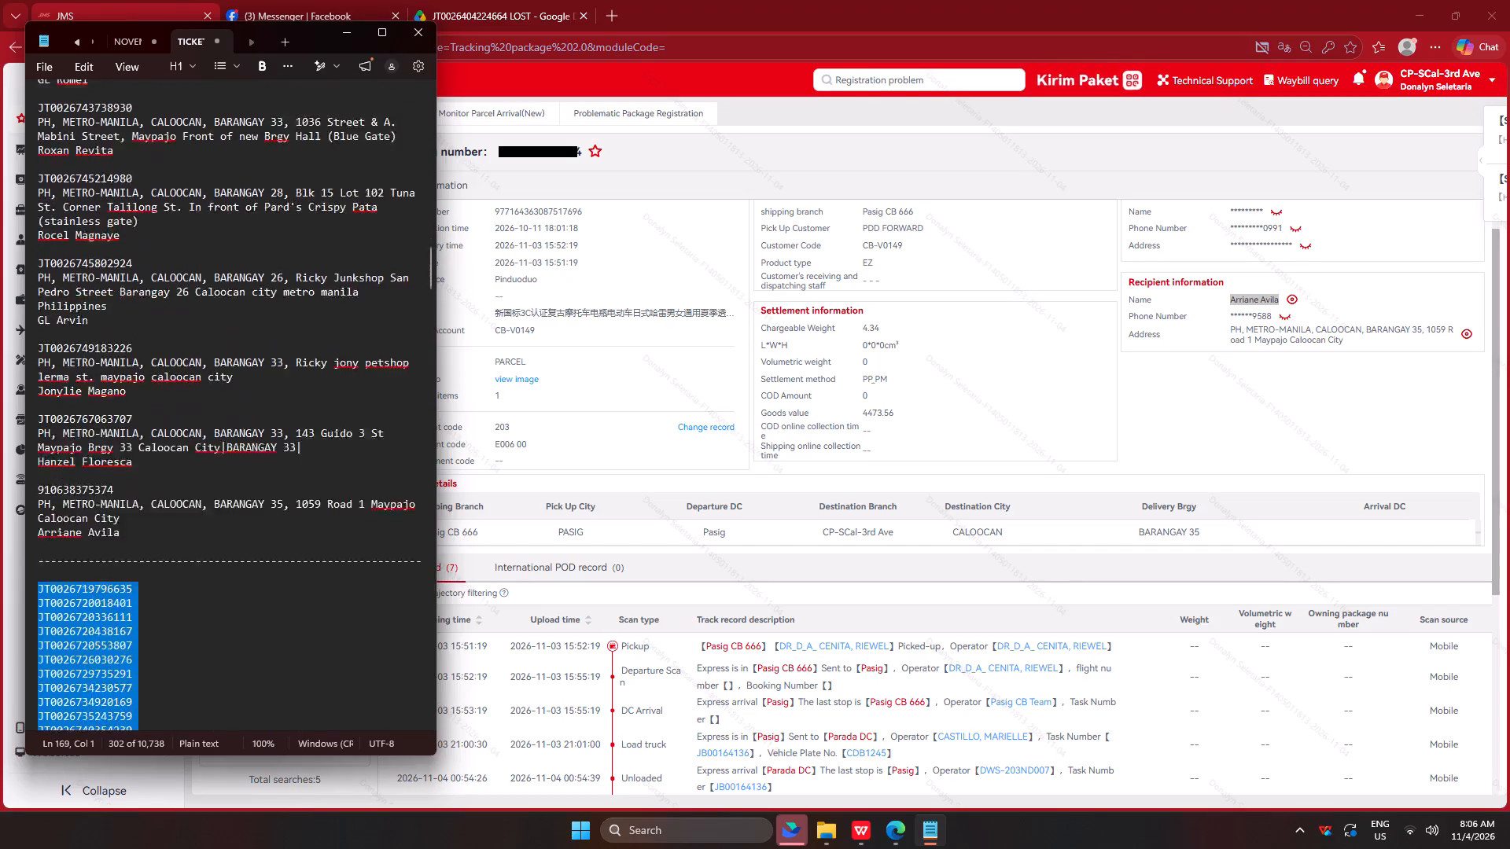
pyautogui.scroll(14, 167, 508)
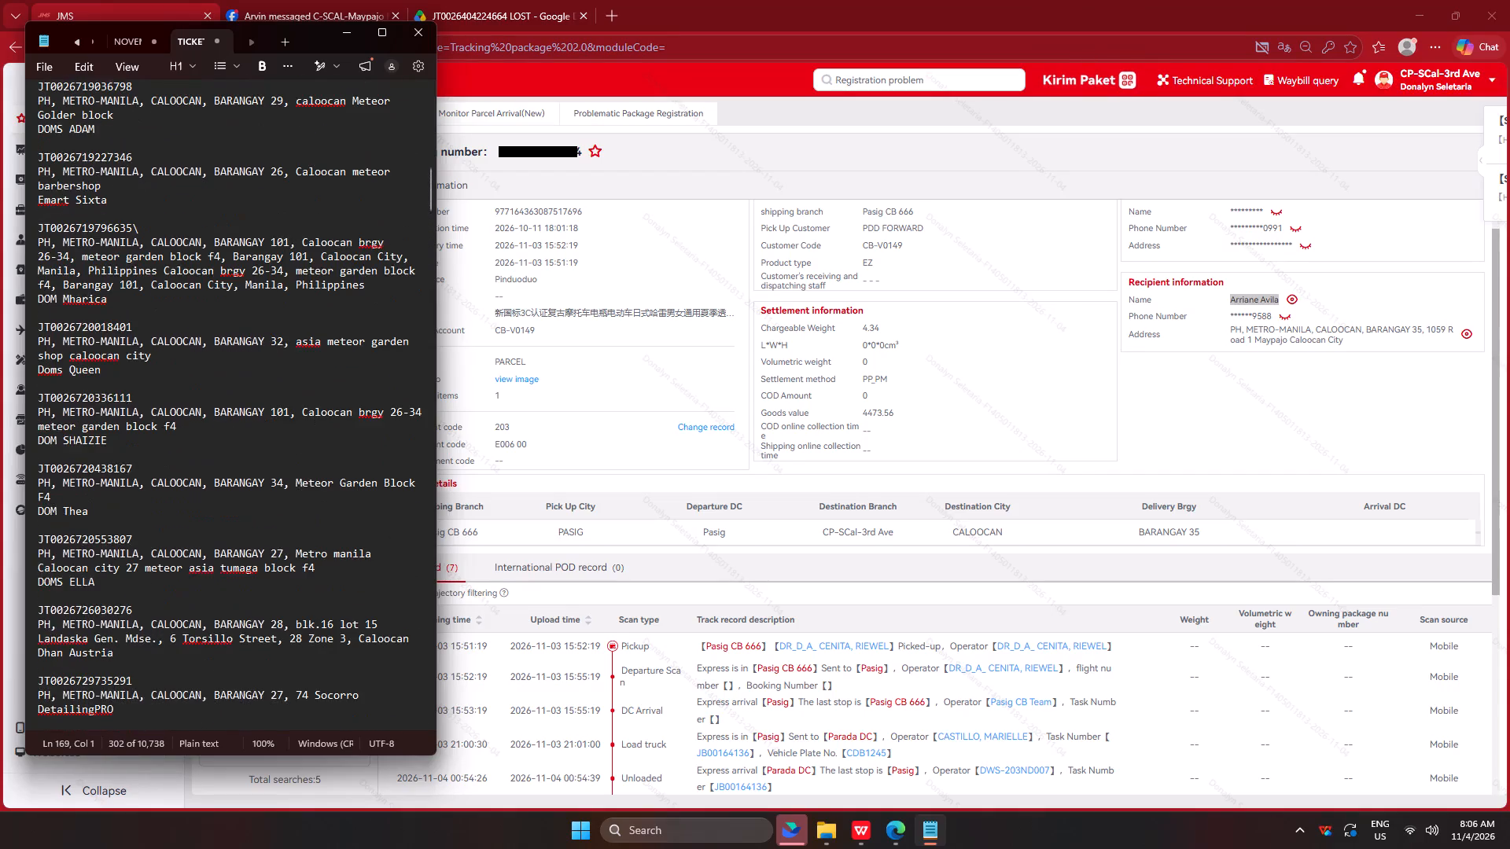
pyautogui.scroll(12, 195, 450)
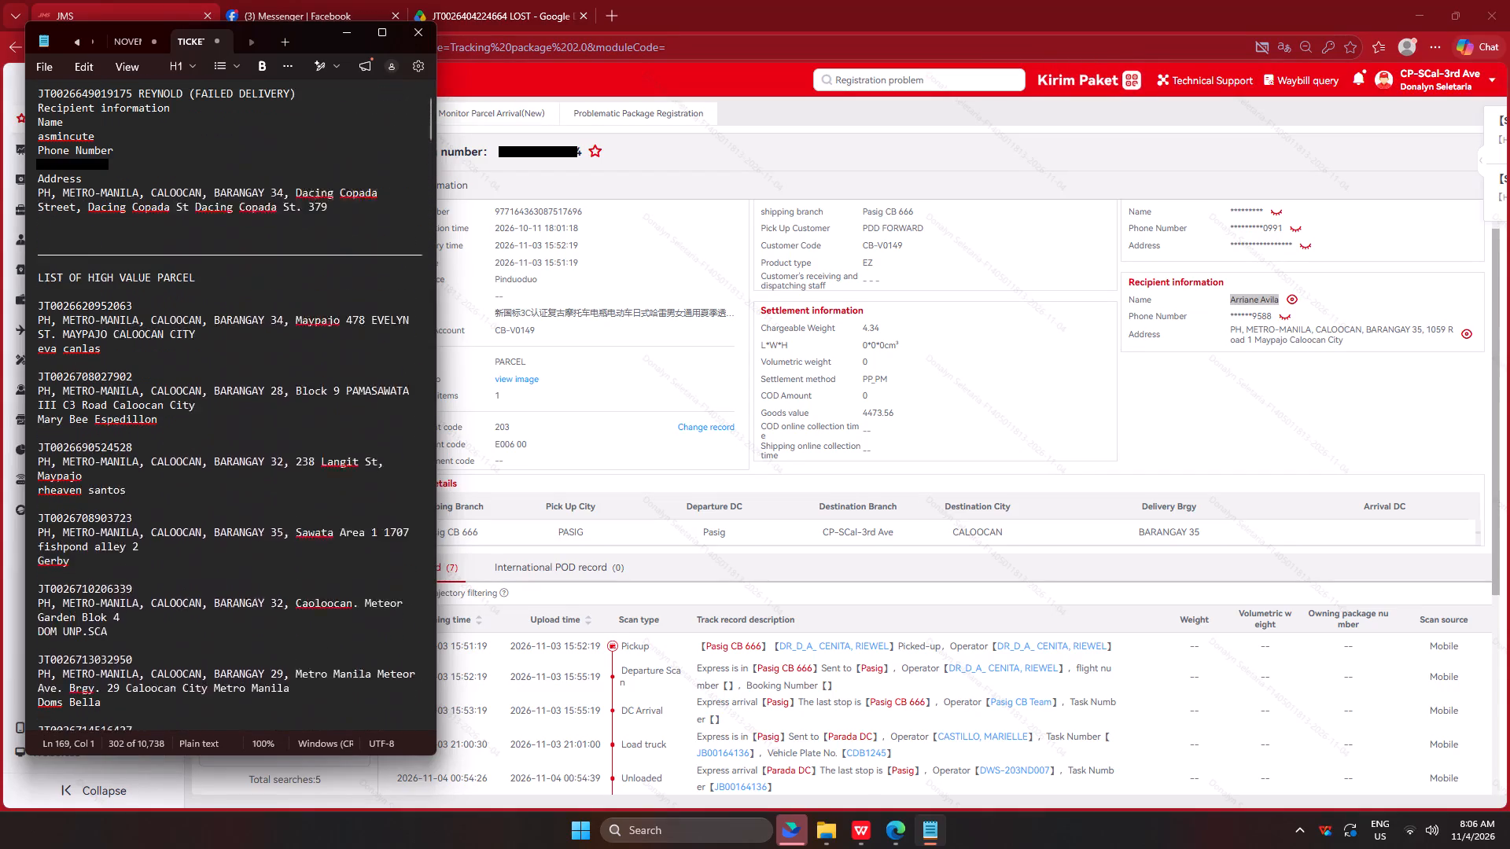
pyautogui.scroll(-20, 197, 461)
pyautogui.scroll(-4, 197, 461)
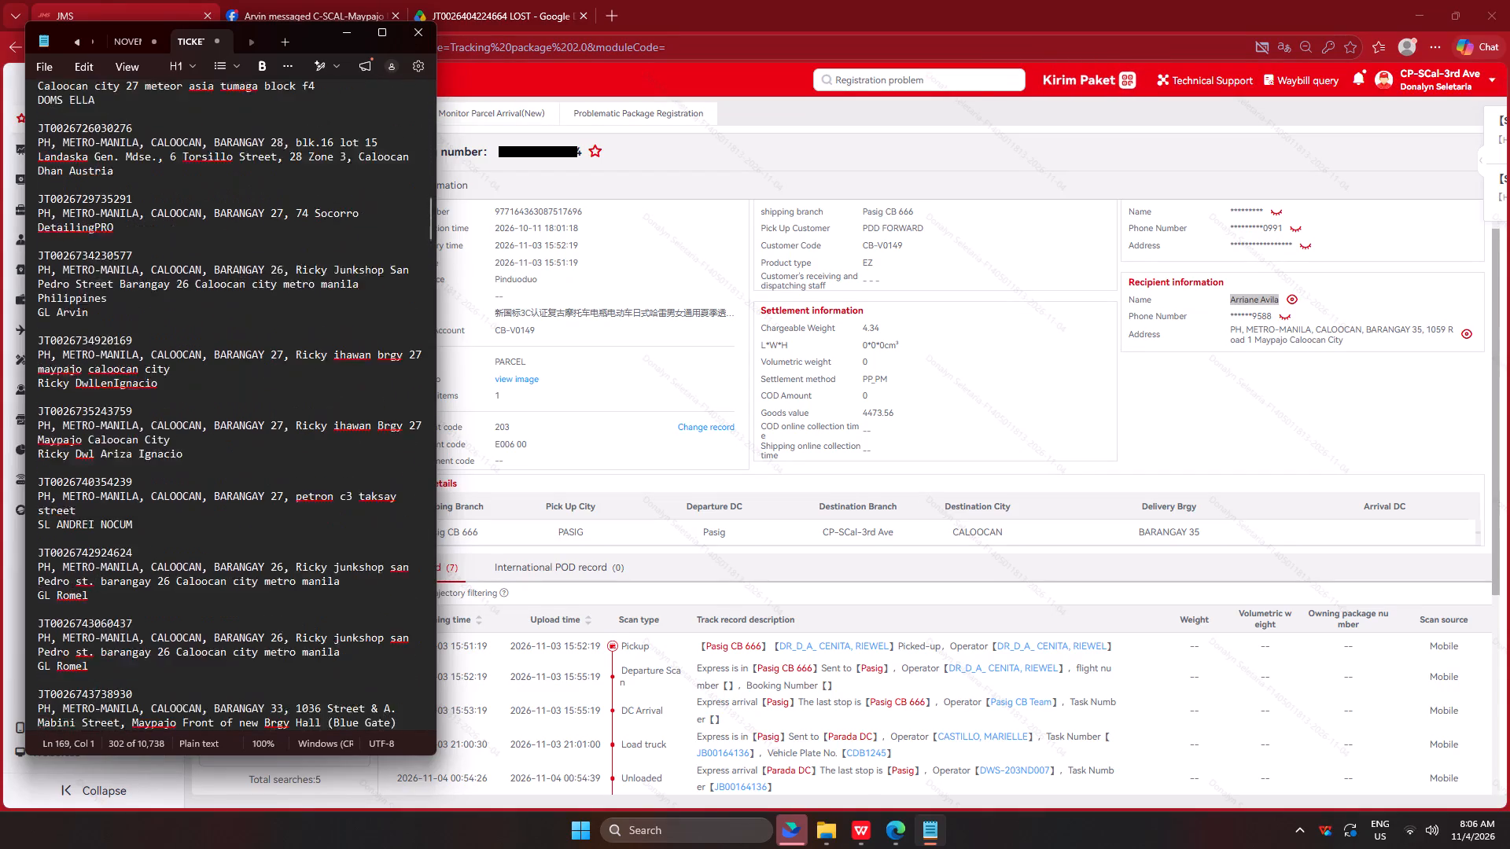
pyautogui.scroll(-11, 216, 474)
pyautogui.scroll(3, 160, 406)
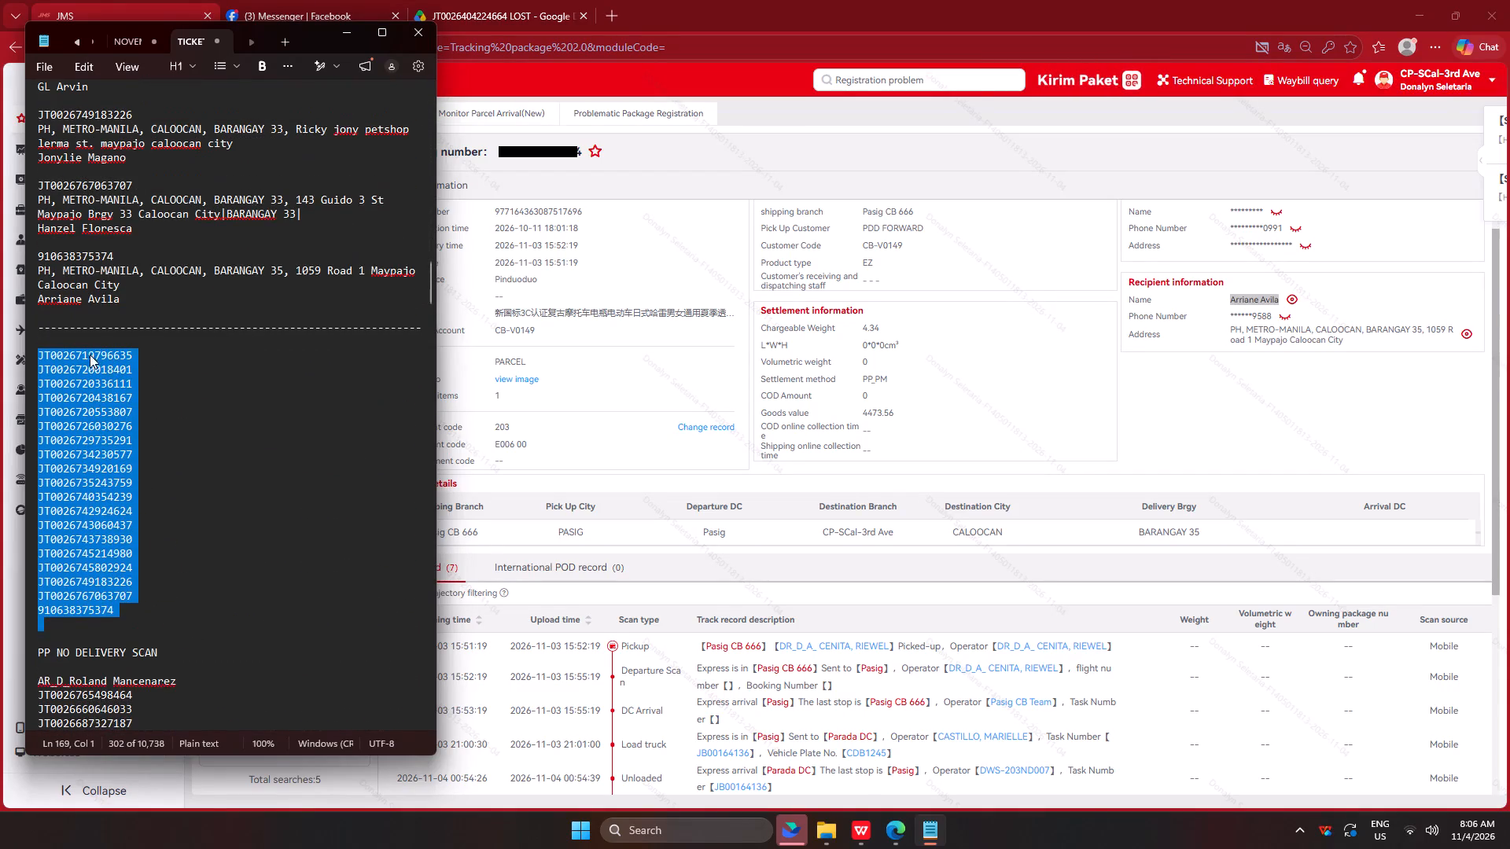
pyautogui.click(92, 346)
pyautogui.doubleClick(91, 351)
pyautogui.hotkey('ctrl', 'x')
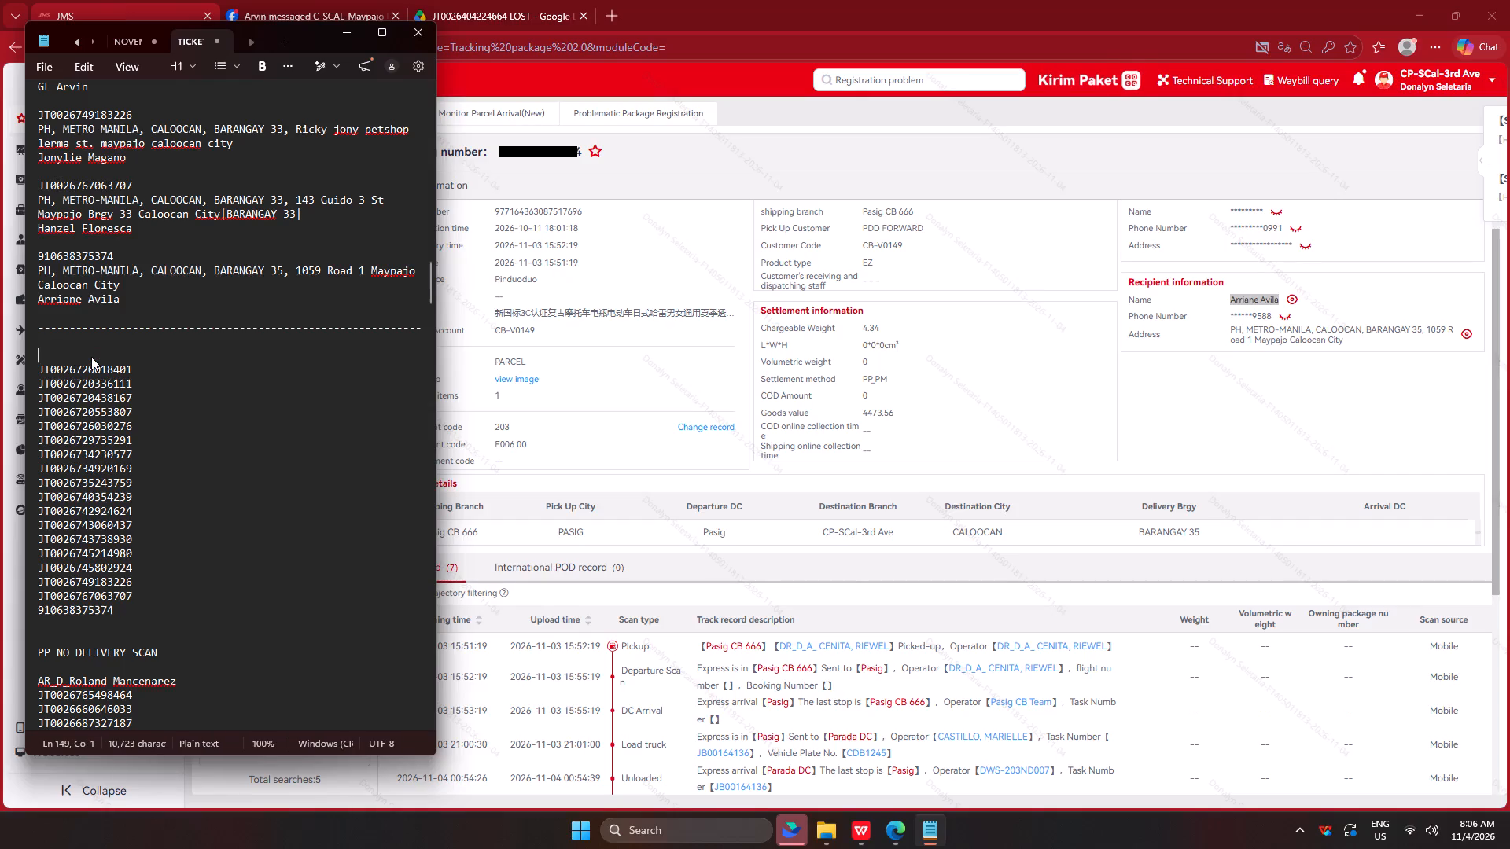
pyautogui.hotkey('ctrl', 'f')
pyautogui.hotkey('ctrl', 'v')
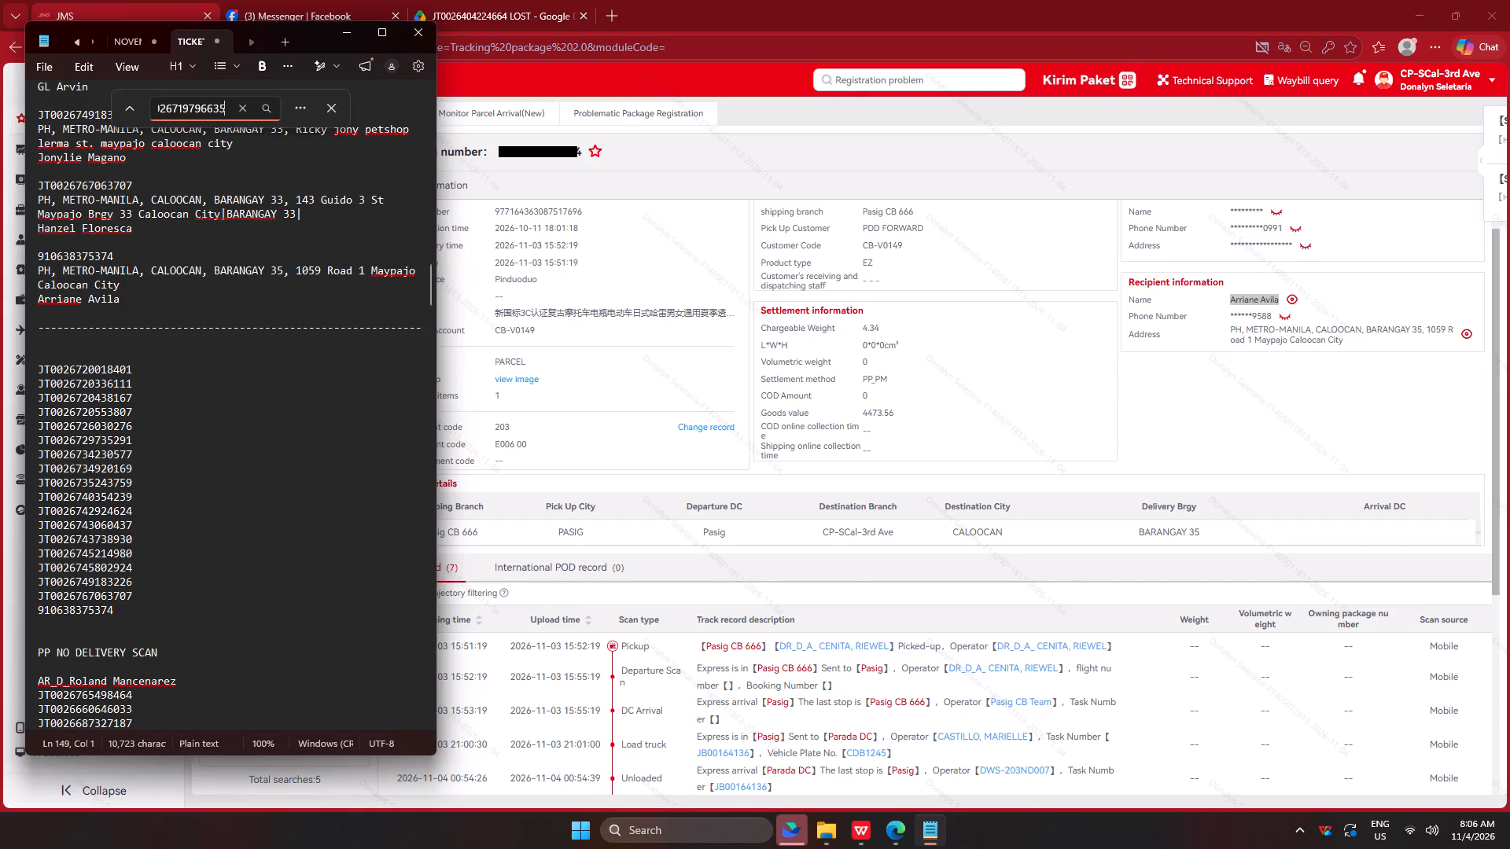
pyautogui.press('Return')
pyautogui.press('Return')
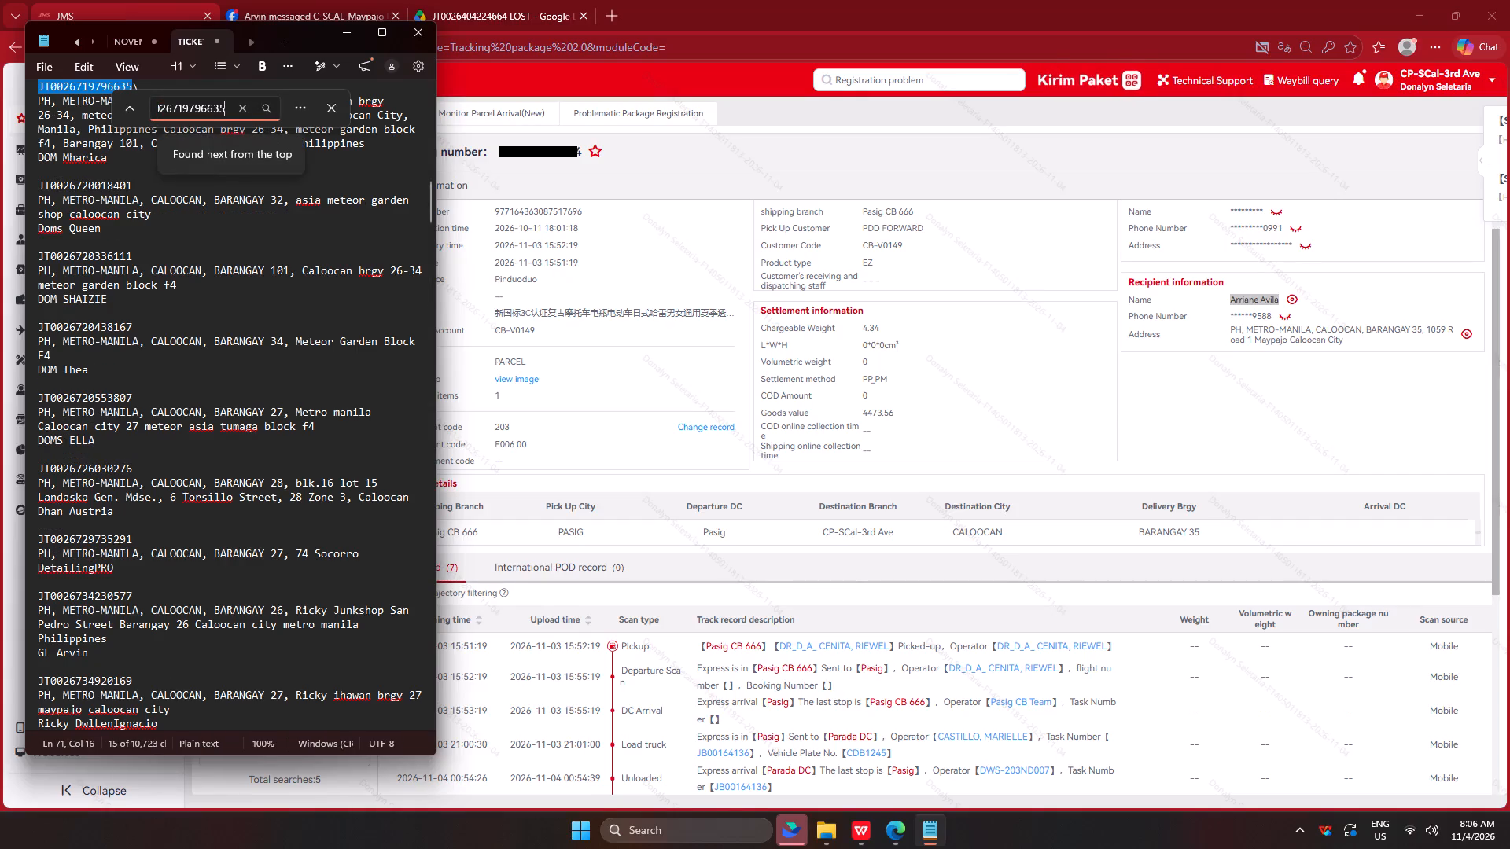
pyautogui.click(332, 110)
pyautogui.scroll(-8, 179, 218)
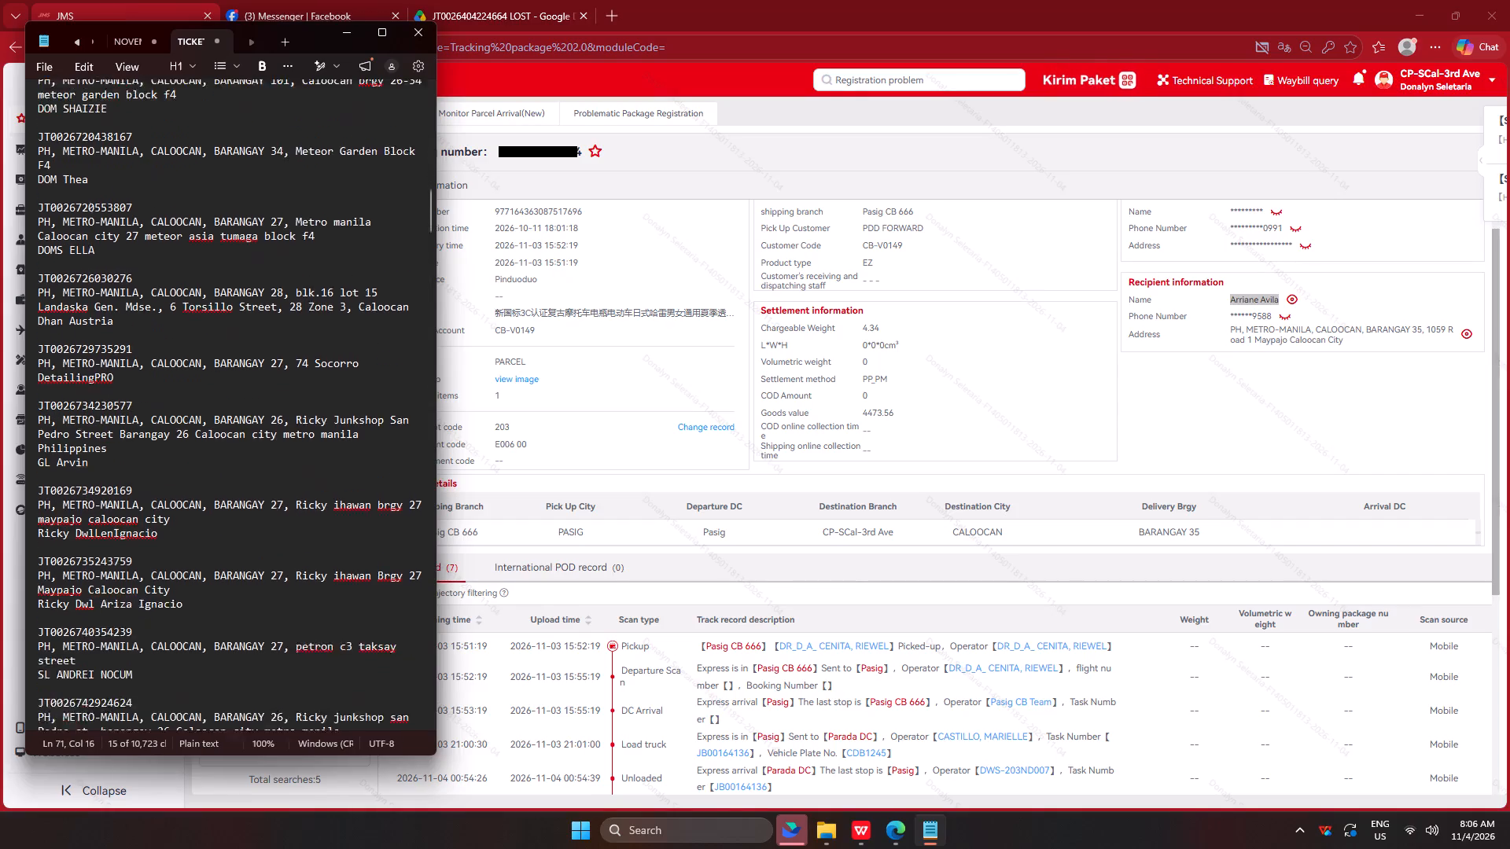
pyautogui.scroll(-9, 139, 504)
pyautogui.scroll(-3, 201, 424)
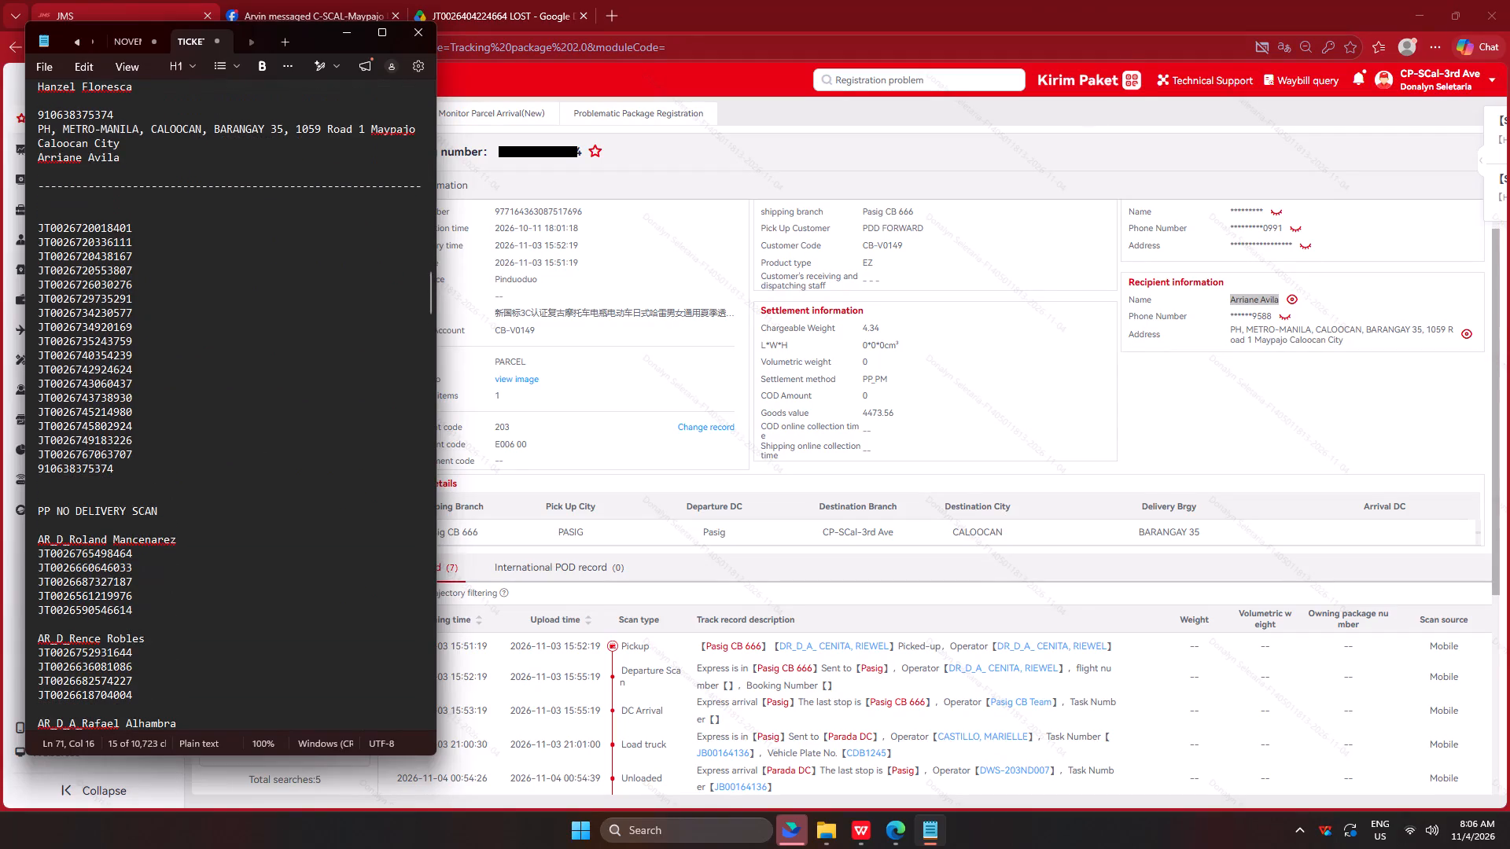
pyautogui.moveTo(33, 226); pyautogui.dragTo(75, 469)
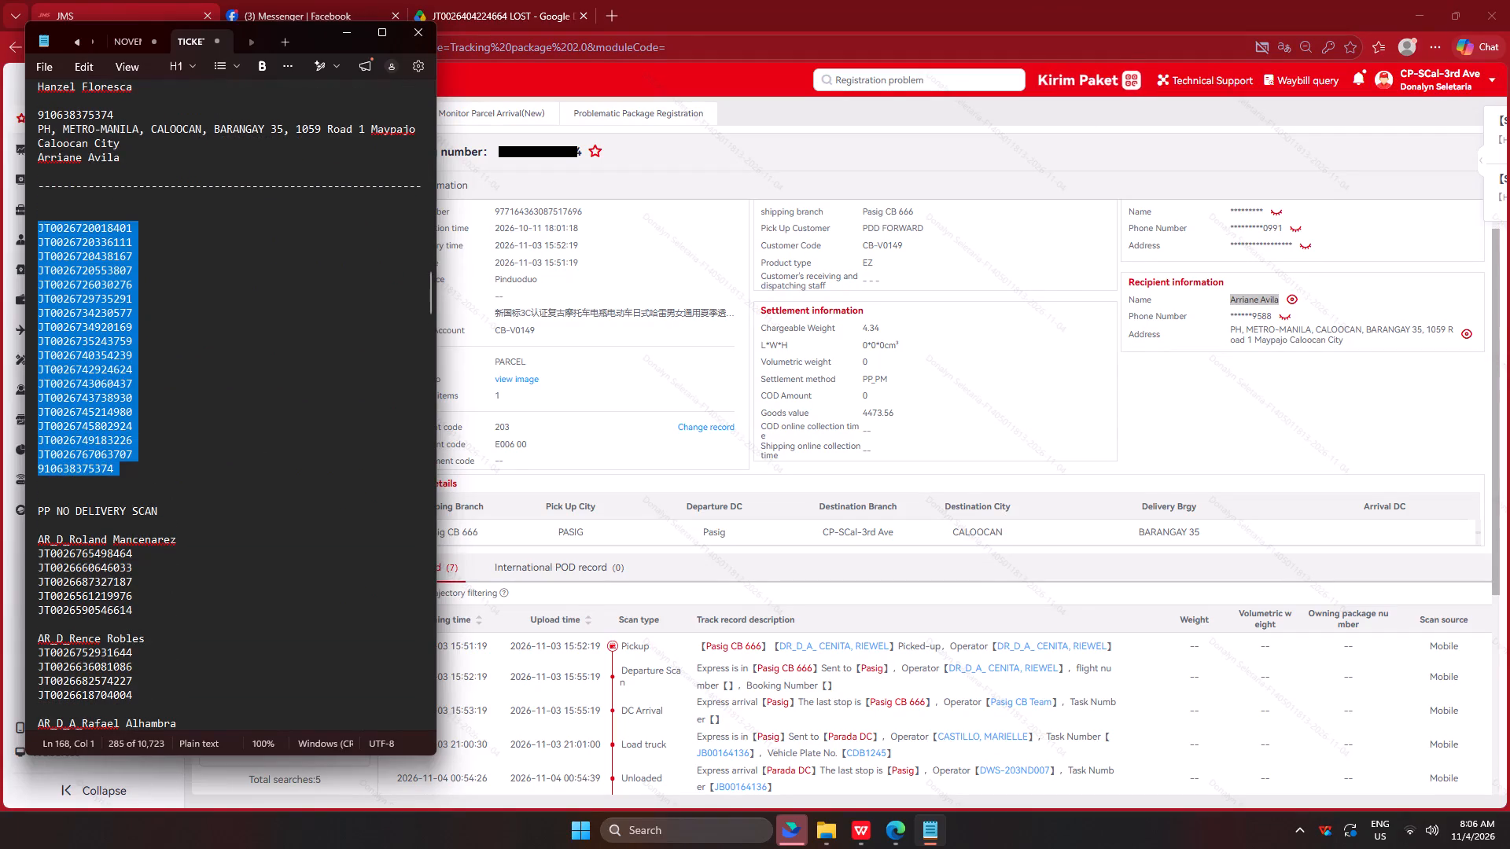
pyautogui.press('Delete')
pyautogui.press('Delete')
pyautogui.press('Delete')
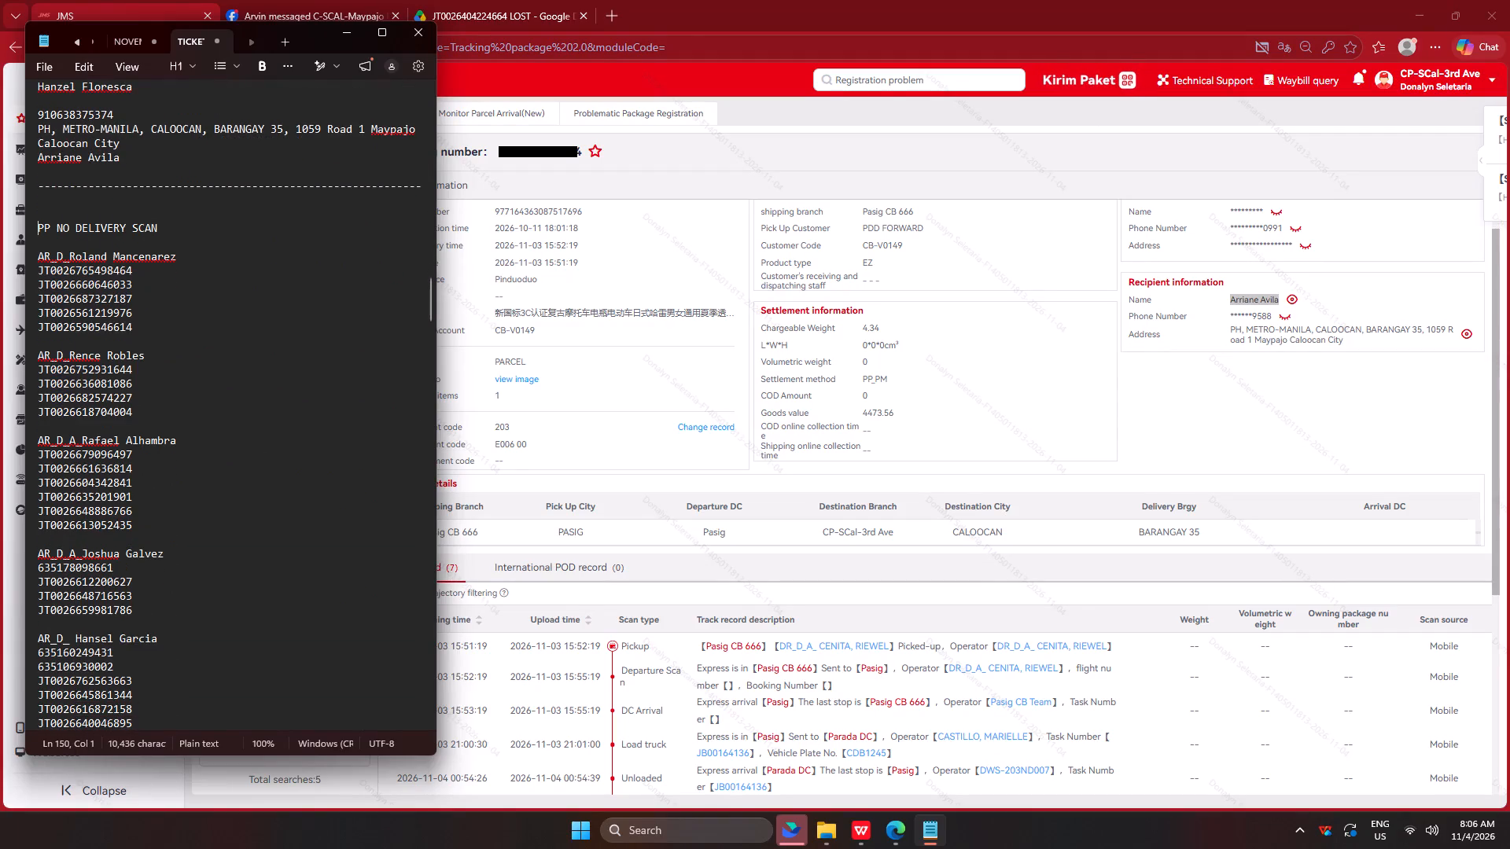
# Remove one blank line above the PP NO DELIVERY SCAN heading in the Notepad ticket notes.
pyautogui.click(82, 209)
pyautogui.press('Delete')
# Switch to JMS in the browser and clear all waybills from the Tracking package 2.0 list.
pyautogui.click(706, 341)
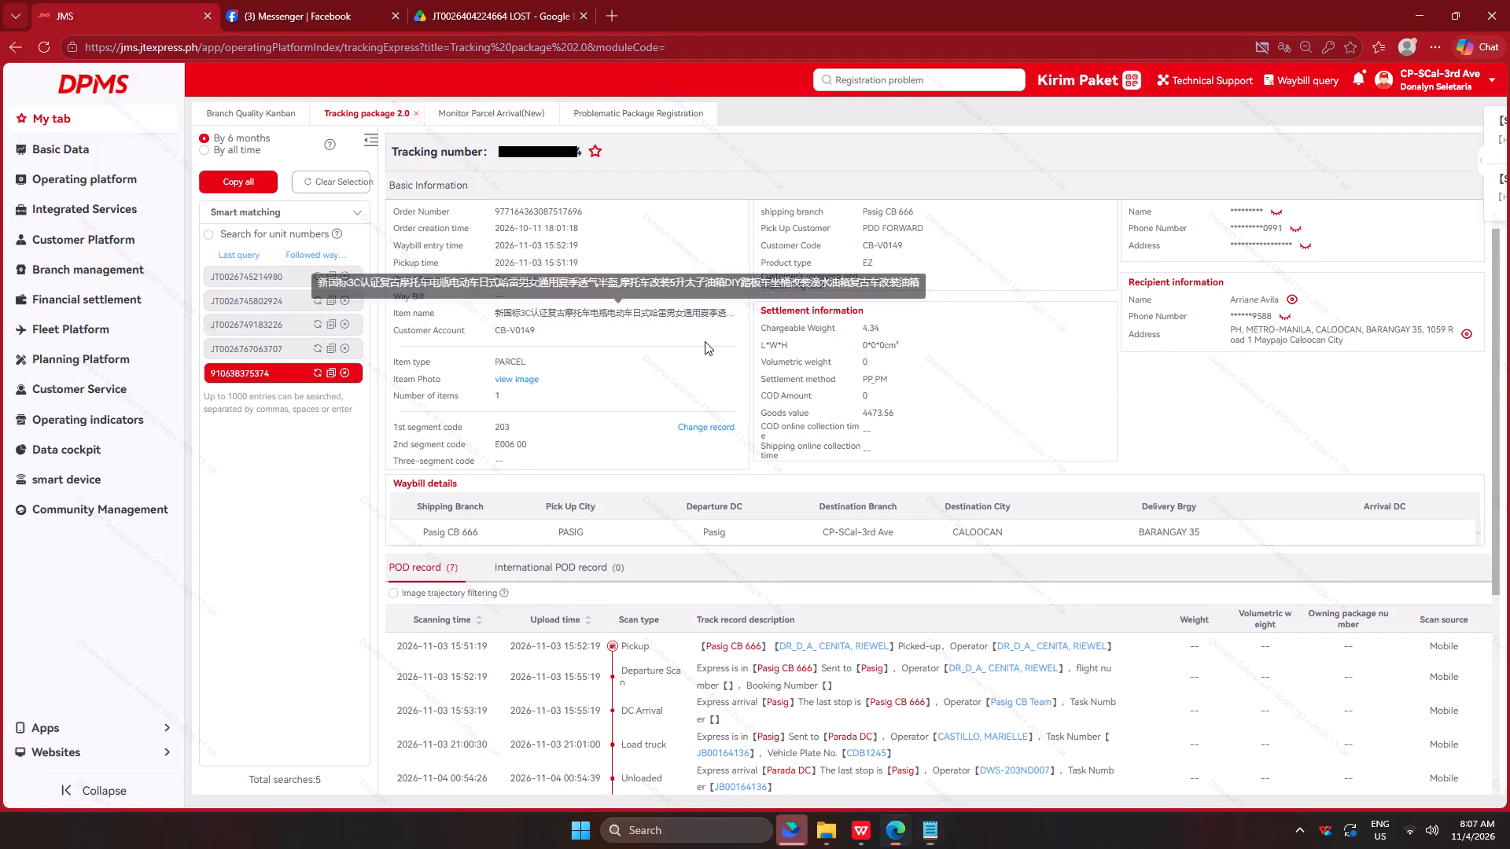
pyautogui.click(315, 187)
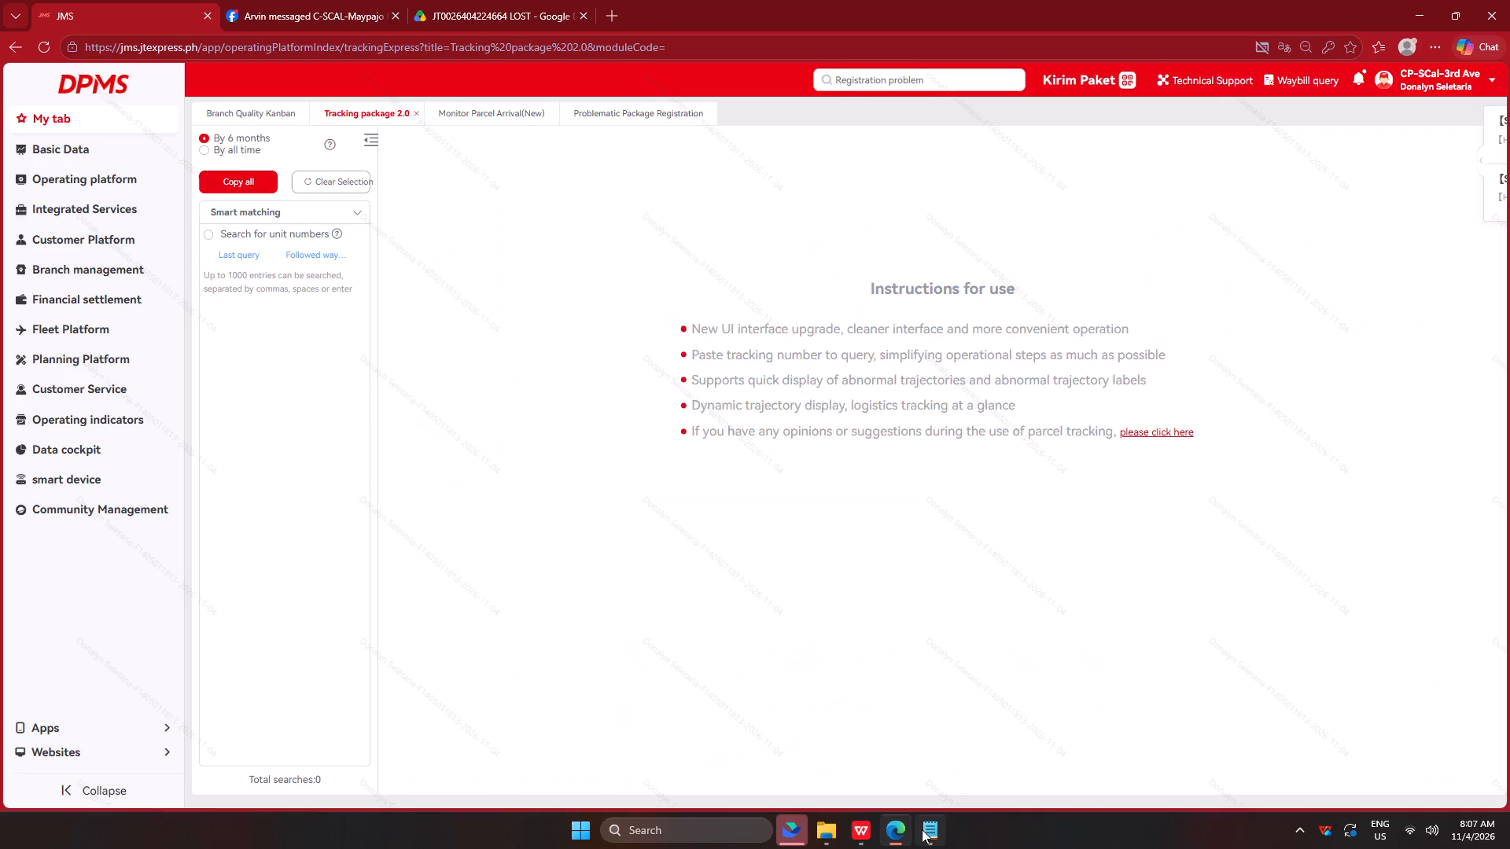
pyautogui.click(922, 830)
pyautogui.scroll(12, 322, 336)
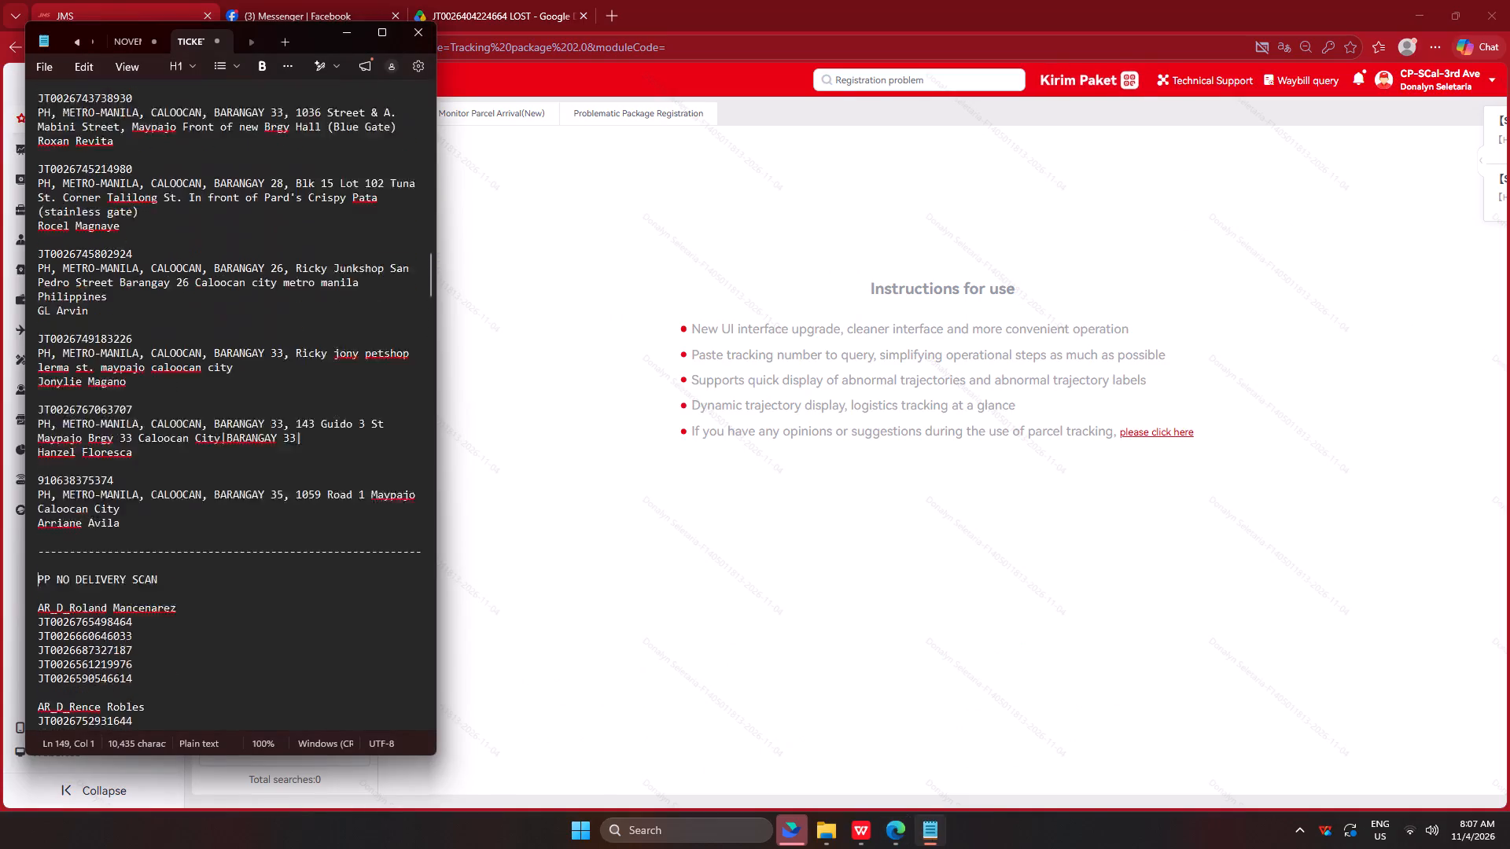
pyautogui.scroll(7, 324, 396)
pyautogui.scroll(9, 267, 427)
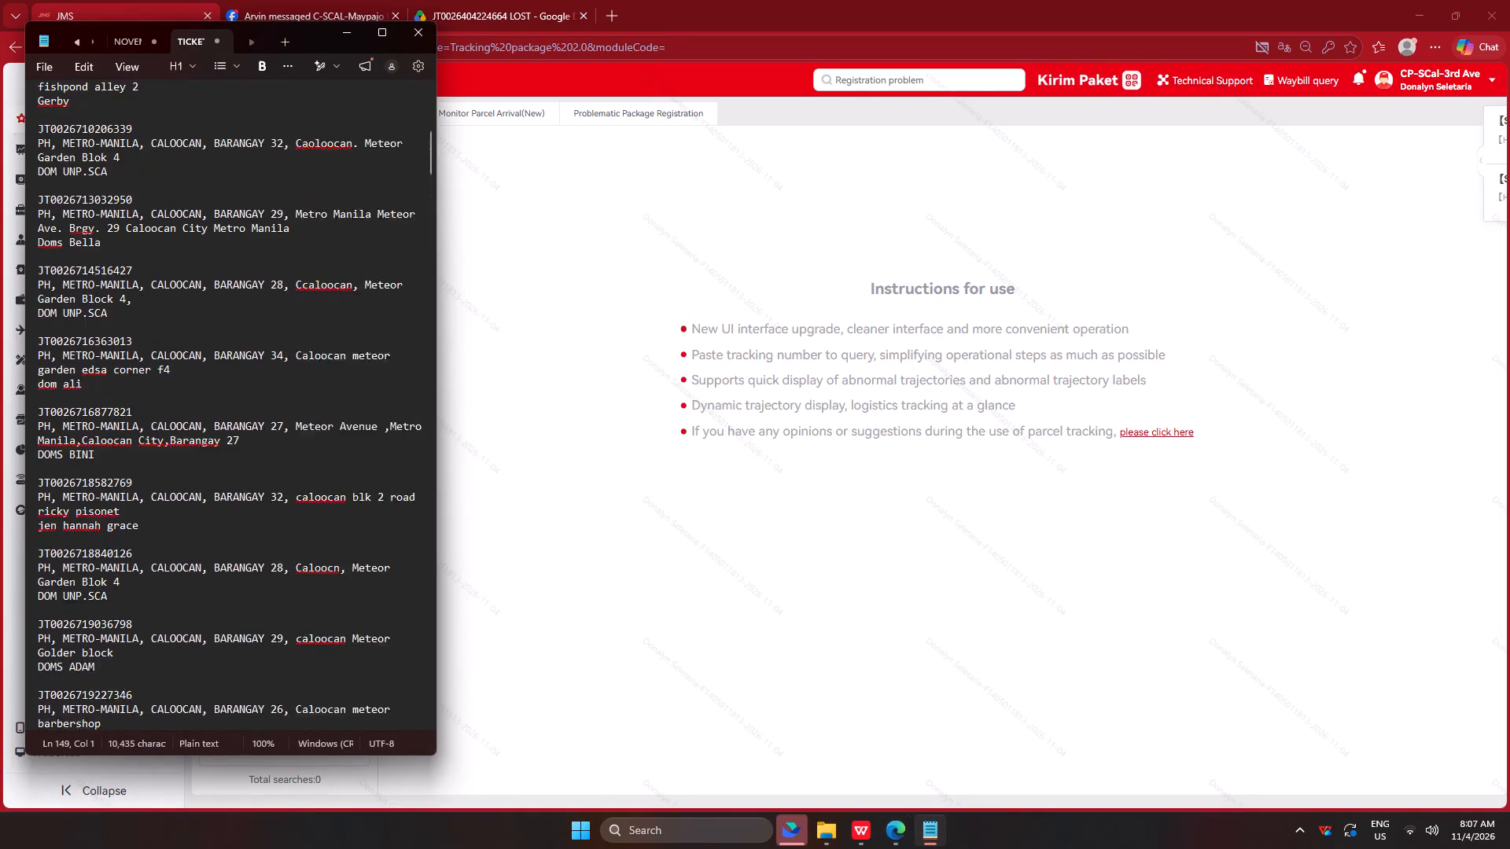
pyautogui.scroll(7, 241, 398)
pyautogui.scroll(-1, 190, 450)
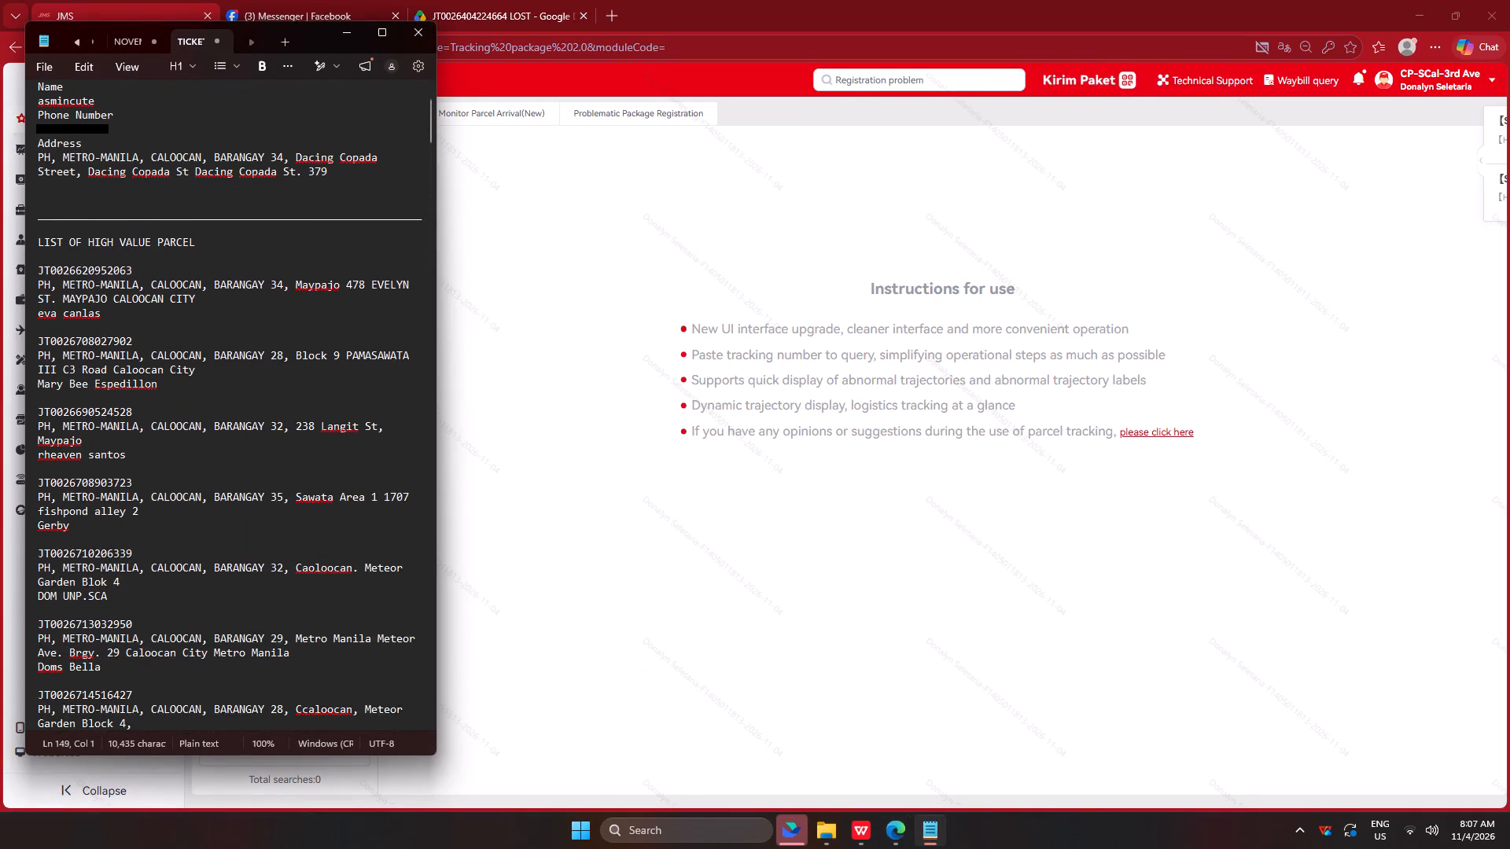
pyautogui.moveTo(31, 245); pyautogui.dragTo(91, 726)
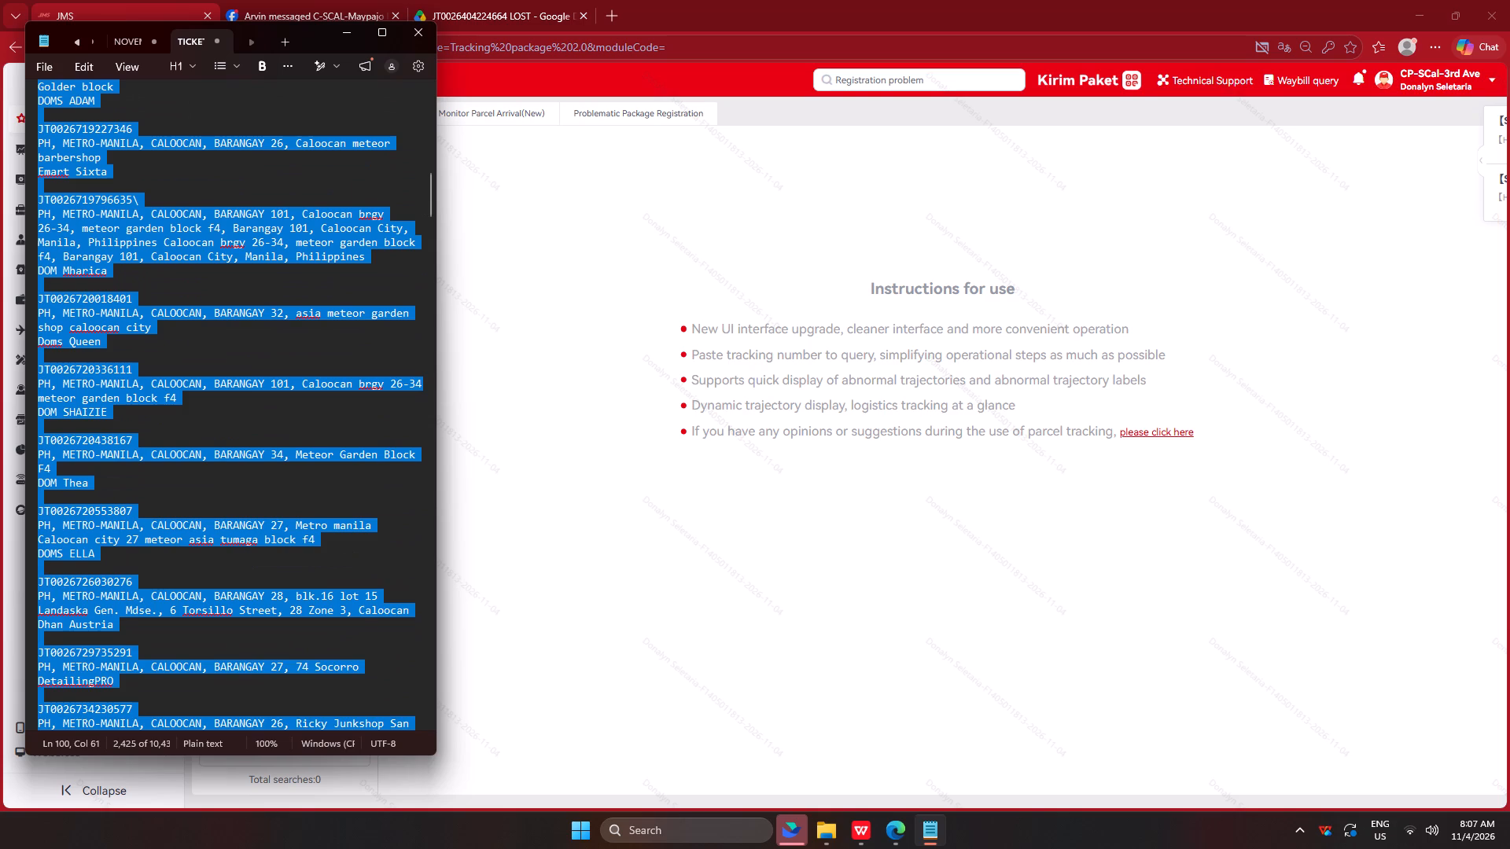
pyautogui.moveTo(91, 726); pyautogui.dragTo(139, 560)
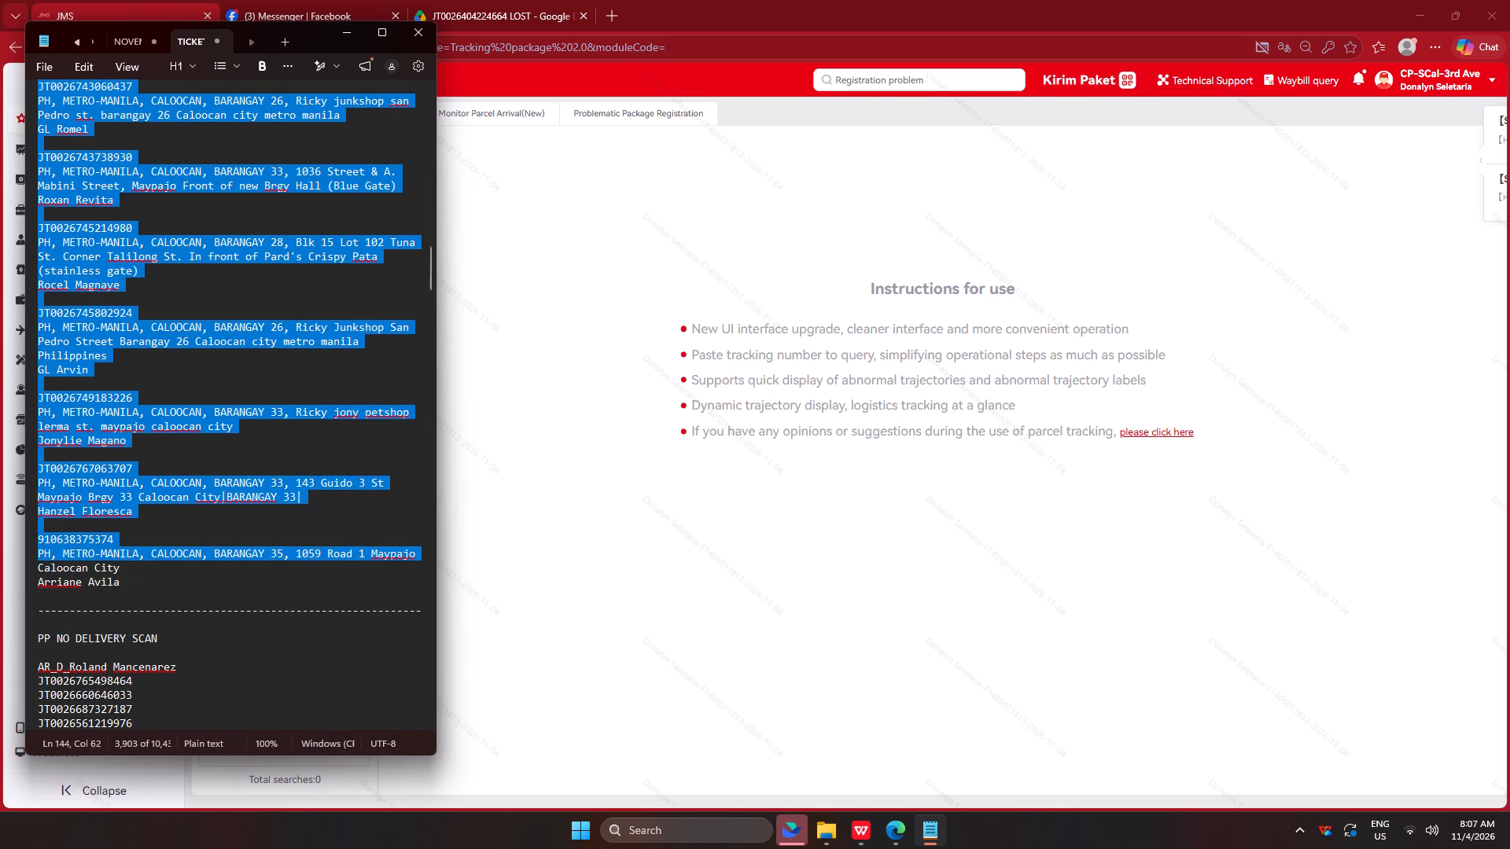
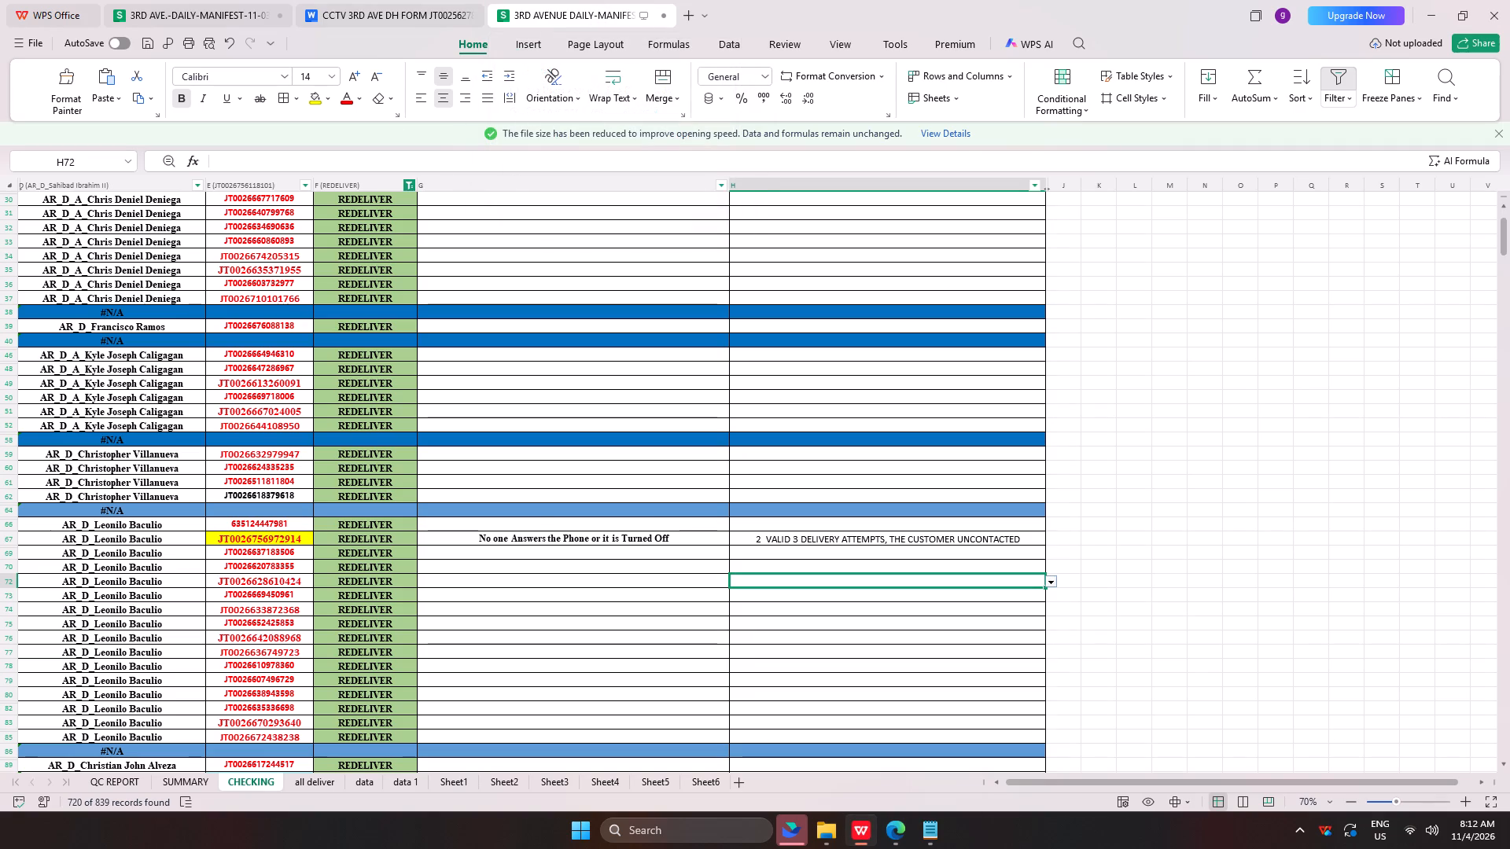
pyautogui.click(929, 831)
pyautogui.scroll(-9, 168, 651)
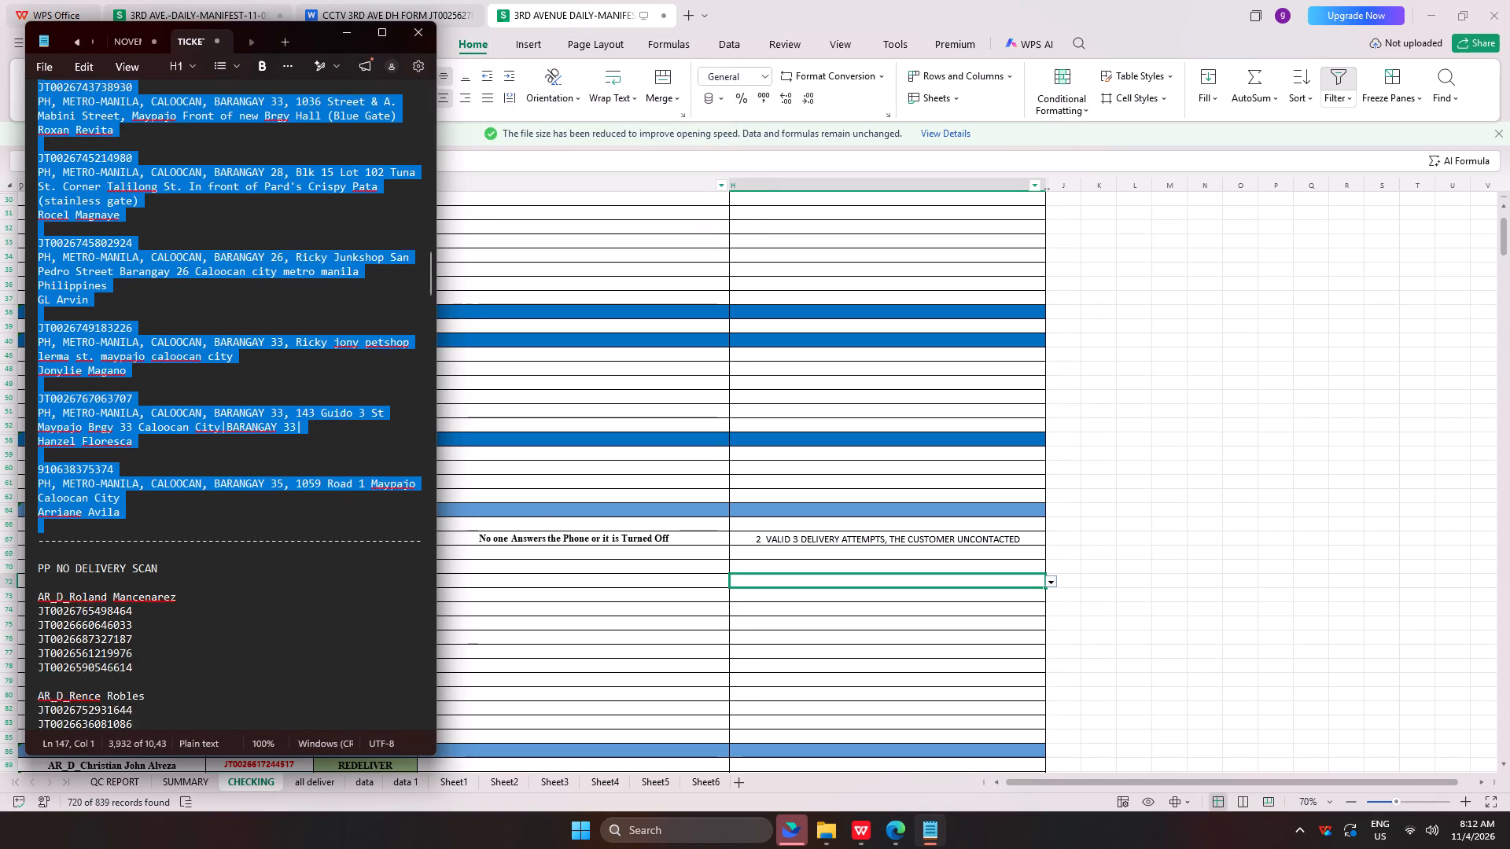
pyautogui.scroll(-20, 168, 651)
pyautogui.scroll(-20, 168, 651)
pyautogui.scroll(-20, 168, 651)
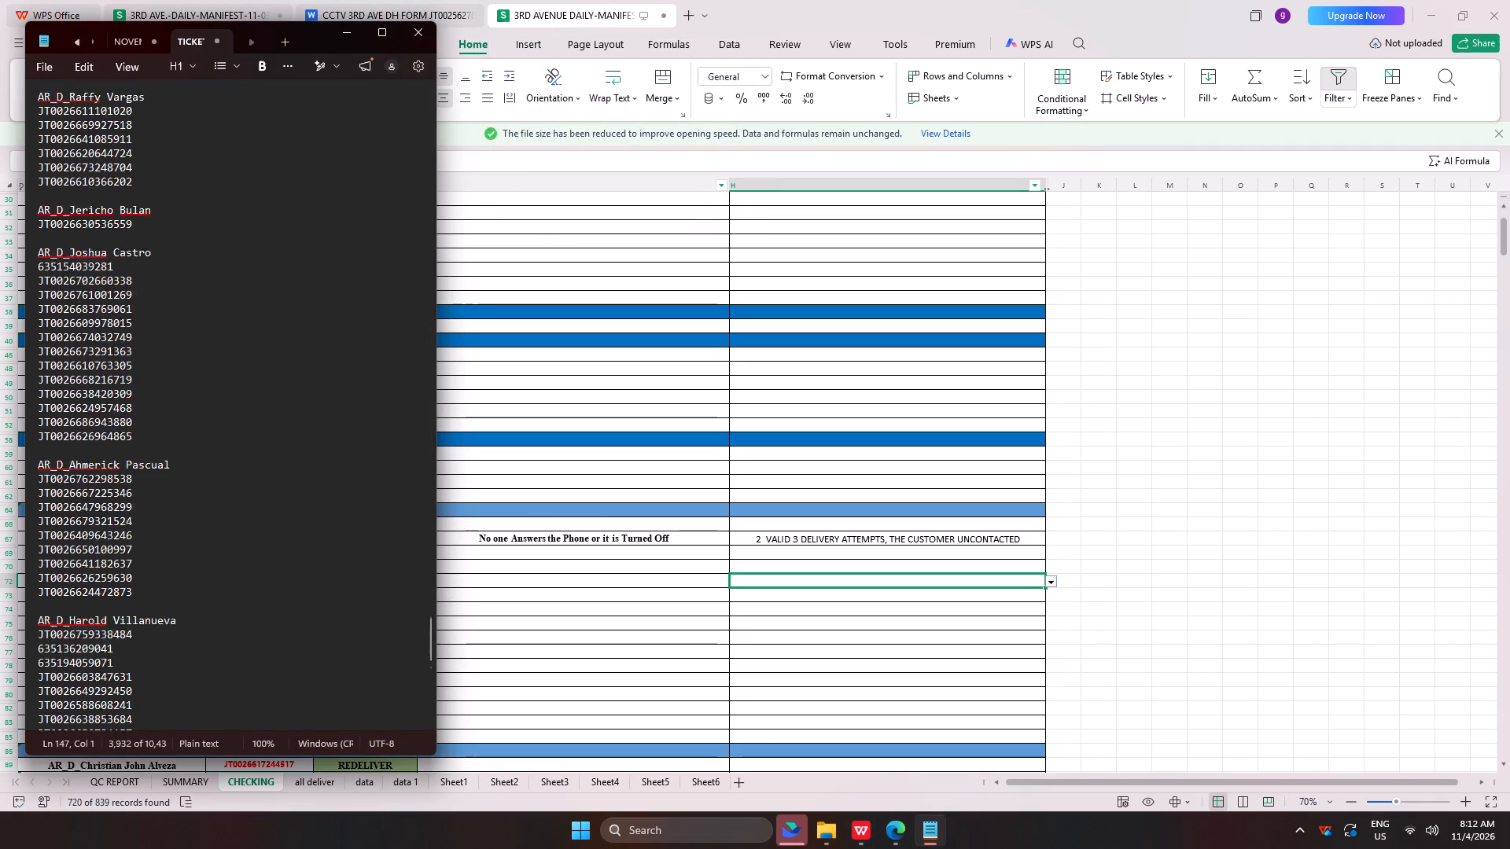
pyautogui.scroll(-20, 136, 583)
pyautogui.click(48, 707)
pyautogui.click(808, 605)
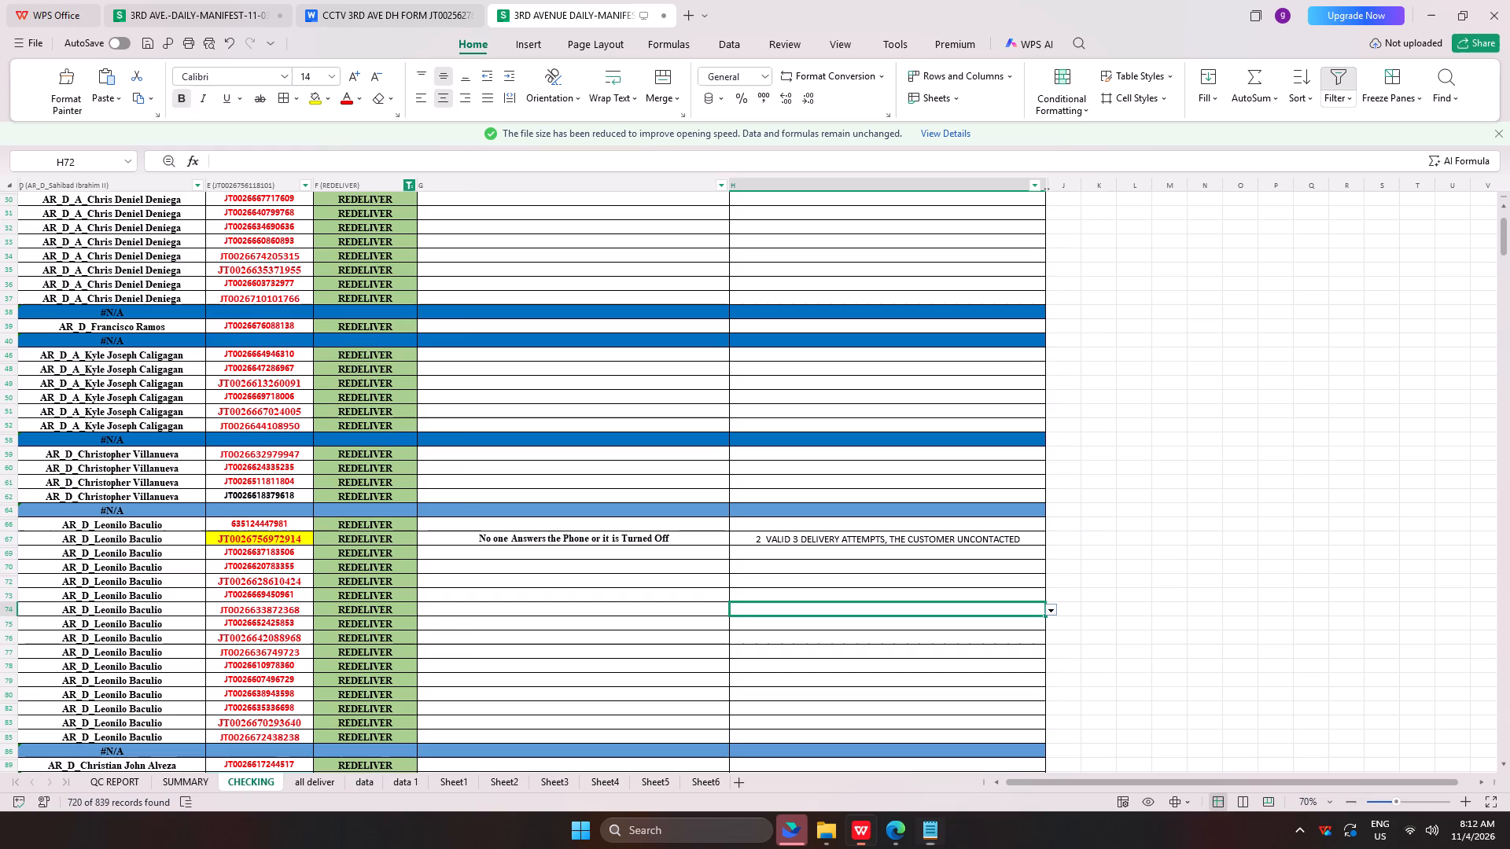
pyautogui.click(88, 576)
pyautogui.hotkey('ctrl', 'c')
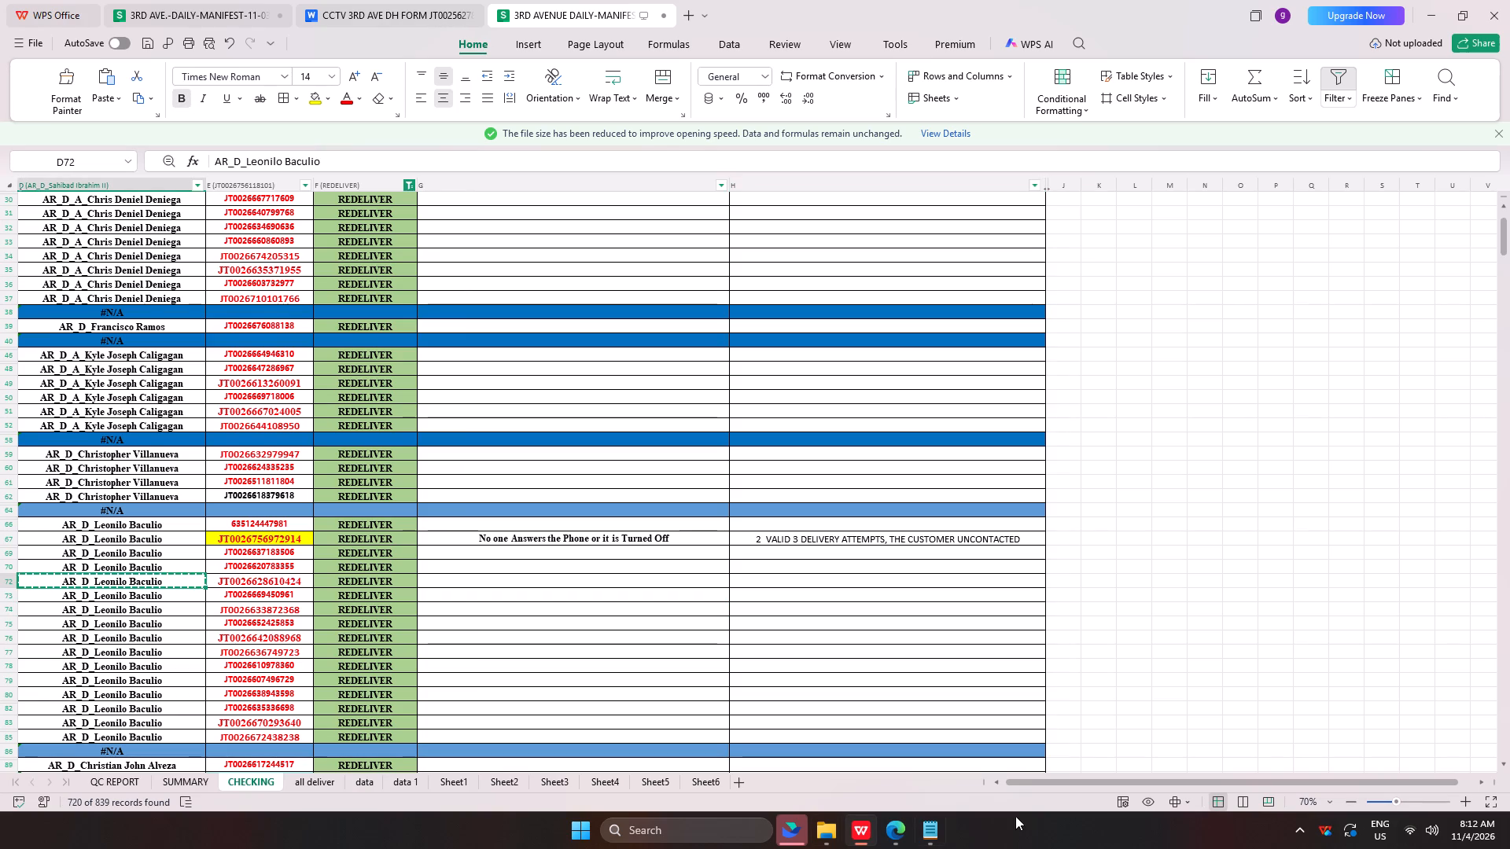
pyautogui.click(937, 829)
pyautogui.hotkey('ctrl', 'v')
pyautogui.click(716, 579)
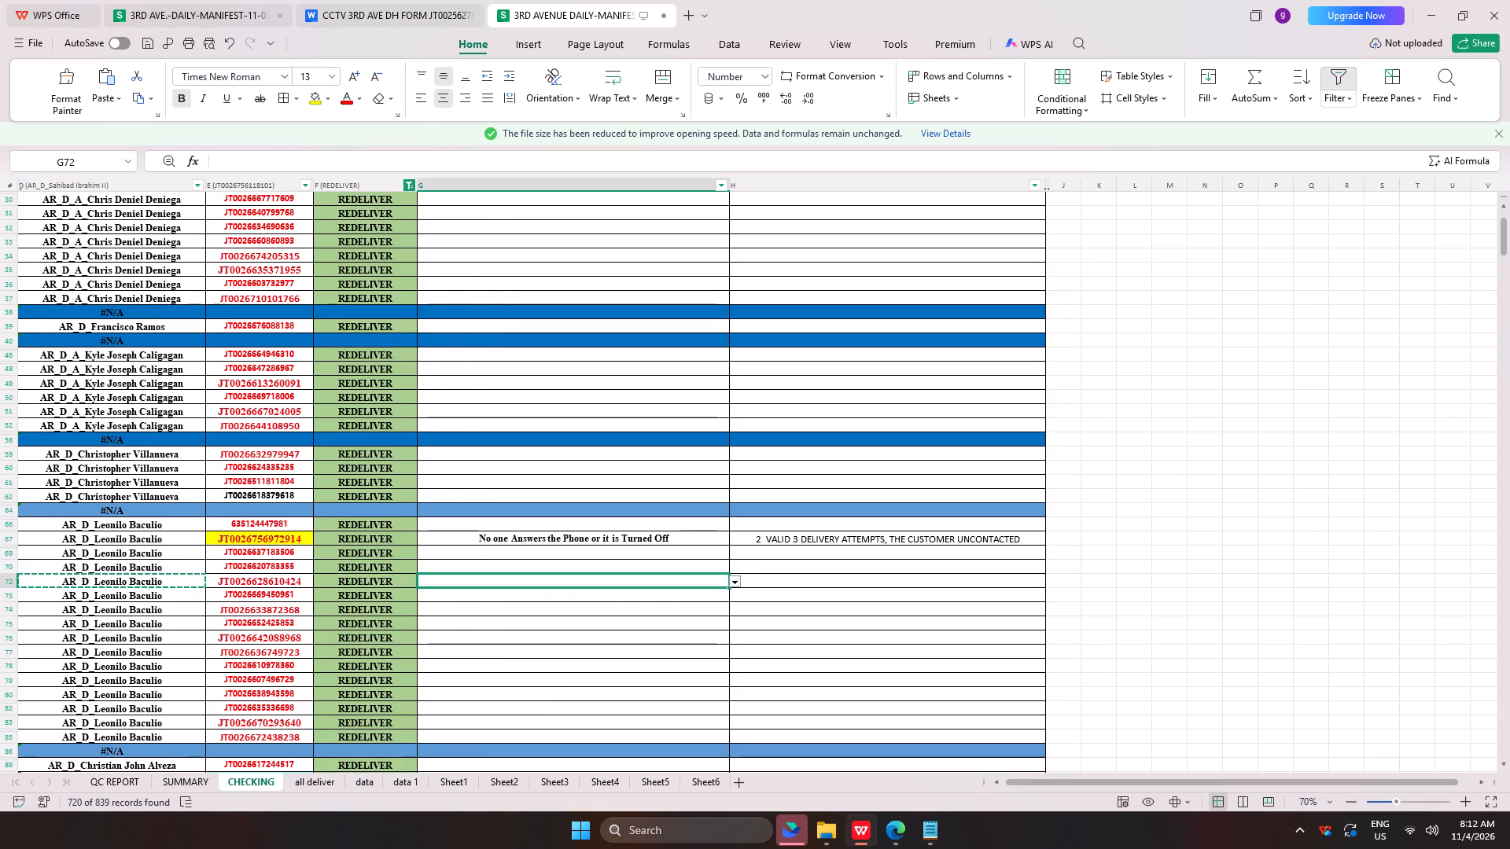
pyautogui.moveTo(234, 525); pyautogui.dragTo(244, 747)
pyautogui.hotkey('ctrl', 'c')
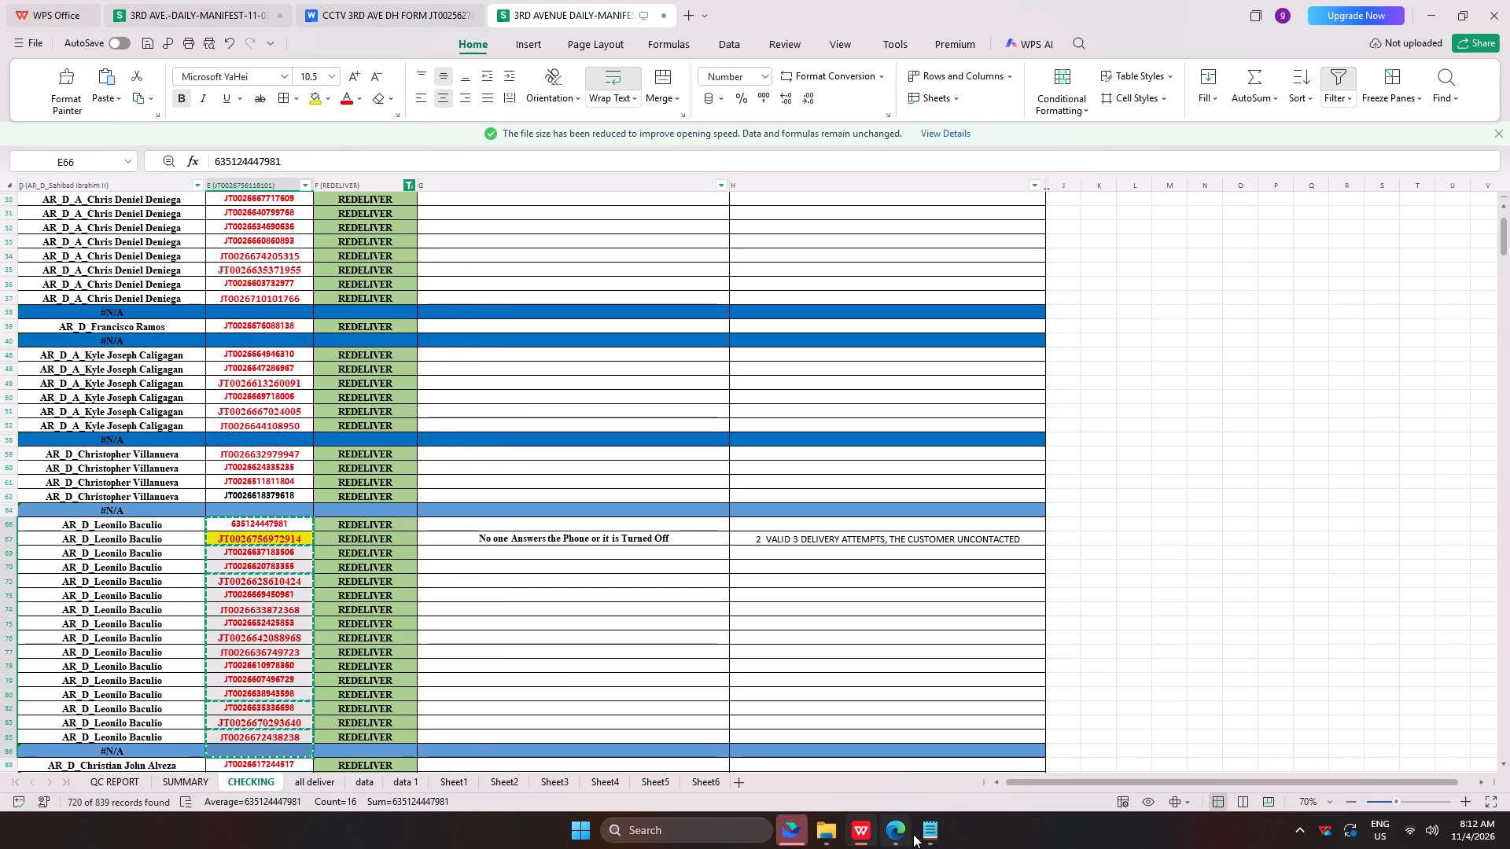
pyautogui.click(921, 832)
pyautogui.hotkey('ctrl', 'v')
pyautogui.click(717, 602)
pyautogui.scroll(-8, 203, 627)
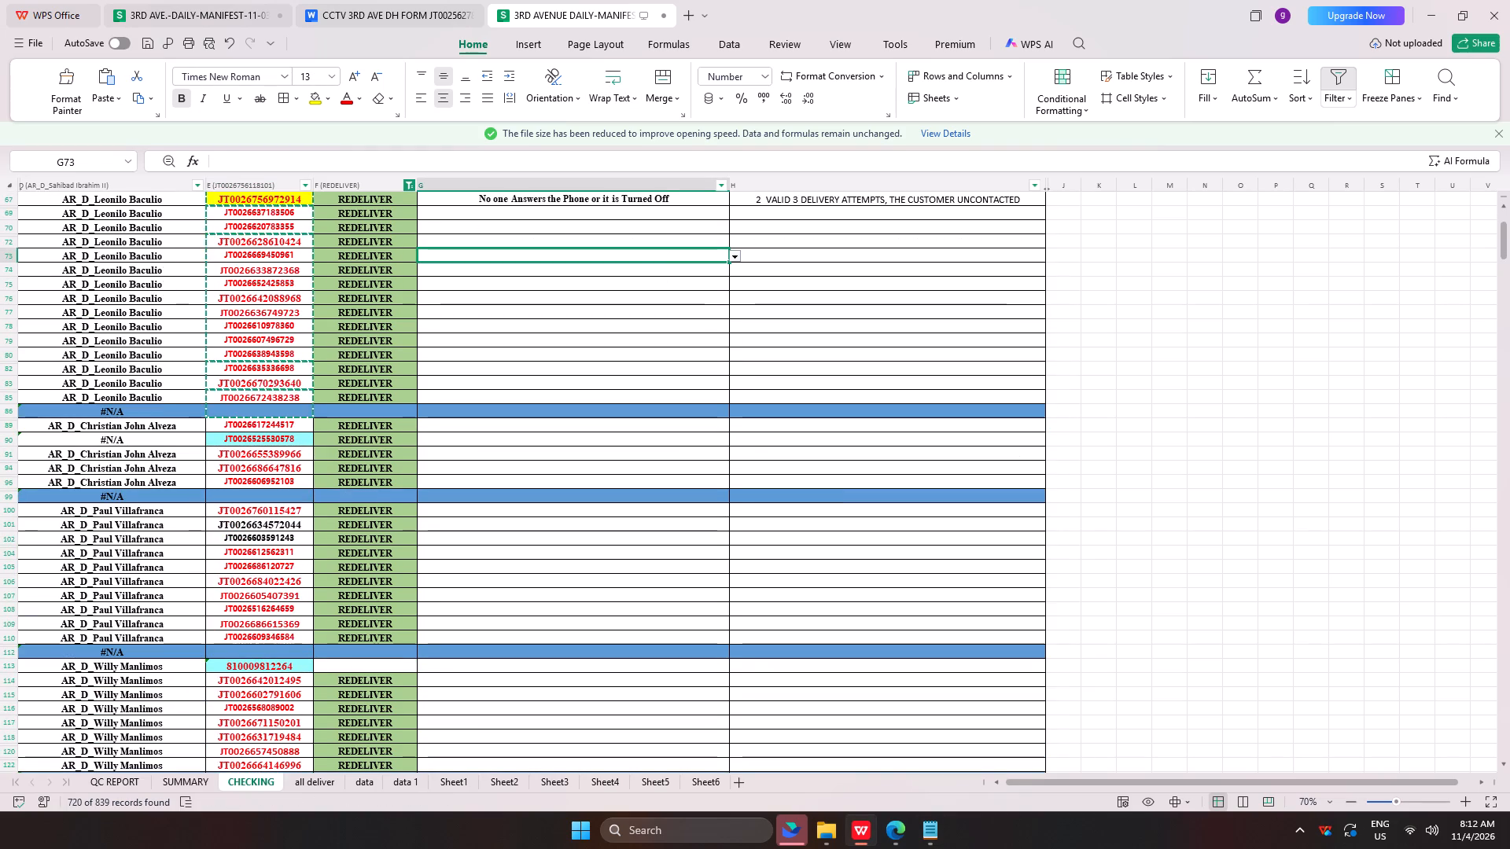
pyautogui.click(93, 472)
pyautogui.hotkey('ctrl', 'c')
pyautogui.click(932, 824)
pyautogui.hotkey('ctrl', 'v')
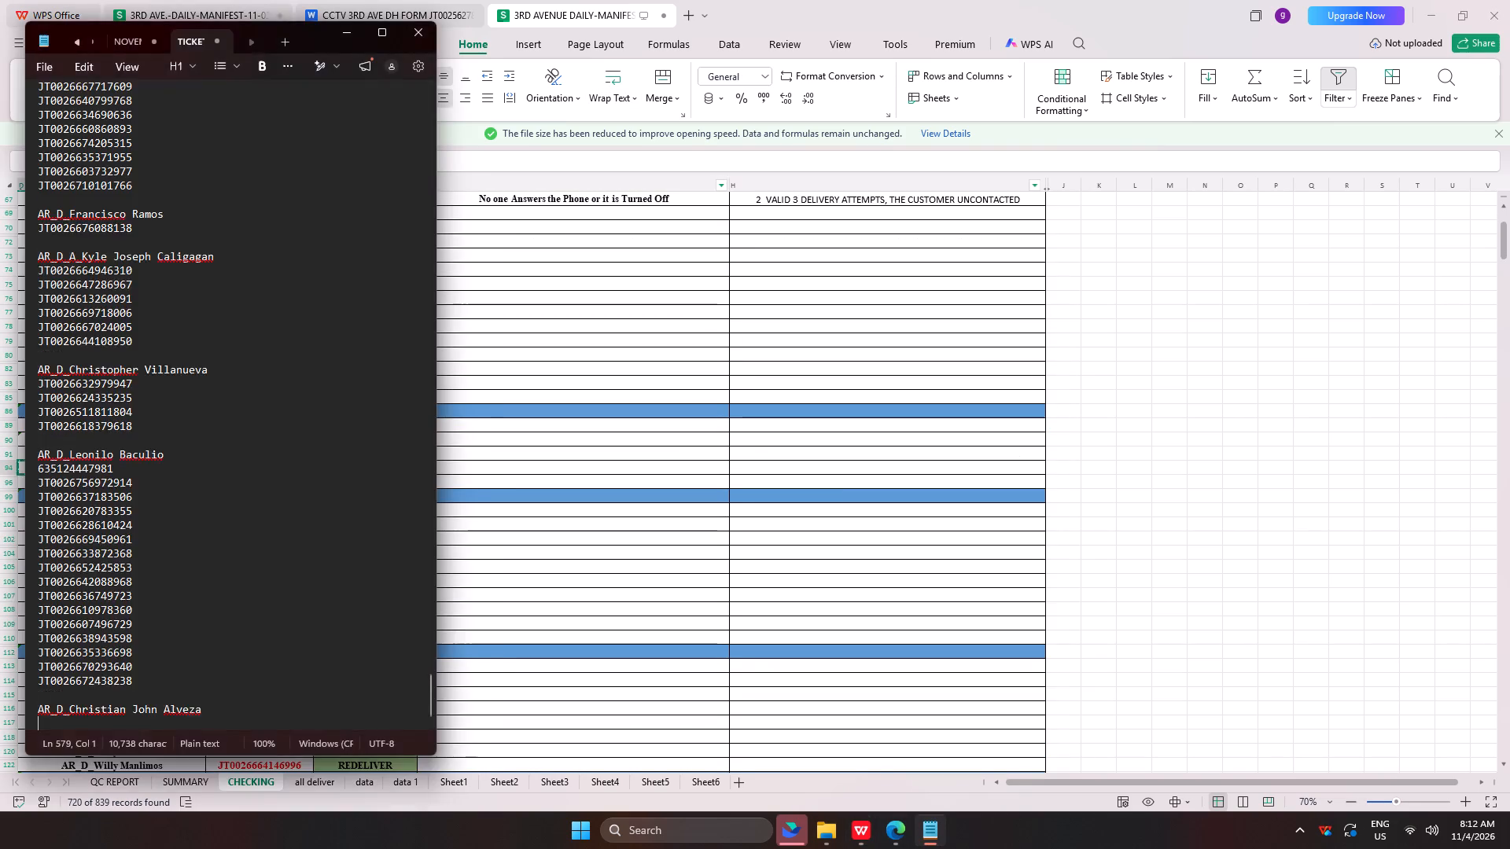
pyautogui.click(740, 589)
pyautogui.moveTo(243, 427); pyautogui.dragTo(253, 498)
pyautogui.hotkey('ctrl', 'c')
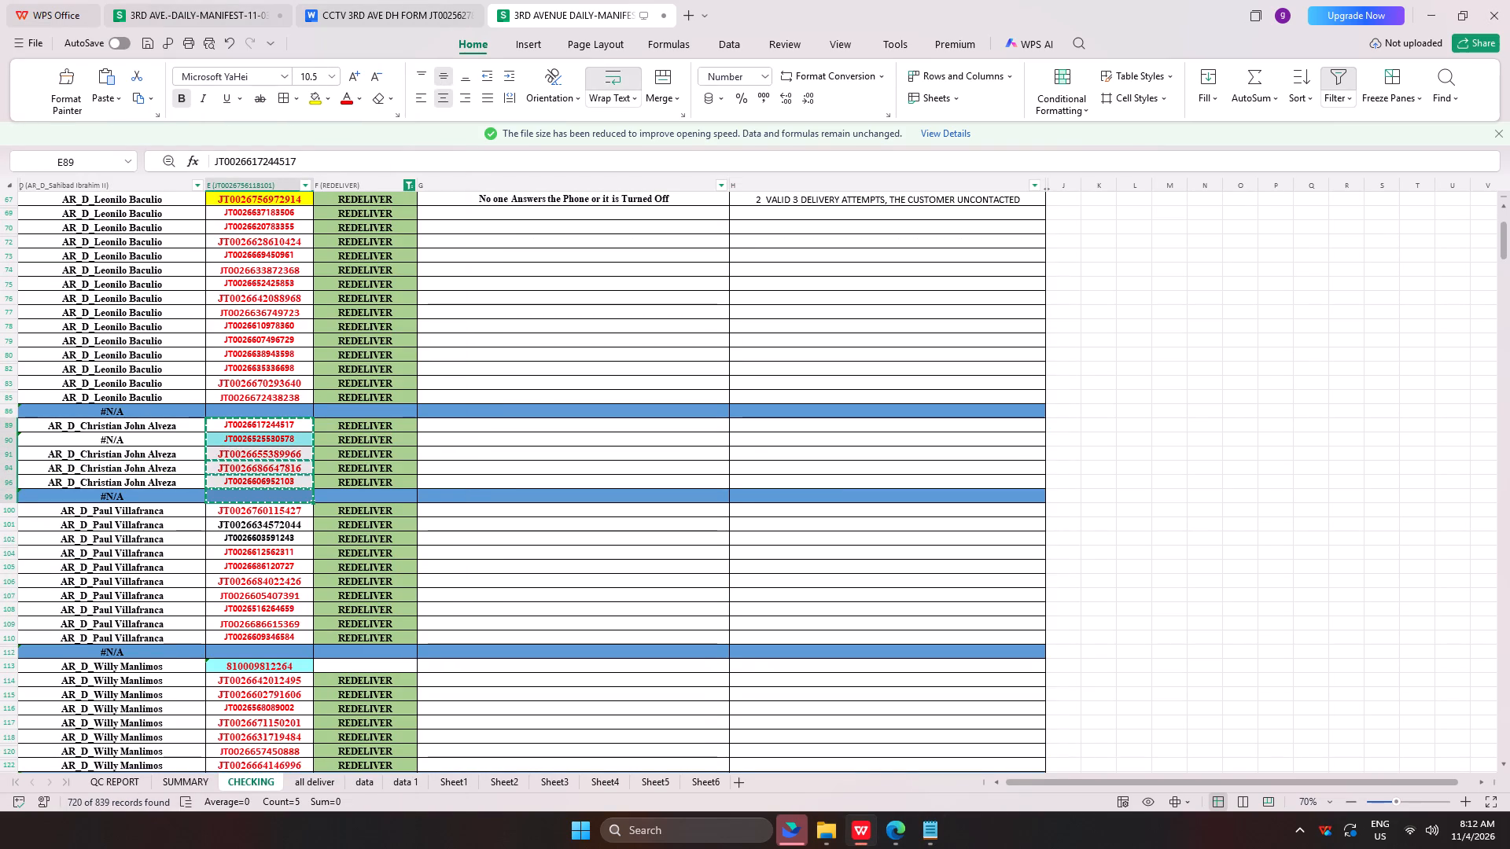
pyautogui.click(923, 840)
pyautogui.hotkey('ctrl', 'v')
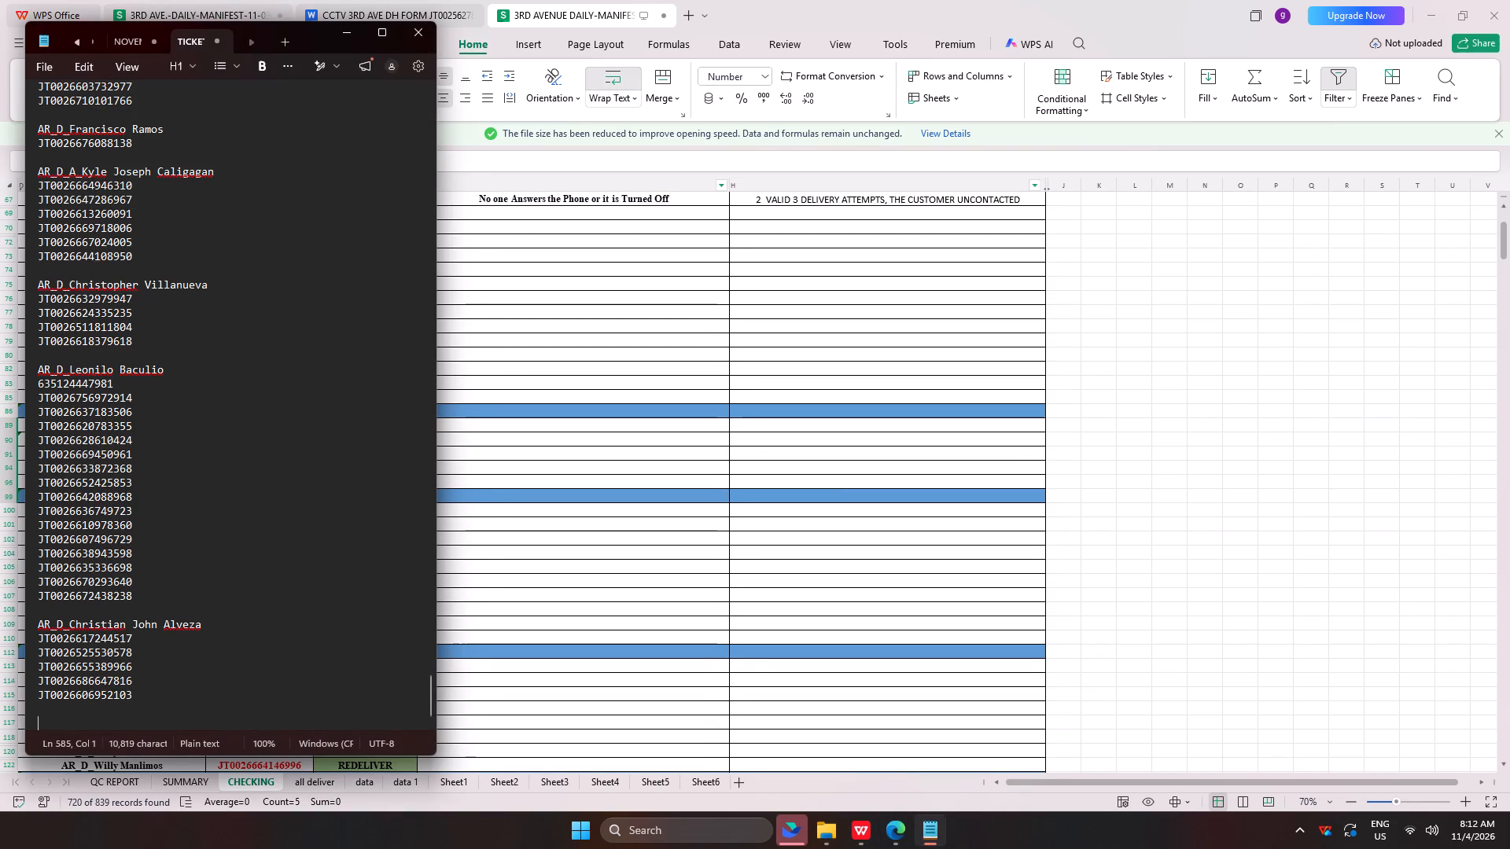
pyautogui.click(555, 550)
pyautogui.click(167, 561)
pyautogui.hotkey('ctrl', 'c')
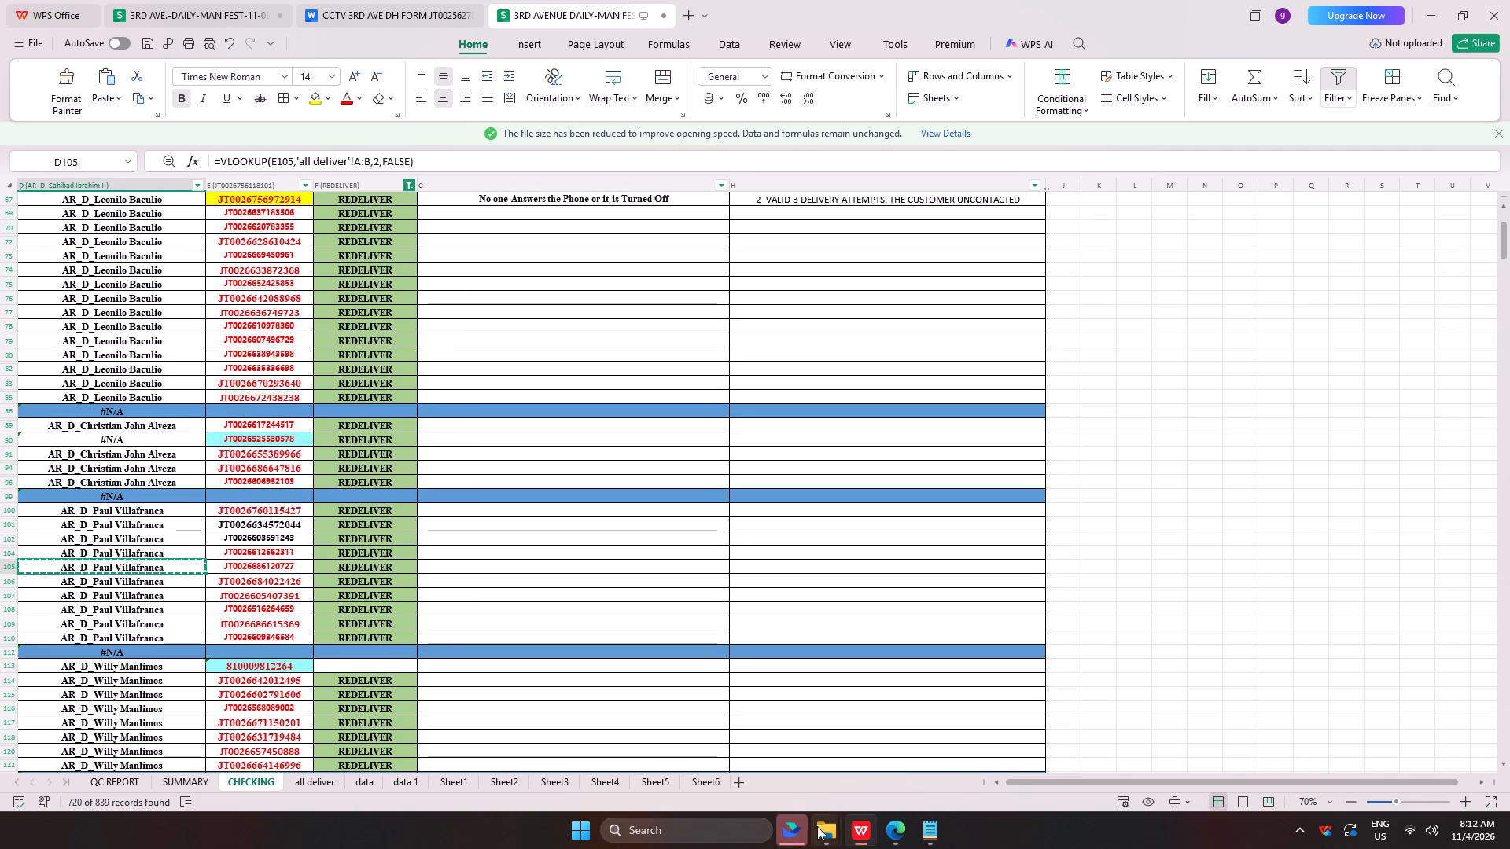
pyautogui.click(926, 822)
pyautogui.hotkey('ctrl', 'v')
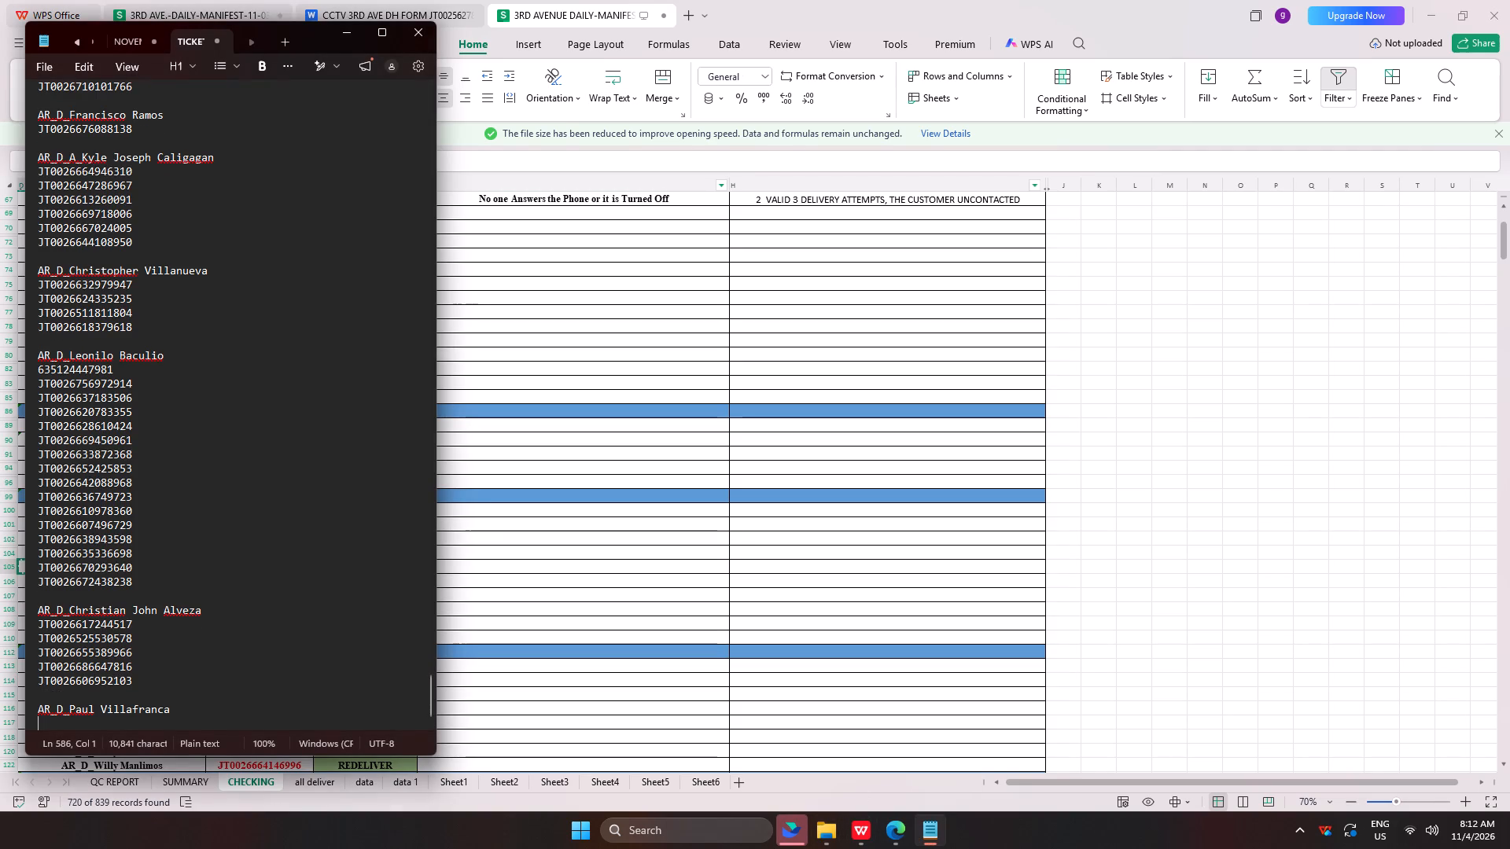
pyautogui.click(626, 537)
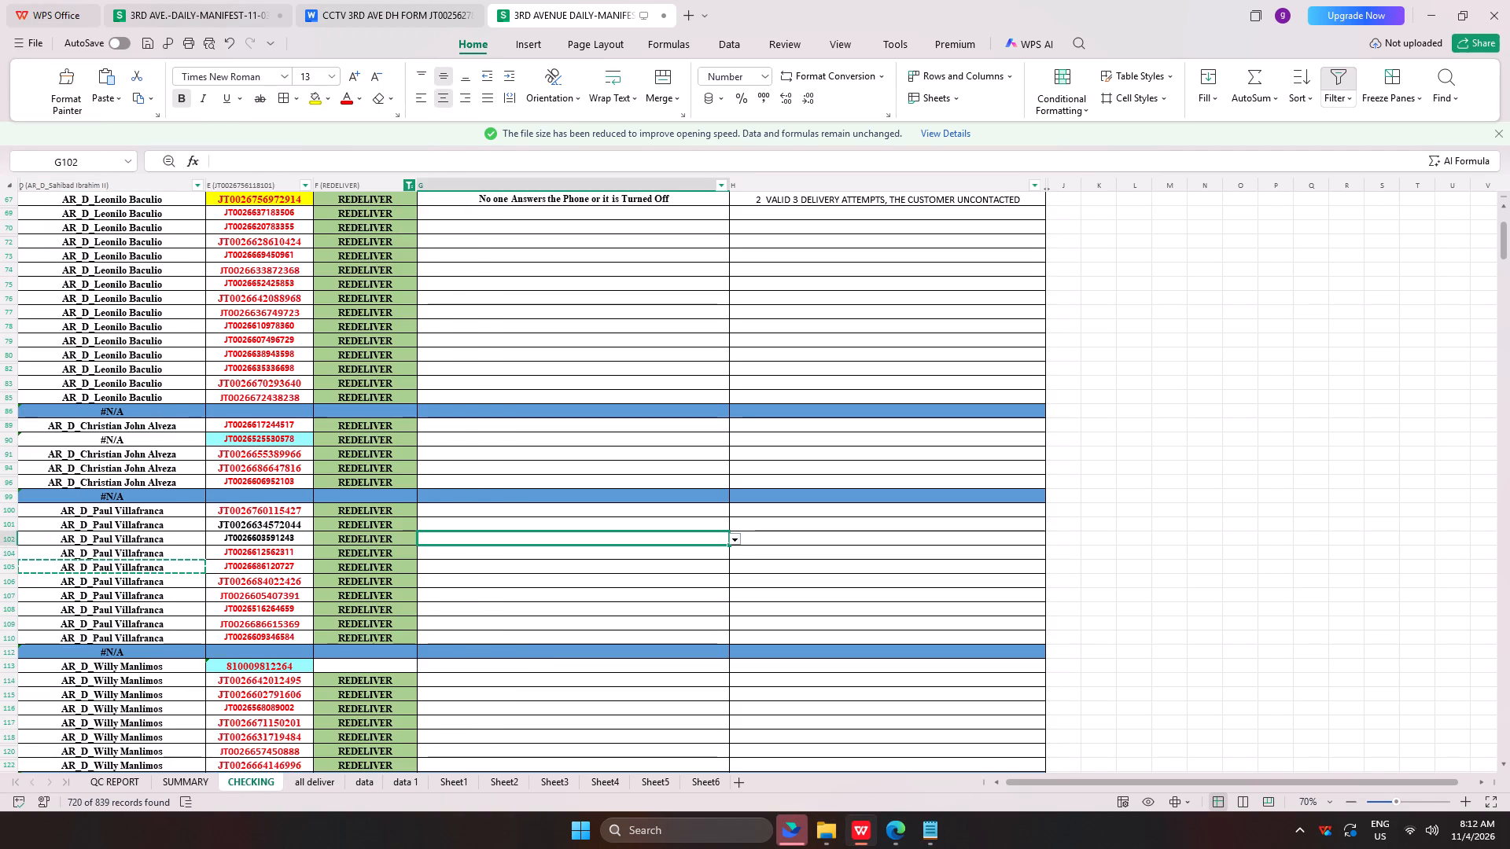
pyautogui.moveTo(274, 512); pyautogui.dragTo(255, 657)
pyautogui.hotkey('ctrl', 'c')
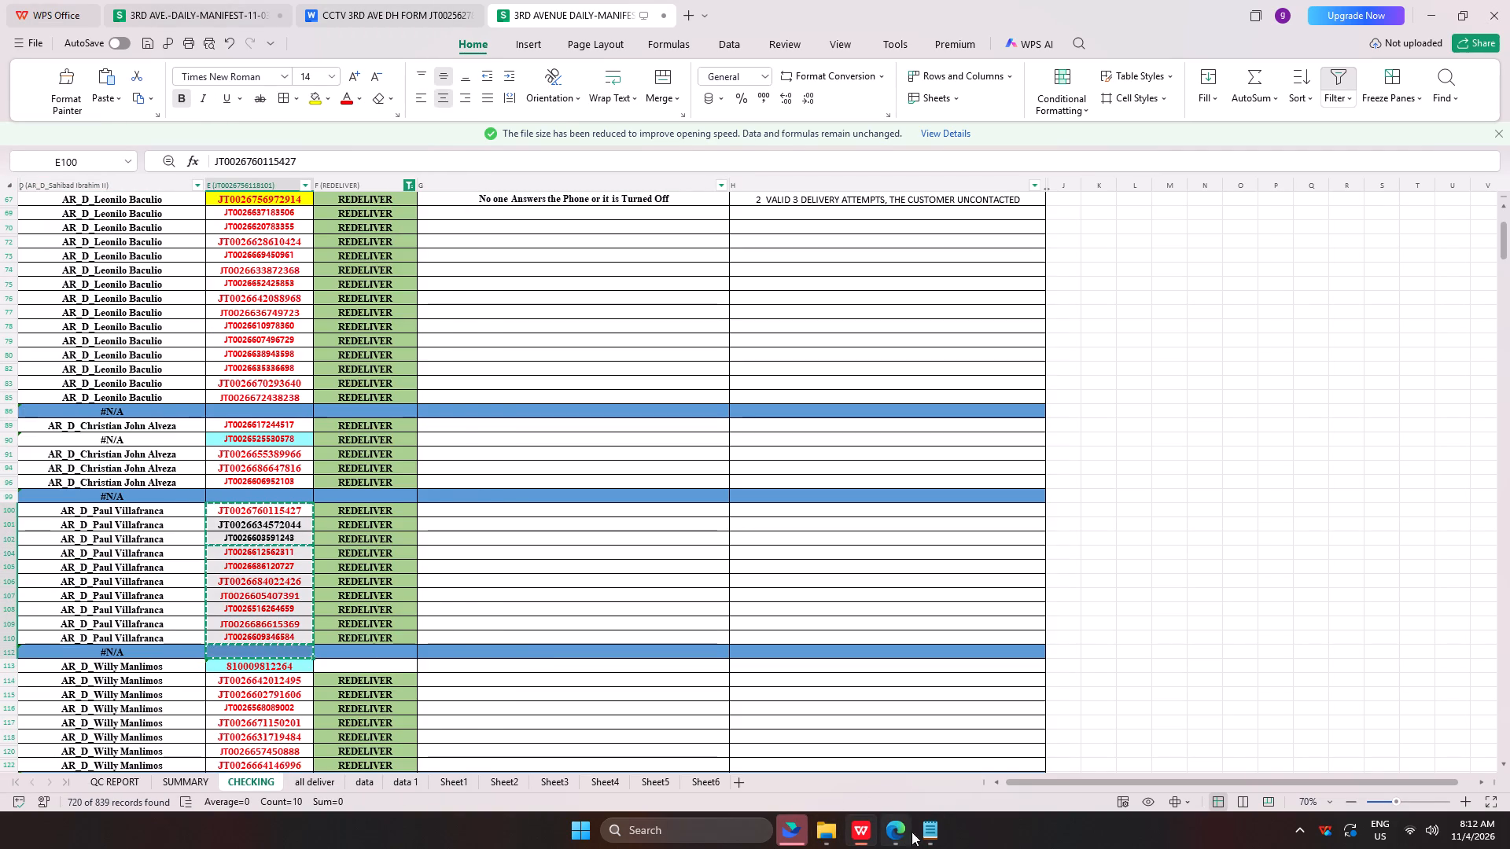
pyautogui.click(920, 830)
pyautogui.hotkey('ctrl', 'v')
pyautogui.click(622, 513)
pyautogui.scroll(-3, 145, 608)
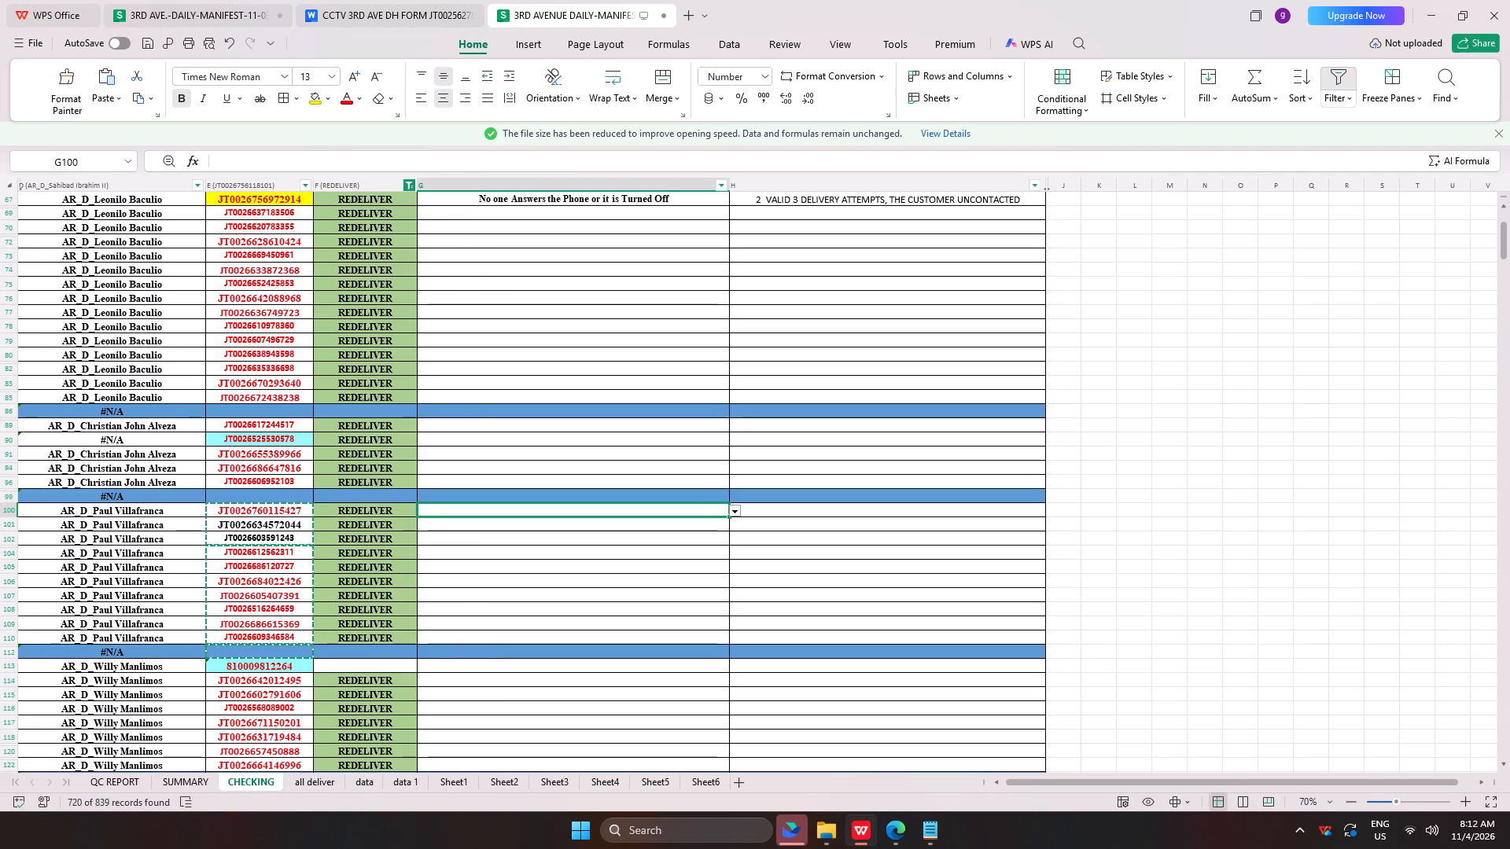
pyautogui.scroll(-2, 144, 614)
pyautogui.click(118, 502)
pyautogui.hotkey('ctrl', 'c')
pyautogui.click(937, 832)
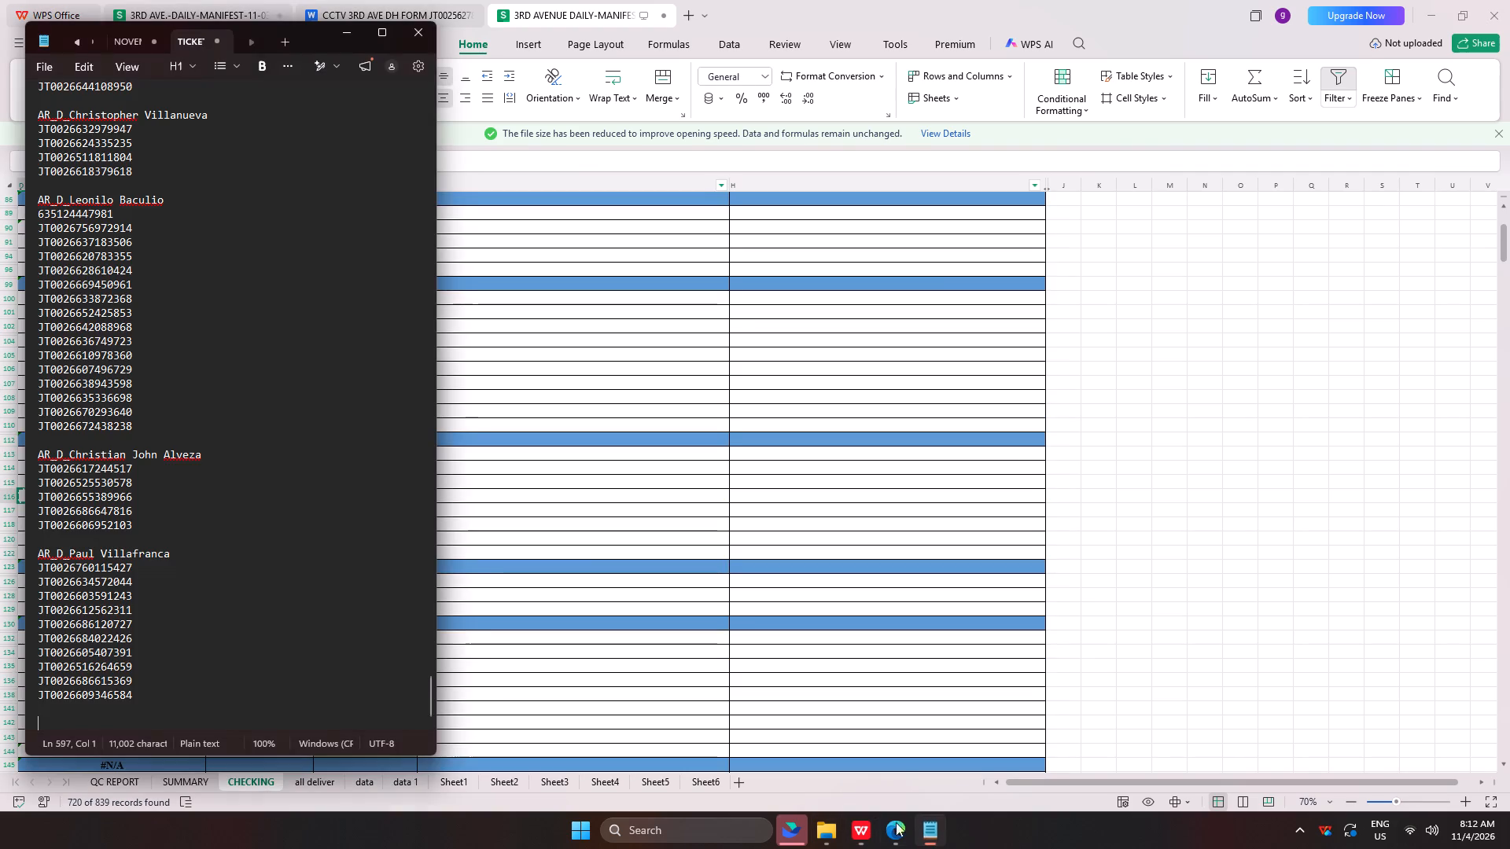
pyautogui.hotkey('ctrl', 'v')
pyautogui.click(705, 585)
pyautogui.moveTo(240, 452); pyautogui.dragTo(253, 518)
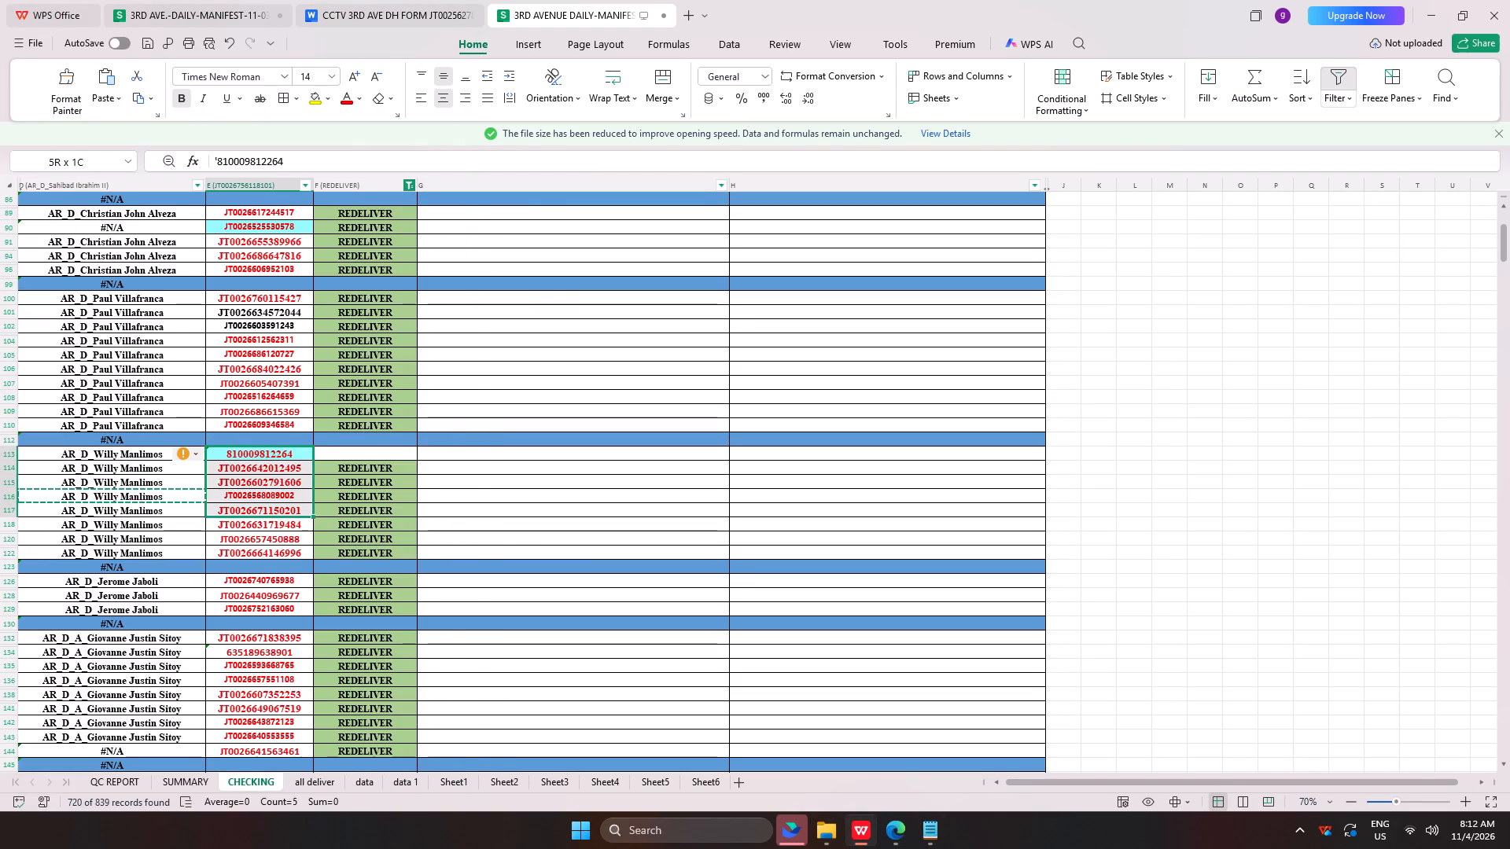
pyautogui.moveTo(253, 518); pyautogui.dragTo(255, 568)
pyautogui.hotkey('ctrl', 'c')
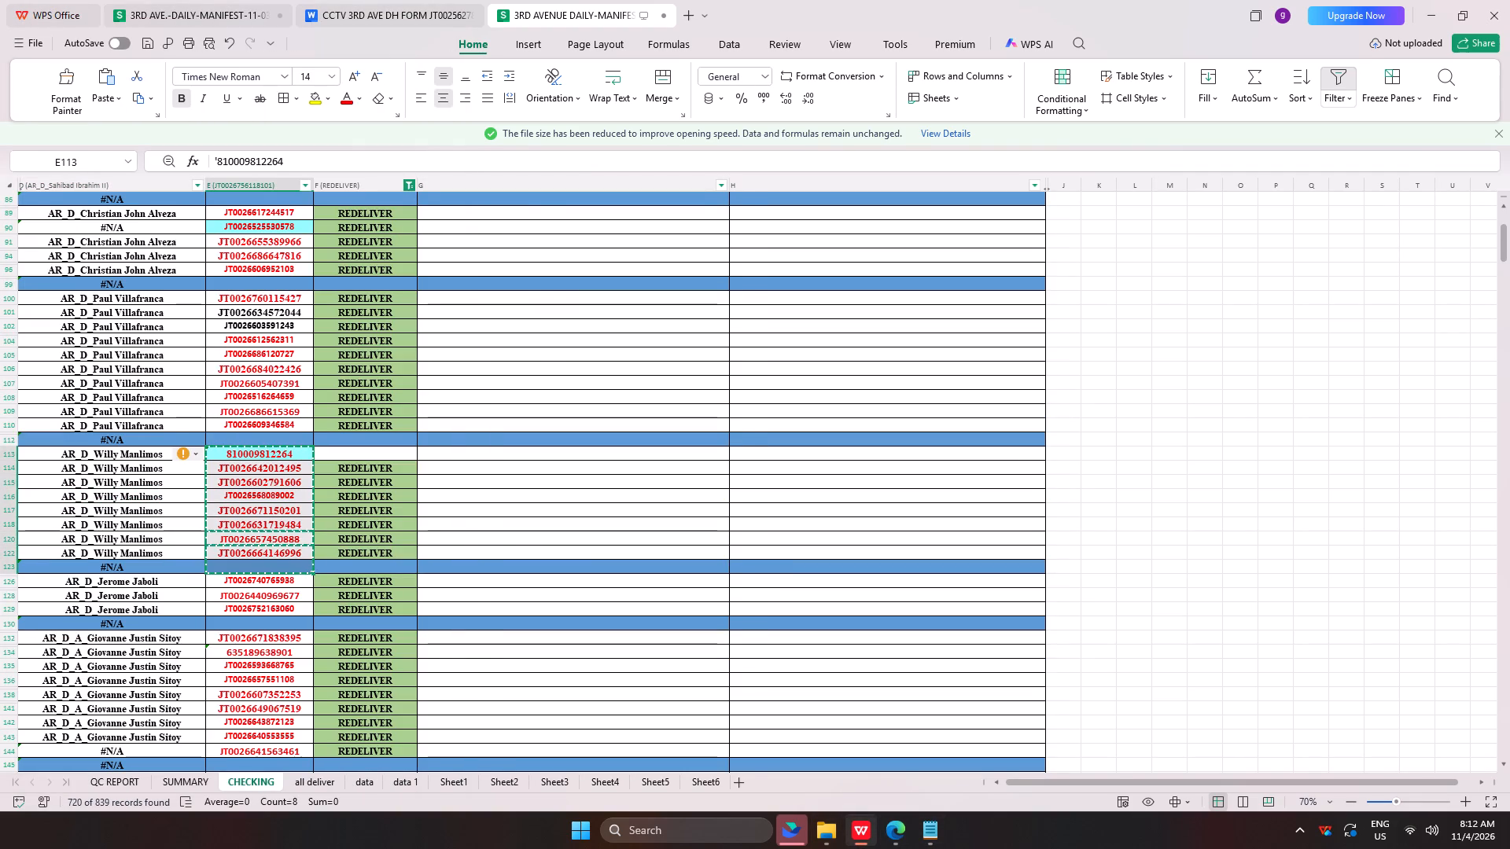
pyautogui.click(928, 826)
pyautogui.hotkey('ctrl', 'v')
pyautogui.click(705, 531)
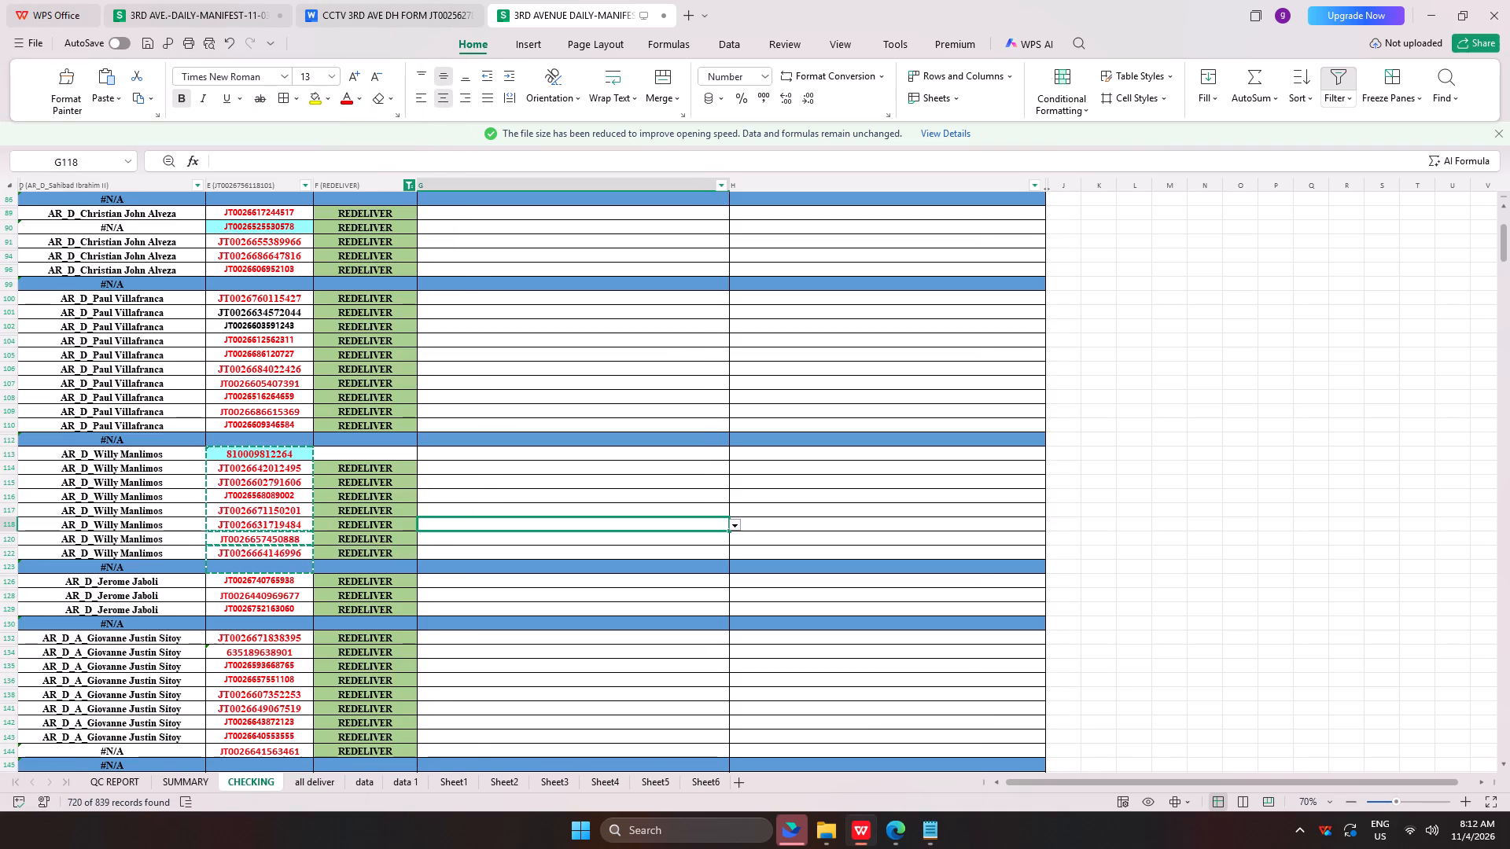
pyautogui.click(129, 589)
pyautogui.hotkey('ctrl', 'c')
pyautogui.click(934, 833)
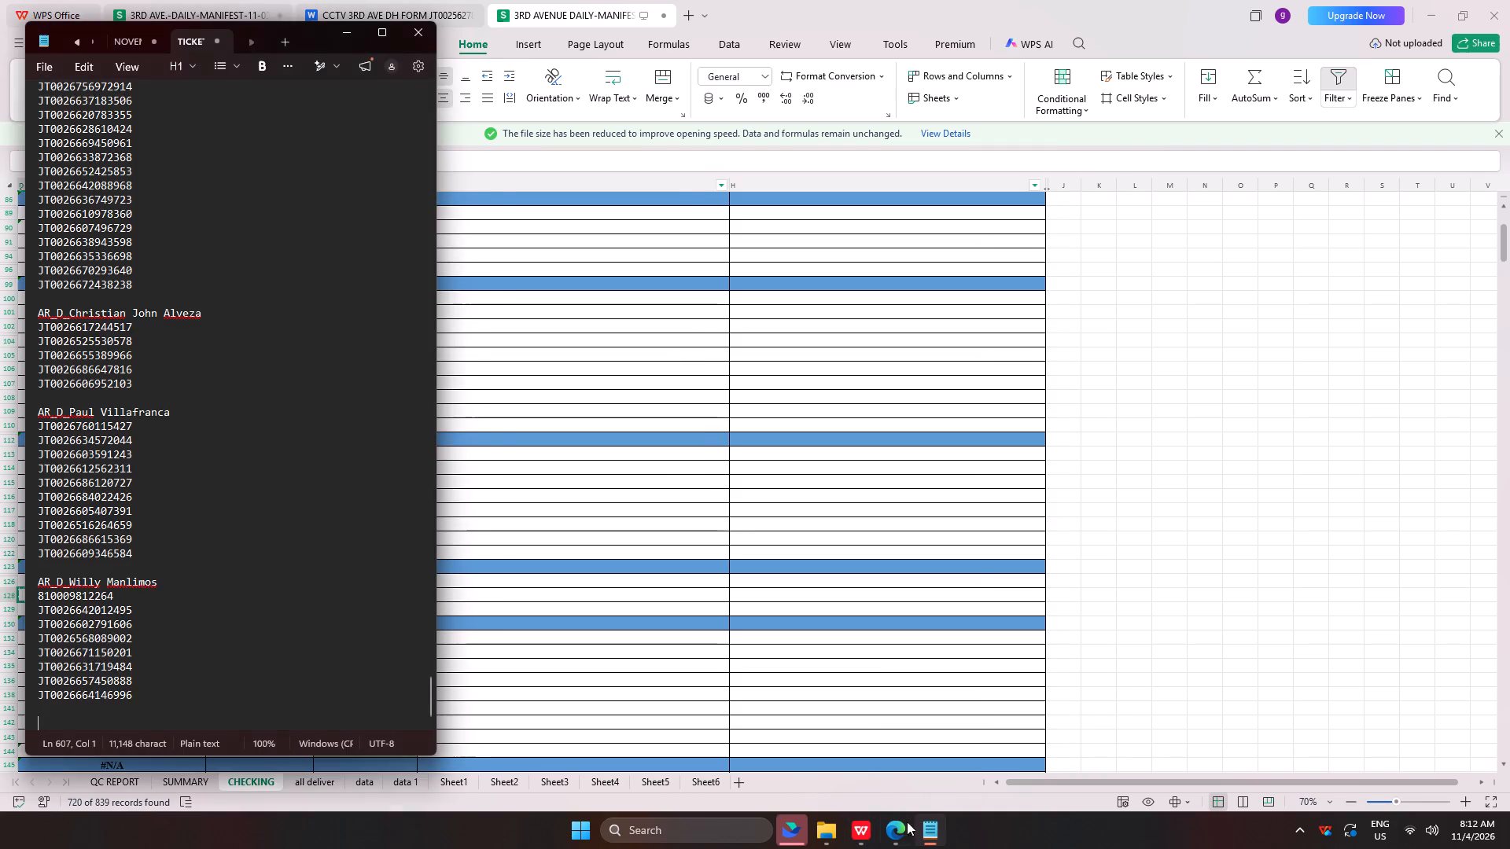
pyautogui.hotkey('ctrl', 'v')
pyautogui.click(702, 579)
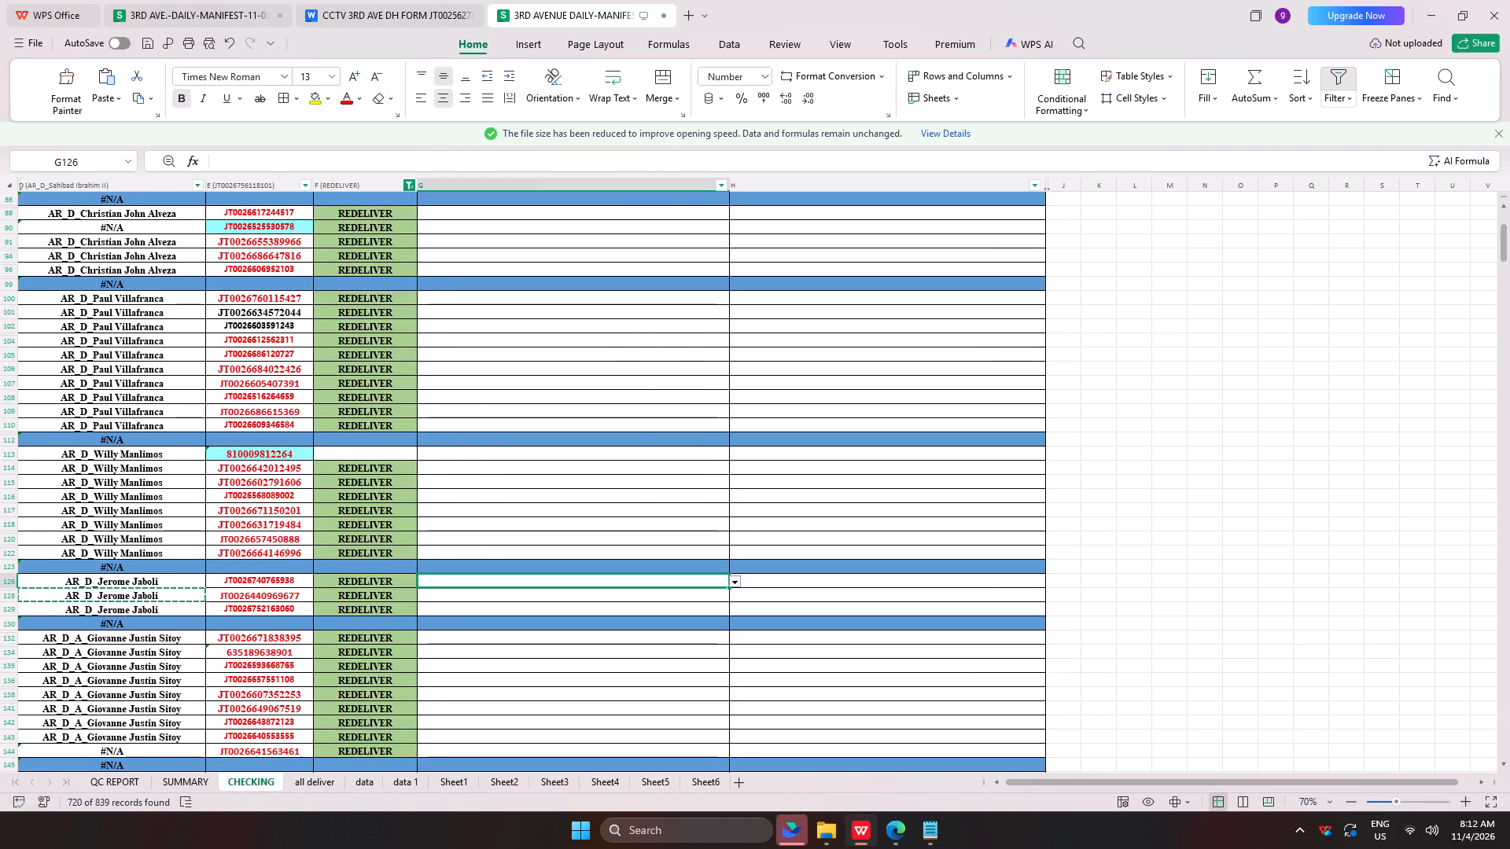
pyautogui.moveTo(224, 583); pyautogui.dragTo(231, 620)
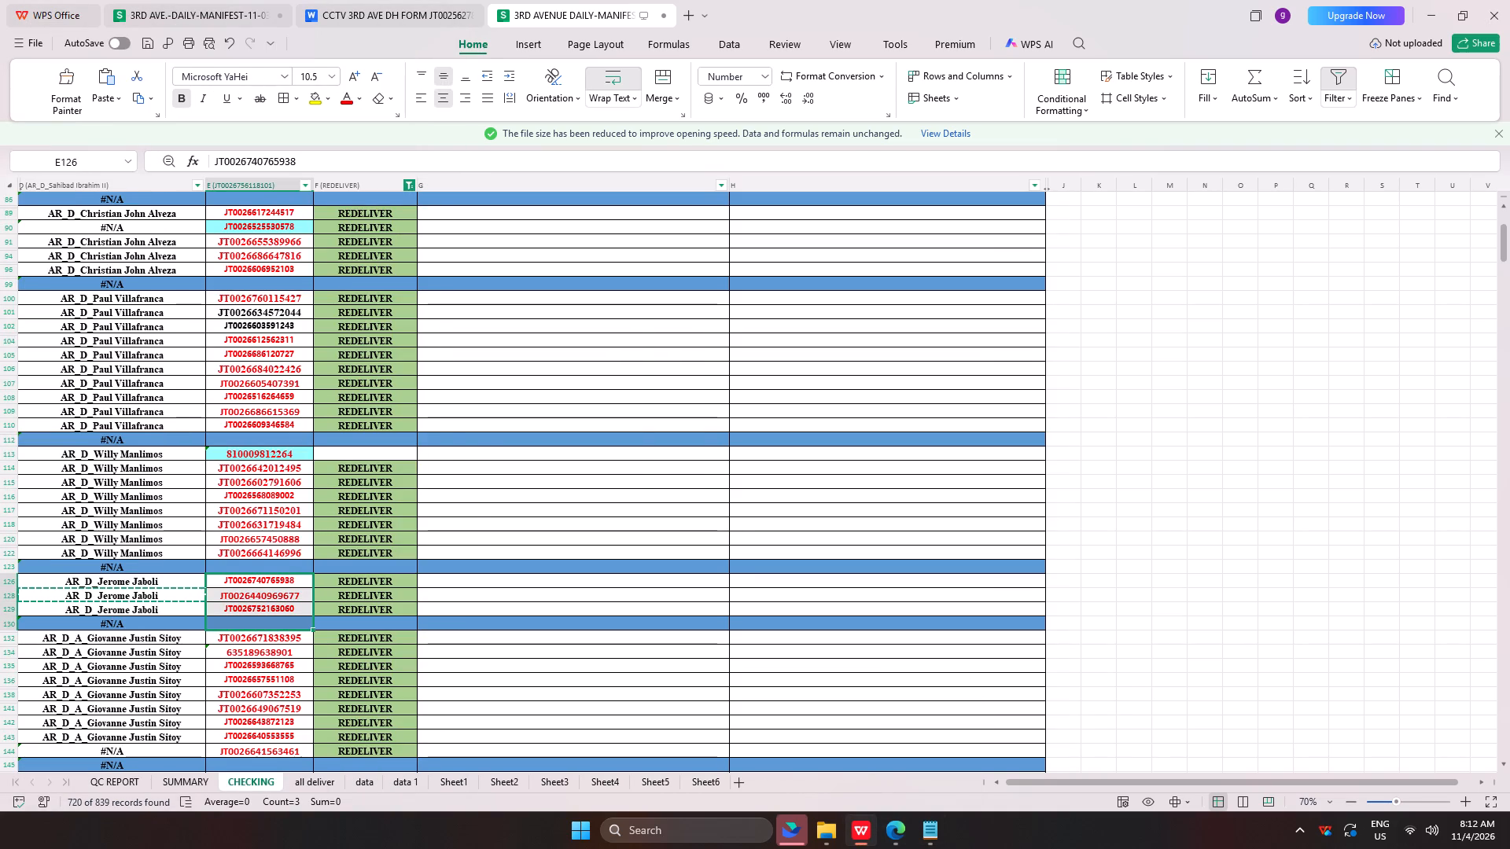
pyautogui.hotkey('ctrl', 'c')
pyautogui.click(932, 829)
pyautogui.hotkey('ctrl', 'v')
pyautogui.click(688, 538)
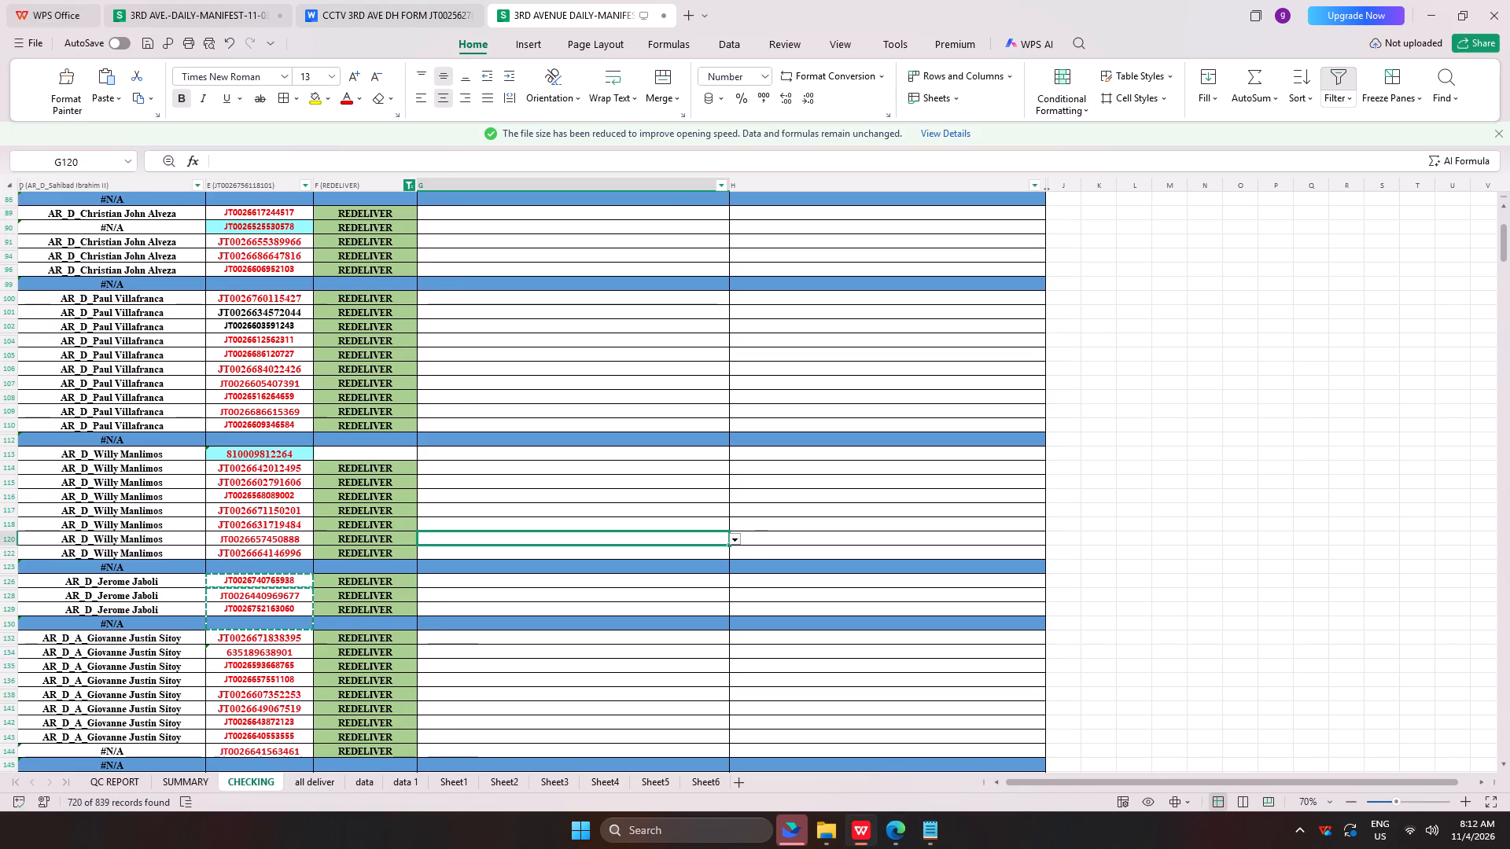
pyautogui.click(106, 666)
pyautogui.hotkey('ctrl', 'c')
pyautogui.click(914, 833)
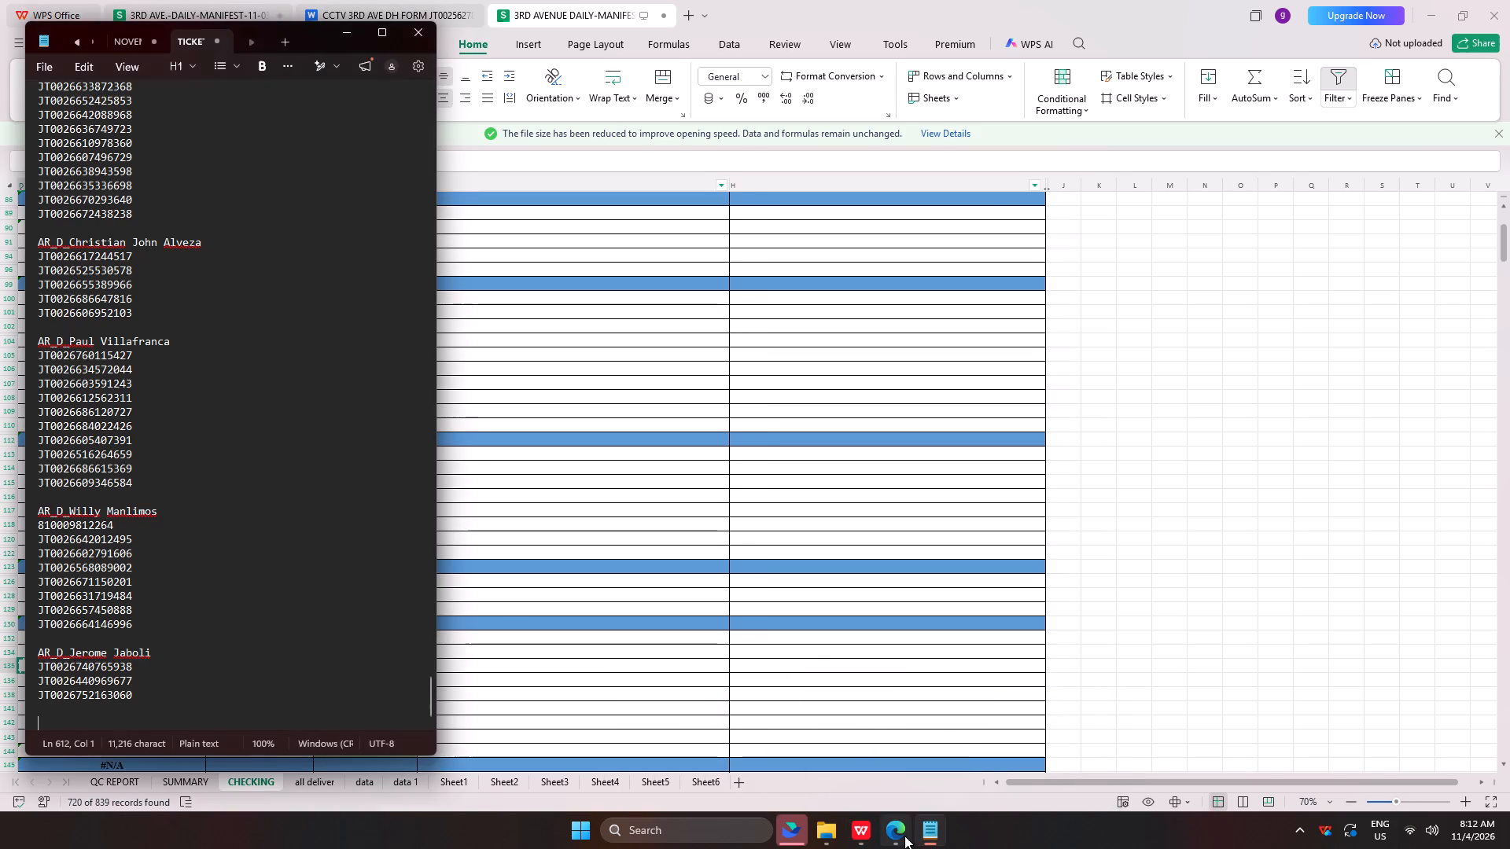
pyautogui.hotkey('ctrl', 'v')
pyautogui.click(752, 532)
pyautogui.moveTo(254, 641); pyautogui.dragTo(249, 719)
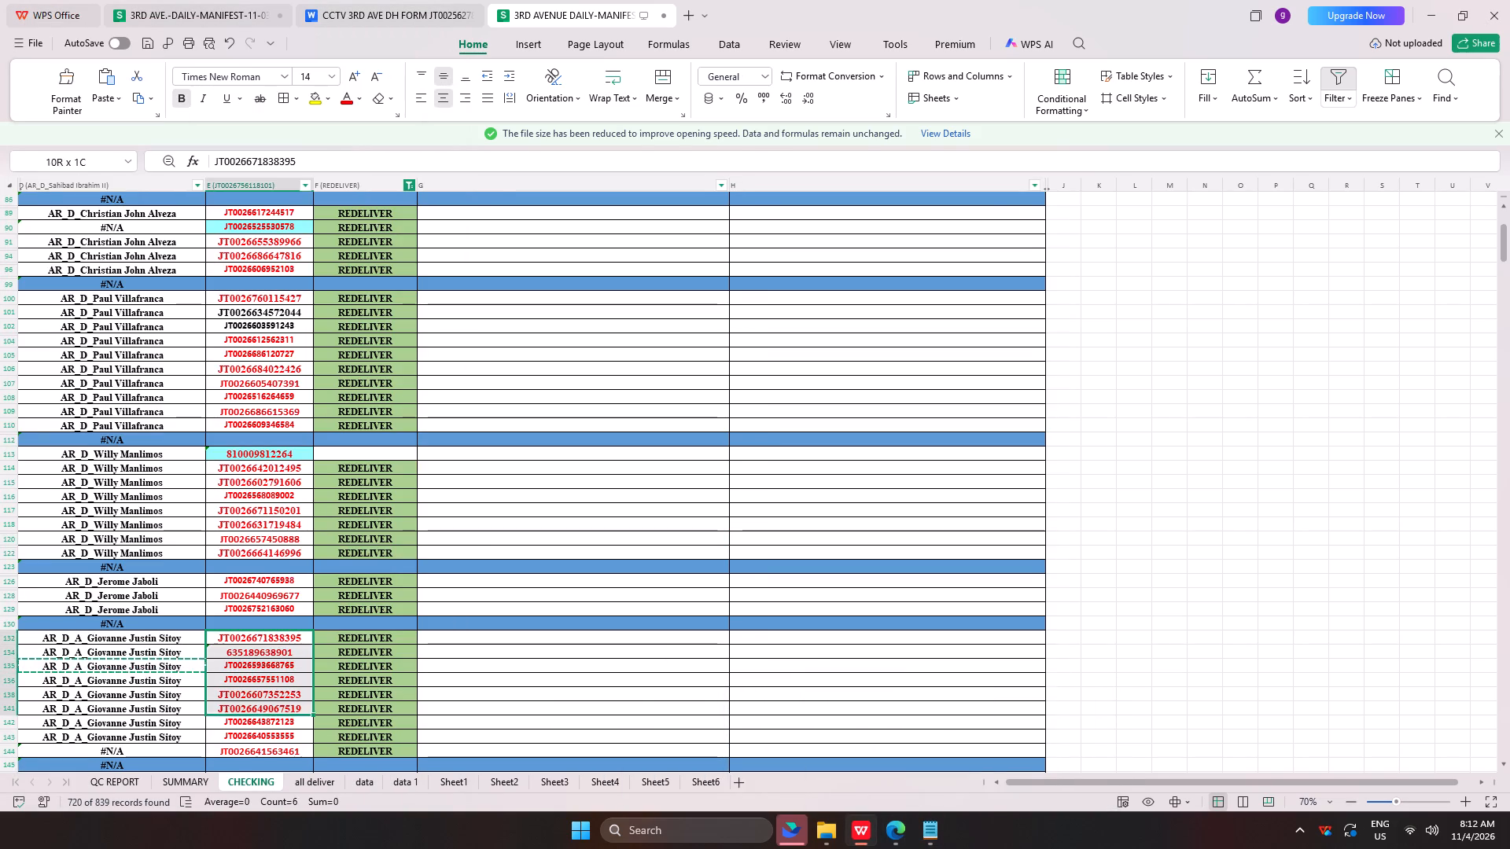
pyautogui.moveTo(249, 719); pyautogui.dragTo(253, 765)
pyautogui.hotkey('ctrl', 'c')
pyautogui.click(922, 837)
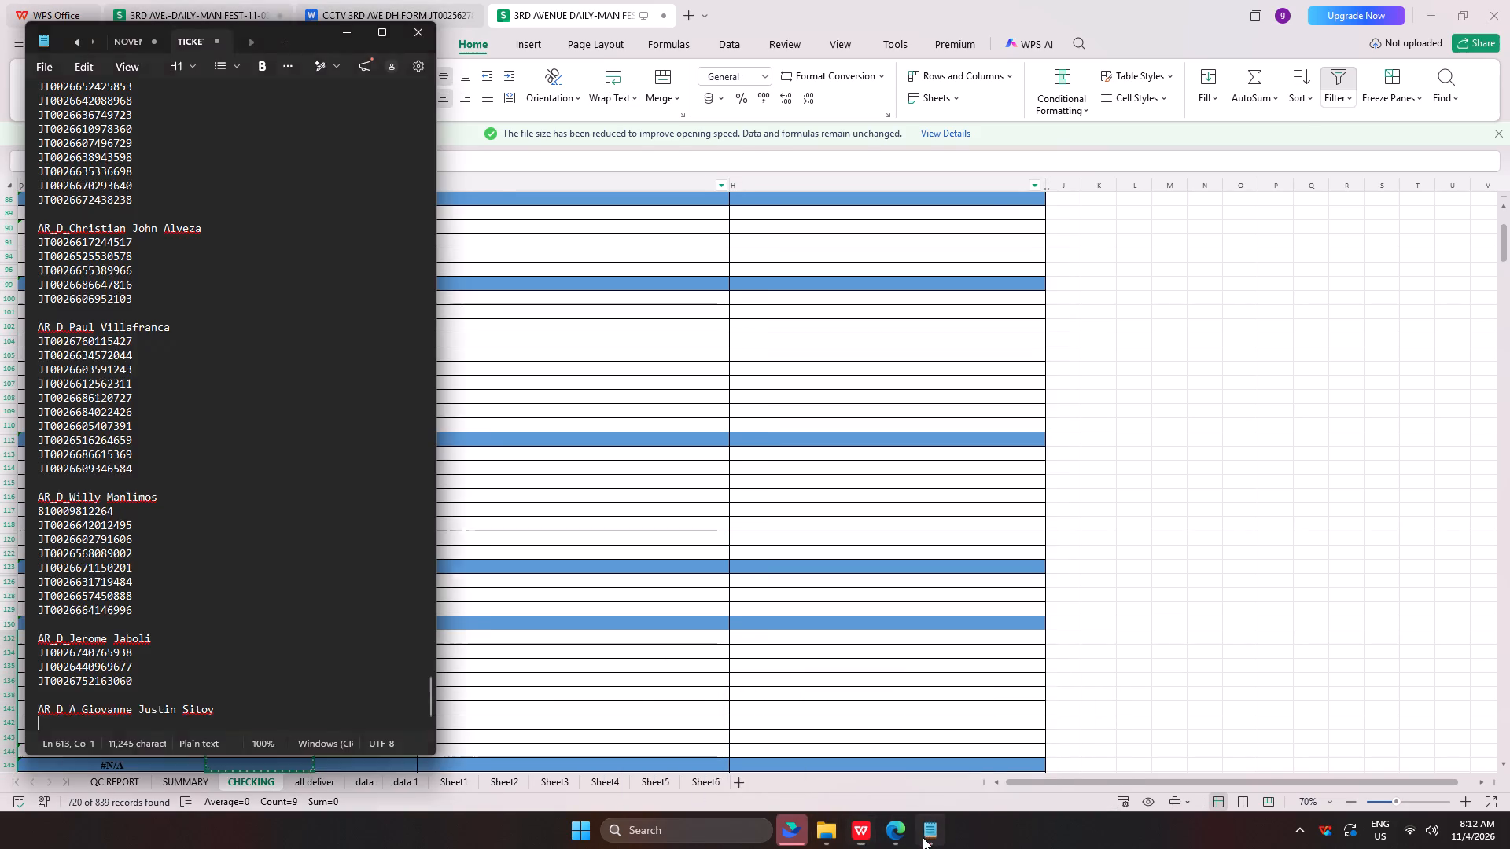
pyautogui.hotkey('ctrl', 'v')
pyautogui.click(788, 557)
pyautogui.scroll(-3, 440, 509)
pyautogui.click(131, 665)
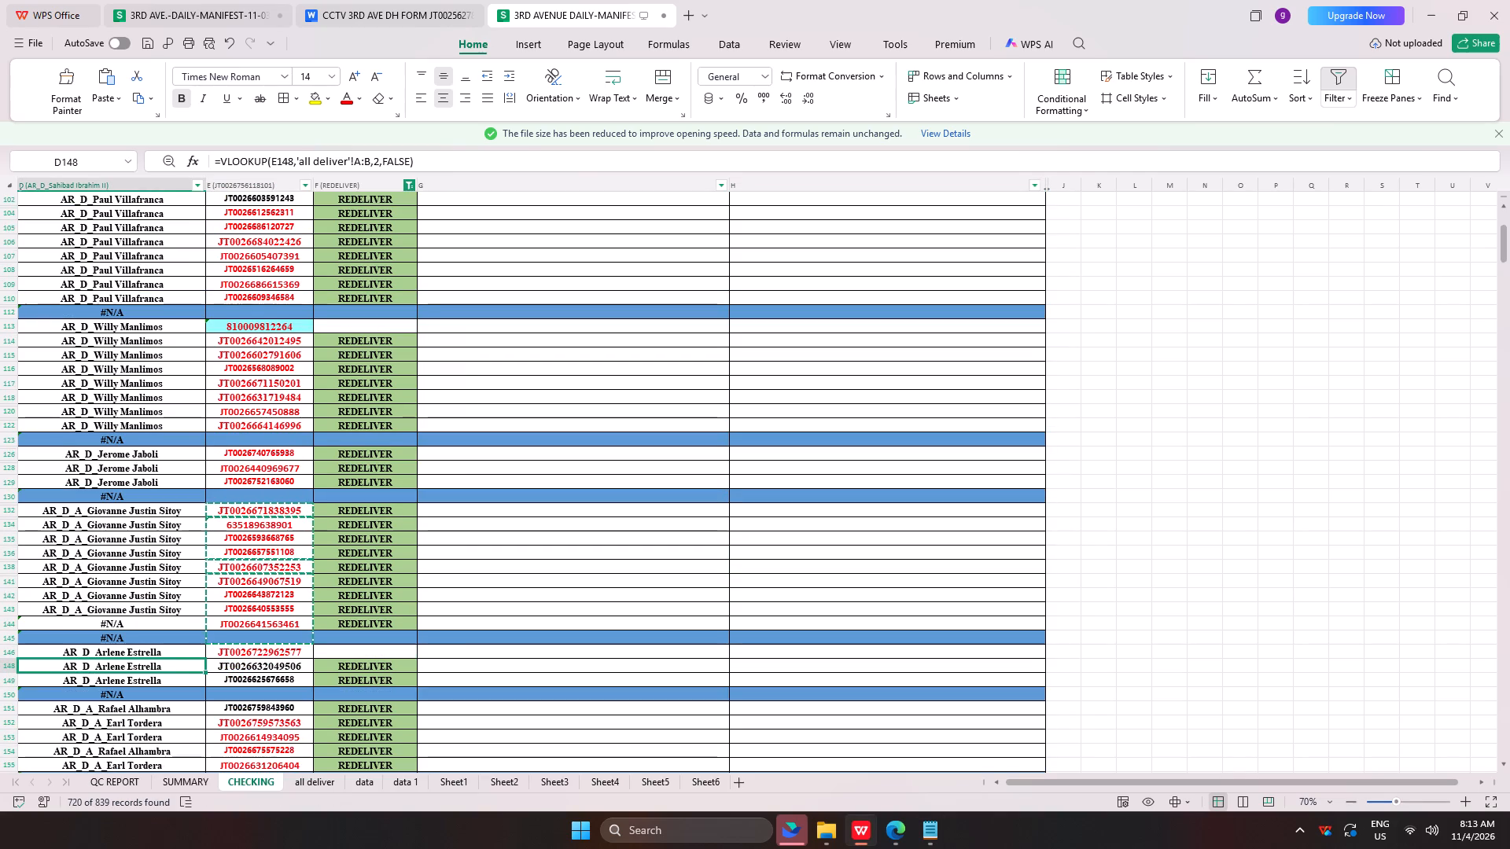
pyautogui.hotkey('ctrl', 'c')
pyautogui.click(921, 829)
pyautogui.hotkey('ctrl', 'v')
pyautogui.click(710, 598)
pyautogui.scroll(-6, 317, 549)
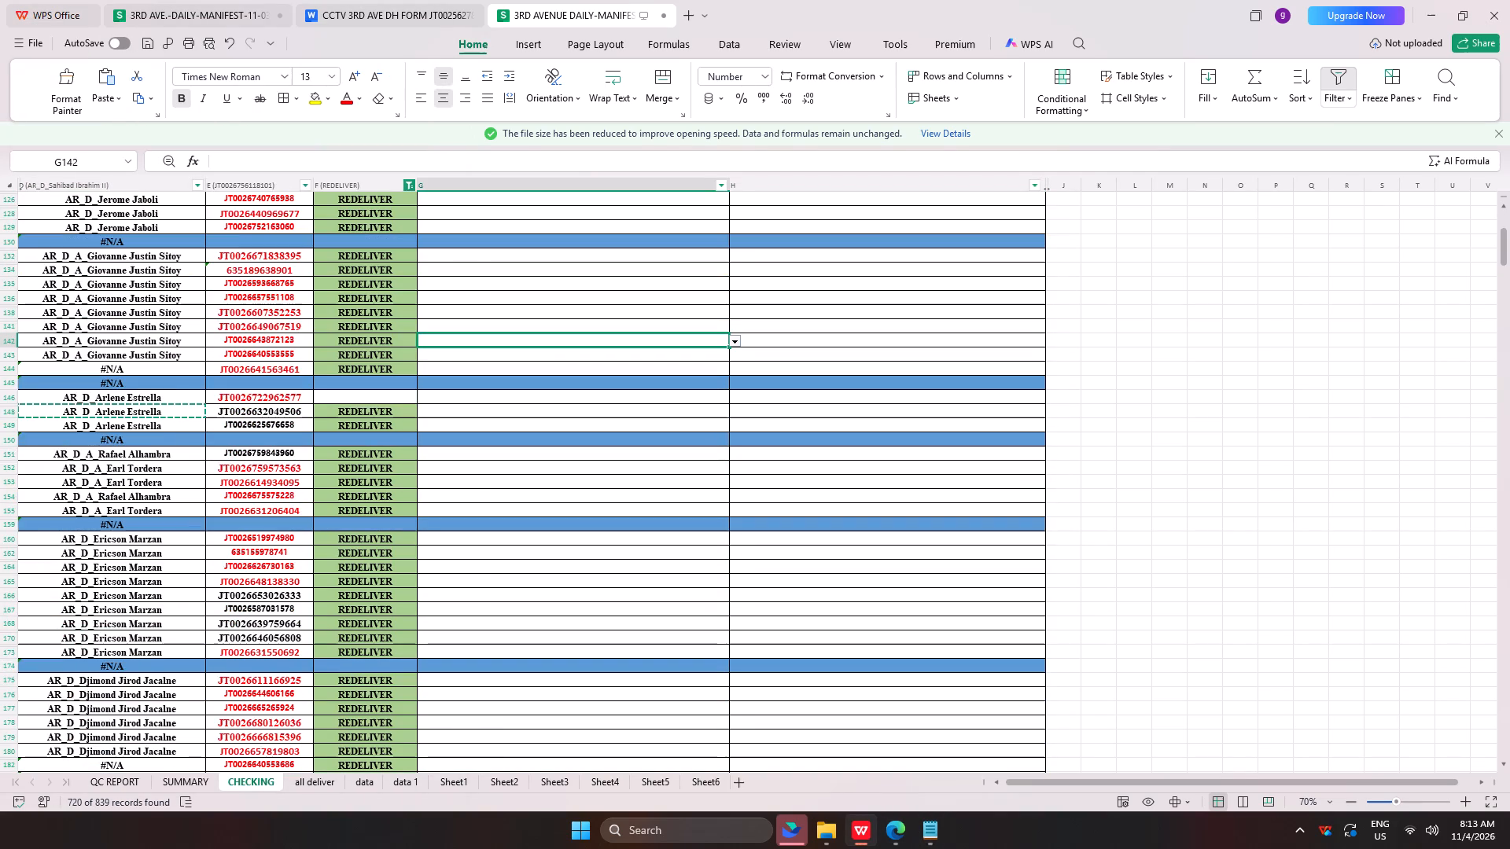
pyautogui.moveTo(260, 395); pyautogui.dragTo(268, 436)
pyautogui.hotkey('ctrl', 'c')
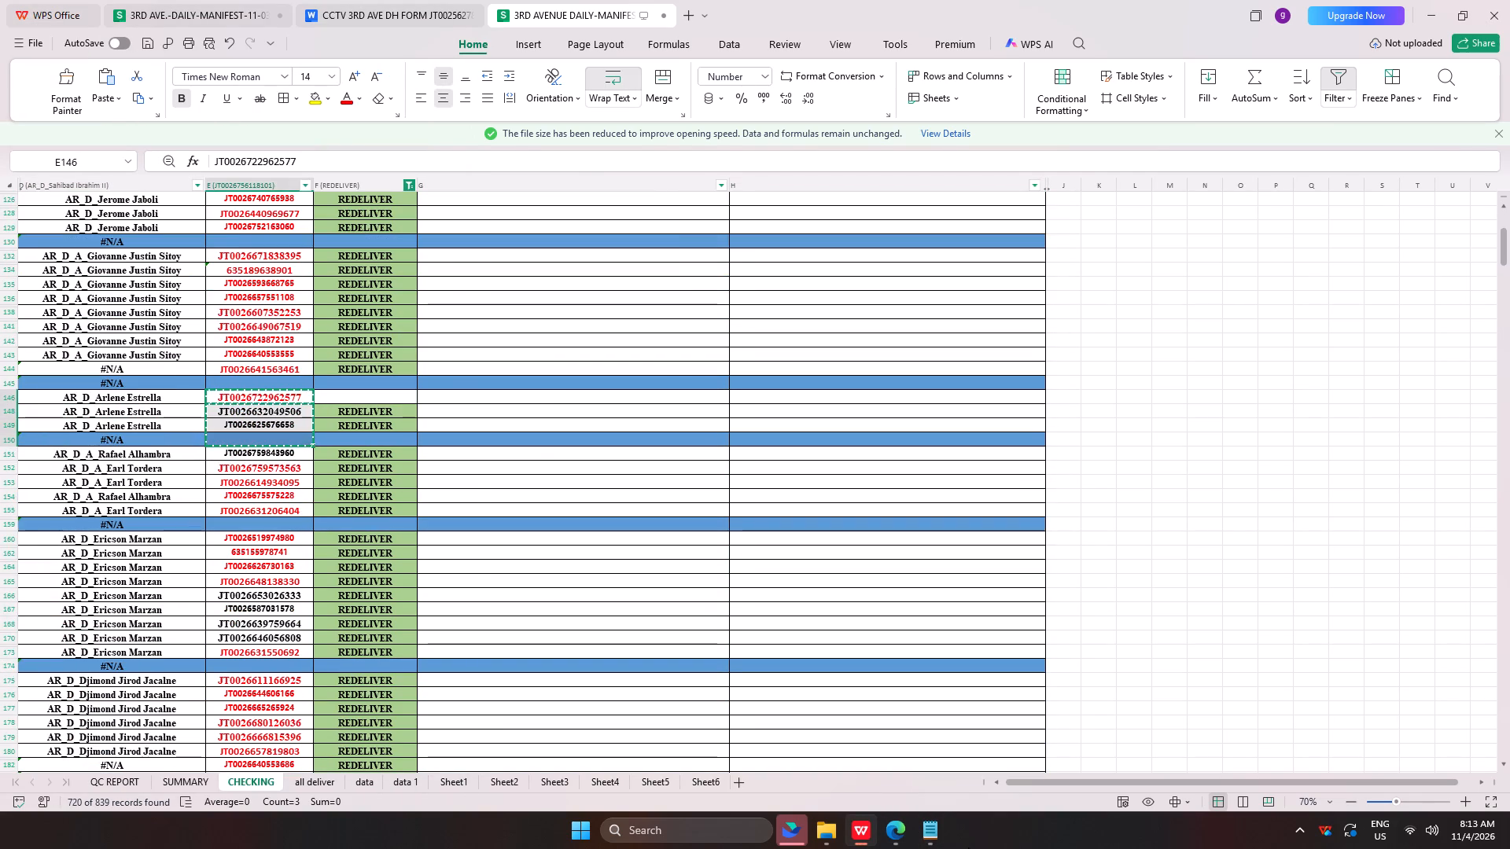
pyautogui.click(932, 832)
pyautogui.hotkey('ctrl', 'v')
pyautogui.click(770, 582)
pyautogui.click(141, 573)
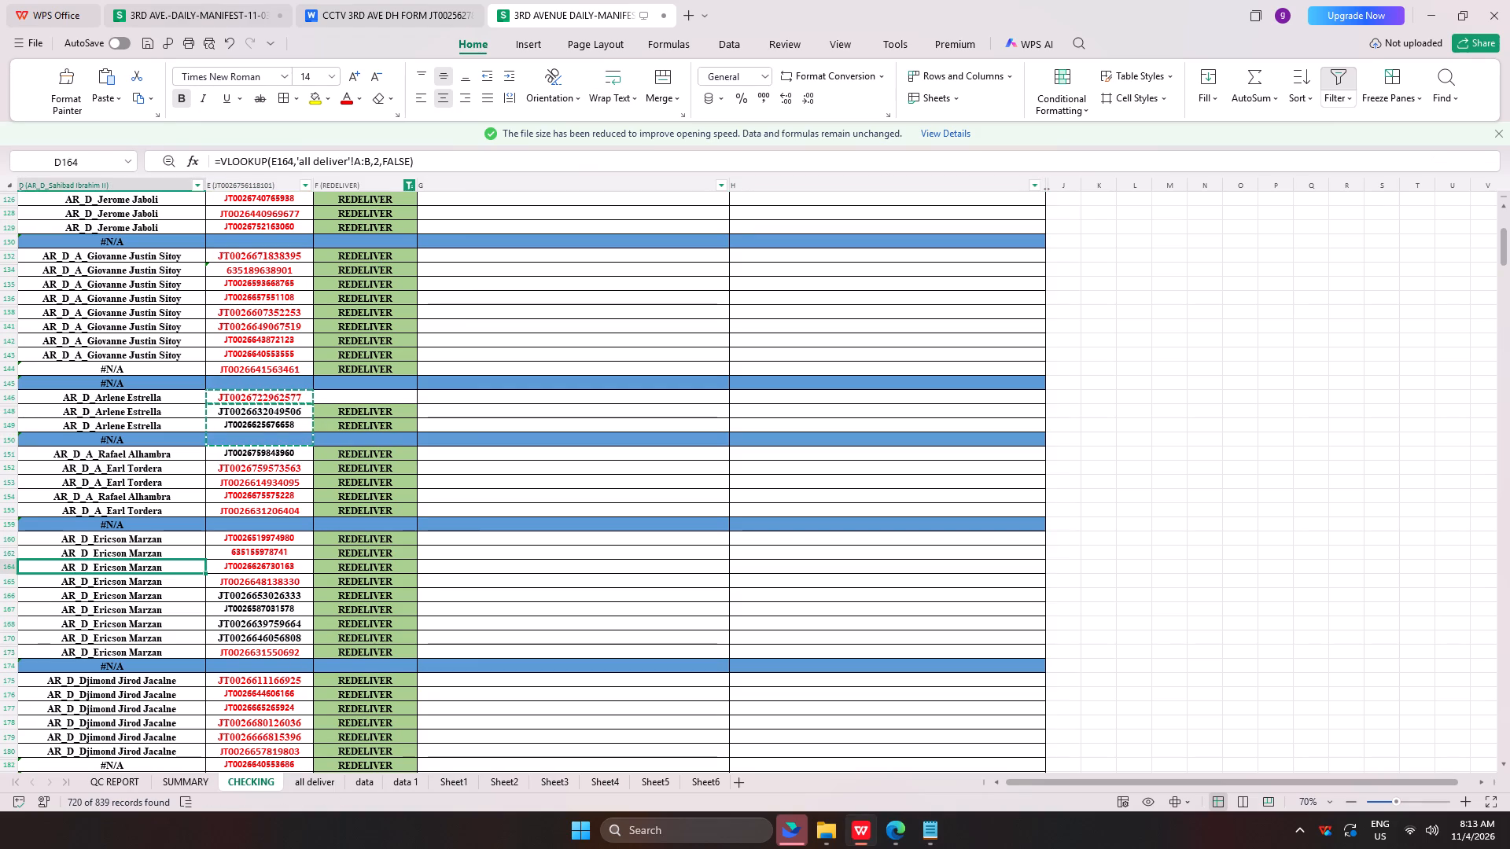
pyautogui.click(125, 495)
pyautogui.hotkey('ctrl', 'c')
pyautogui.click(934, 838)
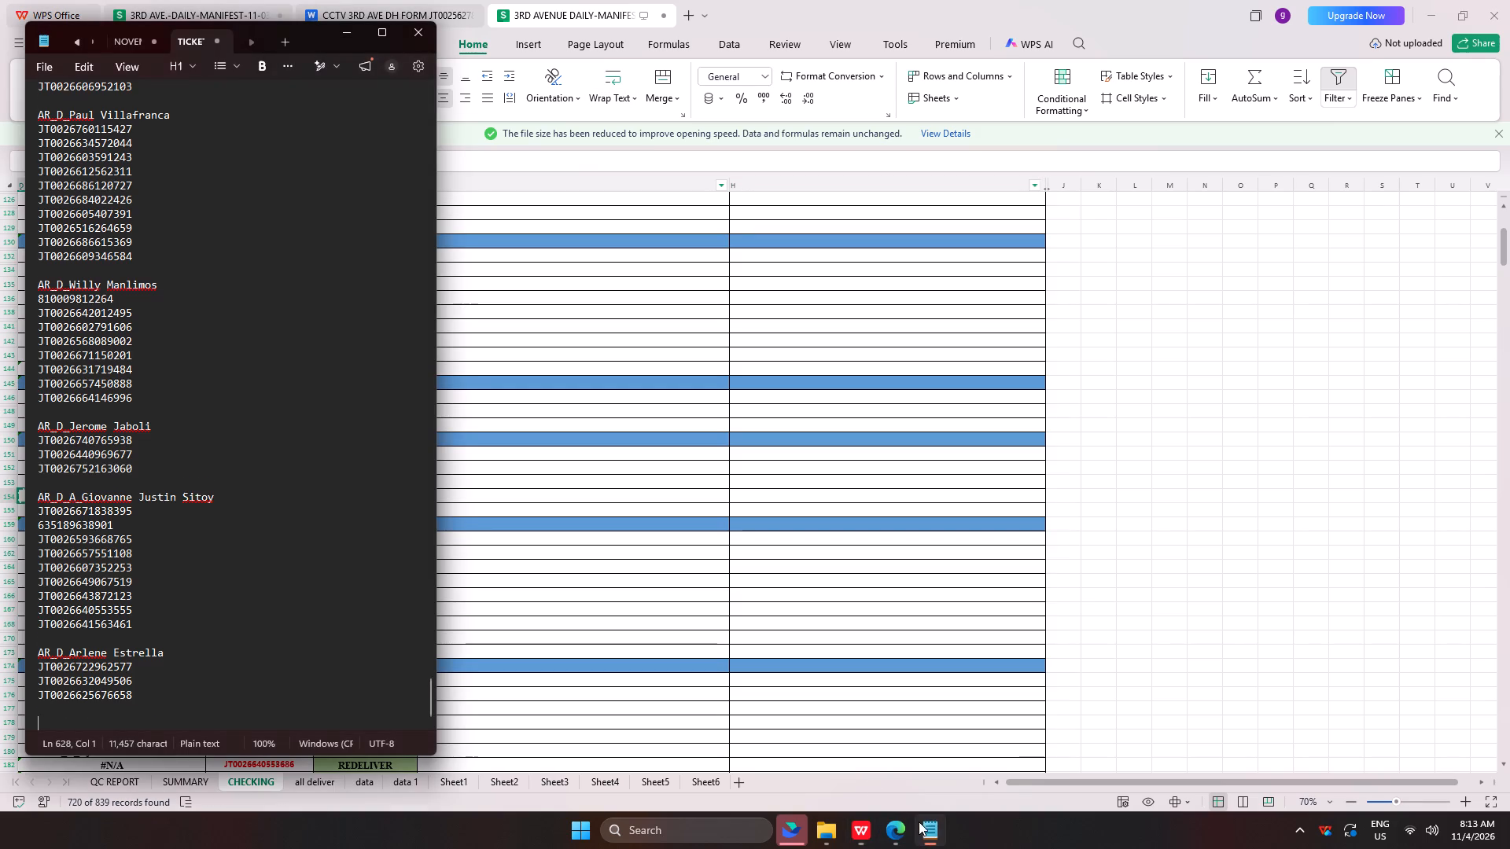
pyautogui.hotkey('ctrl', 'v')
pyautogui.click(732, 576)
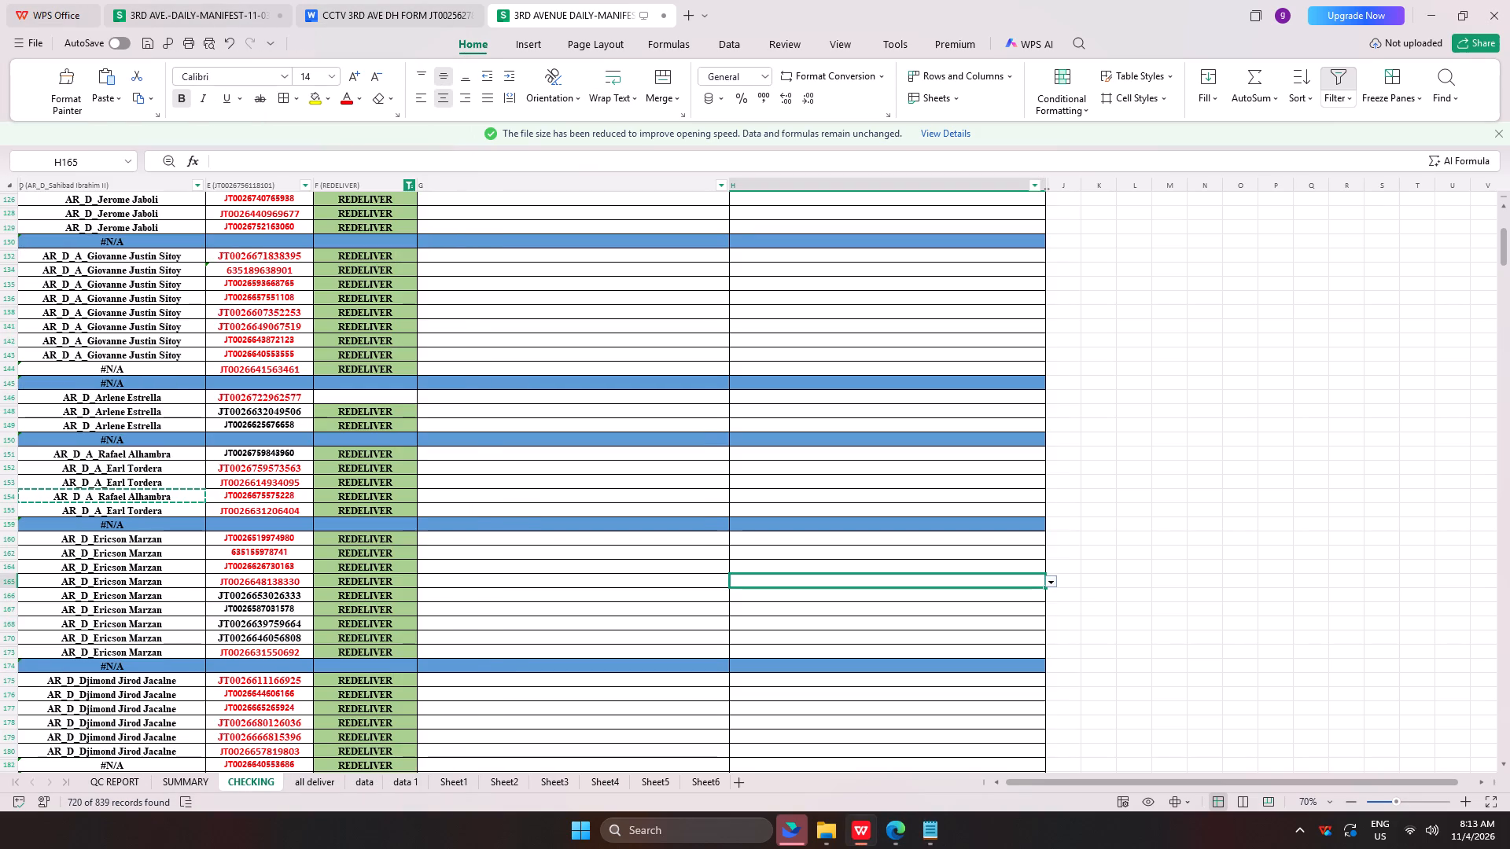
pyautogui.moveTo(253, 454); pyautogui.dragTo(256, 469)
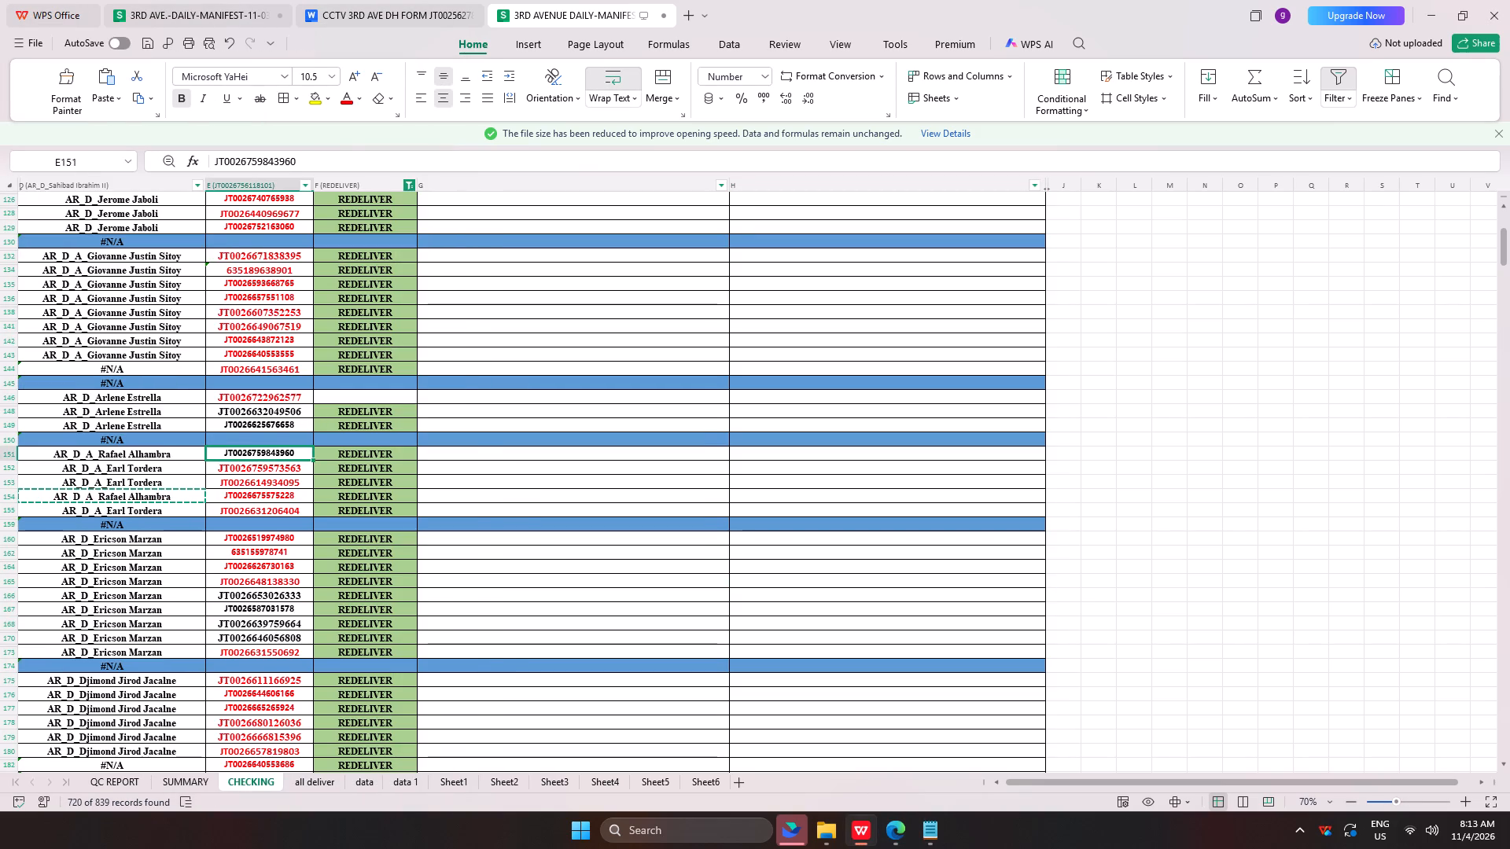
pyautogui.moveTo(256, 469); pyautogui.dragTo(260, 518)
pyautogui.hotkey('ctrl', 'c')
pyautogui.click(925, 830)
pyautogui.hotkey('ctrl', 'v')
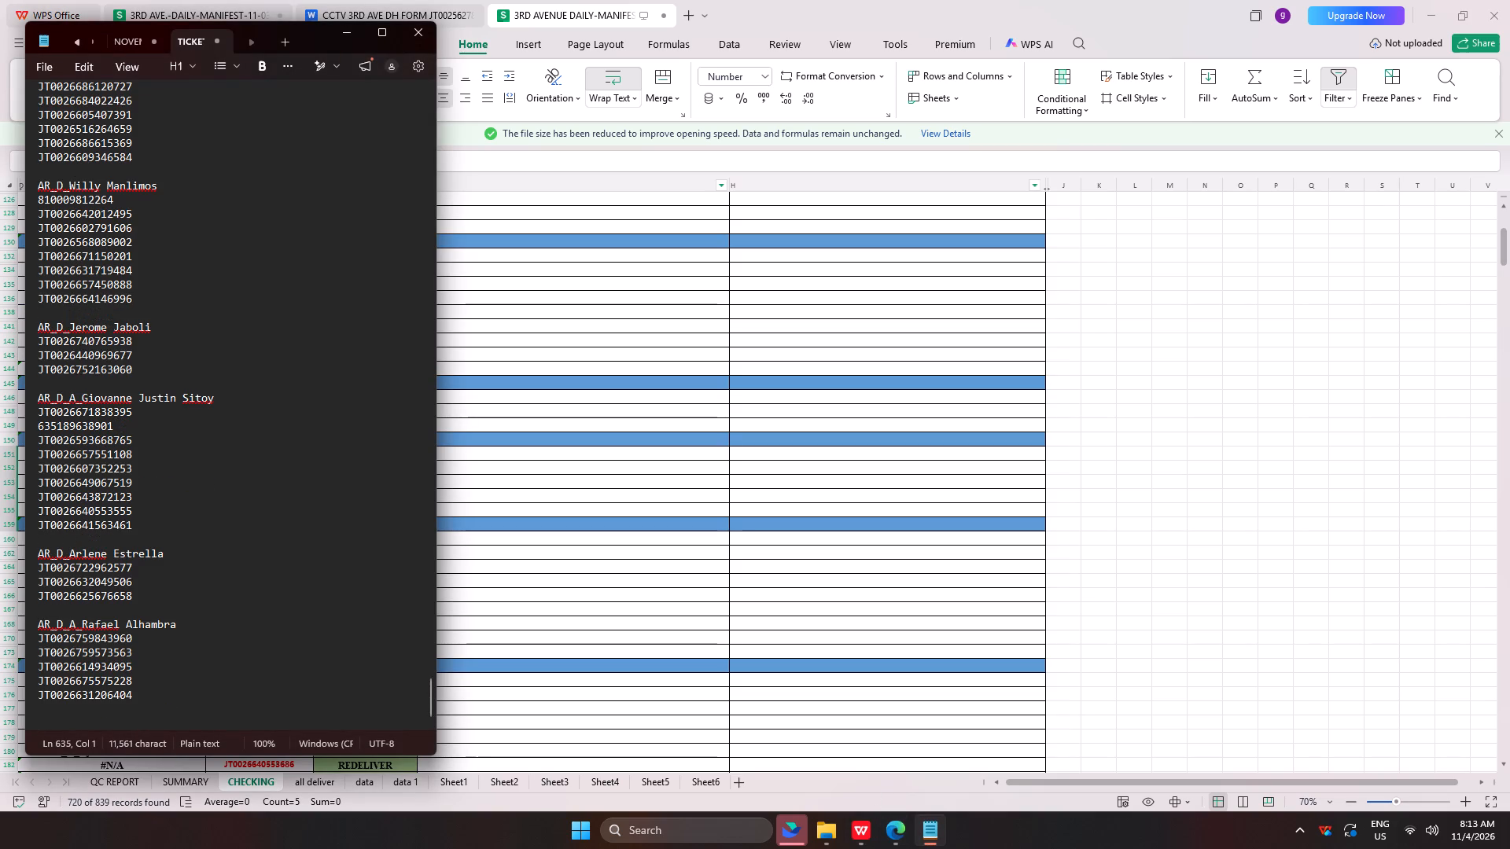
pyautogui.click(601, 3)
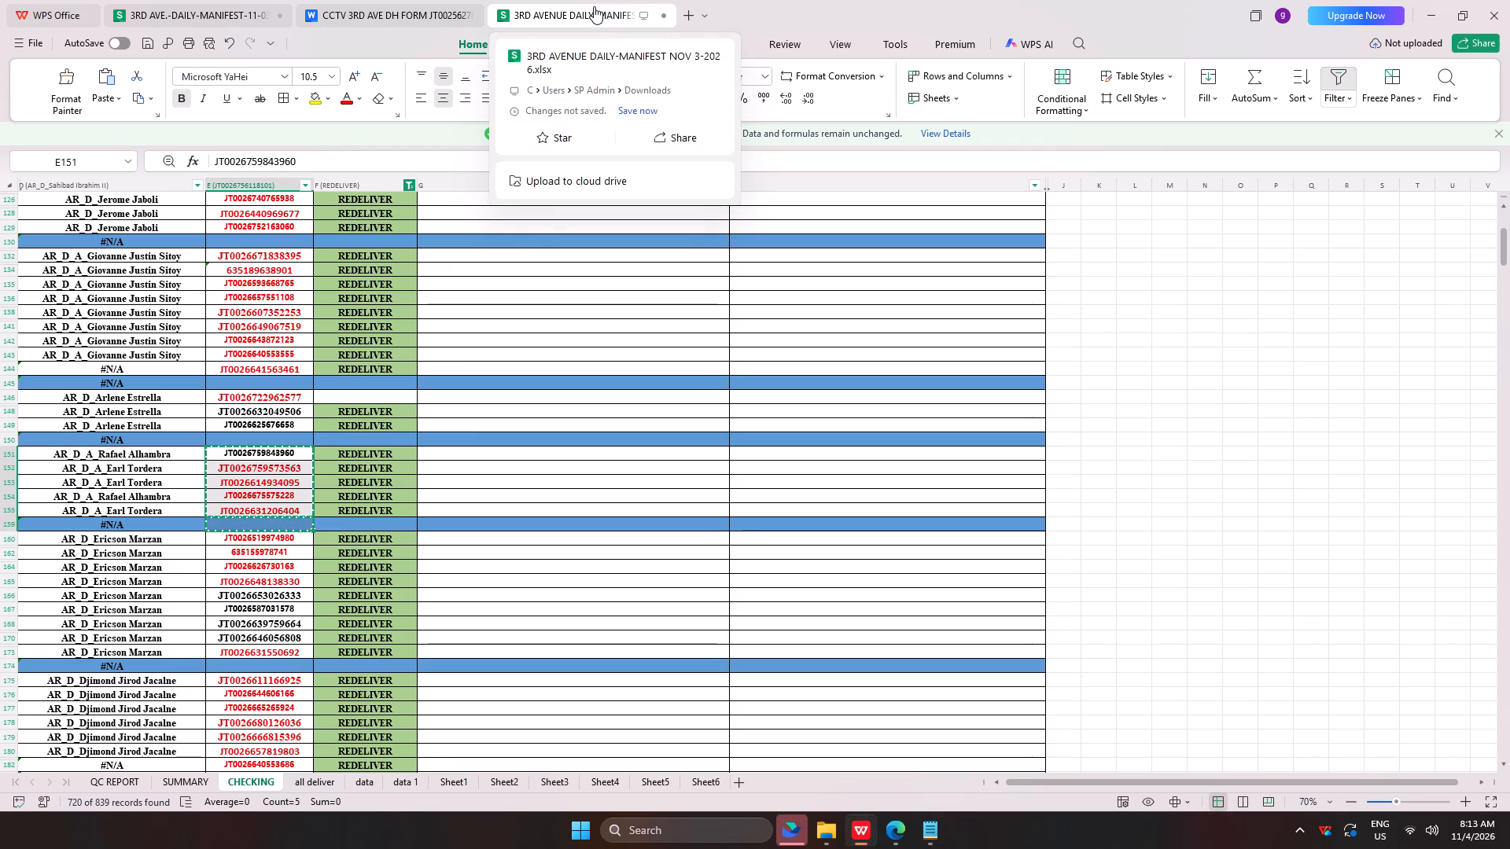
pyautogui.click(131, 563)
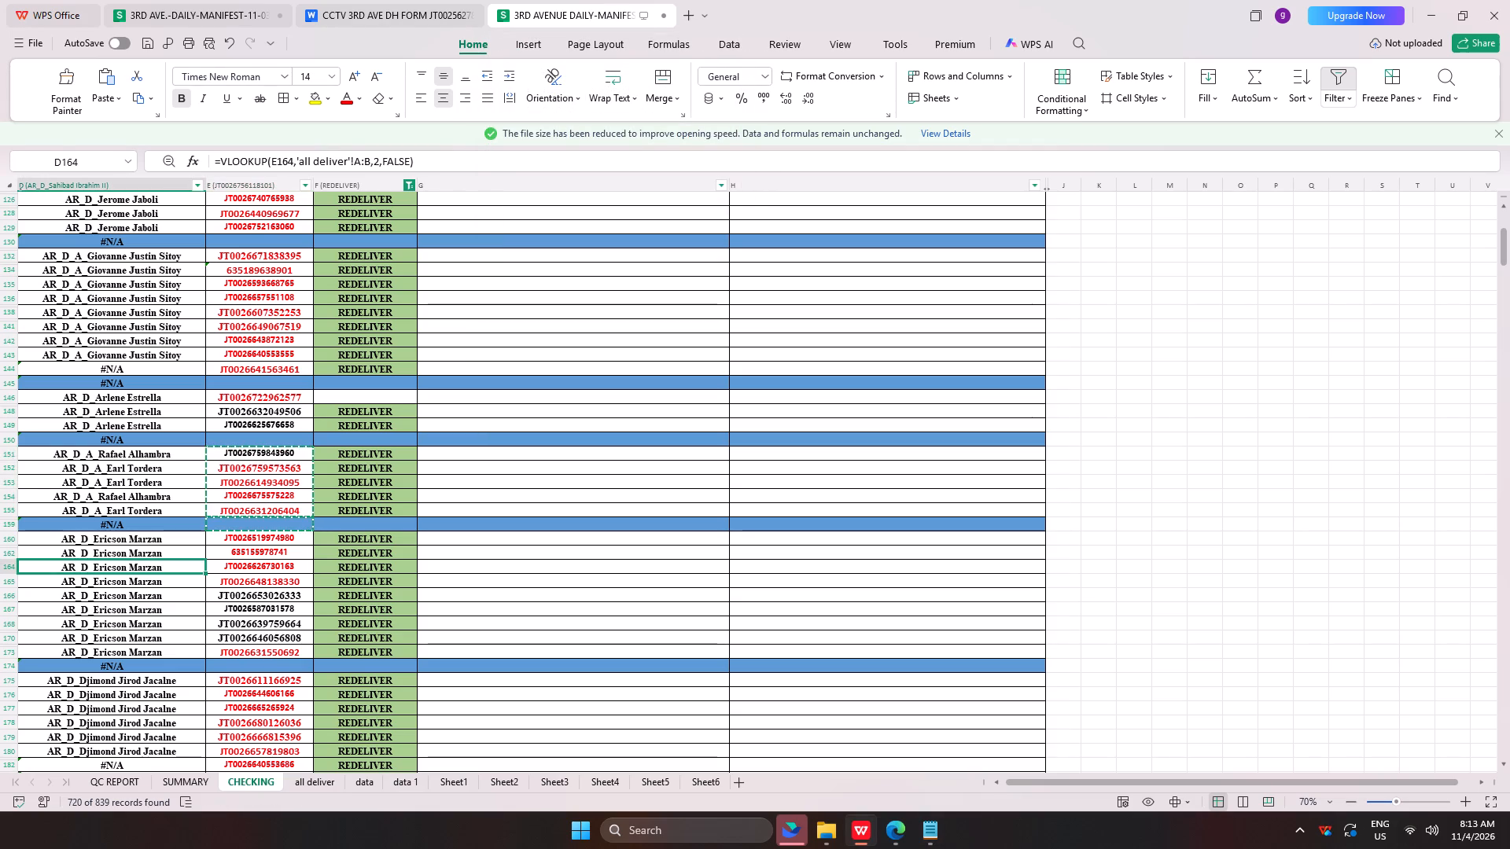
pyautogui.hotkey('ctrl', 'c')
pyautogui.keyDown('ctrl'); pyautogui.click(927, 832); pyautogui.keyUp('ctrl')
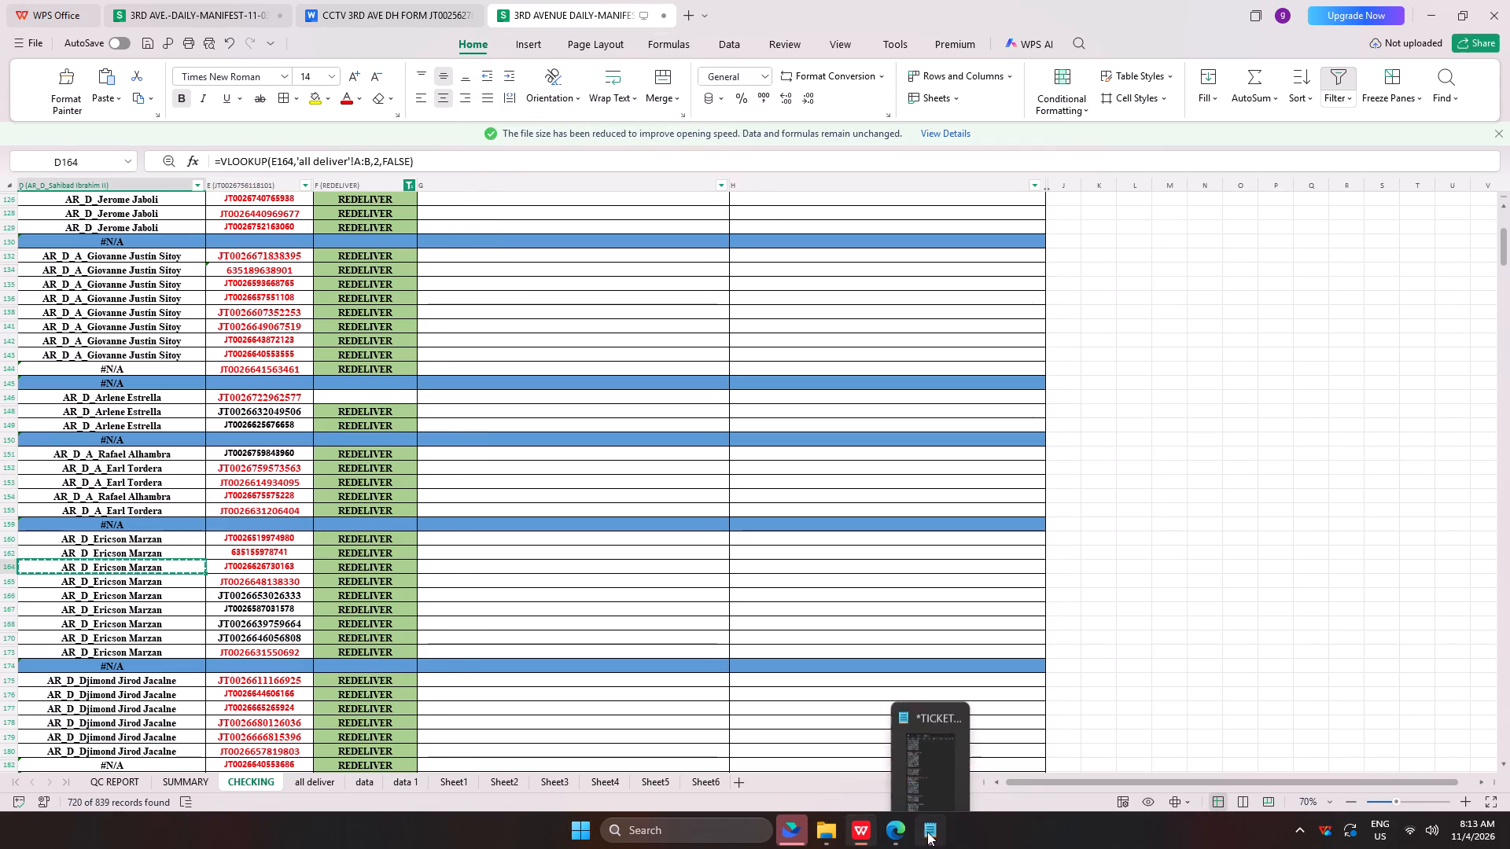
pyautogui.hotkey('ctrl', 'v')
pyautogui.click(544, 582)
pyautogui.moveTo(226, 541); pyautogui.dragTo(233, 557)
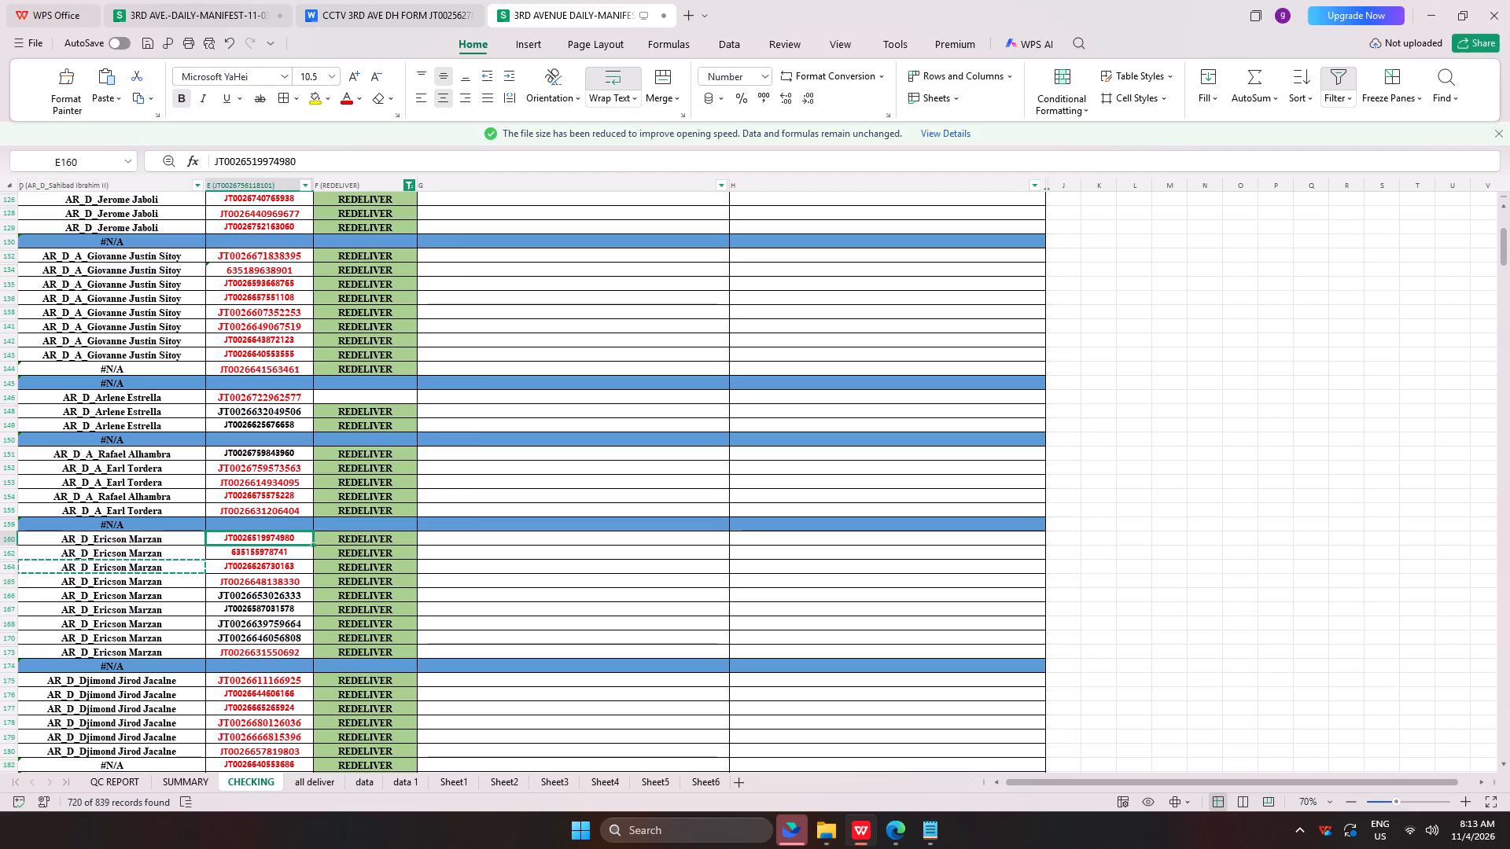
pyautogui.moveTo(233, 557); pyautogui.dragTo(240, 663)
pyautogui.hotkey('ctrl', 'c')
pyautogui.click(919, 835)
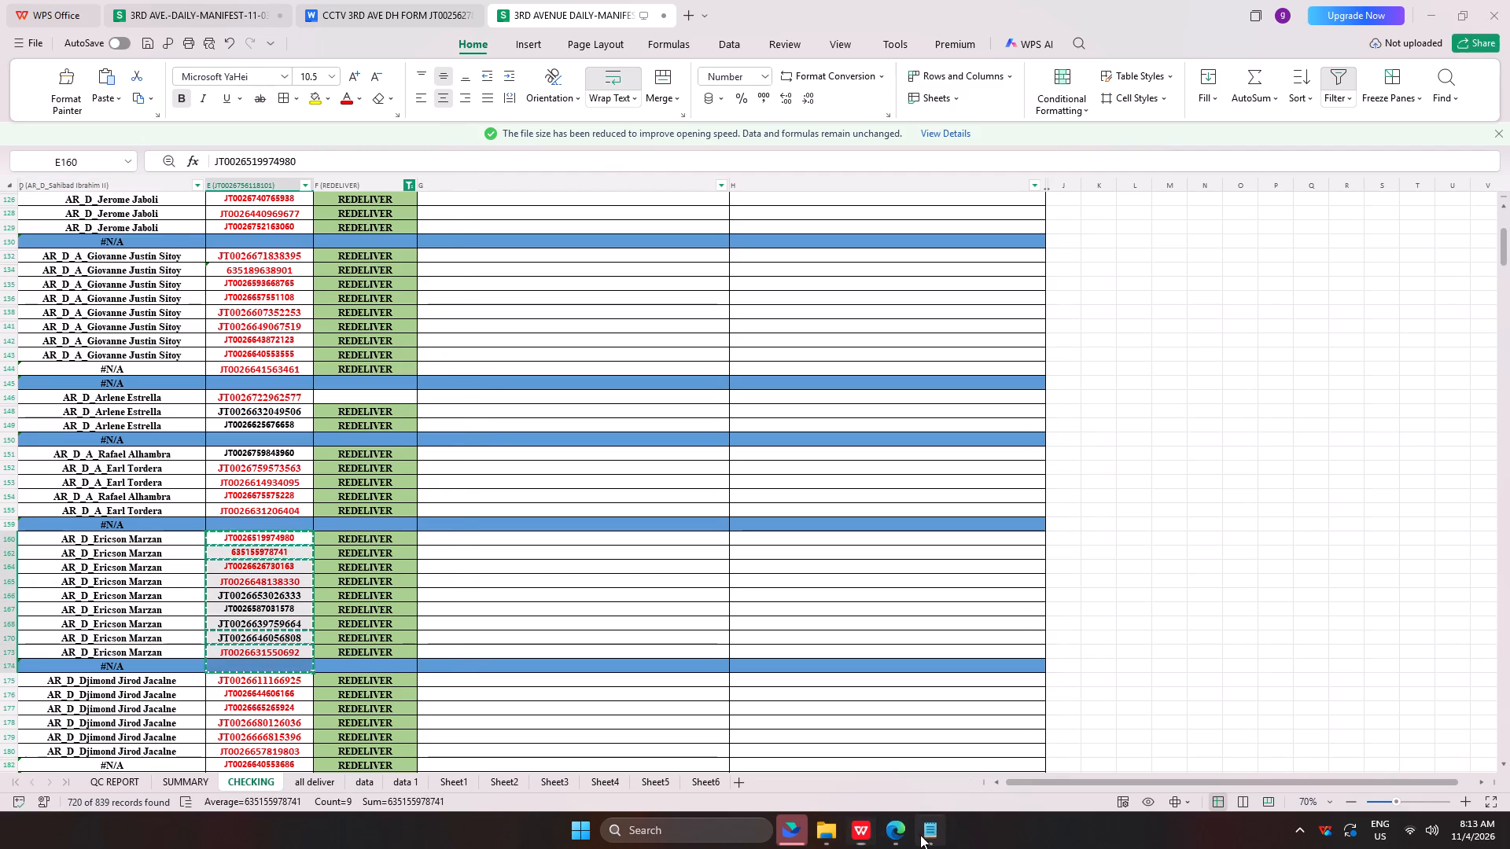
pyautogui.hotkey('ctrl', 'v')
pyautogui.click(726, 597)
pyautogui.scroll(-5, 296, 601)
pyautogui.click(85, 523)
pyautogui.hotkey('ctrl', 'c')
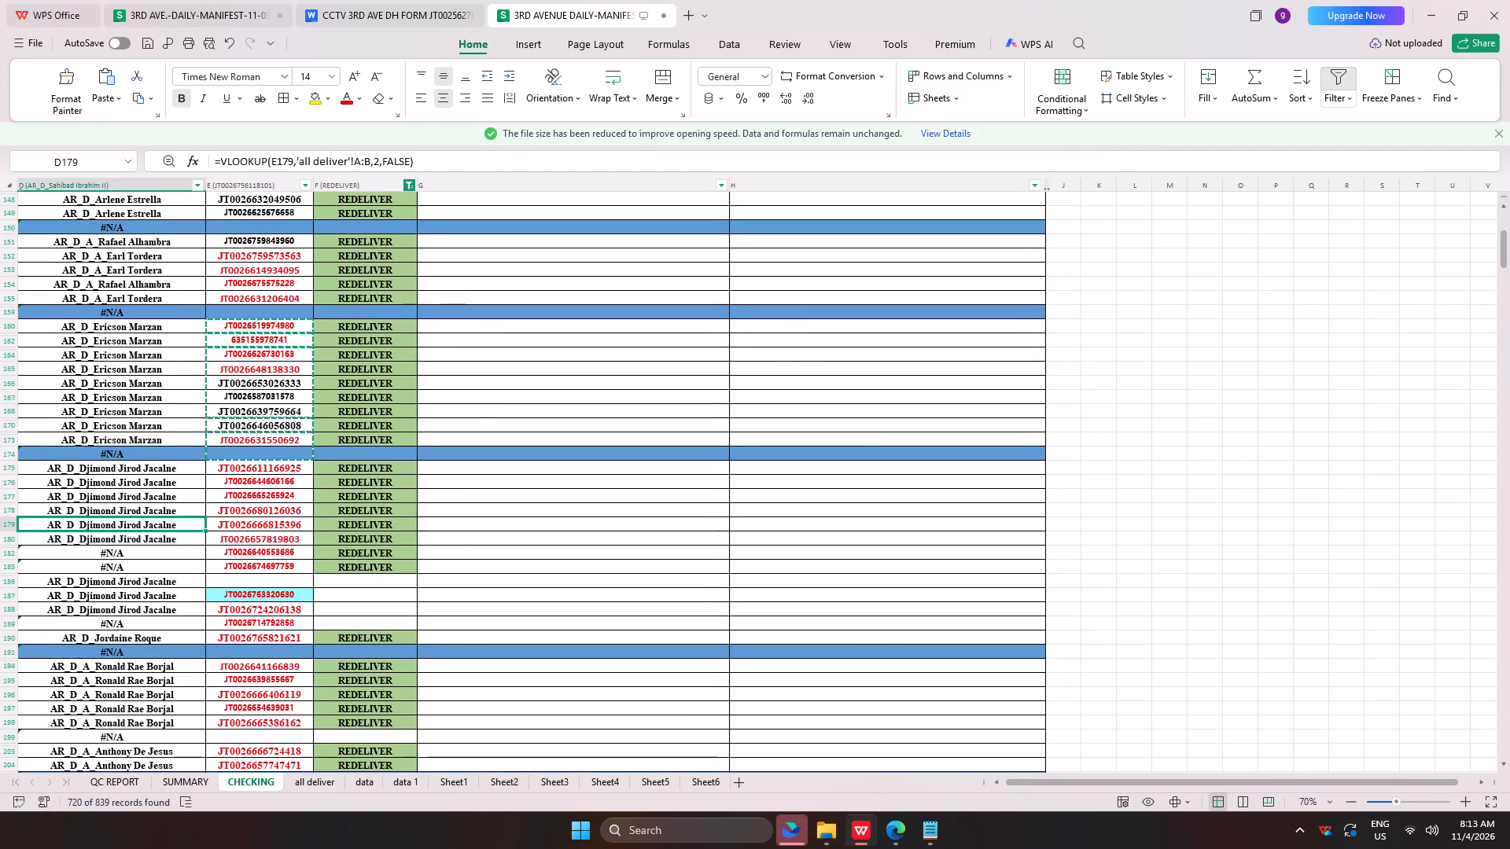
pyautogui.click(930, 824)
pyautogui.hotkey('ctrl', 'v')
pyautogui.click(698, 531)
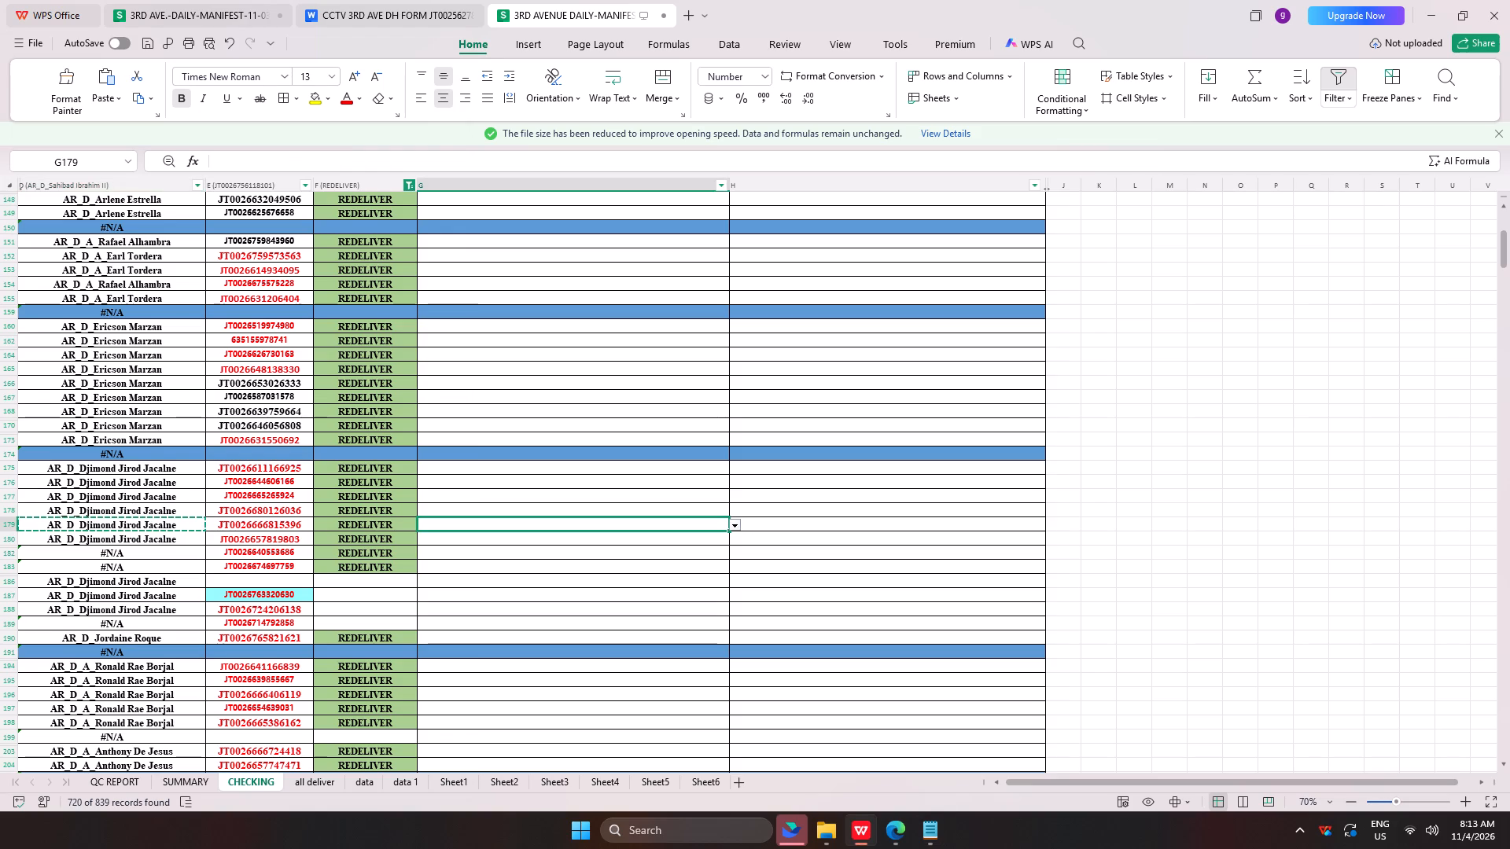
pyautogui.moveTo(231, 473); pyautogui.dragTo(243, 648)
pyautogui.hotkey('ctrl', 'c')
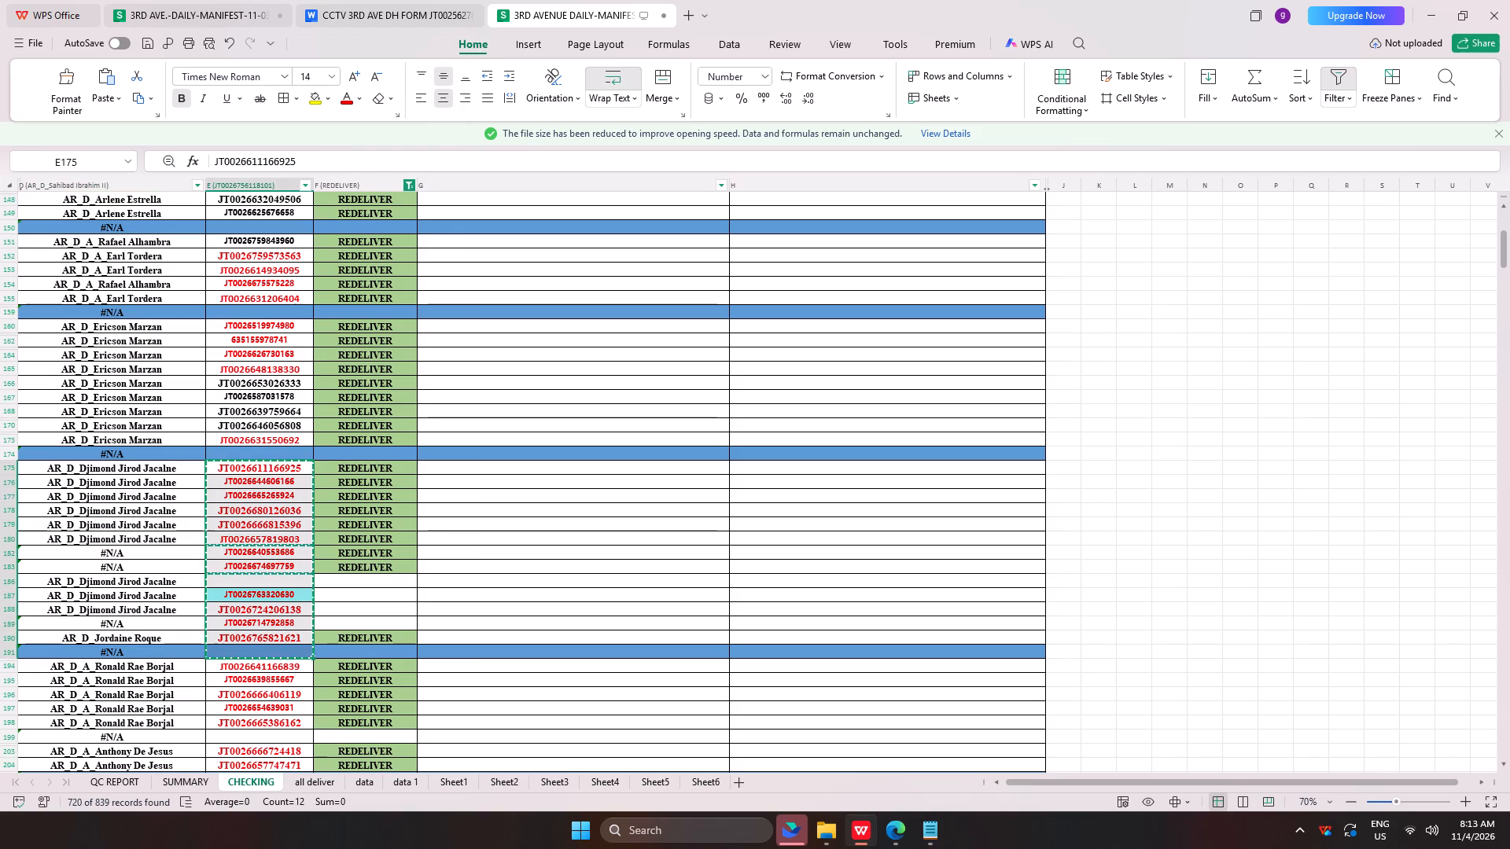
pyautogui.click(931, 832)
pyautogui.hotkey('ctrl', 'v')
pyautogui.click(728, 564)
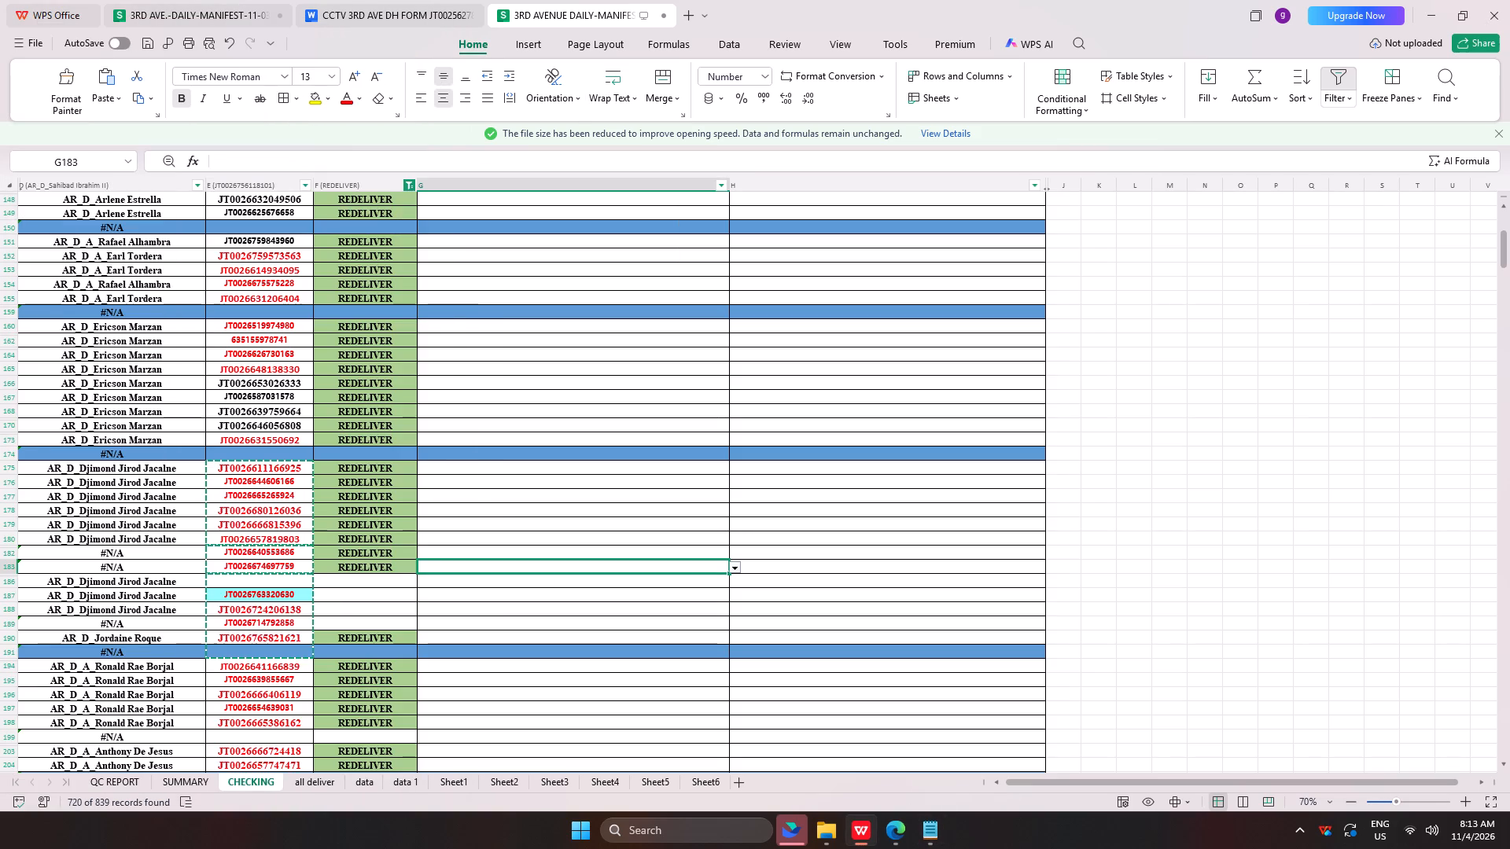
pyautogui.click(920, 831)
pyautogui.click(66, 628)
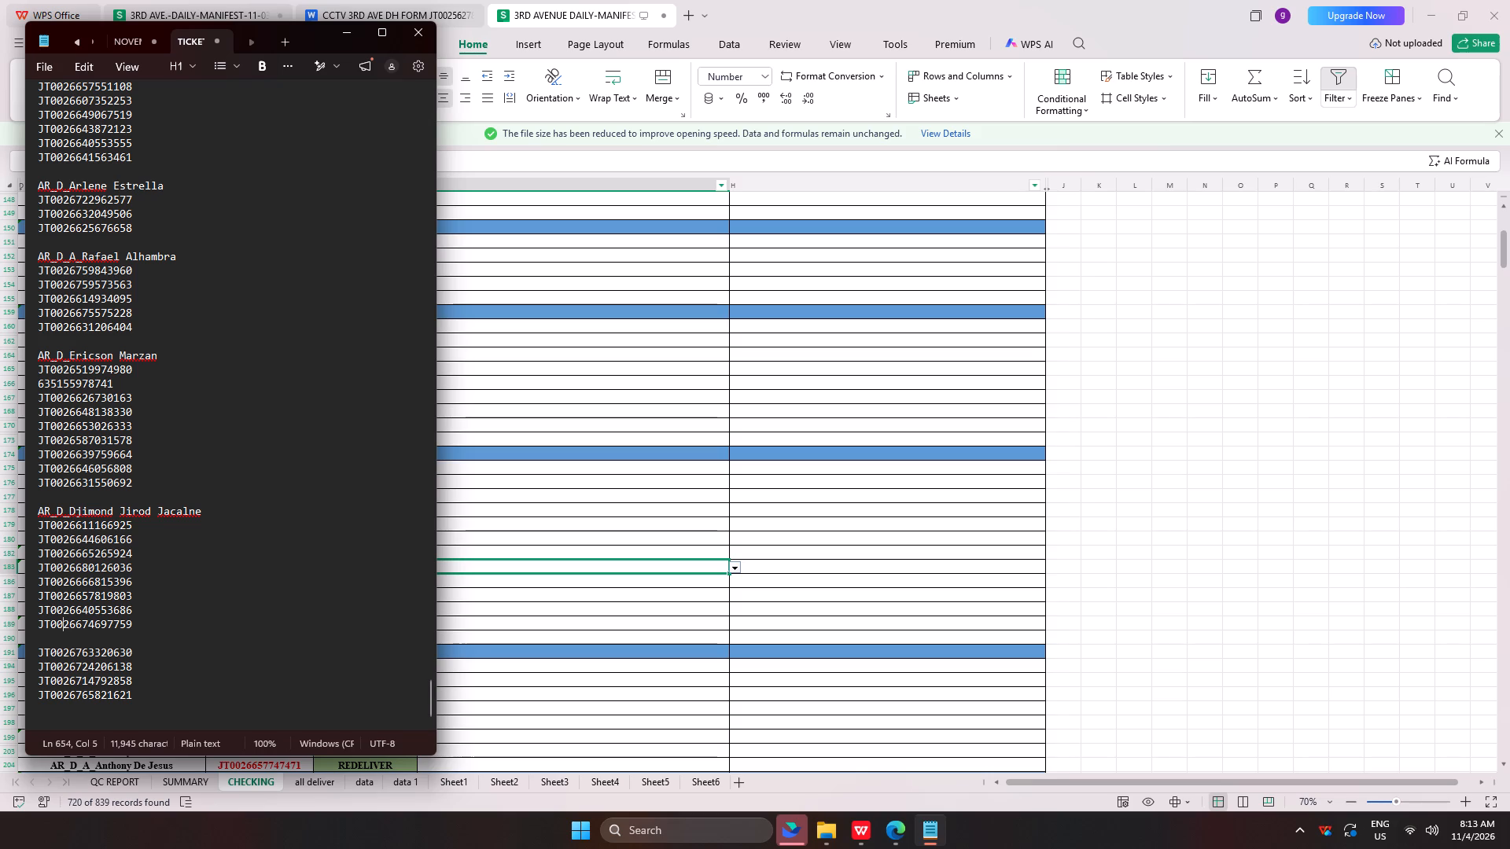
pyautogui.click(109, 645)
pyautogui.press('BackSpace')
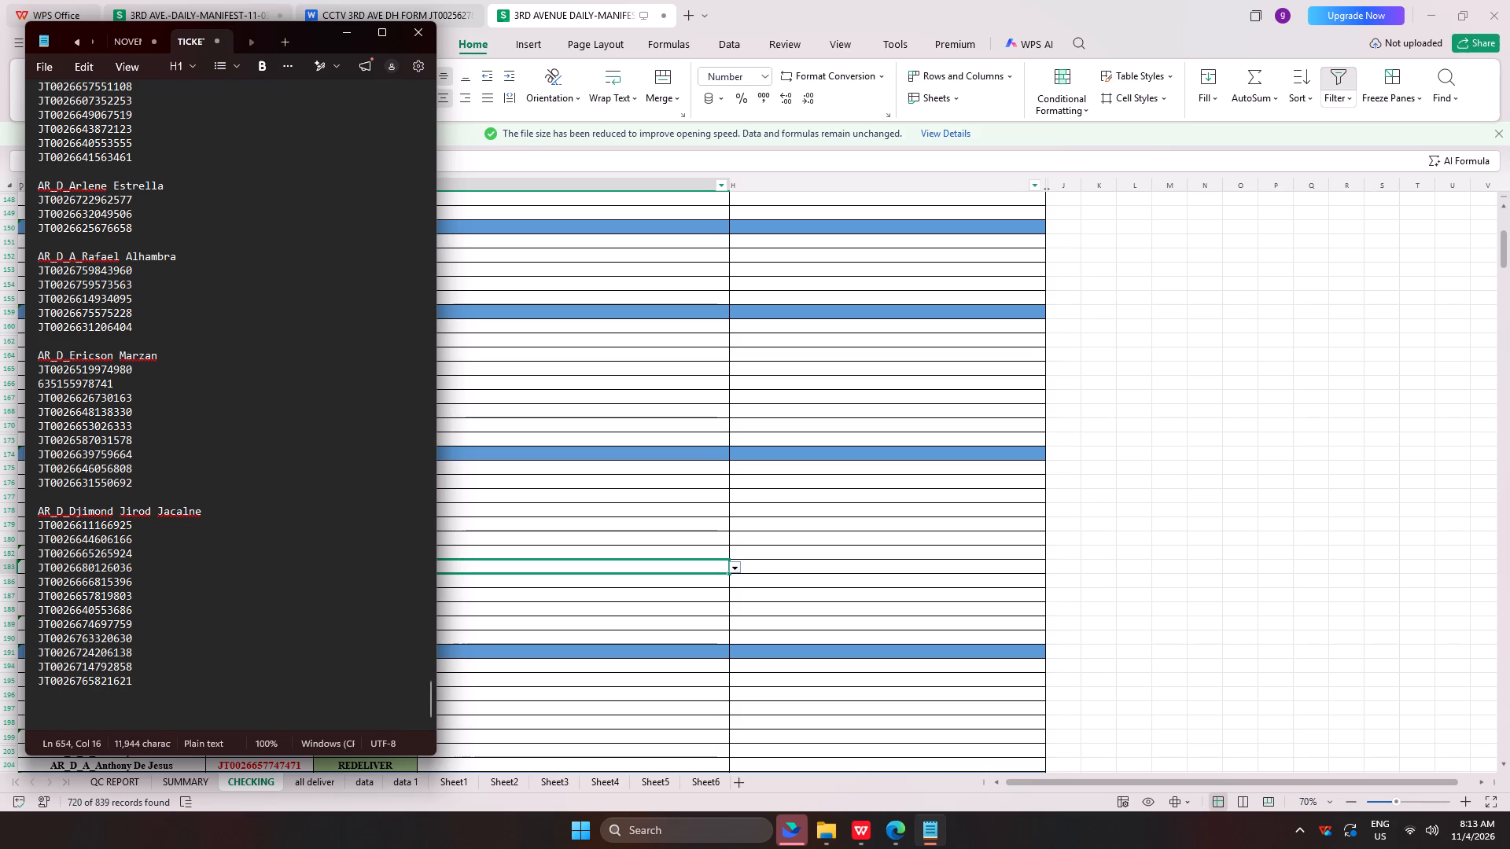
pyautogui.click(68, 693)
pyautogui.press('Return')
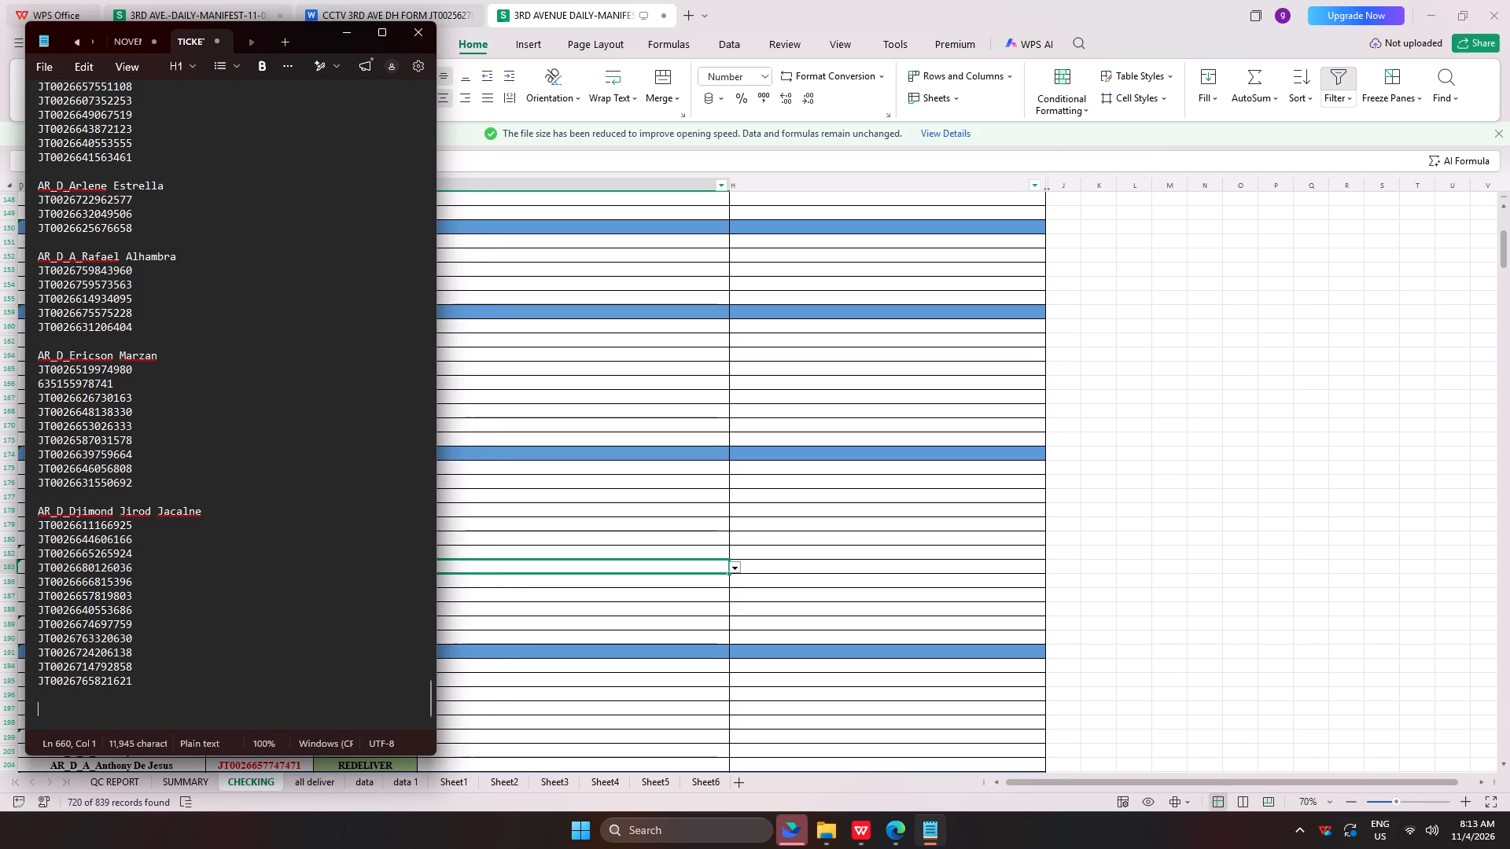
pyautogui.click(686, 504)
pyautogui.scroll(-2, 135, 640)
pyautogui.click(122, 630)
pyautogui.hotkey('ctrl', 'c')
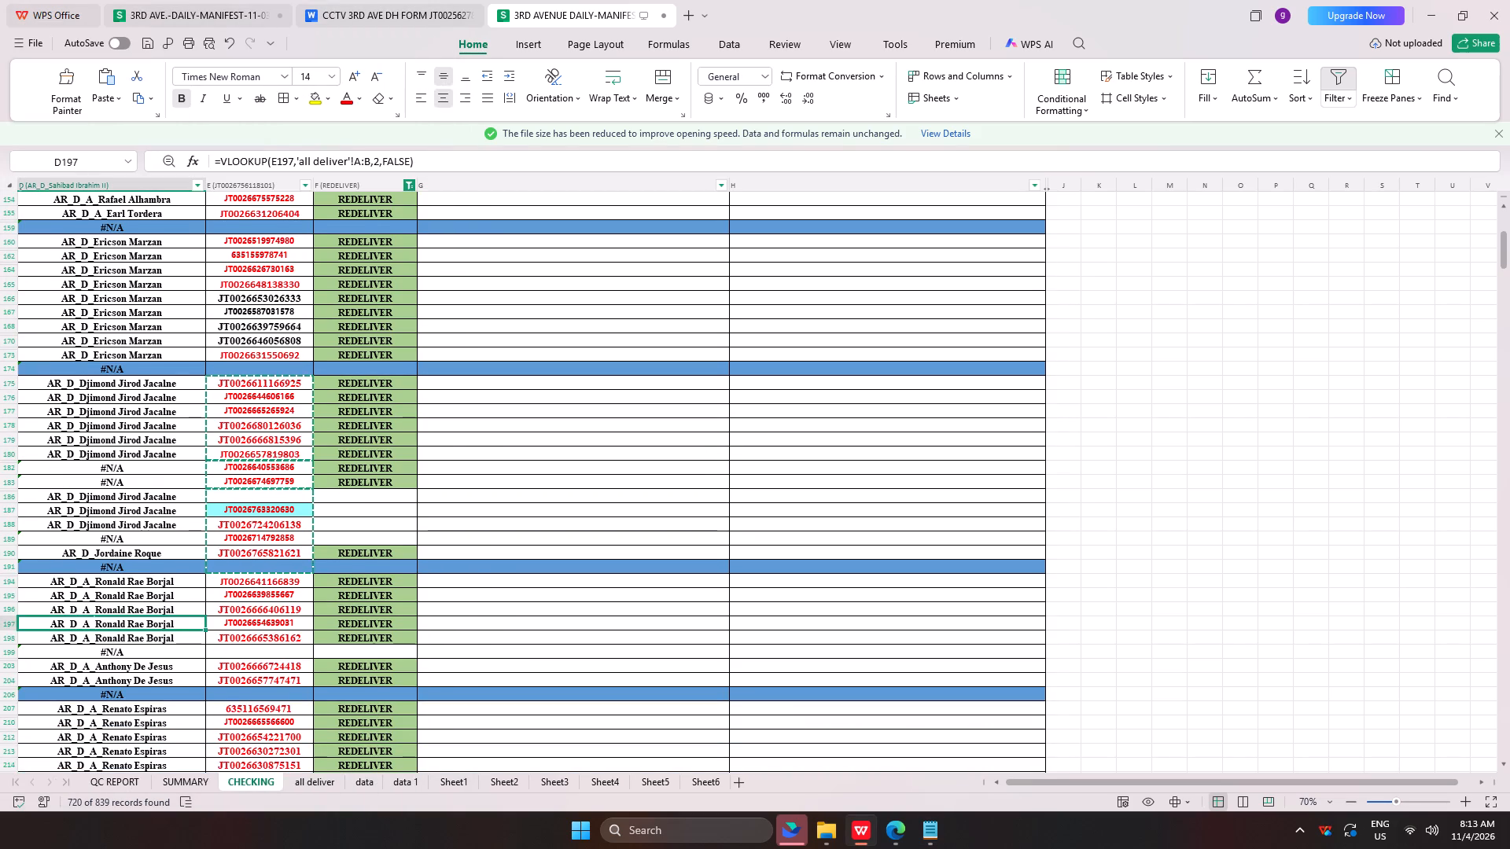
pyautogui.click(922, 839)
pyautogui.hotkey('ctrl', 'v')
pyautogui.click(813, 619)
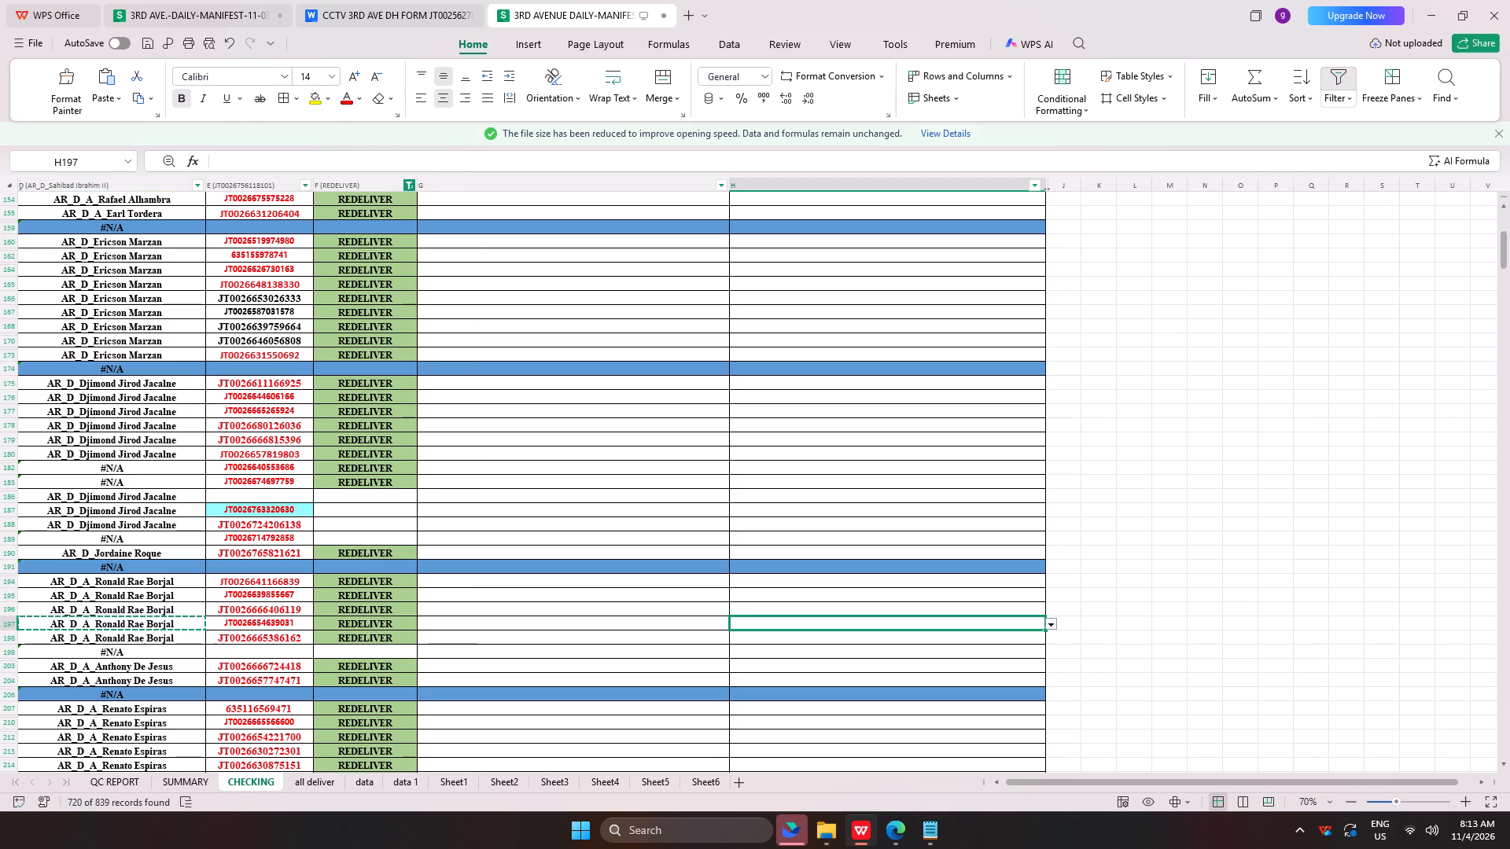
pyautogui.moveTo(236, 582); pyautogui.dragTo(241, 696)
pyautogui.hotkey('ctrl', 'c')
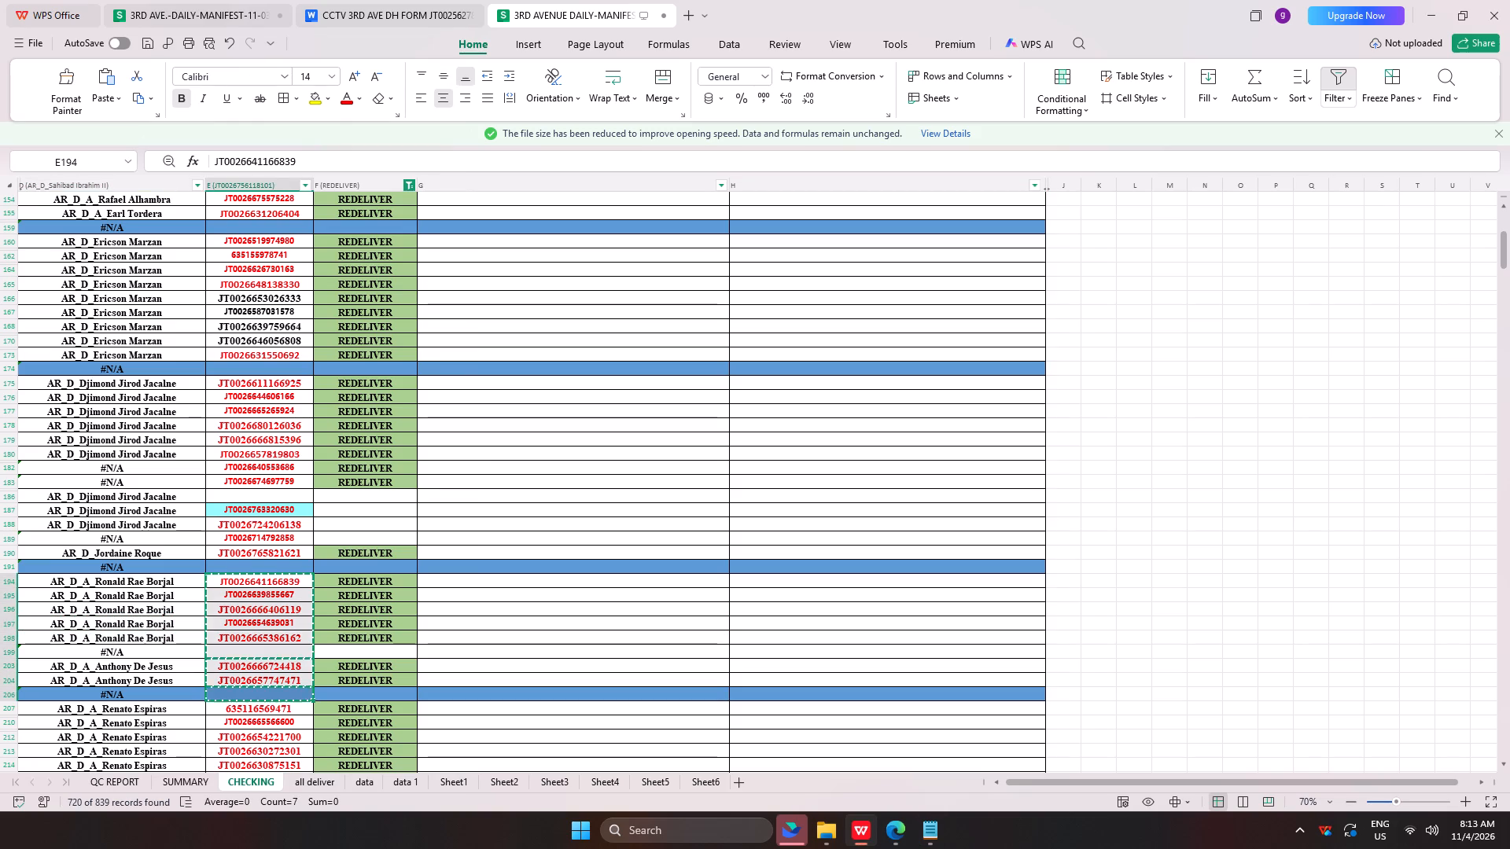
pyautogui.click(925, 831)
pyautogui.hotkey('ctrl', 'v')
pyautogui.click(753, 558)
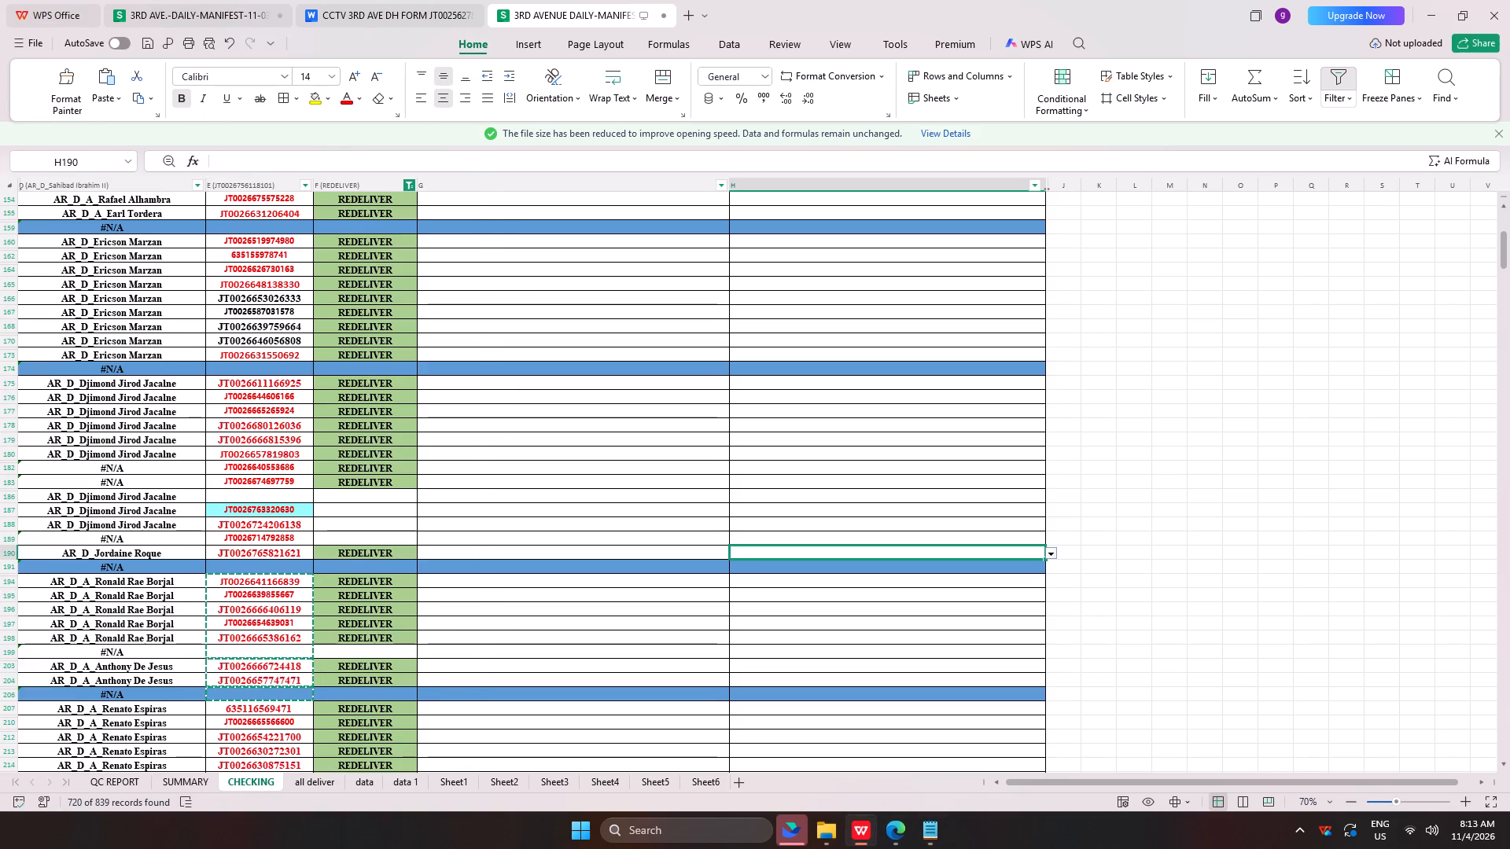
pyautogui.click(937, 838)
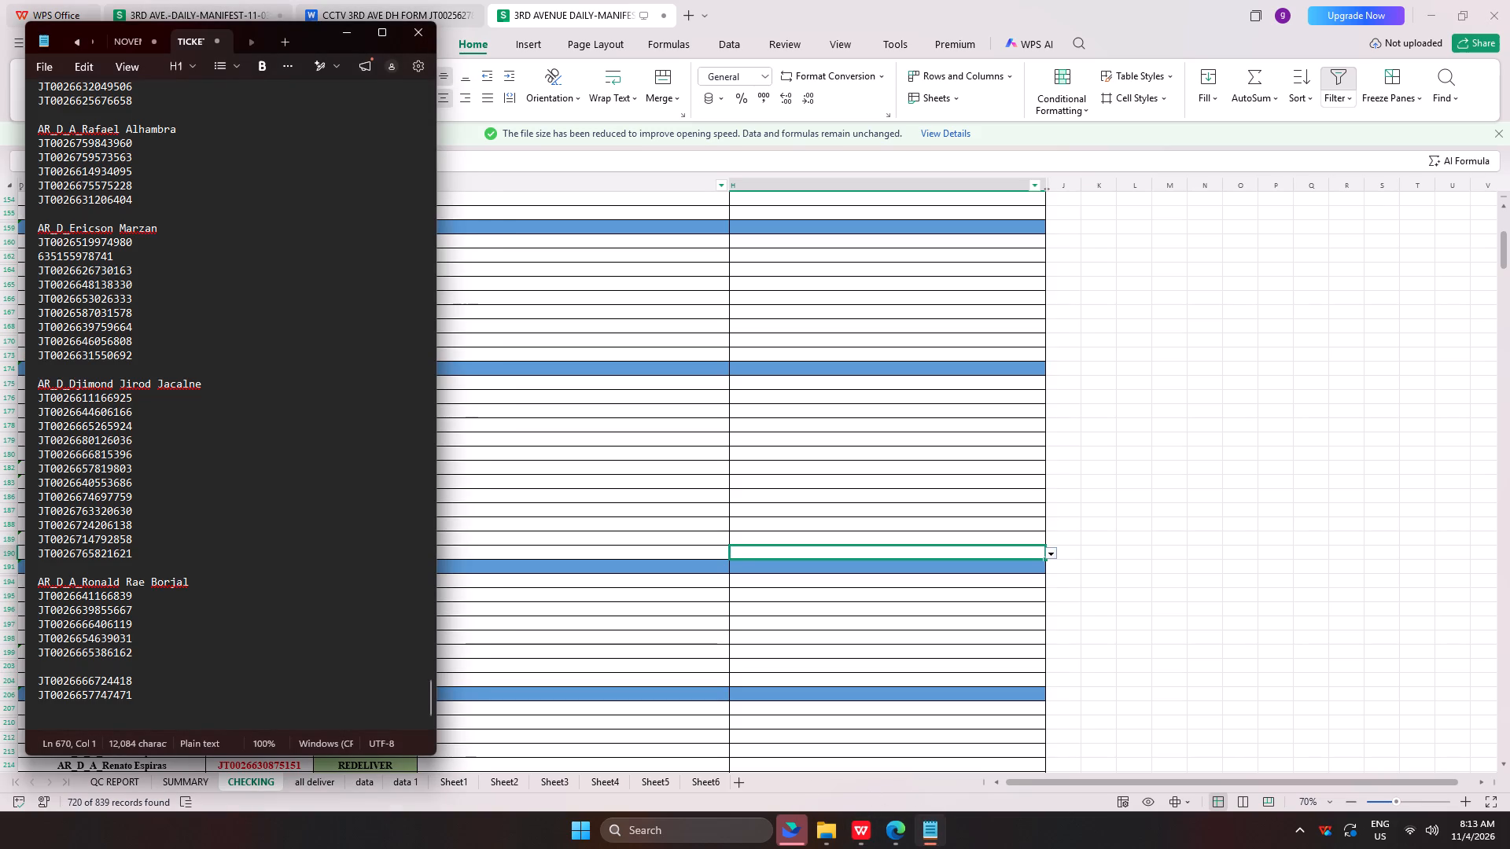
pyautogui.click(97, 670)
pyautogui.press('BackSpace')
pyautogui.click(580, 646)
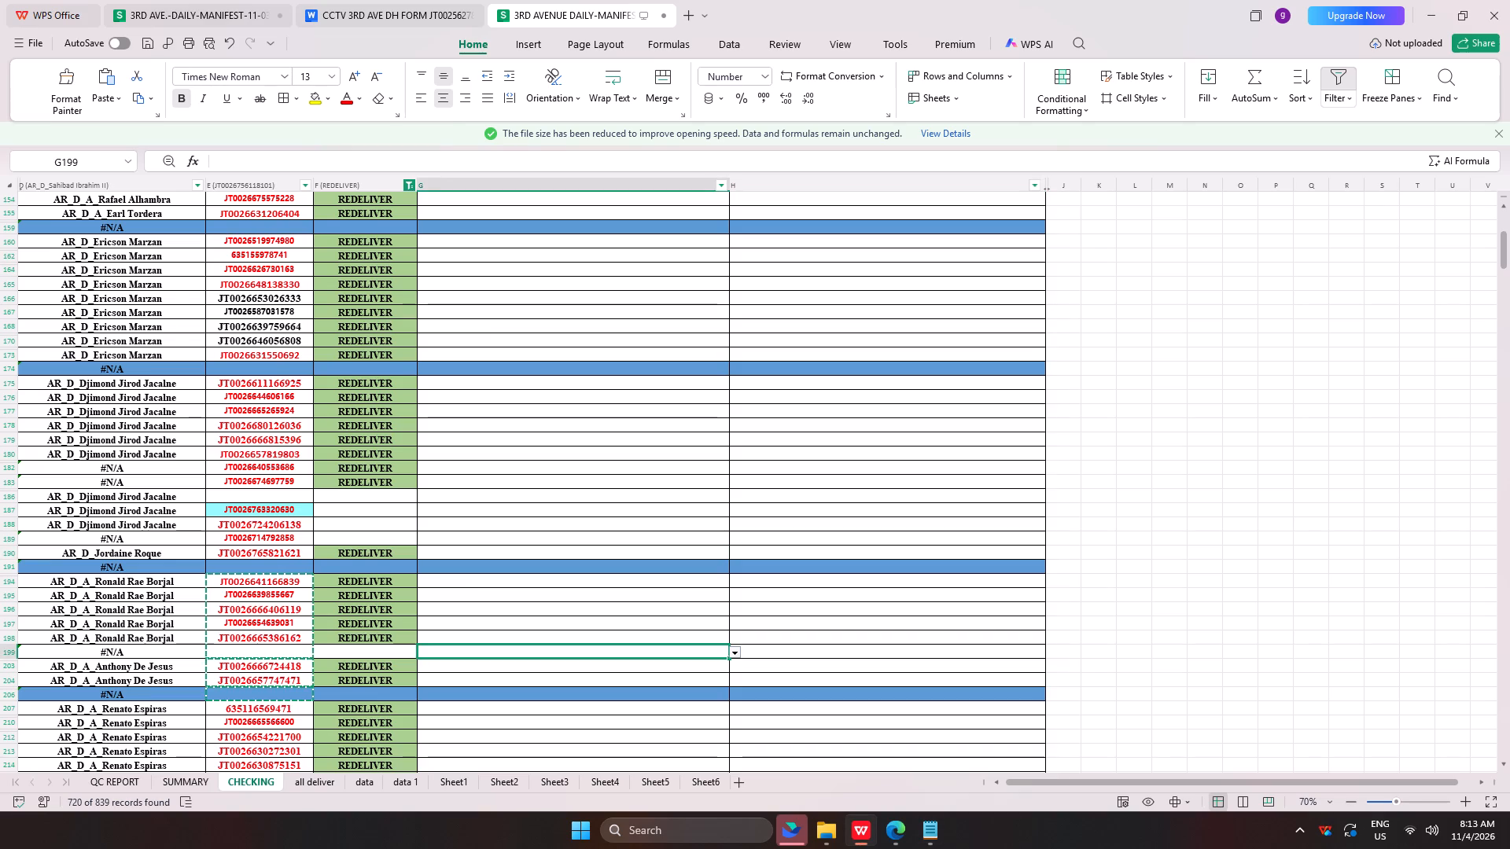
pyautogui.scroll(-7, 174, 552)
pyautogui.click(90, 465)
pyautogui.hotkey('ctrl', 'c')
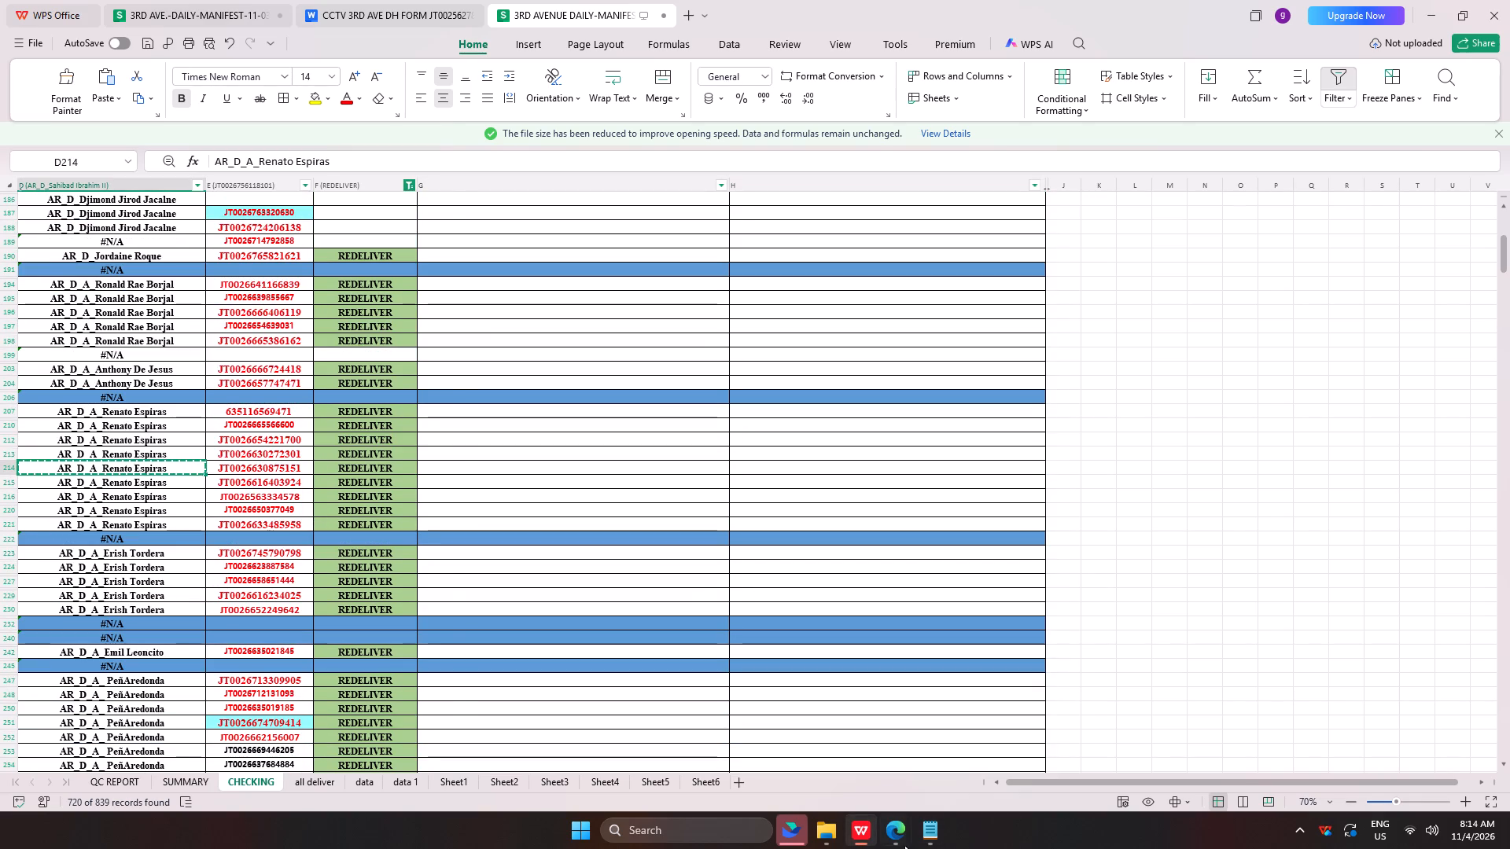
pyautogui.click(917, 839)
pyautogui.hotkey('ctrl', 'v')
pyautogui.click(788, 566)
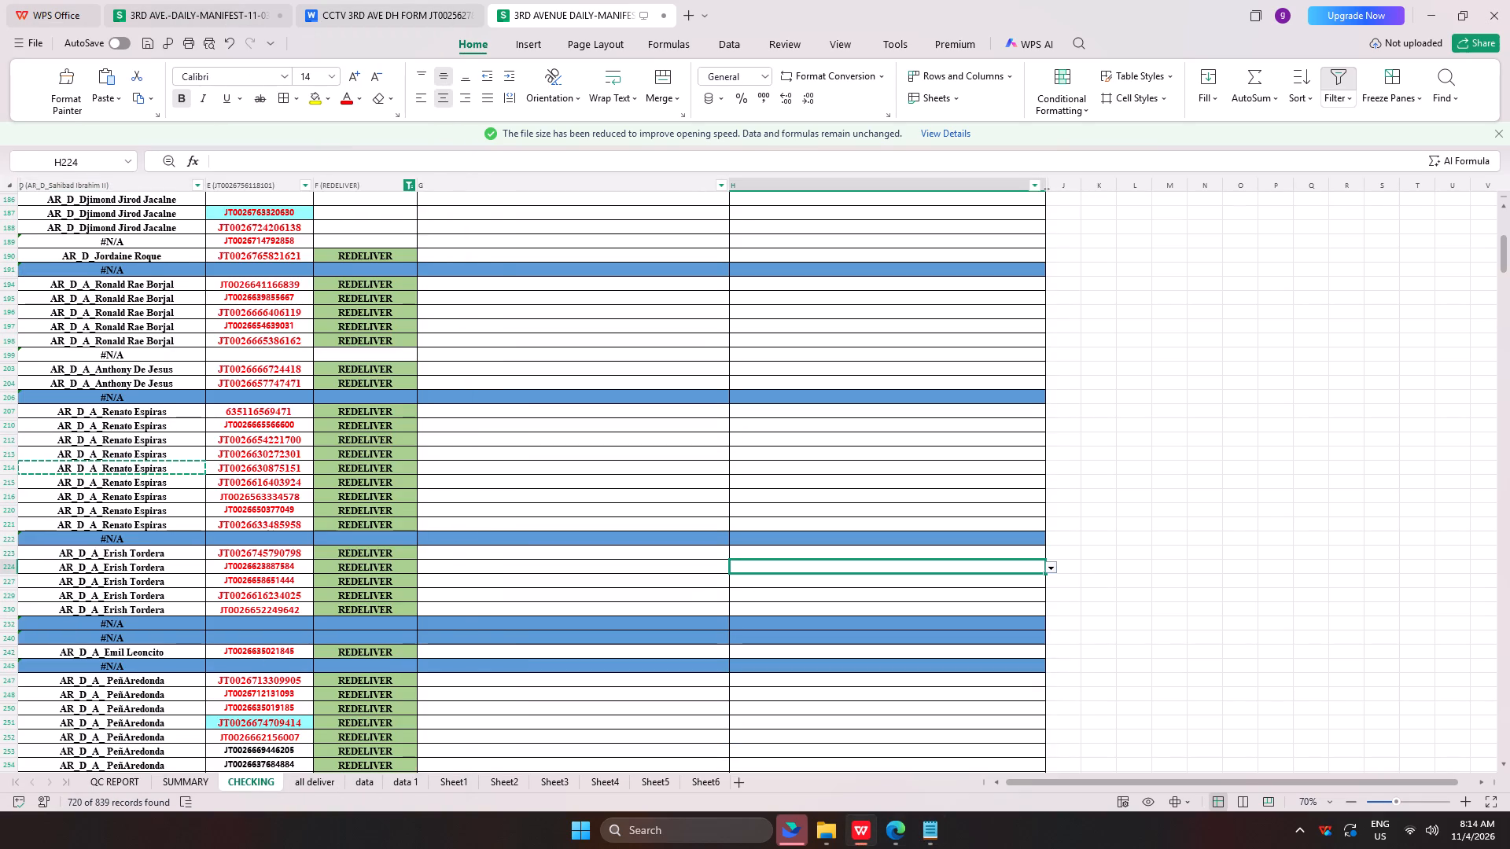
pyautogui.click(934, 829)
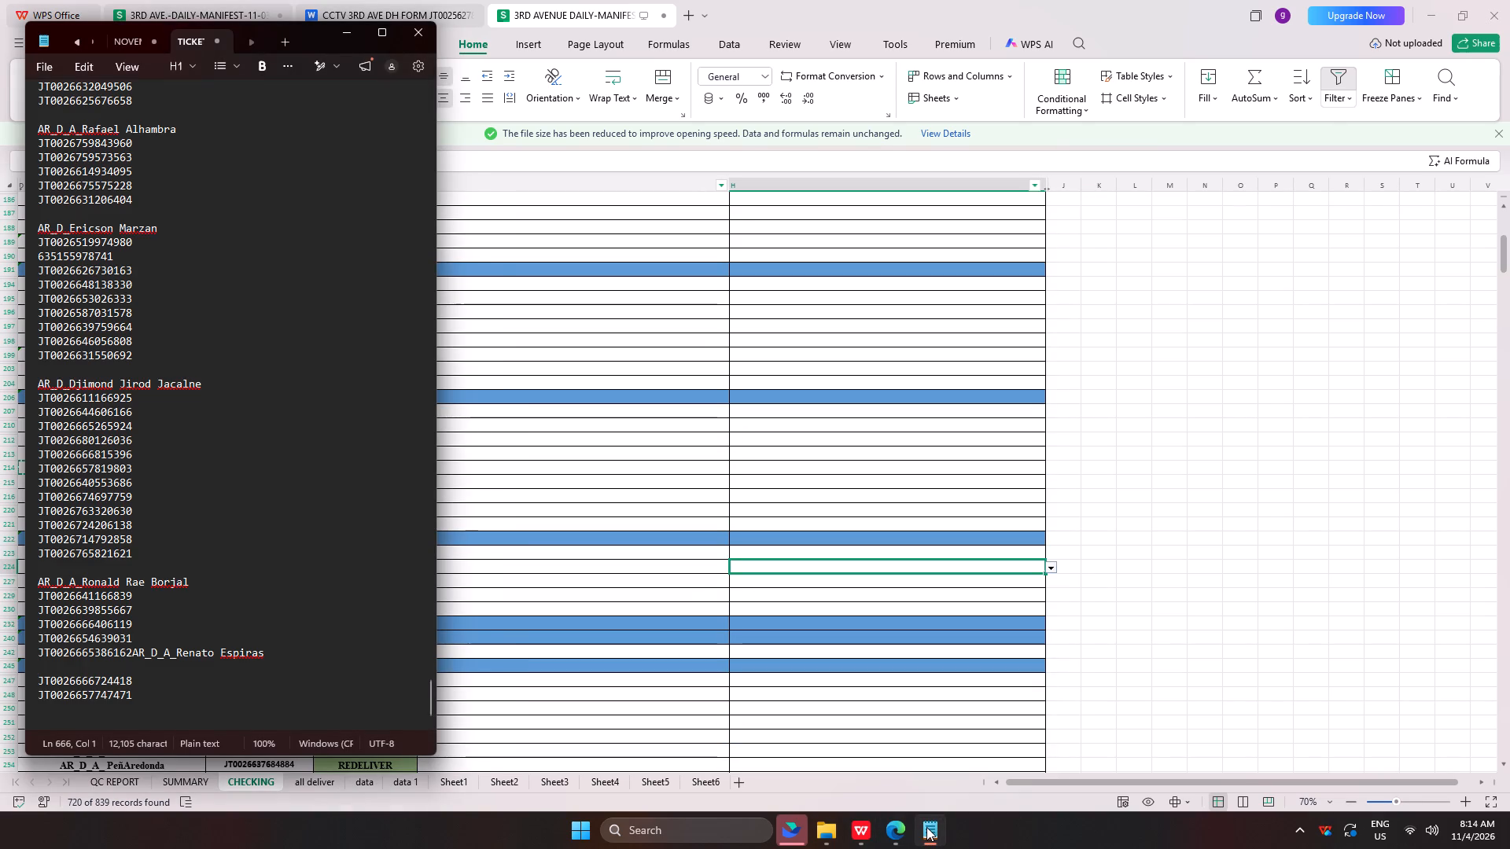
pyautogui.hotkey('ctrl', 'z')
pyautogui.click(65, 702)
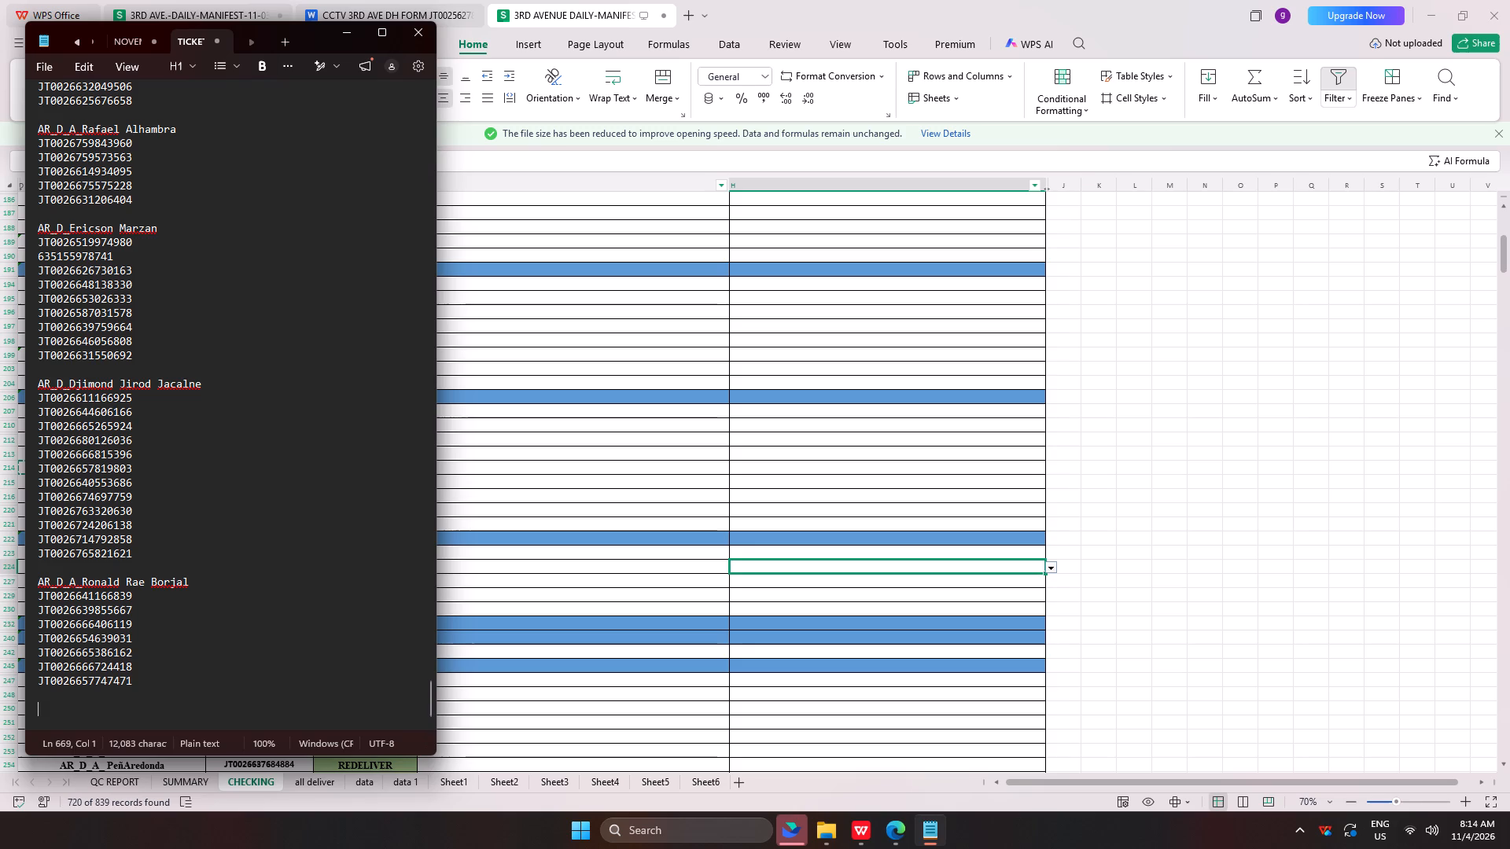
pyautogui.hotkey('ctrl', 'v')
pyautogui.click(661, 564)
pyautogui.moveTo(250, 412); pyautogui.dragTo(257, 546)
pyautogui.hotkey('ctrl', 'c')
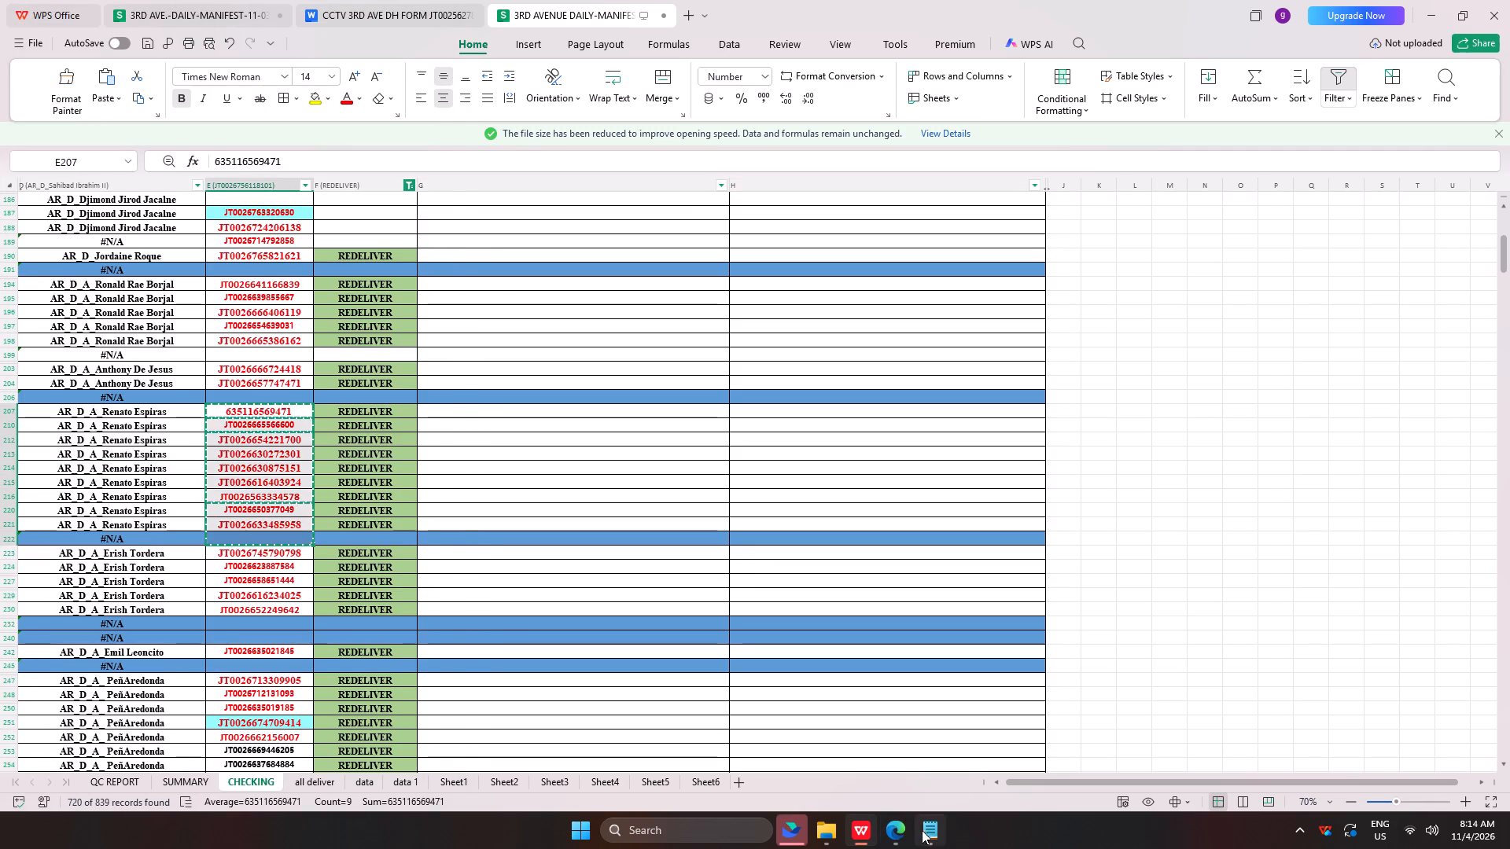
pyautogui.click(924, 832)
pyautogui.hotkey('ctrl', 'v')
pyautogui.moveTo(734, 502); pyautogui.dragTo(715, 496)
pyautogui.click(113, 564)
pyautogui.hotkey('ctrl', 'c')
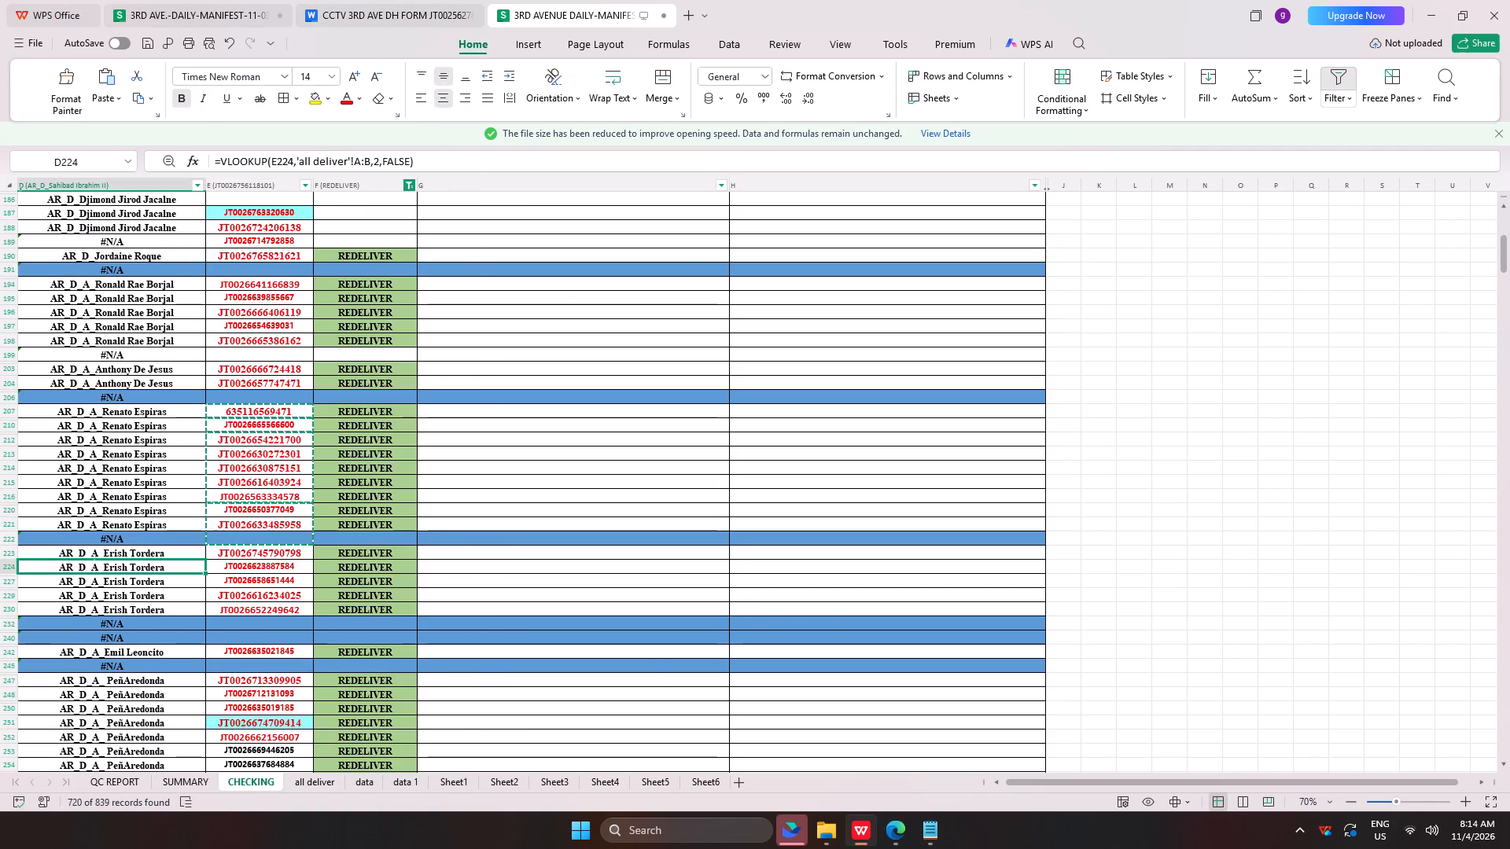
pyautogui.click(918, 830)
pyautogui.hotkey('ctrl', 'v')
pyautogui.click(702, 553)
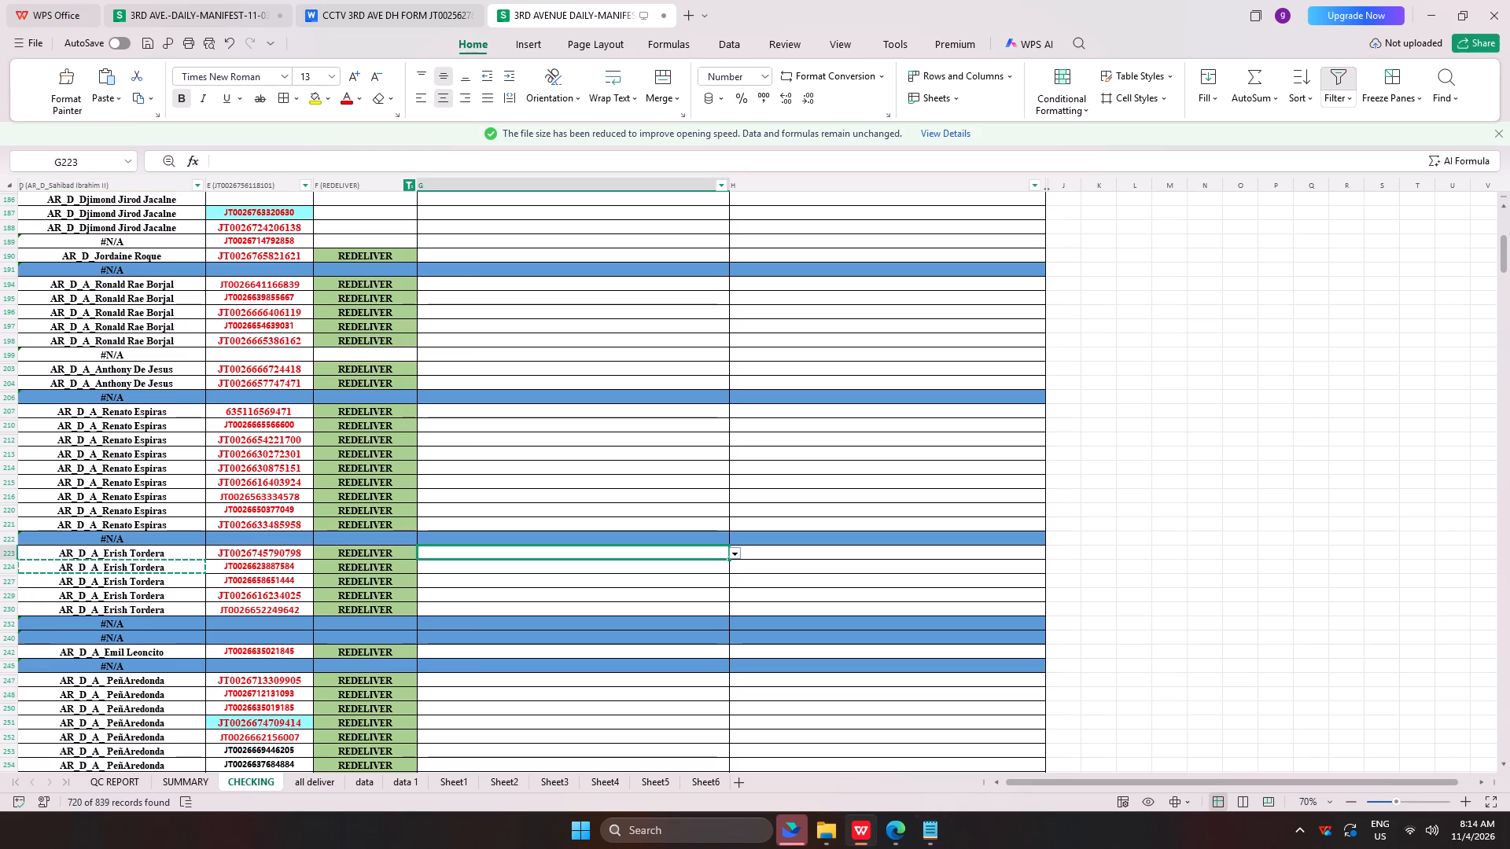
pyautogui.moveTo(223, 557); pyautogui.dragTo(234, 620)
pyautogui.hotkey('ctrl', 'c')
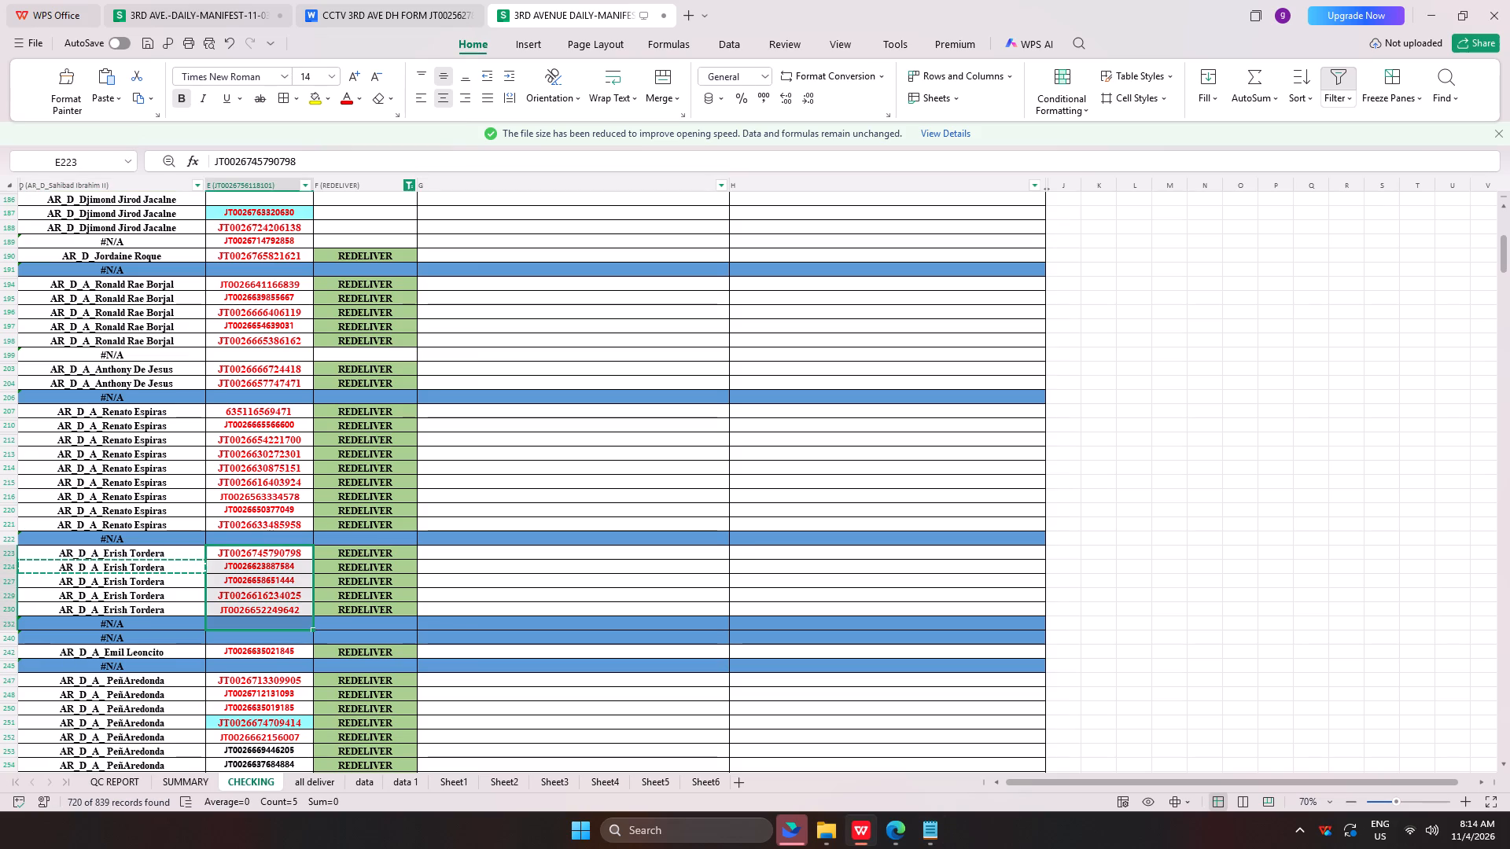
pyautogui.click(934, 830)
pyautogui.hotkey('ctrl', 'v')
pyautogui.click(778, 585)
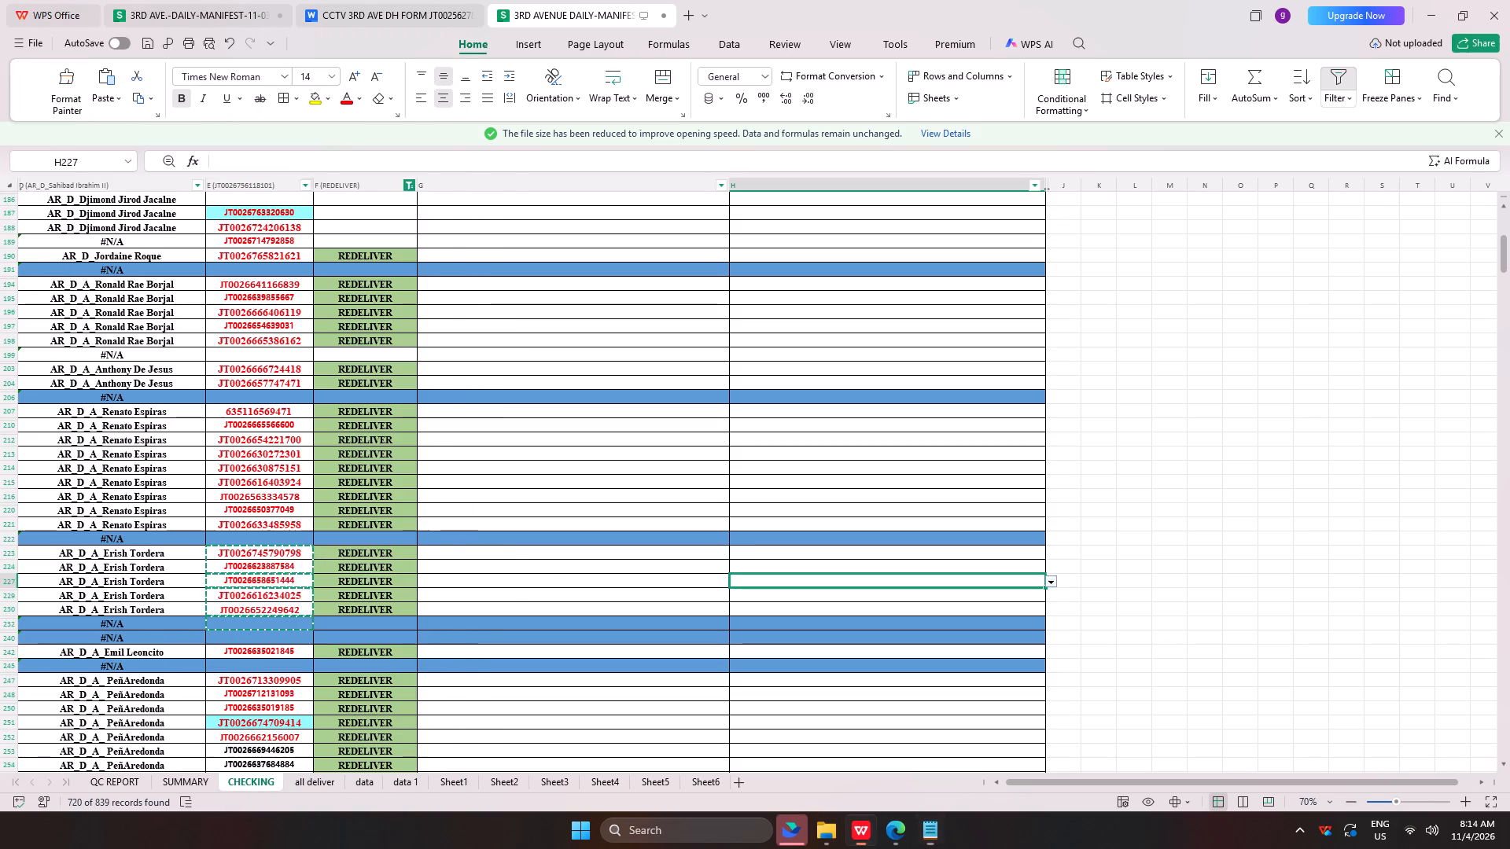
pyautogui.click(131, 649)
pyautogui.hotkey('ctrl', 'c')
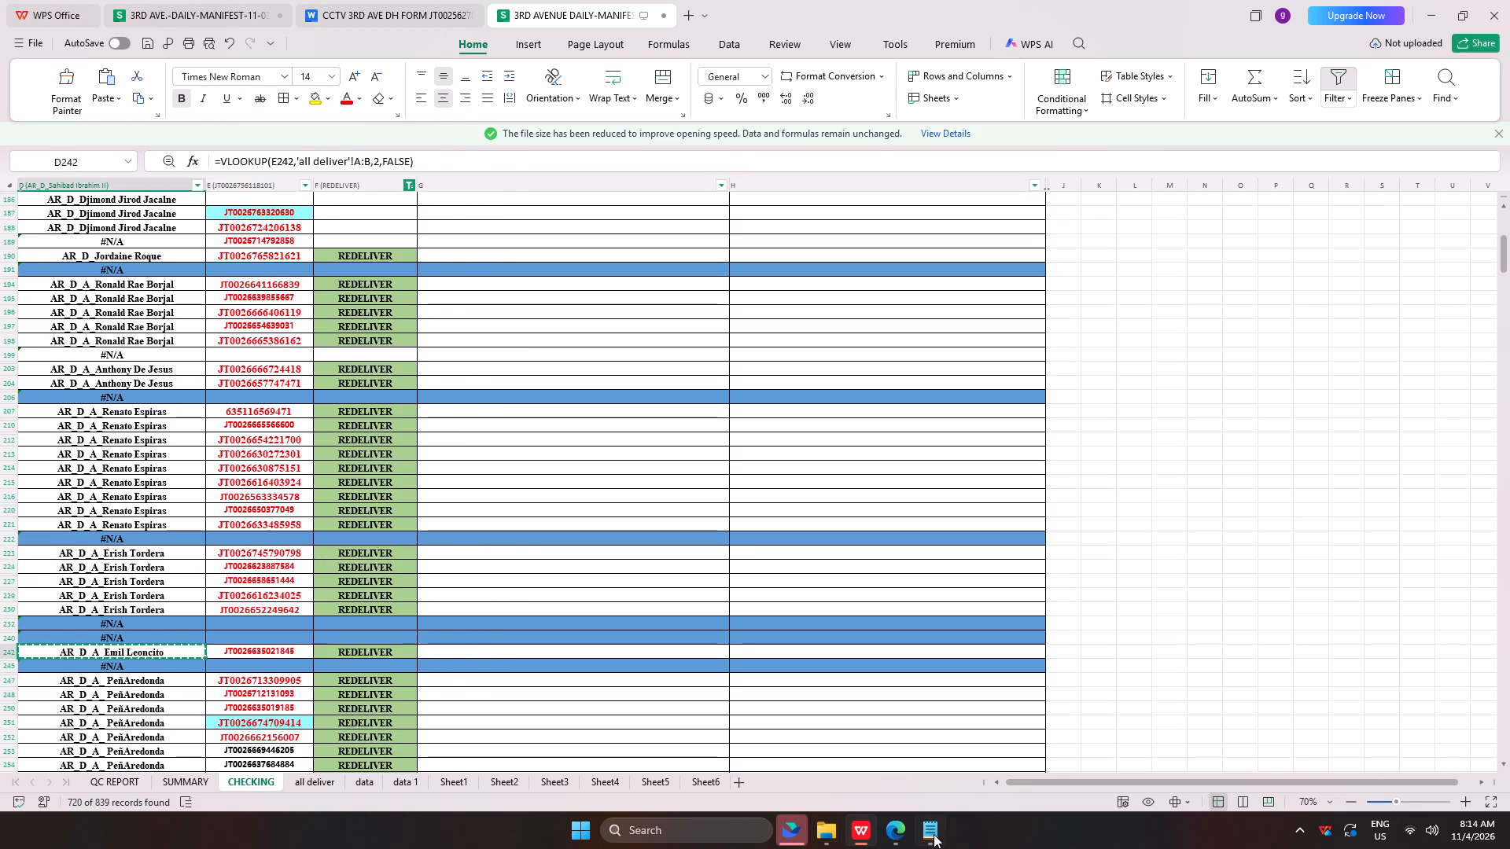
pyautogui.click(932, 833)
pyautogui.hotkey('ctrl', 'v')
pyautogui.moveTo(633, 589); pyautogui.dragTo(610, 586)
pyautogui.moveTo(226, 651); pyautogui.dragTo(231, 678)
pyautogui.hotkey('ctrl', 'c')
pyautogui.click(934, 832)
pyautogui.hotkey('ctrl', 'v')
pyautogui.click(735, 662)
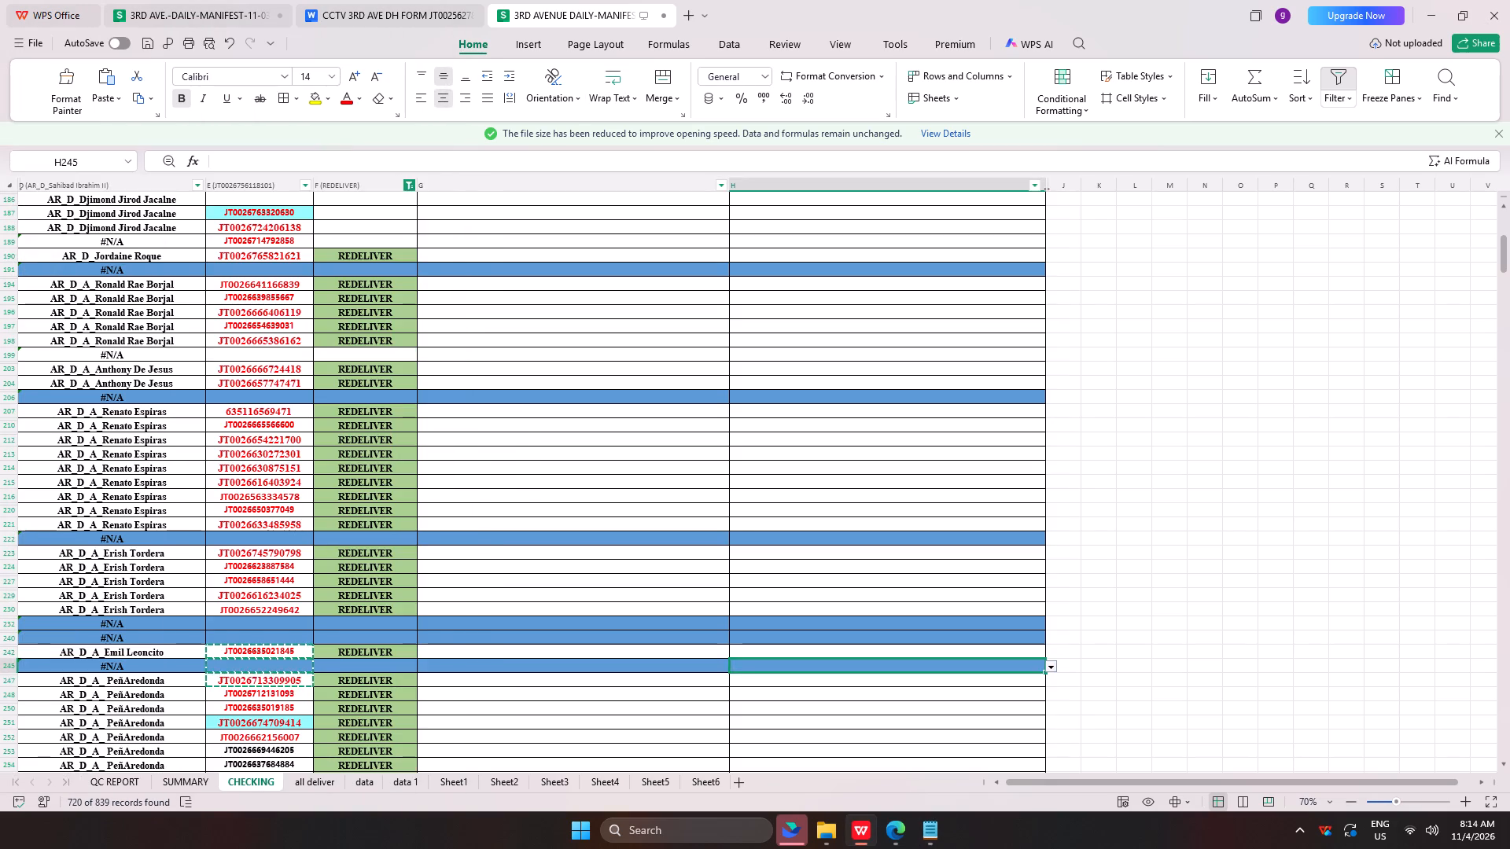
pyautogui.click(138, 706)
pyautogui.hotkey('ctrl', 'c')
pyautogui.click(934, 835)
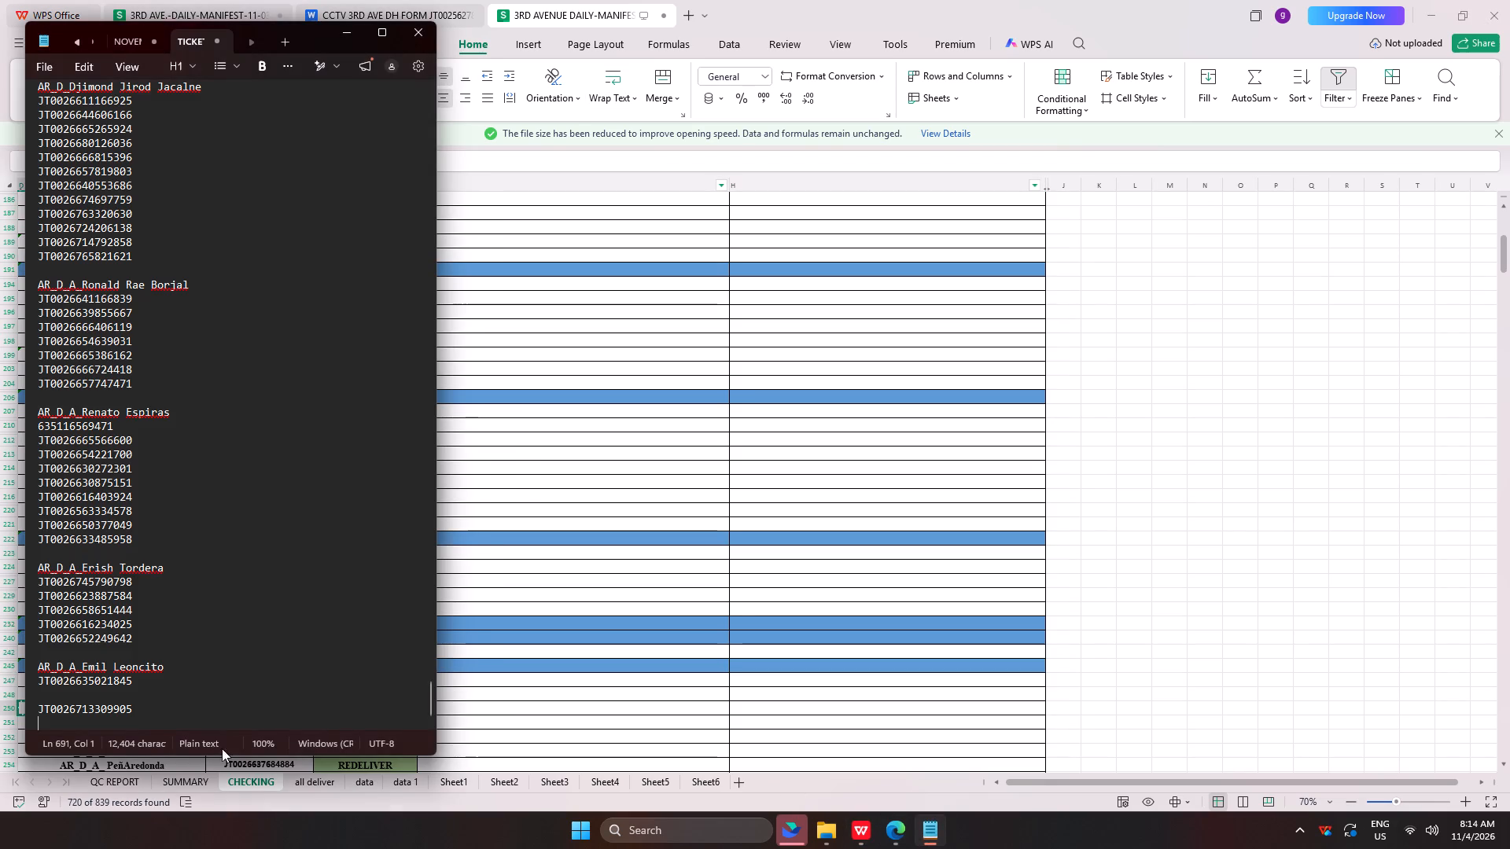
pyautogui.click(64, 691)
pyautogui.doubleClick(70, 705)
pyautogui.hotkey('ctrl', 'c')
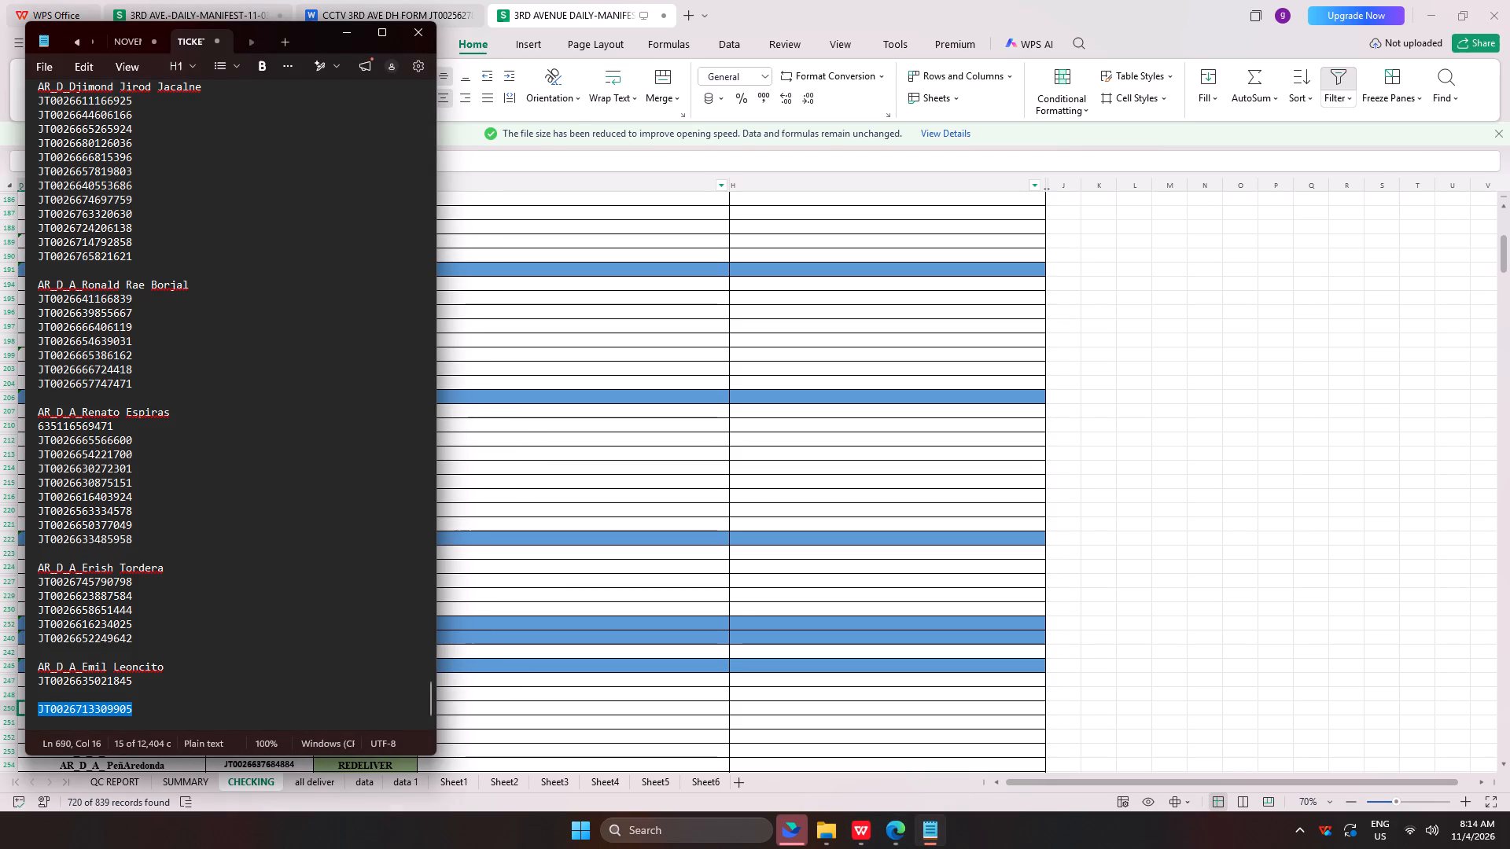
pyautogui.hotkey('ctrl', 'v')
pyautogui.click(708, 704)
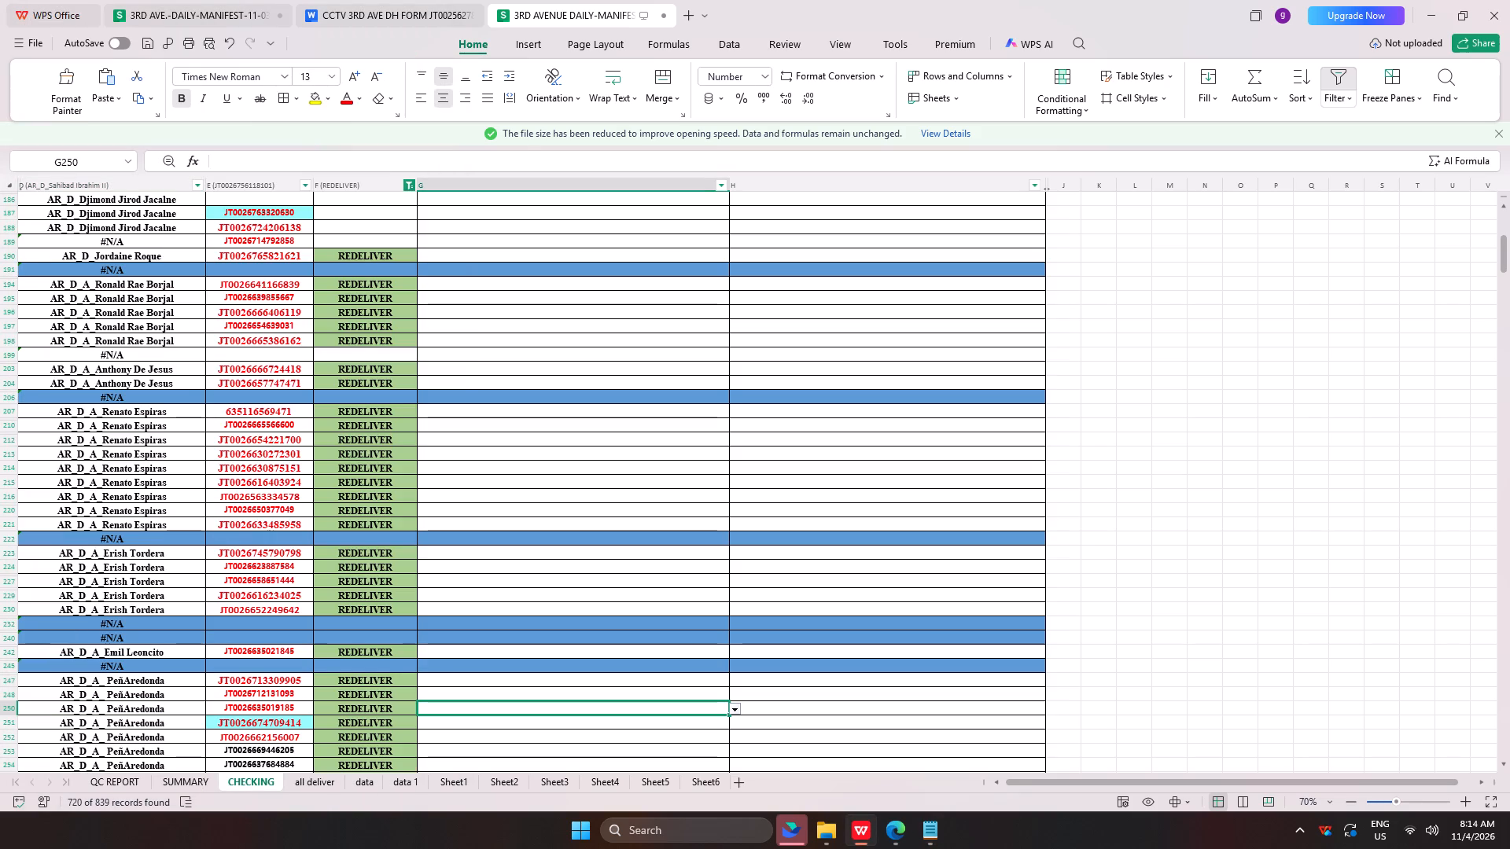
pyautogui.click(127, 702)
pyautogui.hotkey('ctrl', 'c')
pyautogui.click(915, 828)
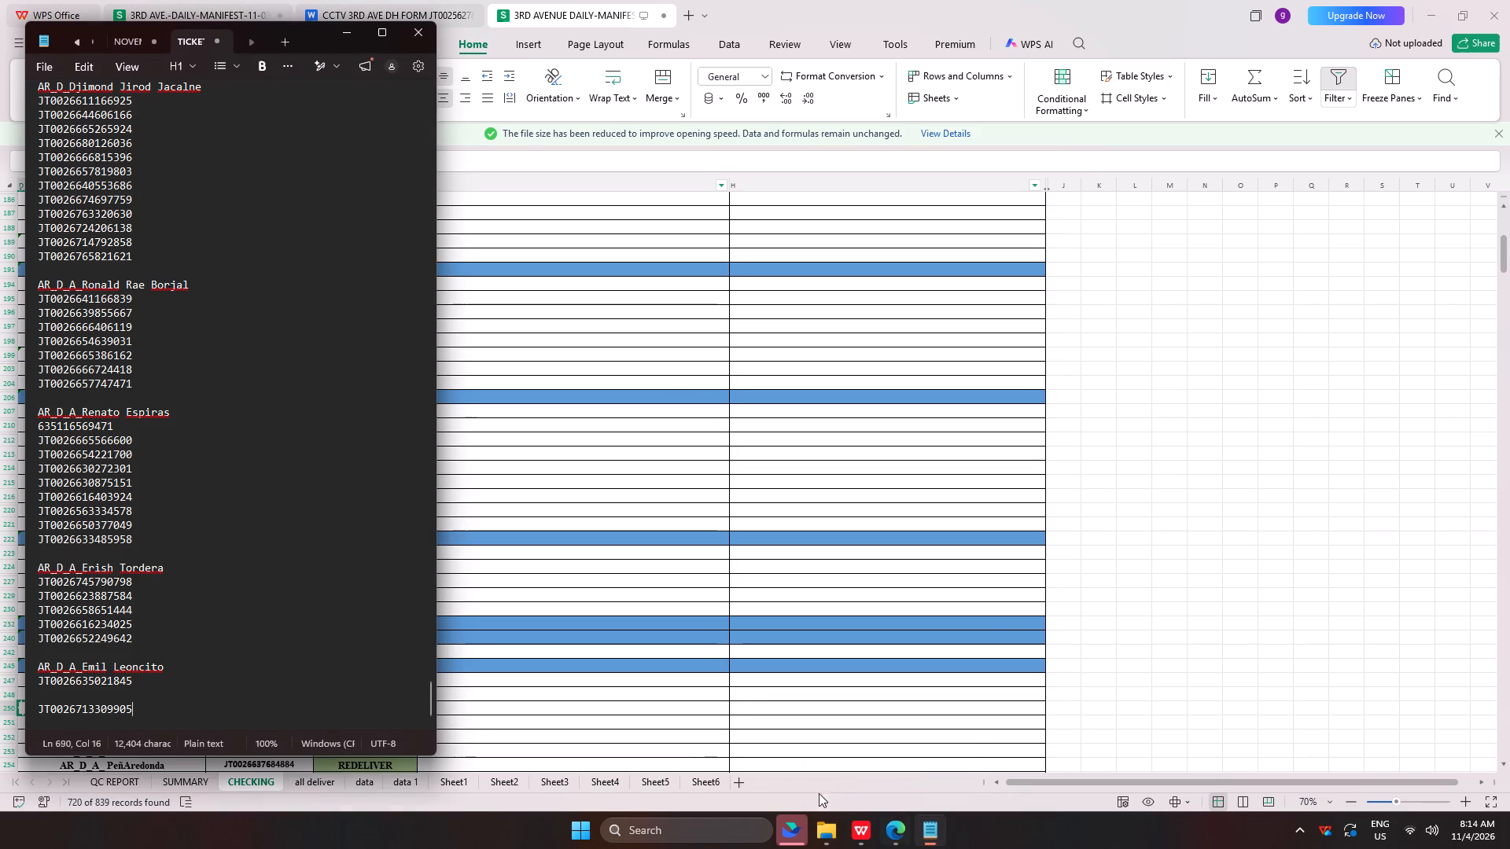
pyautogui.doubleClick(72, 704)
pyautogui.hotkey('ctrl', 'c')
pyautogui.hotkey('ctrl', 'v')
pyautogui.click(713, 723)
pyautogui.click(150, 742)
pyautogui.hotkey('ctrl', 'c')
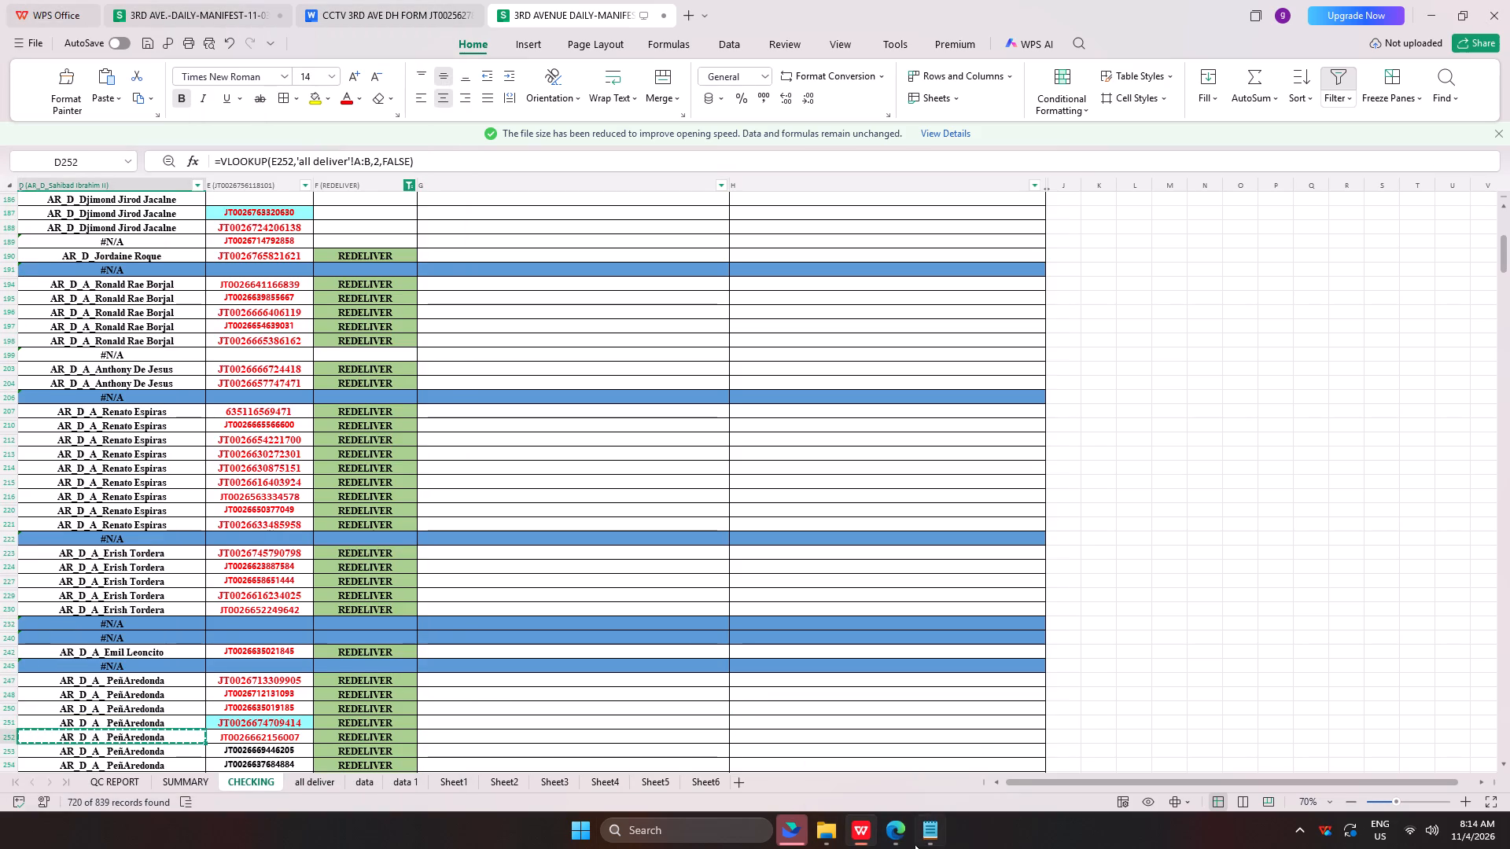
pyautogui.click(931, 830)
pyautogui.doubleClick(92, 704)
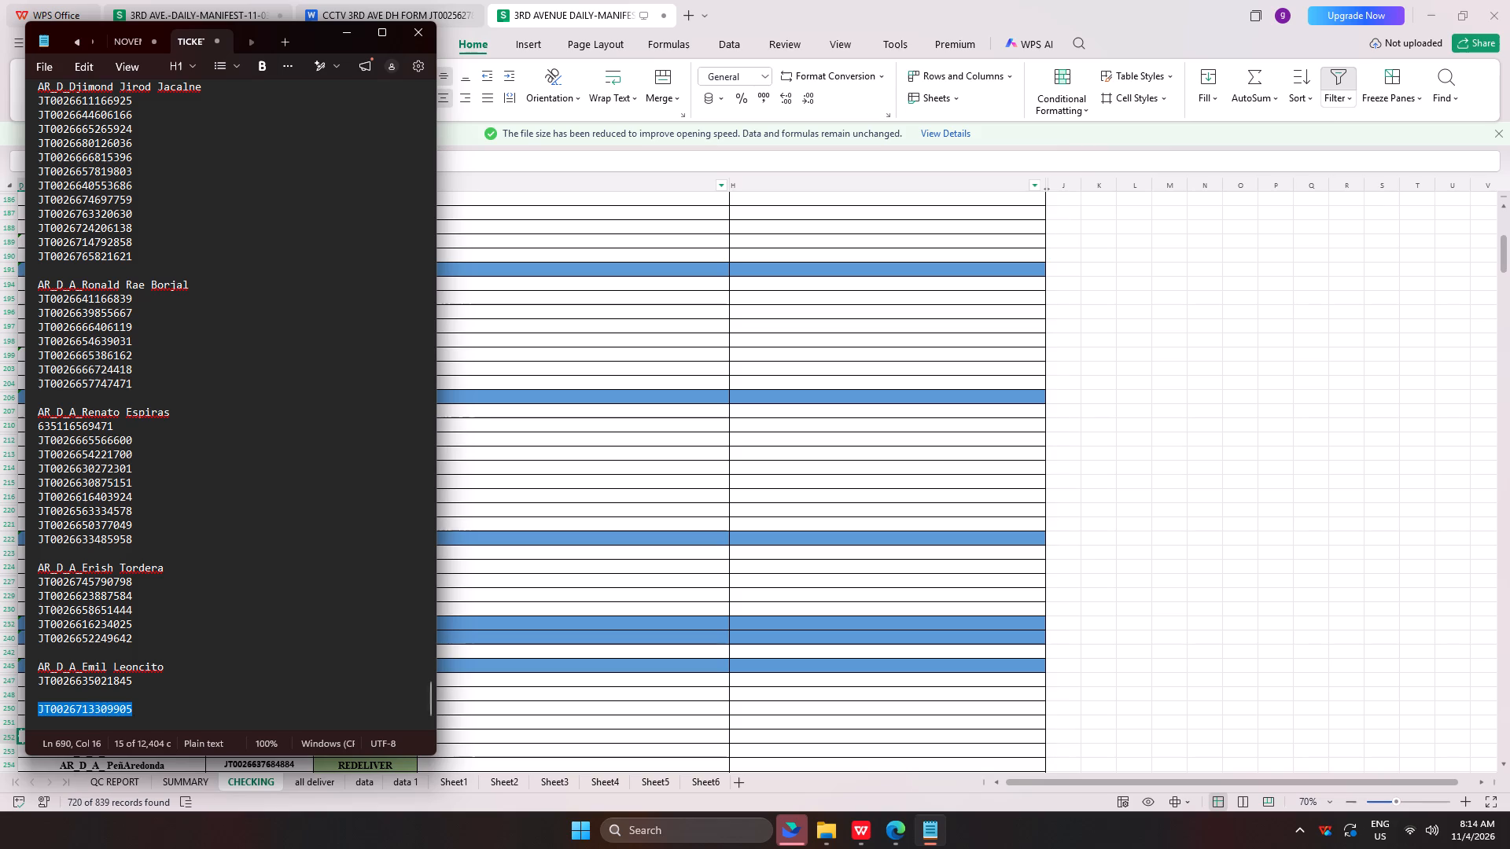
pyautogui.hotkey('ctrl', 'v')
pyautogui.click(502, 668)
pyautogui.scroll(-7, 249, 700)
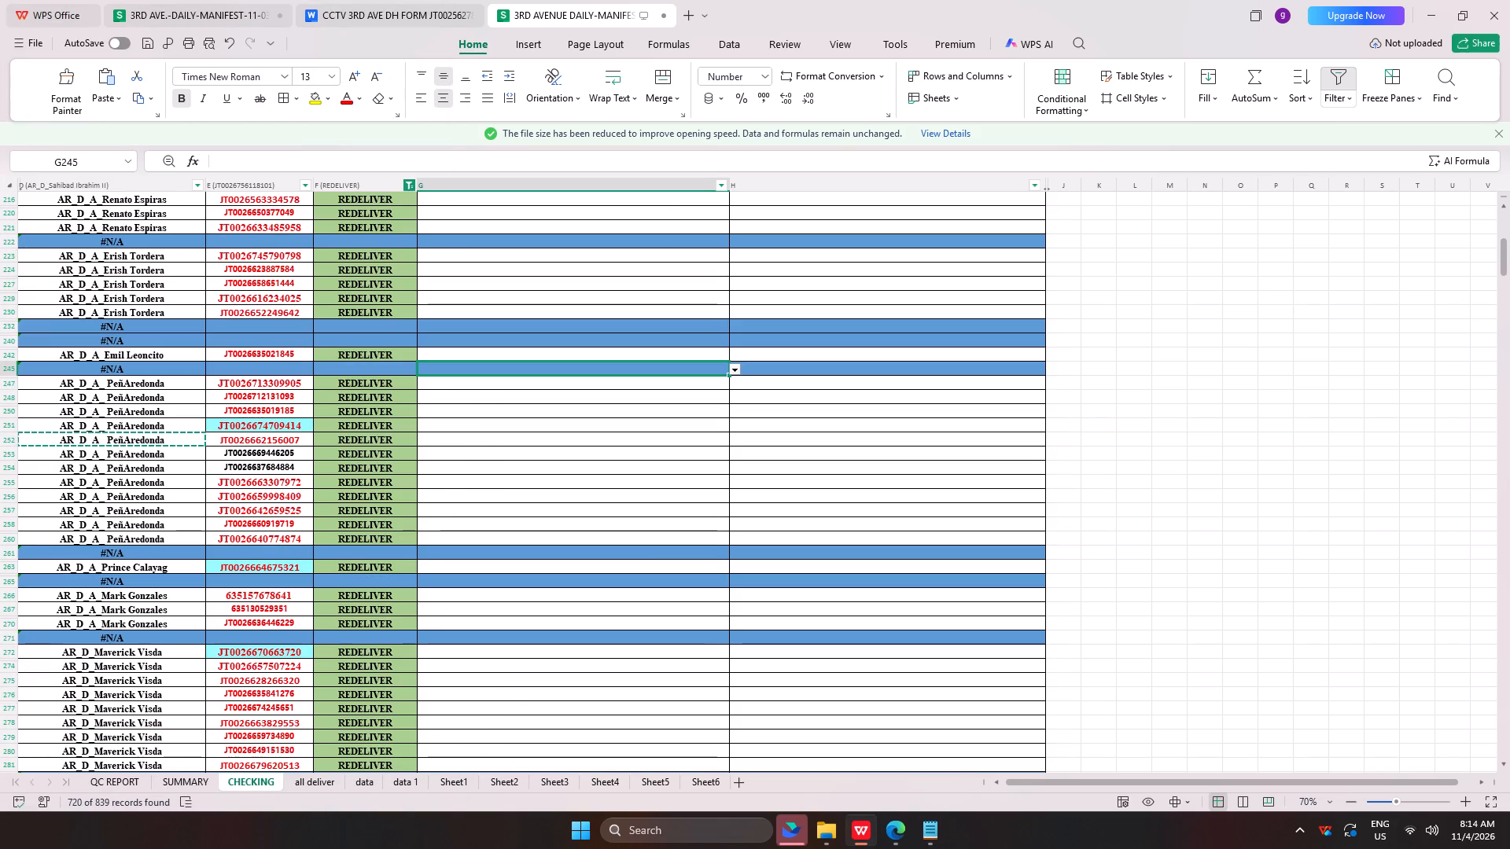
pyautogui.moveTo(234, 379); pyautogui.dragTo(241, 546)
pyautogui.hotkey('ctrl', 'c')
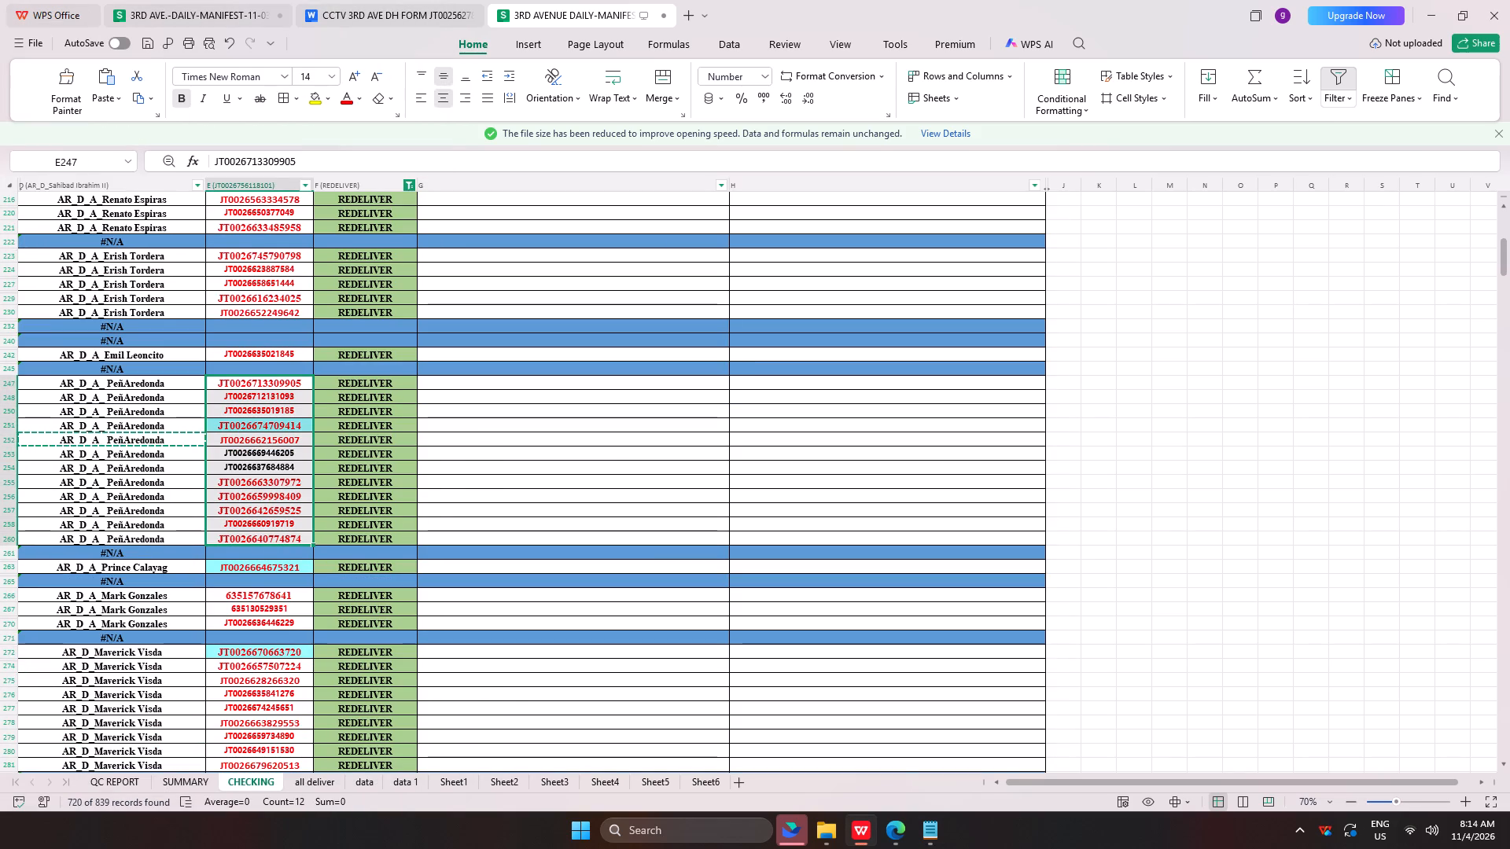
pyautogui.click(934, 848)
pyautogui.hotkey('ctrl', 'v')
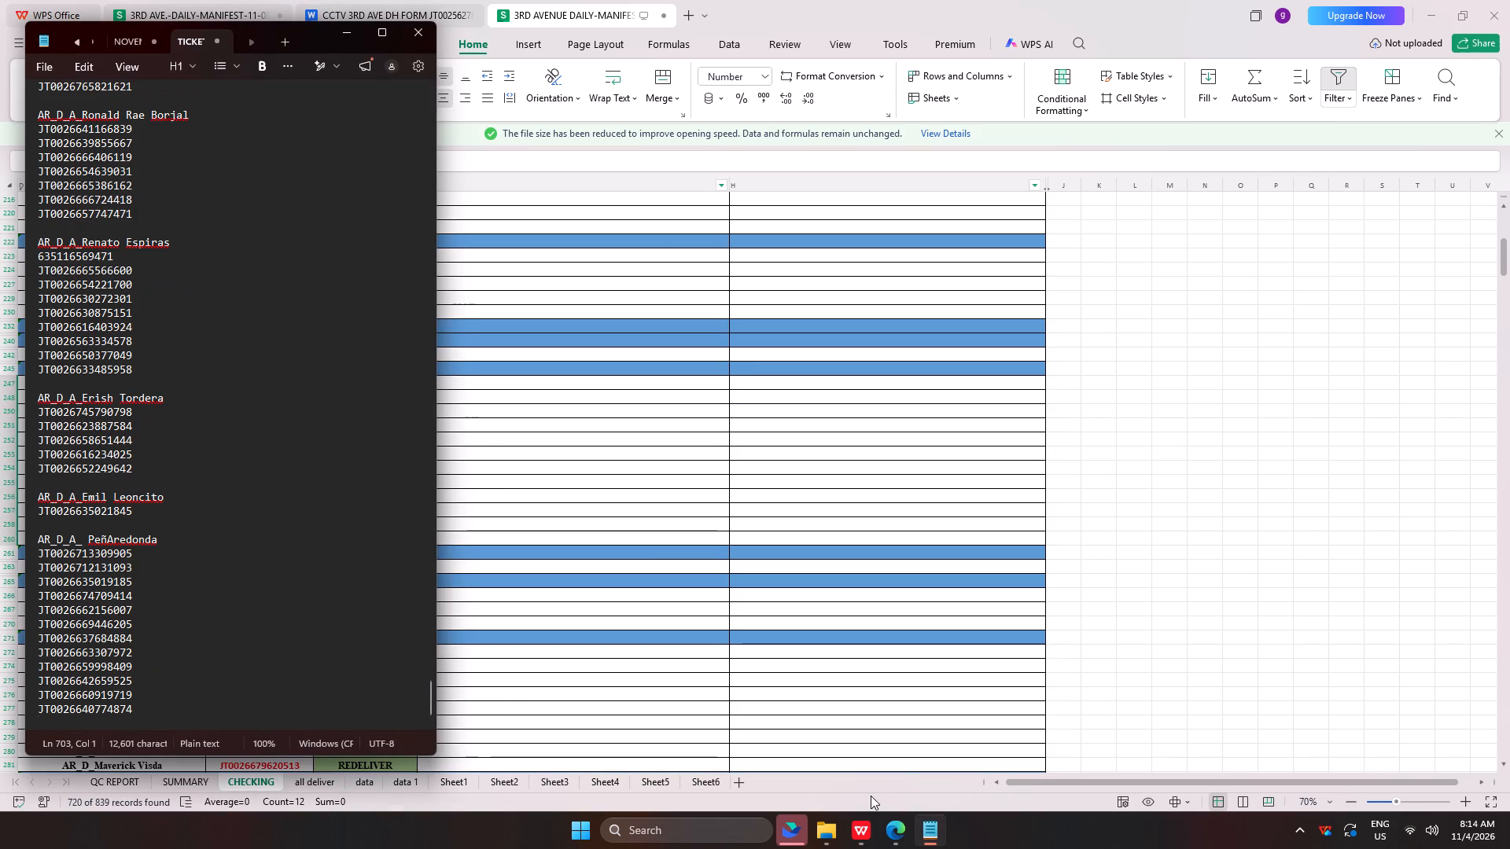
pyautogui.press('Return')
pyautogui.click(773, 538)
pyautogui.scroll(-1, 185, 602)
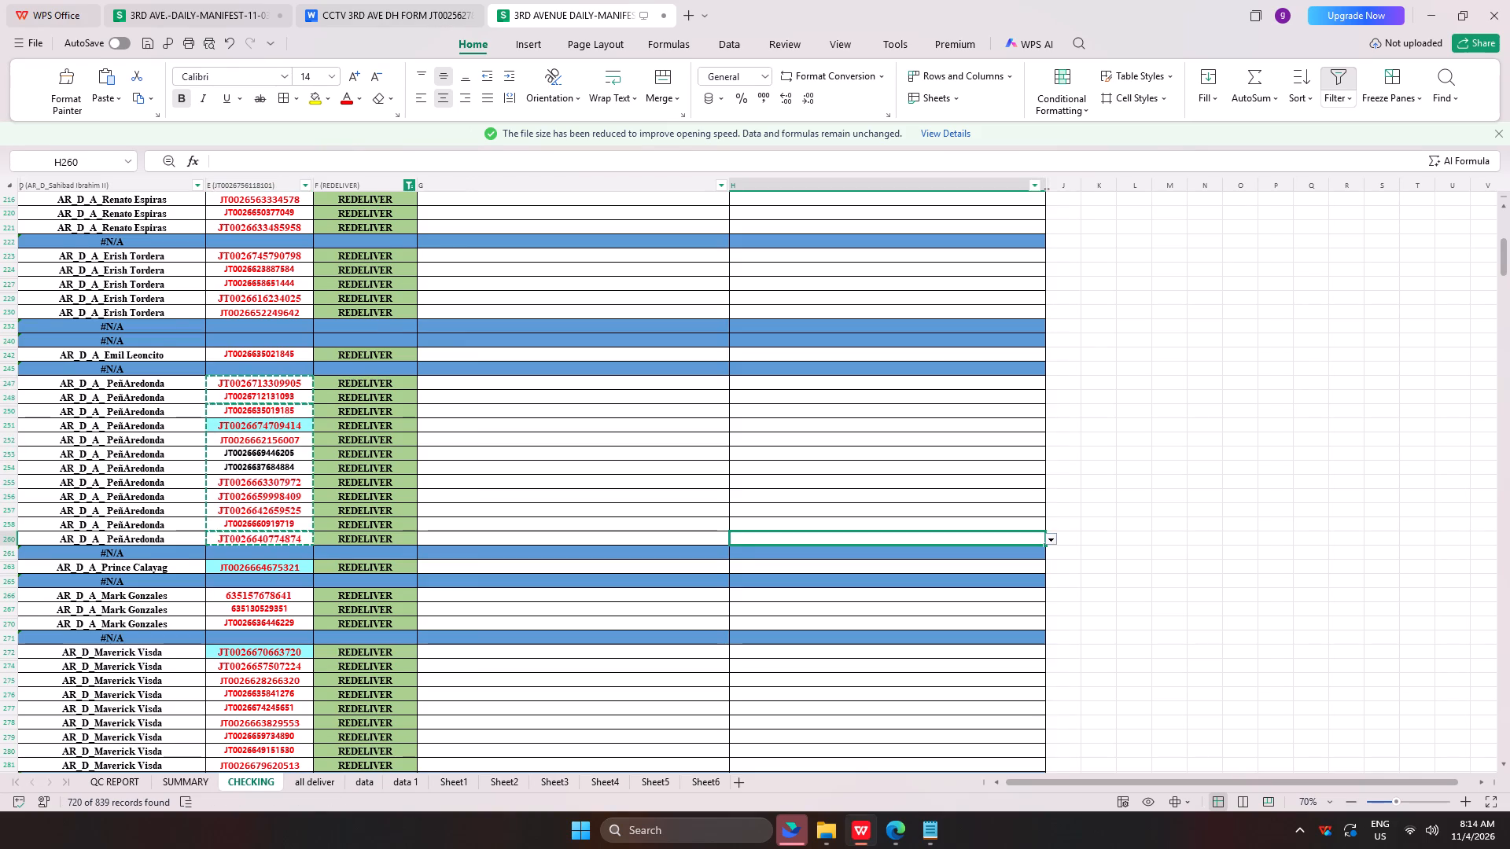
pyautogui.click(123, 525)
pyautogui.hotkey('ctrl', 'c')
pyautogui.click(932, 838)
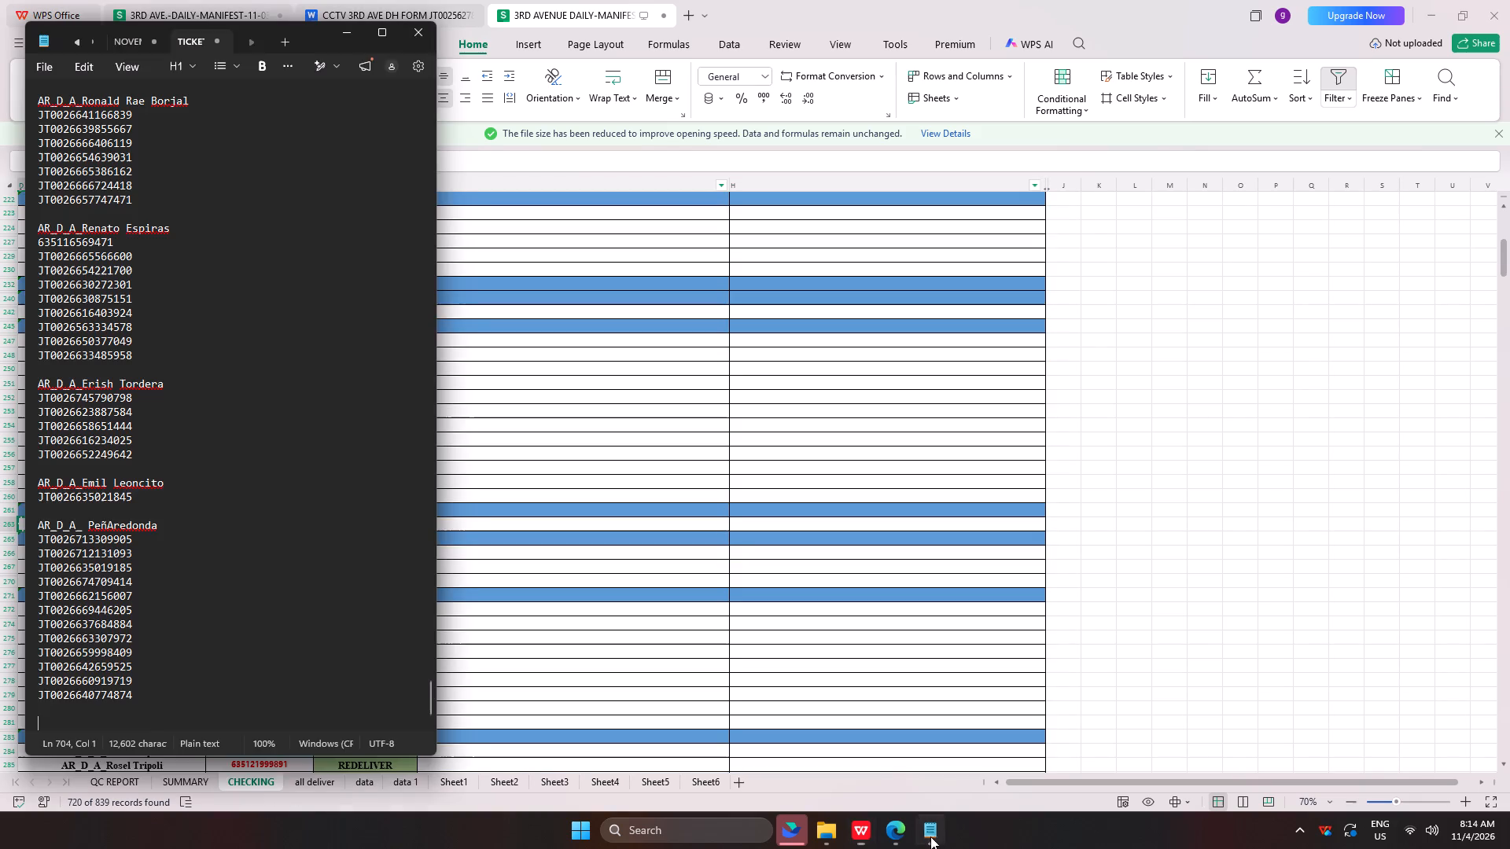
pyautogui.hotkey('ctrl', 'v')
pyautogui.click(695, 573)
pyautogui.moveTo(251, 527); pyautogui.dragTo(252, 541)
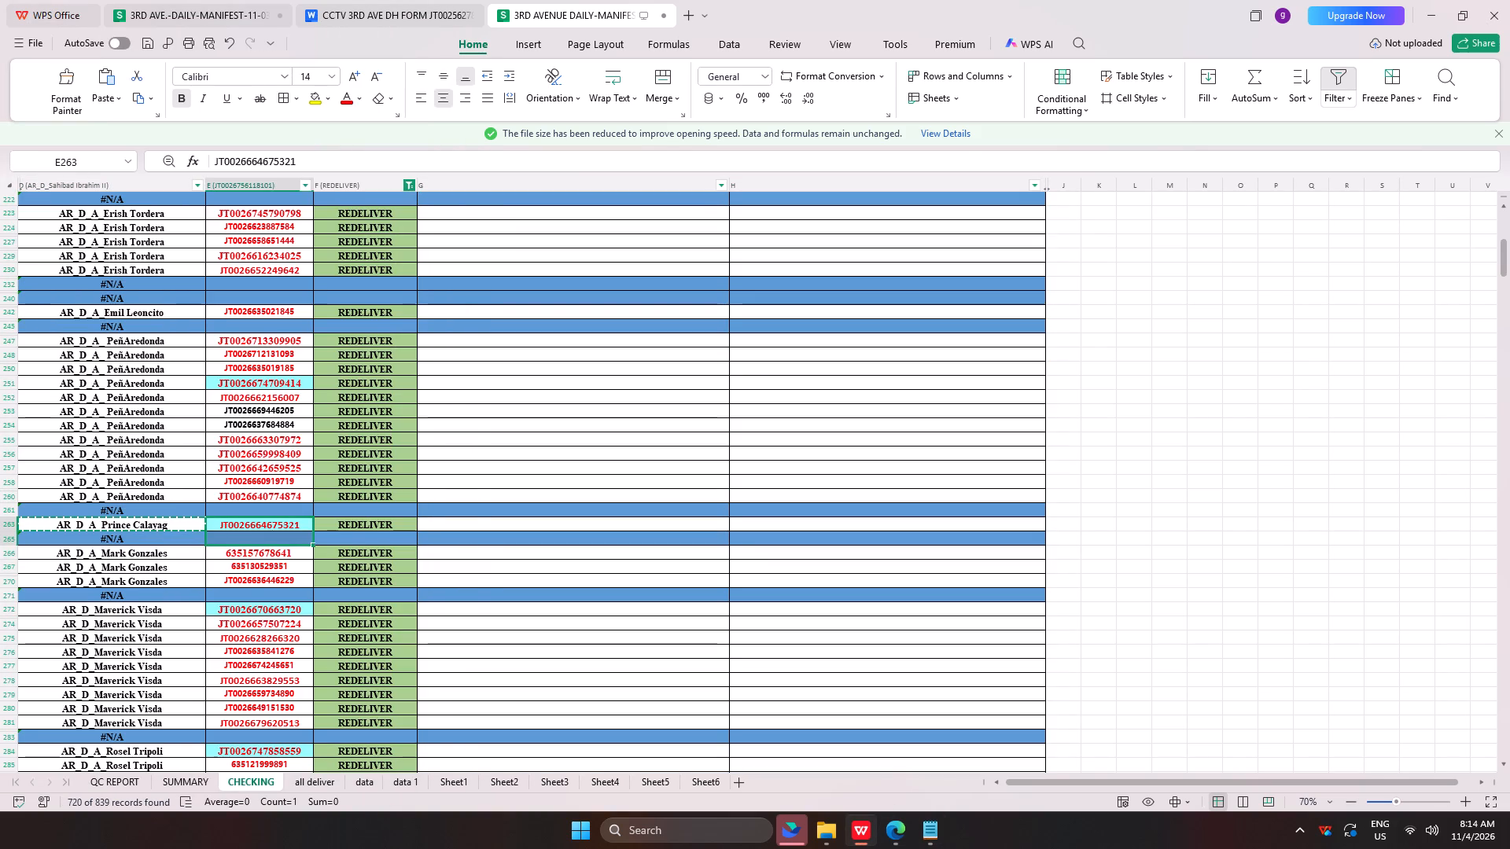
pyautogui.hotkey('ctrl', 'c')
pyautogui.click(930, 841)
pyautogui.hotkey('ctrl', 'v')
pyautogui.moveTo(667, 571); pyautogui.dragTo(659, 568)
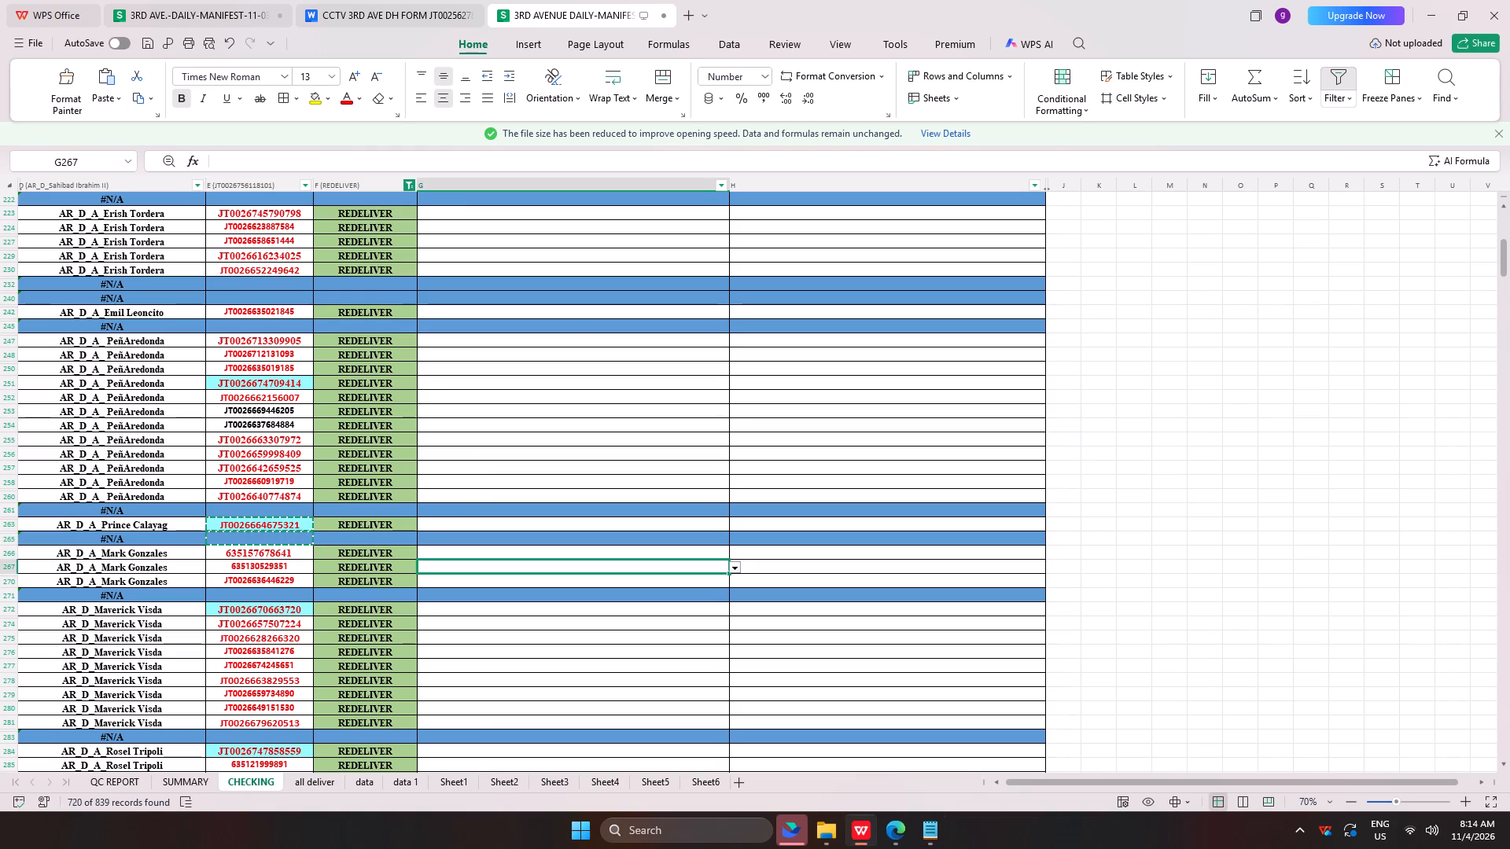
pyautogui.click(116, 584)
pyautogui.hotkey('ctrl', 'c')
pyautogui.click(922, 822)
pyautogui.hotkey('ctrl', 'v')
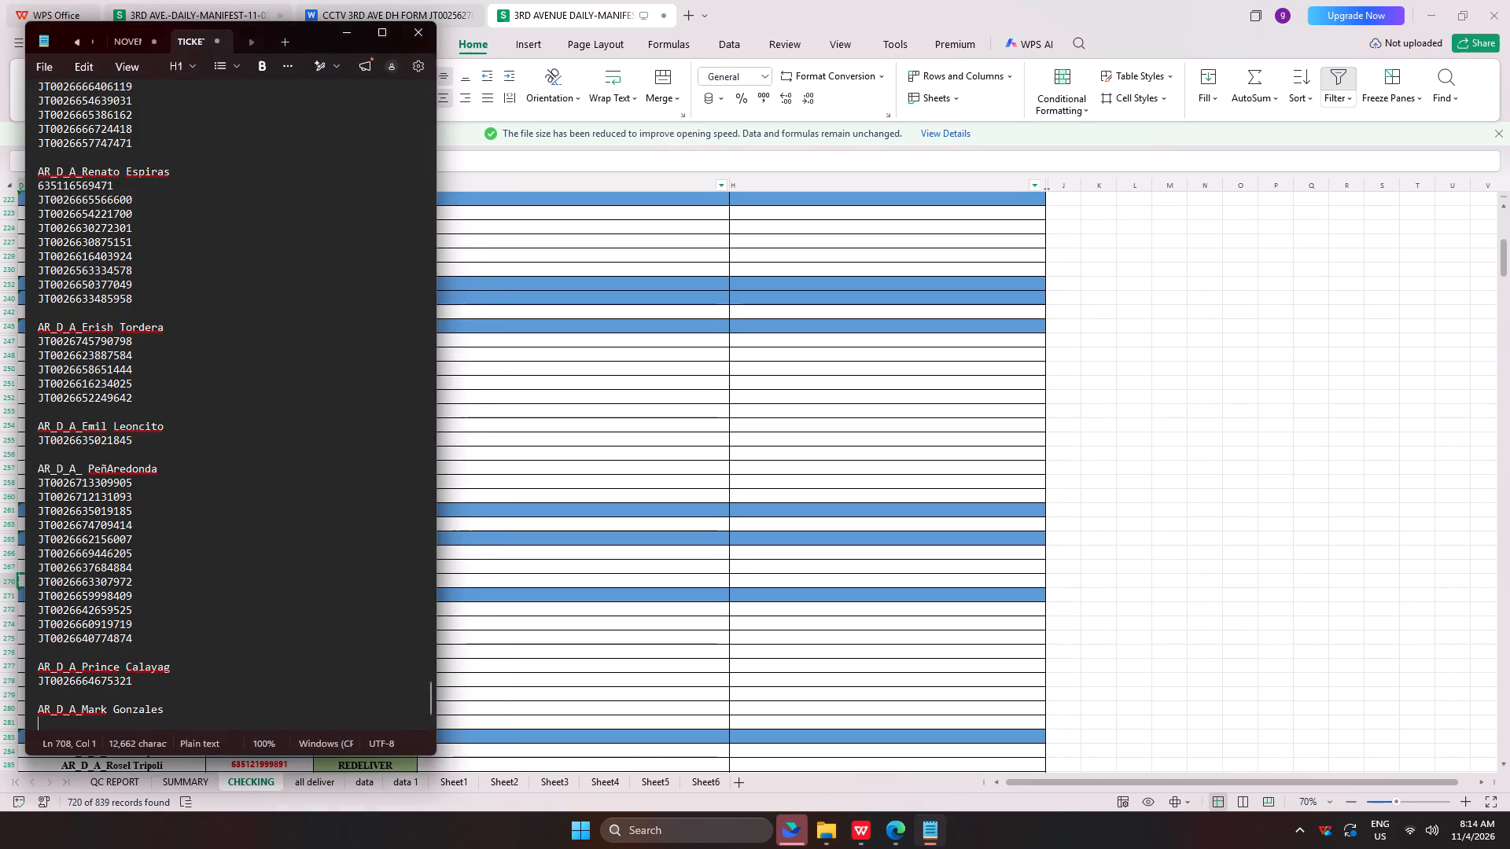
pyautogui.click(728, 601)
pyautogui.moveTo(230, 558); pyautogui.dragTo(237, 605)
pyautogui.hotkey('ctrl', 'c')
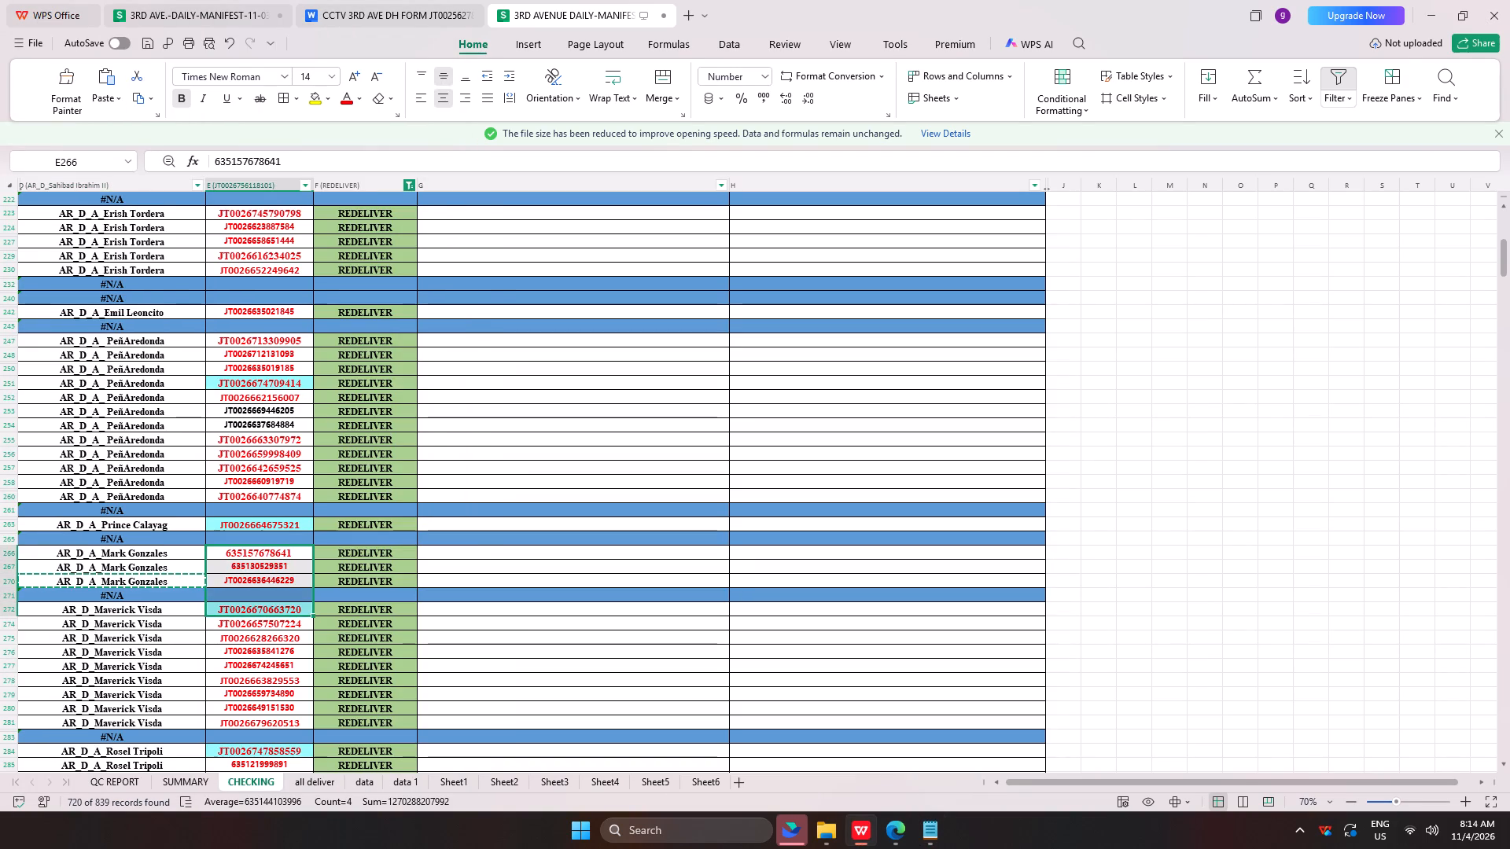
pyautogui.click(921, 839)
pyautogui.hotkey('ctrl', 'v')
pyautogui.moveTo(761, 650); pyautogui.dragTo(715, 631)
pyautogui.click(152, 652)
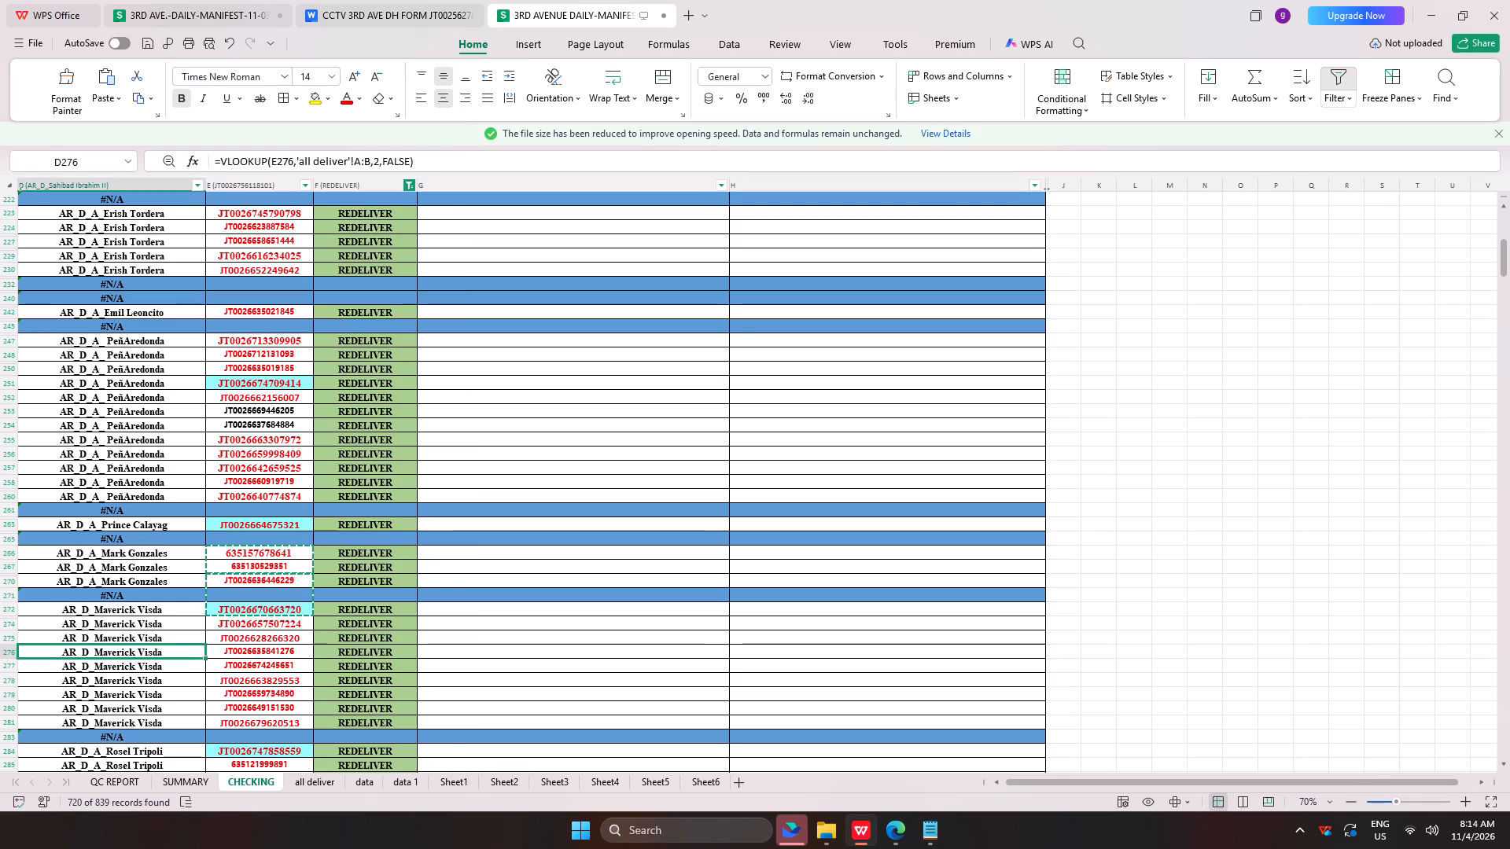
pyautogui.hotkey('ctrl', 'c')
pyautogui.click(921, 843)
pyautogui.doubleClick(104, 706)
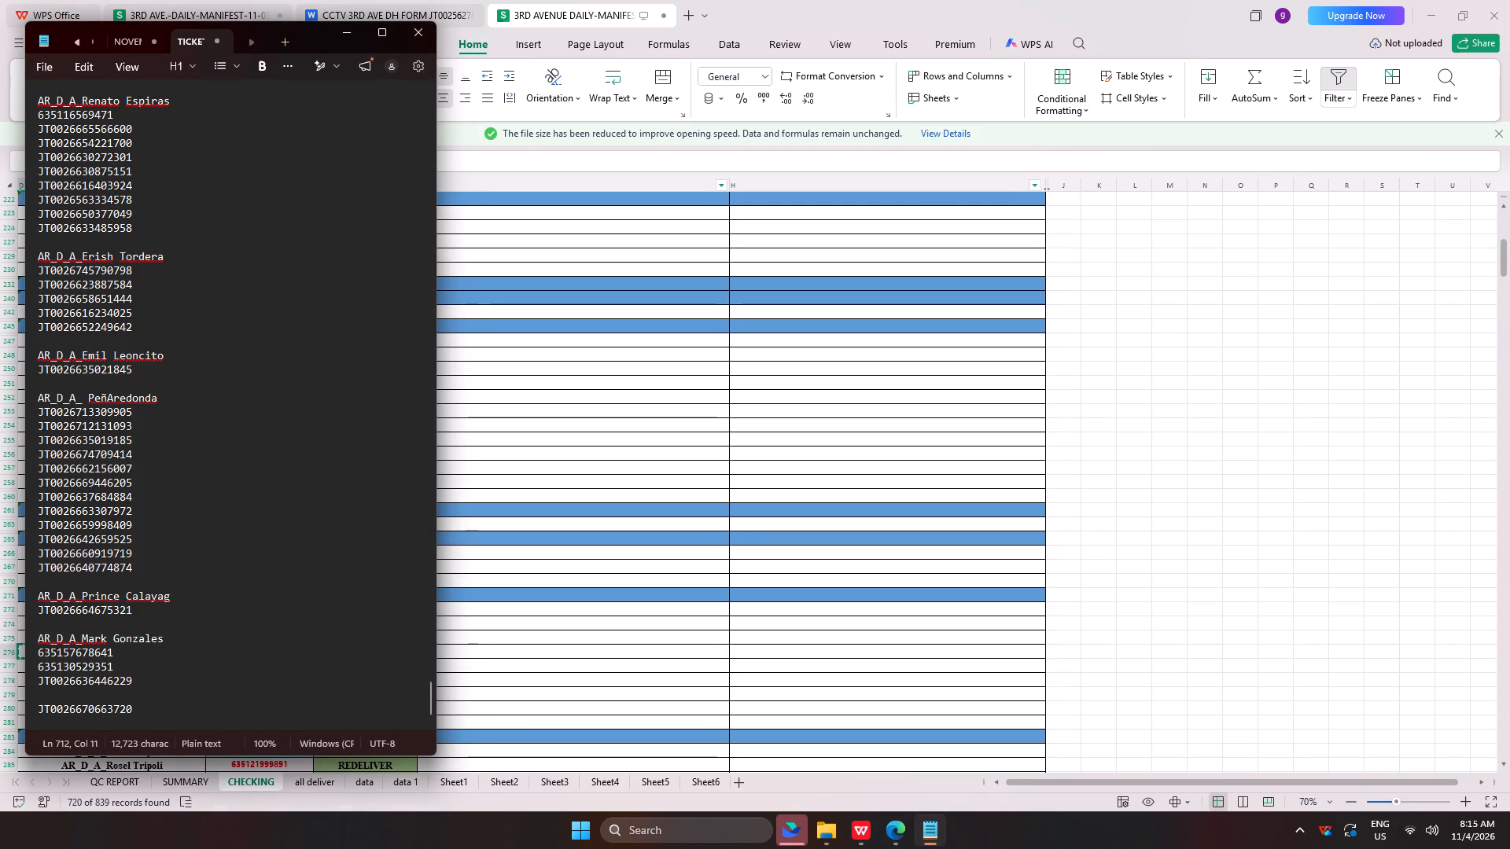
pyautogui.hotkey('ctrl', 'v')
pyautogui.click(601, 632)
pyautogui.moveTo(247, 612); pyautogui.dragTo(249, 738)
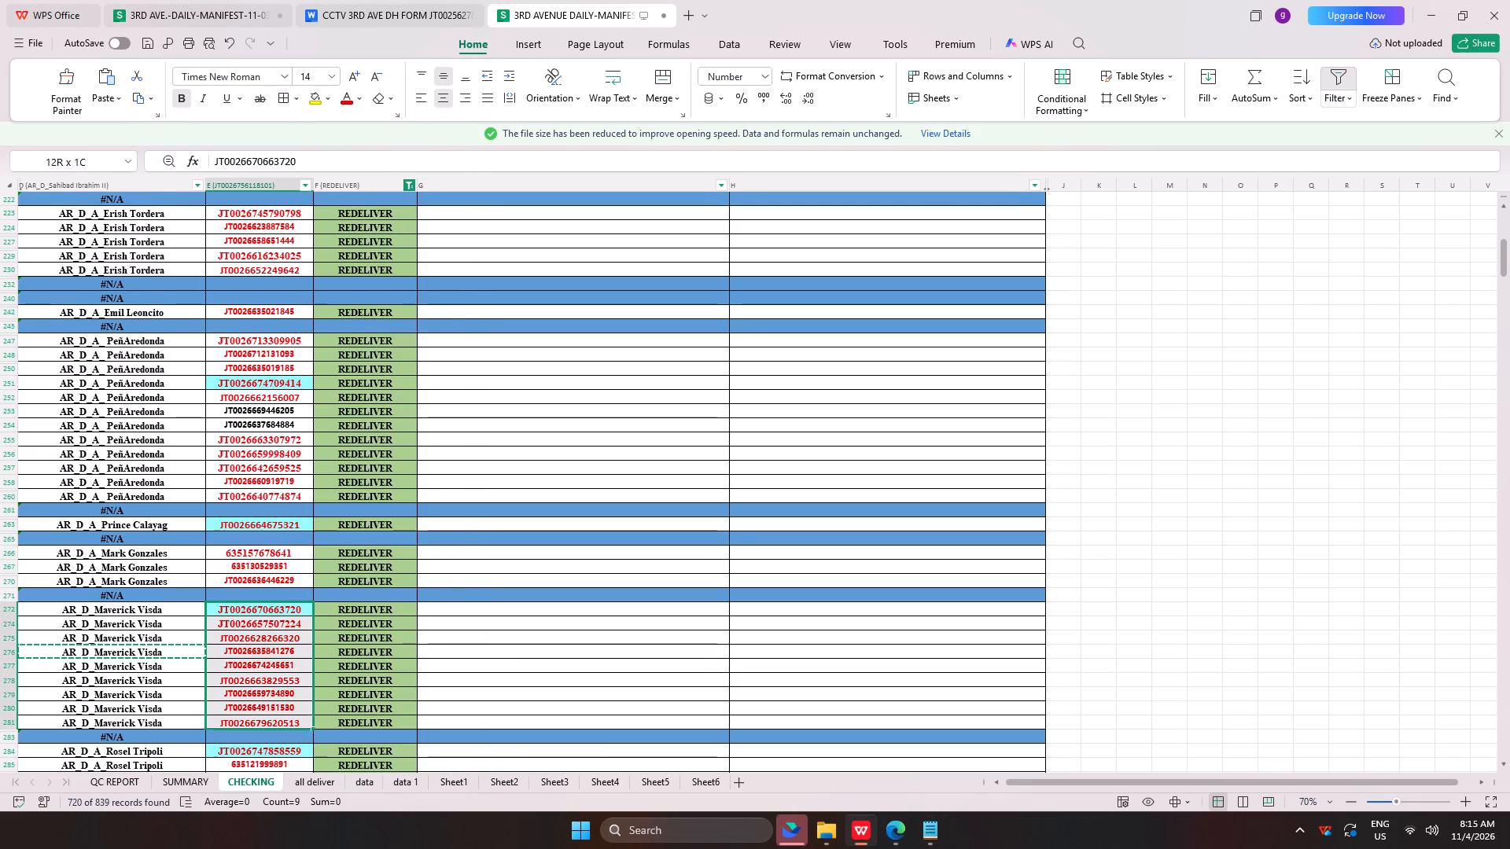
pyautogui.moveTo(249, 738); pyautogui.dragTo(249, 741)
pyautogui.hotkey('ctrl', 'c')
pyautogui.click(915, 836)
pyautogui.hotkey('ctrl', 'v')
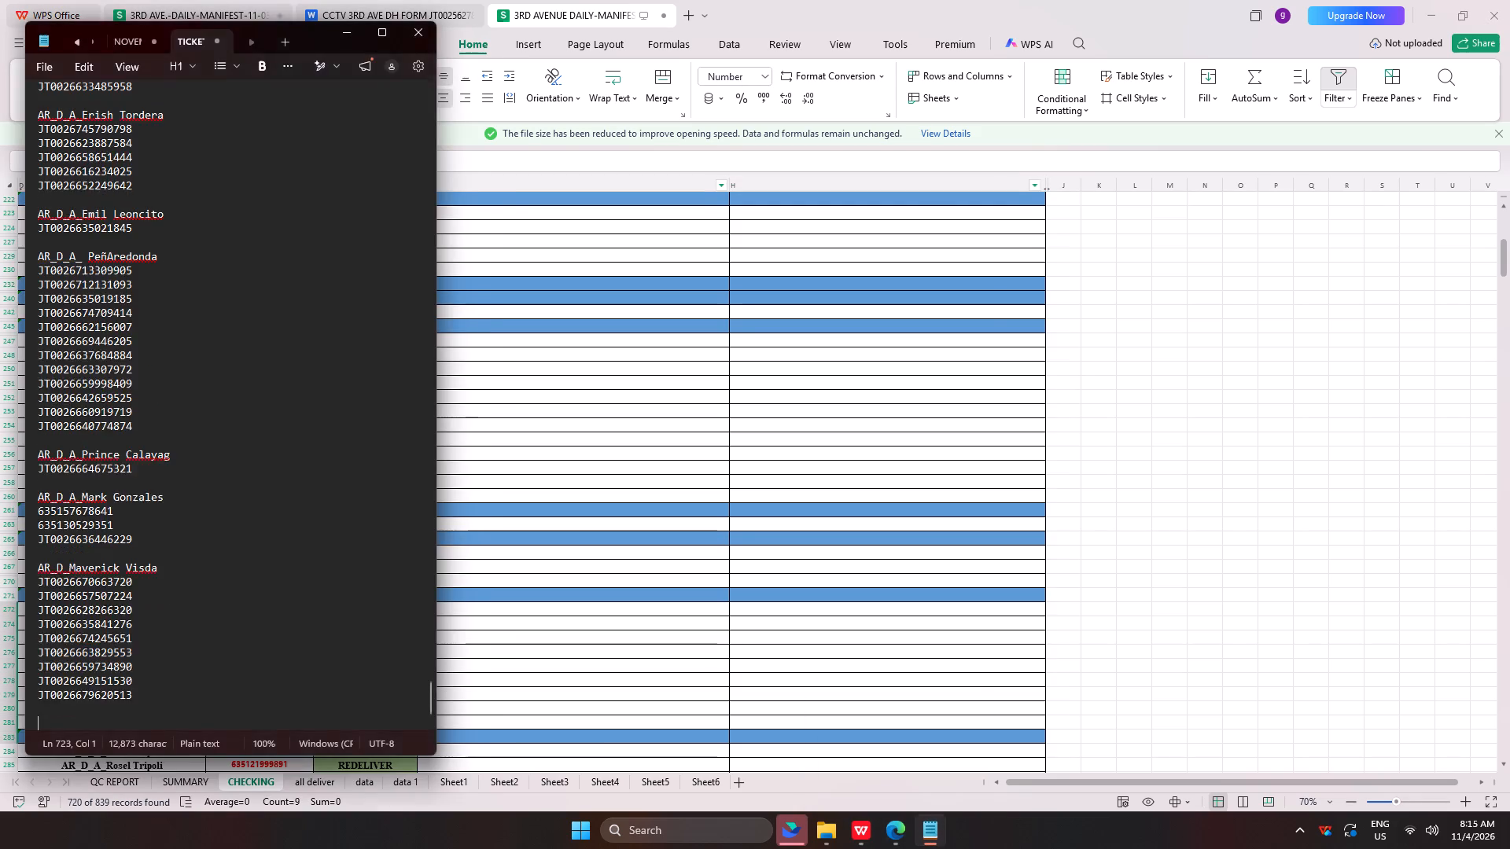
pyautogui.moveTo(665, 629); pyautogui.dragTo(655, 622)
pyautogui.scroll(-7, 9, 728)
pyautogui.click(81, 560)
pyautogui.hotkey('ctrl', 'c')
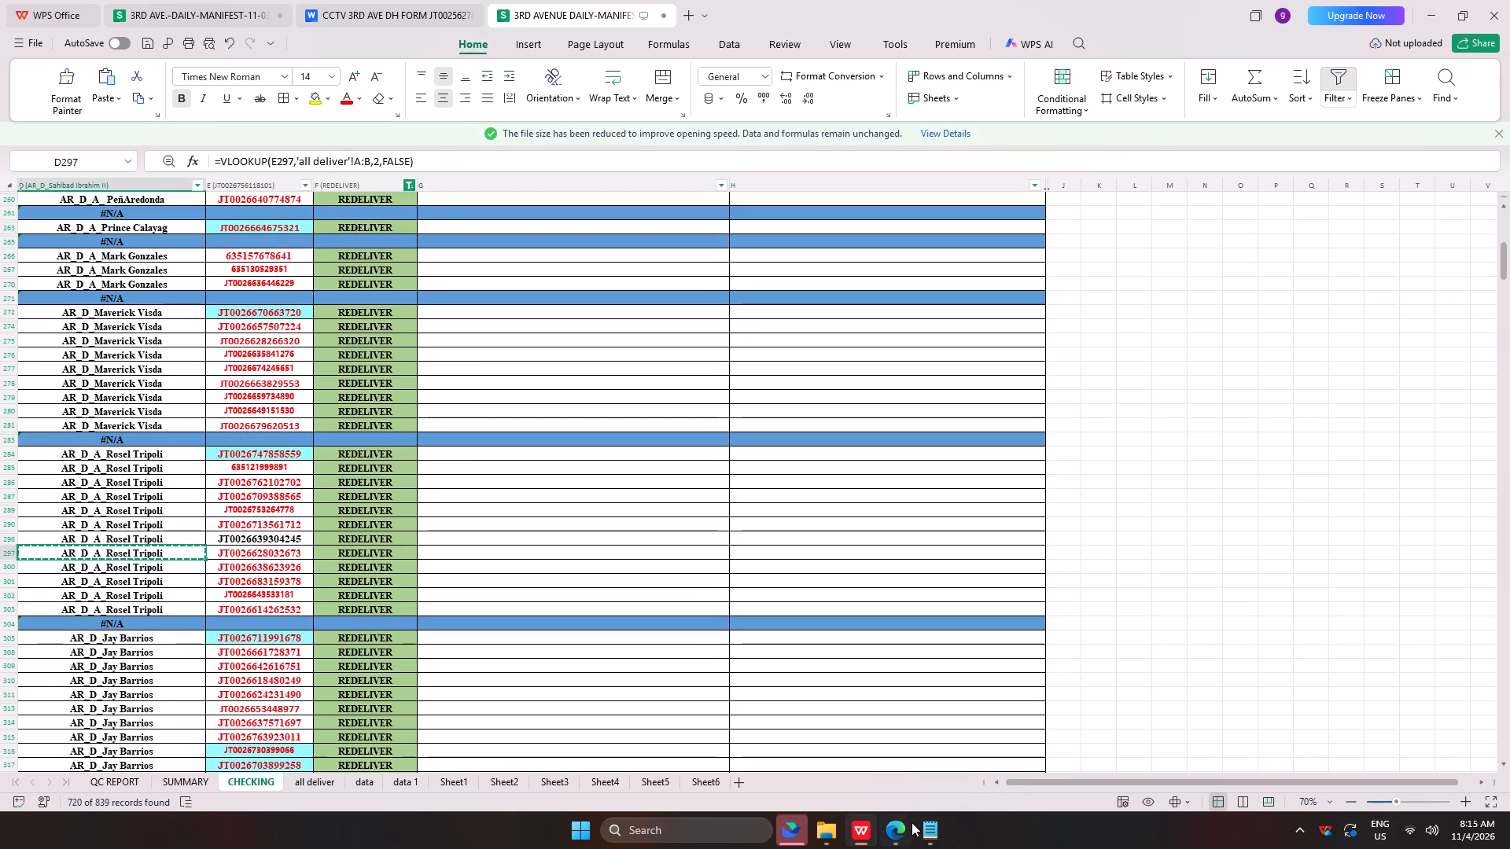
pyautogui.click(939, 836)
pyautogui.hotkey('ctrl', 'v')
pyautogui.click(508, 583)
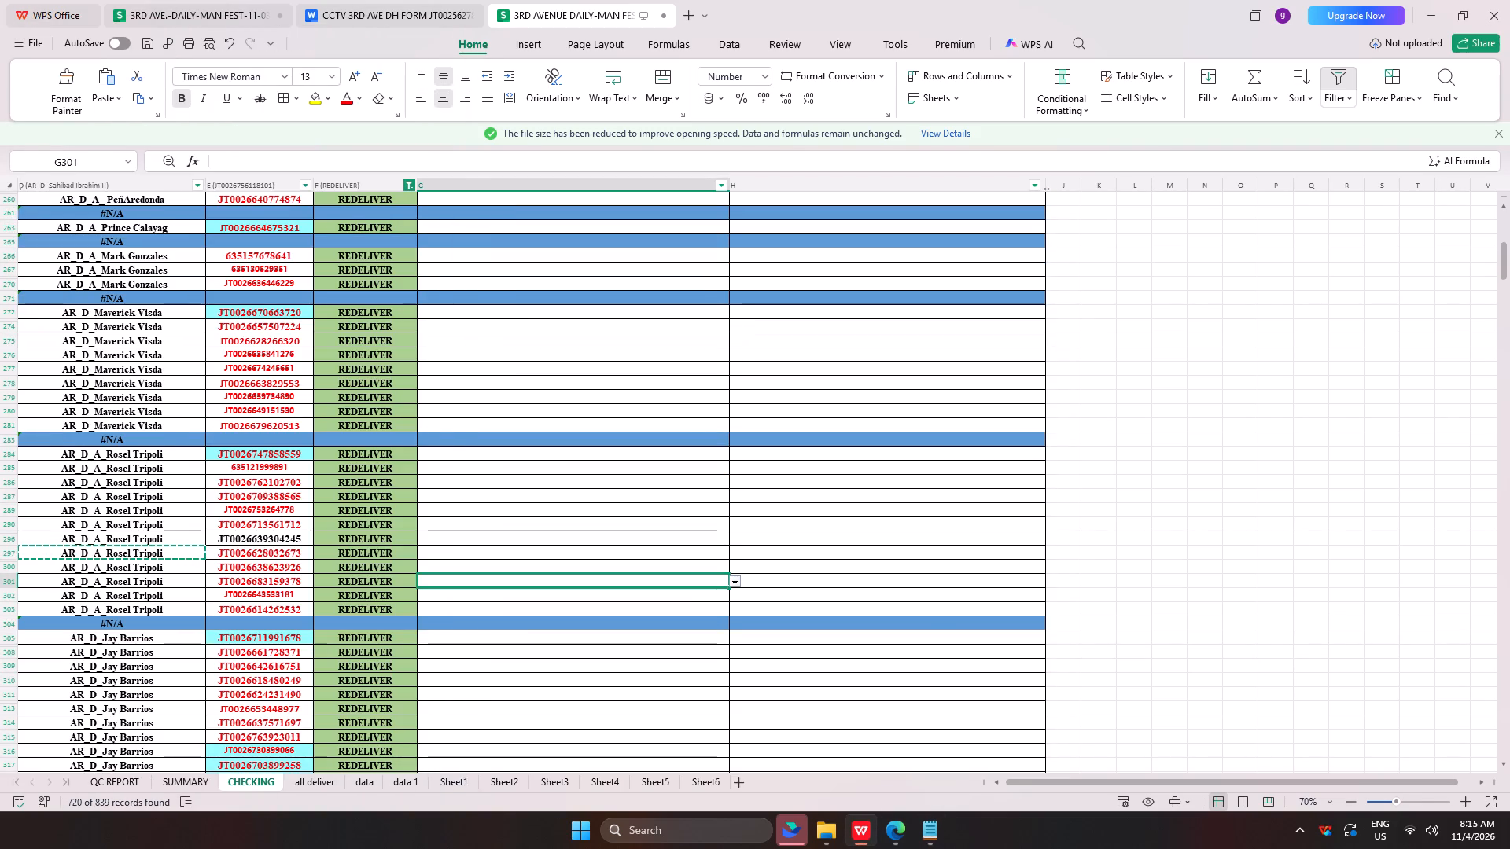
pyautogui.moveTo(263, 452); pyautogui.dragTo(269, 521)
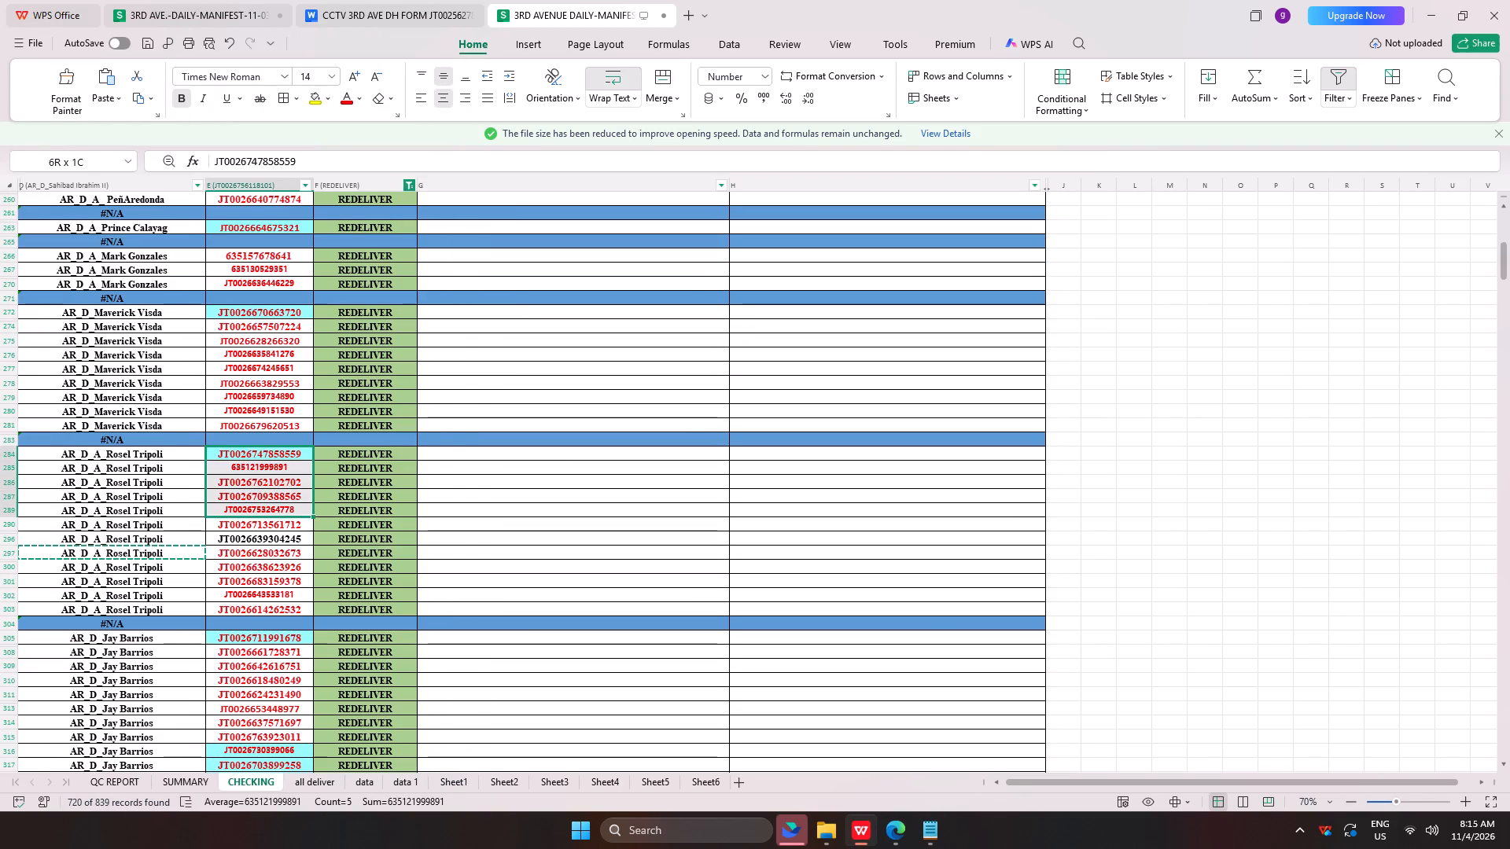
pyautogui.moveTo(269, 521); pyautogui.dragTo(279, 616)
pyautogui.hotkey('ctrl', 'c')
pyautogui.click(922, 831)
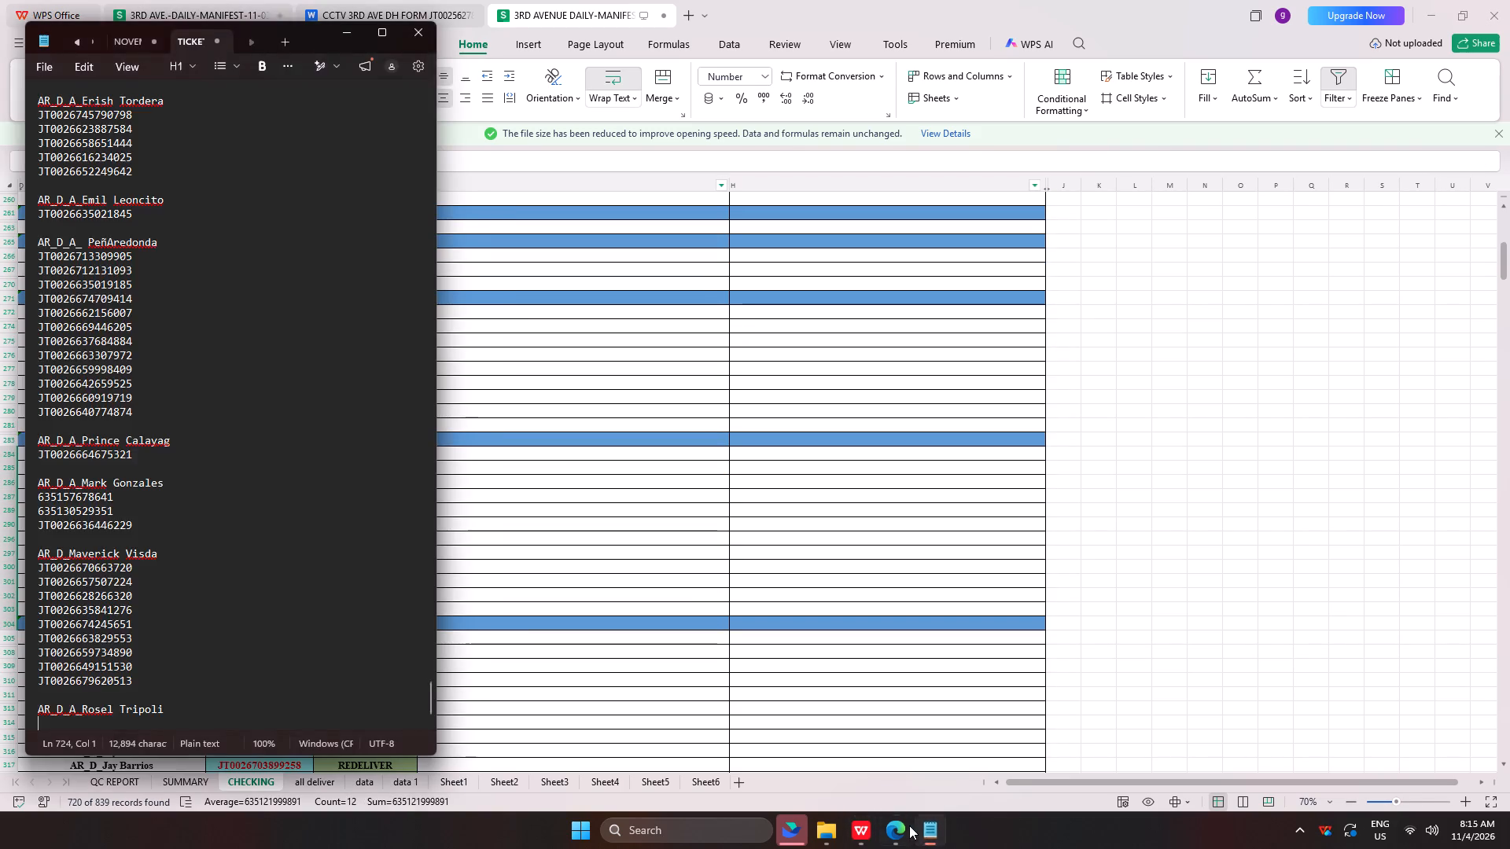
pyautogui.hotkey('ctrl', 'v')
pyautogui.click(814, 620)
pyautogui.click(147, 698)
pyautogui.hotkey('ctrl', 'c')
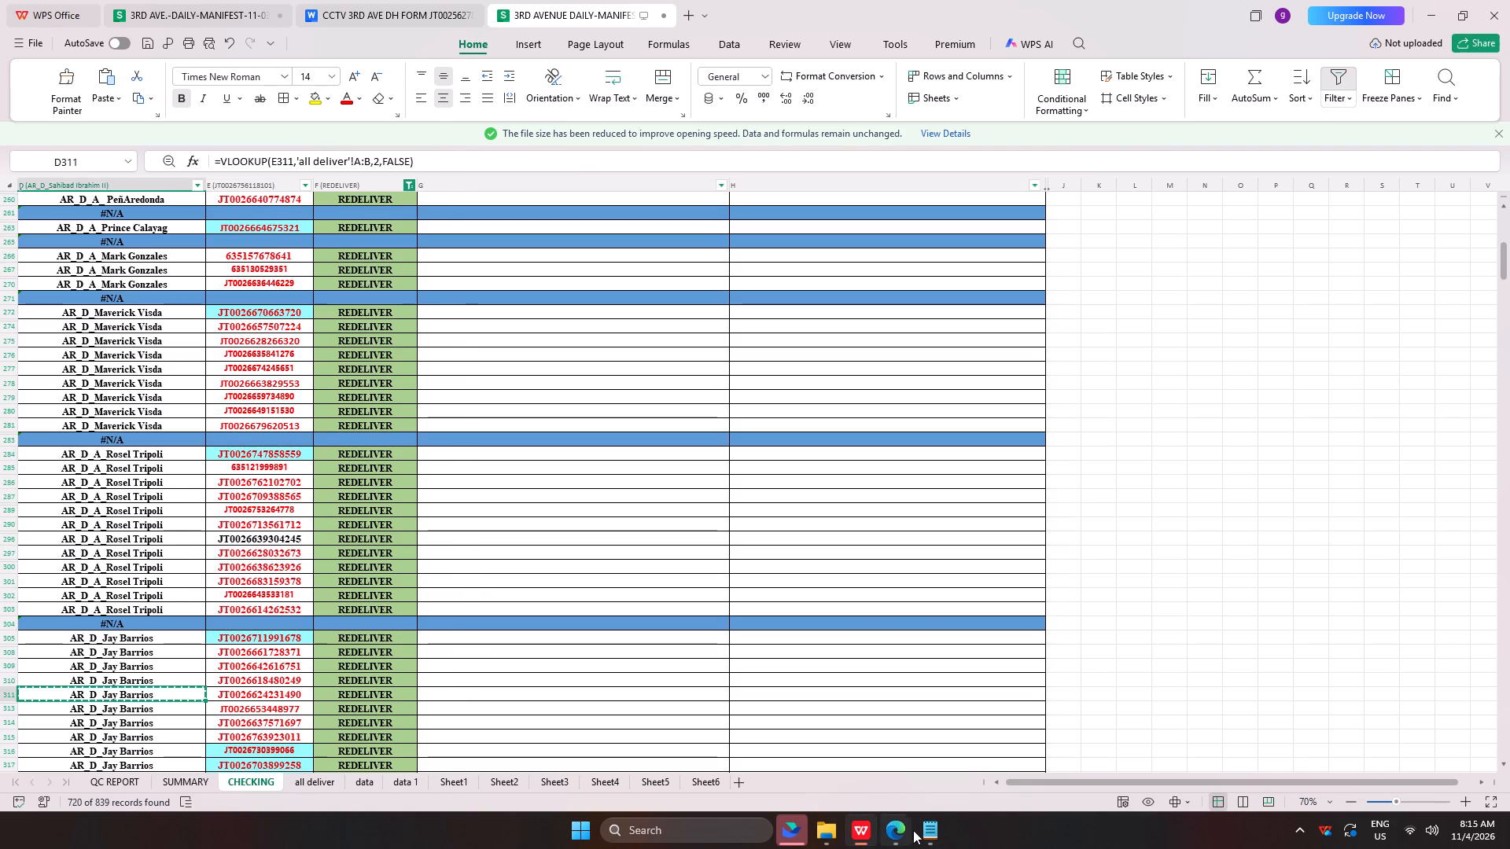
pyautogui.click(915, 830)
pyautogui.hotkey('ctrl', 'v')
pyautogui.click(770, 613)
pyautogui.moveTo(265, 643); pyautogui.dragTo(265, 645)
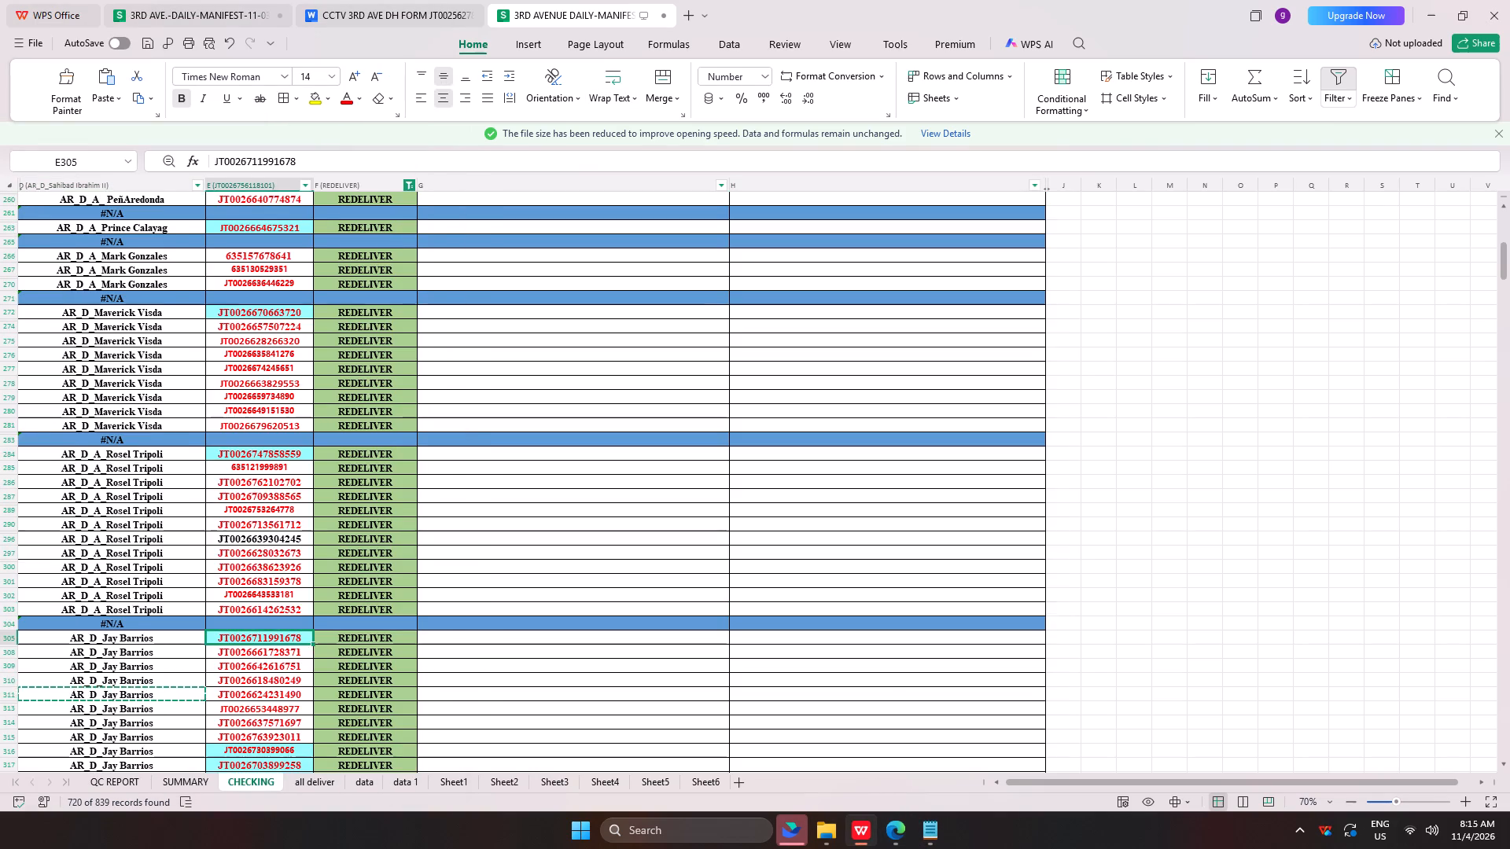
pyautogui.moveTo(265, 645); pyautogui.dragTo(256, 682)
pyautogui.hotkey('ctrl', 'c')
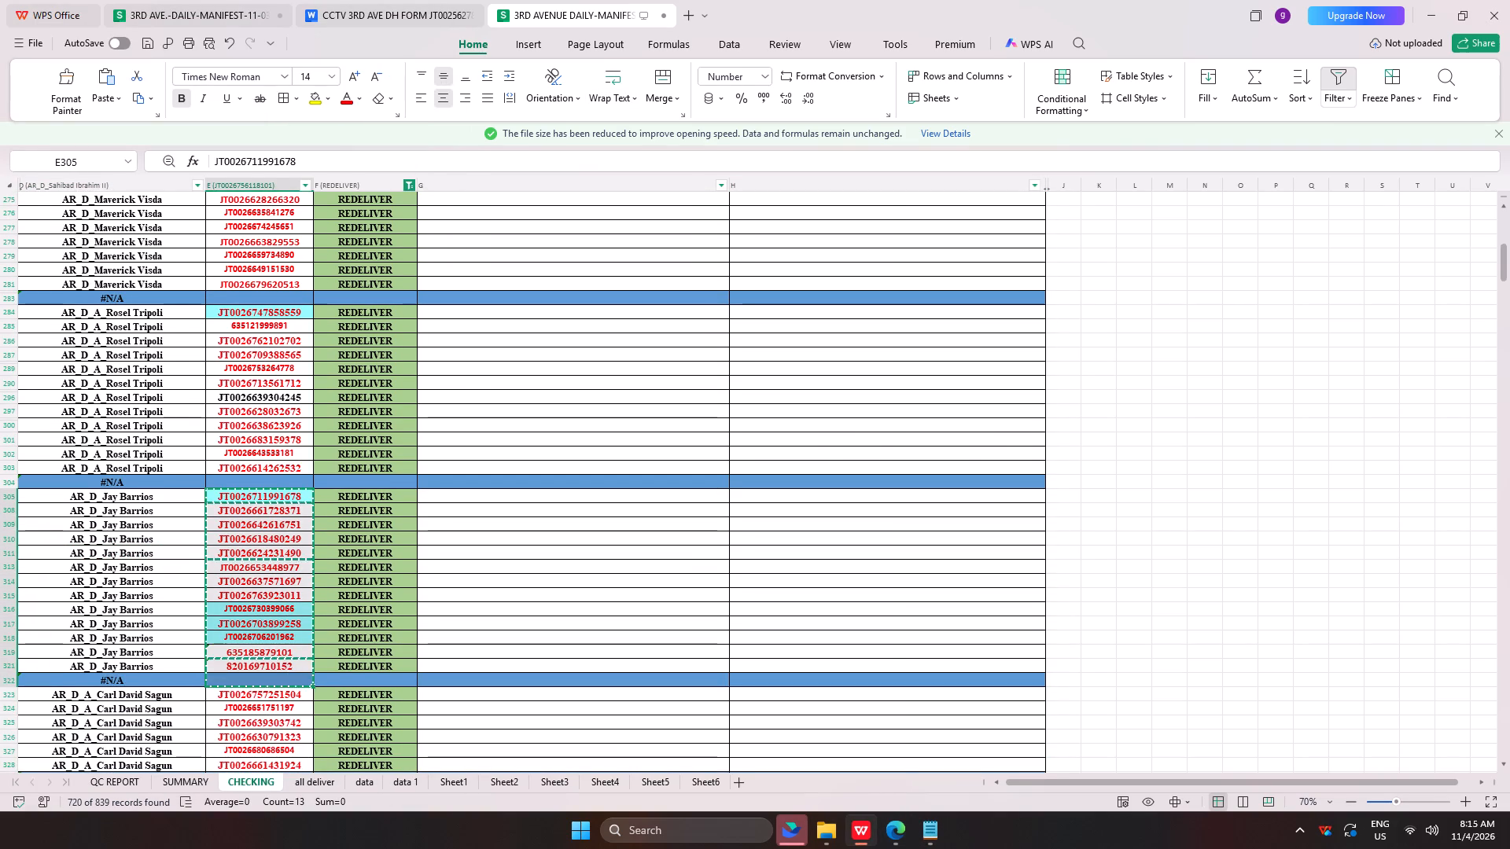
pyautogui.click(919, 825)
pyautogui.hotkey('ctrl', 'v')
pyautogui.click(733, 634)
pyautogui.click(119, 751)
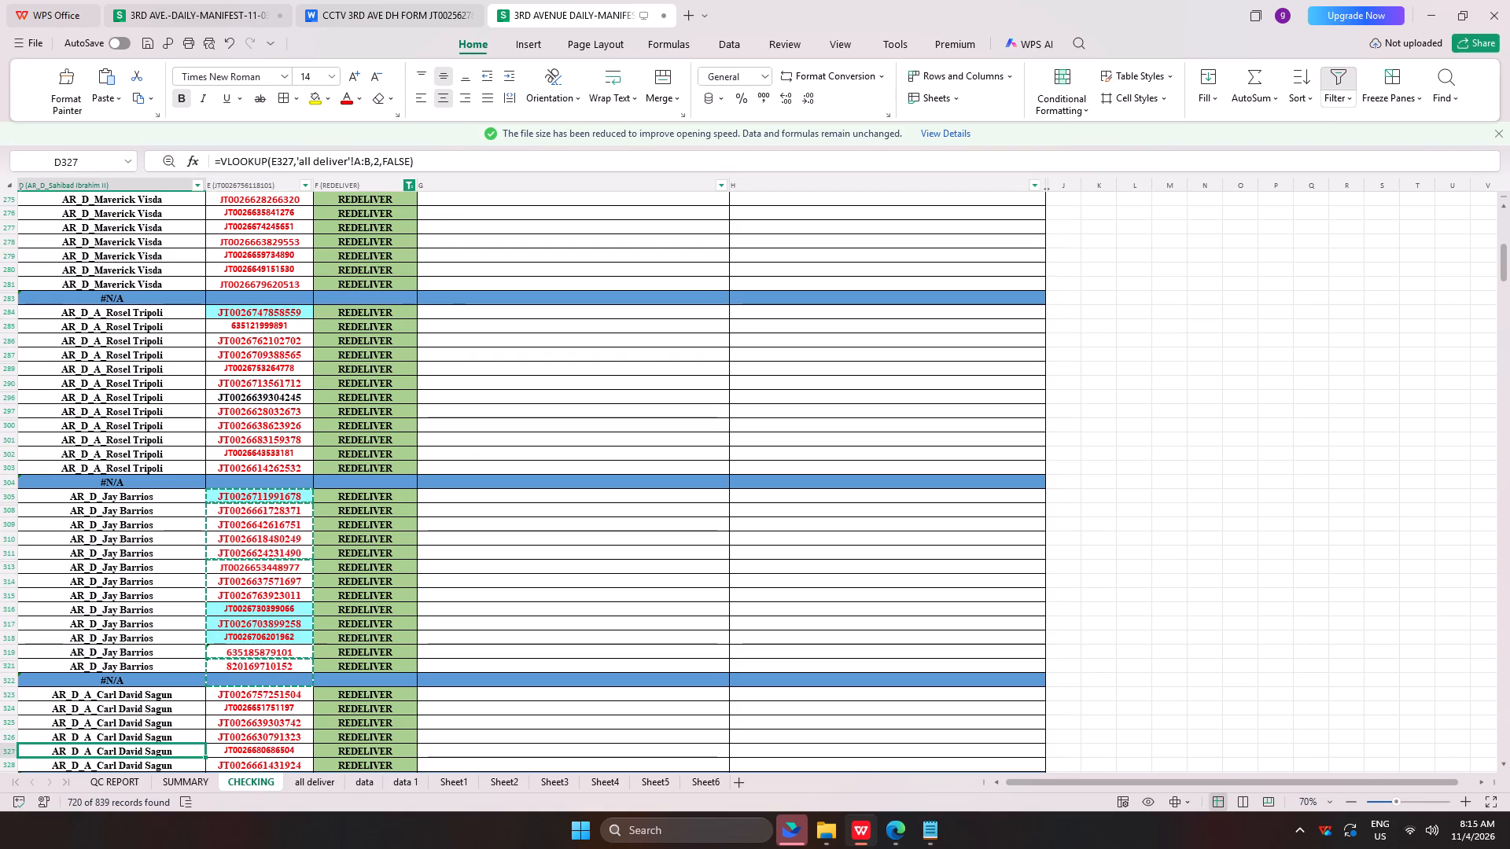
pyautogui.hotkey('ctrl', 'c')
pyautogui.click(927, 835)
pyautogui.hotkey('ctrl', 'v')
pyautogui.click(722, 606)
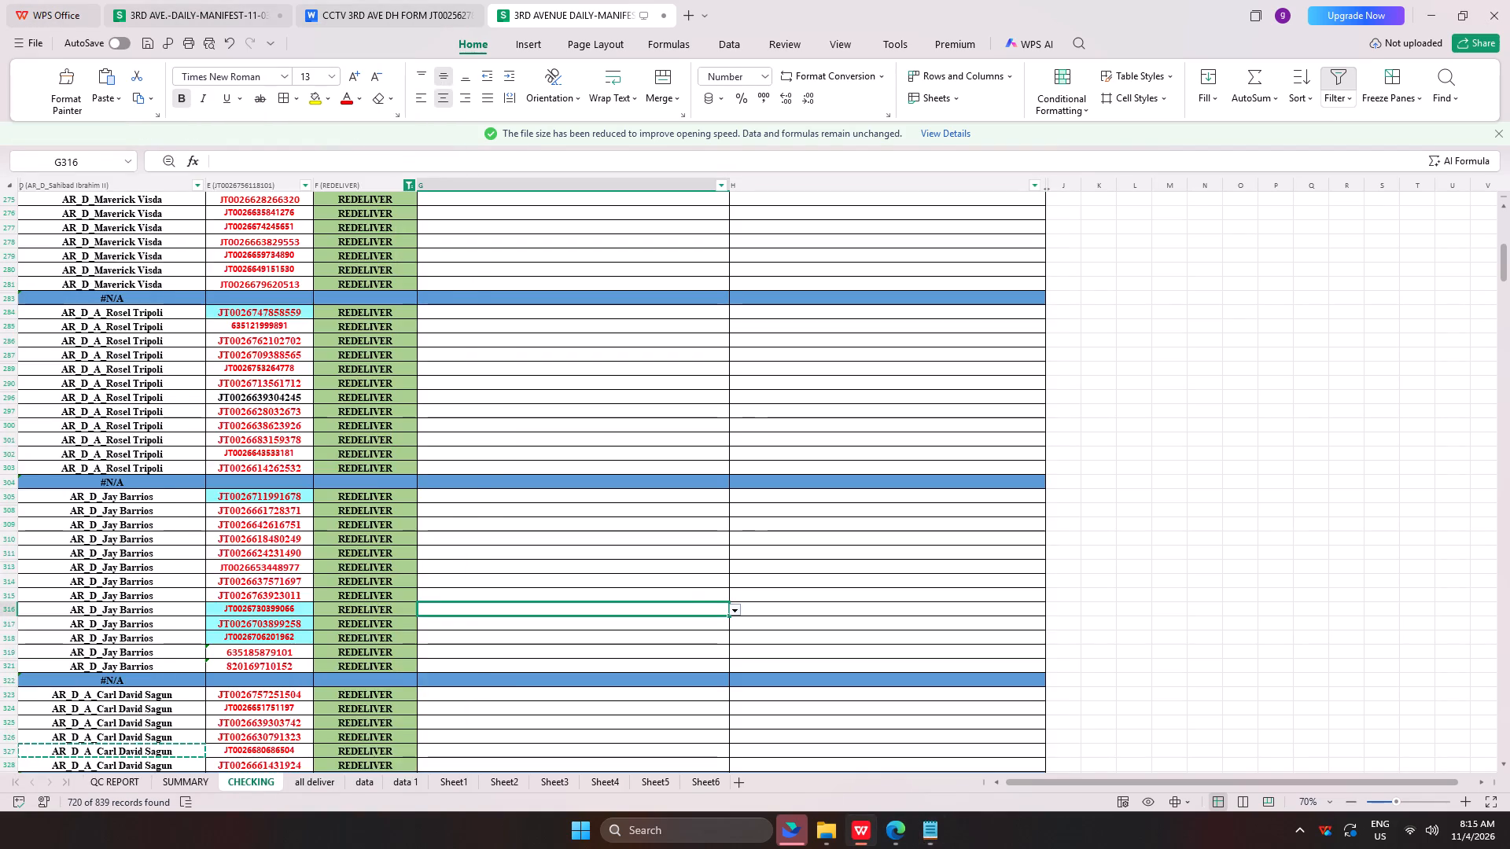
pyautogui.scroll(-6, 333, 598)
pyautogui.moveTo(222, 445); pyautogui.dragTo(237, 518)
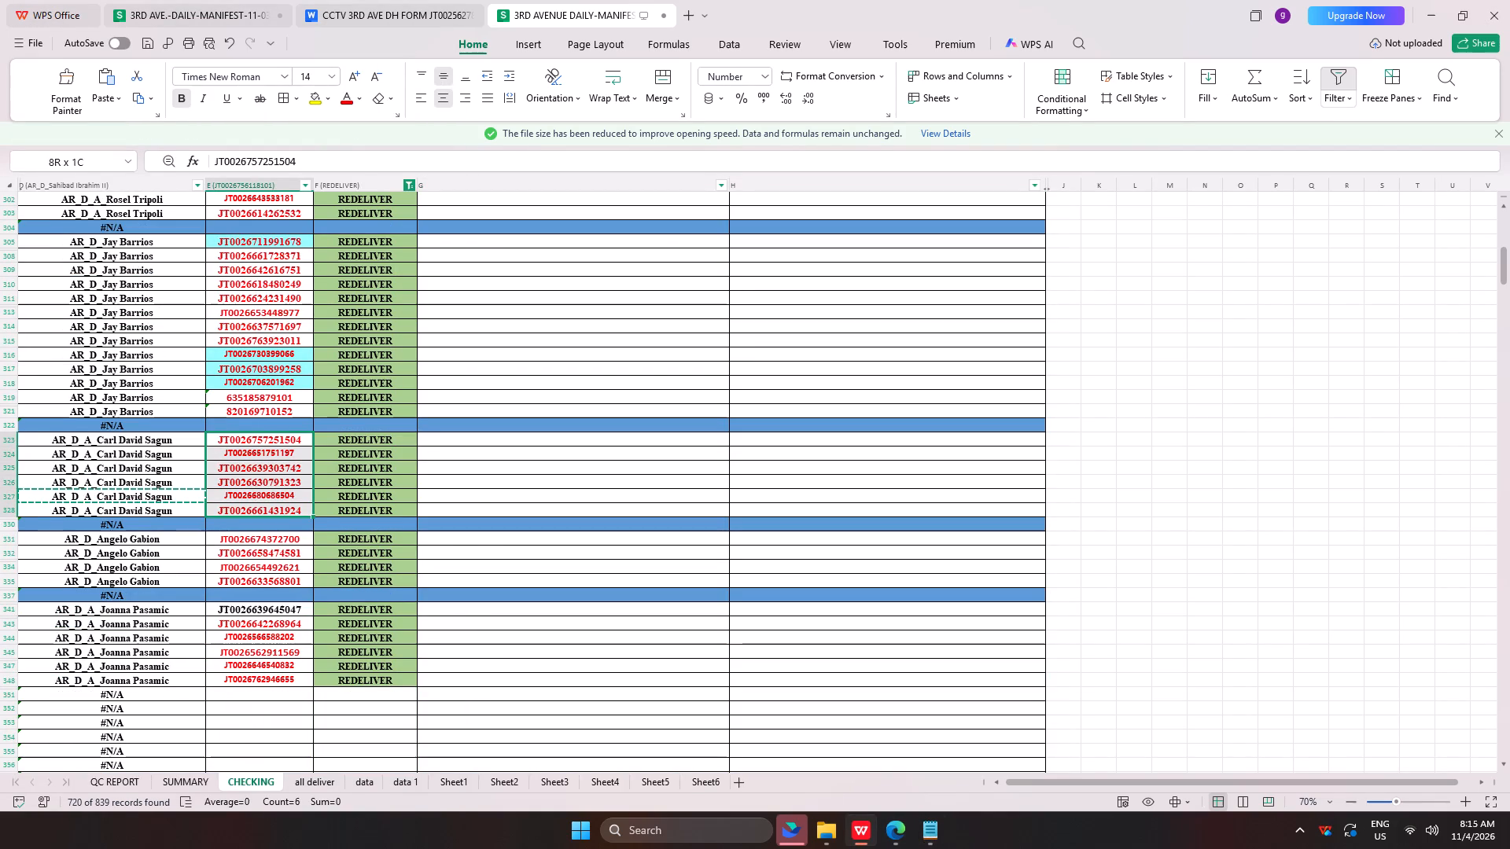
pyautogui.moveTo(237, 518); pyautogui.dragTo(237, 520)
pyautogui.hotkey('ctrl', 'c')
pyautogui.click(934, 834)
pyautogui.hotkey('ctrl', 'v')
pyautogui.moveTo(823, 607); pyautogui.dragTo(809, 605)
pyautogui.click(130, 560)
pyautogui.hotkey('ctrl', 'c')
pyautogui.click(924, 836)
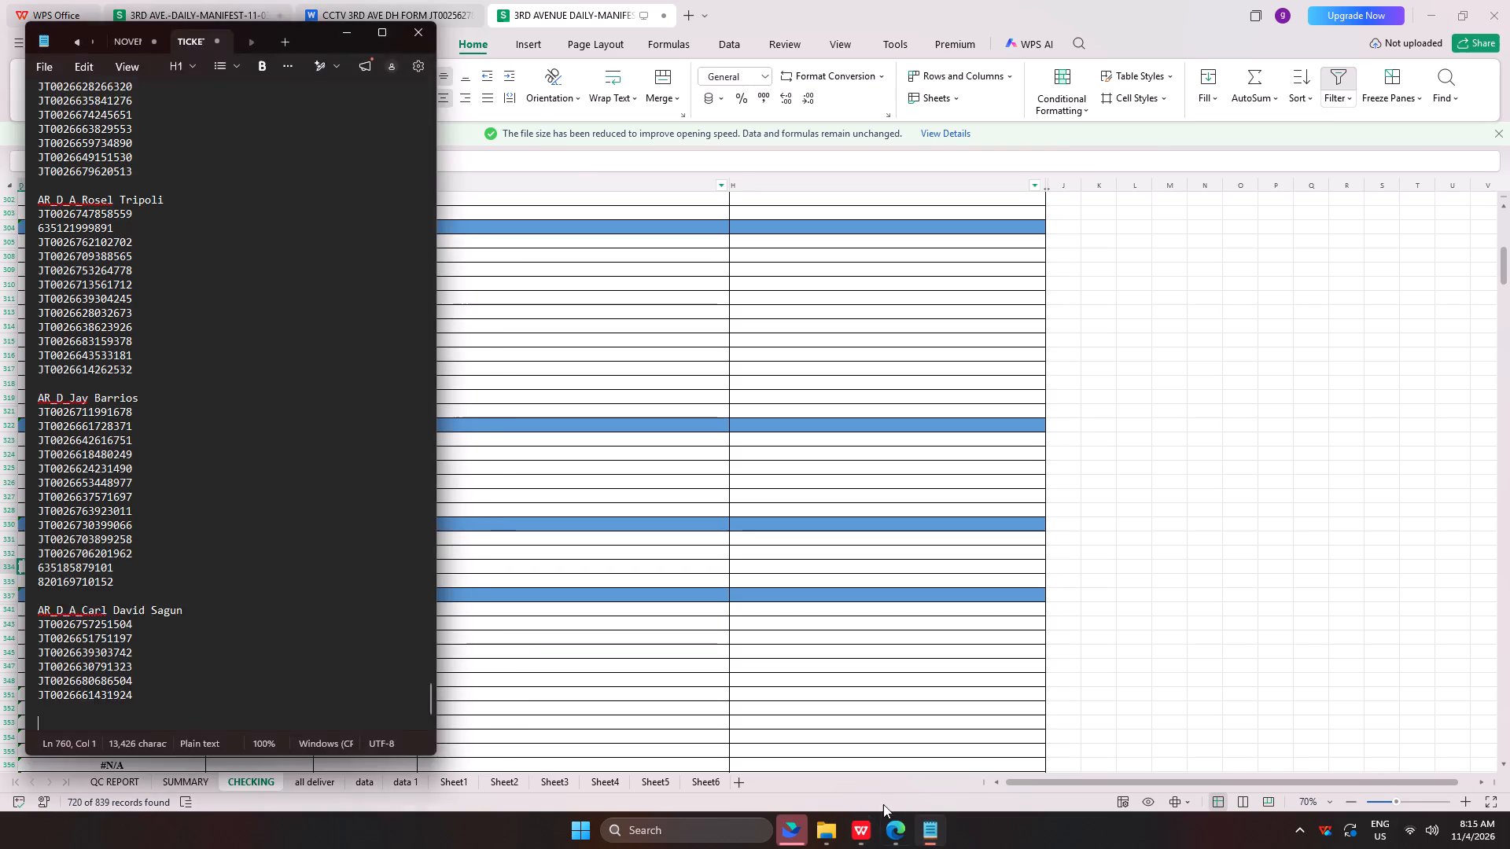
pyautogui.hotkey('ctrl', 'v')
pyautogui.click(764, 614)
pyautogui.moveTo(261, 544); pyautogui.dragTo(260, 591)
pyautogui.hotkey('ctrl', 'c')
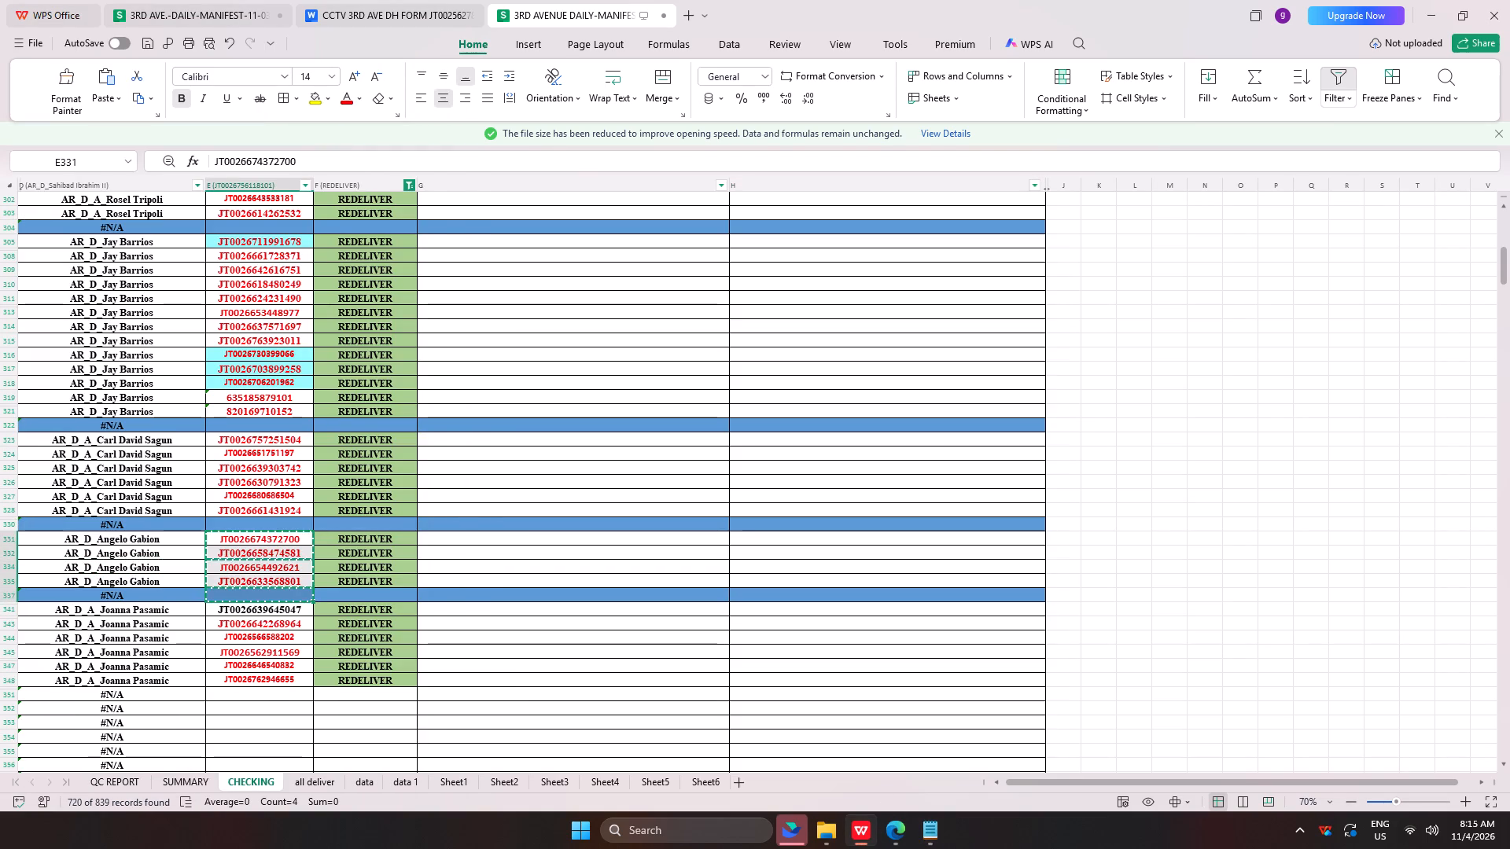
pyautogui.click(933, 831)
pyautogui.hotkey('ctrl', 'v')
pyautogui.click(773, 641)
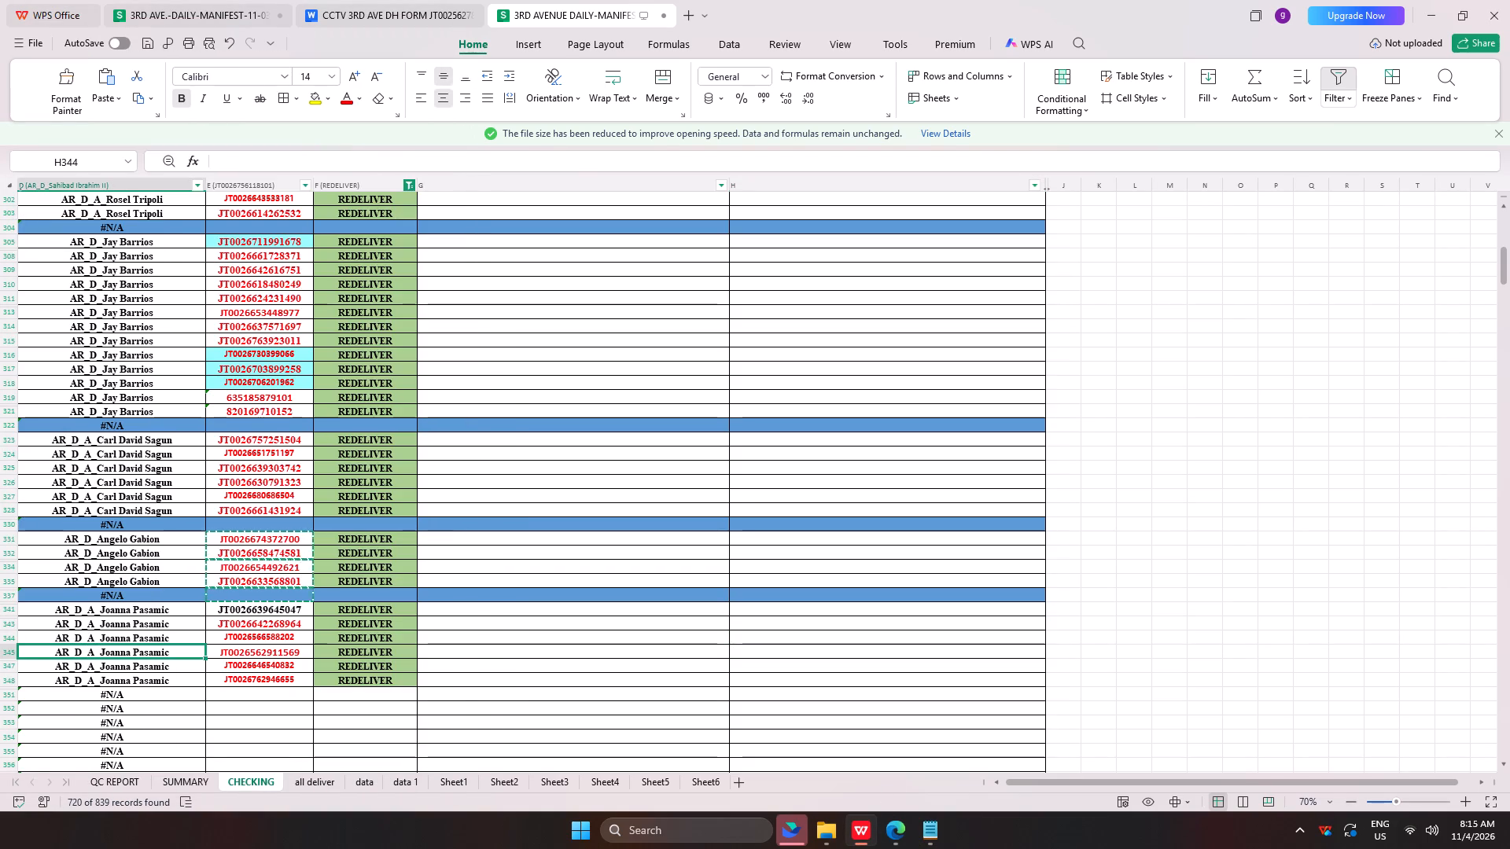
pyautogui.click(111, 651)
pyautogui.hotkey('ctrl', 'c')
pyautogui.click(931, 836)
pyautogui.hotkey('ctrl', 'v')
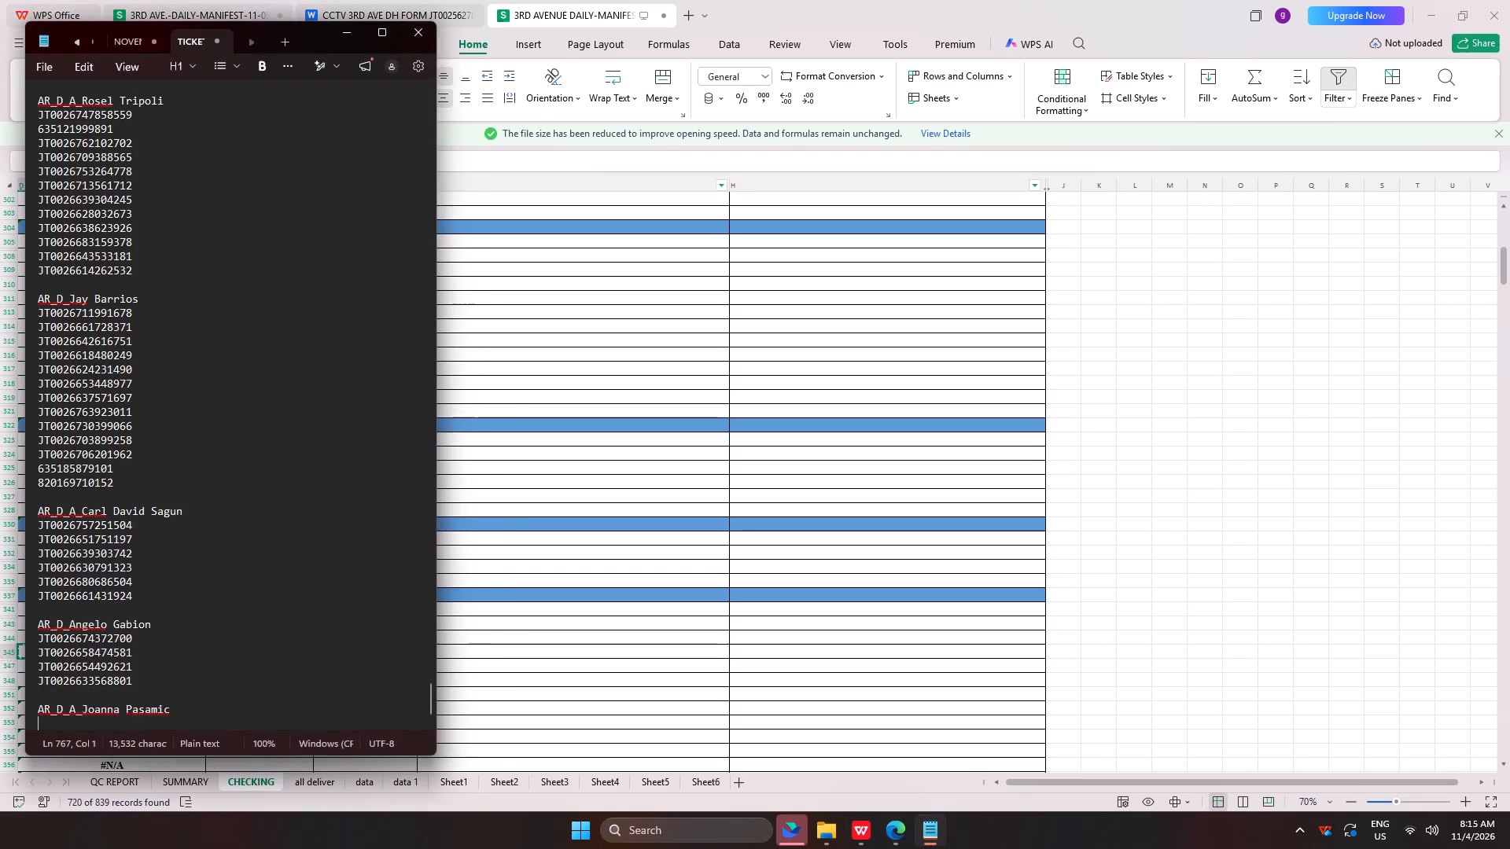
pyautogui.click(762, 621)
pyautogui.moveTo(257, 612); pyautogui.dragTo(268, 689)
pyautogui.hotkey('ctrl', 'c')
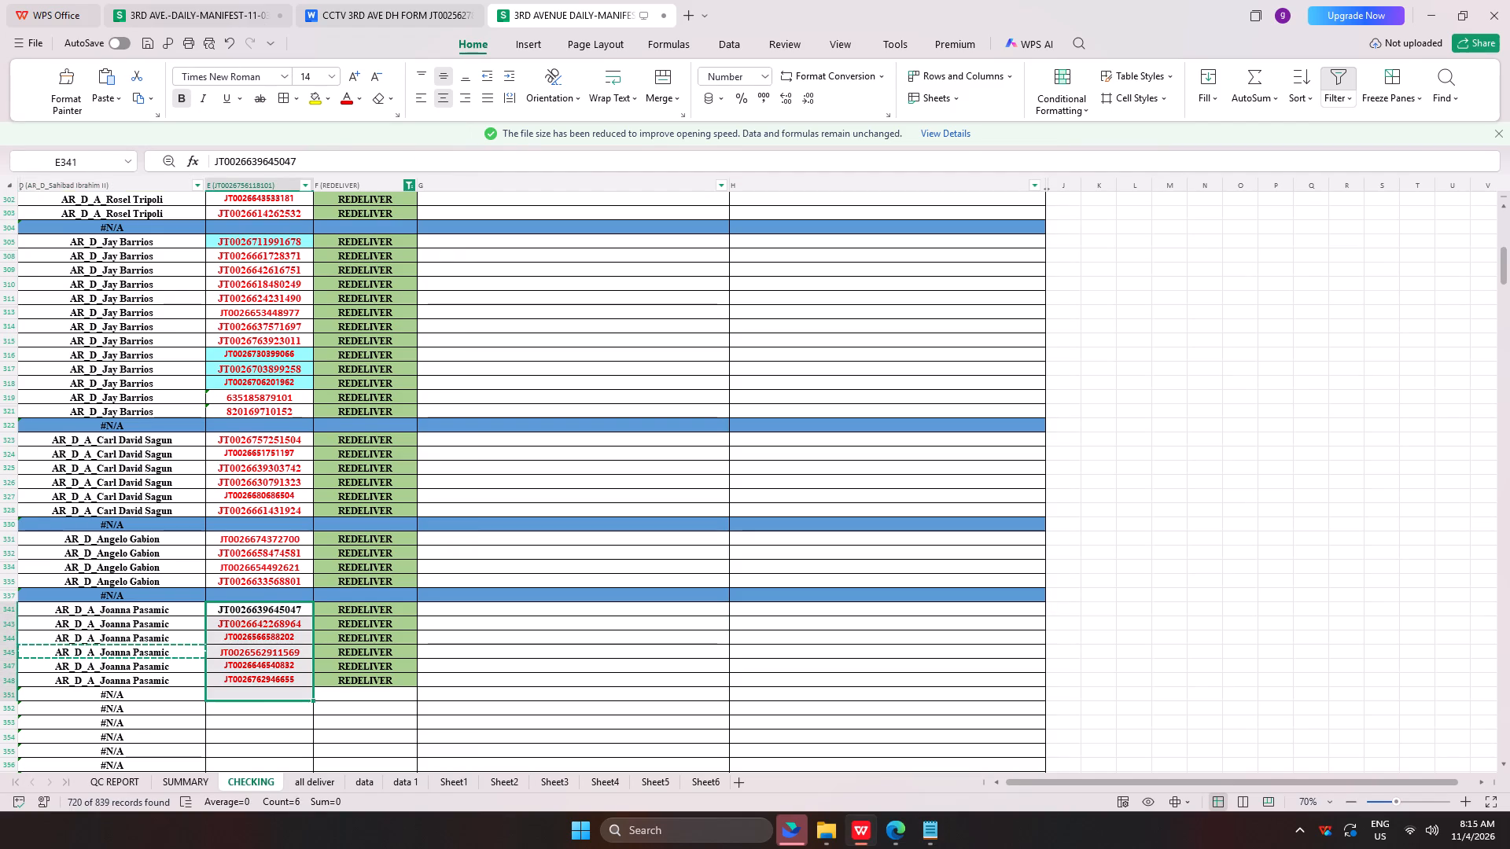
pyautogui.click(923, 840)
pyautogui.hotkey('ctrl', 'v')
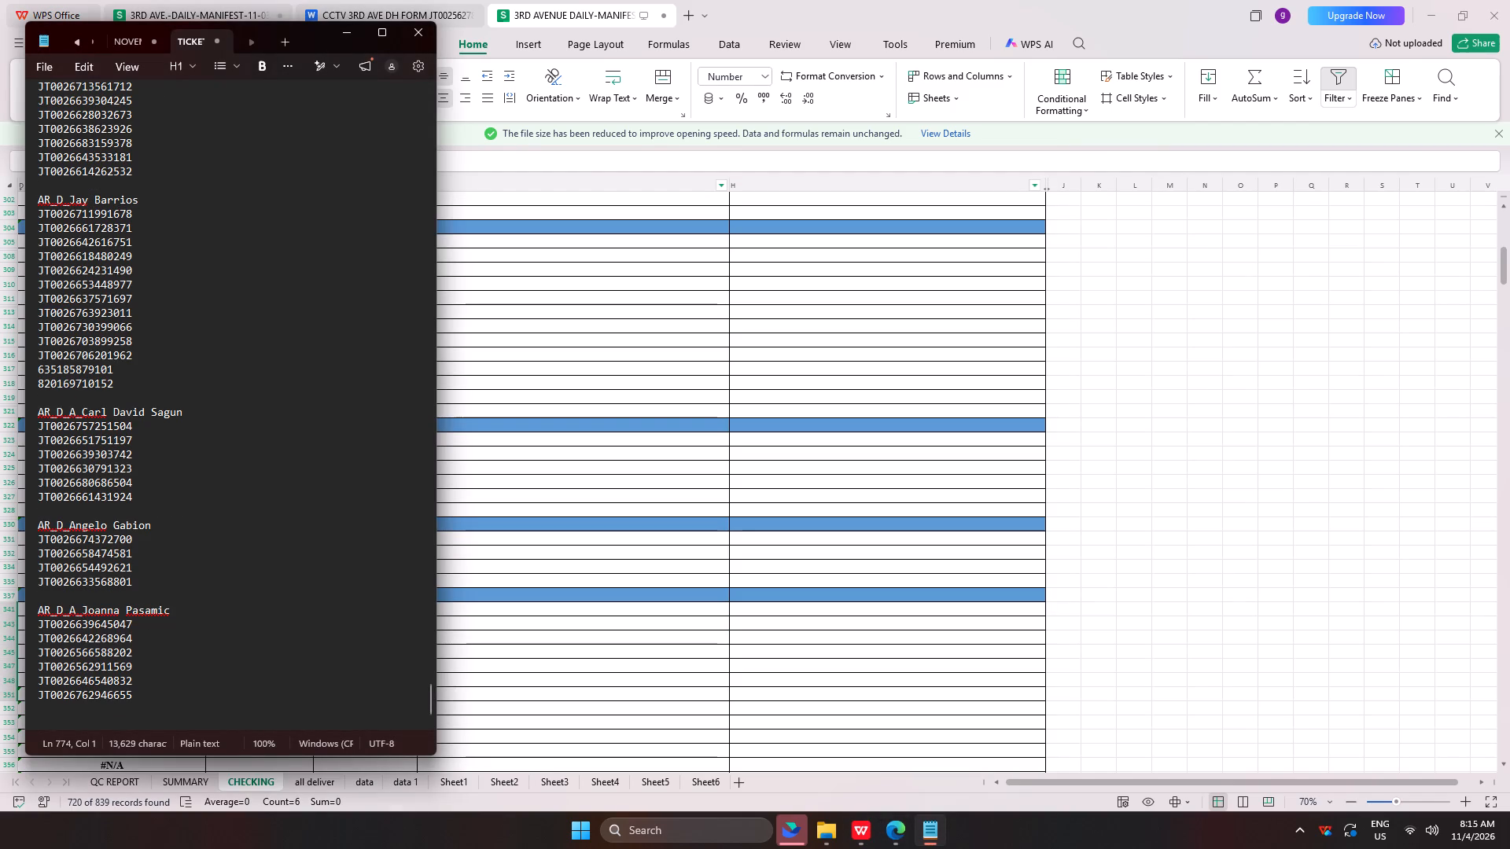
pyautogui.scroll(20, 124, 619)
pyautogui.scroll(19, 124, 619)
pyautogui.middleClick(150, 579)
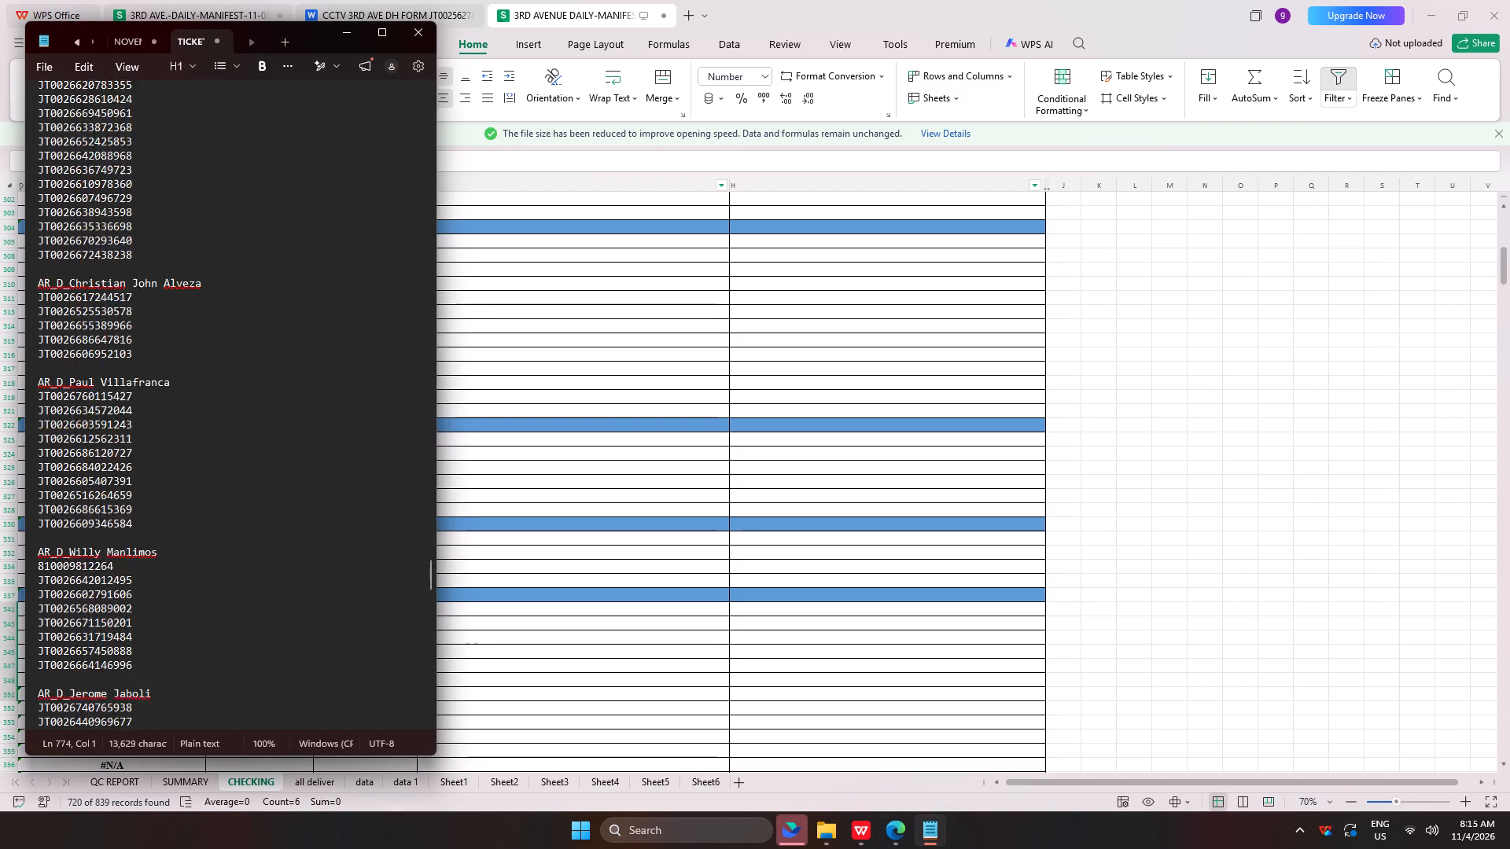
pyautogui.scroll(20, 148, 561)
pyautogui.scroll(20, 148, 561)
pyautogui.scroll(14, 148, 561)
pyautogui.middleClick(149, 560)
pyautogui.middleClick(86, 492)
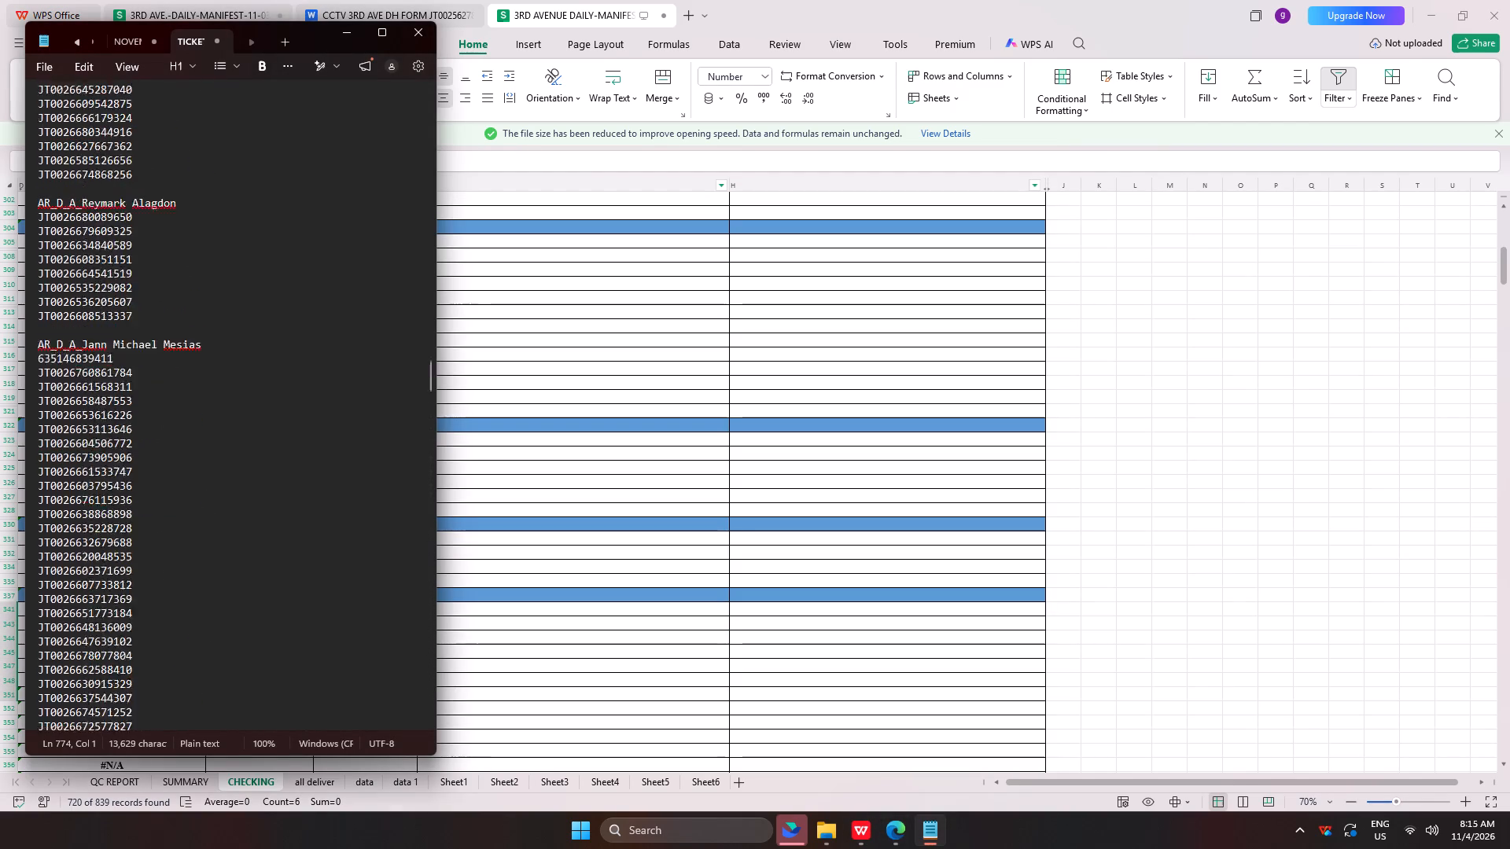
pyautogui.scroll(20, 68, 559)
pyautogui.scroll(14, 68, 559)
pyautogui.scroll(-16, 50, 654)
pyautogui.scroll(-16, 1, 807)
pyautogui.scroll(-14, 257, 377)
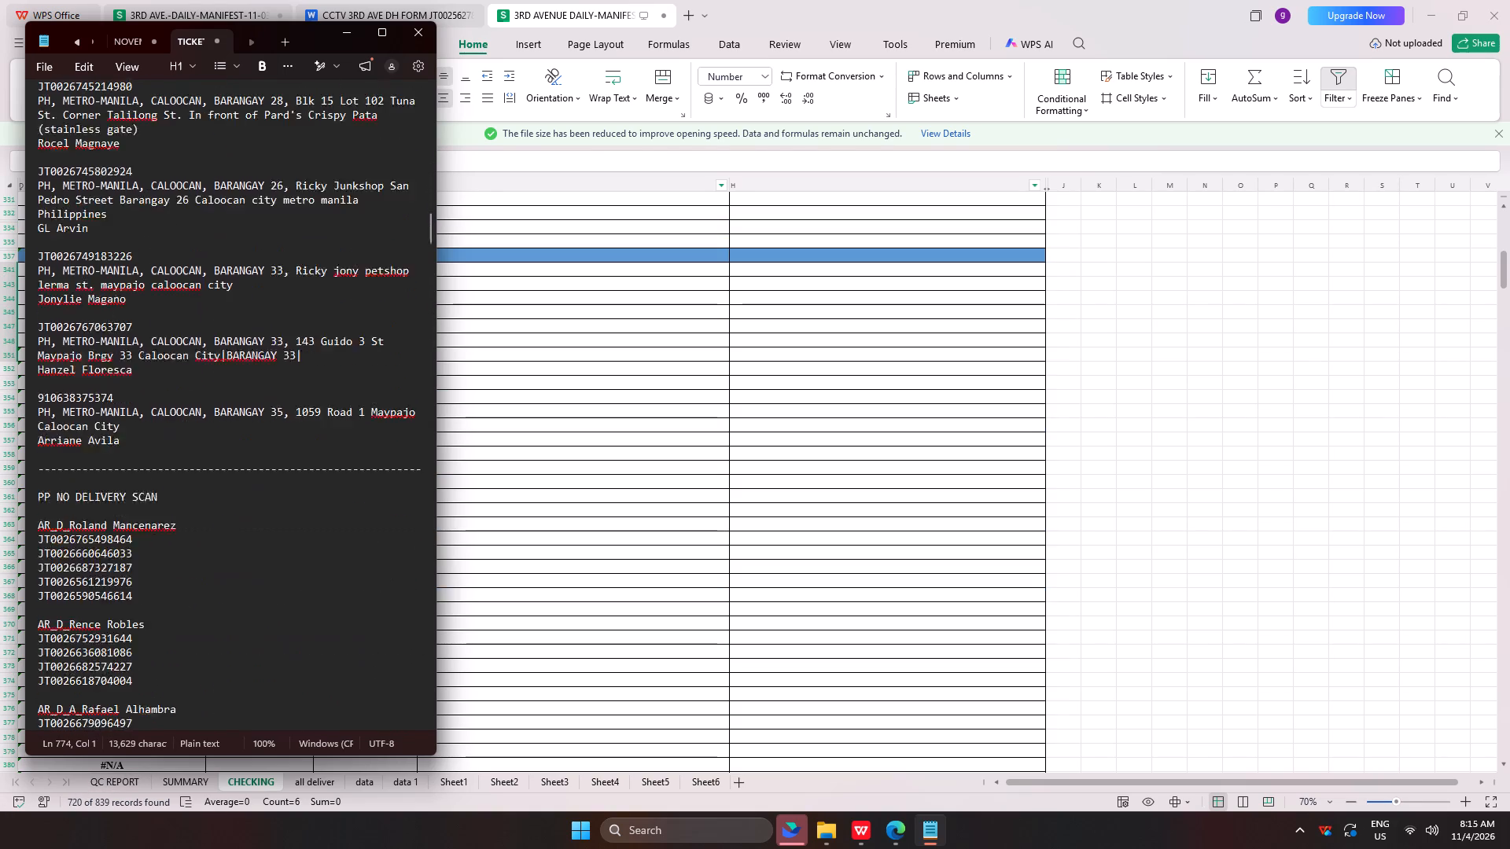
pyautogui.scroll(-7, 167, 411)
pyautogui.scroll(11, 138, 454)
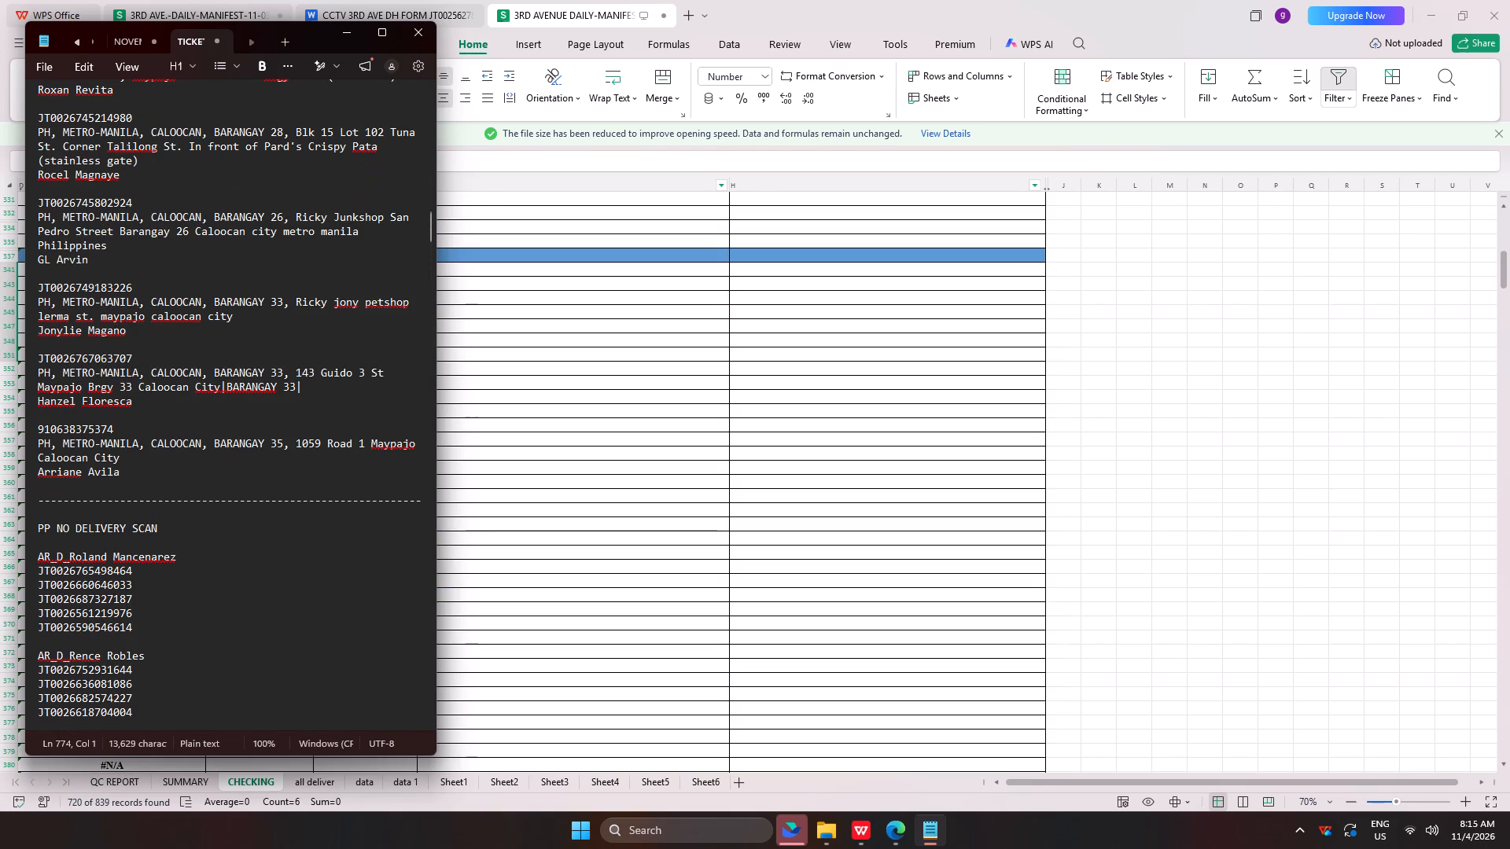
pyautogui.moveTo(35, 526); pyautogui.dragTo(80, 848)
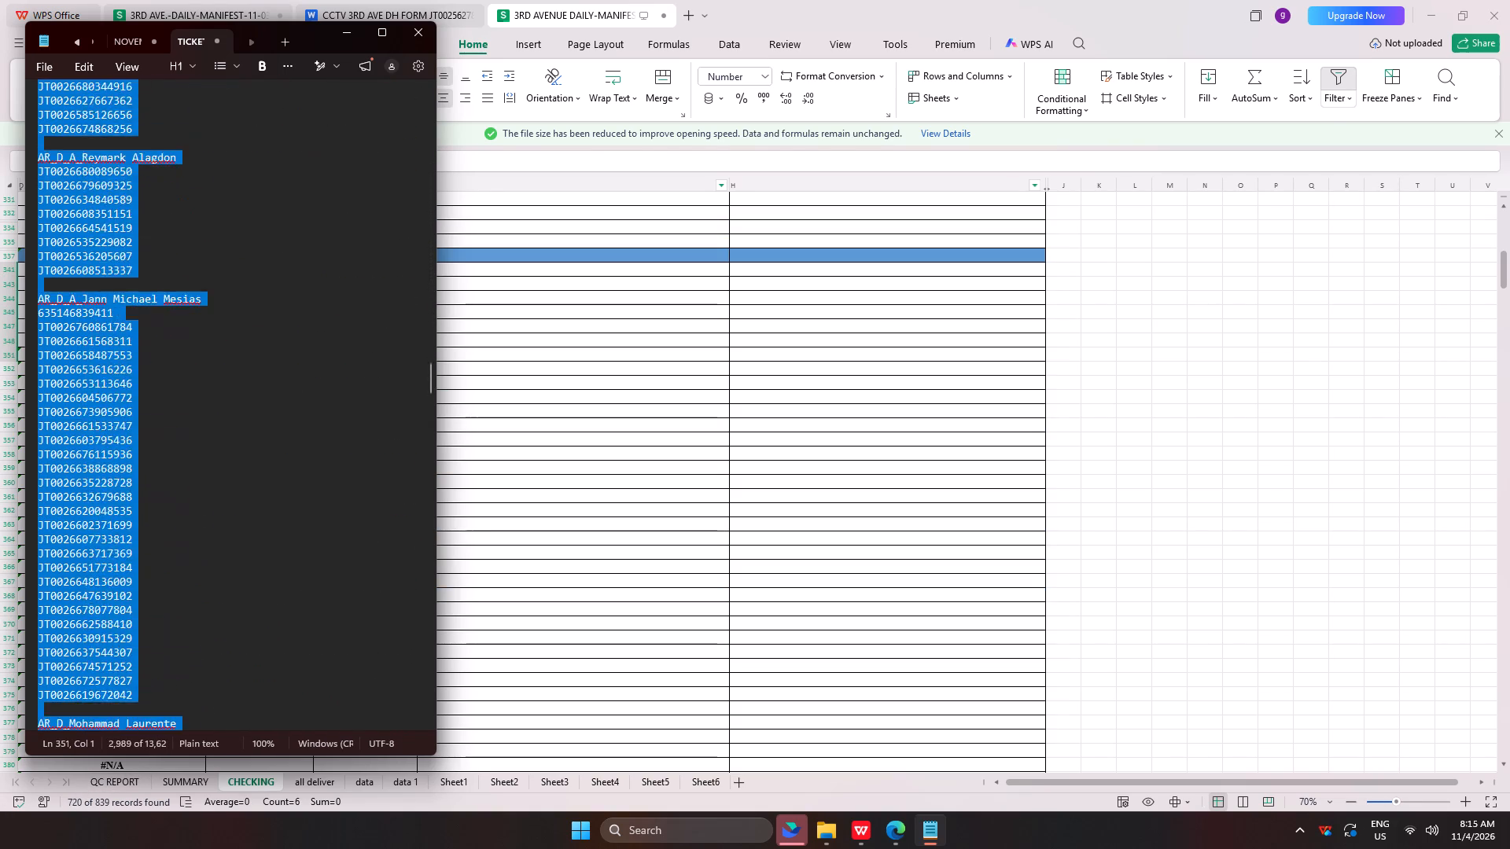
pyautogui.moveTo(80, 848); pyautogui.dragTo(99, 848)
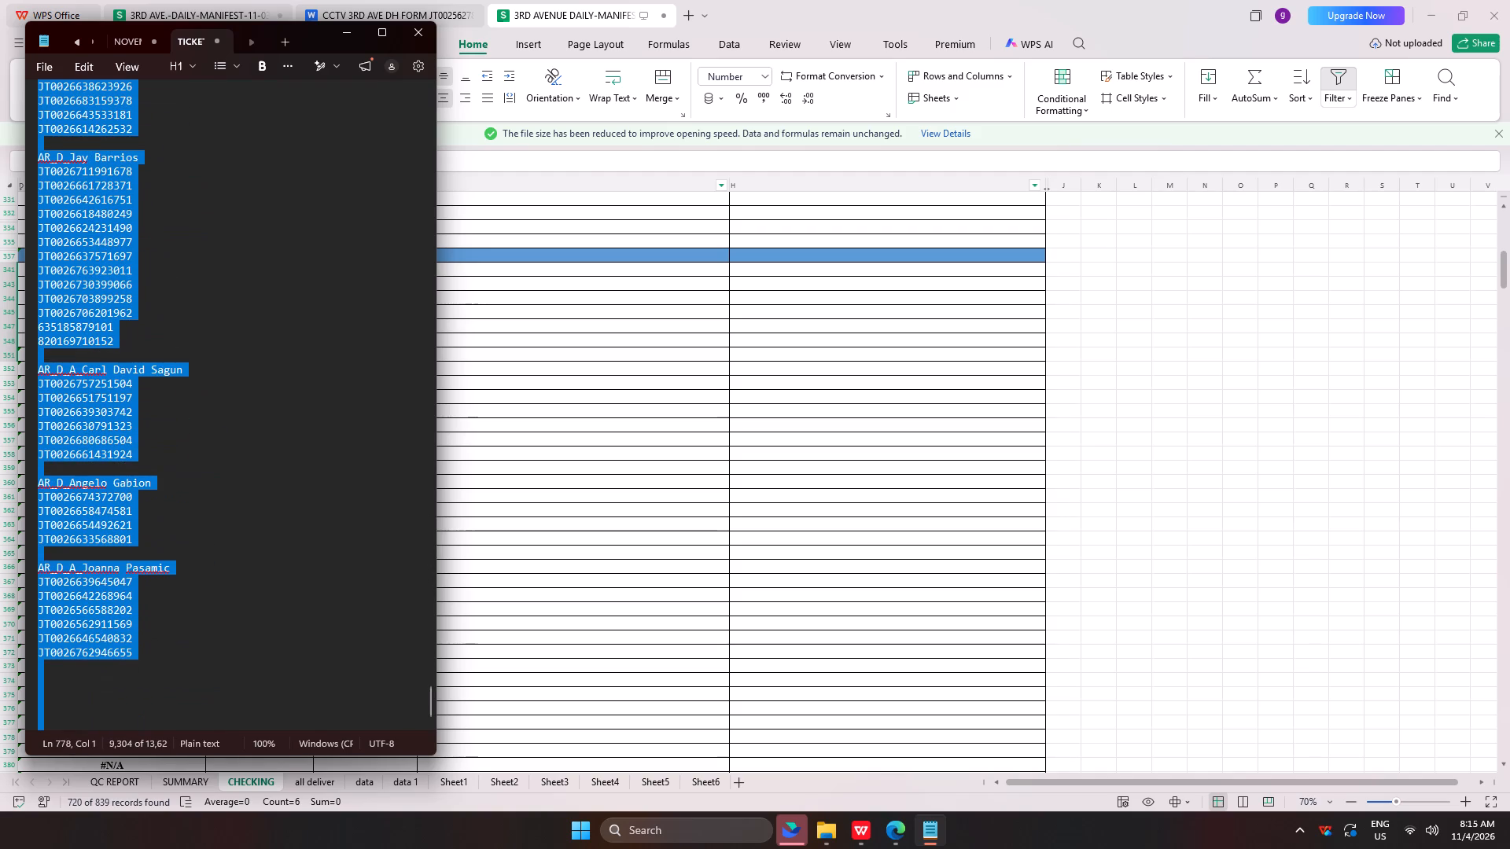
pyautogui.moveTo(99, 848); pyautogui.dragTo(79, 690)
pyautogui.hotkey('ctrl', 'c')
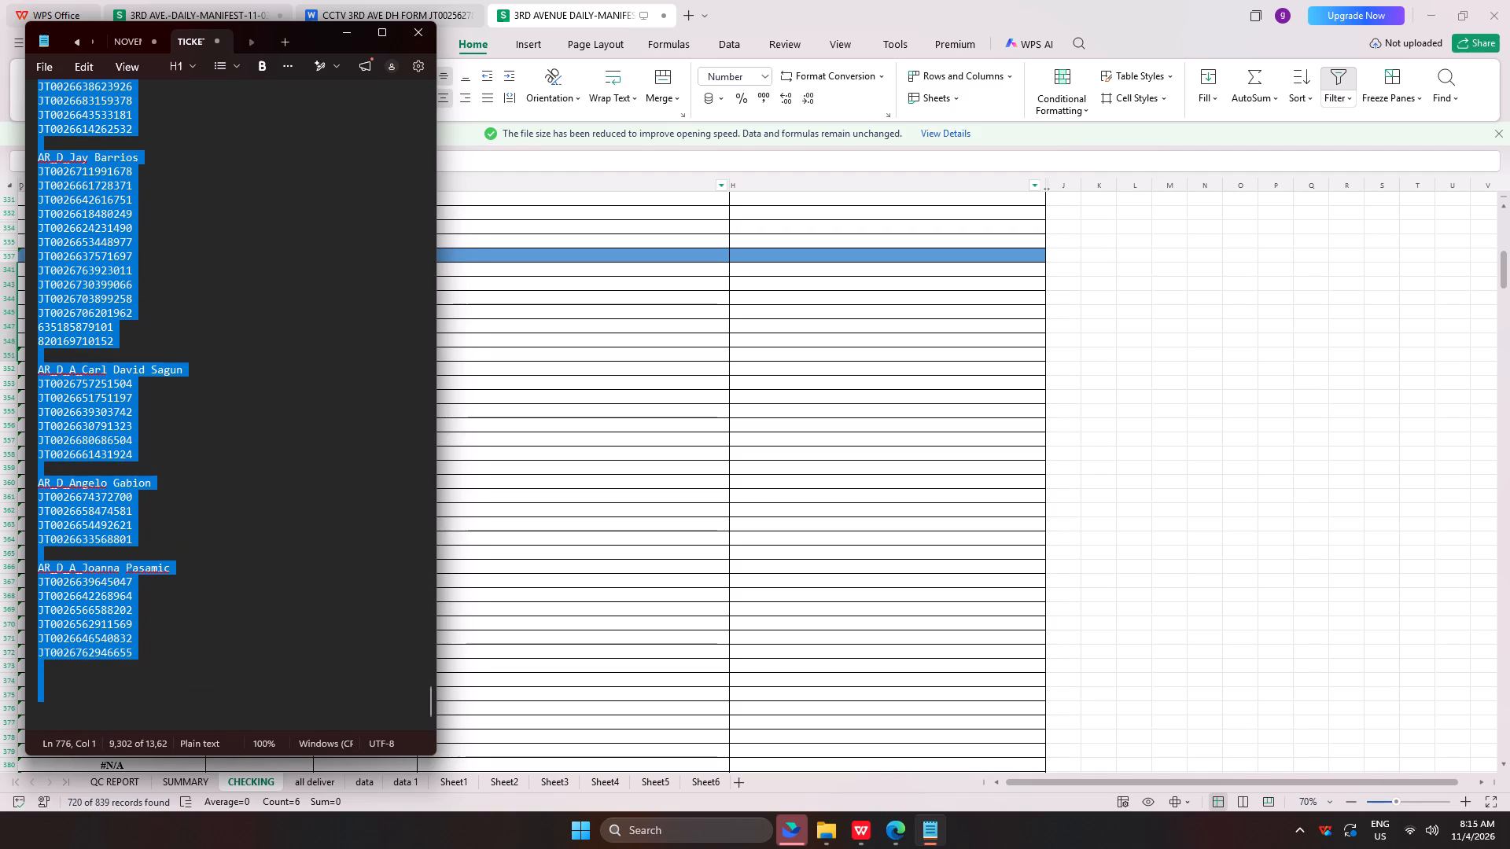